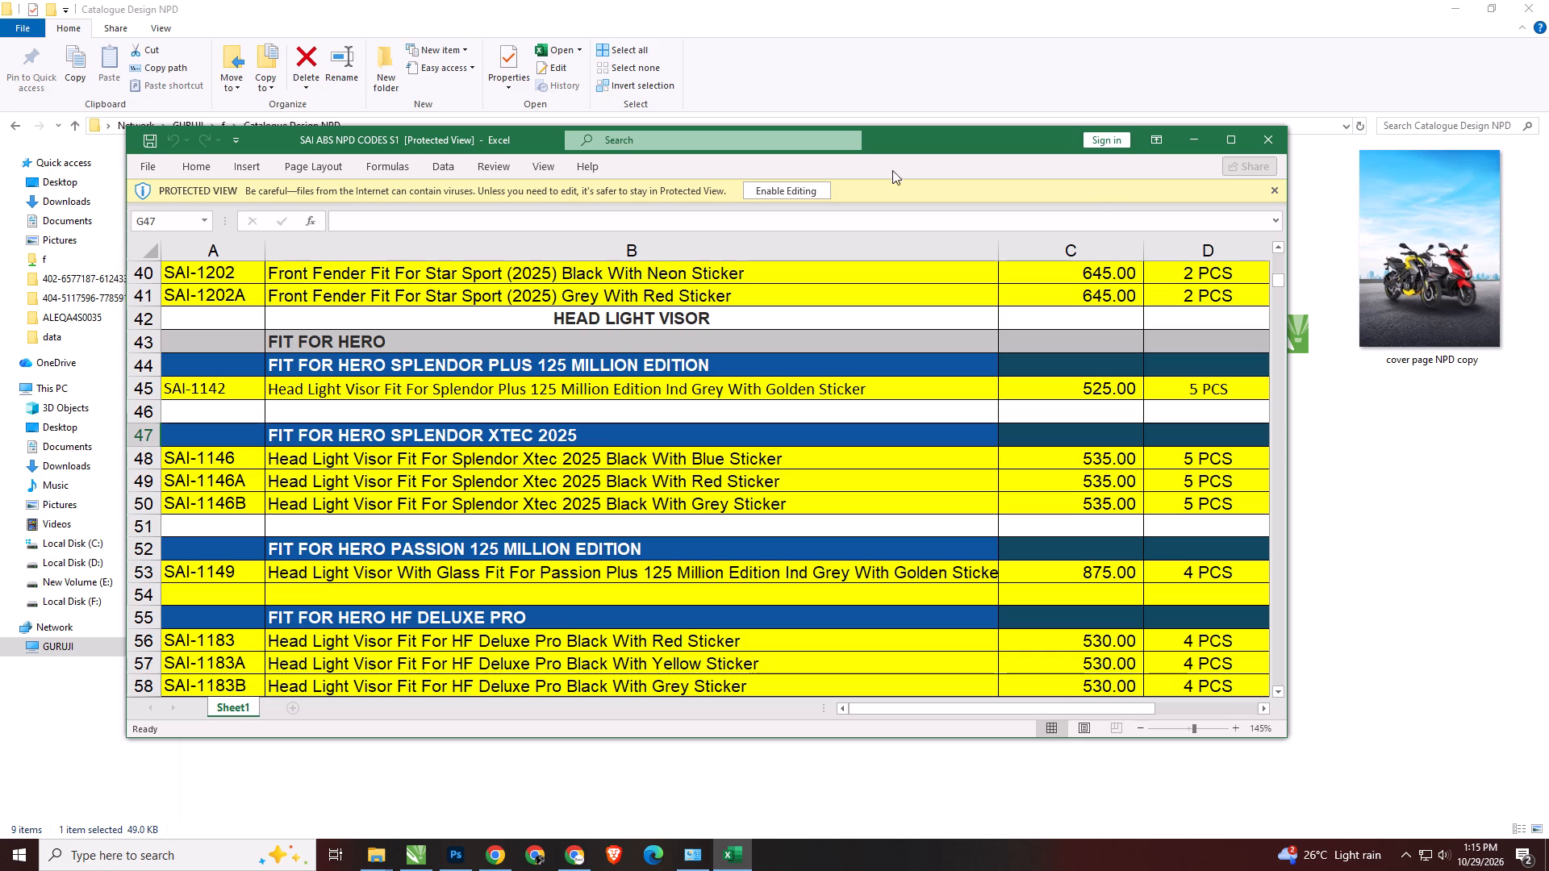
Enable editing in the SAI ABS NPD CODES S1 workbook and maximise it at the Head Light Visor product list.
left_click(780, 194)
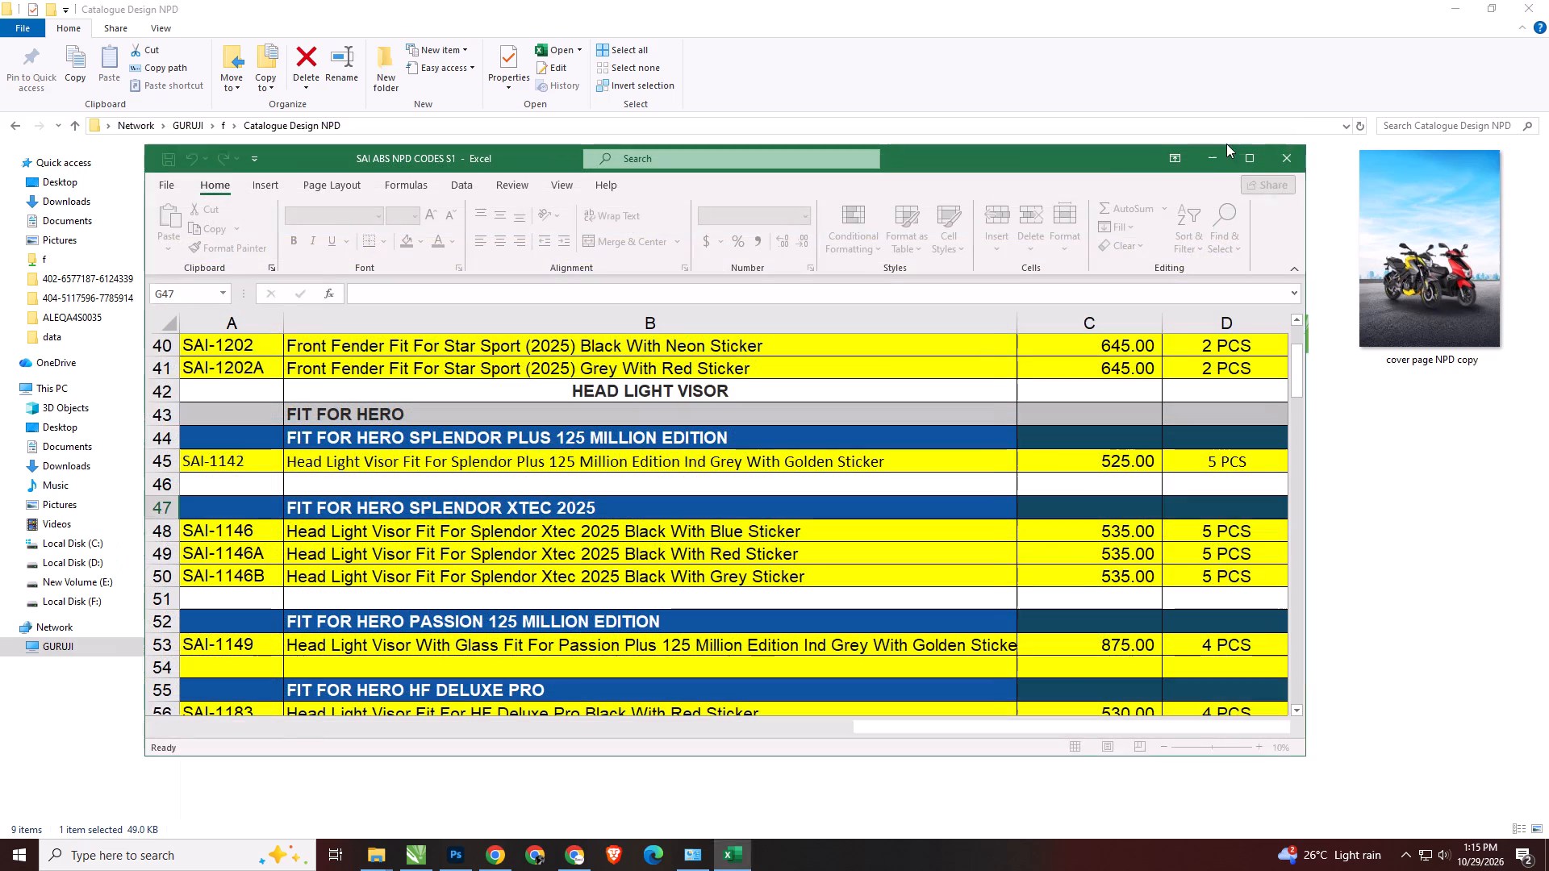
left_click(1250, 159)
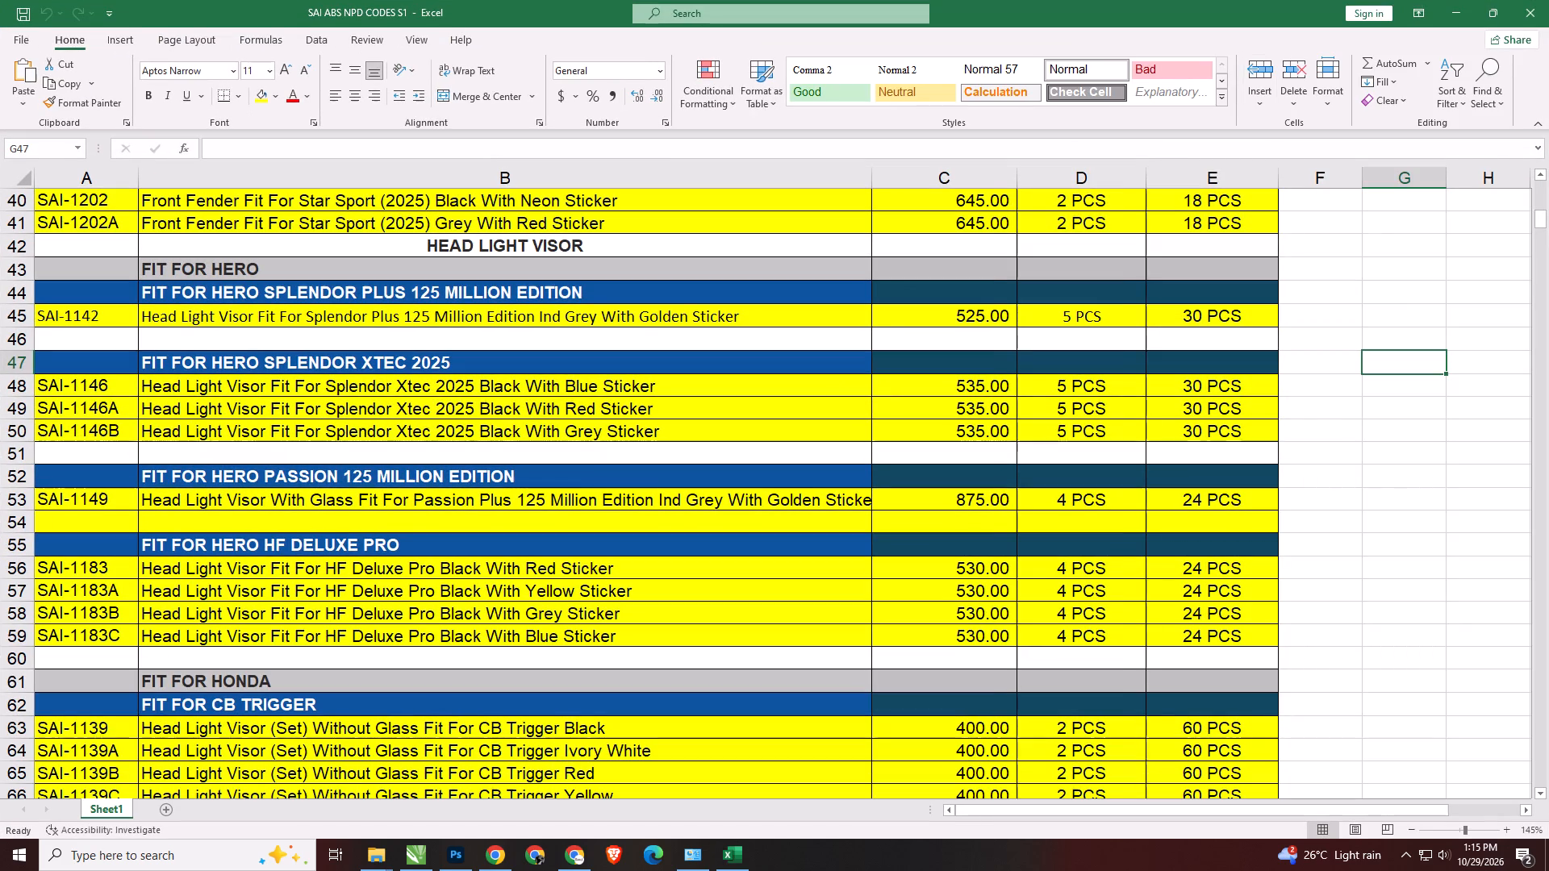
left_click(256, 438)
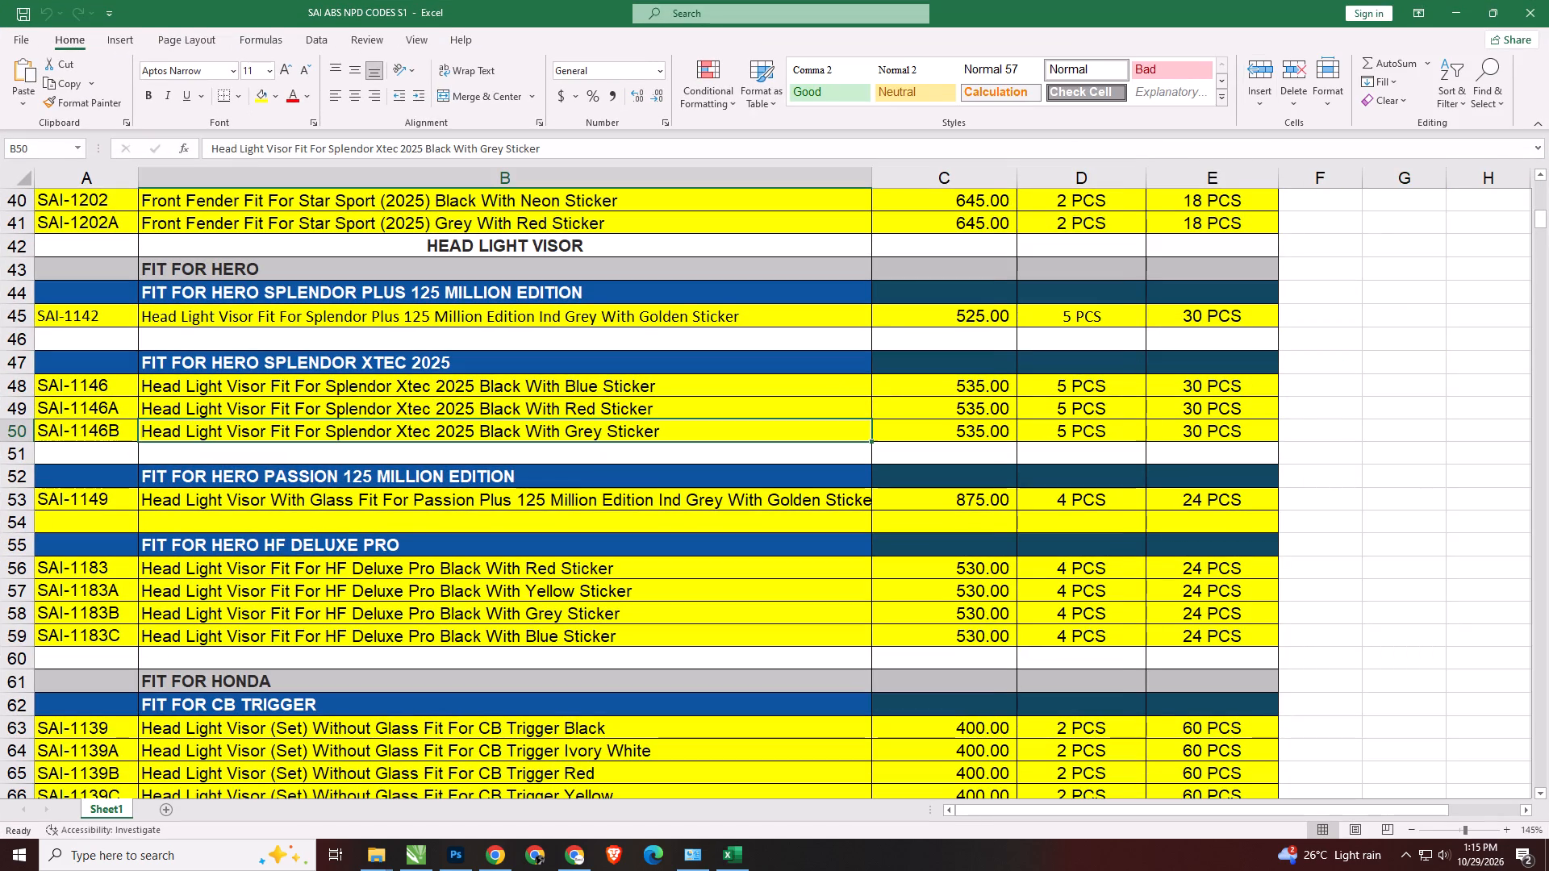
Switch to File Explorer and open the Catalogue Design NPD file in CorelDRAW.
left_click(1460, 0)
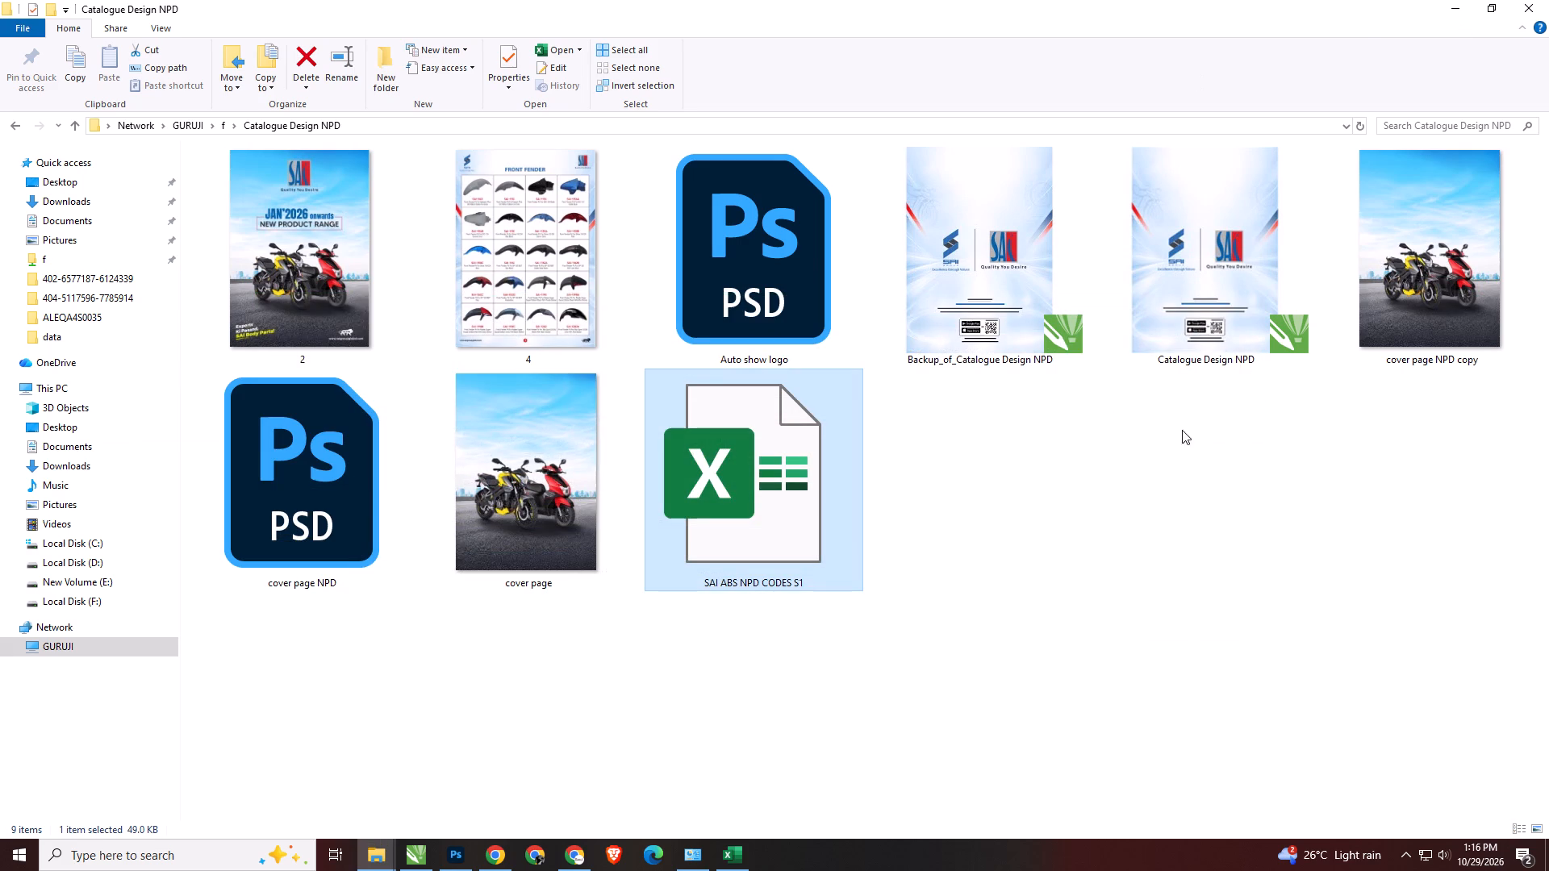
left_click(1159, 454)
double_click(1179, 331)
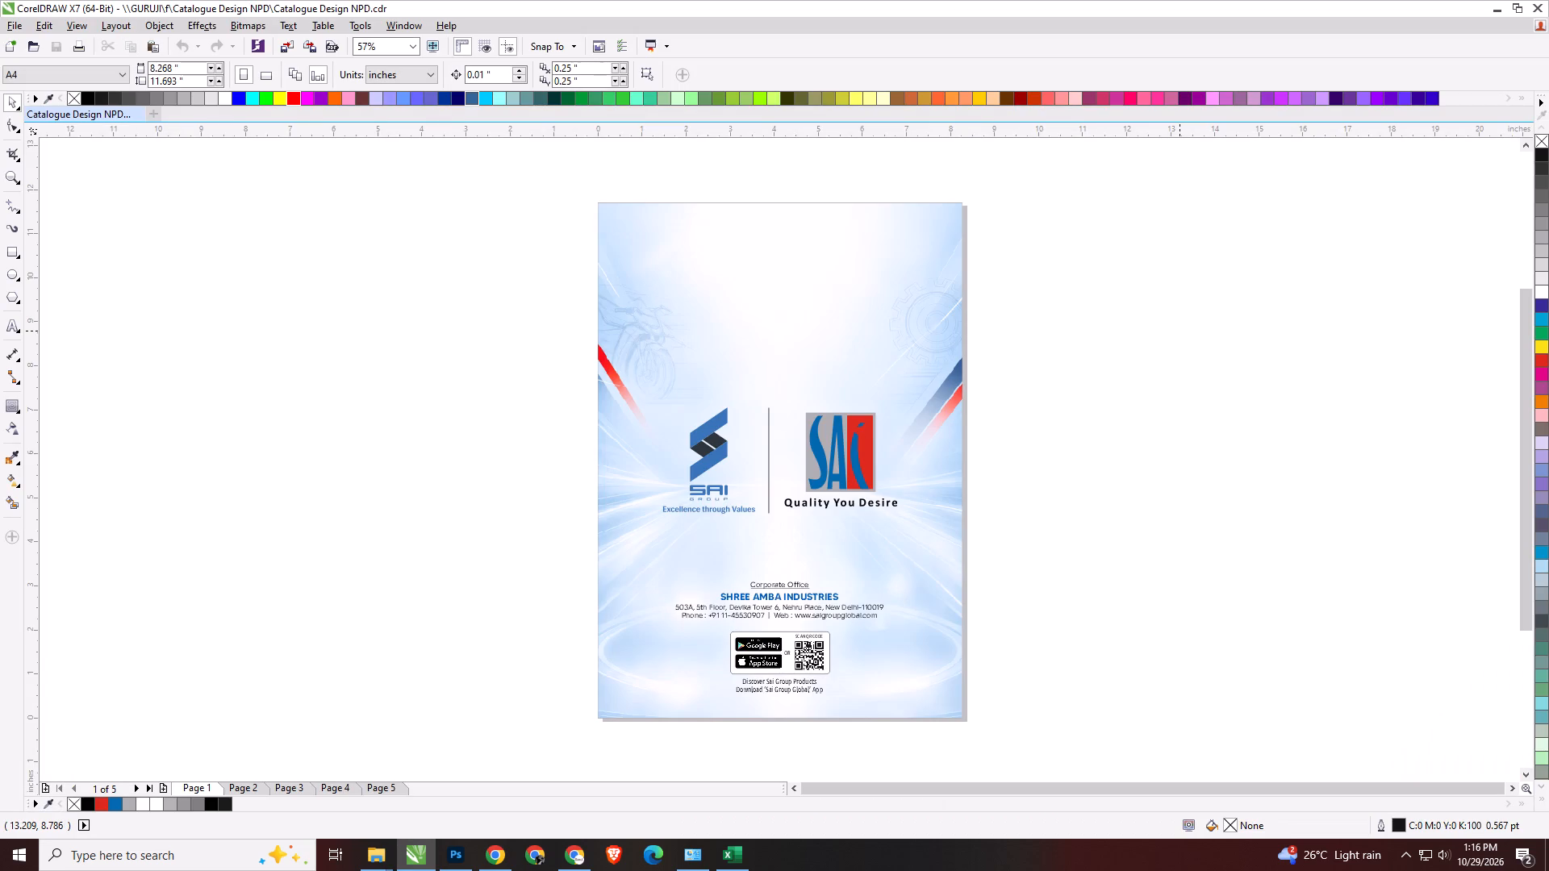
Look through catalogue pages 2 to 5, examining the Front Fender and Head Light Visor layouts.
key("Page_Down")
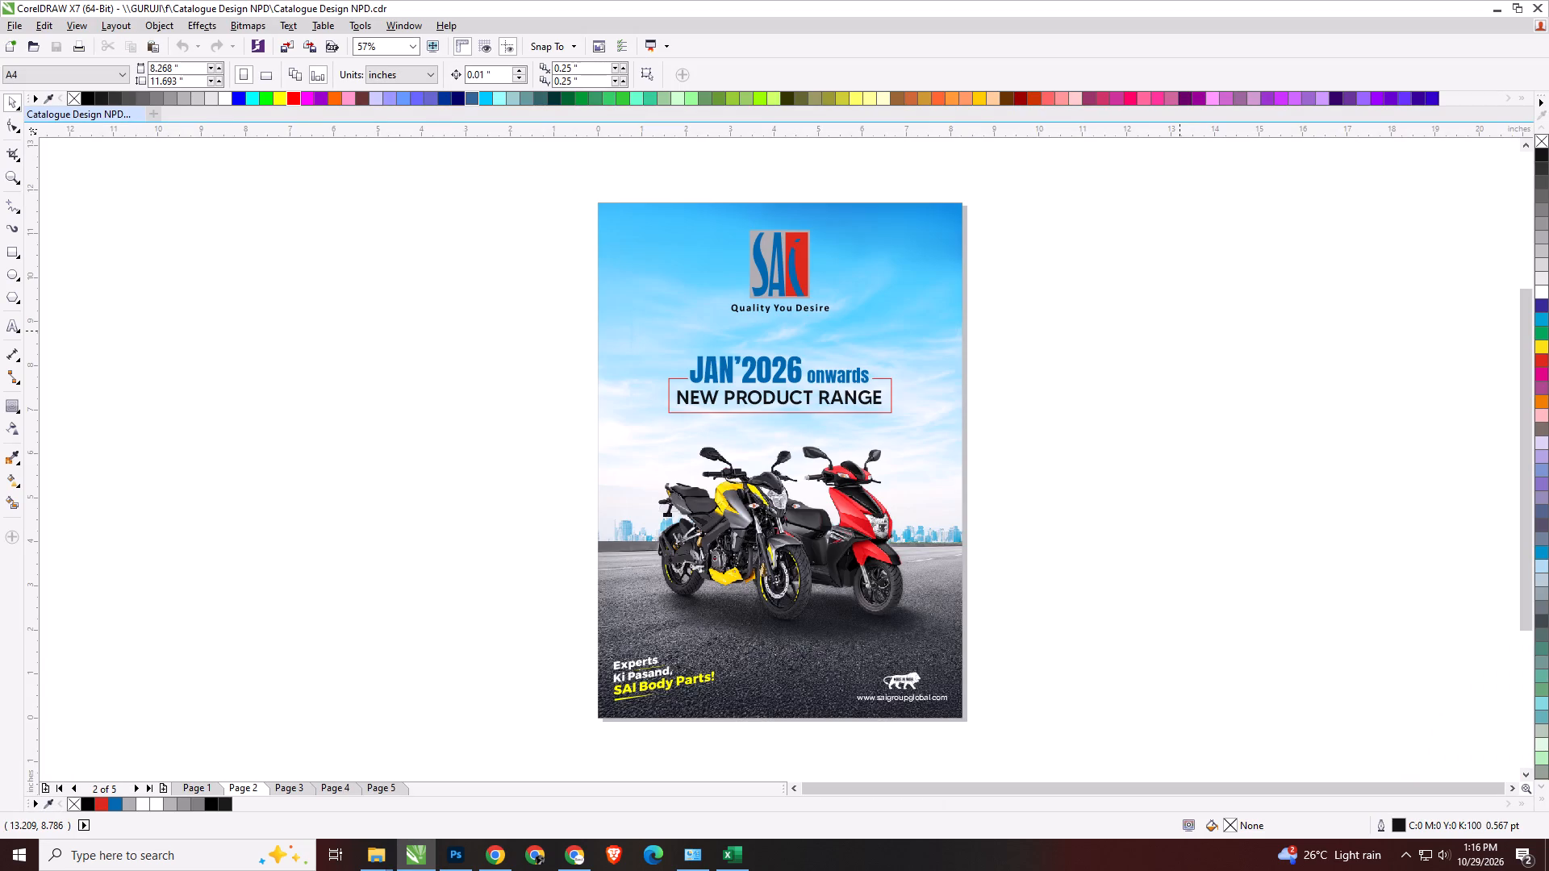
key("Page_Down")
key("Page_Down")
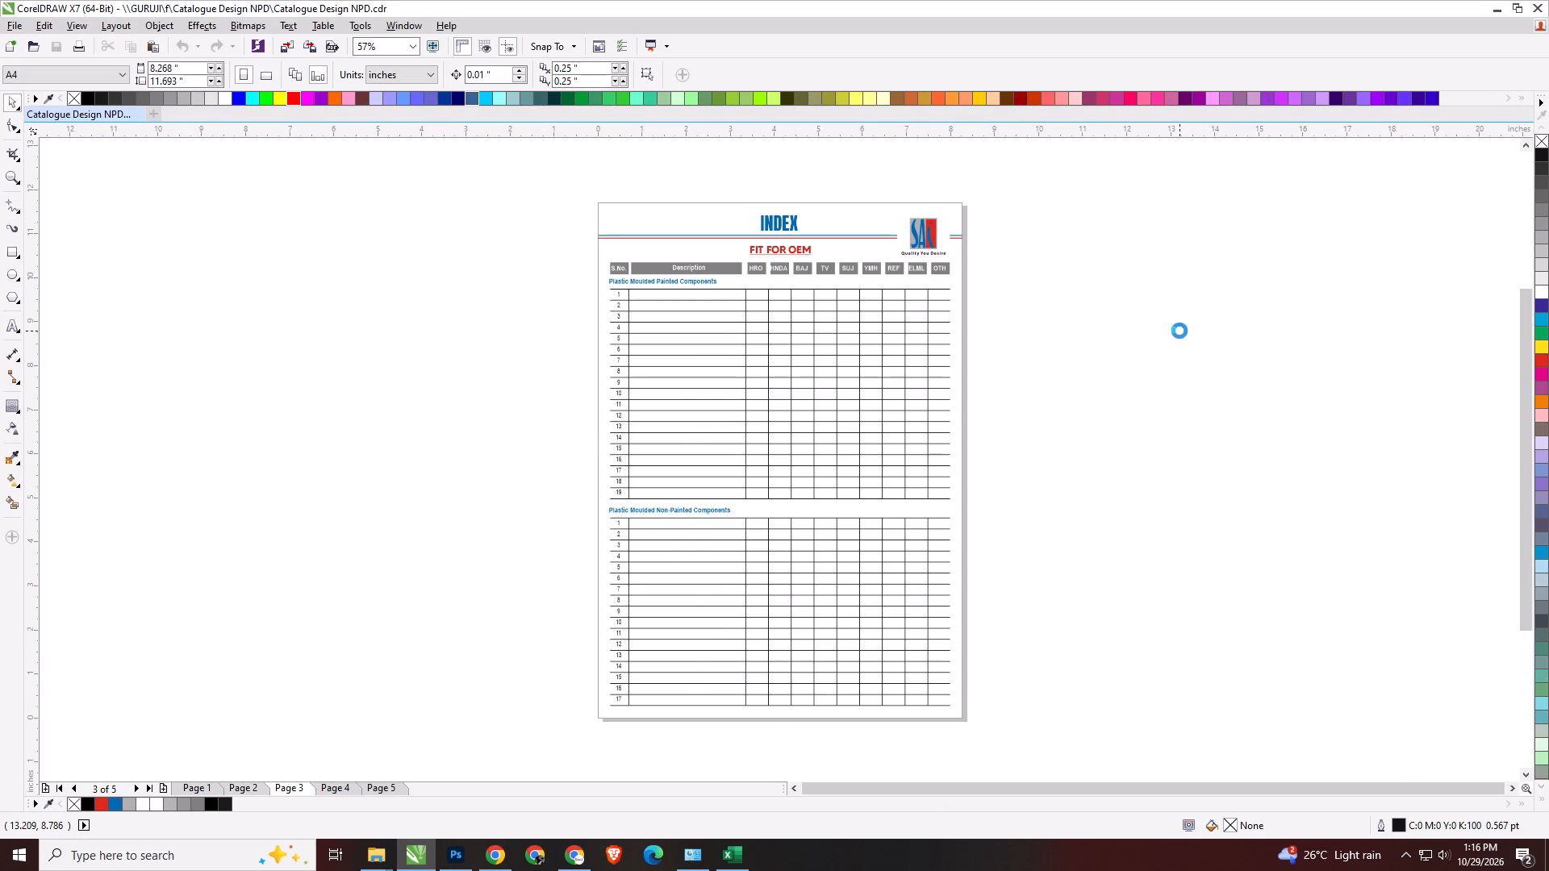
left_click(1181, 318)
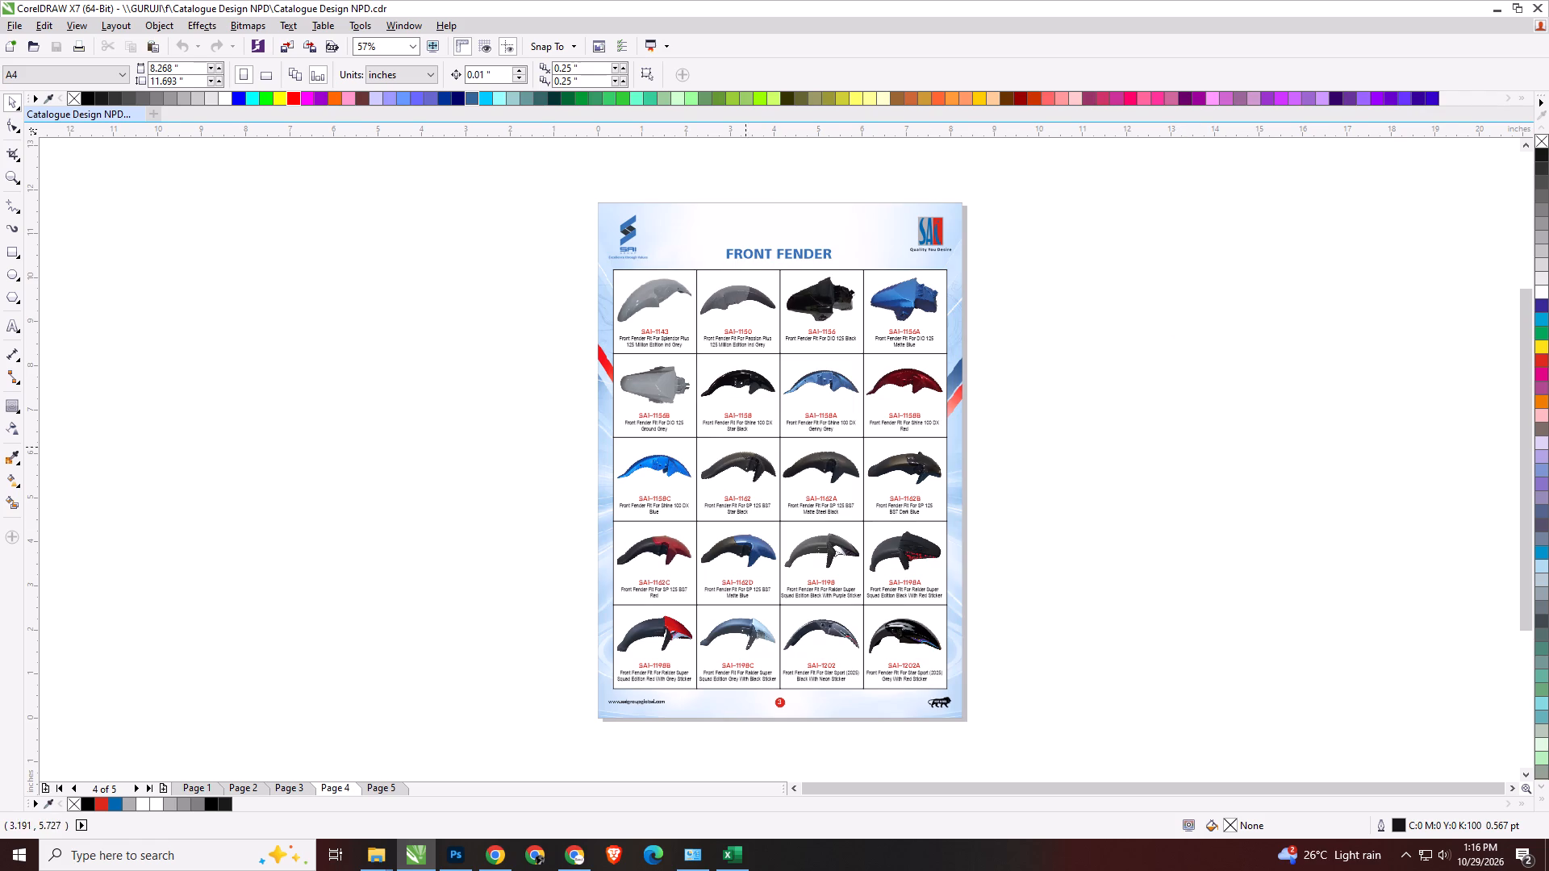
scroll(822, 369, "up", 1)
scroll(689, 353, "down", 1)
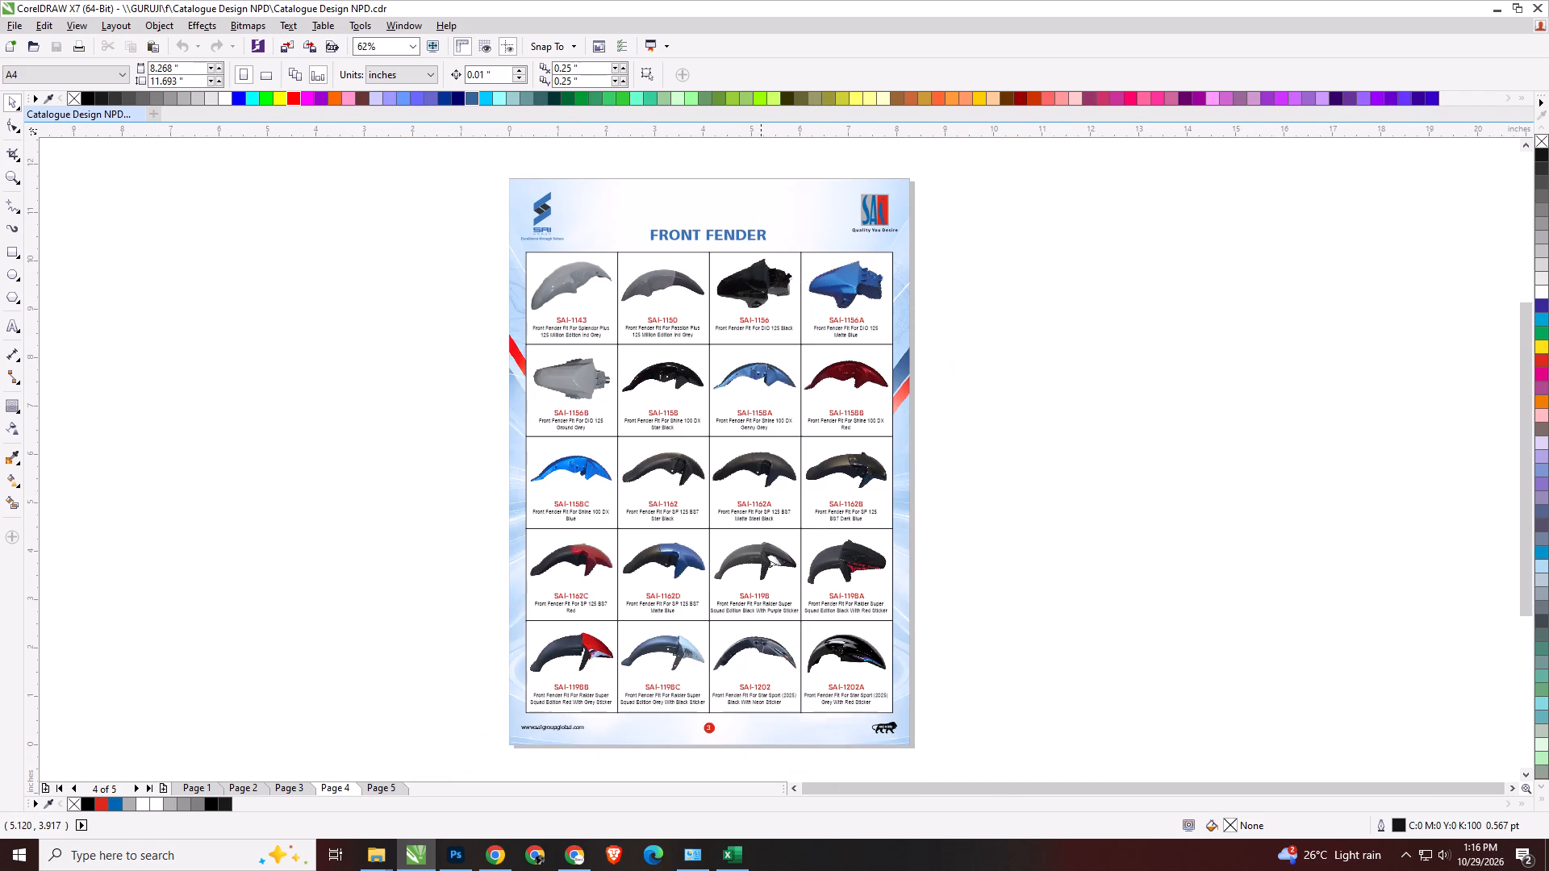
left_click(384, 791)
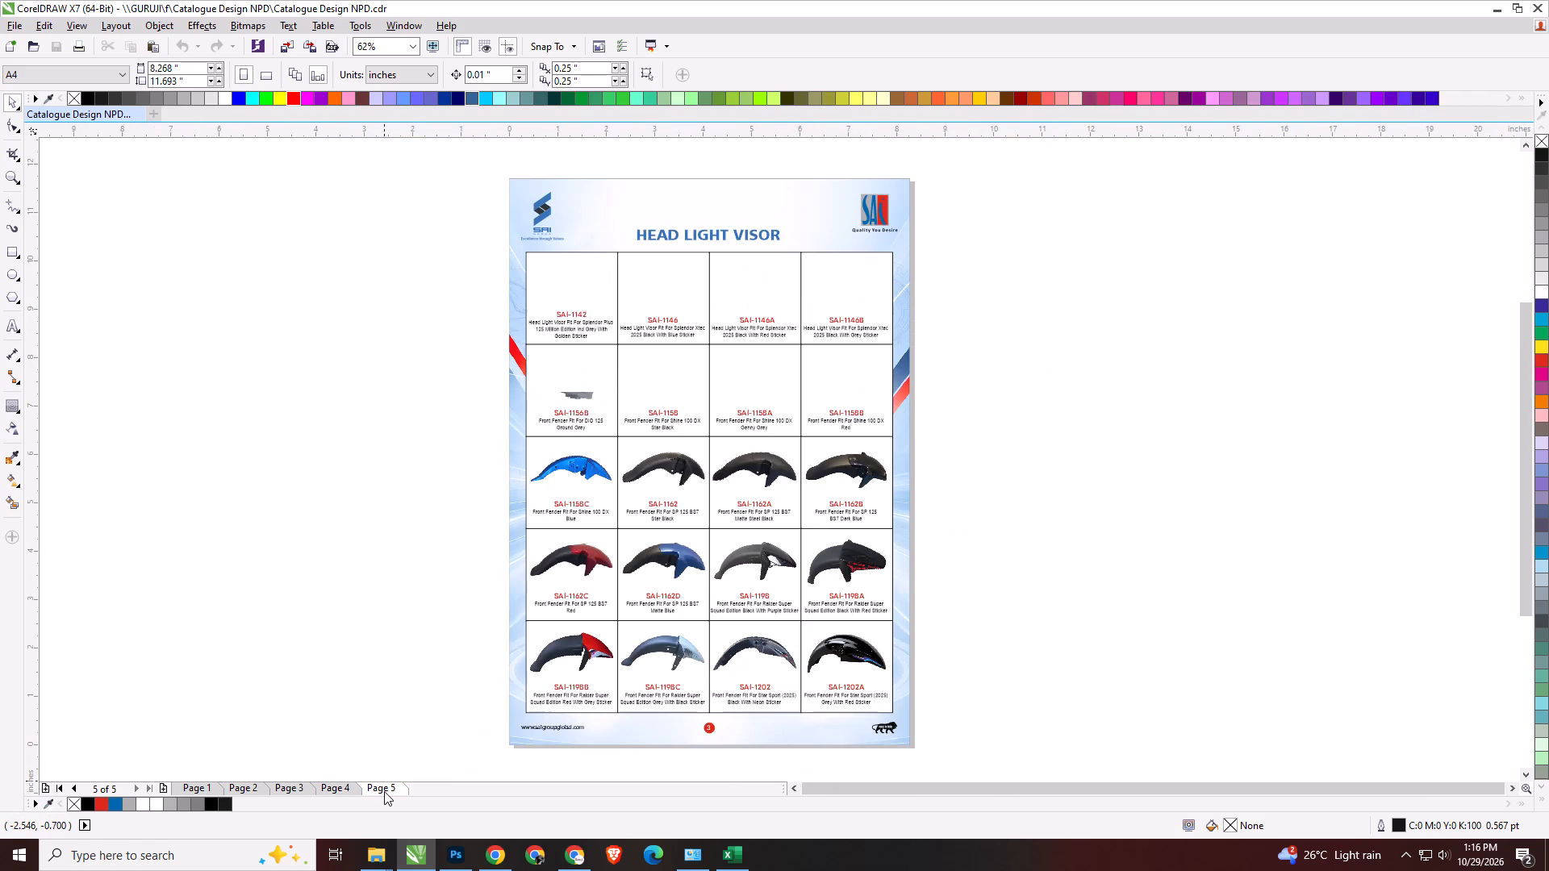
scroll(885, 708, "up", 1)
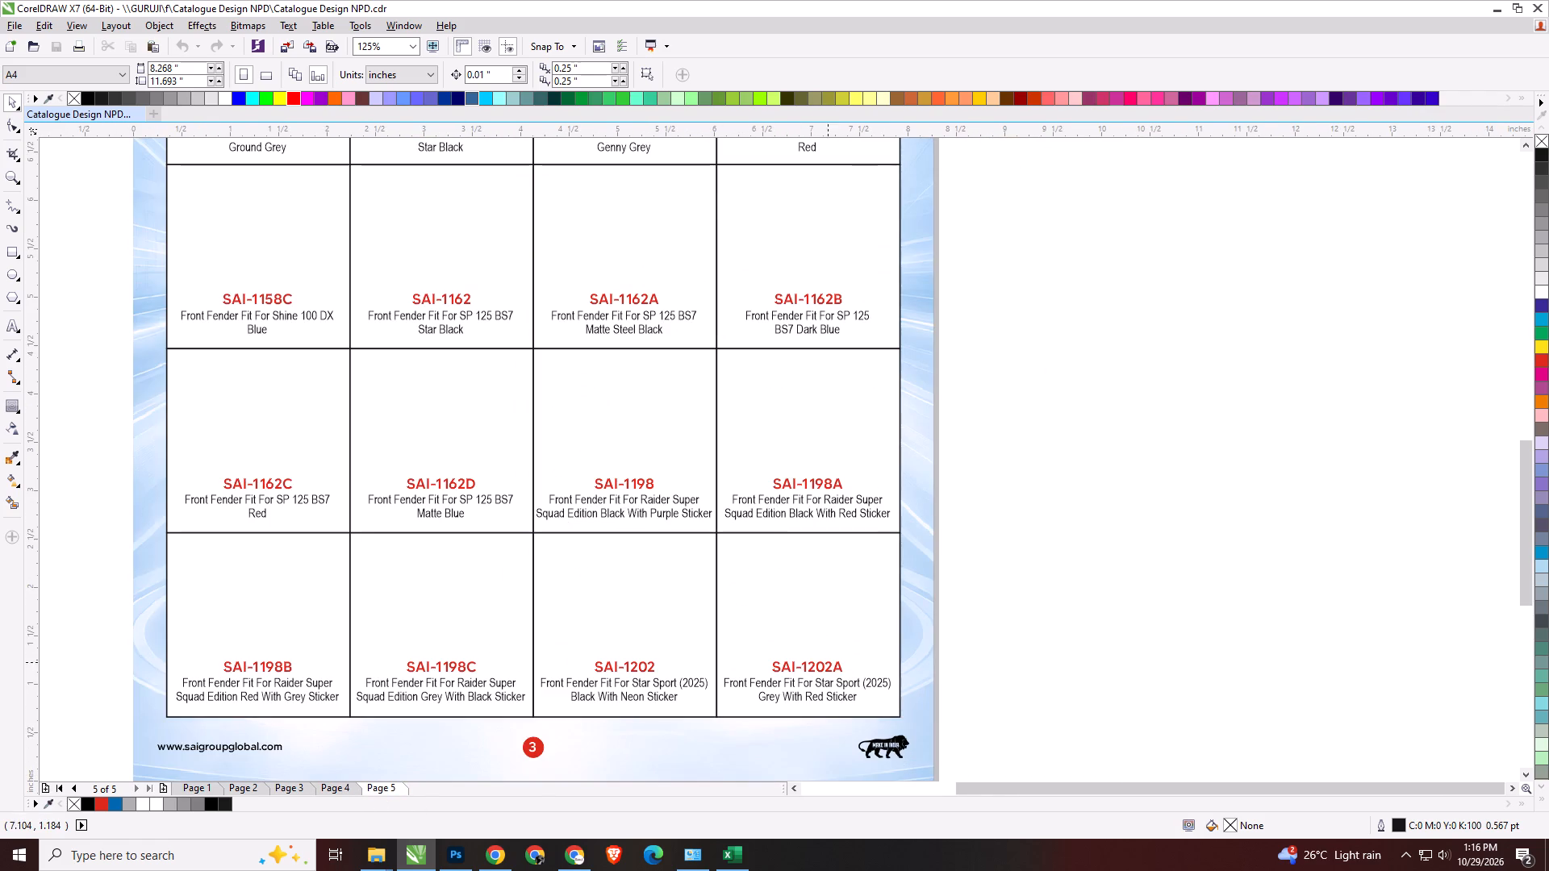
scroll(854, 654, "down", 1)
left_click(1000, 636)
key("F4")
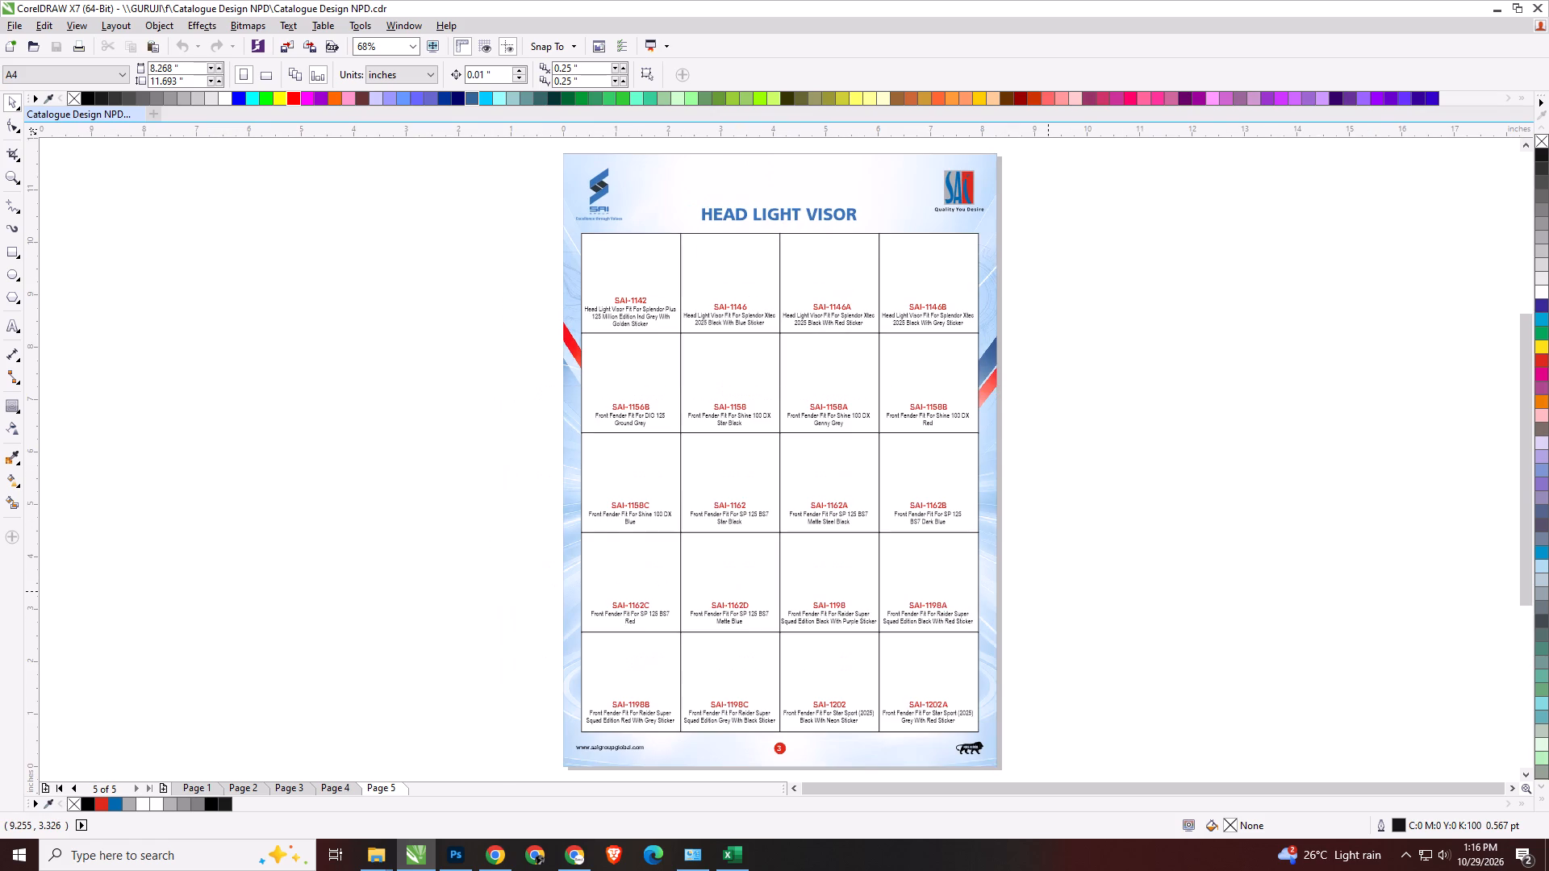
Copy all objects on the Head Light Visor page and add a new page after it.
key("ctrl+a")
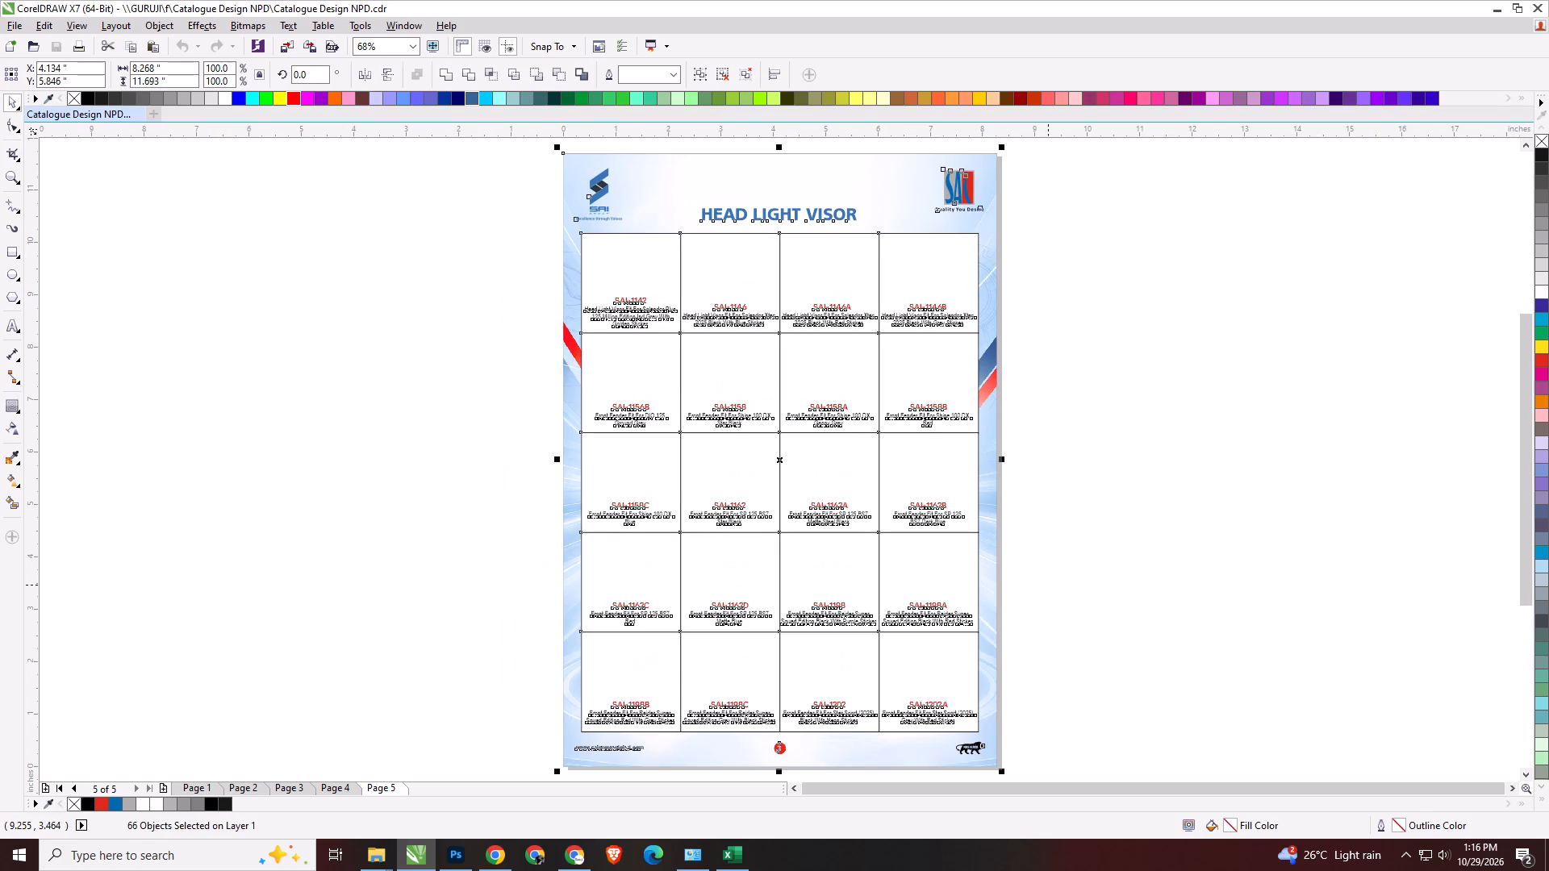
key("ctrl+c")
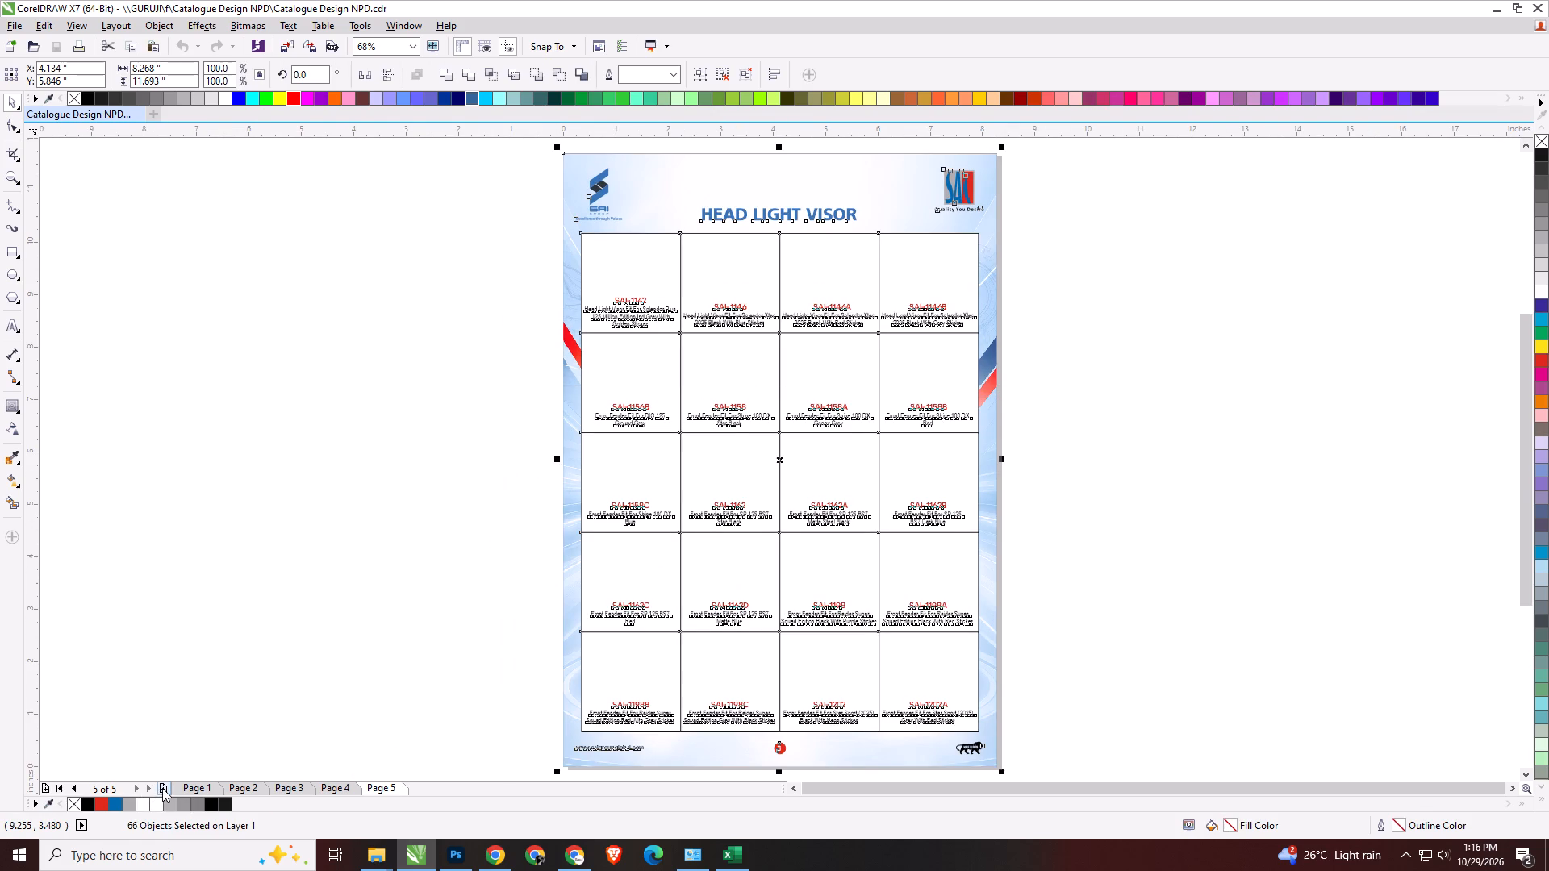
left_click(162, 788)
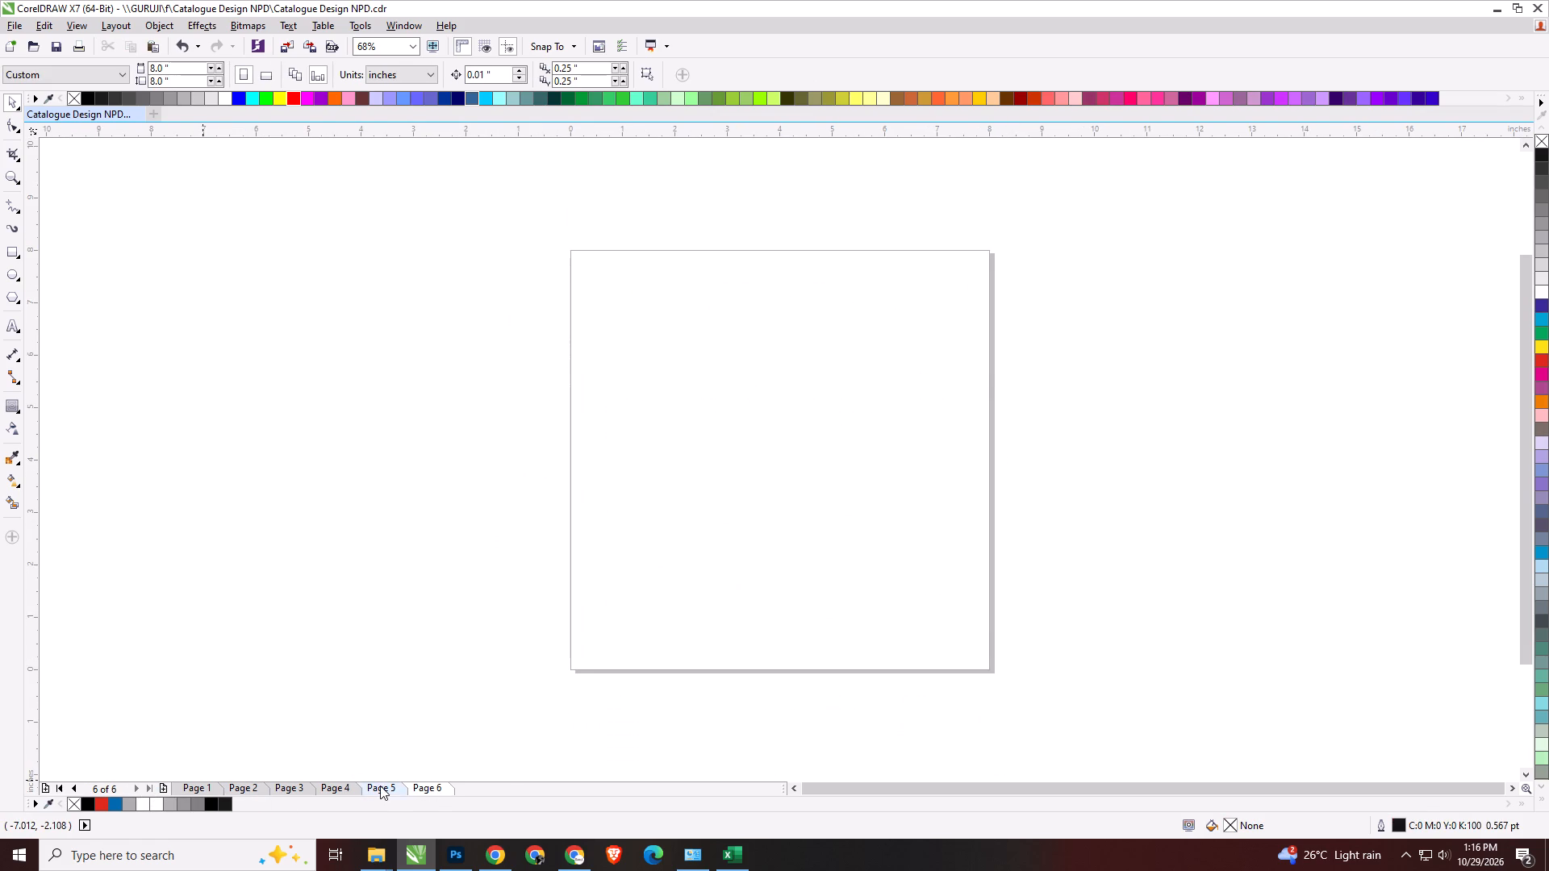
Copy the page height from page 5 and set the page 6 height to 11.693 inches.
left_click(380, 786)
left_click(392, 555)
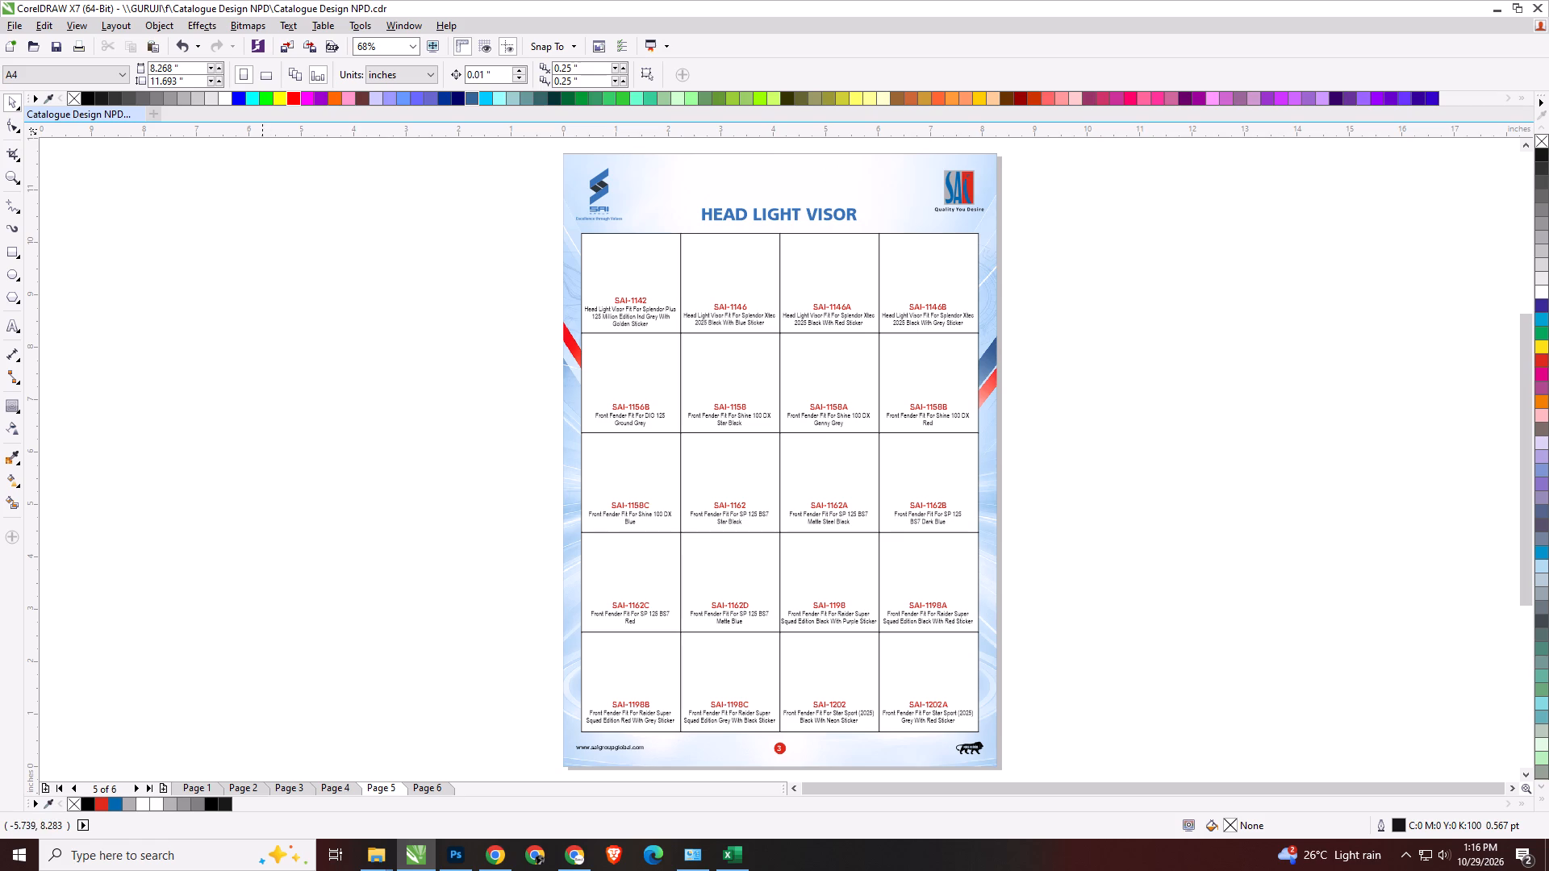
left_click(429, 784)
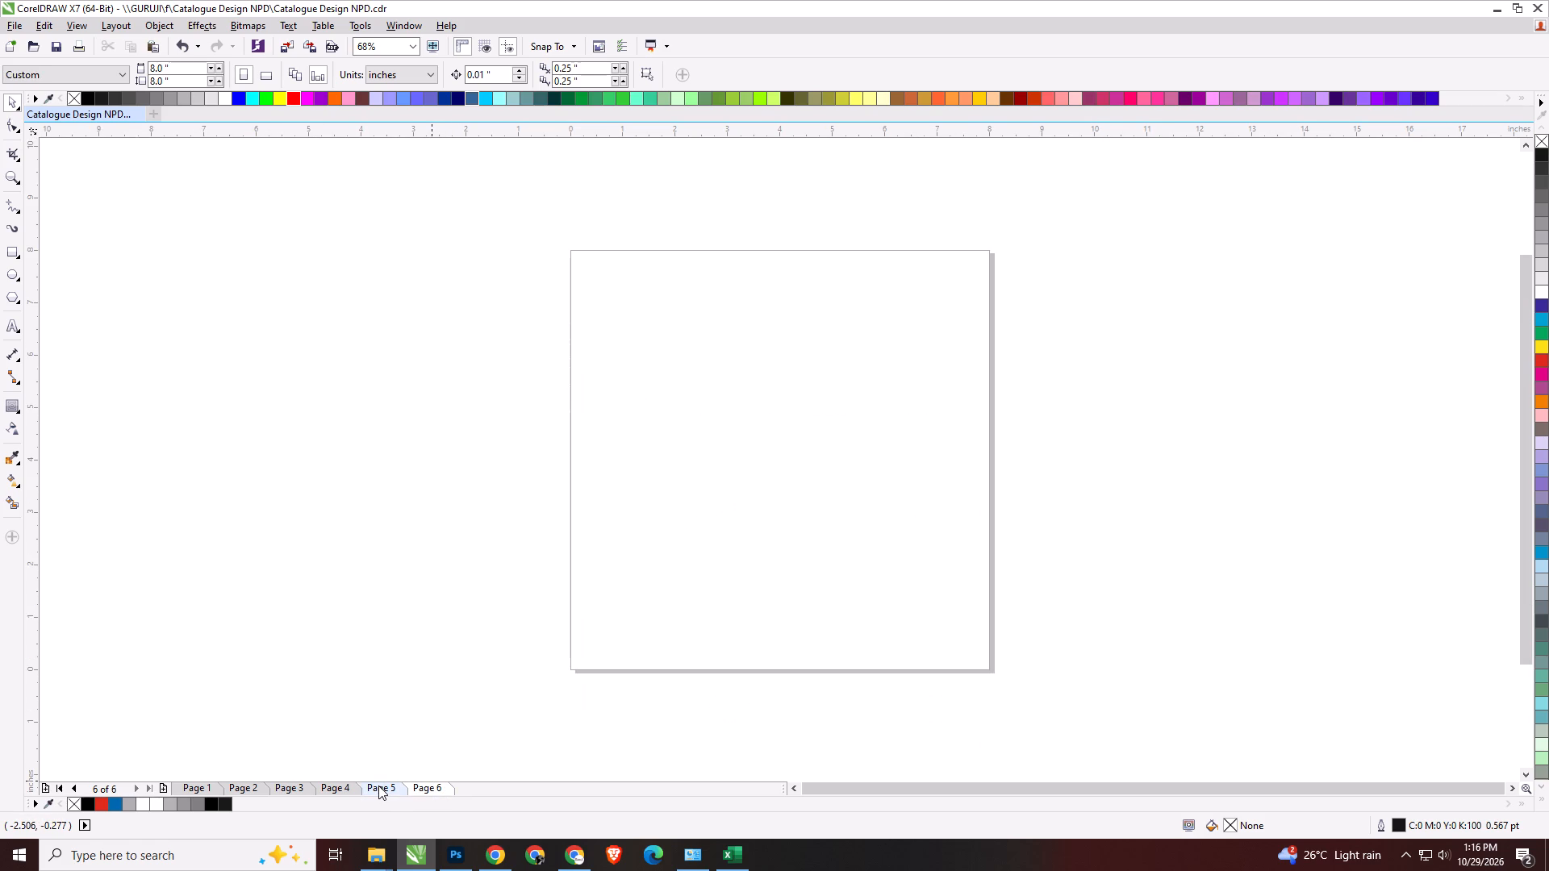
left_click(295, 77)
left_click(399, 793)
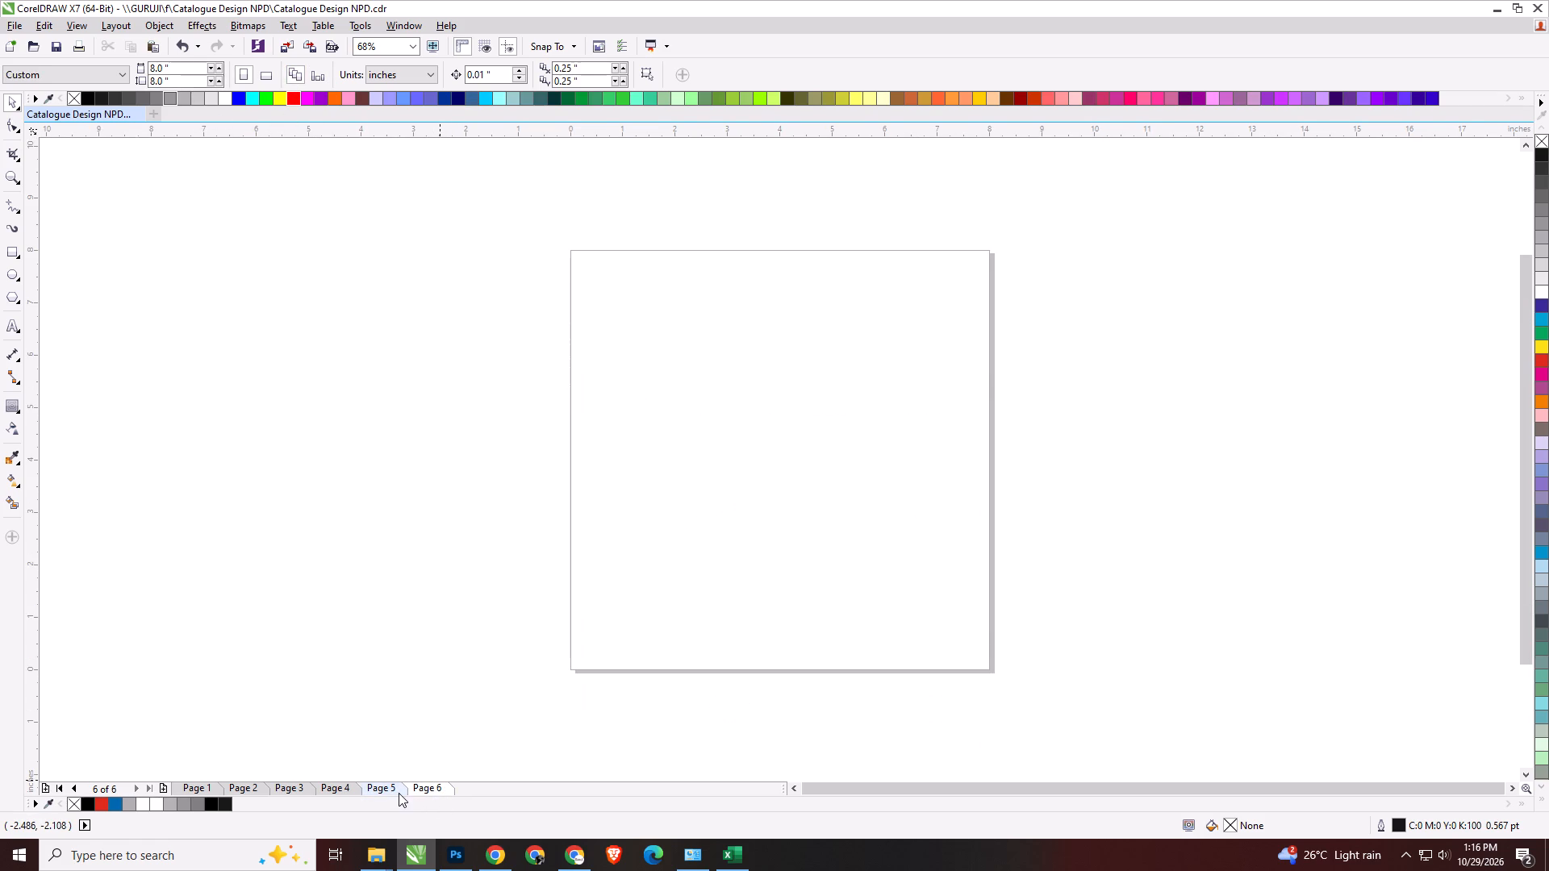
left_click_drag(187, 84, 118, 98)
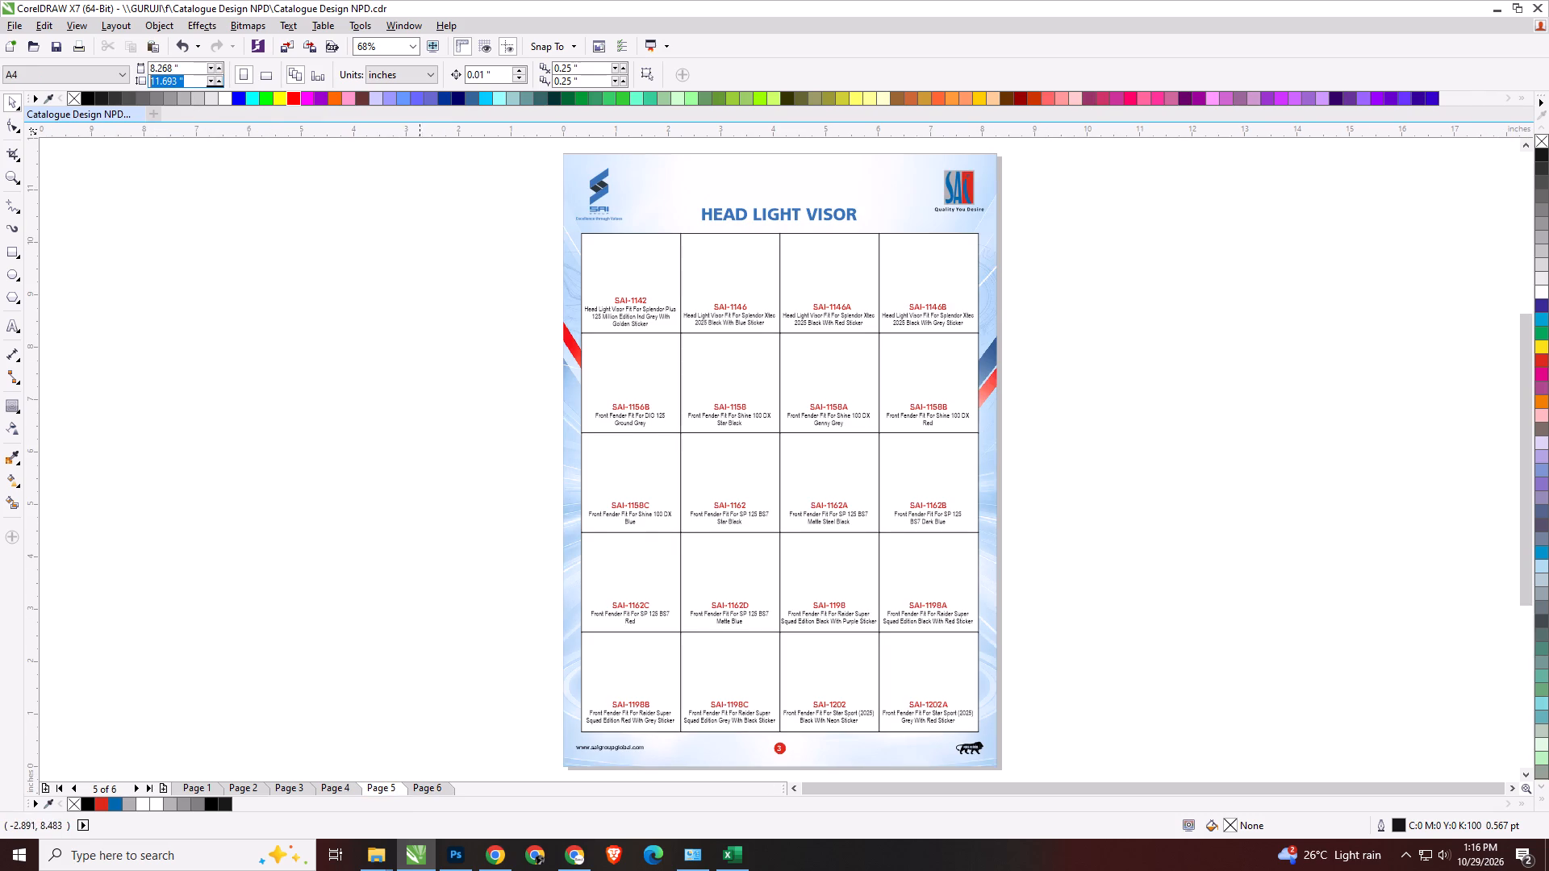
key("ctrl+c")
key("ctrl+c")
left_click(435, 786)
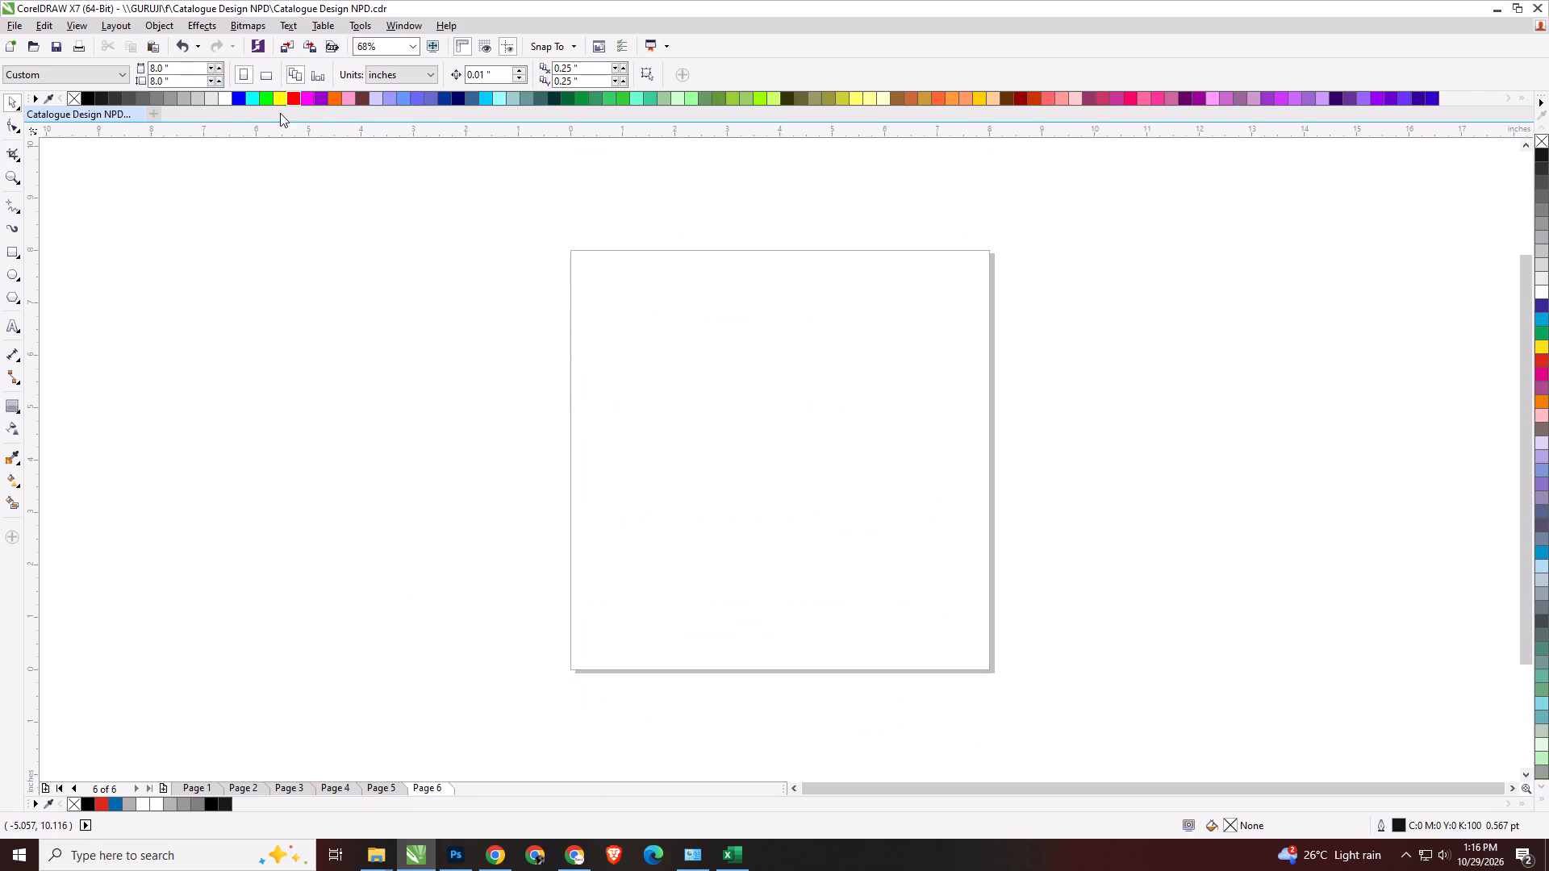
left_click(190, 82)
key("ctrl+a")
key("ctrl+v")
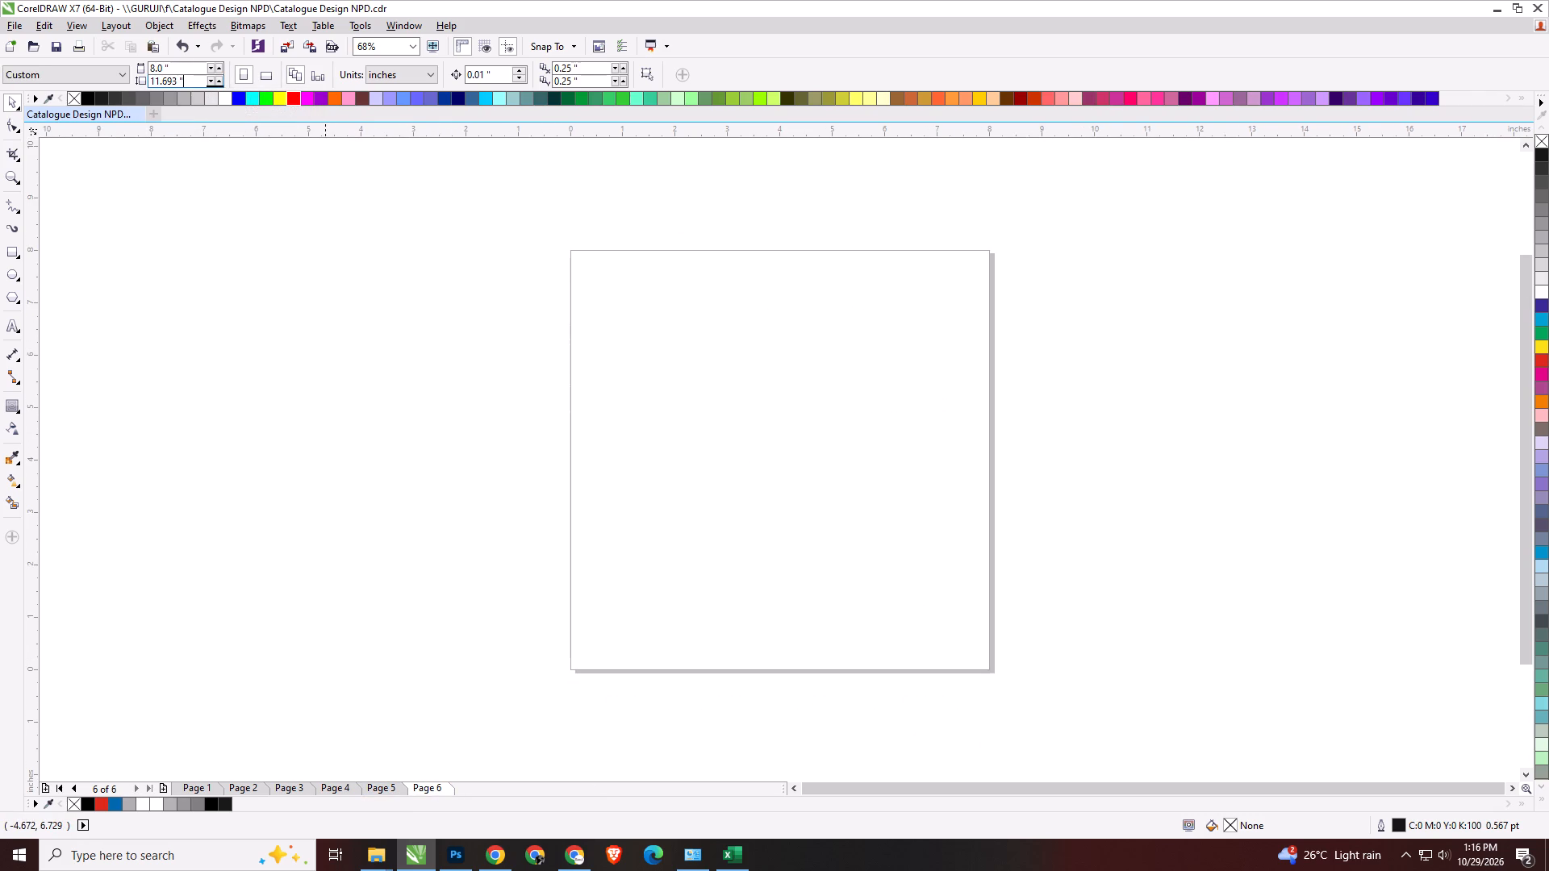
key("Return")
left_click(337, 381)
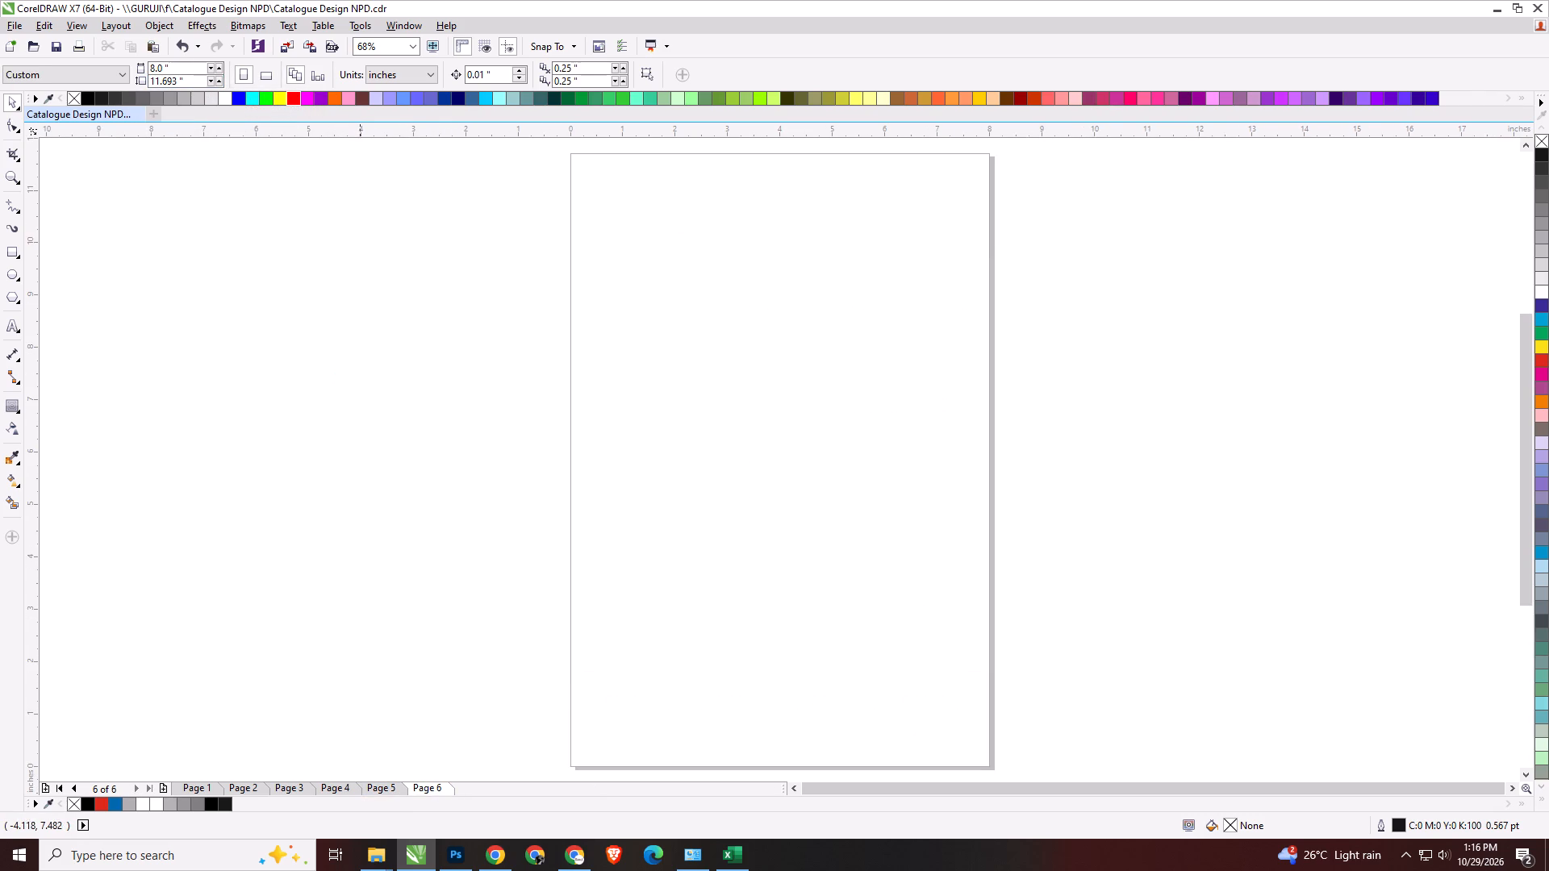
Compare the page size and layout of pages 4, 5 and 6.
left_click(397, 793)
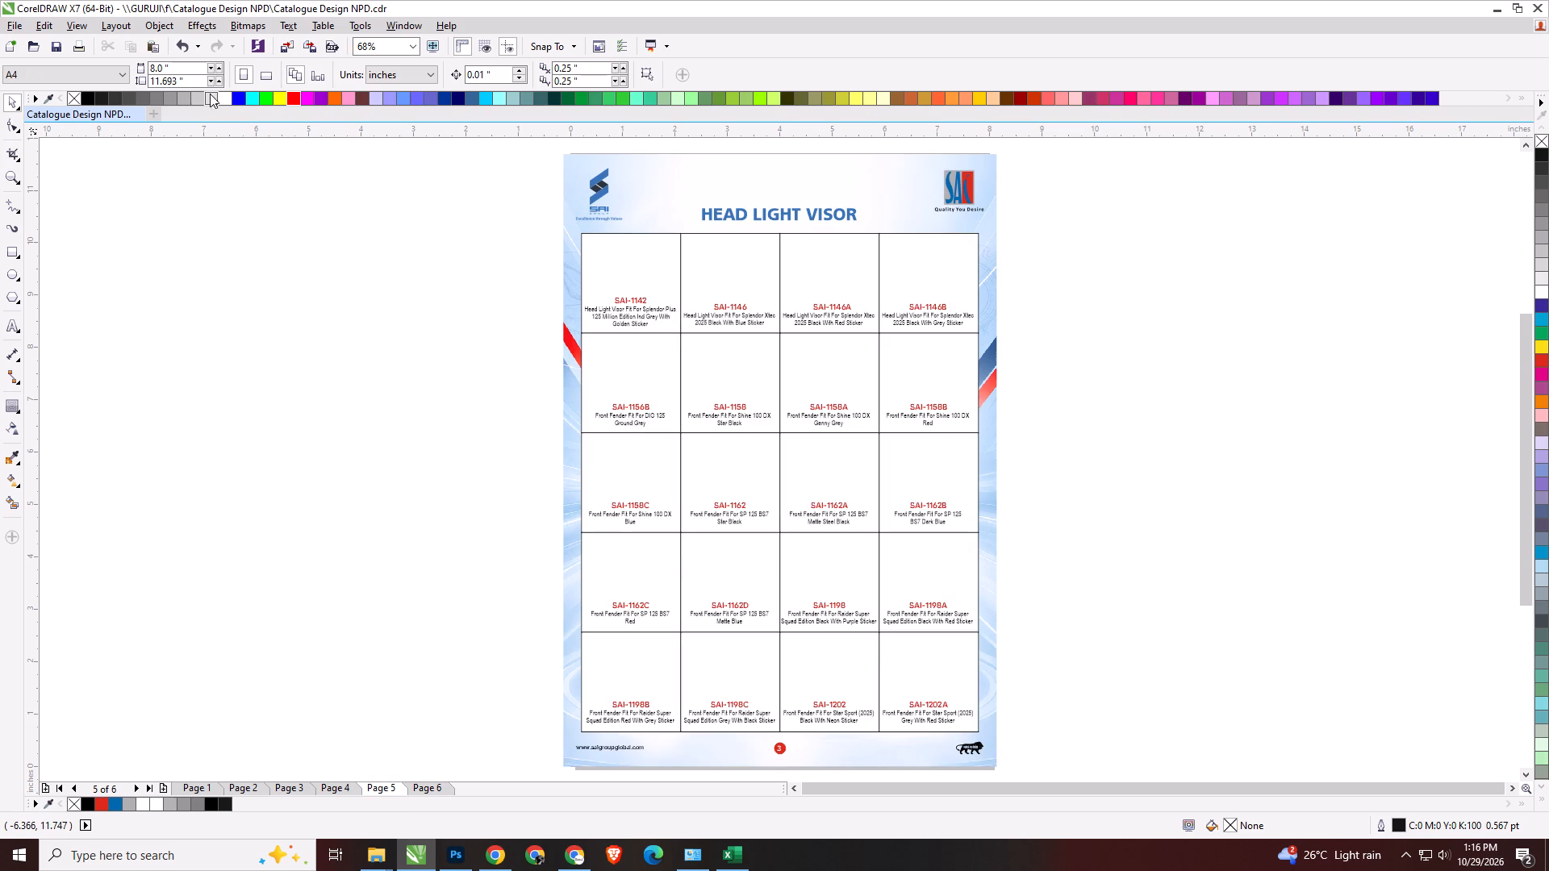
left_click(445, 794)
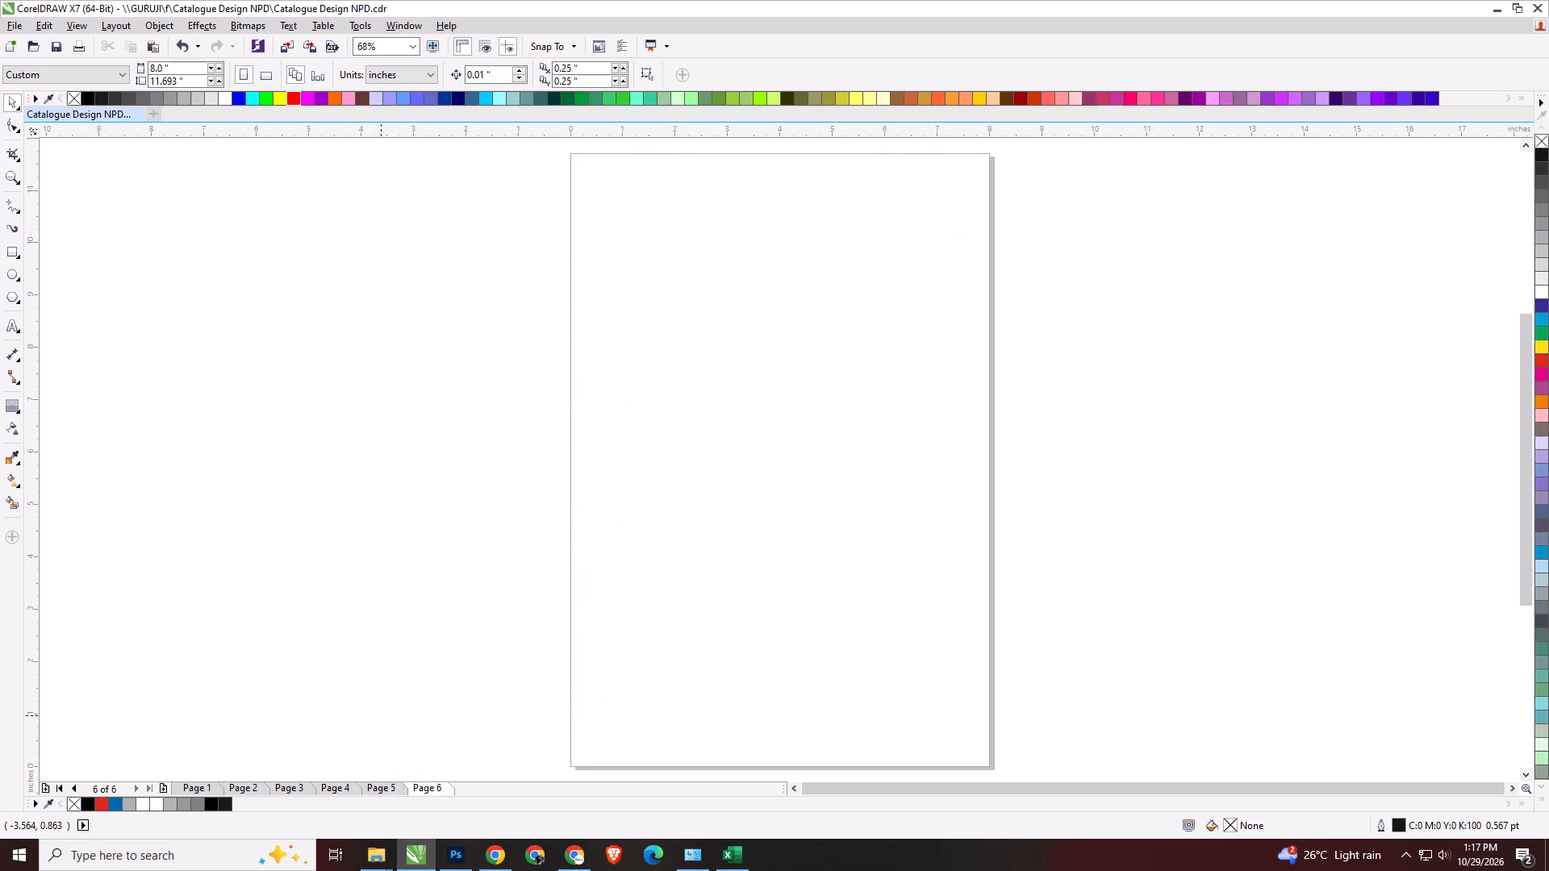
left_click(382, 782)
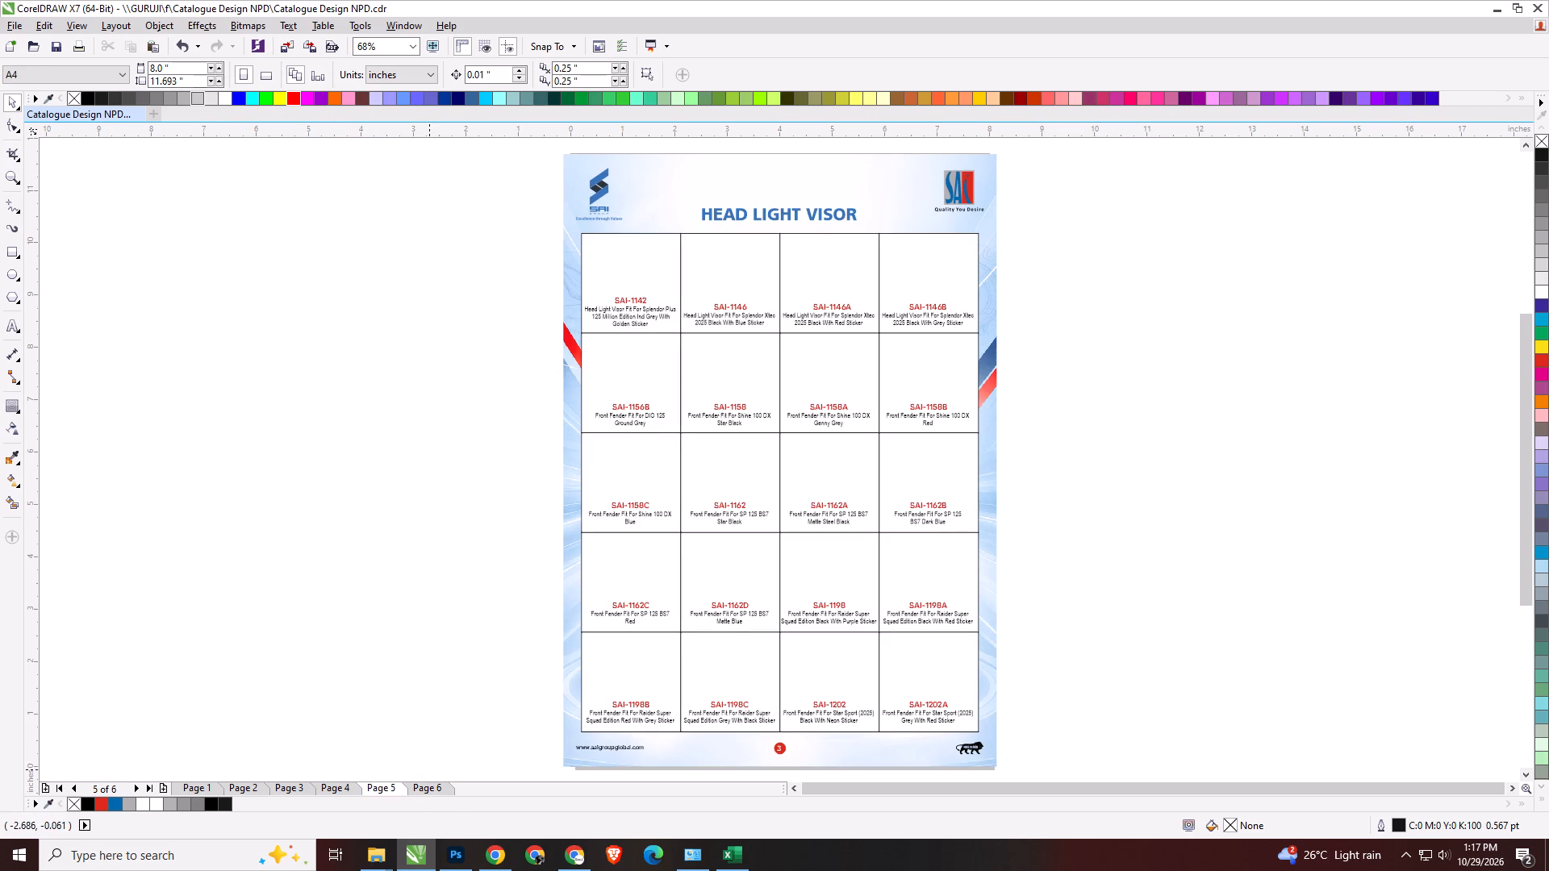
left_click(428, 744)
left_click(339, 787)
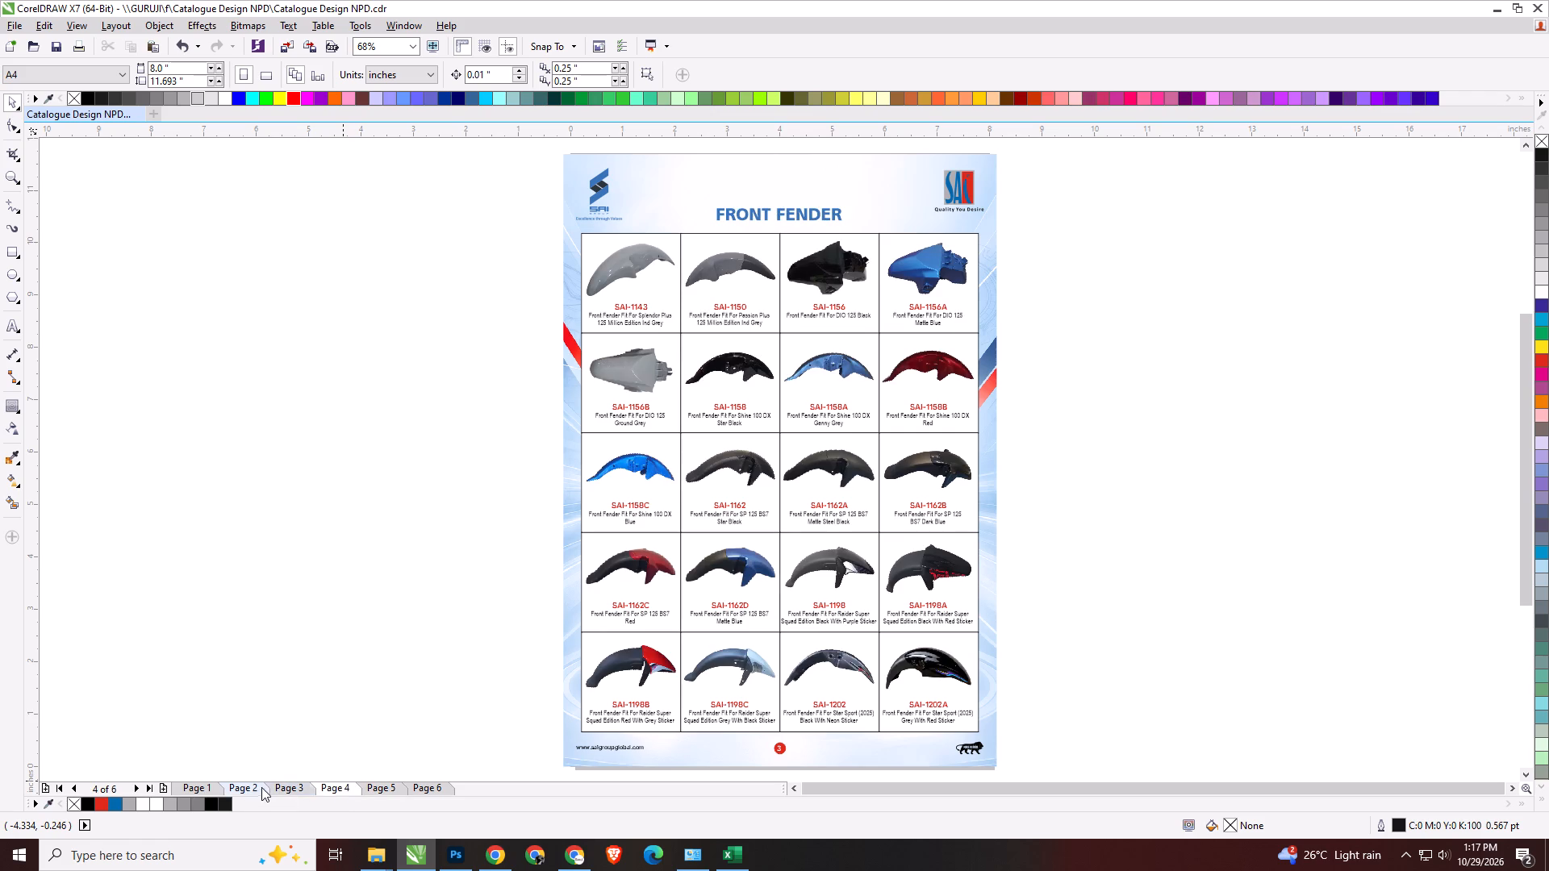
left_click(382, 788)
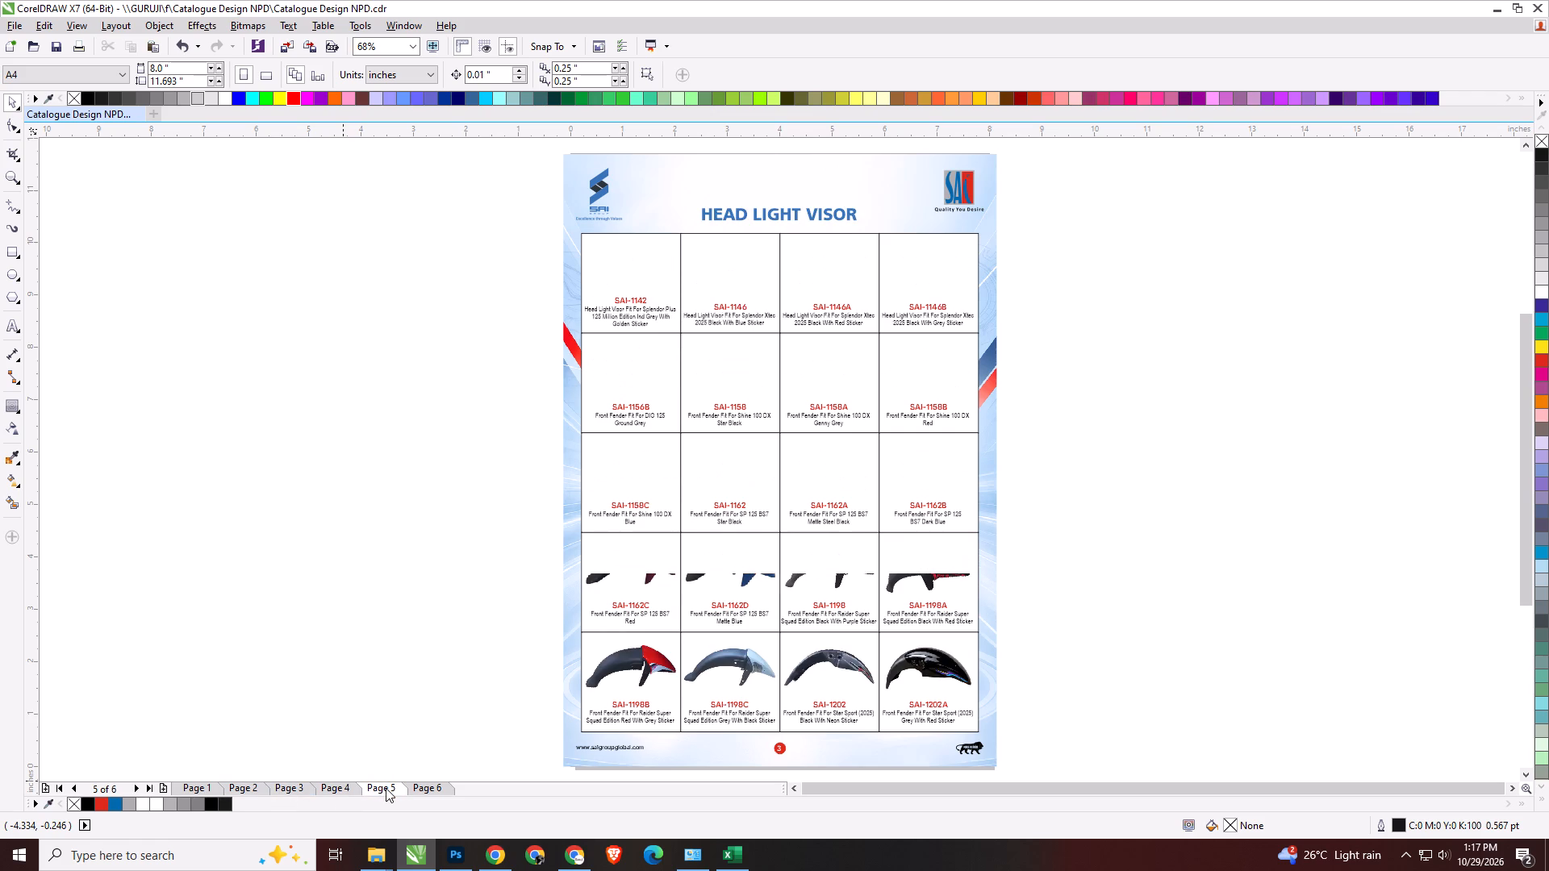
left_click(443, 789)
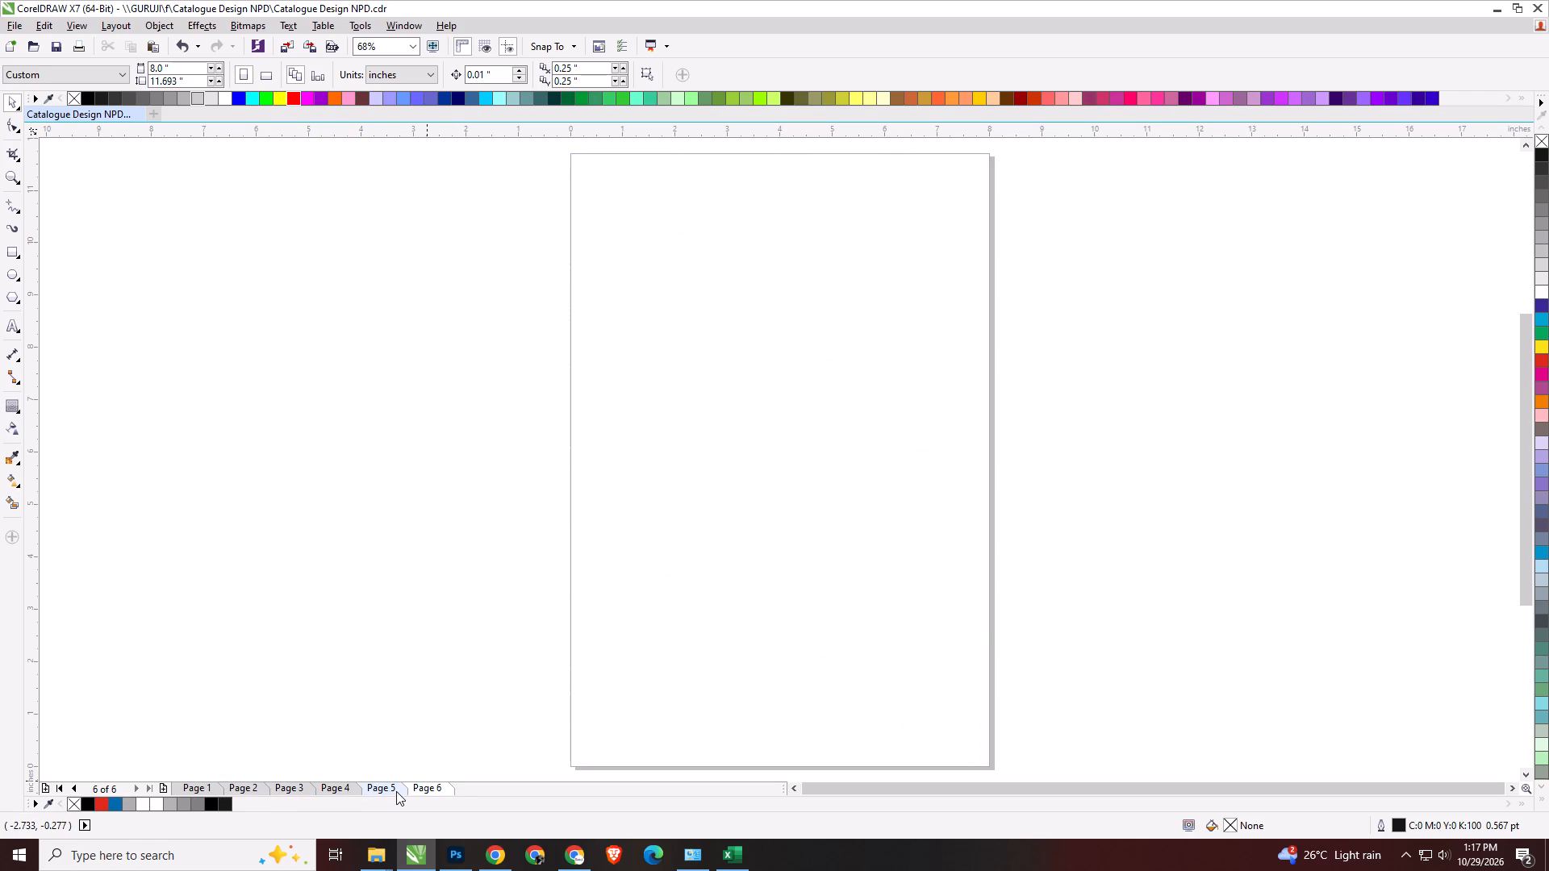
left_click(396, 791)
left_click(435, 791)
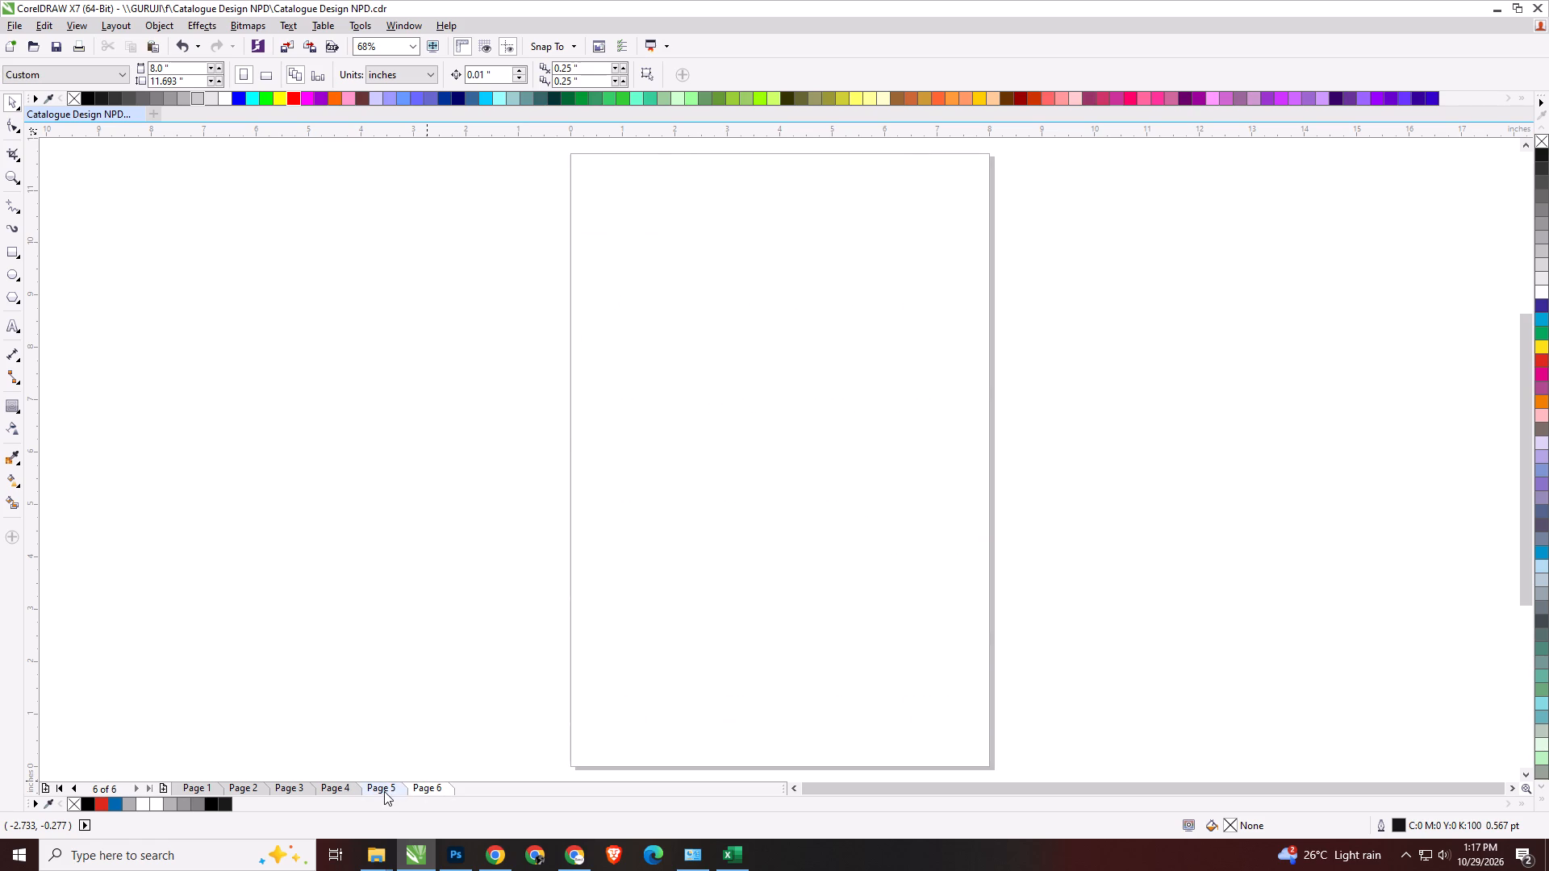
left_click(384, 791)
left_click(436, 791)
left_click(387, 534)
Add another blank page after page 6.
left_click(163, 787)
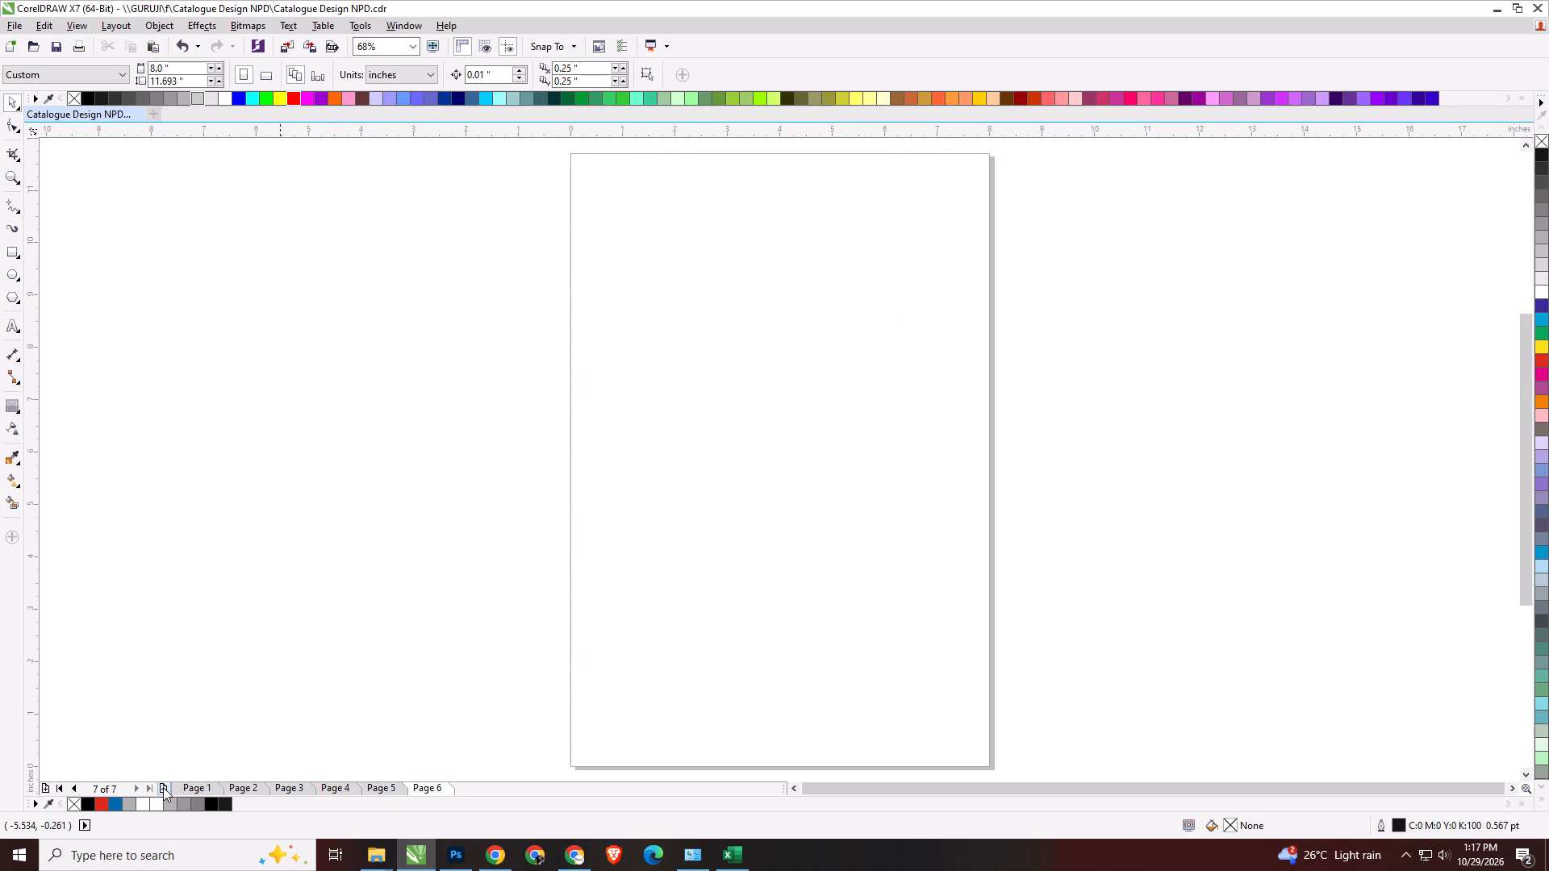
Copy all objects from the Head Light Visor layout on page 5 and paste them onto page 6.
left_click(432, 790)
left_click(395, 790)
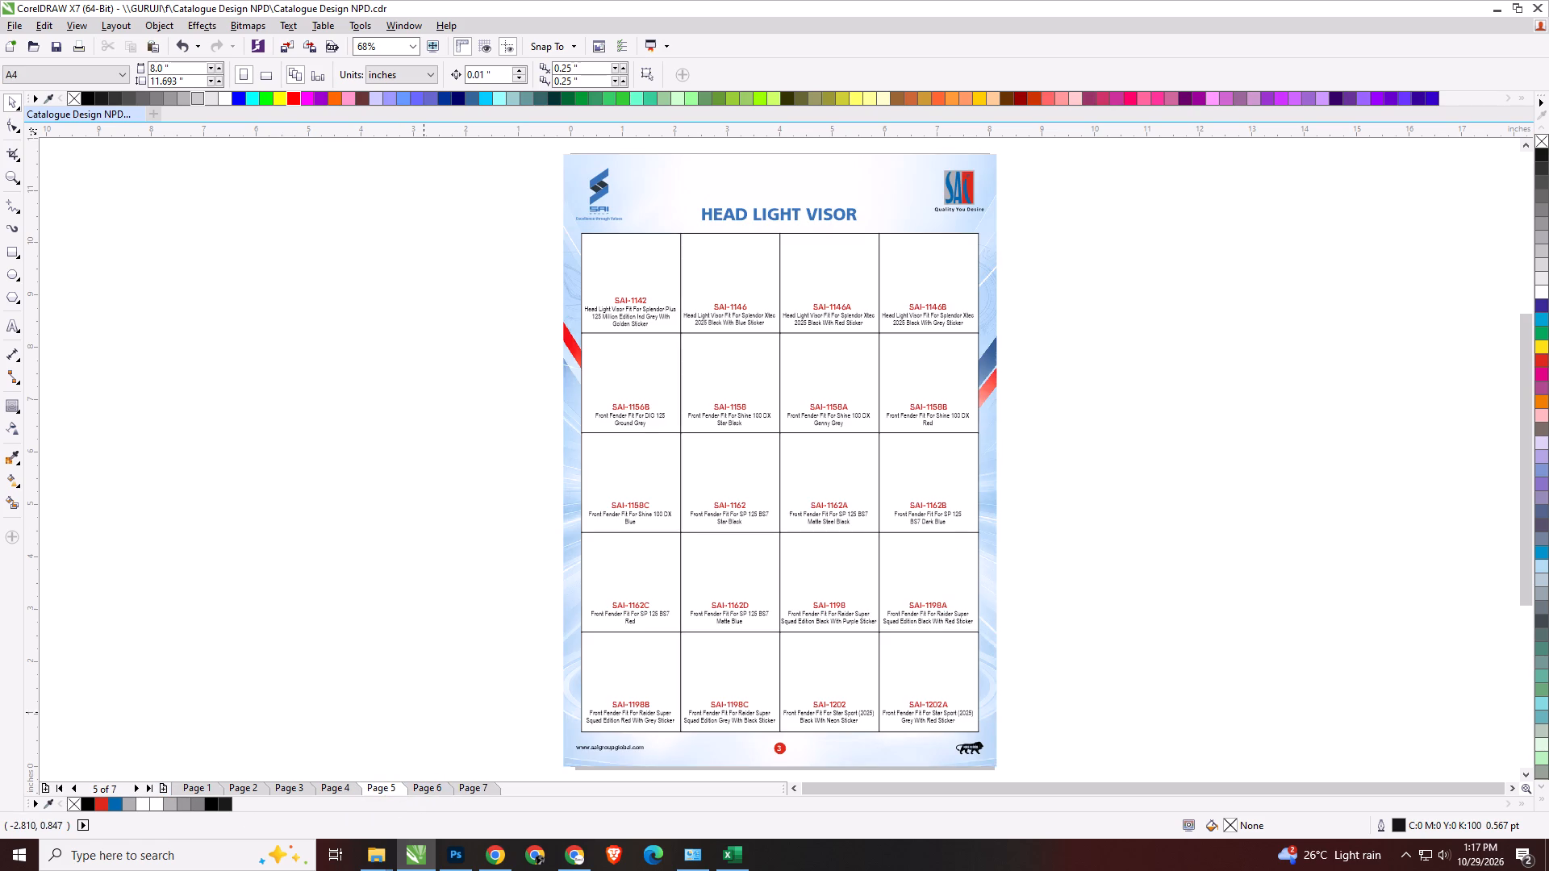
key("ctrl+a")
key("ctrl+c")
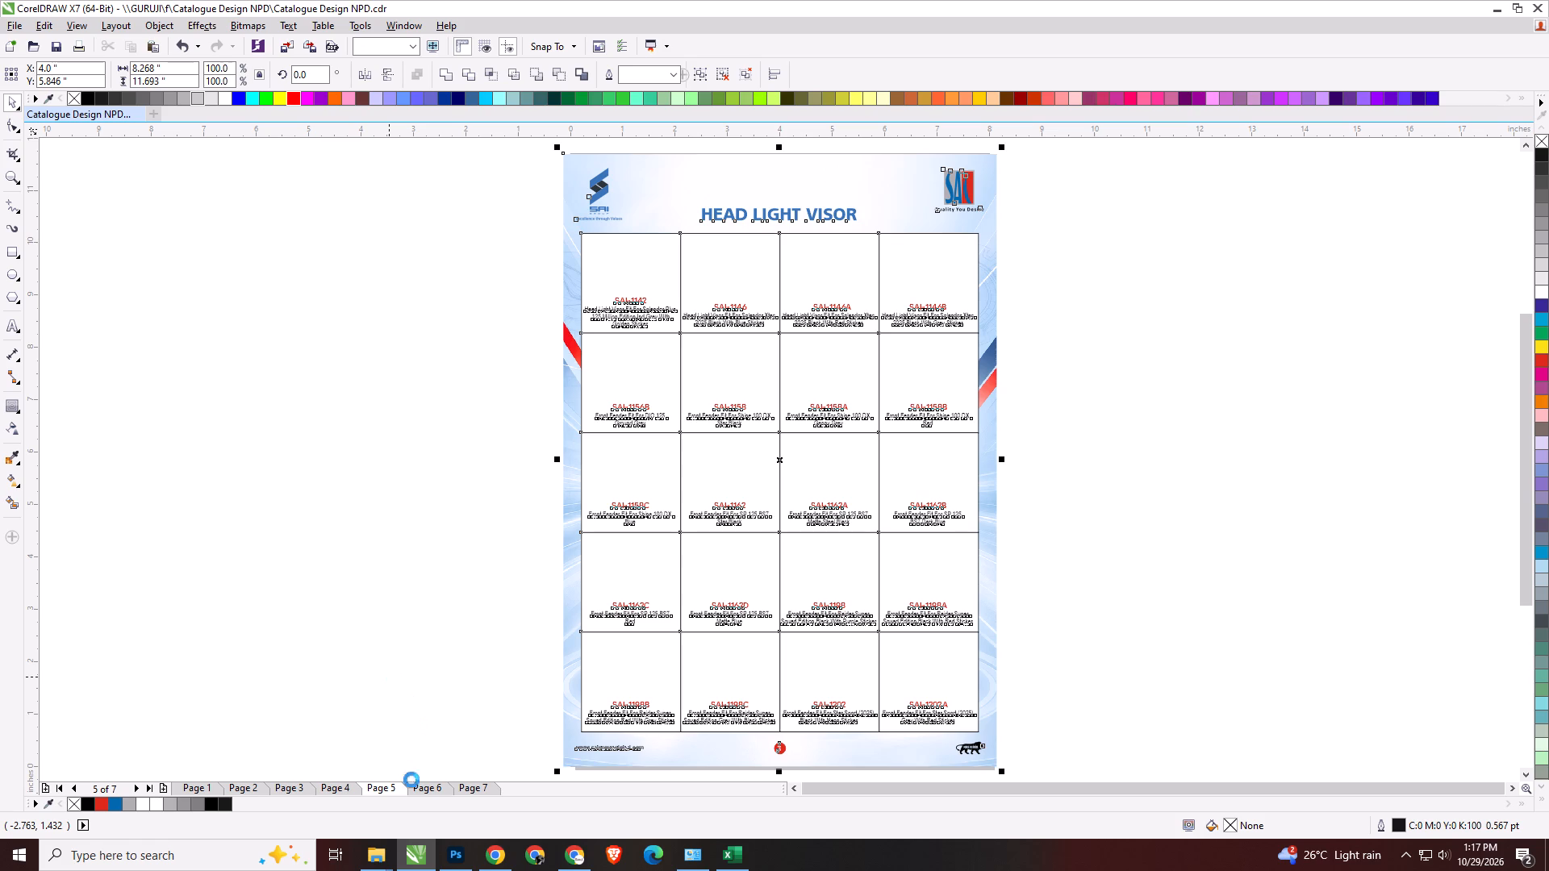
left_click(418, 786)
key("ctrl+v")
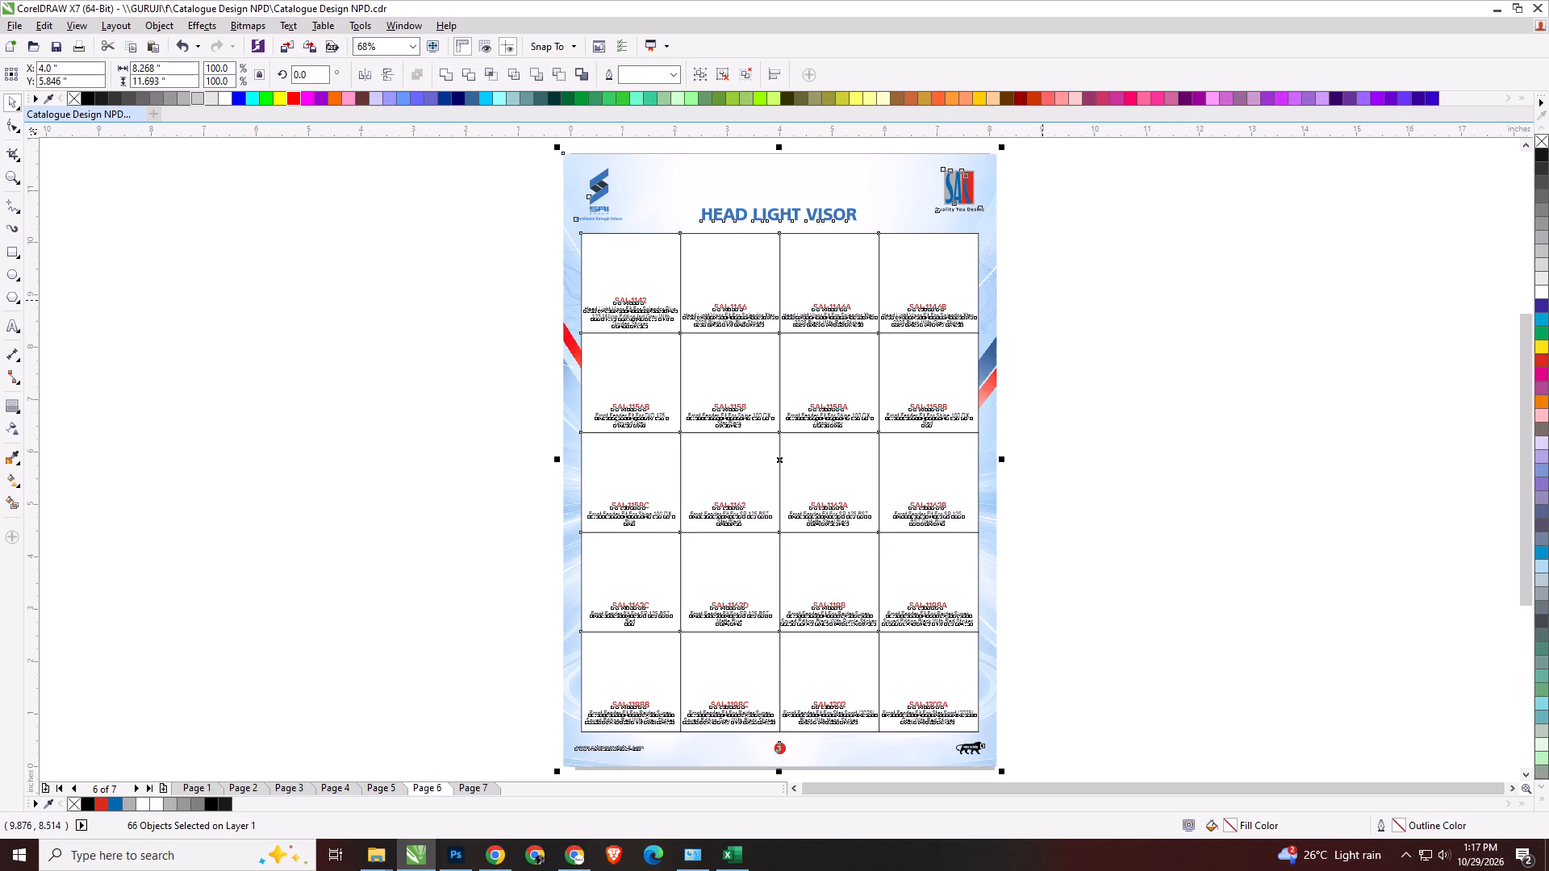
Compare the product codes on catalogue page 6 with the Head Light Visor list in the Excel workbook.
scroll(716, 294, "up", 1)
scroll(691, 359, "down", 1)
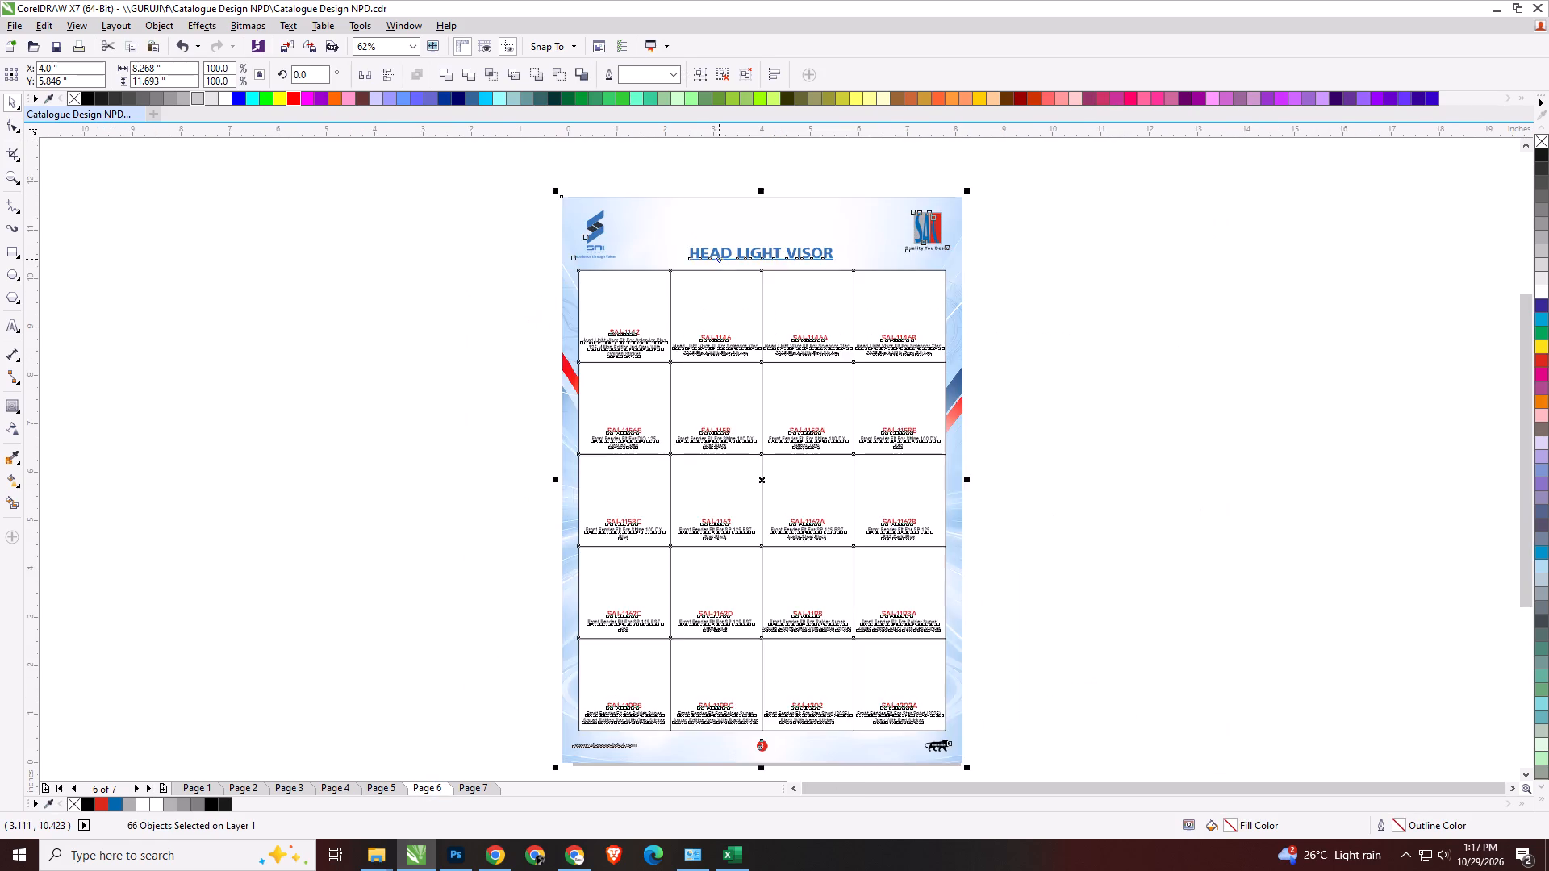
scroll(719, 257, "up", 1)
left_click(348, 356)
key("alt+Tab")
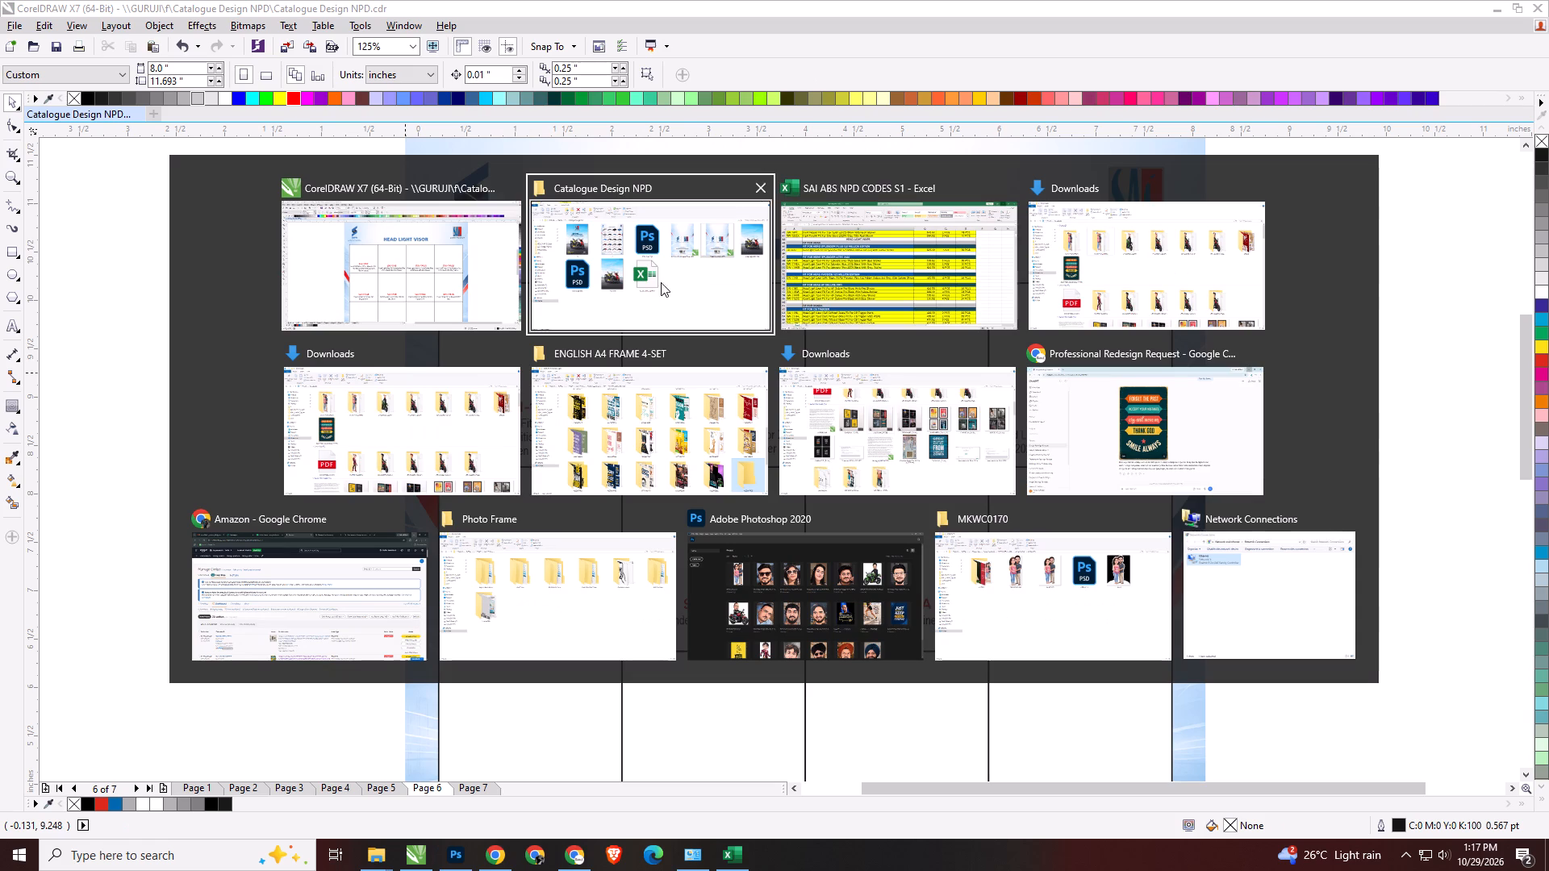
left_click(930, 287, "alt")
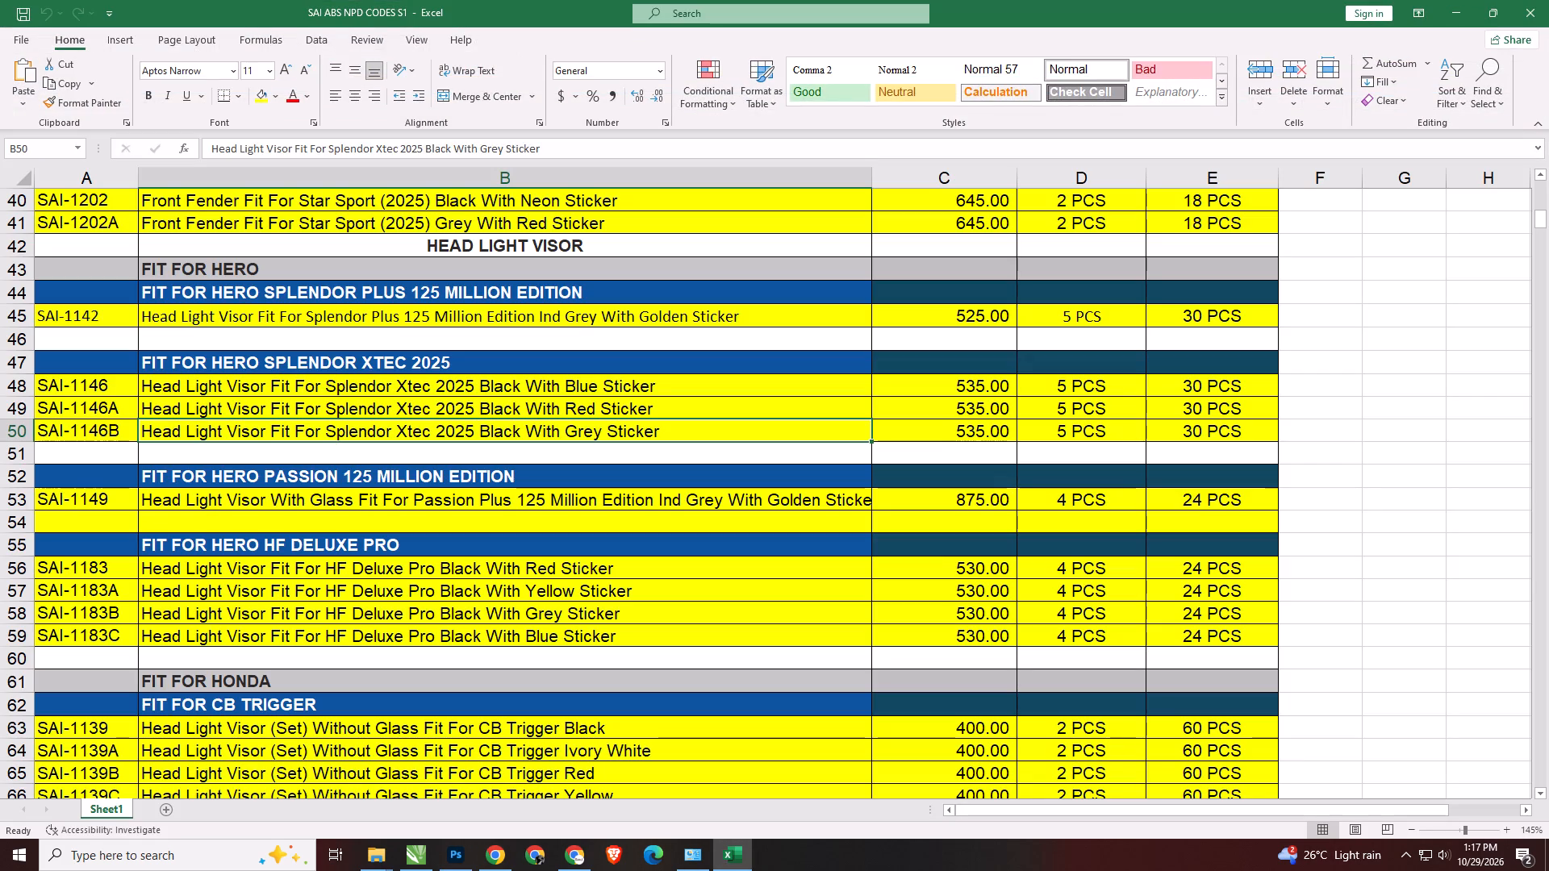
left_click(202, 435)
key("alt+Tab")
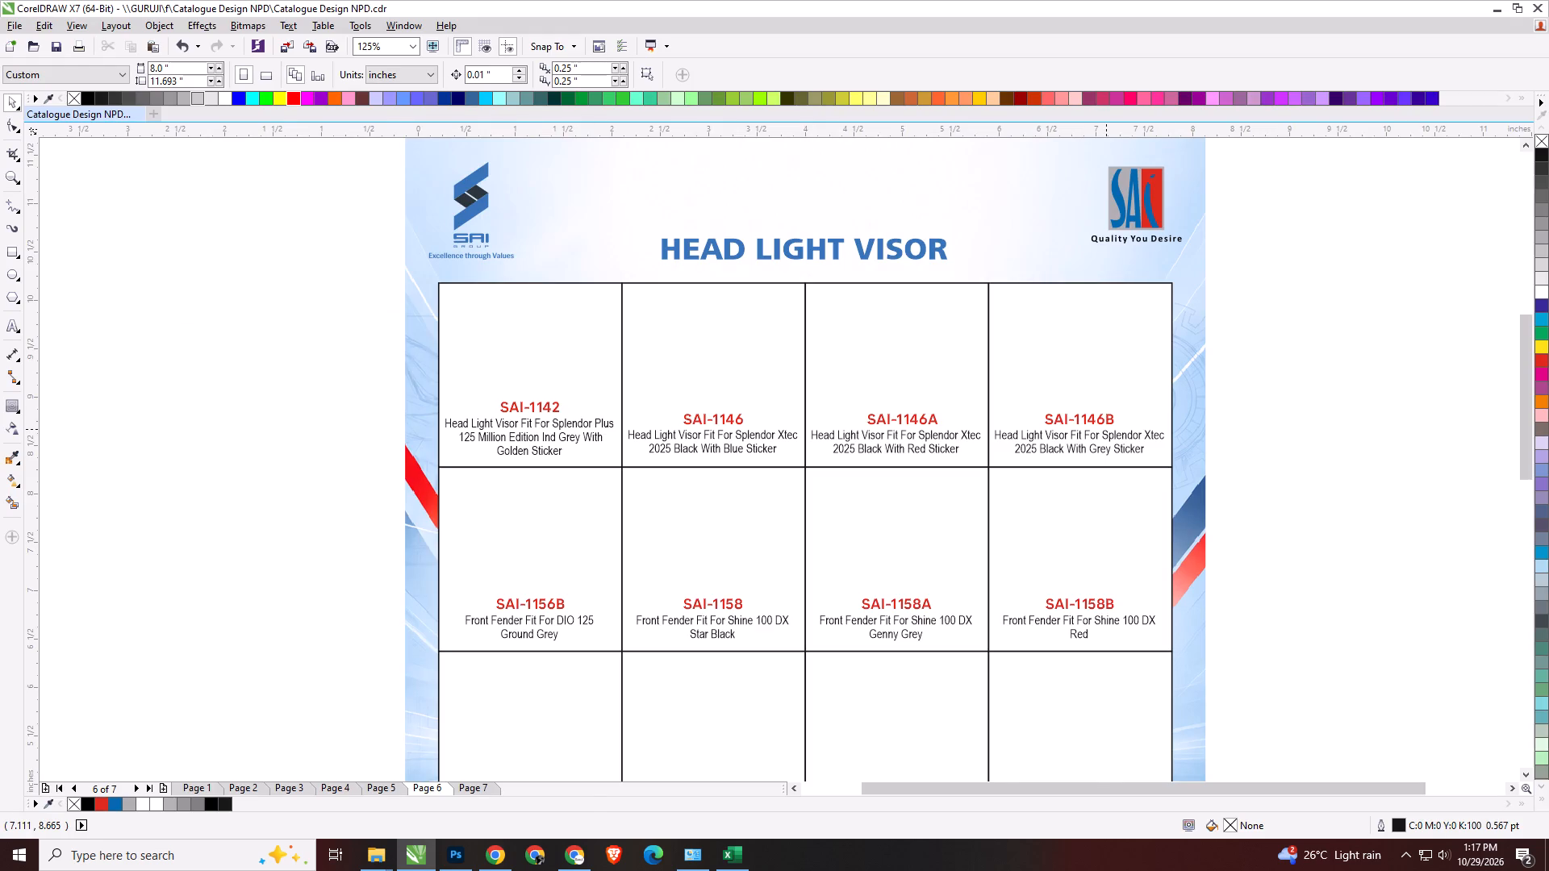
key("alt+Tab")
left_click(207, 434)
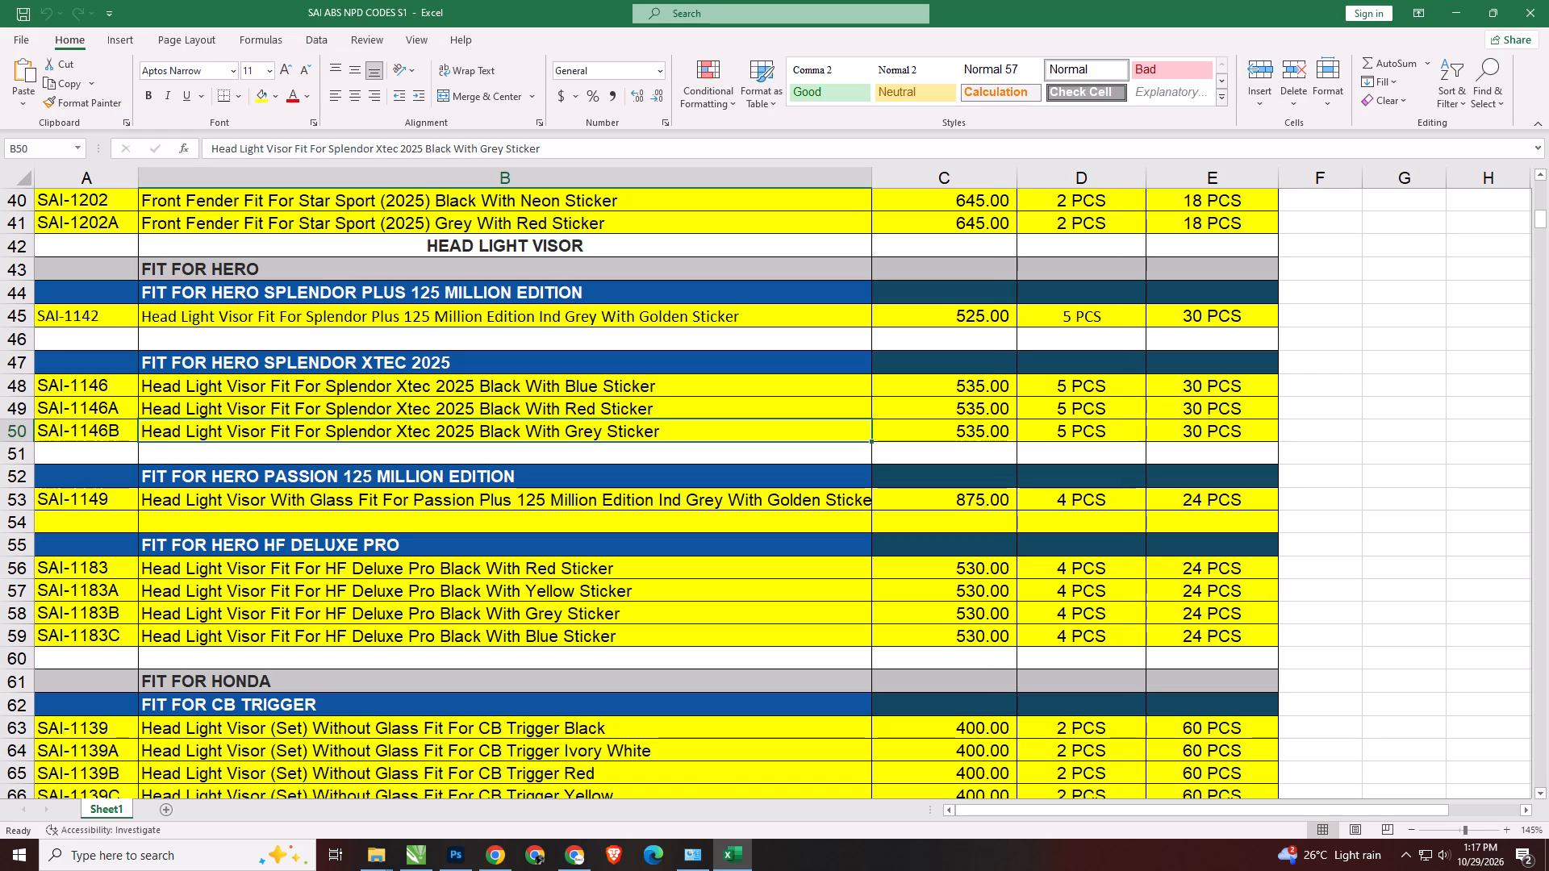
Copy the code SAI-1149 from the workbook and replace the code in the second row's first cell on page 6.
double_click(118, 502)
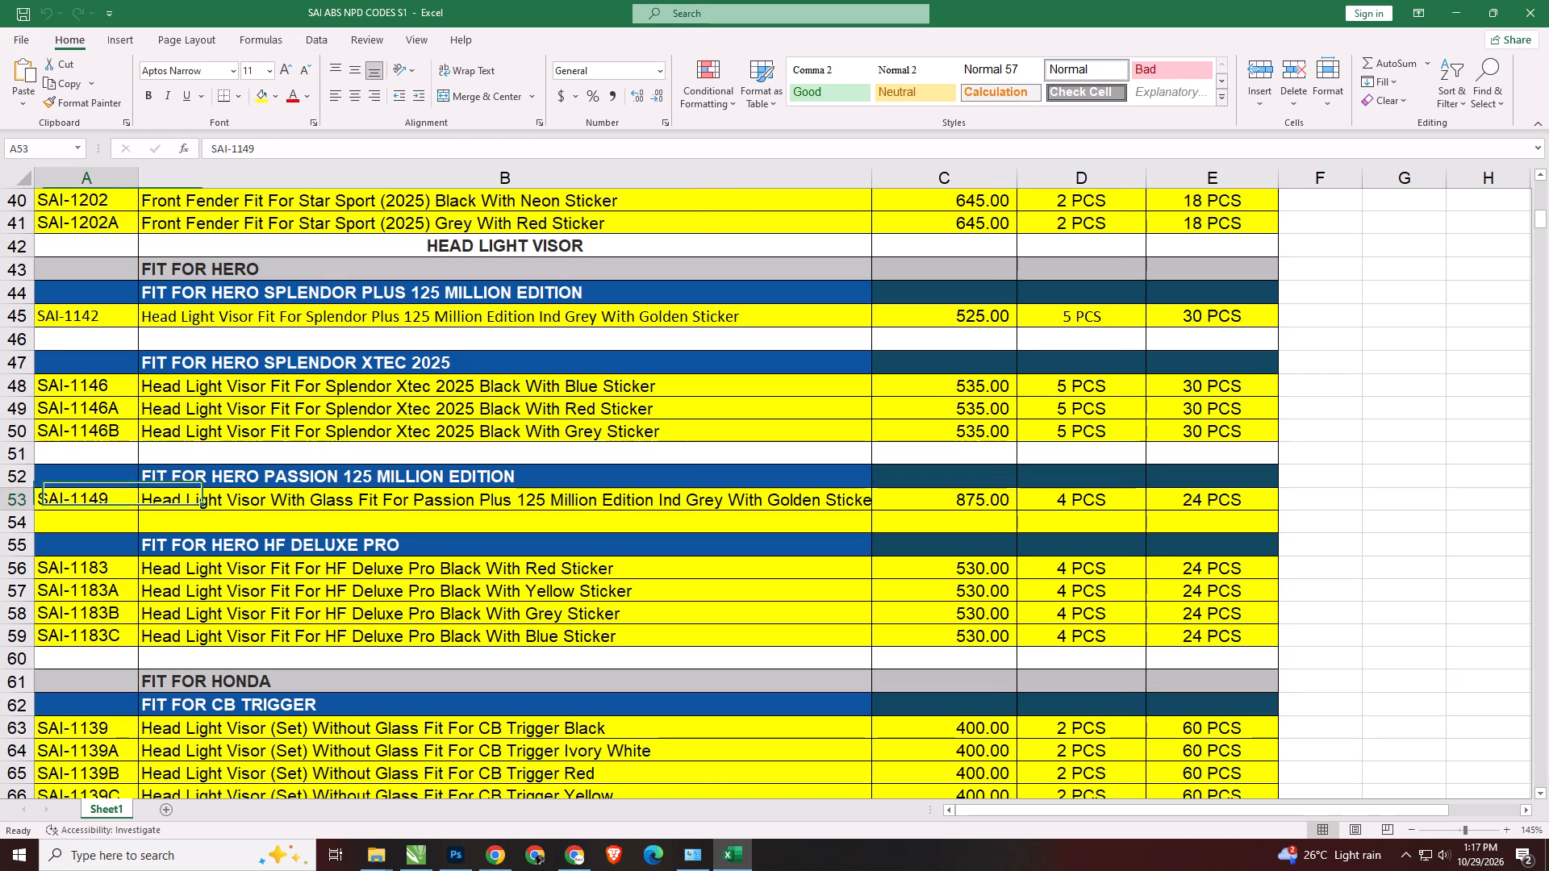
key("ctrl+a")
key("ctrl+c")
key("alt+Tab")
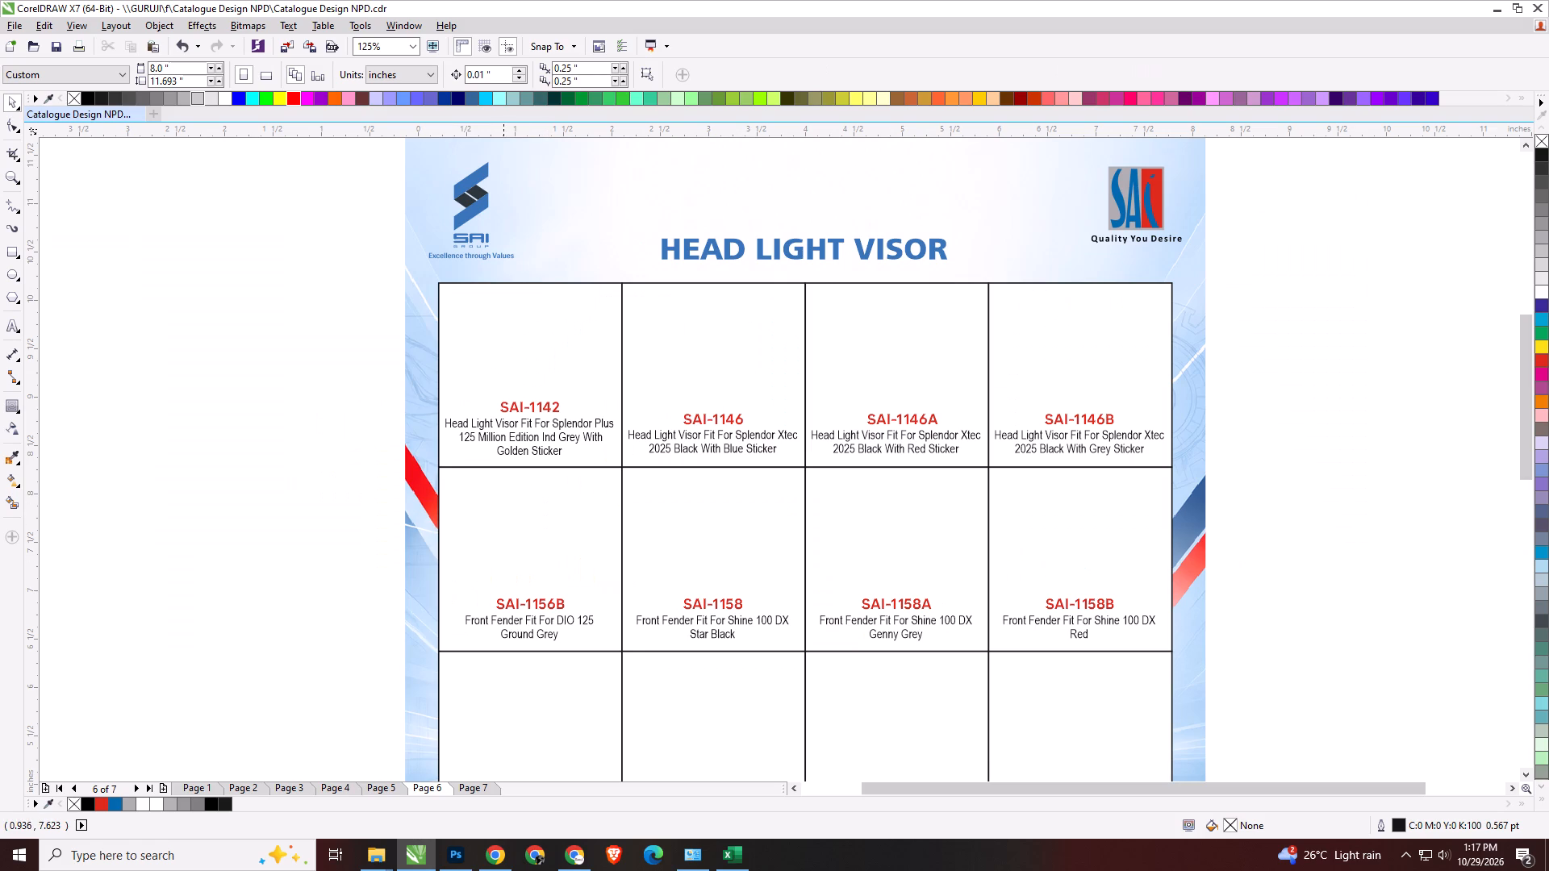
double_click(541, 604)
key("ctrl+a")
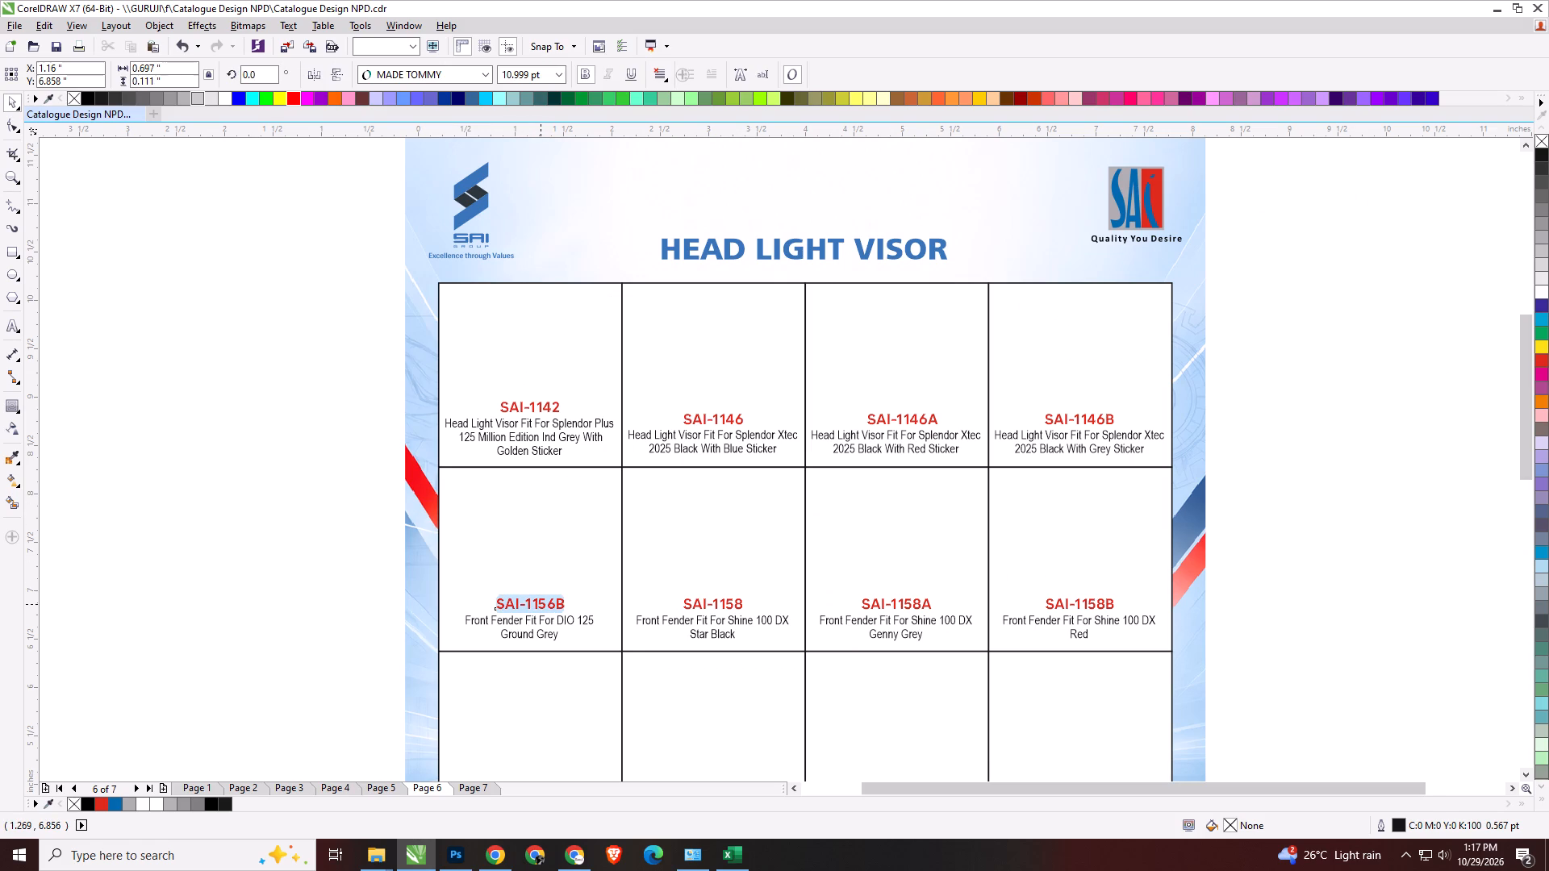
key("ctrl+v")
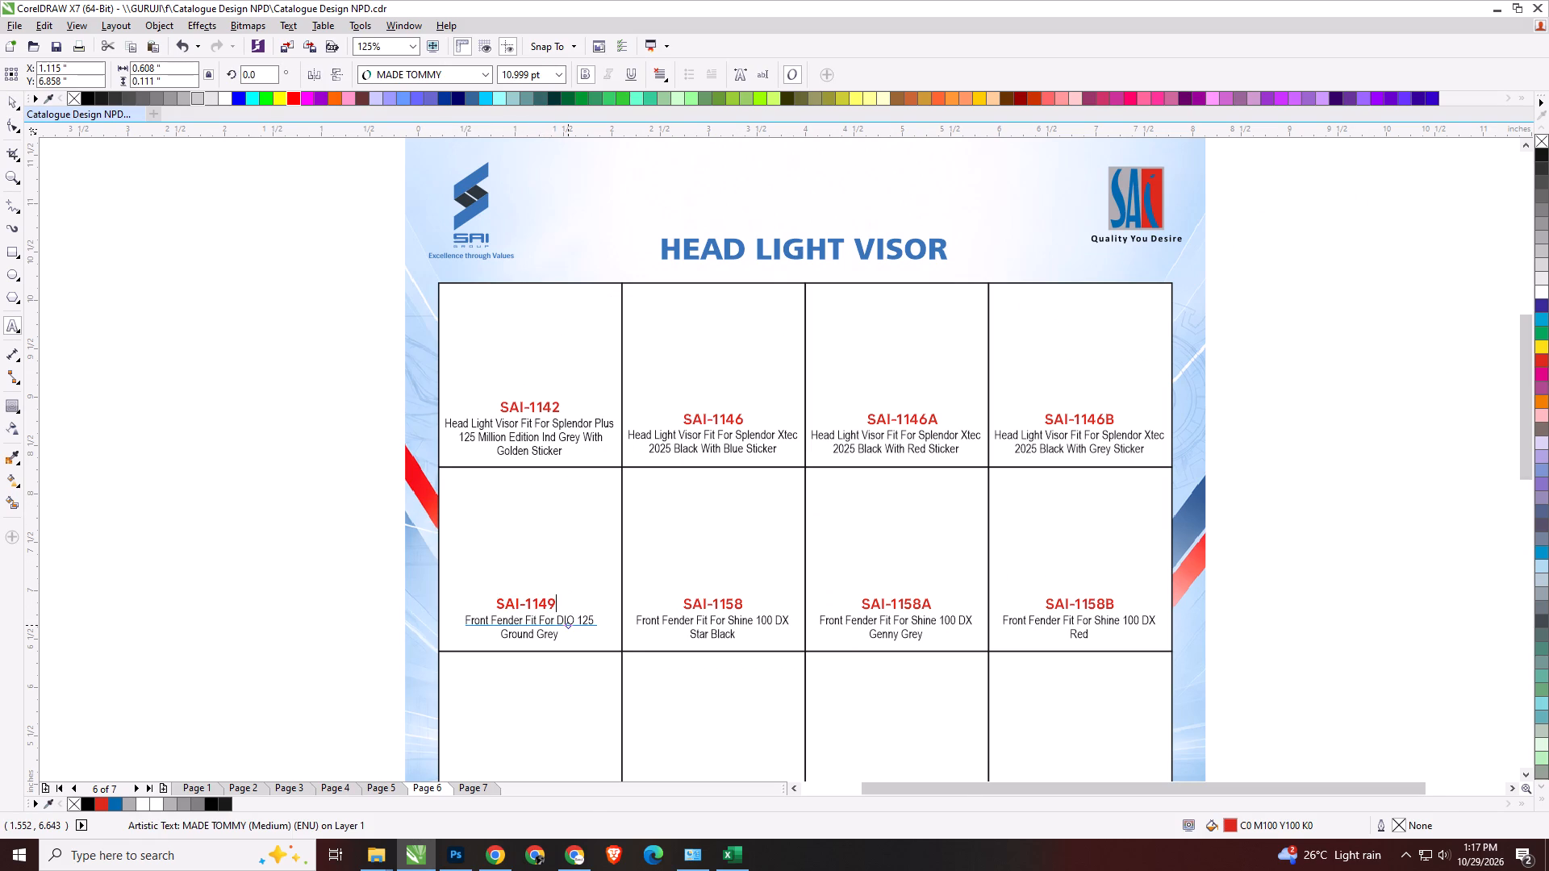
Replace the description under SAI-1149 with the workbook's "Head Light Visor With Glass Fit For Passion Plus 125 Million Edition Ind Grey With Golden Sticker".
left_click(568, 624)
key("alt+Tab")
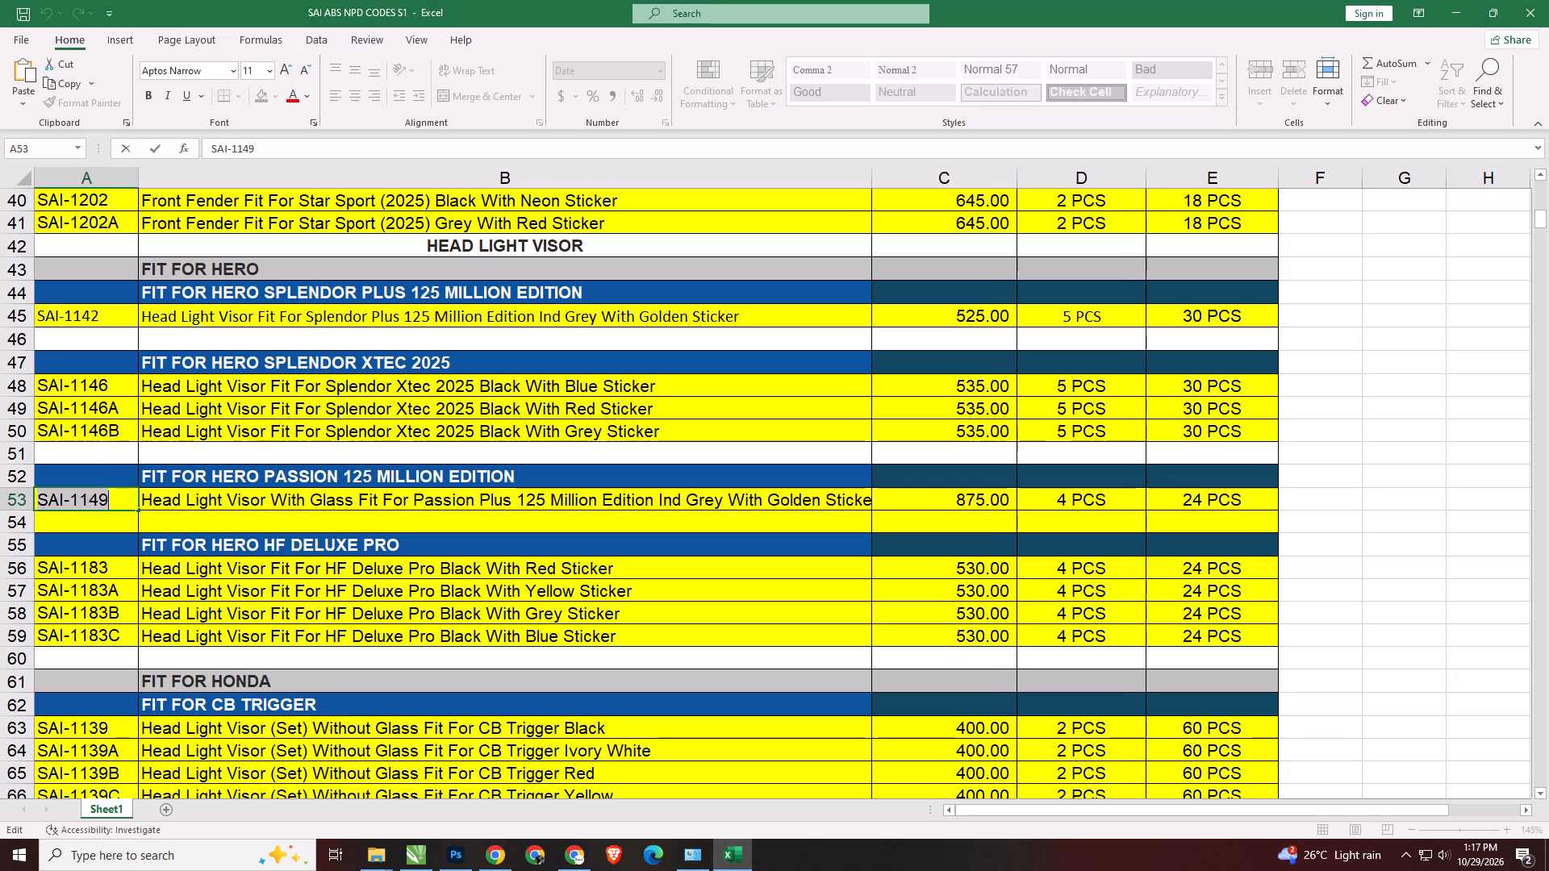
double_click(243, 506)
key("ctrl+a")
key("ctrl+c")
key("alt+Tab")
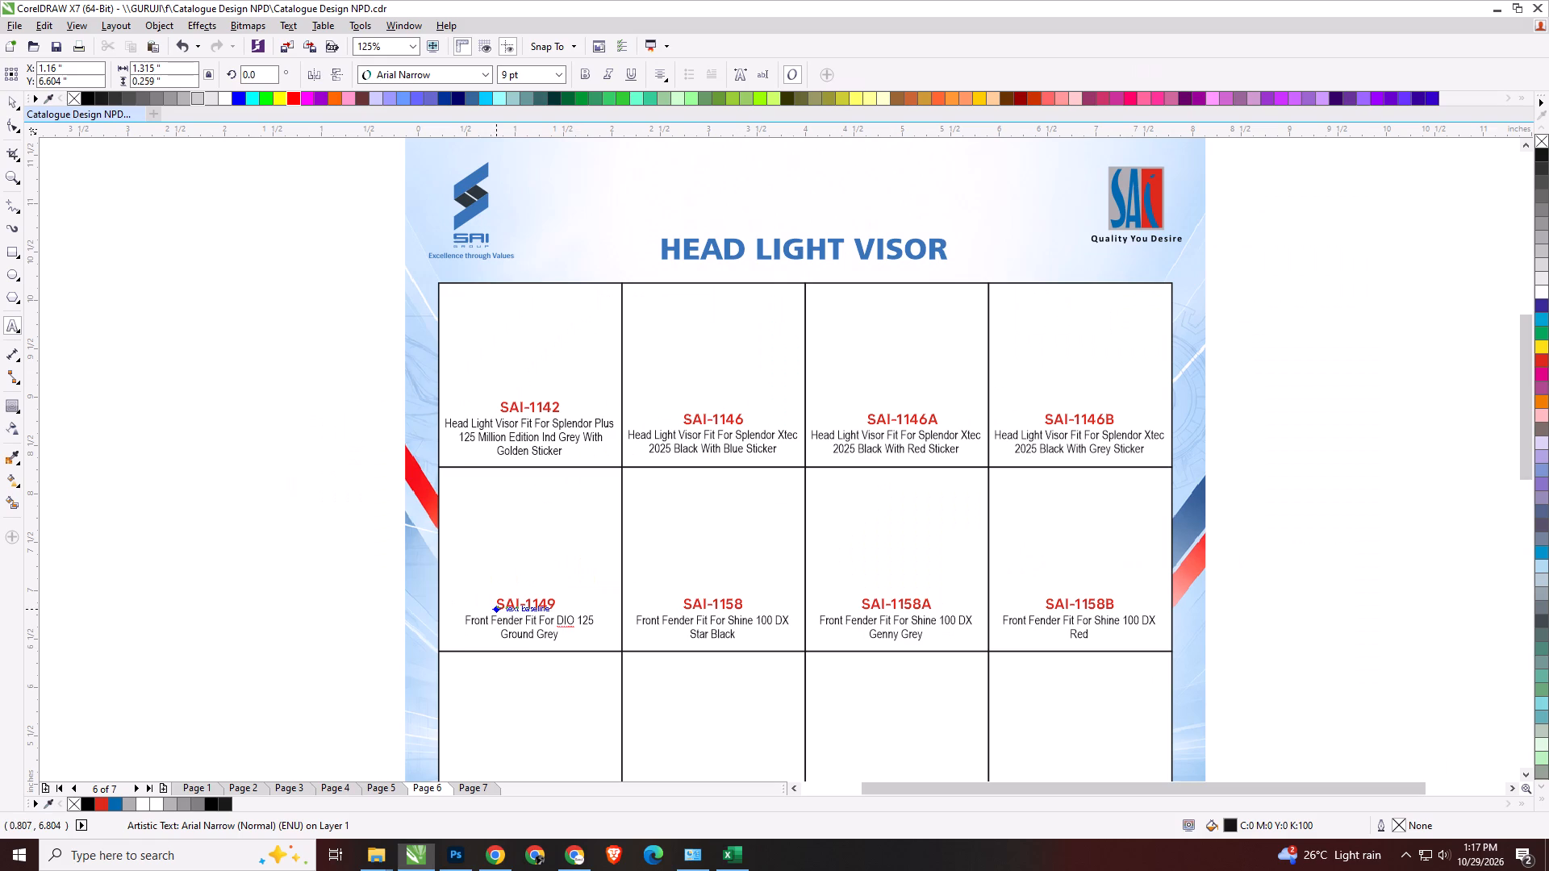
scroll(553, 646, "up", 1)
left_click(531, 623)
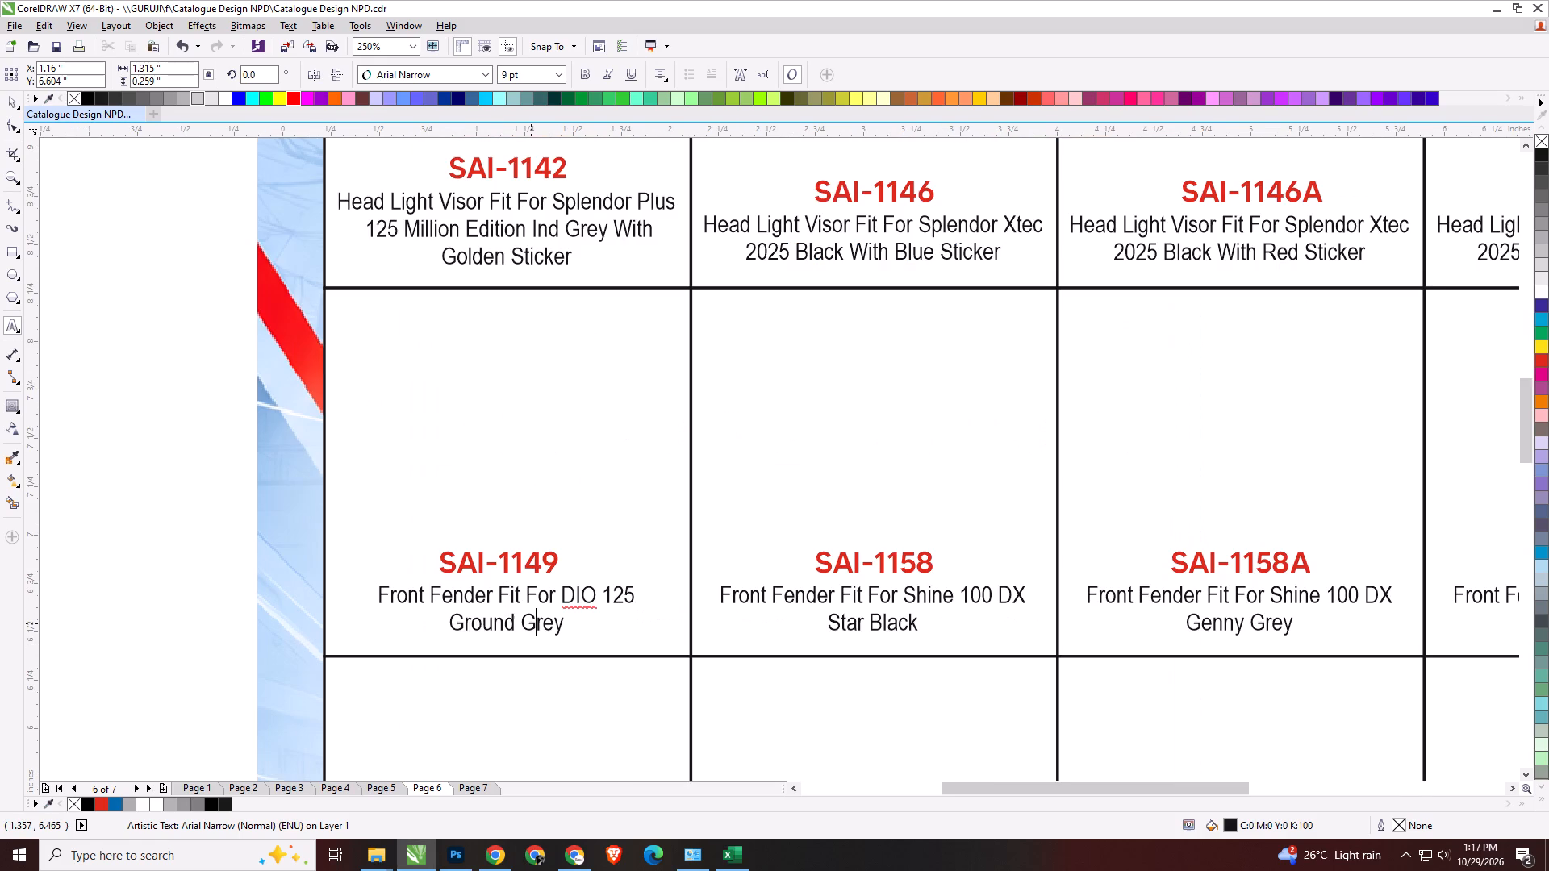
key("ctrl+a")
key("ctrl+v")
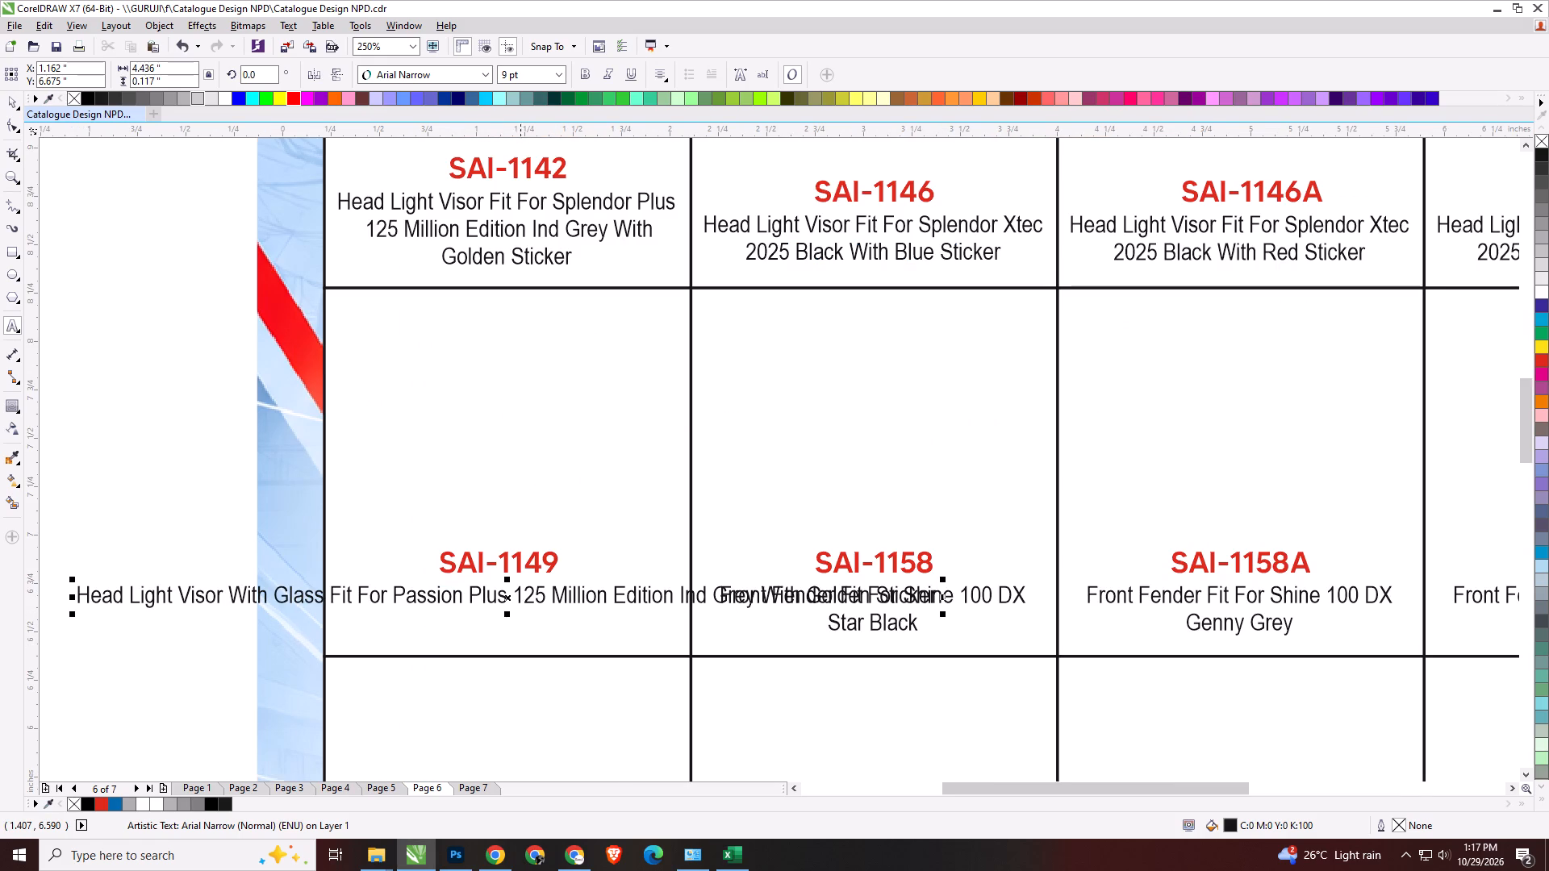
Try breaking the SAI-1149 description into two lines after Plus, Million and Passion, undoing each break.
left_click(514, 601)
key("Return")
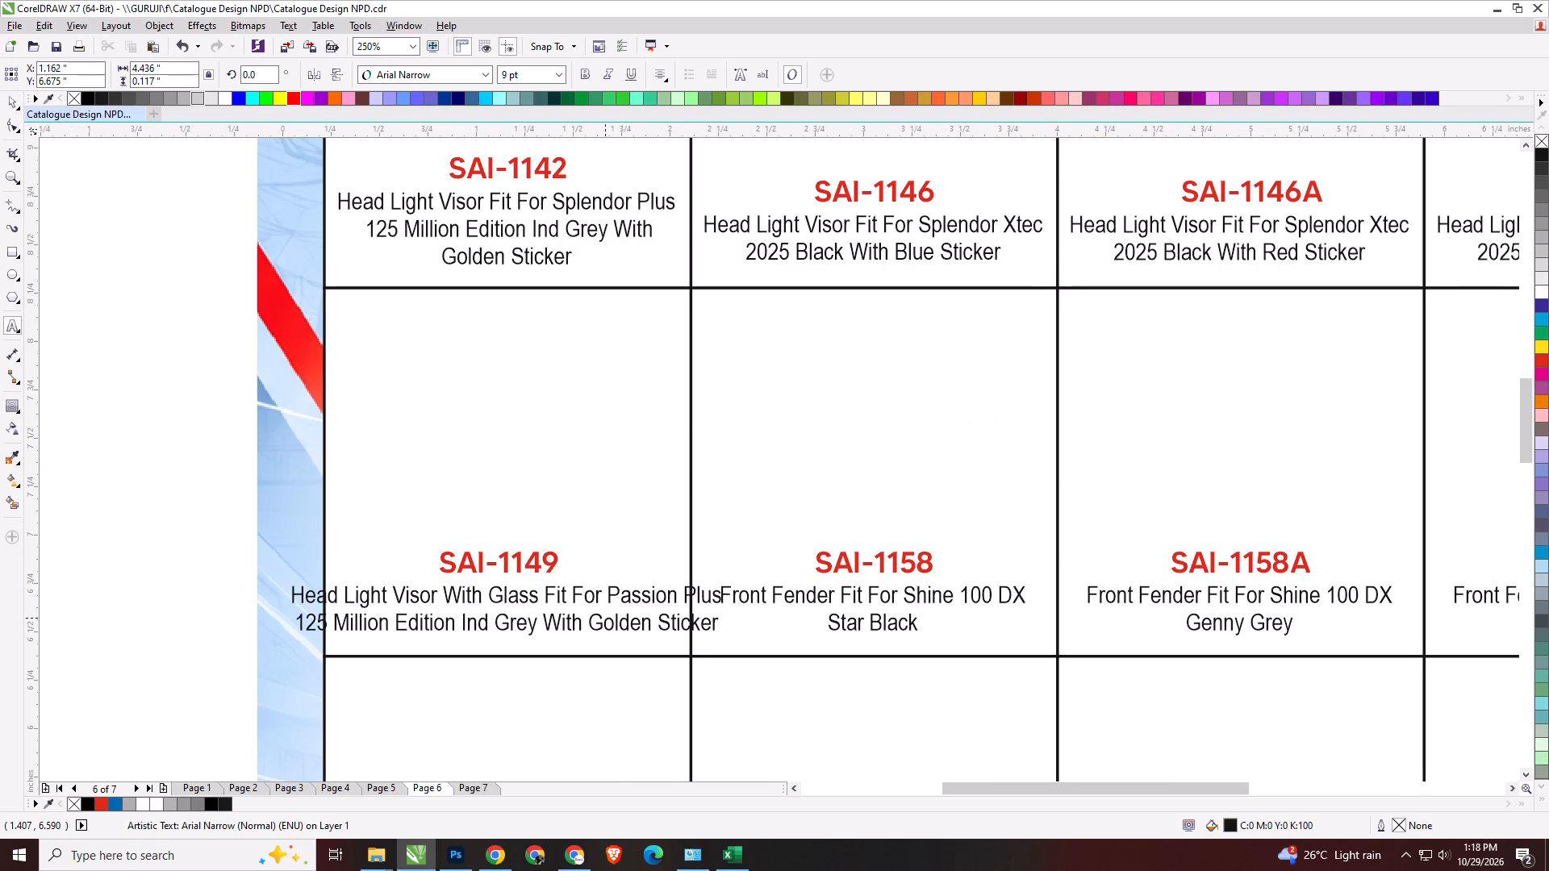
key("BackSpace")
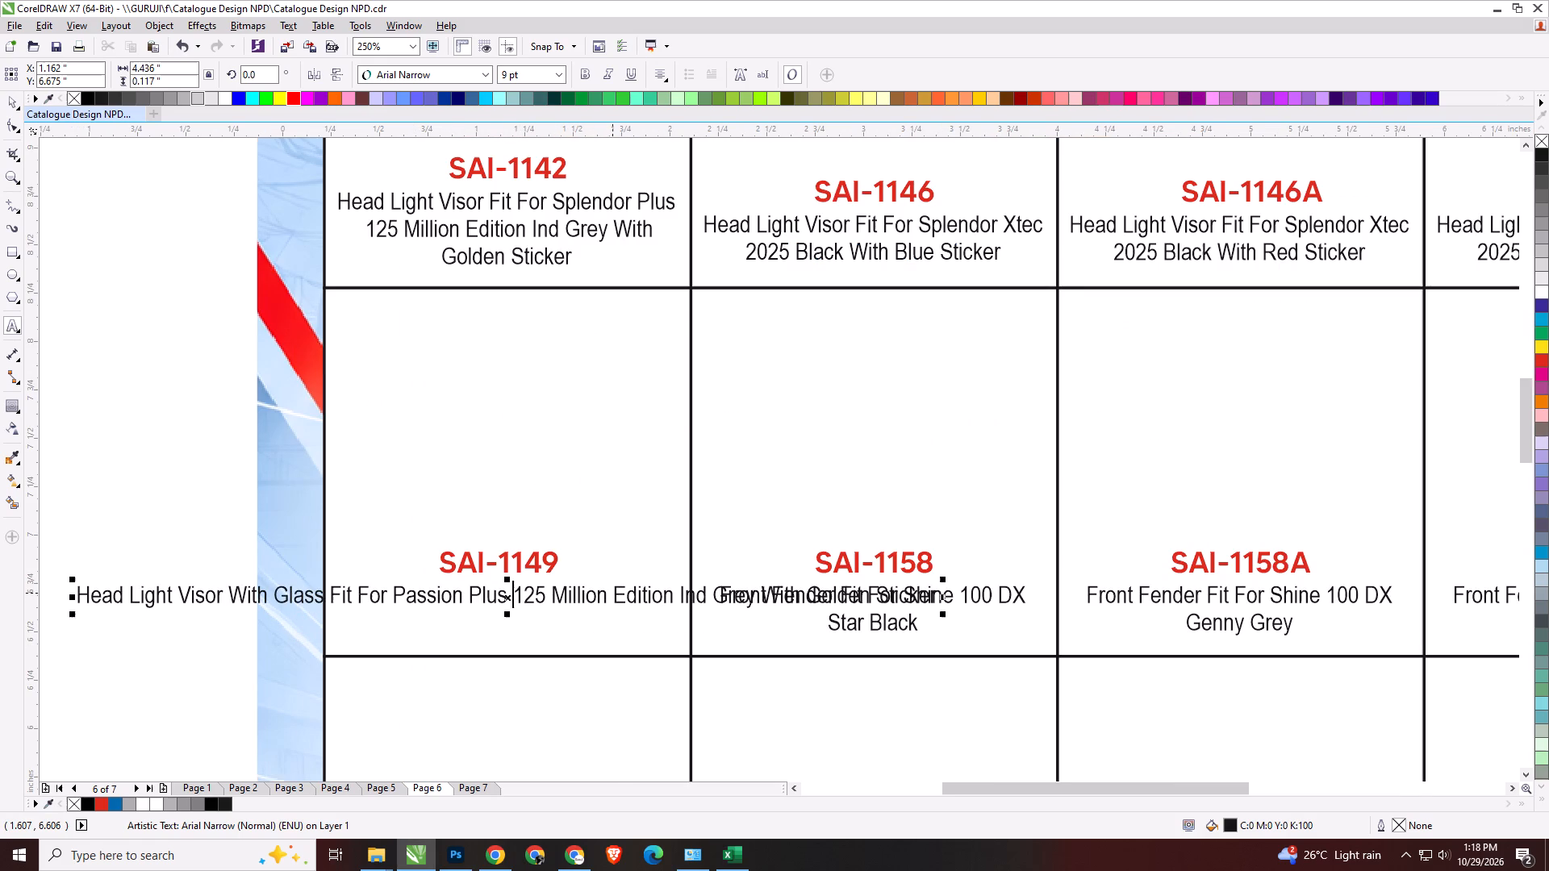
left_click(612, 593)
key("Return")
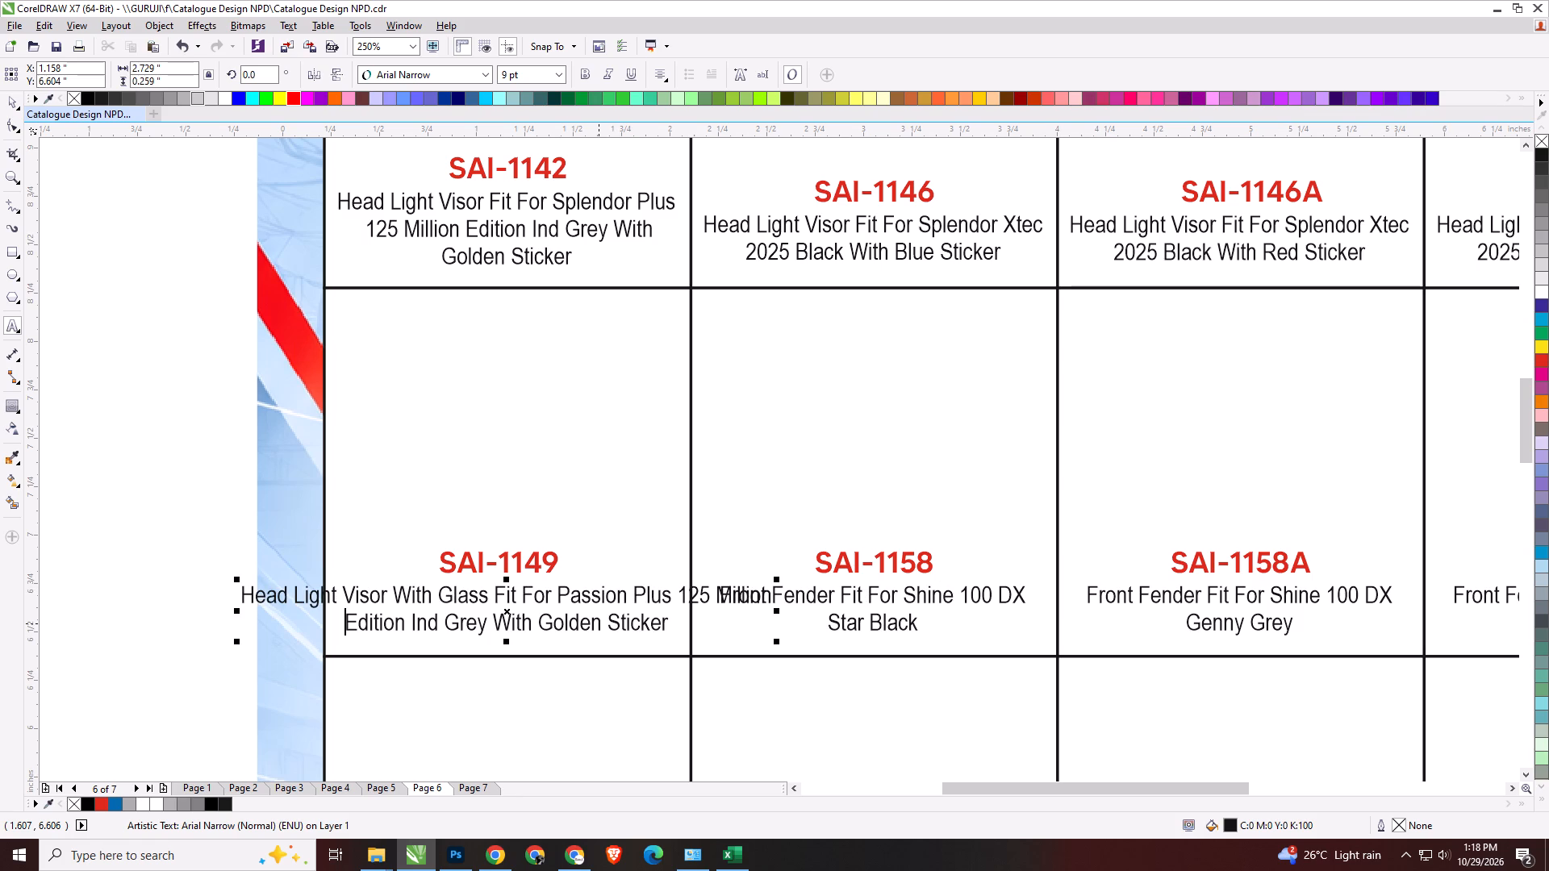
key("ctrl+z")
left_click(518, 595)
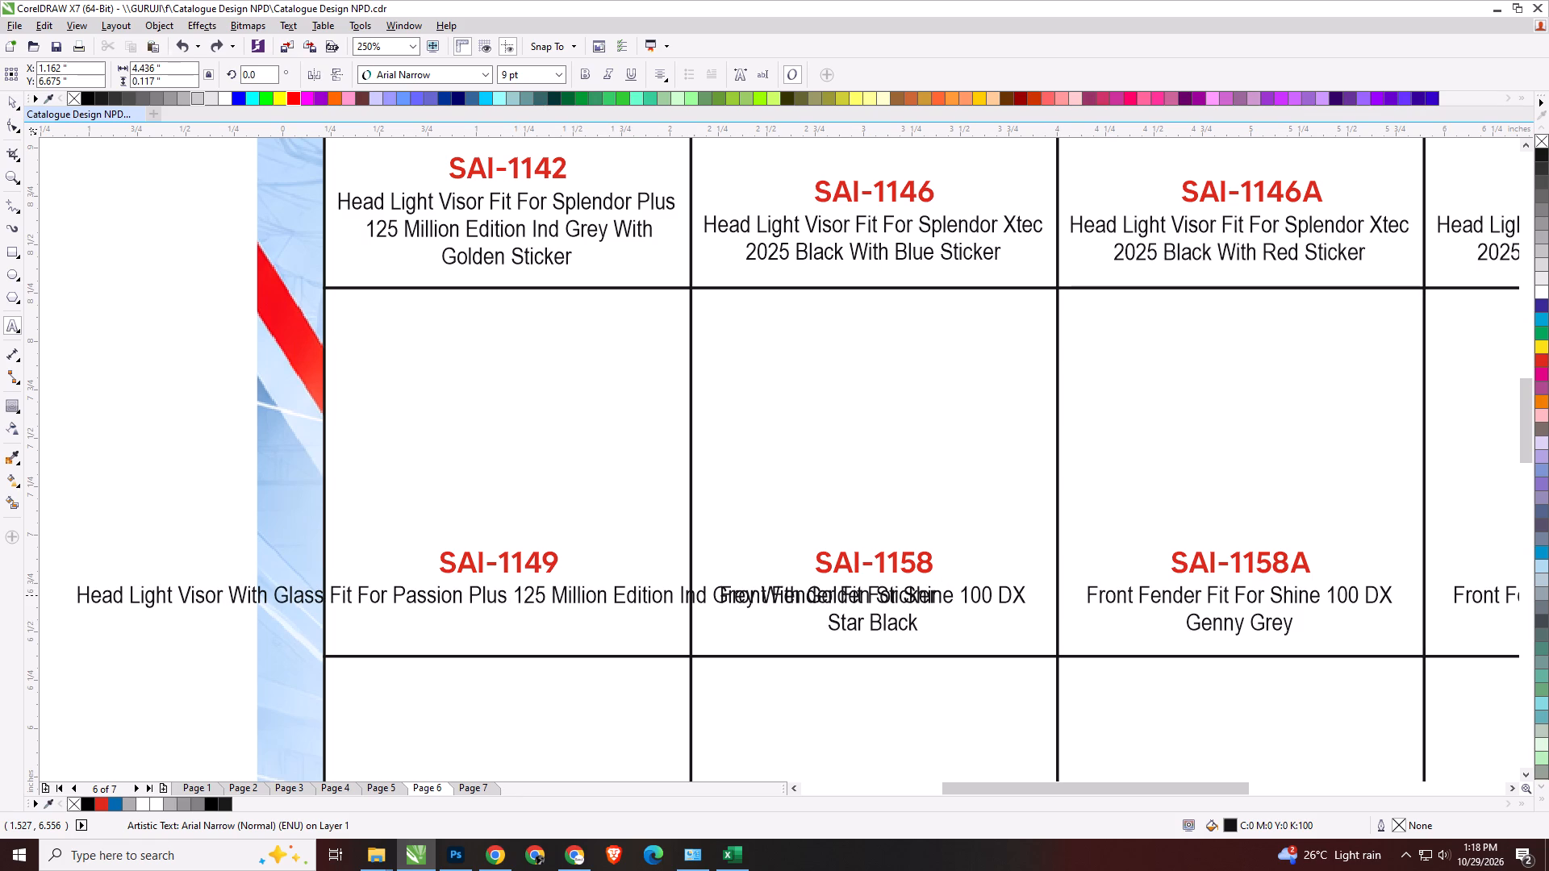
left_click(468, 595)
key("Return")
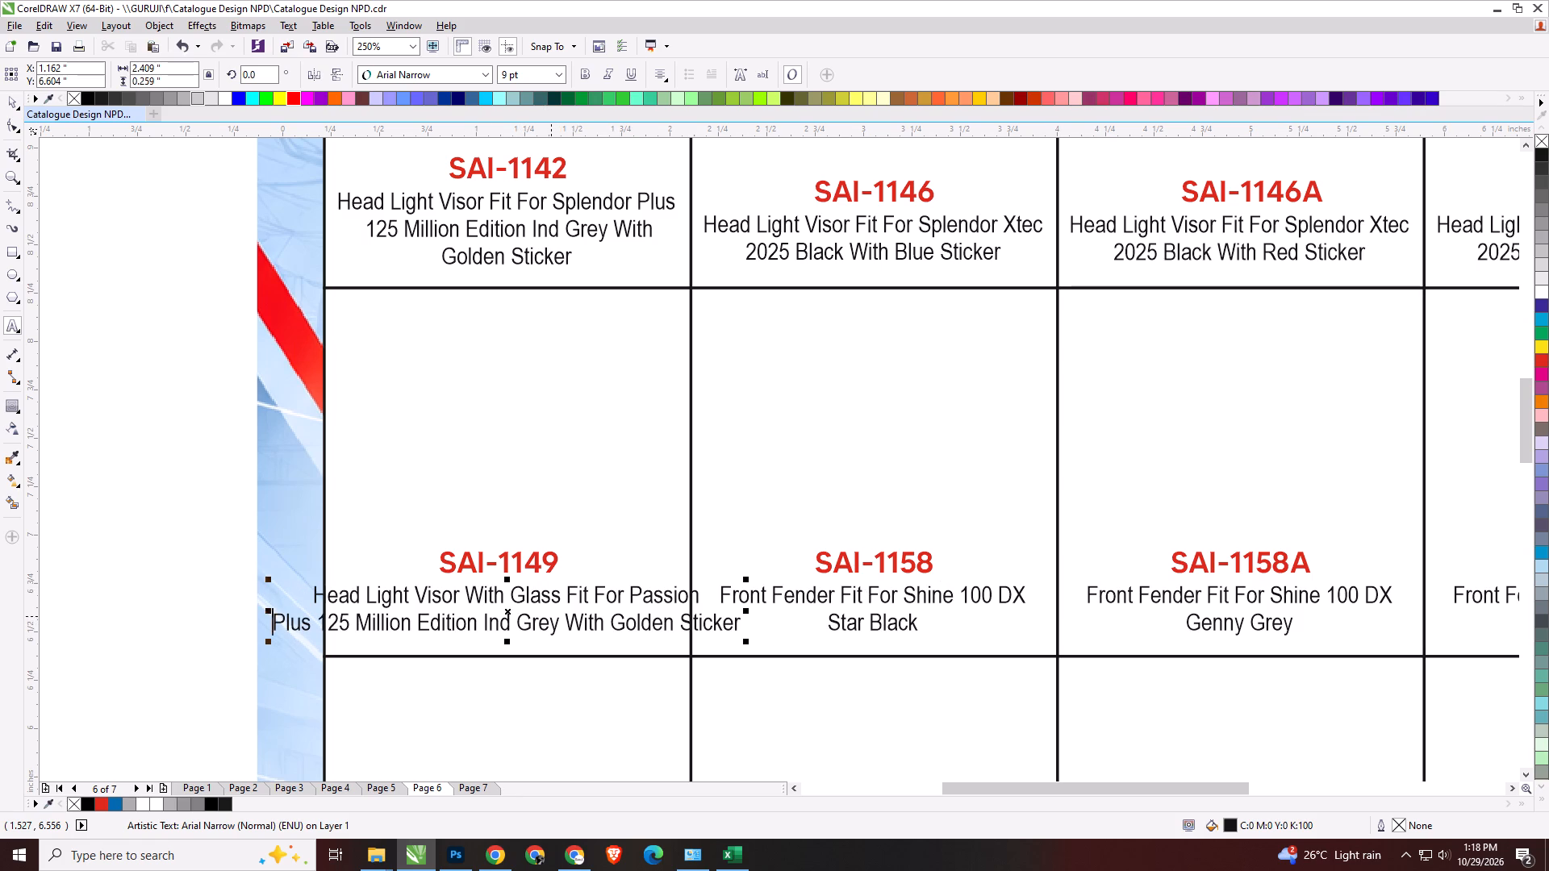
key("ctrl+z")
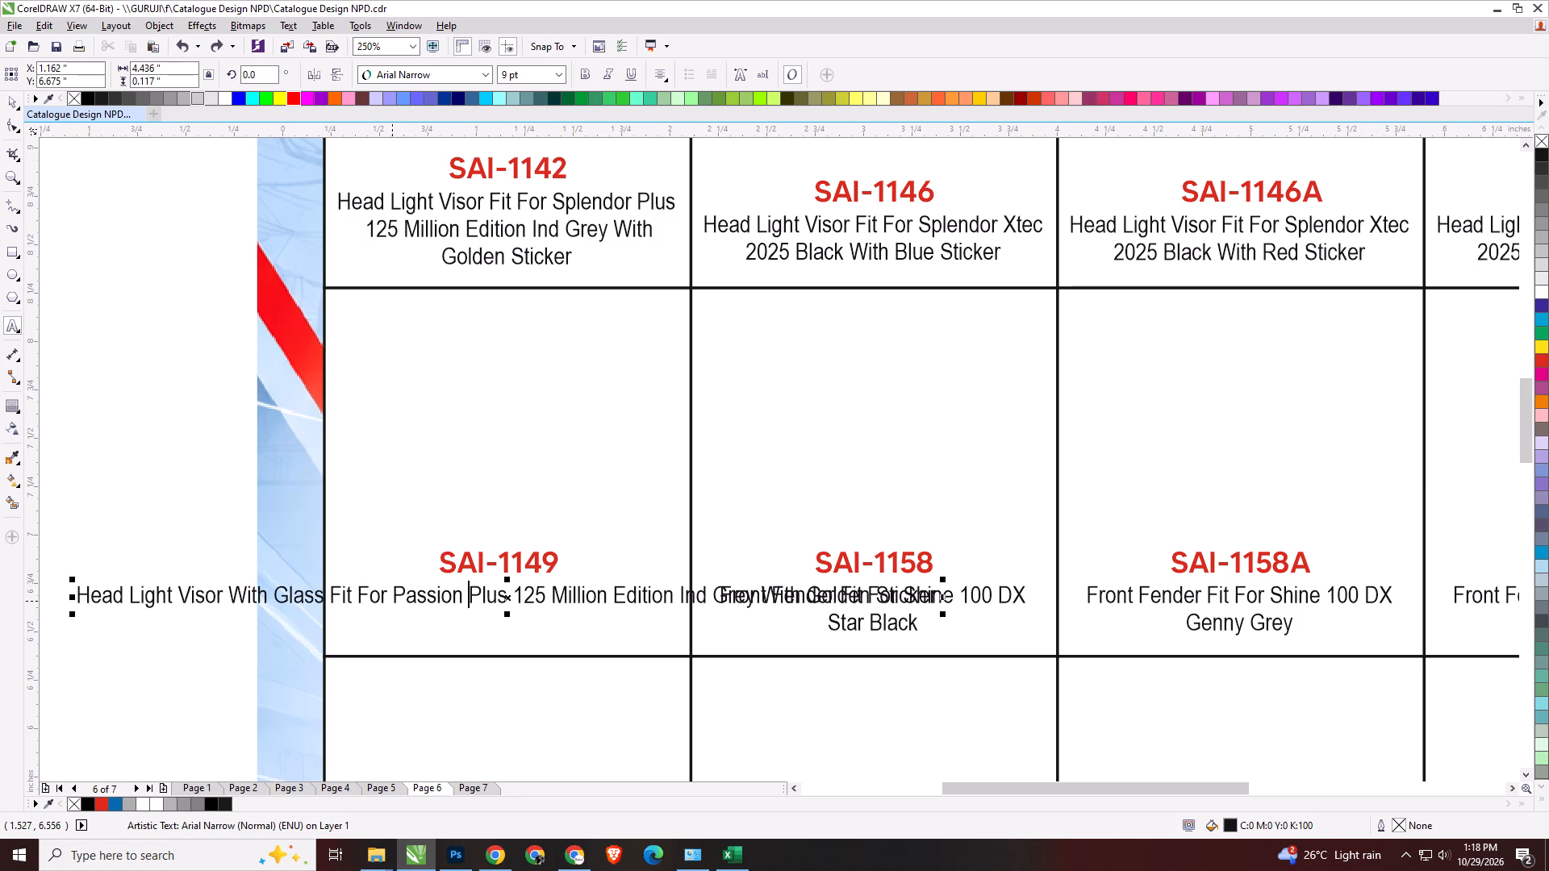
Break the SAI-1149 description into three lines, starting new lines at "Passion" and at "Ind Grey".
left_click(392, 601)
key("Return")
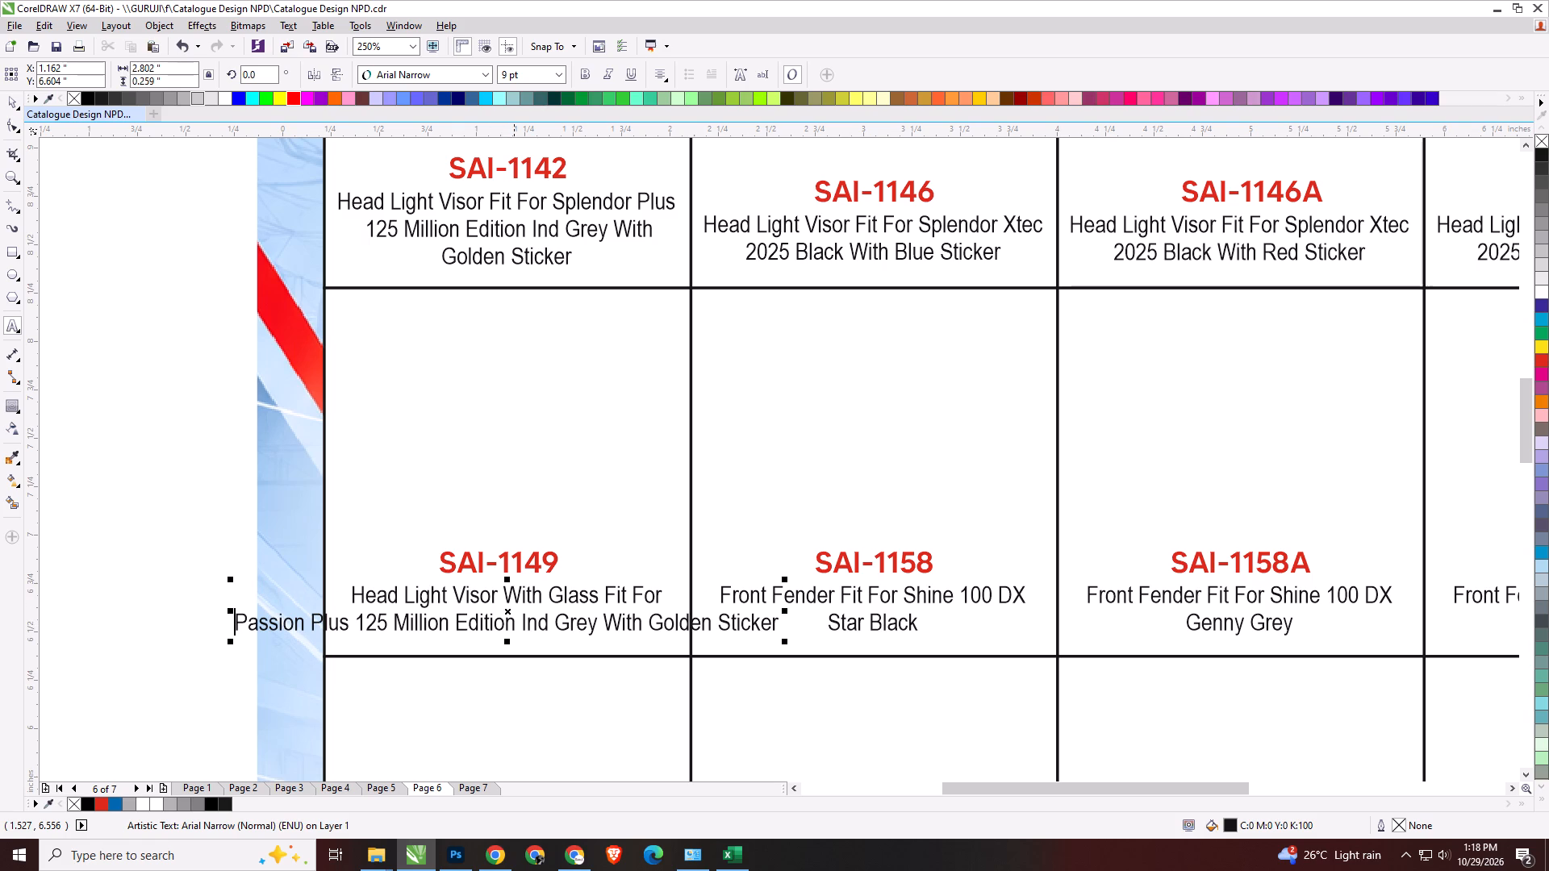
left_click(519, 627)
key("Return")
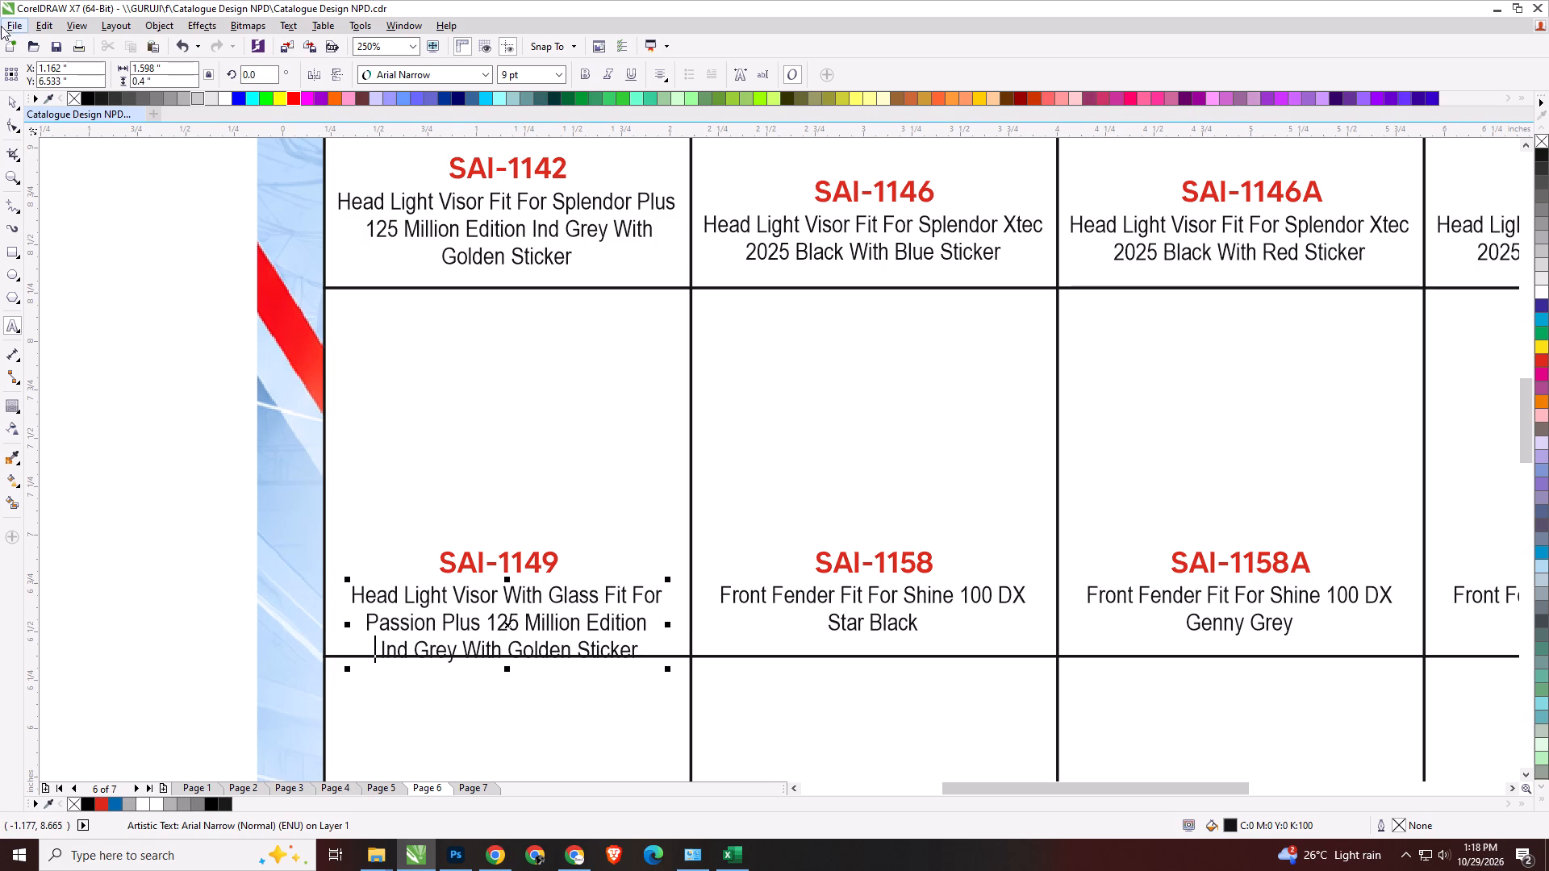
Move the SAI-1149 code and description together up about 0.14 inch so they fit inside their cell.
left_click(8, 105)
left_click_drag(145, 358, 649, 678)
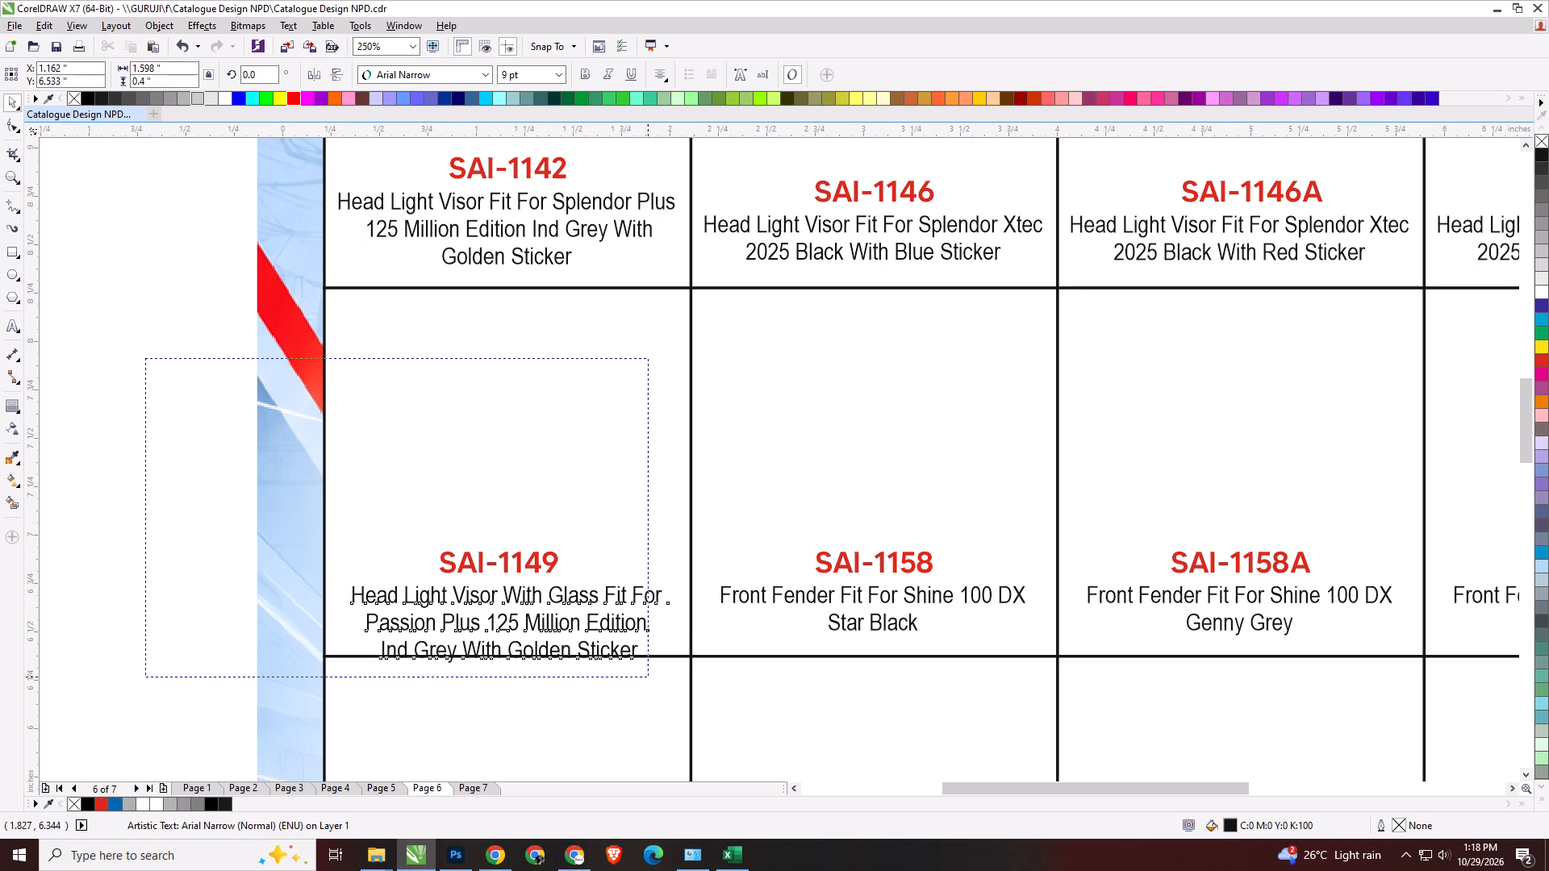
left_click_drag(649, 678, 744, 712)
key("Up")
key("Up")
key("Up")
key("Up")
key("Up")
key("Up")
key("Up")
key("Up")
key("Up")
key("Up")
key("Up")
key("Up")
key("Up")
key("Up")
key("Up")
key("Up")
key("Up")
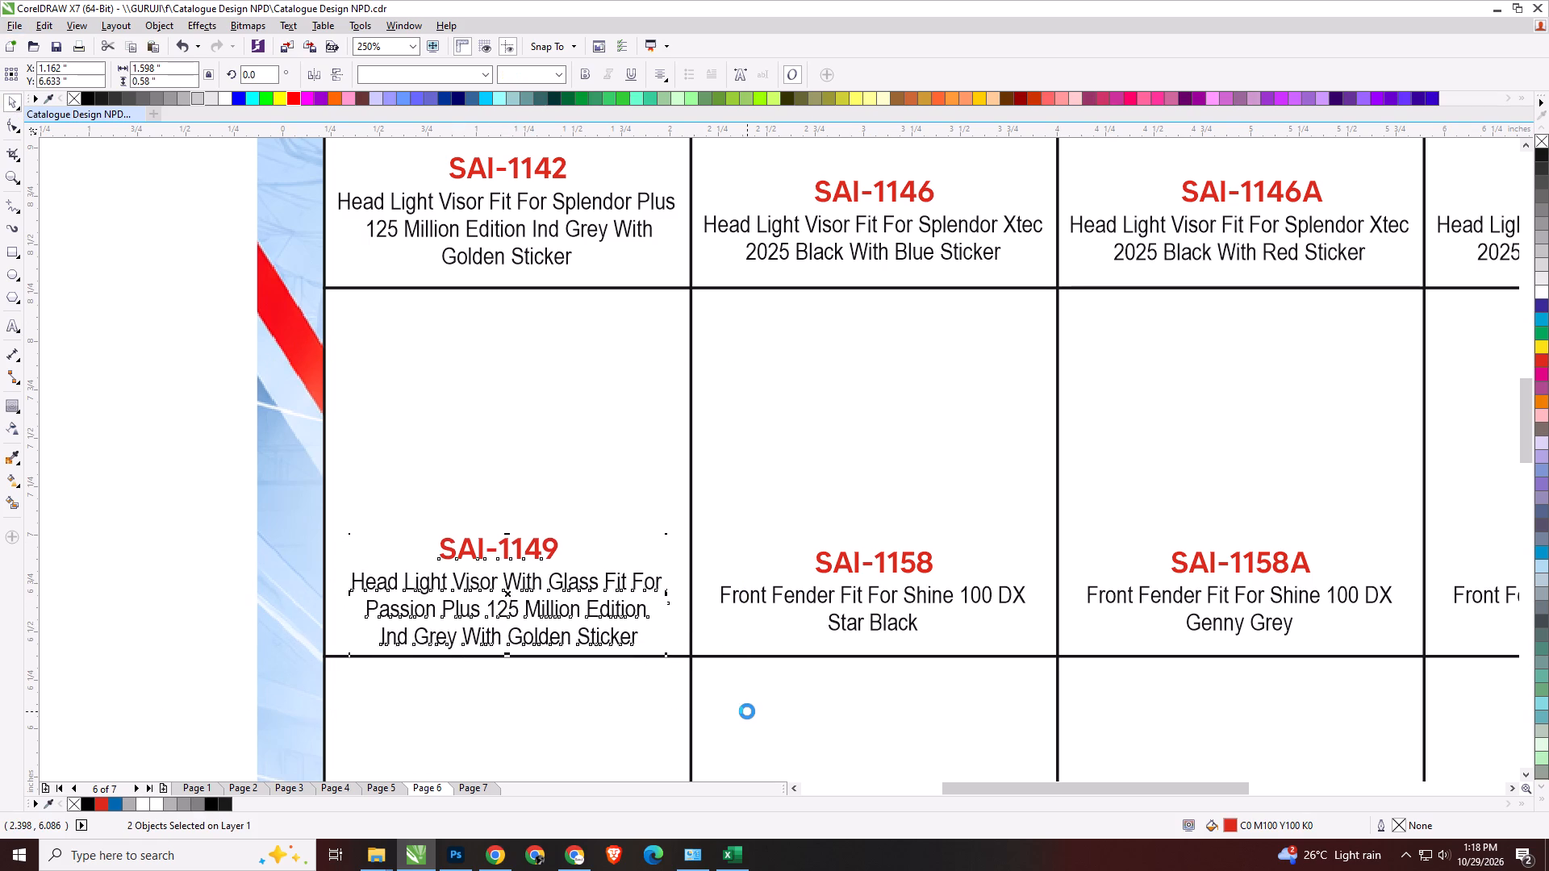
key("Down")
key("Down")
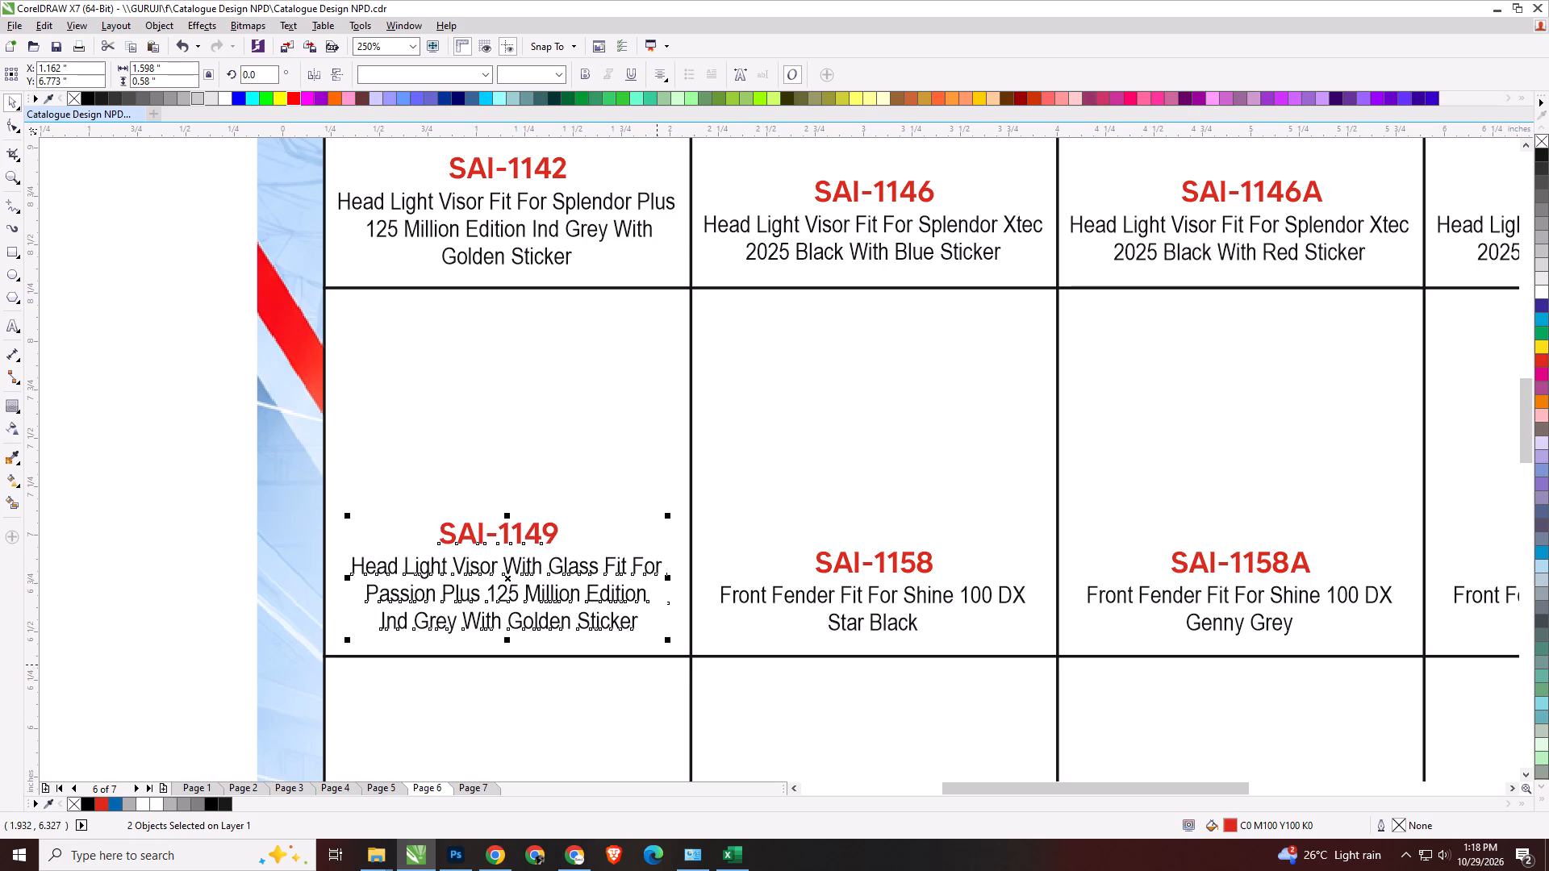
key("Down")
Group the SAI-1149 code with its description.
left_click_drag(183, 431, 1063, 652)
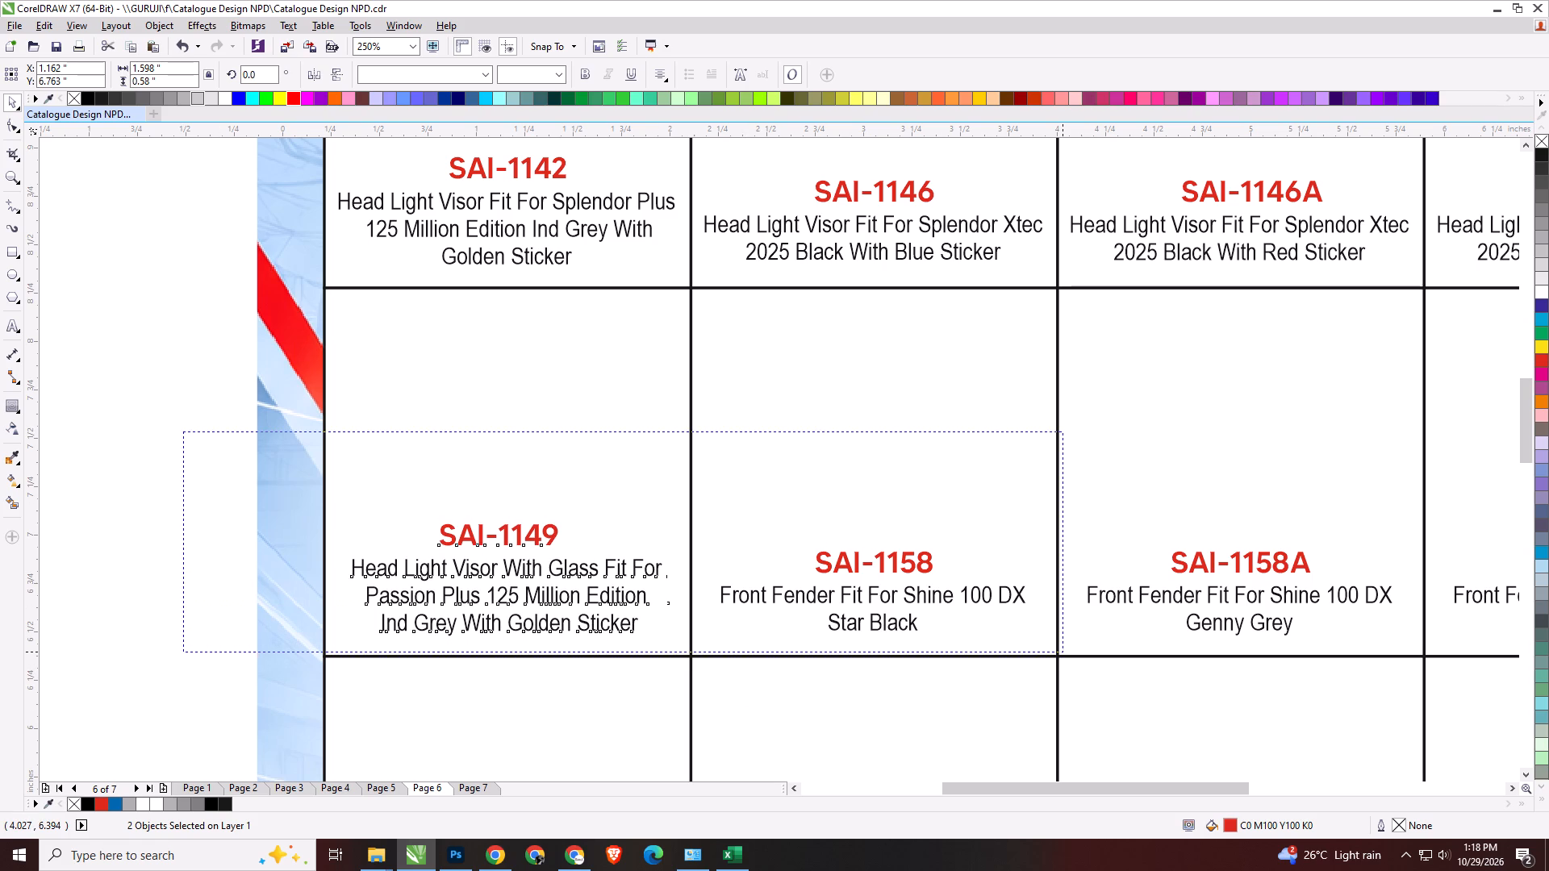
left_click_drag(1063, 652, 700, 651)
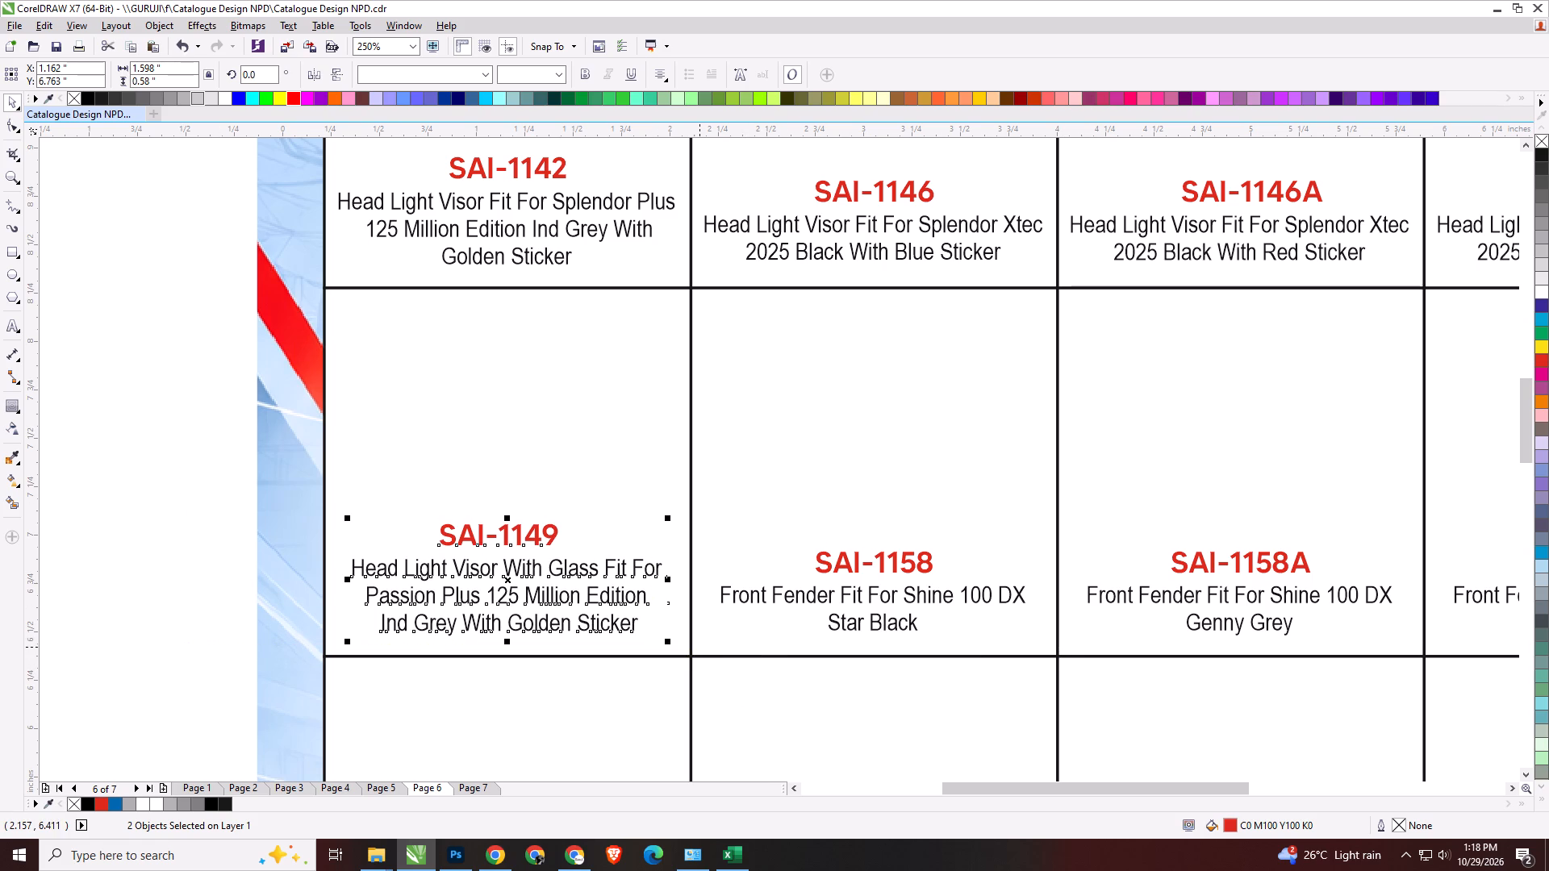
key("ctrl+g")
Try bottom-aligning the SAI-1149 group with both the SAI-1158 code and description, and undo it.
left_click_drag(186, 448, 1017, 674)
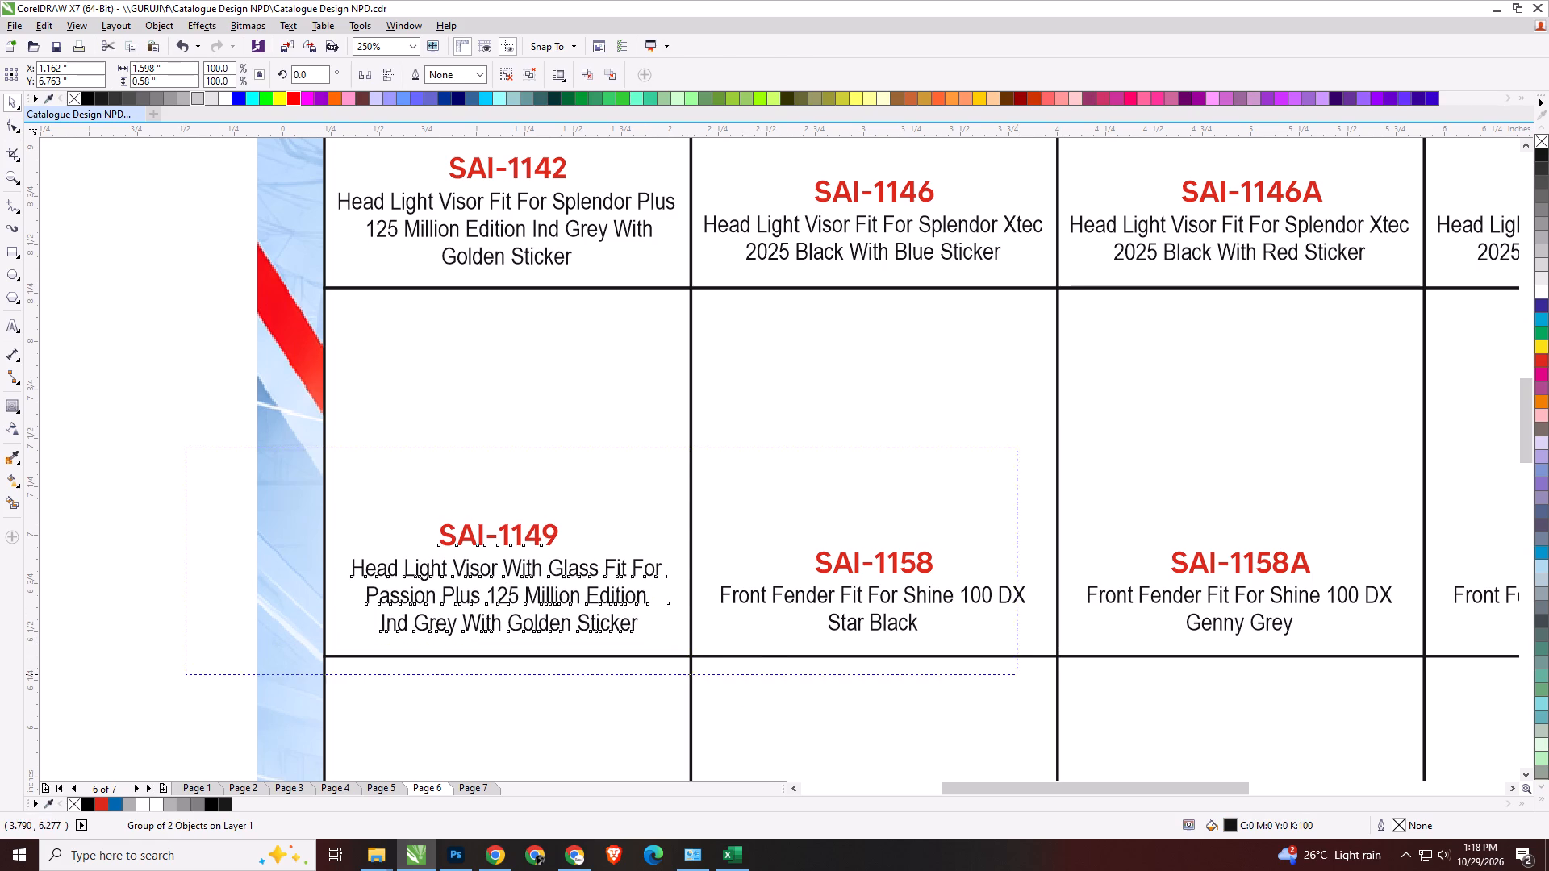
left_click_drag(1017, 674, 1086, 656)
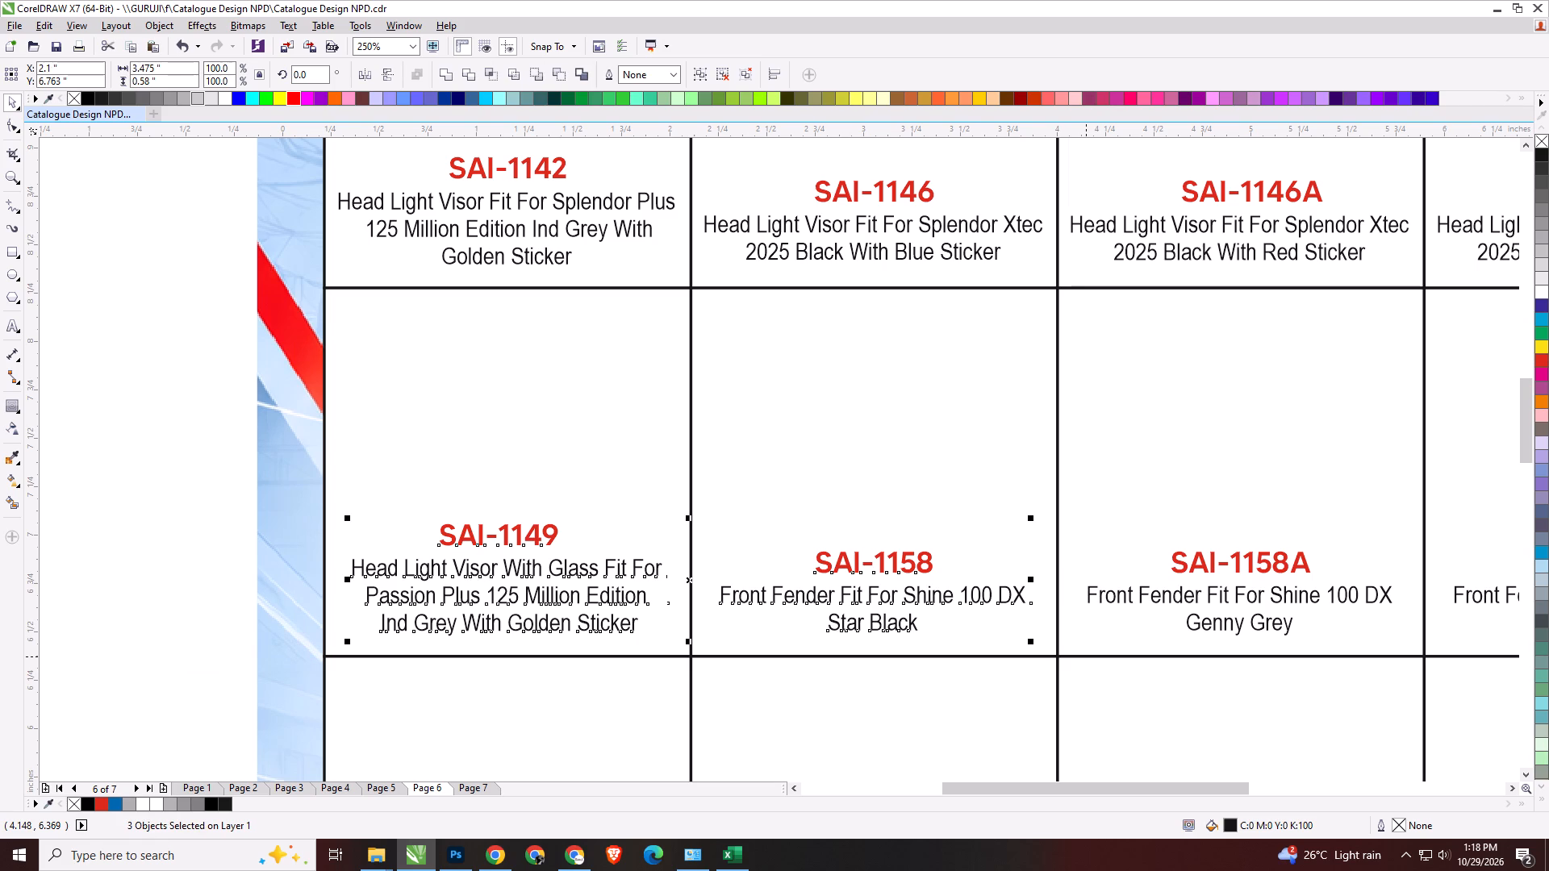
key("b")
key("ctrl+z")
Align the bottom of the SAI-1149 group to the bottom of the neighbouring SAI-1158 description.
left_click(257, 614)
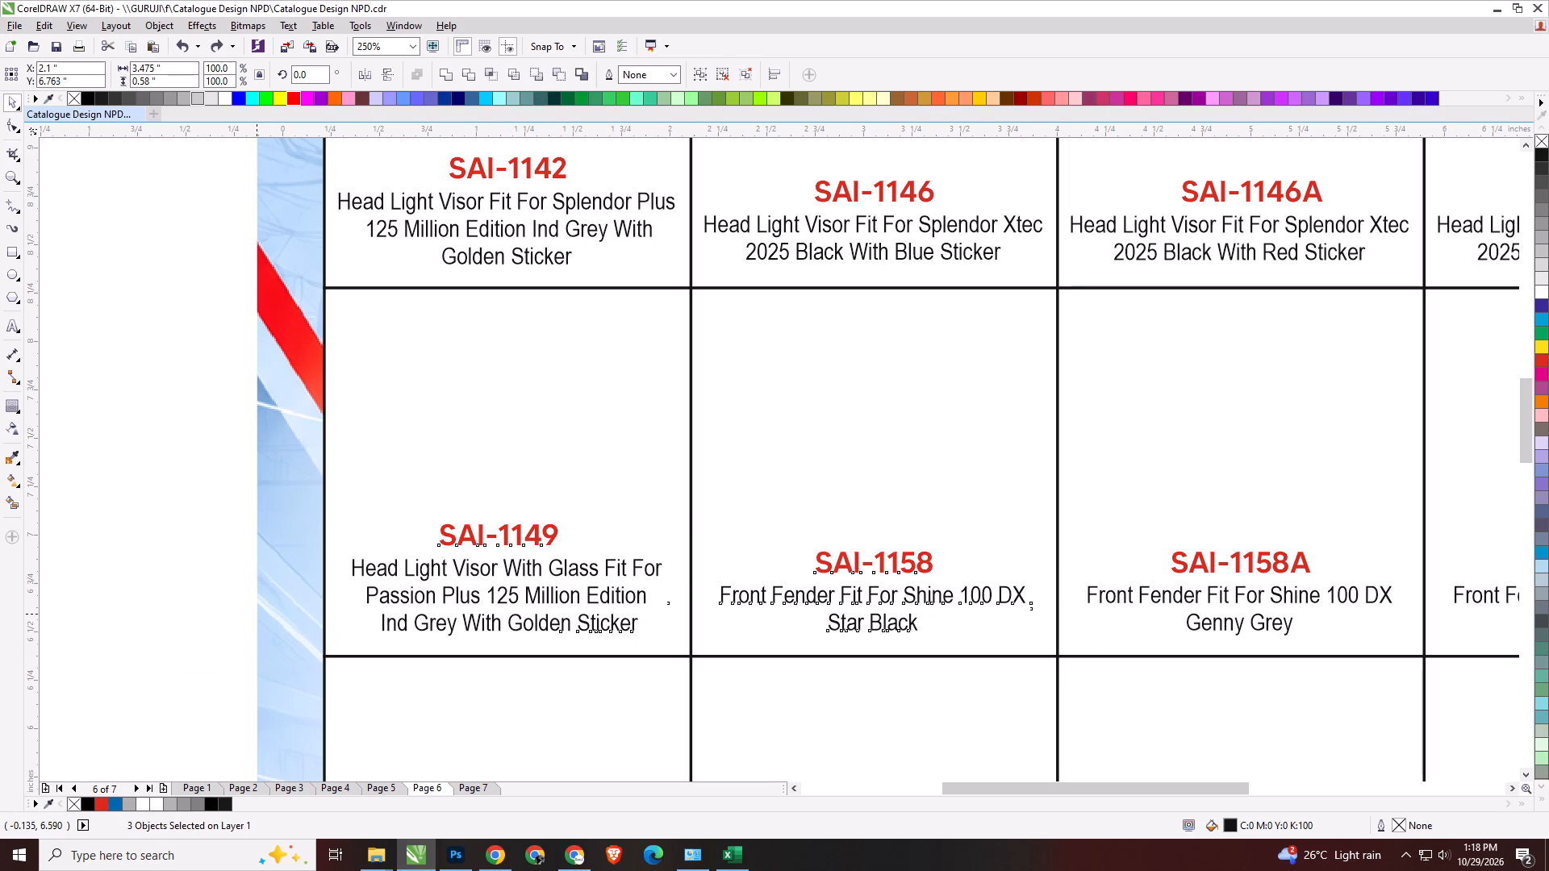
left_click_drag(170, 487, 689, 666)
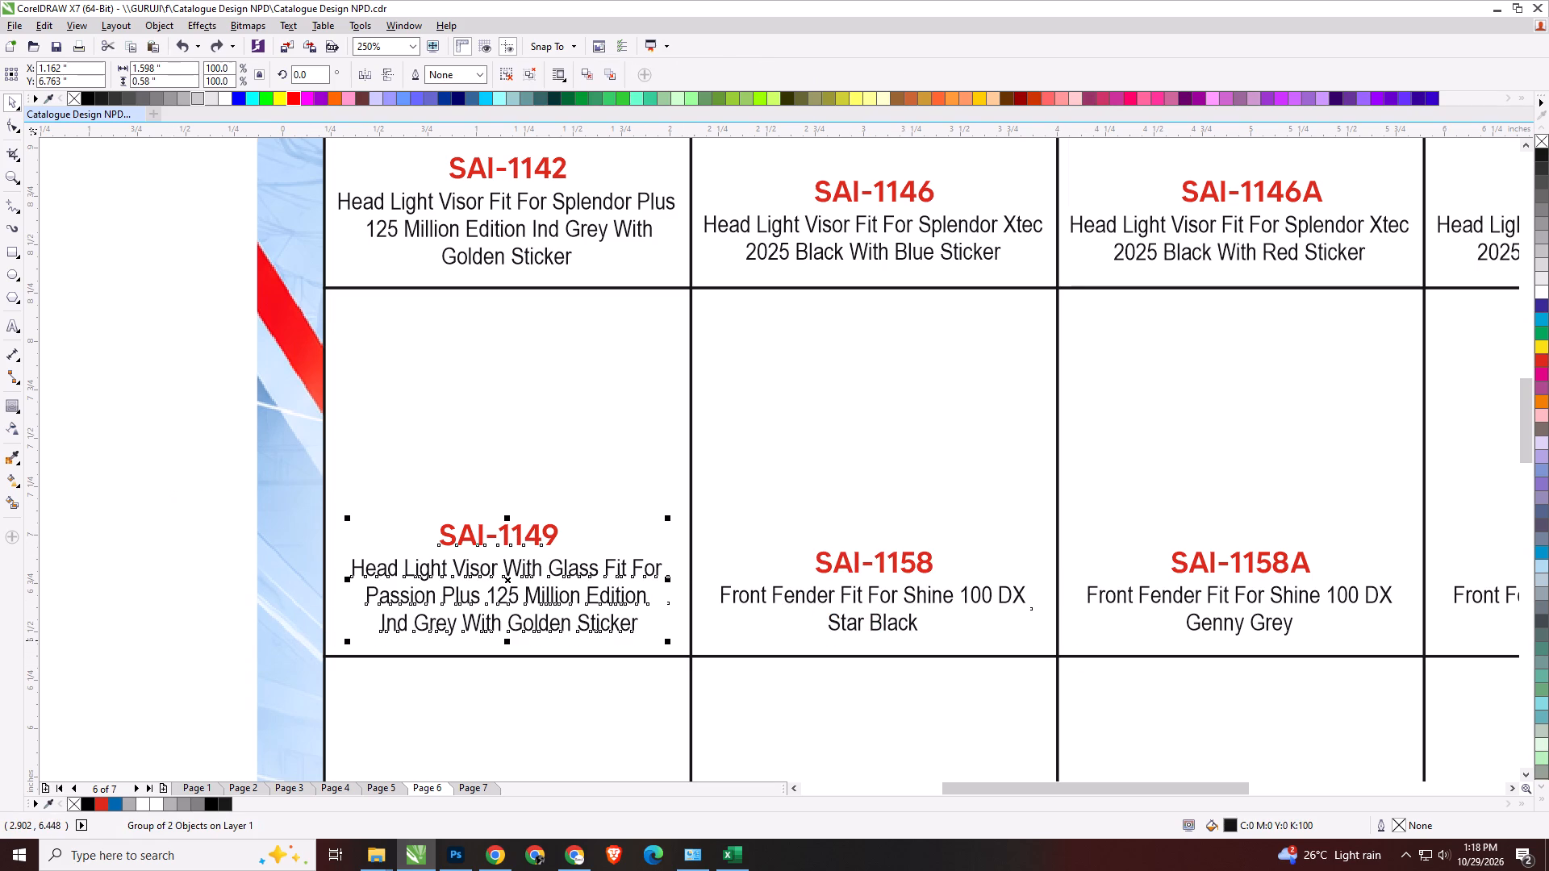
left_click(849, 626, "shift")
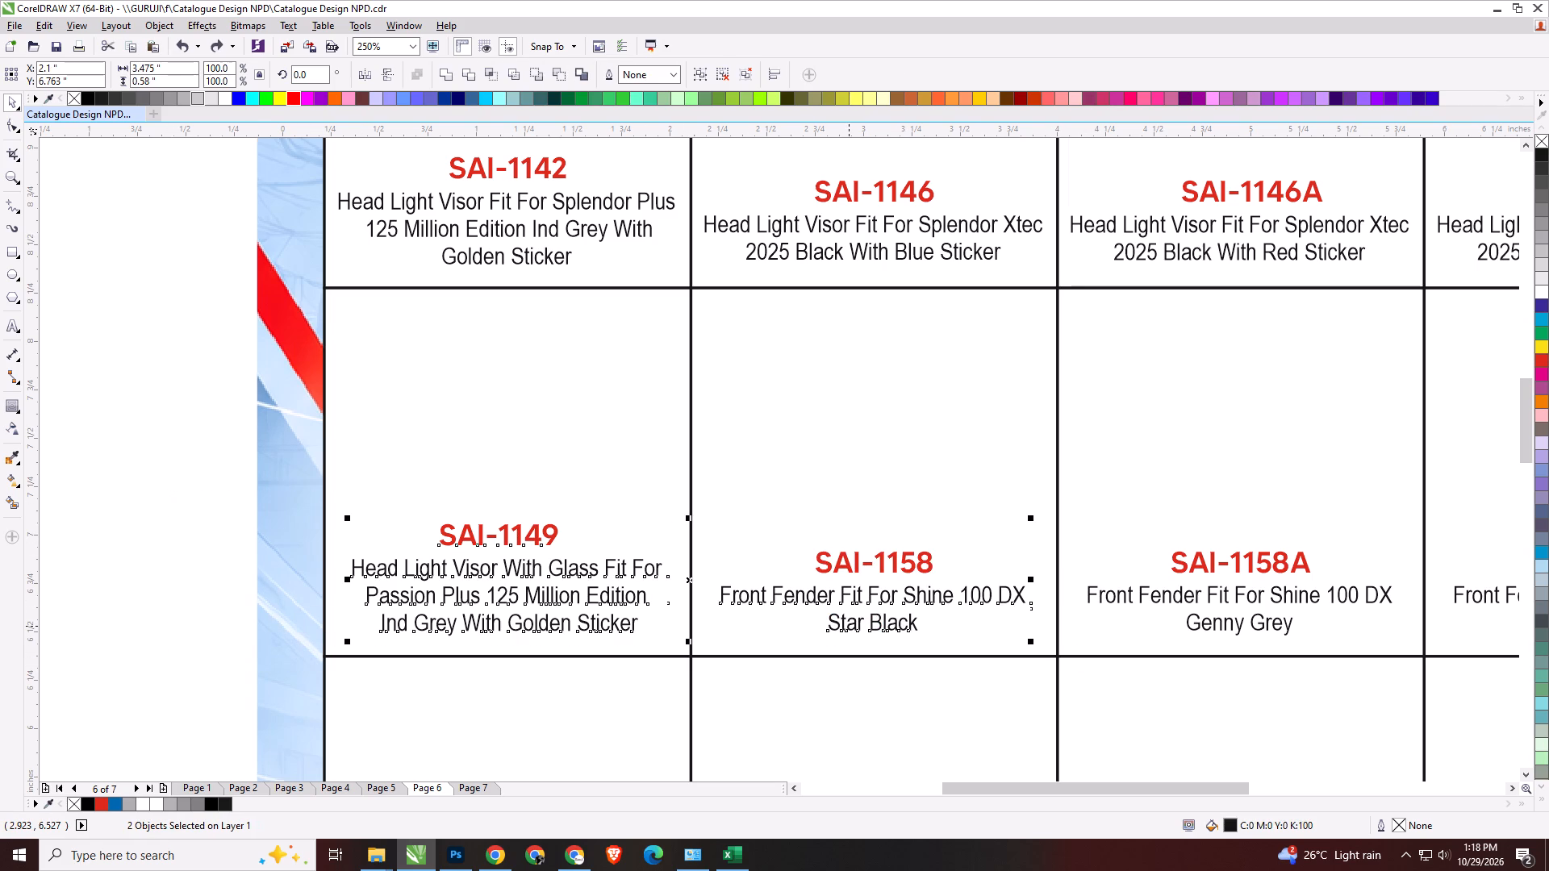
key("b")
left_click(113, 627)
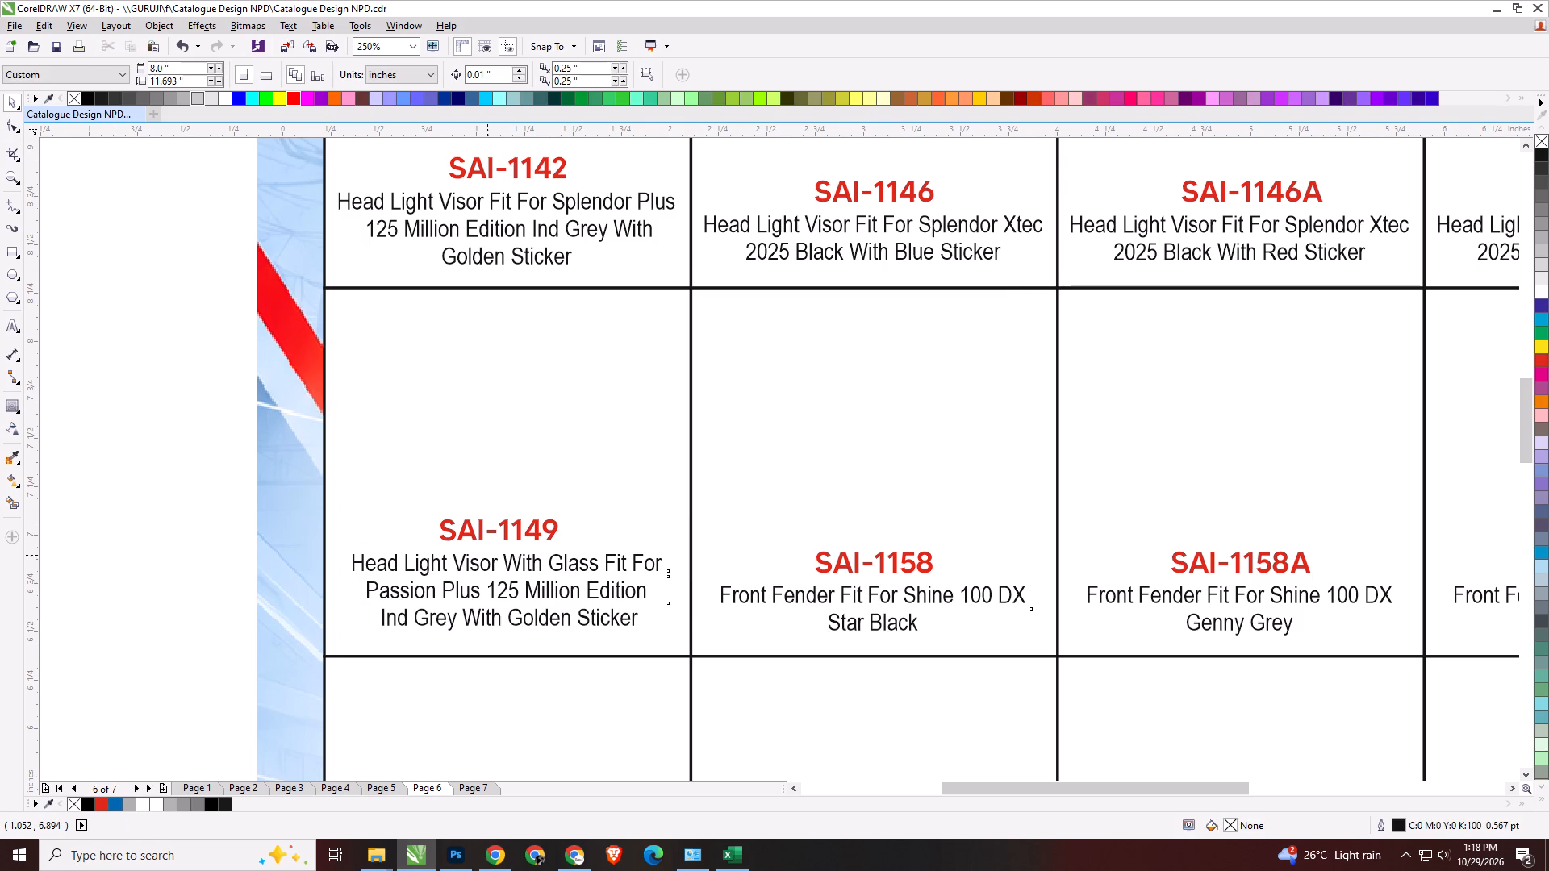
Ungroup the SAI-1149 code and description.
left_click(487, 564)
key("ctrl+u")
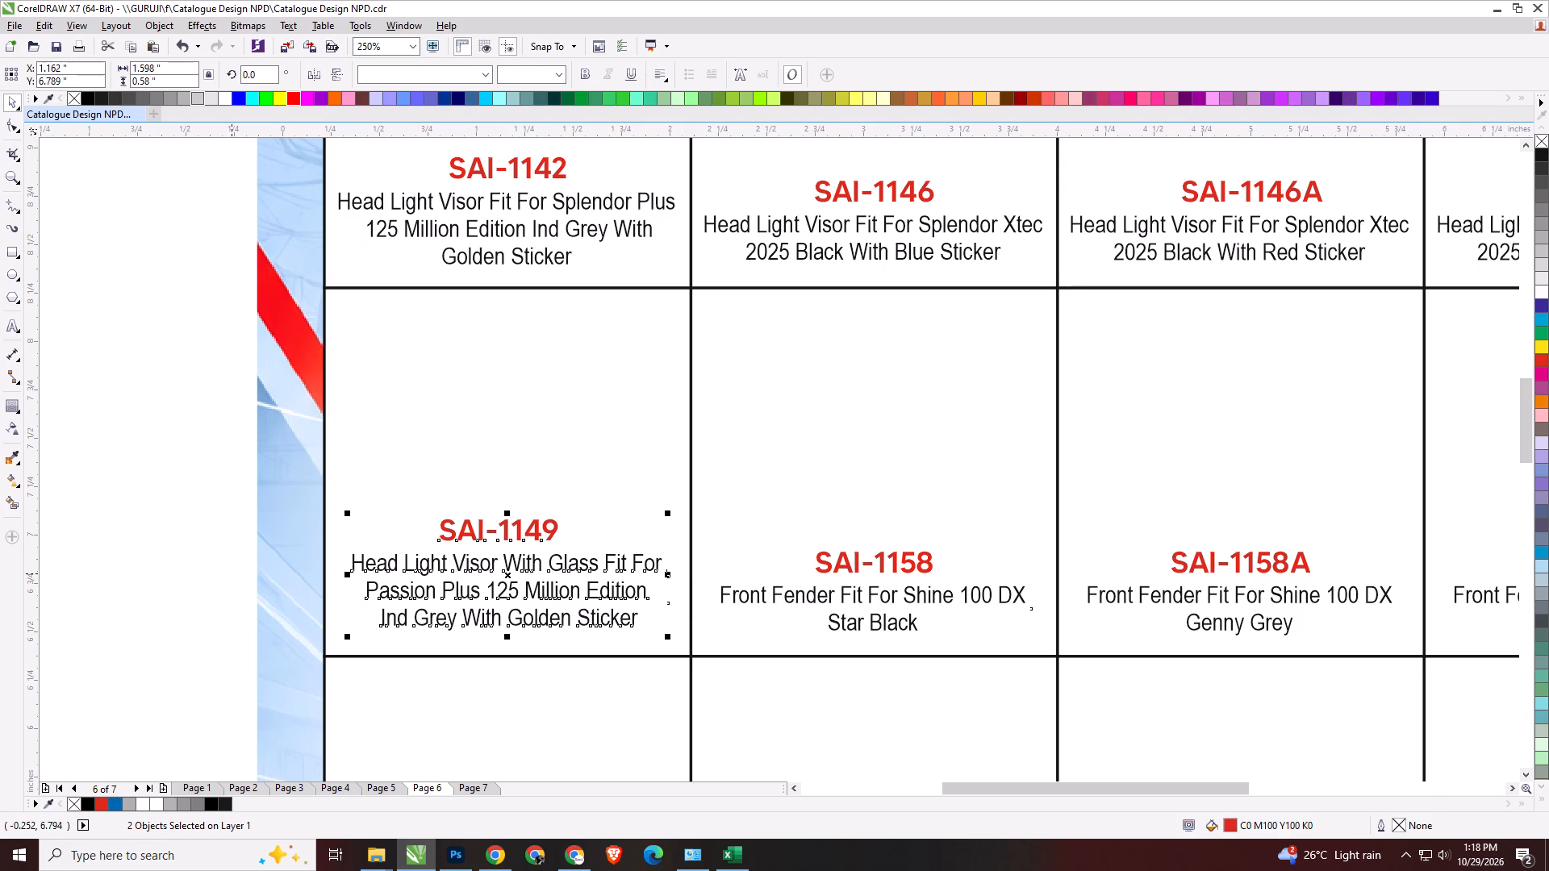
left_click(232, 573)
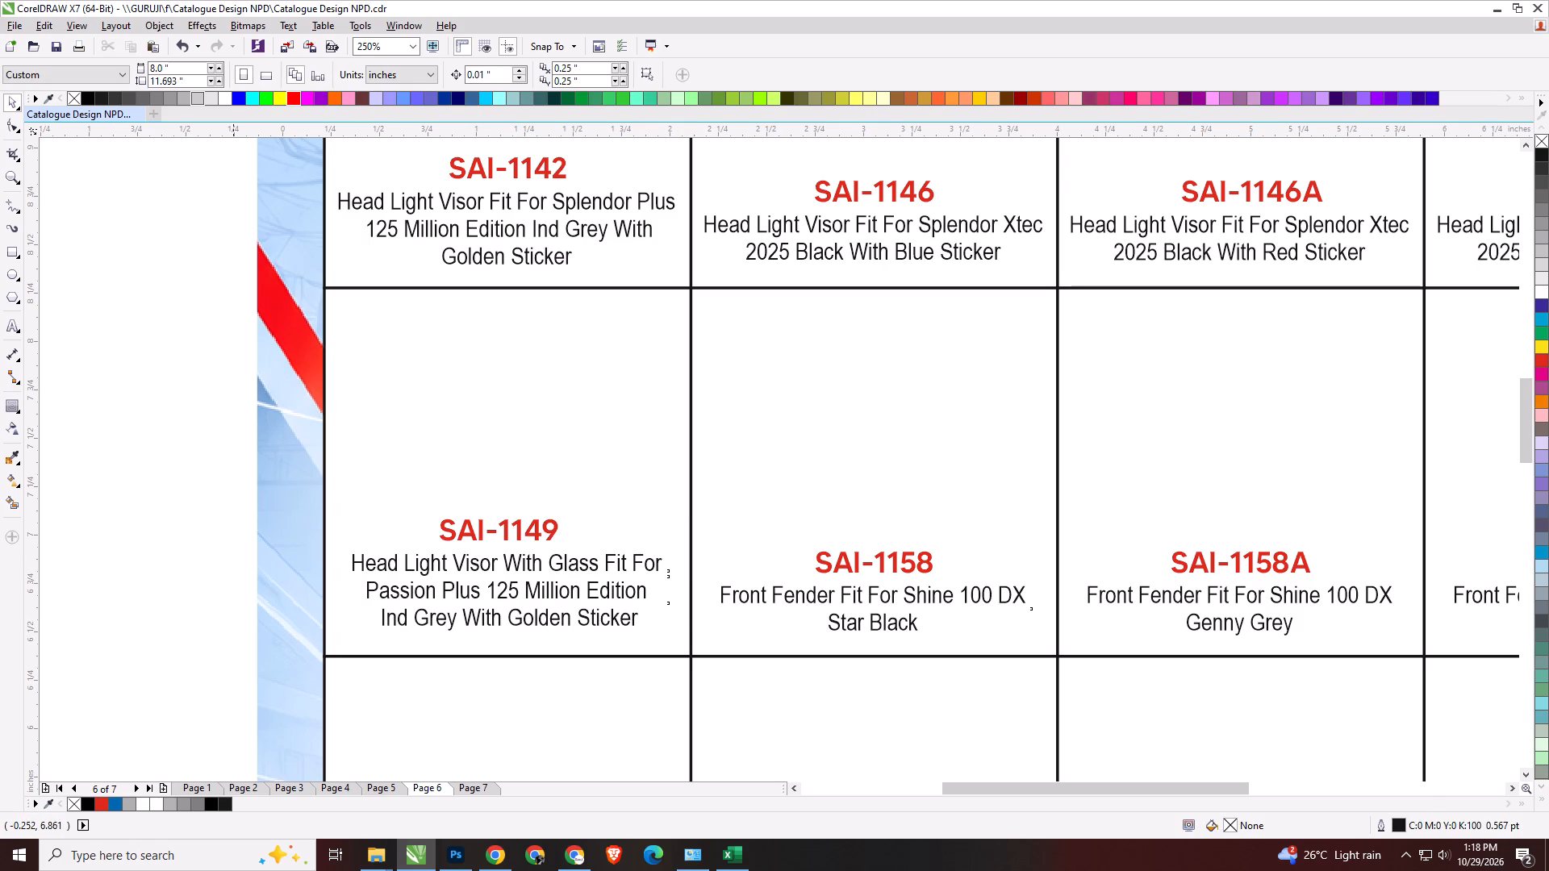
Copy the product code SAI-1183 from the Excel workbook and switch back to the CorelDRAW catalogue.
scroll(470, 526, "down", 1)
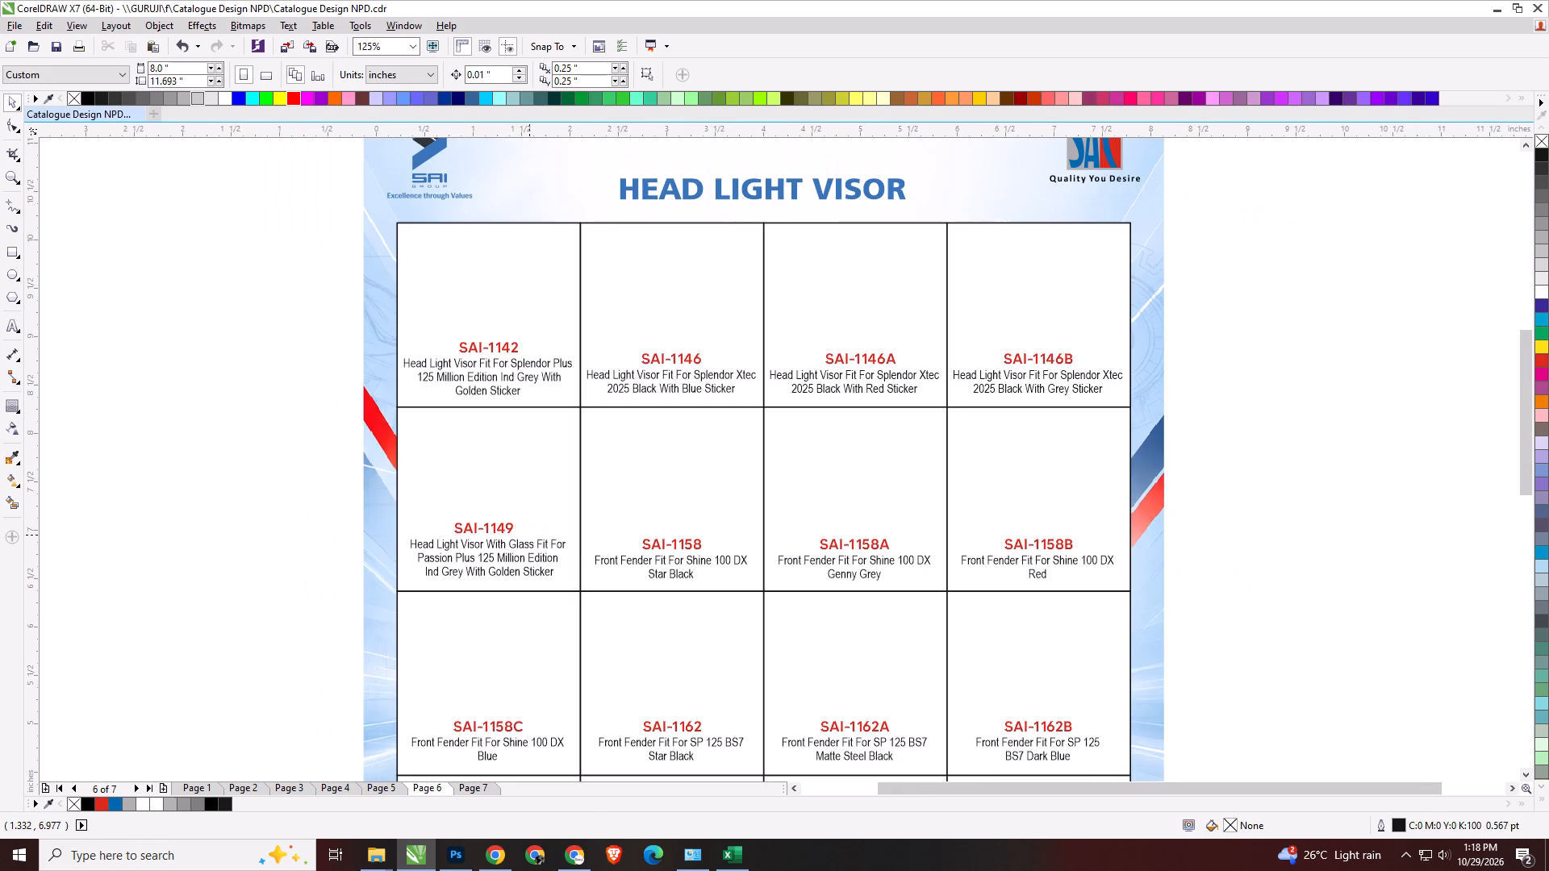
key("alt+Tab")
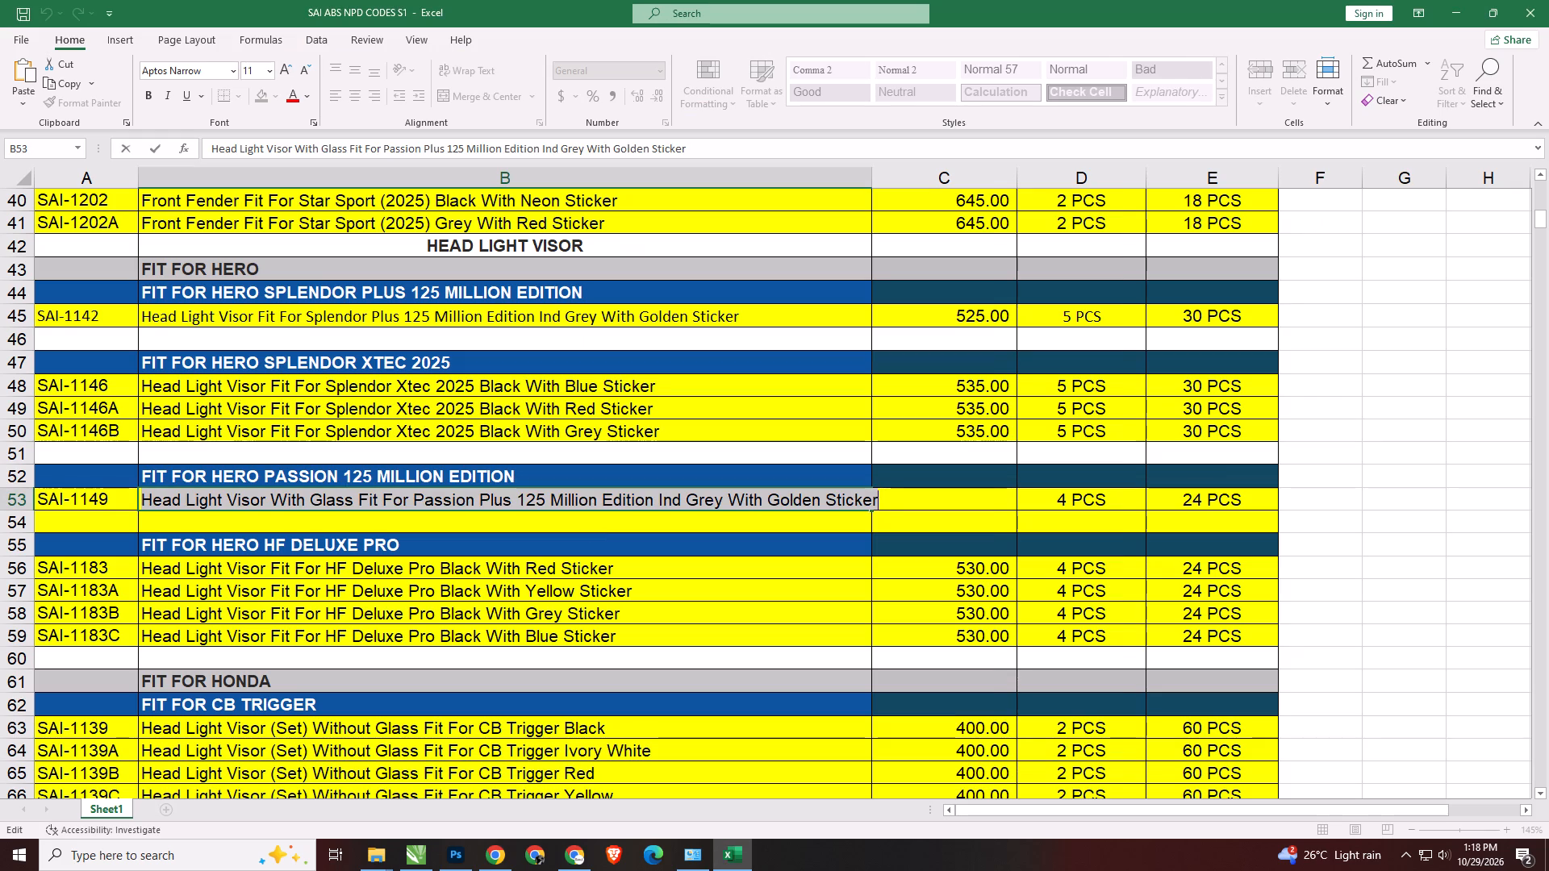
double_click(110, 572)
key("ctrl+a")
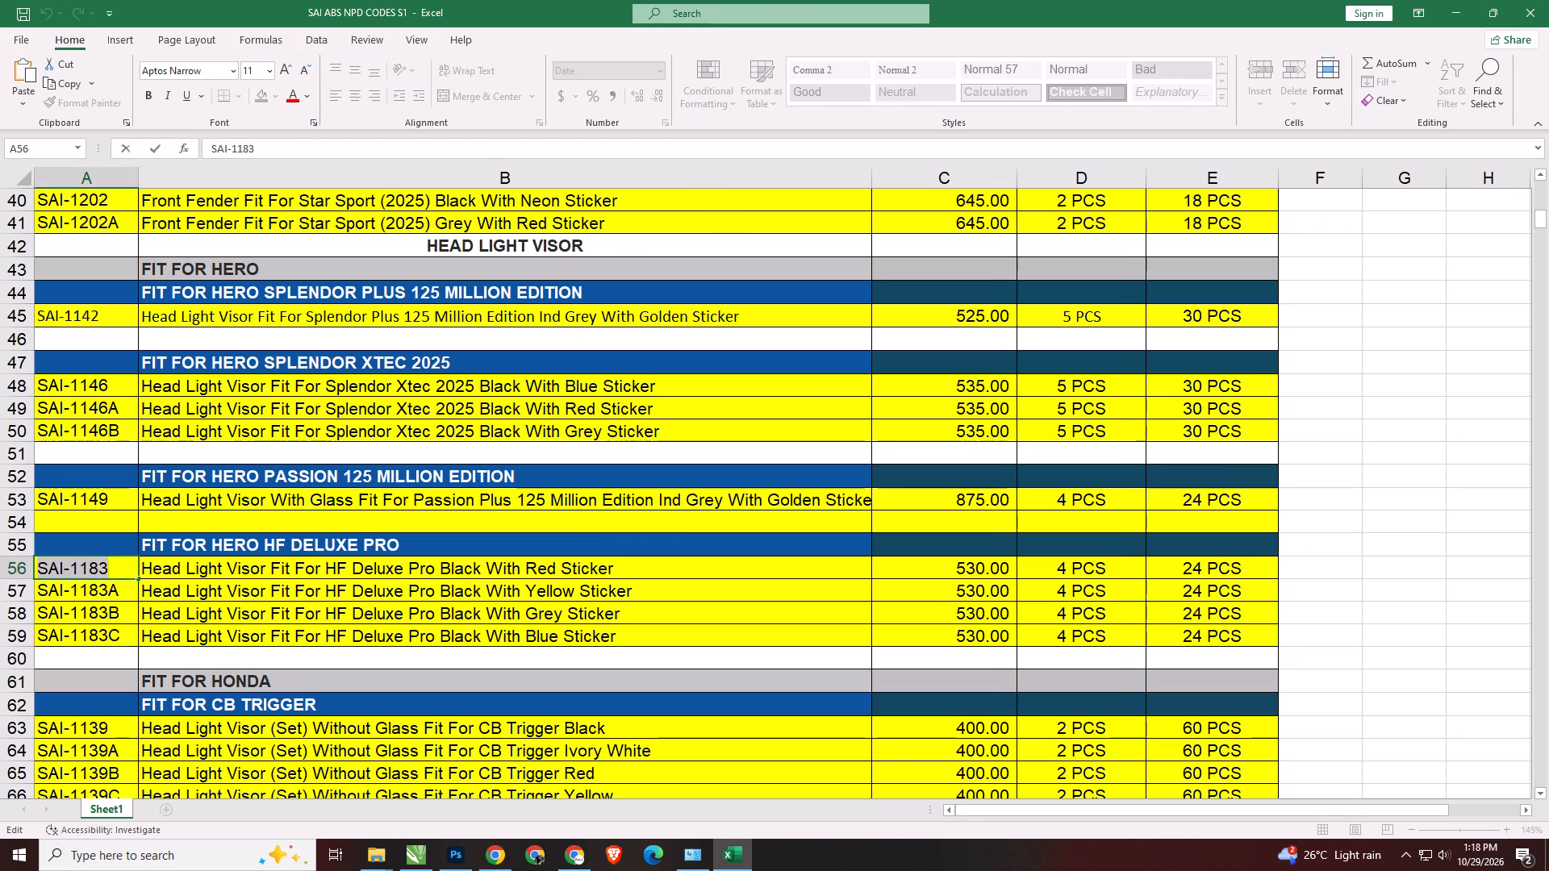
key("ctrl+c")
key("alt+Tab")
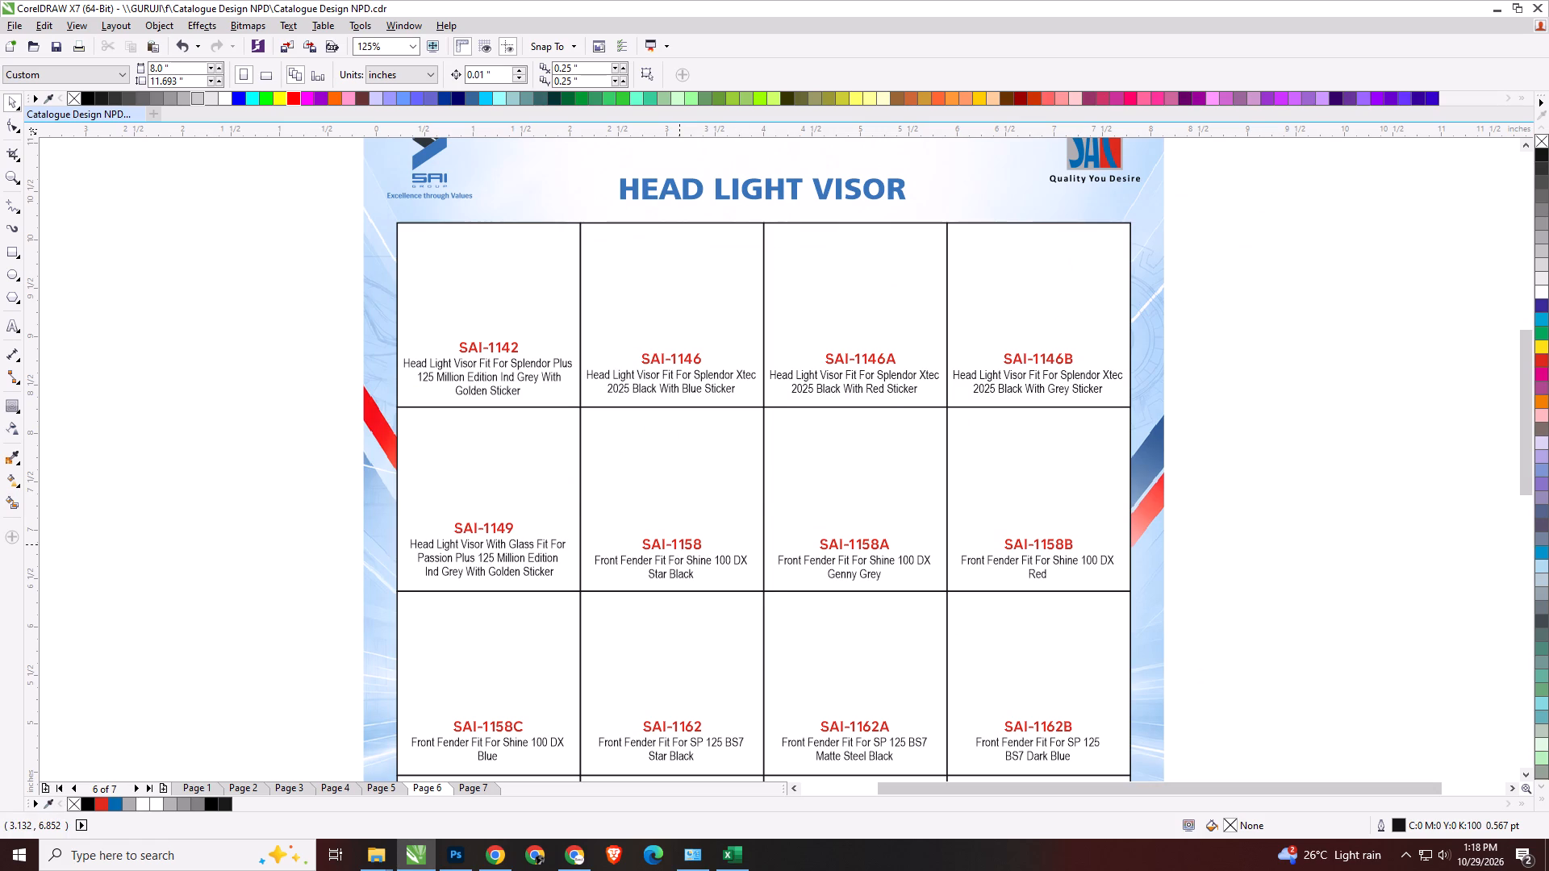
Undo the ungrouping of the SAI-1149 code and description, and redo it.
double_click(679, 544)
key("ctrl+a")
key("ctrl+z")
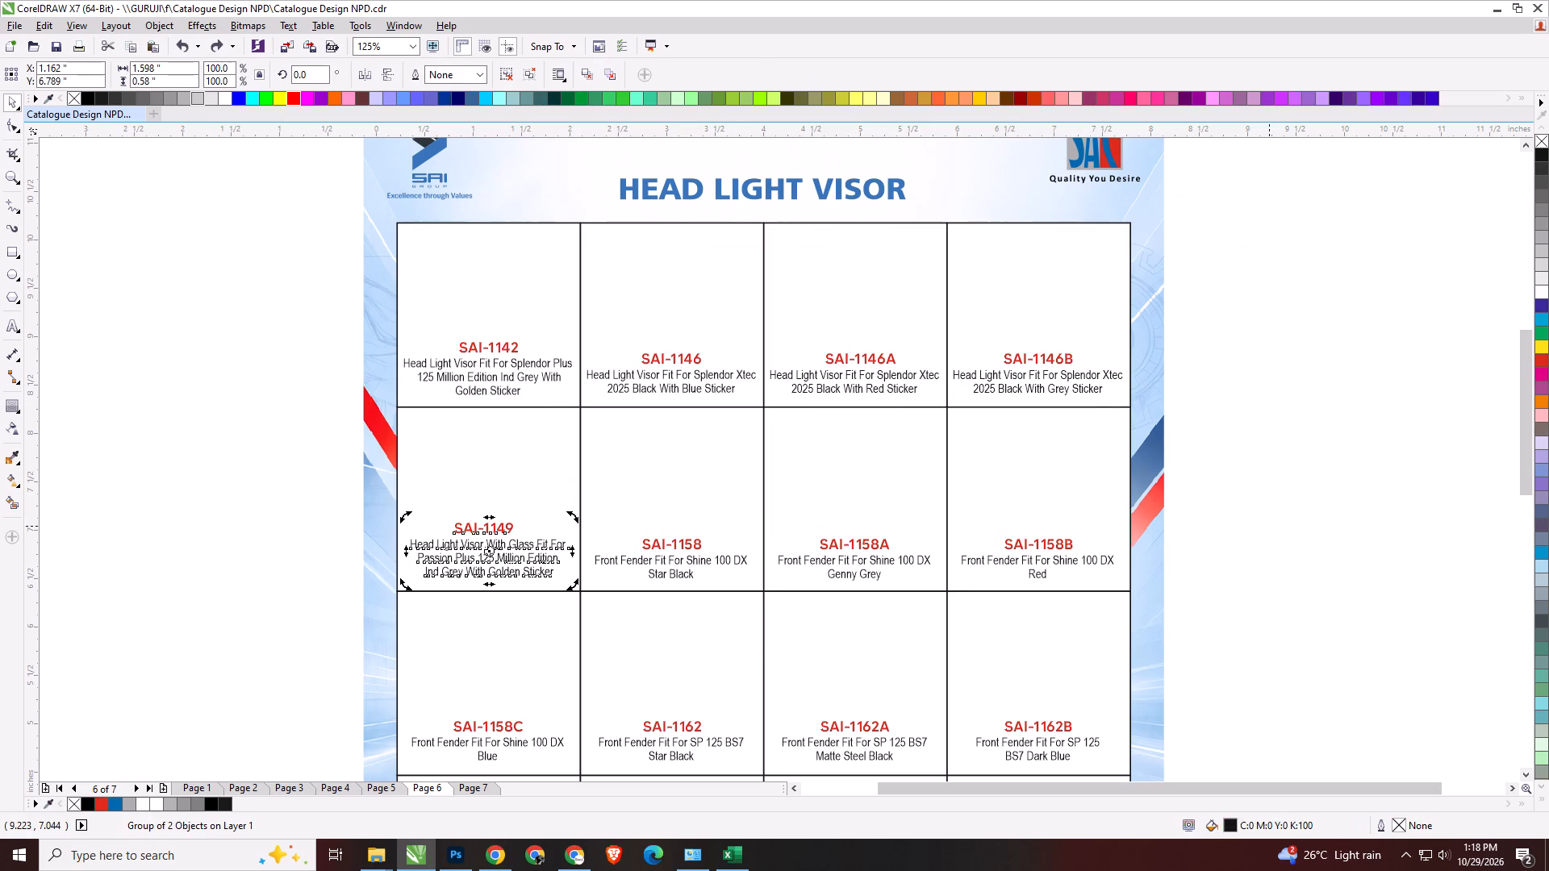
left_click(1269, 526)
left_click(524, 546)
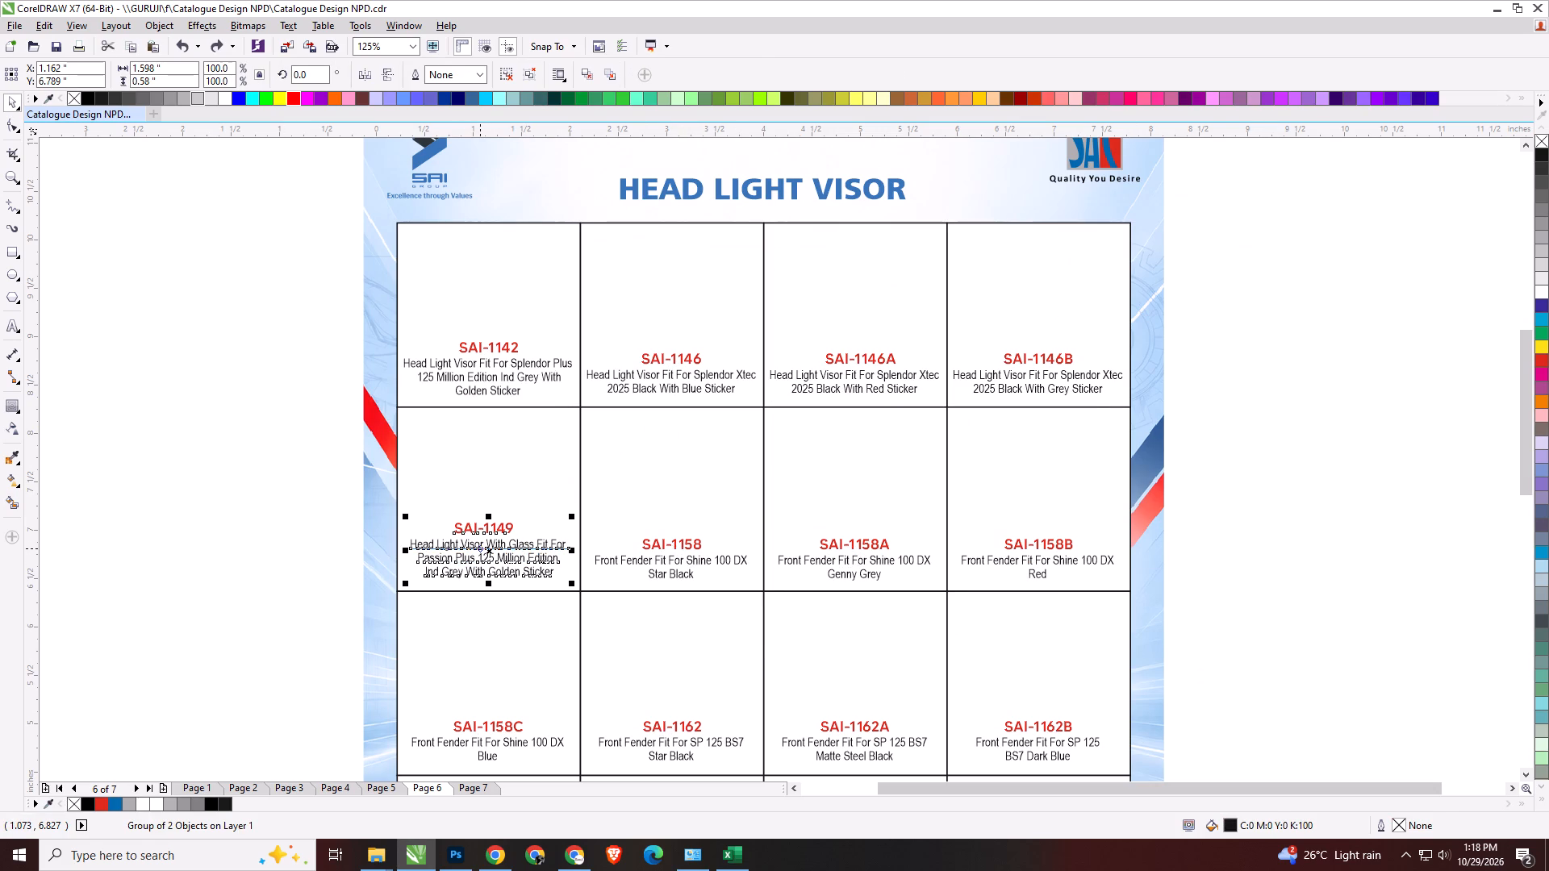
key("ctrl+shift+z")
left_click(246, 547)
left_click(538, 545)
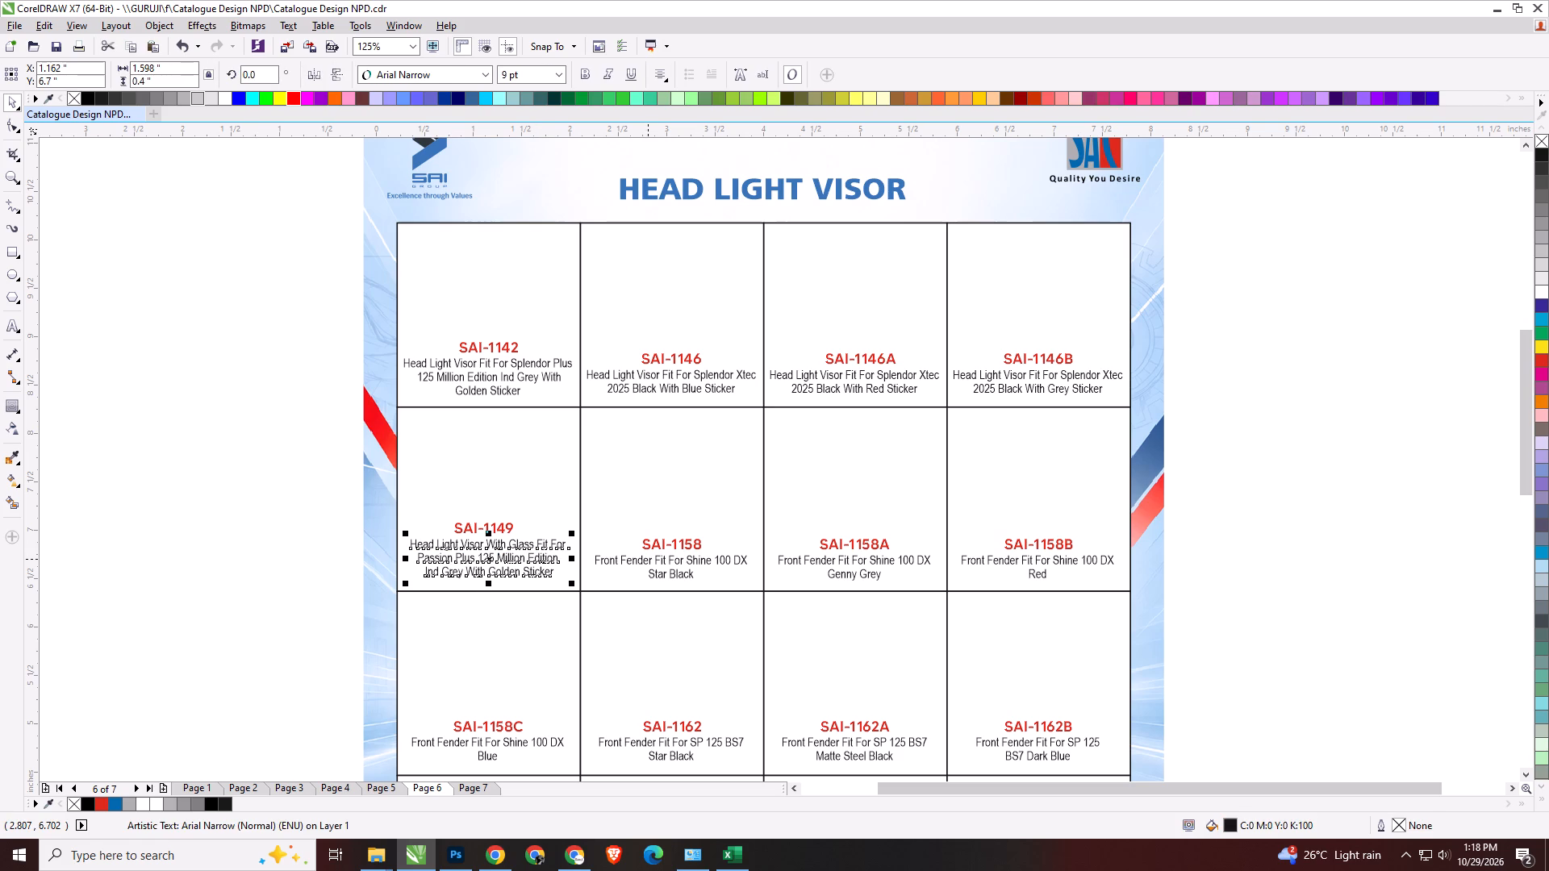
Replace the SAI-1158 code in the second row's second cell with the copied SAI-1183.
double_click(655, 559)
left_click(674, 548)
left_click(684, 544)
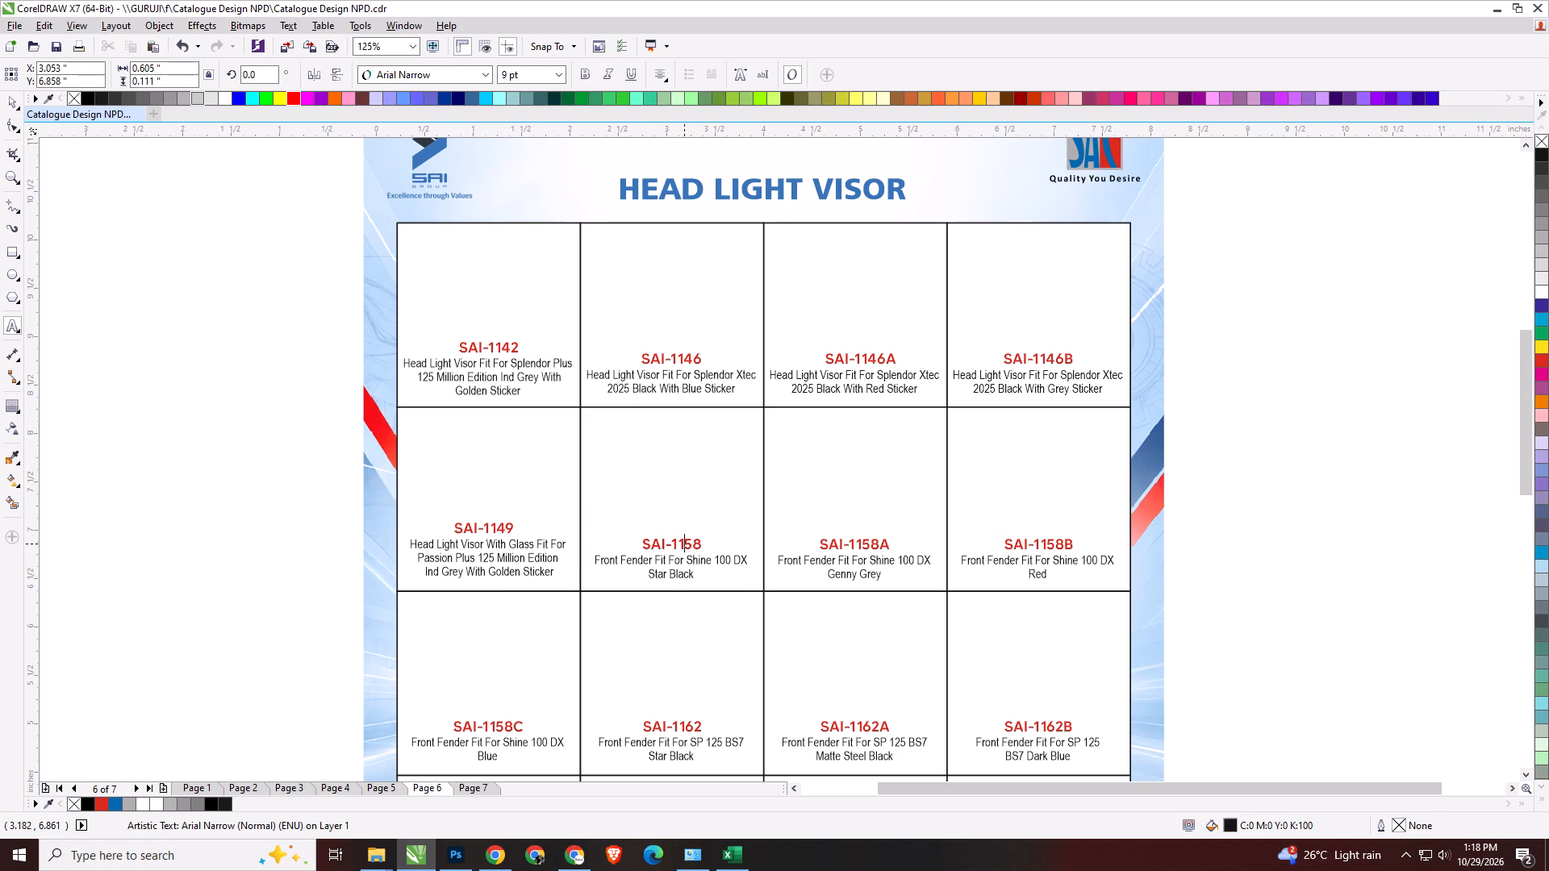
key("ctrl+a")
key("ctrl+v")
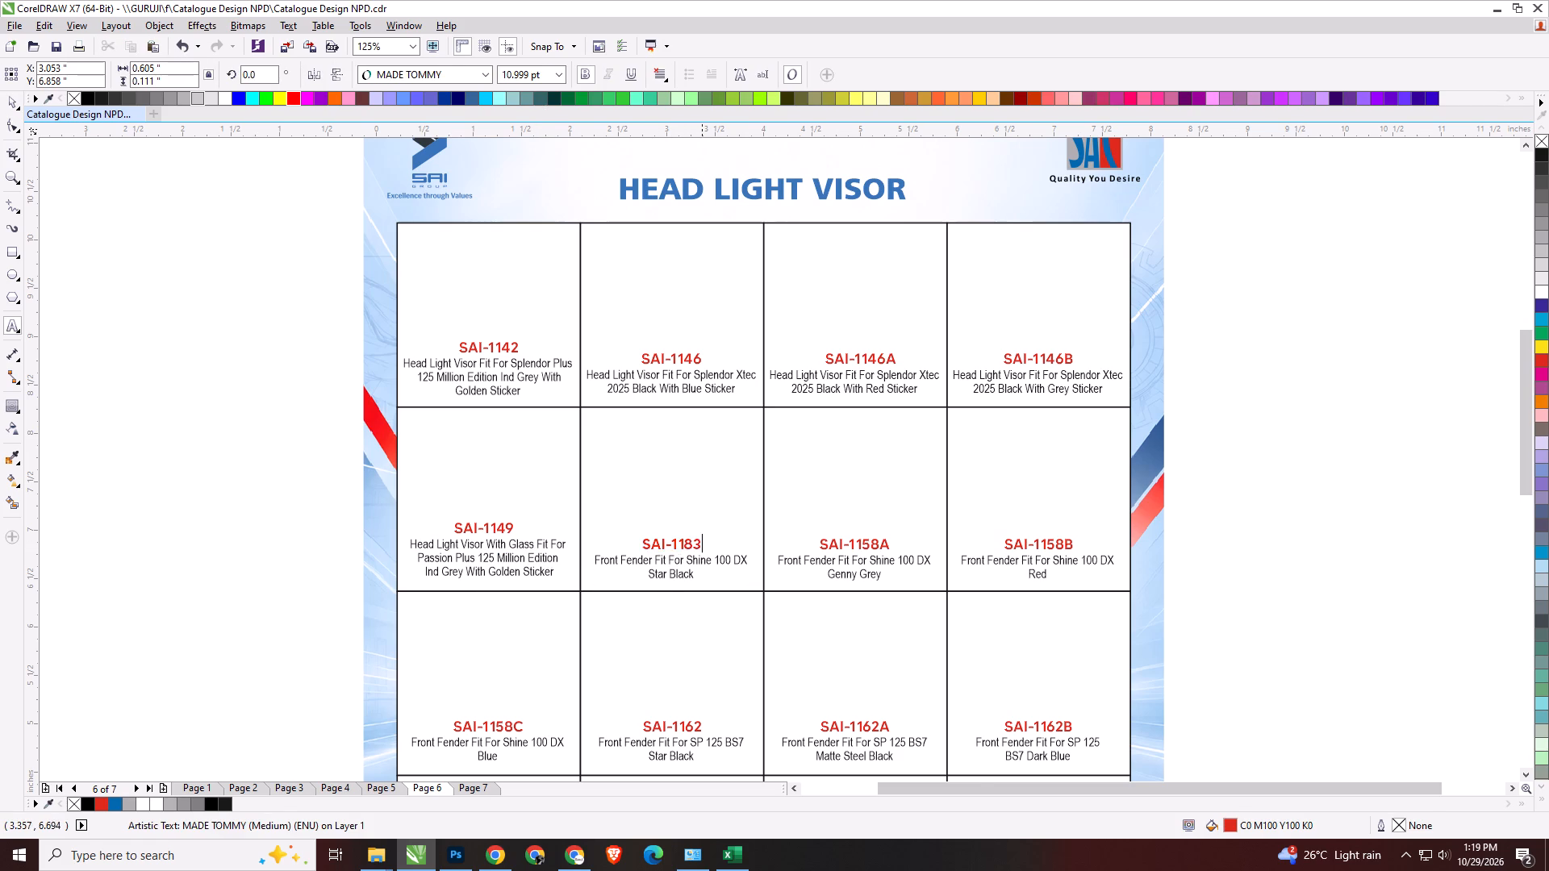
scroll(670, 569, "up", 2)
scroll(680, 542, "down", 1)
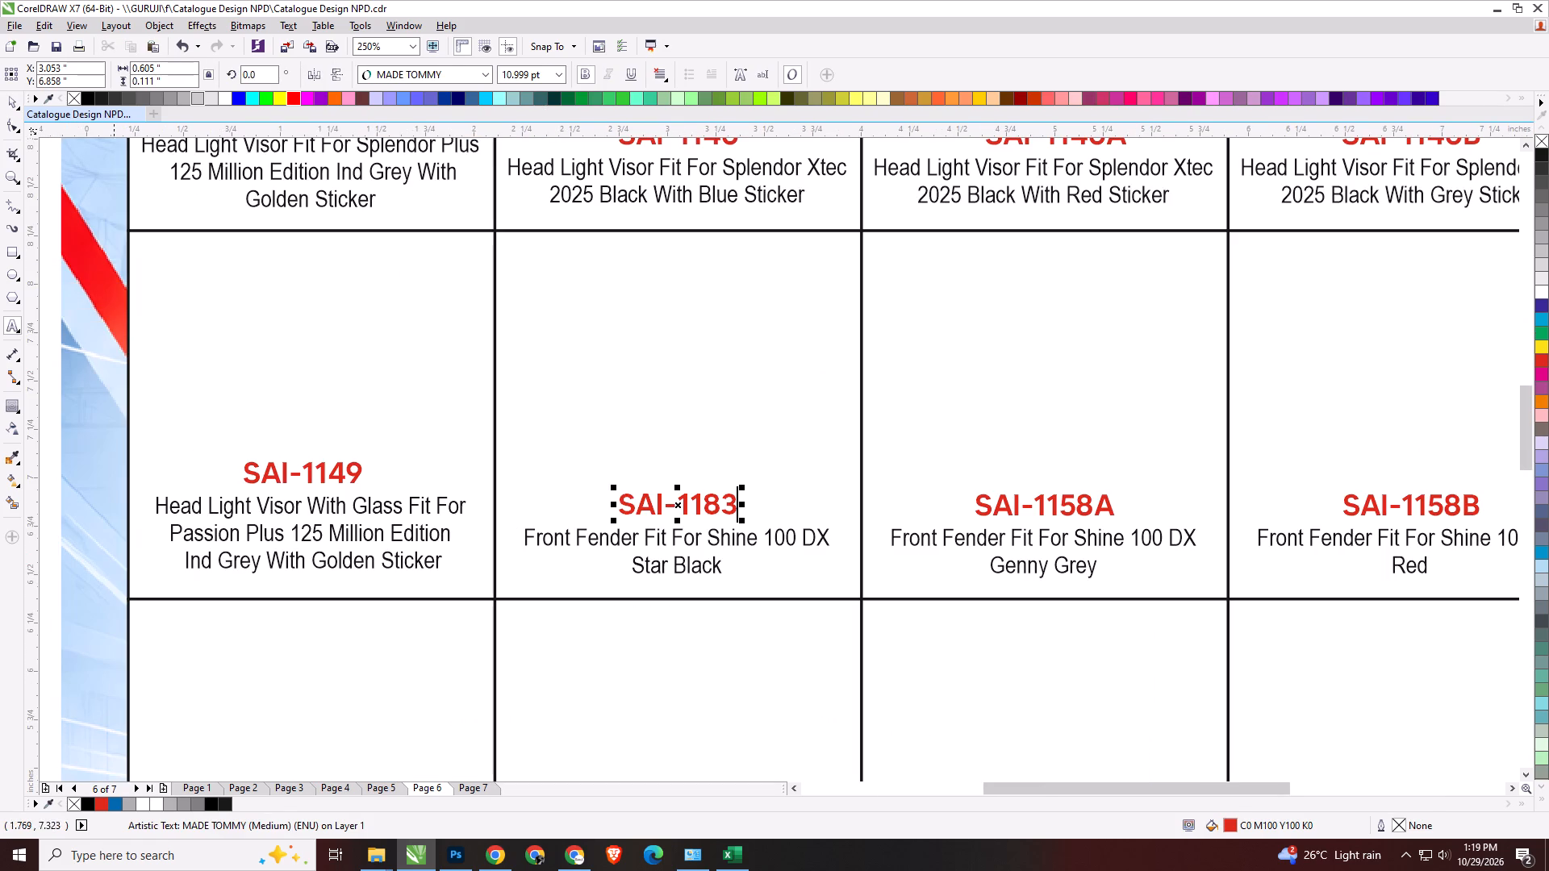
left_click(6, 103)
Replace the SAI-1183 description with "Head Light Visor Fit For HF Deluxe Pro Black With Red Sticker" from Excel, breaking the line before "Pro".
key("alt+Tab")
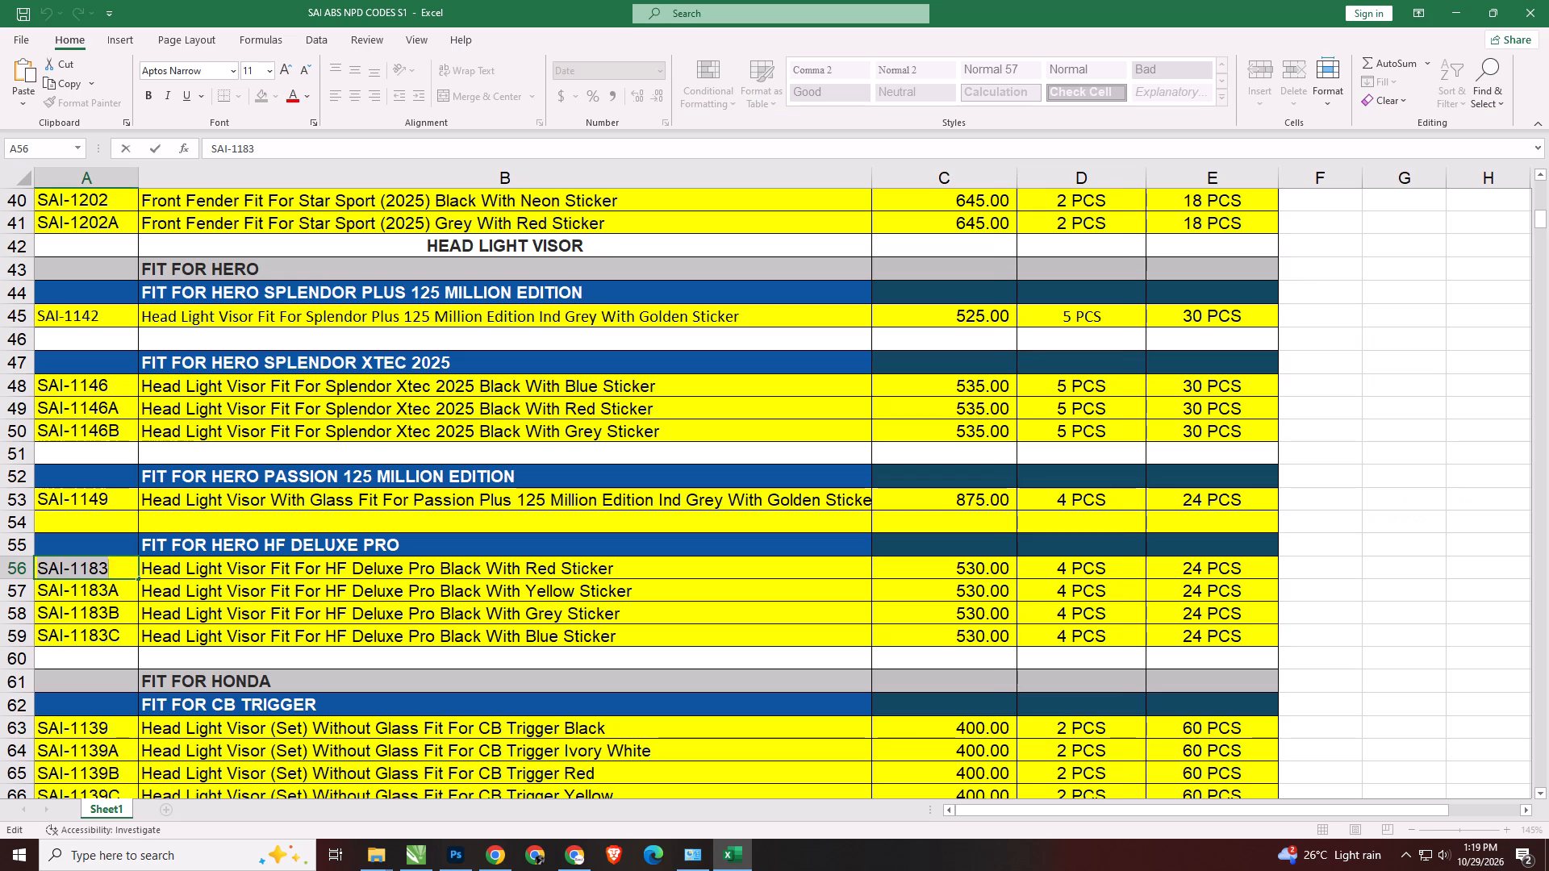
double_click(233, 573)
key("ctrl+a")
key("ctrl+c")
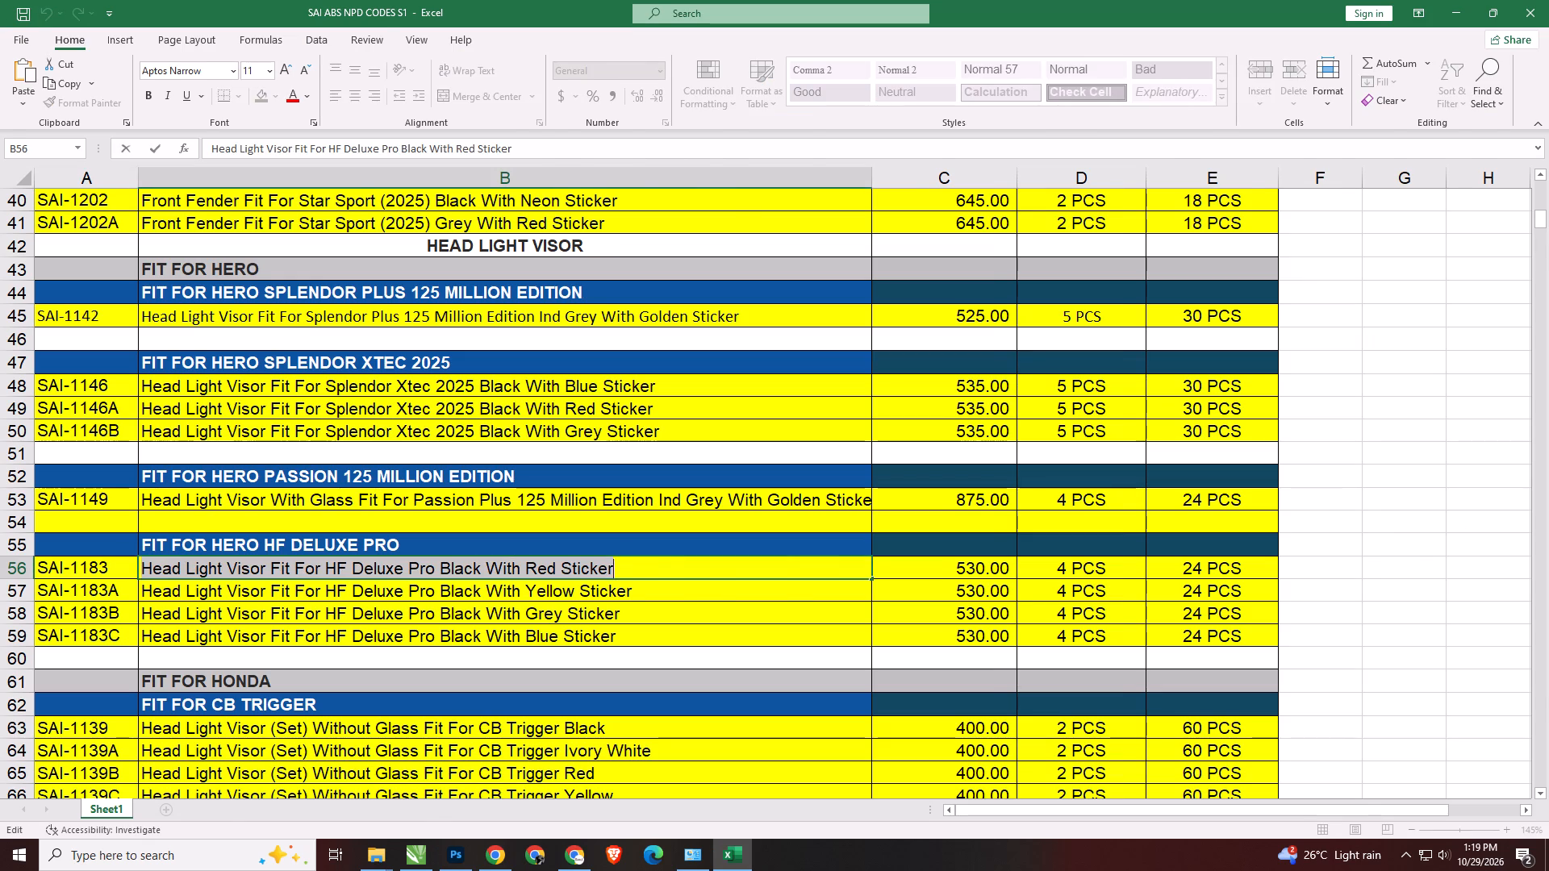
key("alt+Tab")
double_click(677, 539)
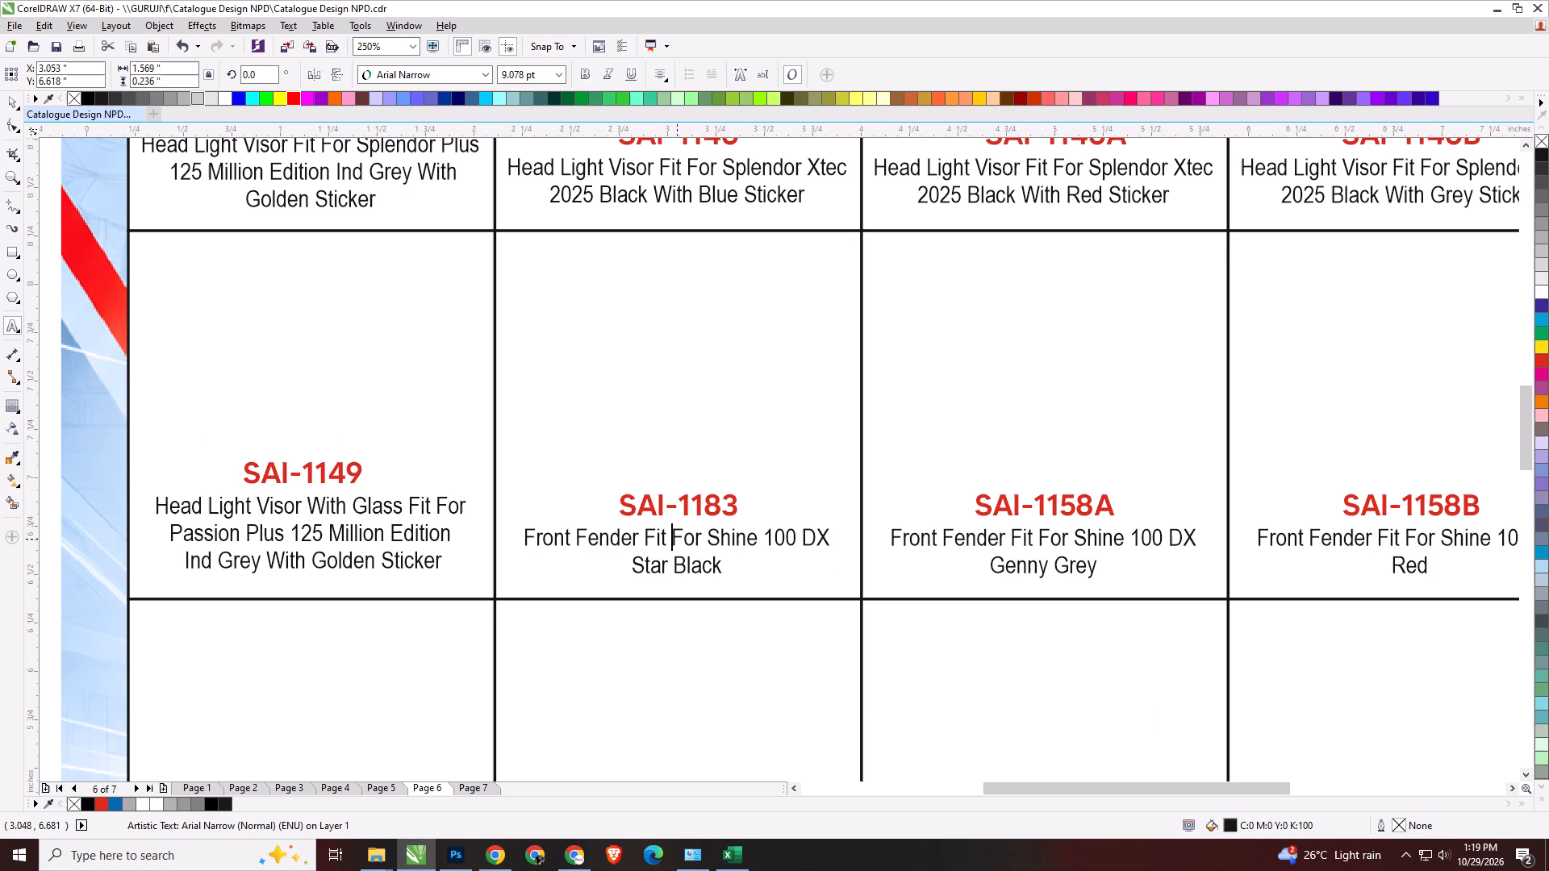
key("ctrl+a")
key("ctrl+v")
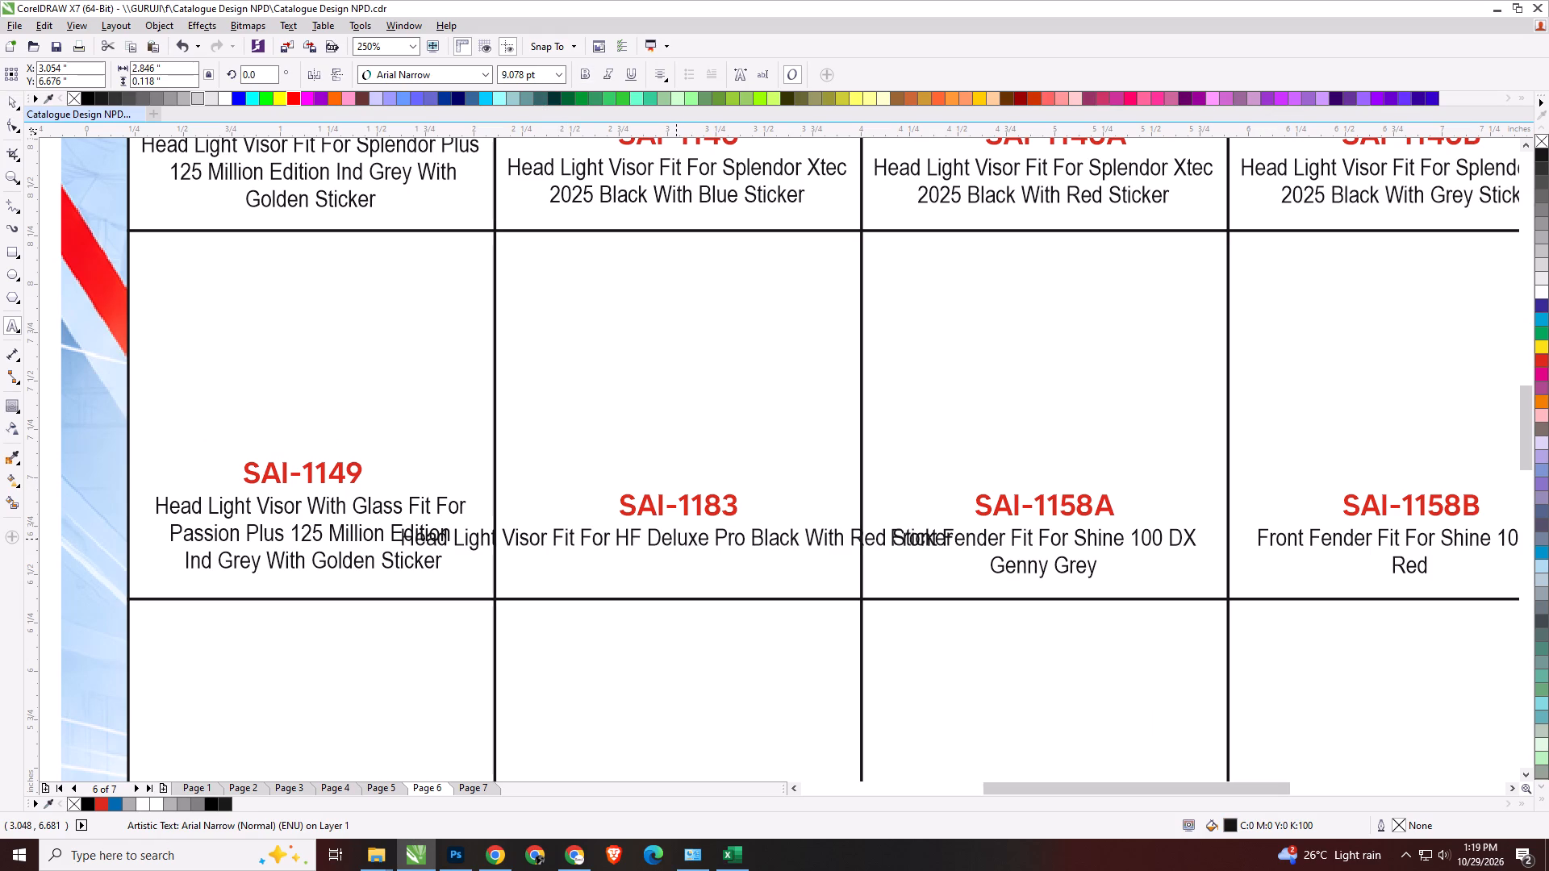
left_click(708, 541)
key("Return")
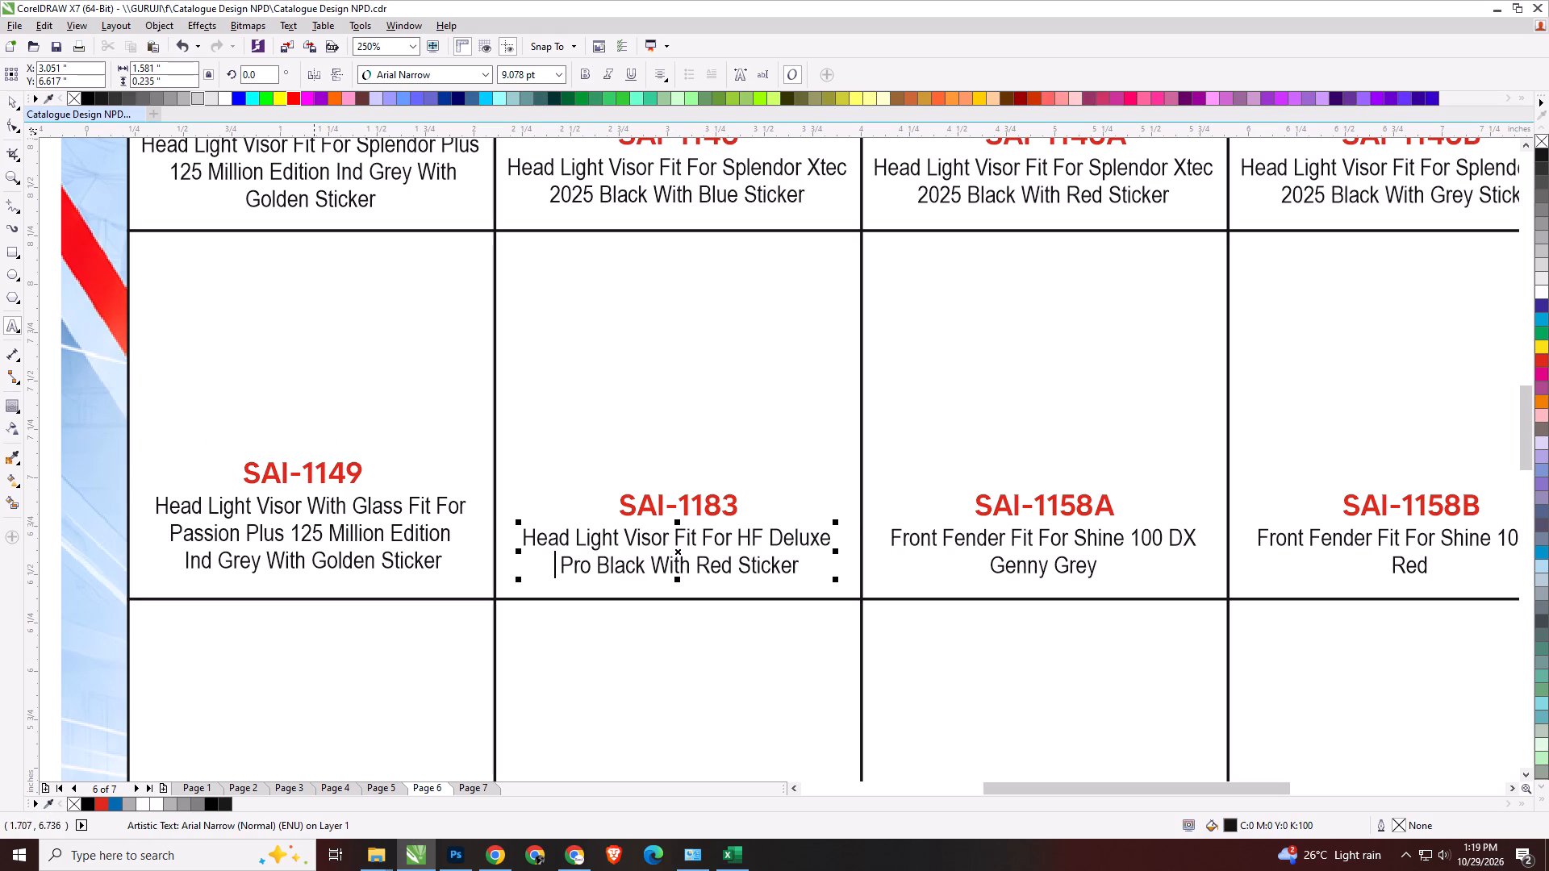
left_click(8, 96)
Replace the SAI-1158A code in the second row's third cell with SAI-1183A from the Excel workbook.
left_click_drag(1188, 789, 1211, 788)
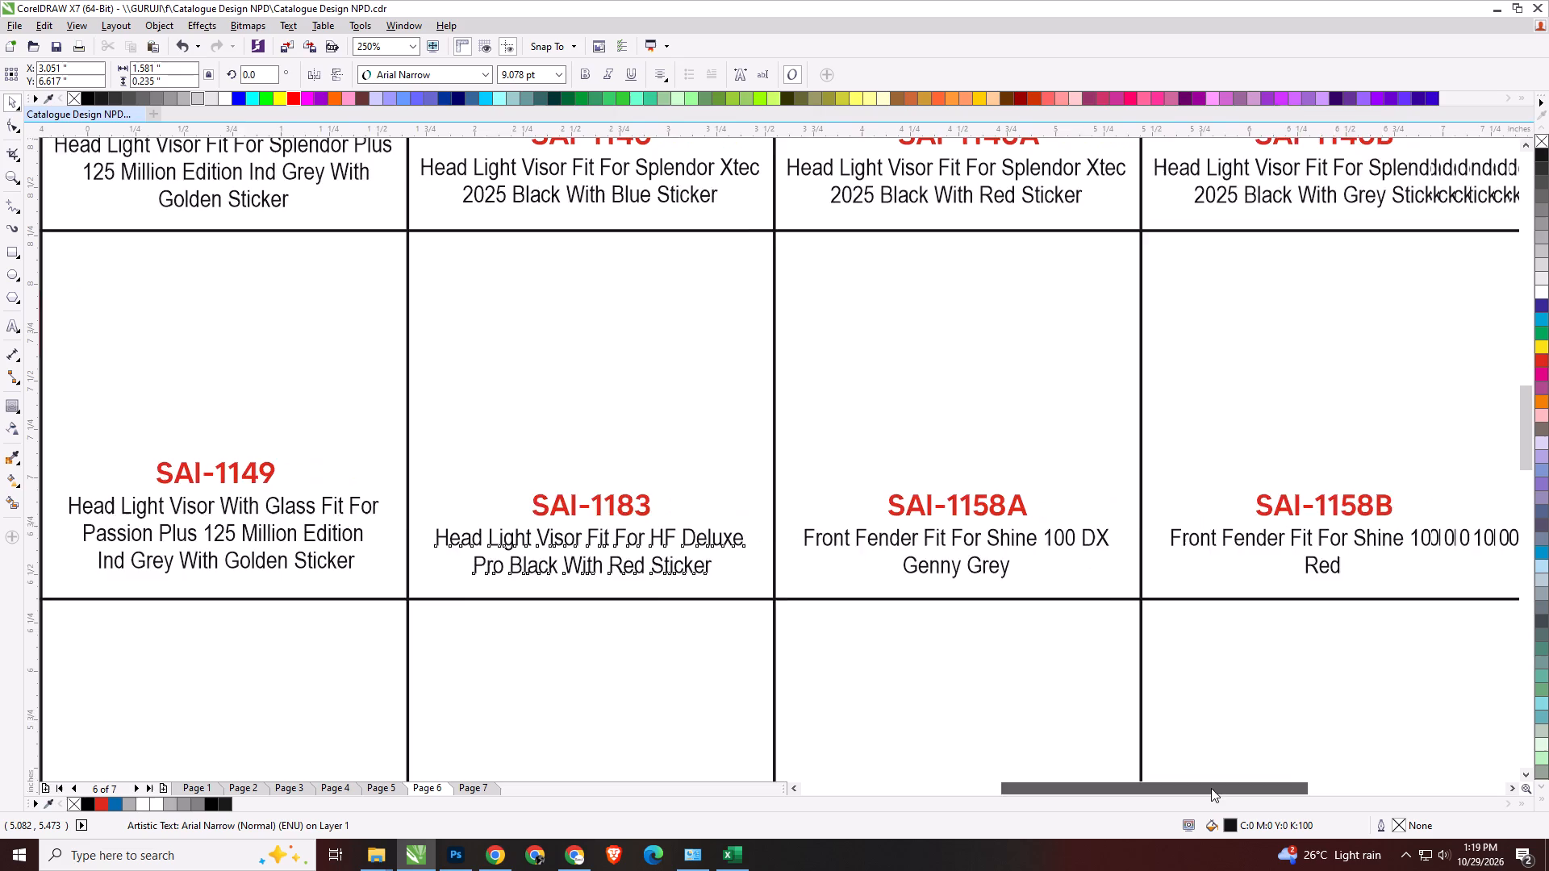
left_click_drag(1211, 788, 1227, 787)
key("alt+Tab")
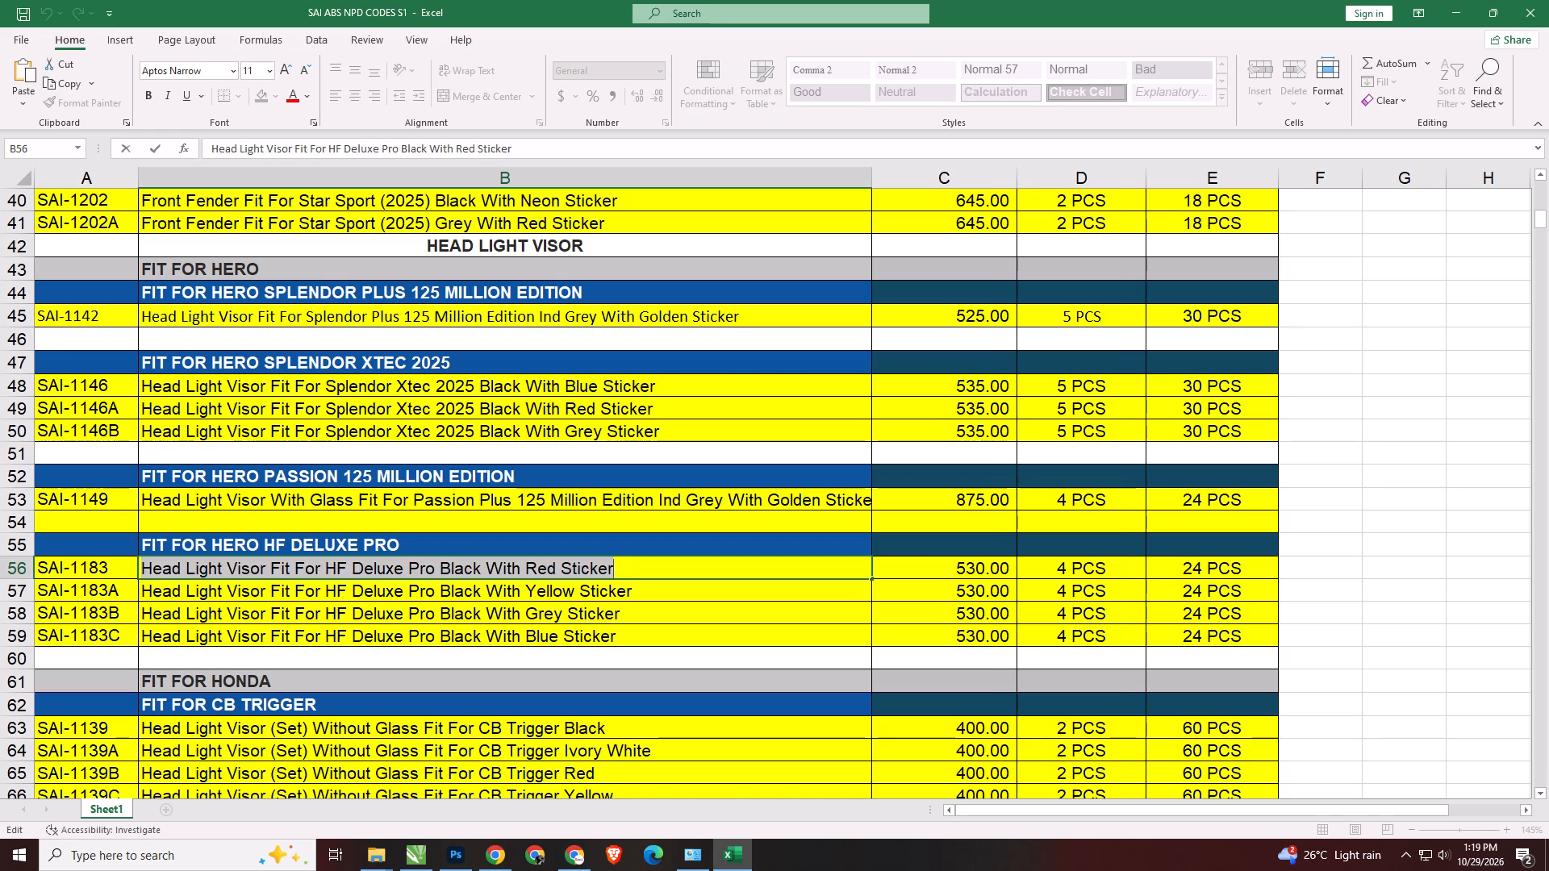
double_click(123, 592)
key("ctrl+a")
key("ctrl+c")
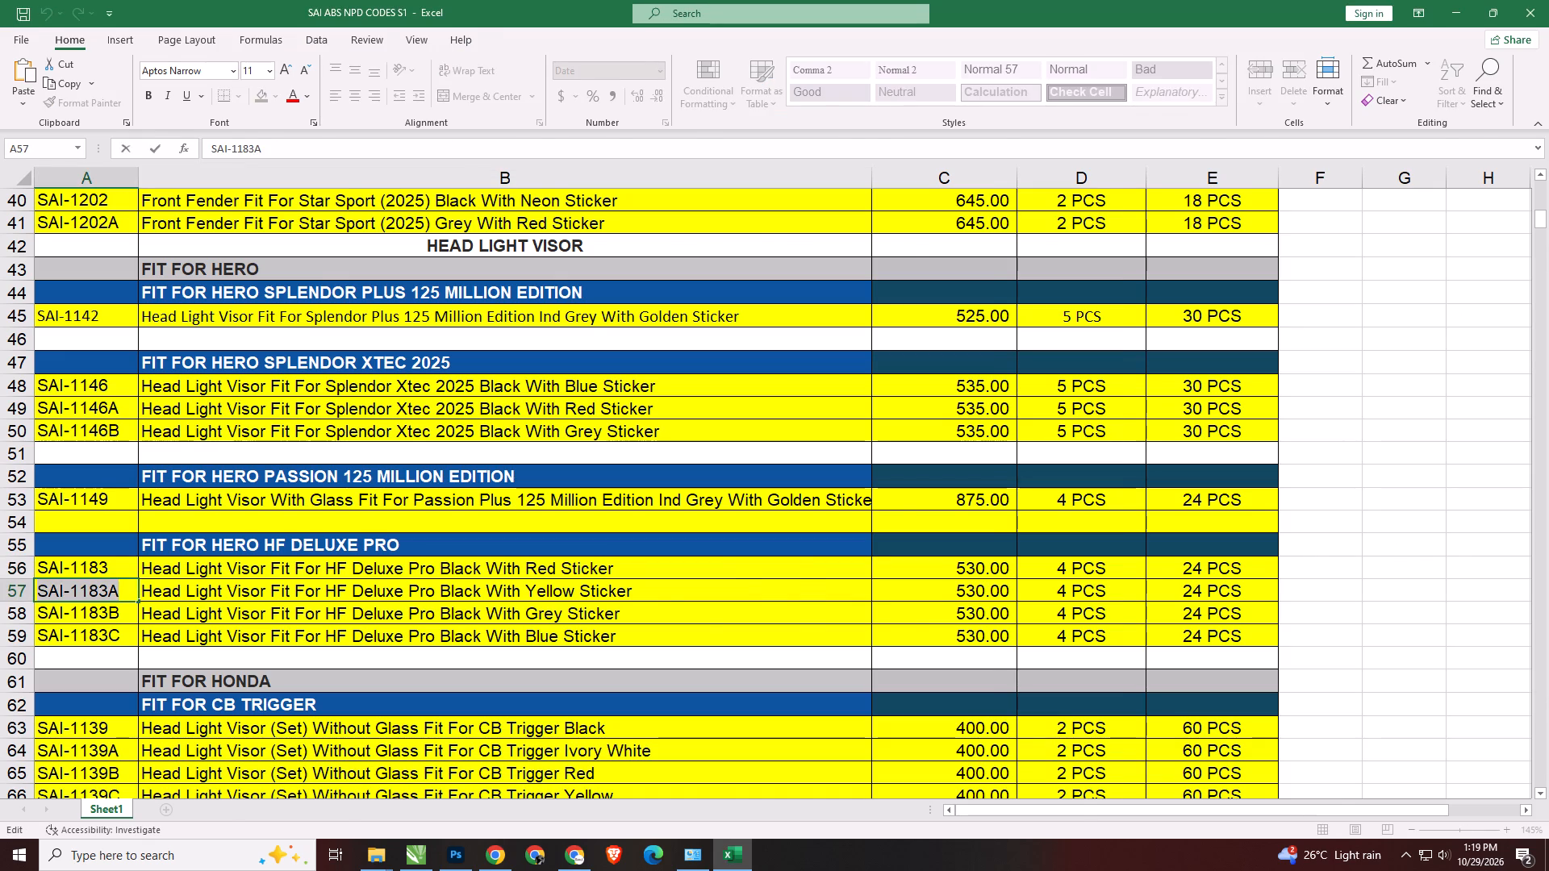
key("alt+Tab")
double_click(862, 508)
key("ctrl+a")
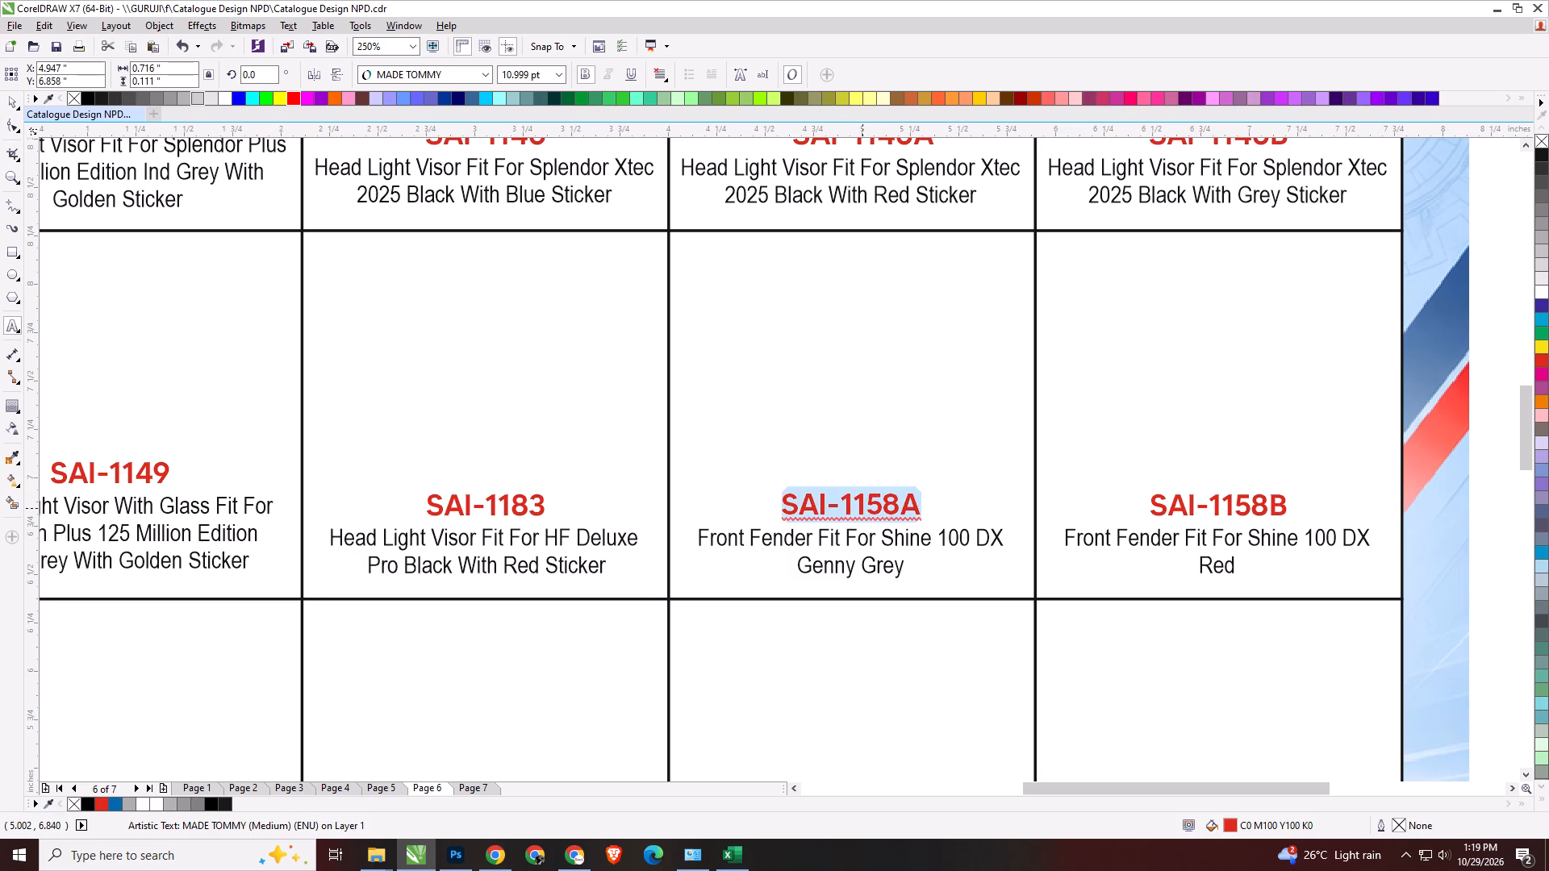
key("ctrl+v")
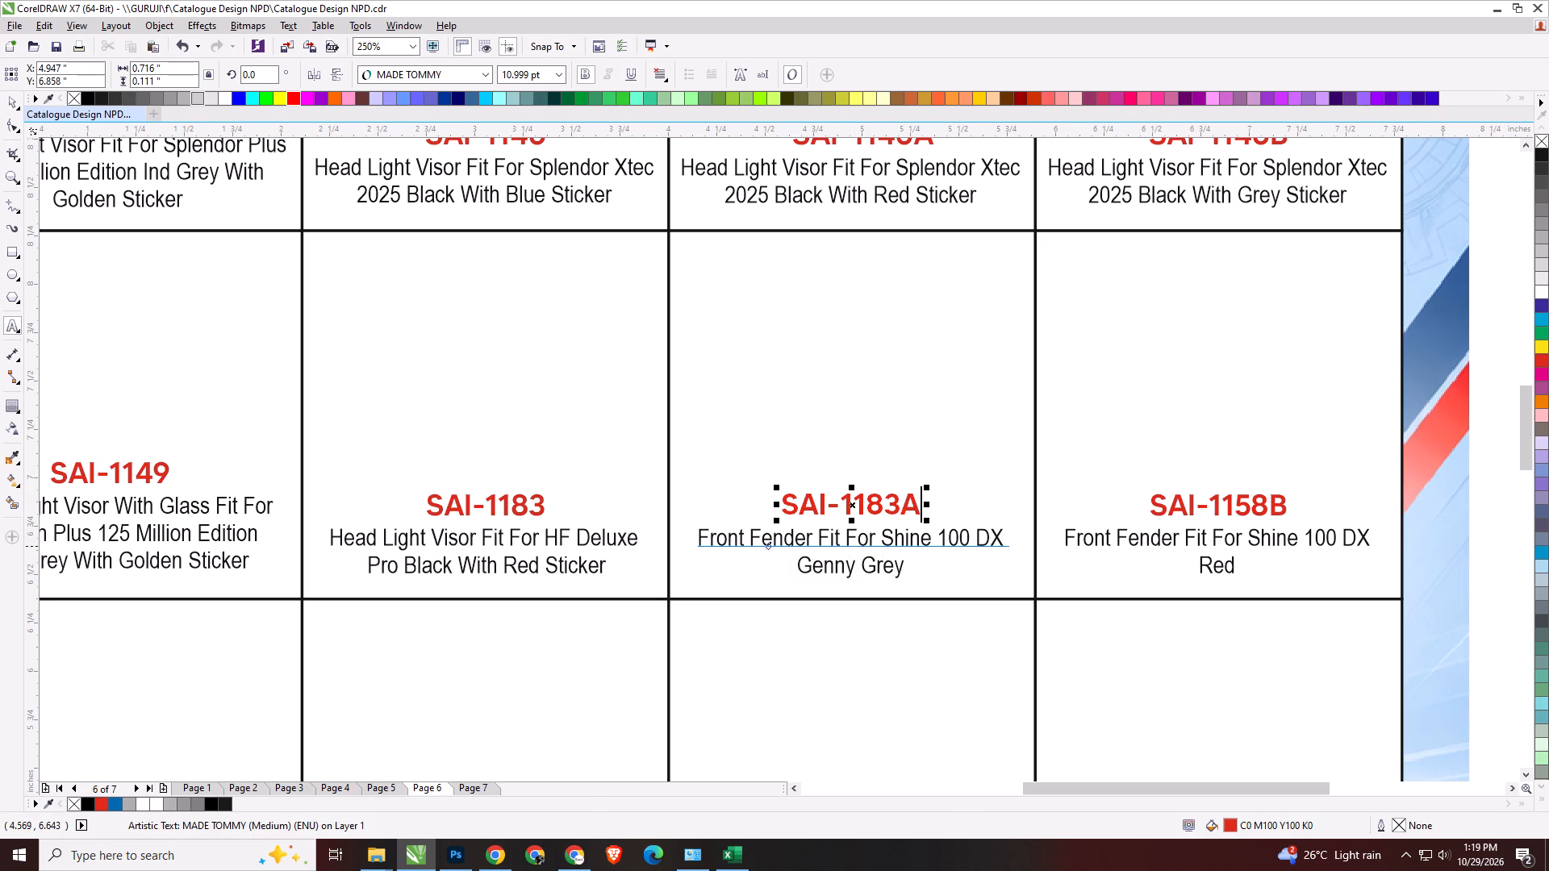
Replace the SAI-1183A description with "Head Light Visor Fit For HF Deluxe Pro Black With Yellow Sticker" from Excel, breaking the line before "Pro".
key("alt+Tab")
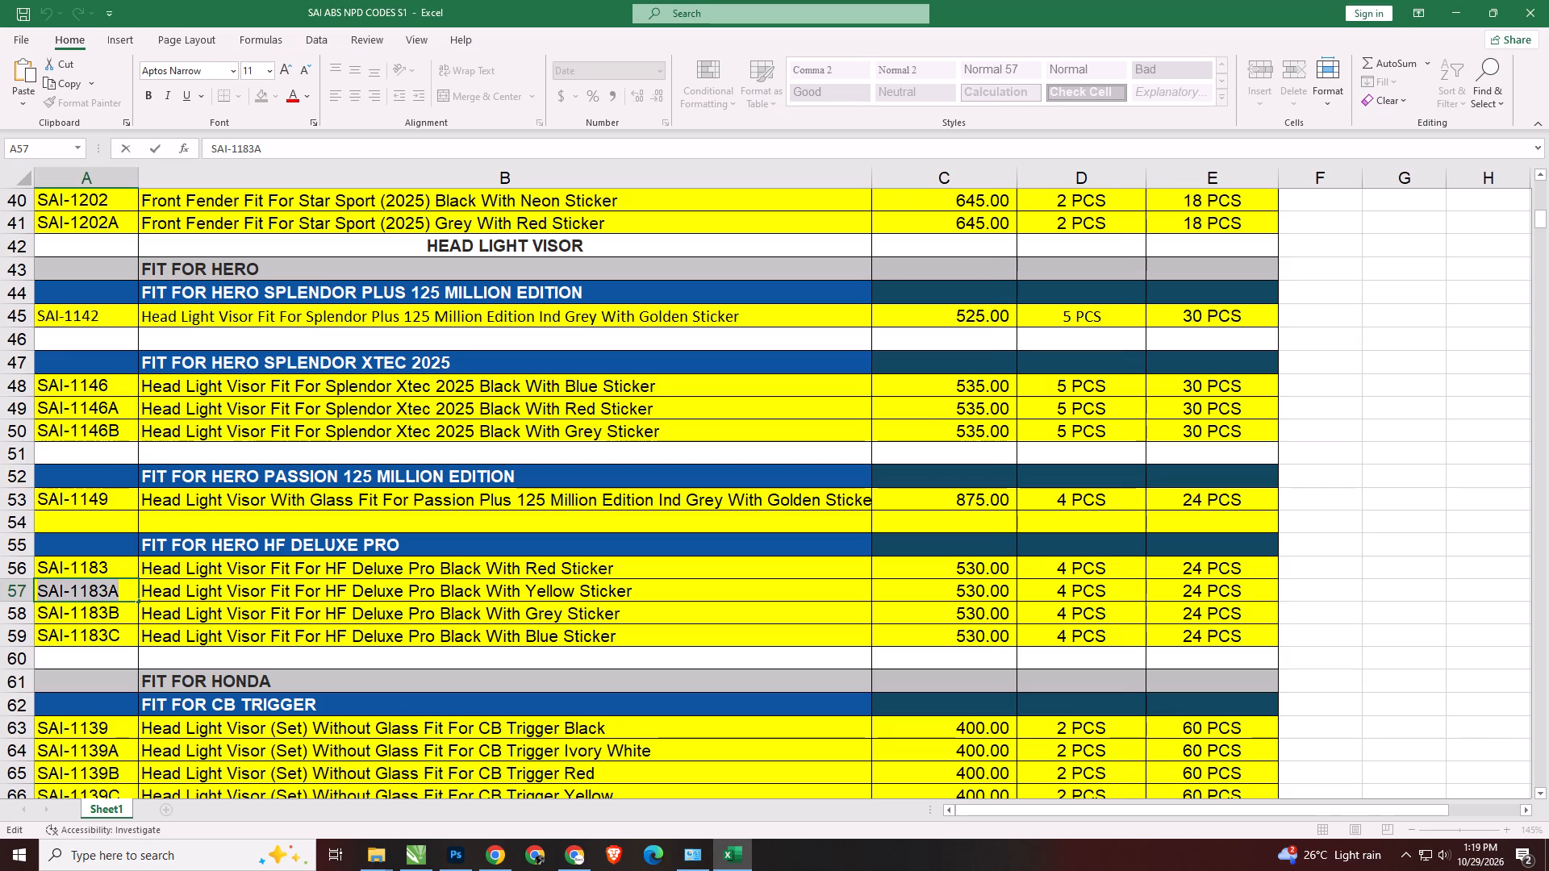
double_click(246, 595)
key("ctrl+a")
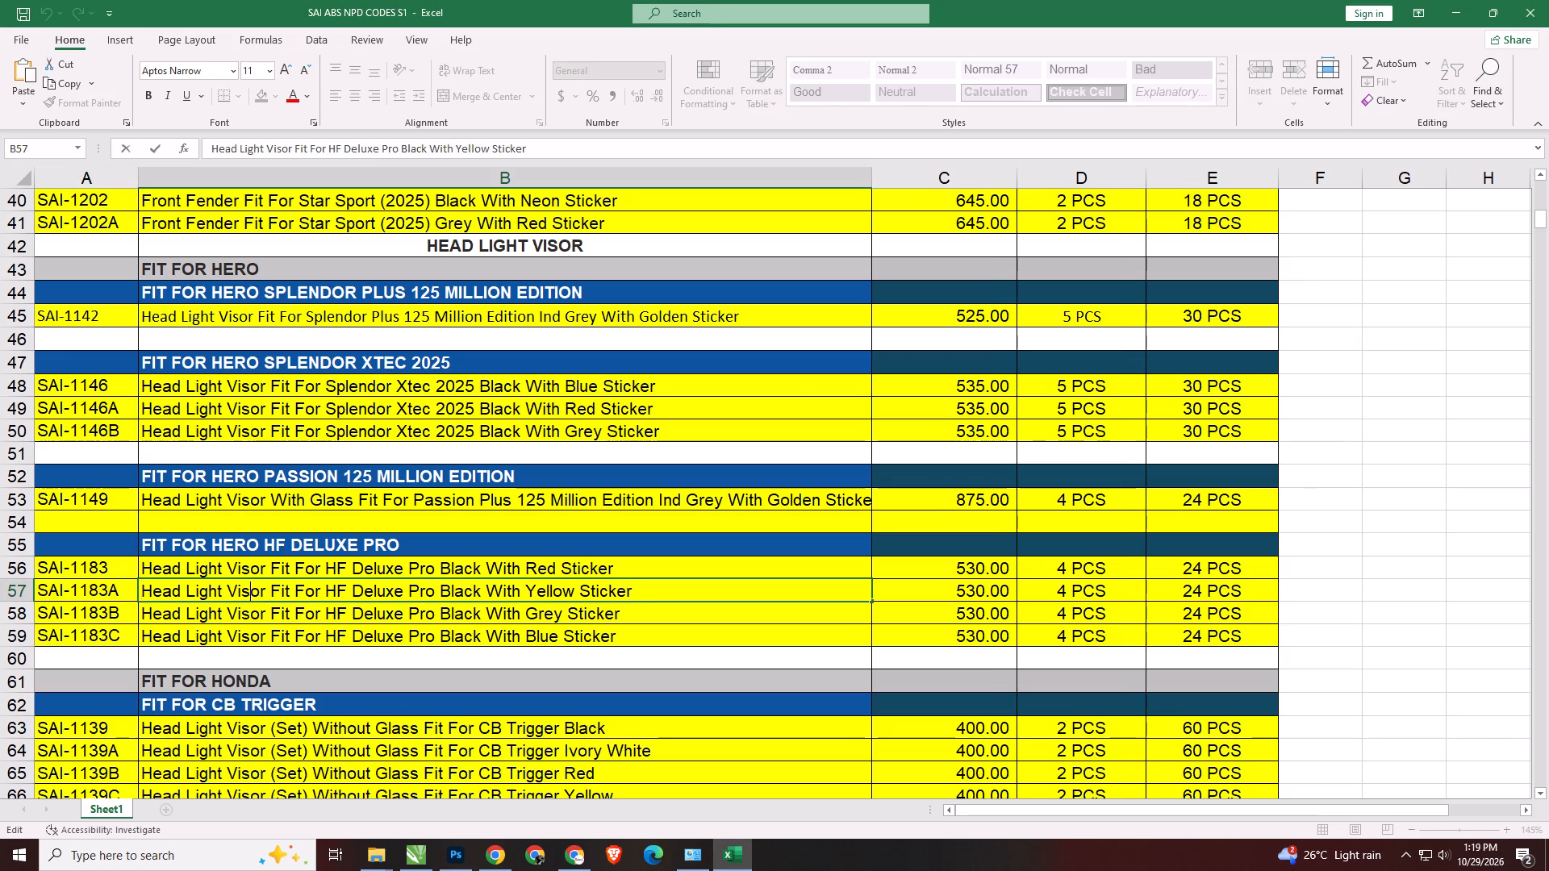
key("ctrl+c")
key("alt+Tab")
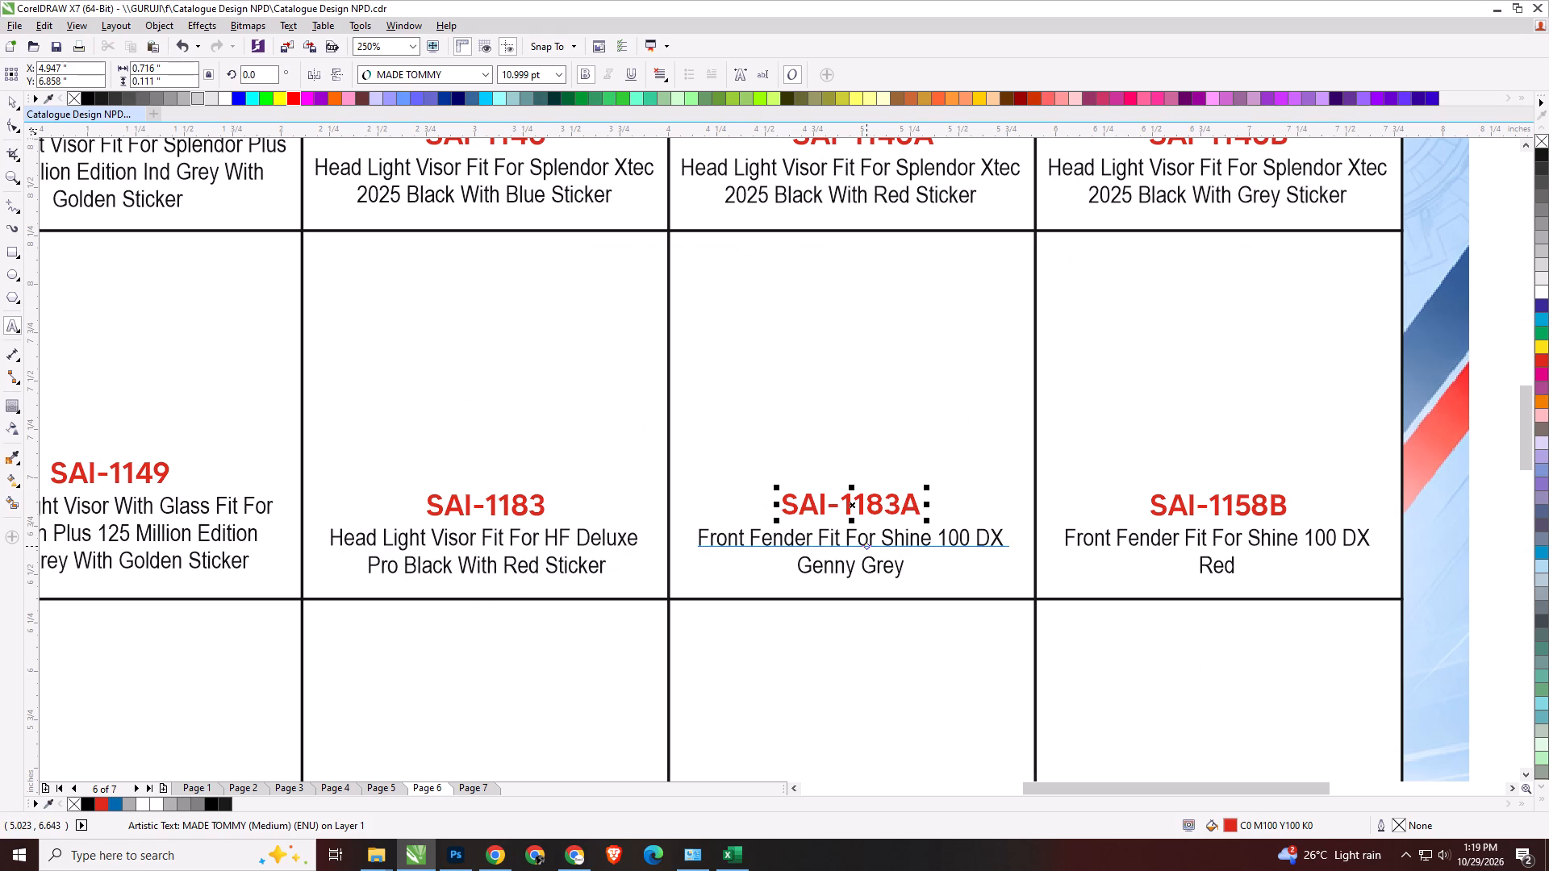
left_click(866, 544)
key("ctrl+a")
key("ctrl+v")
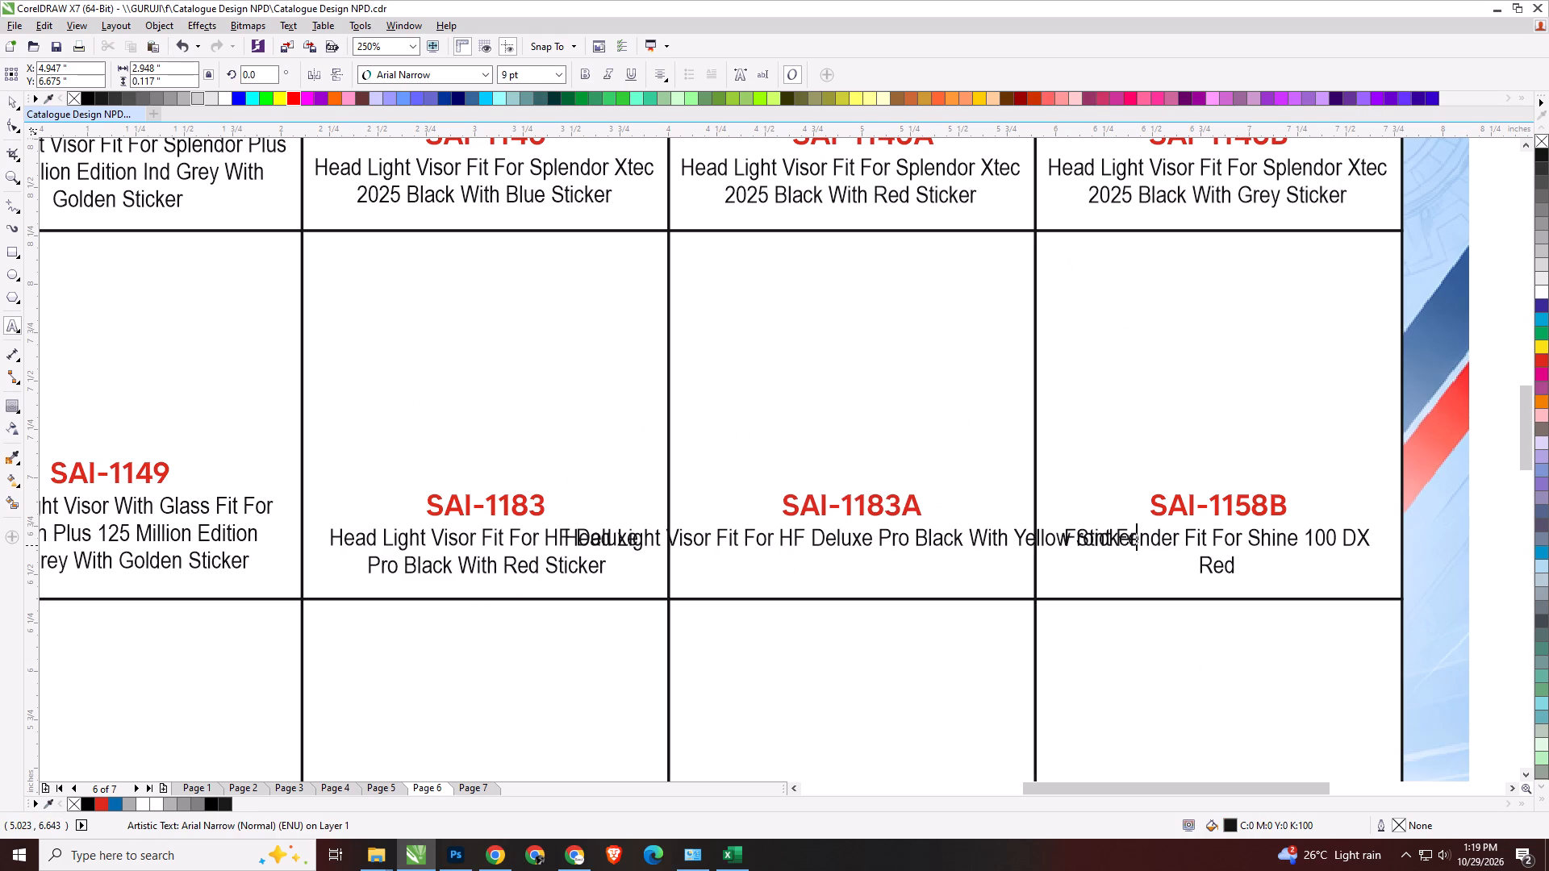
left_click(881, 544)
key("Return")
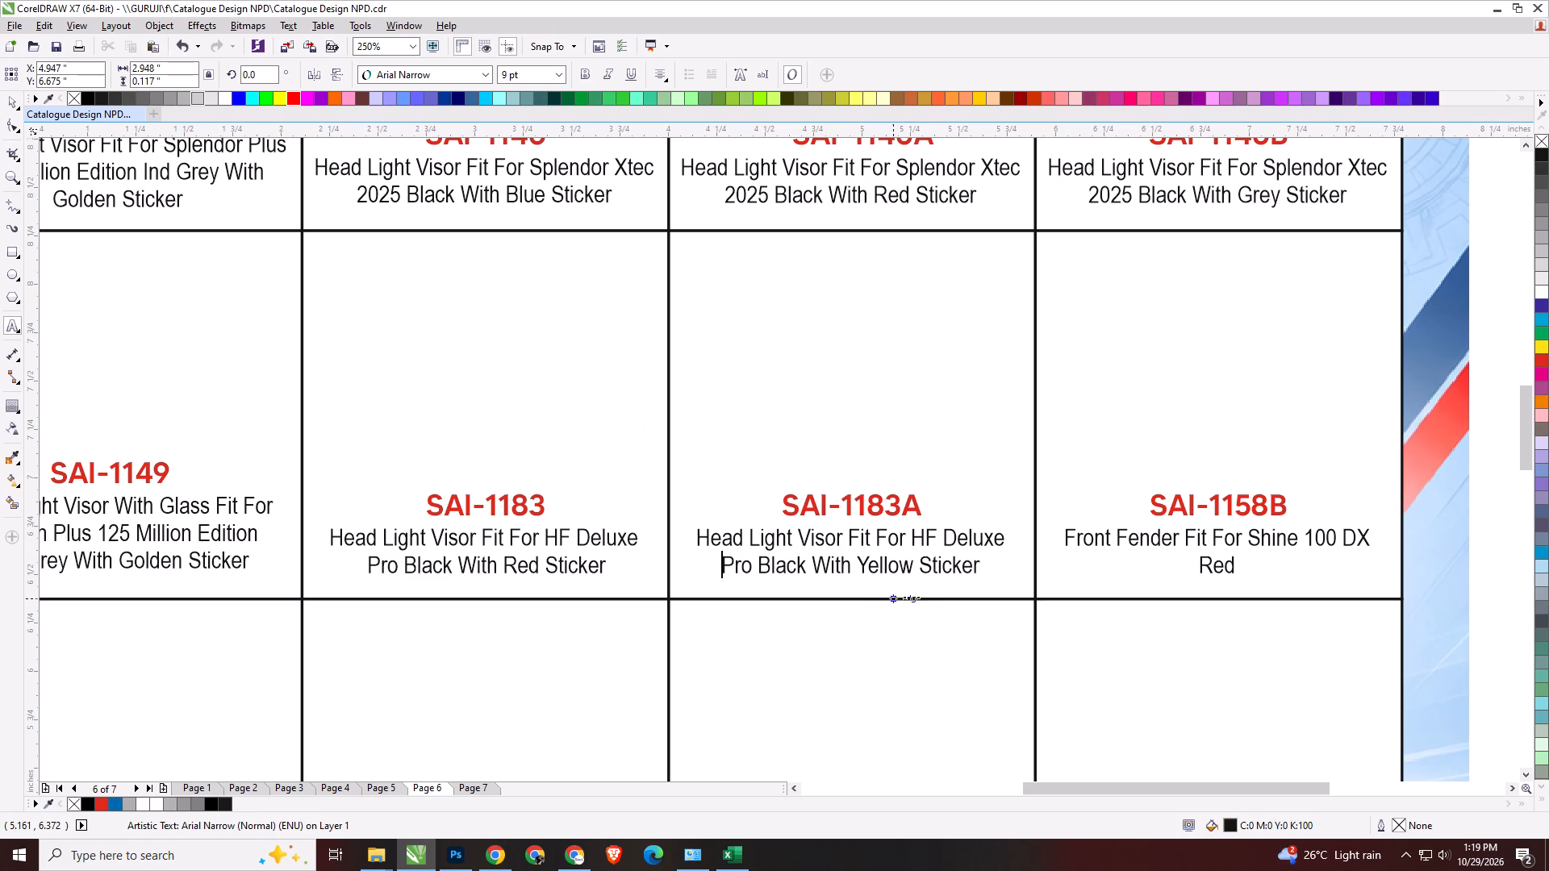
left_click(8, 104)
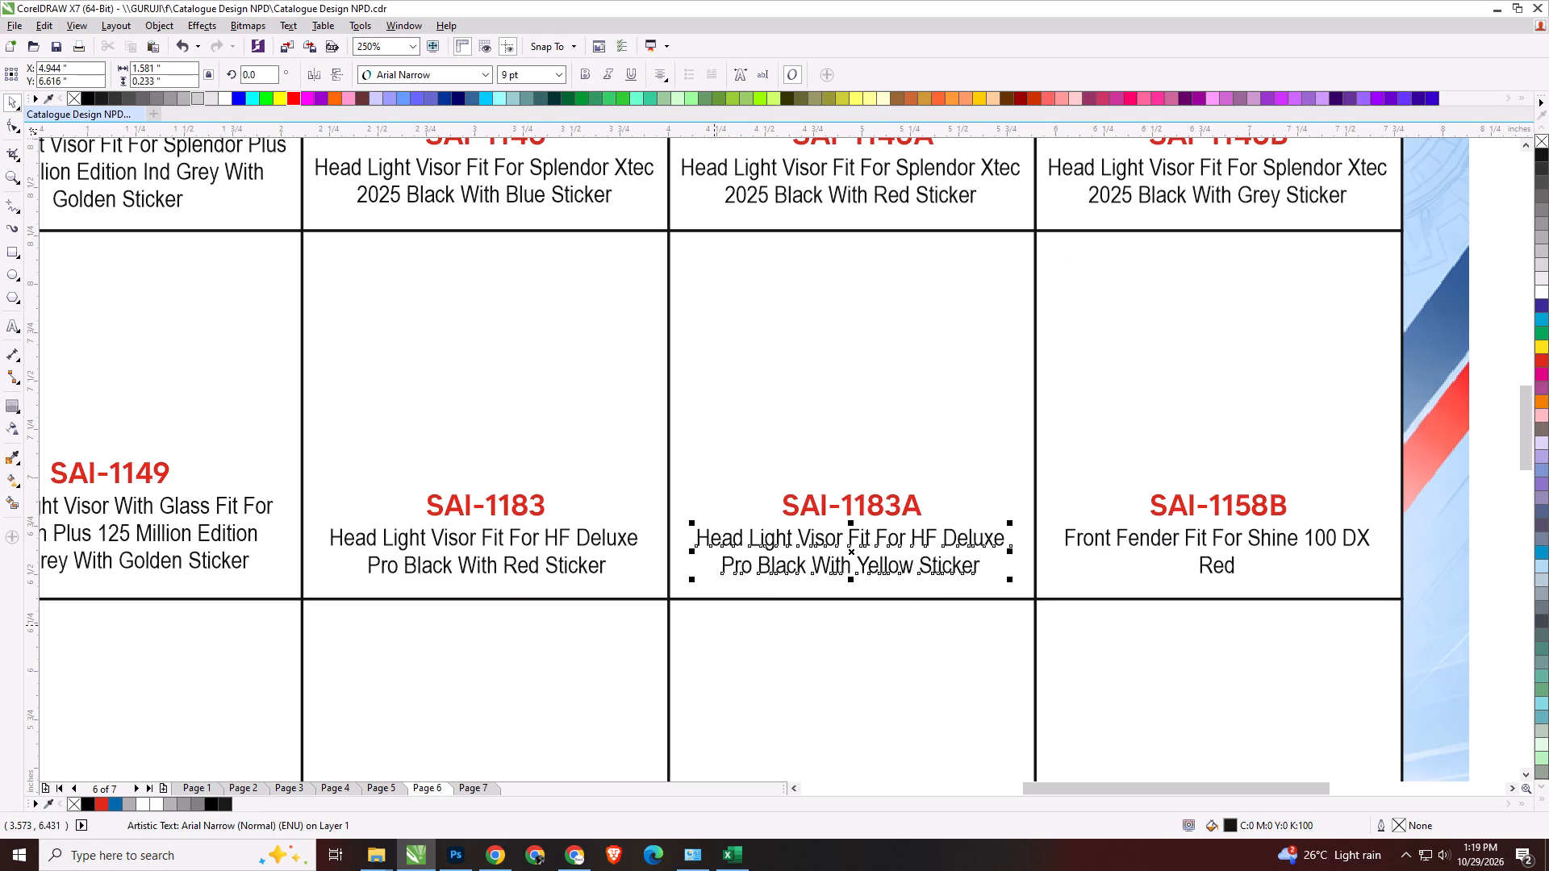
Replace the SAI-1158B code in the second row's last cell with SAI-1183B from the Excel workbook.
left_click_drag(1197, 787, 1244, 787)
key("alt+Tab")
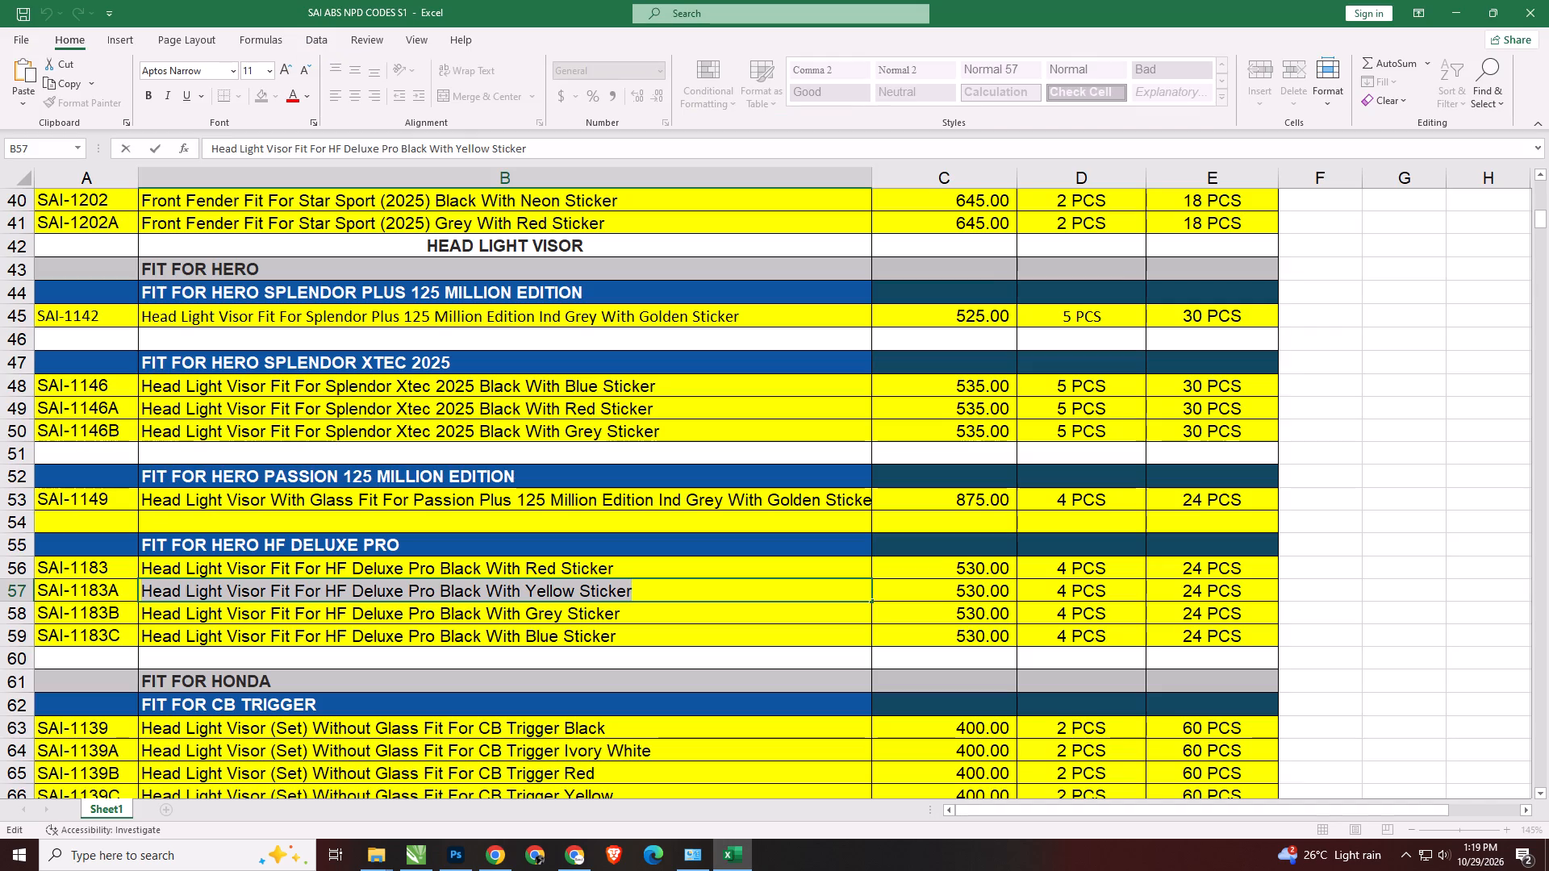
double_click(117, 612)
key("ctrl+a")
key("ctrl+c")
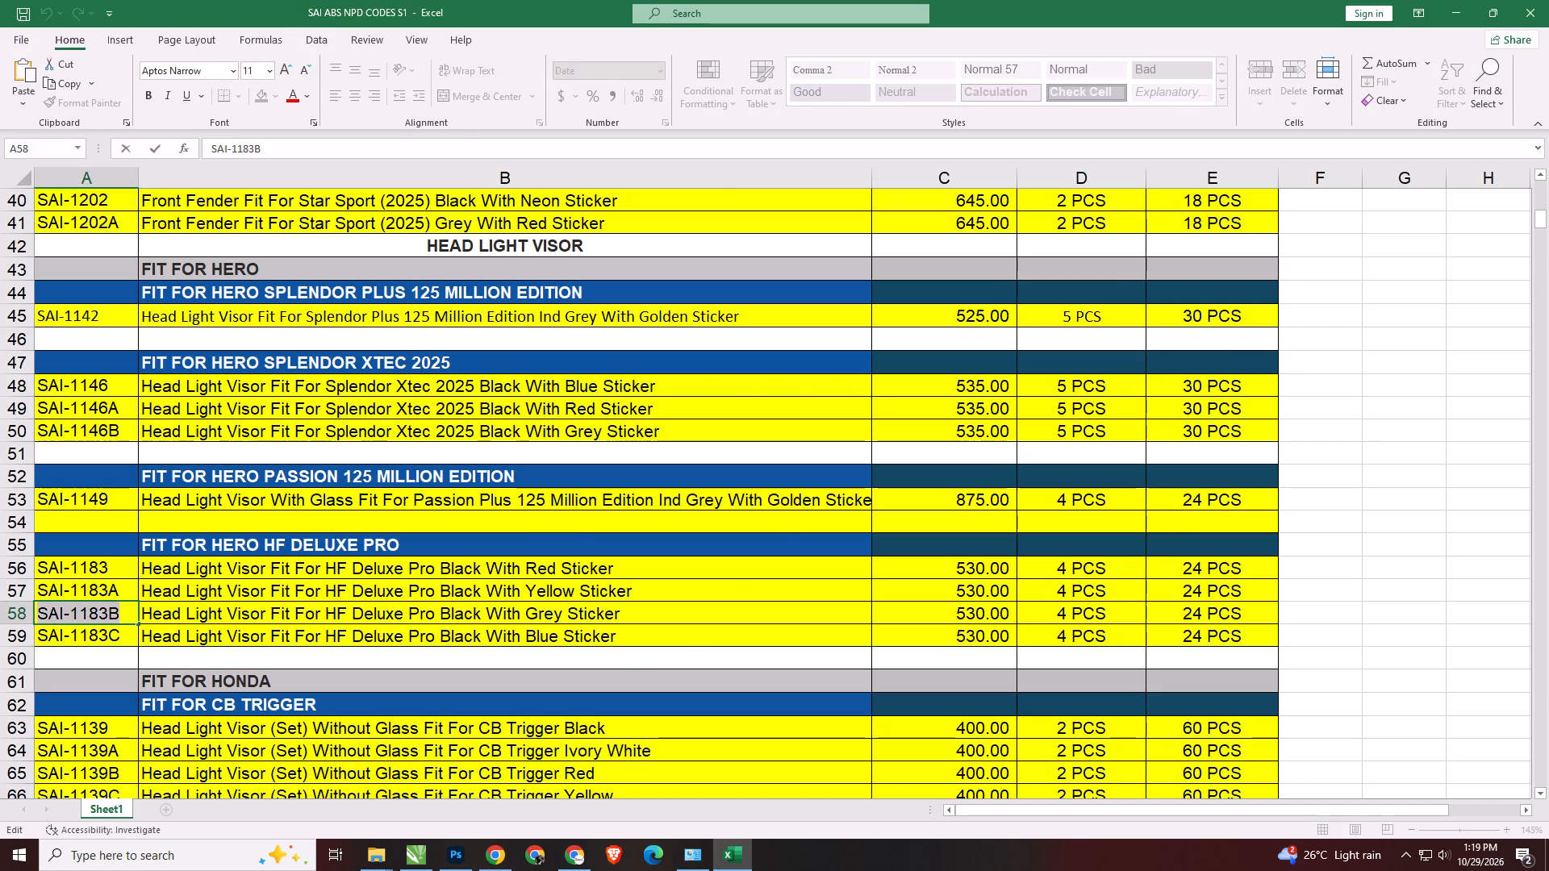
key("alt+Tab")
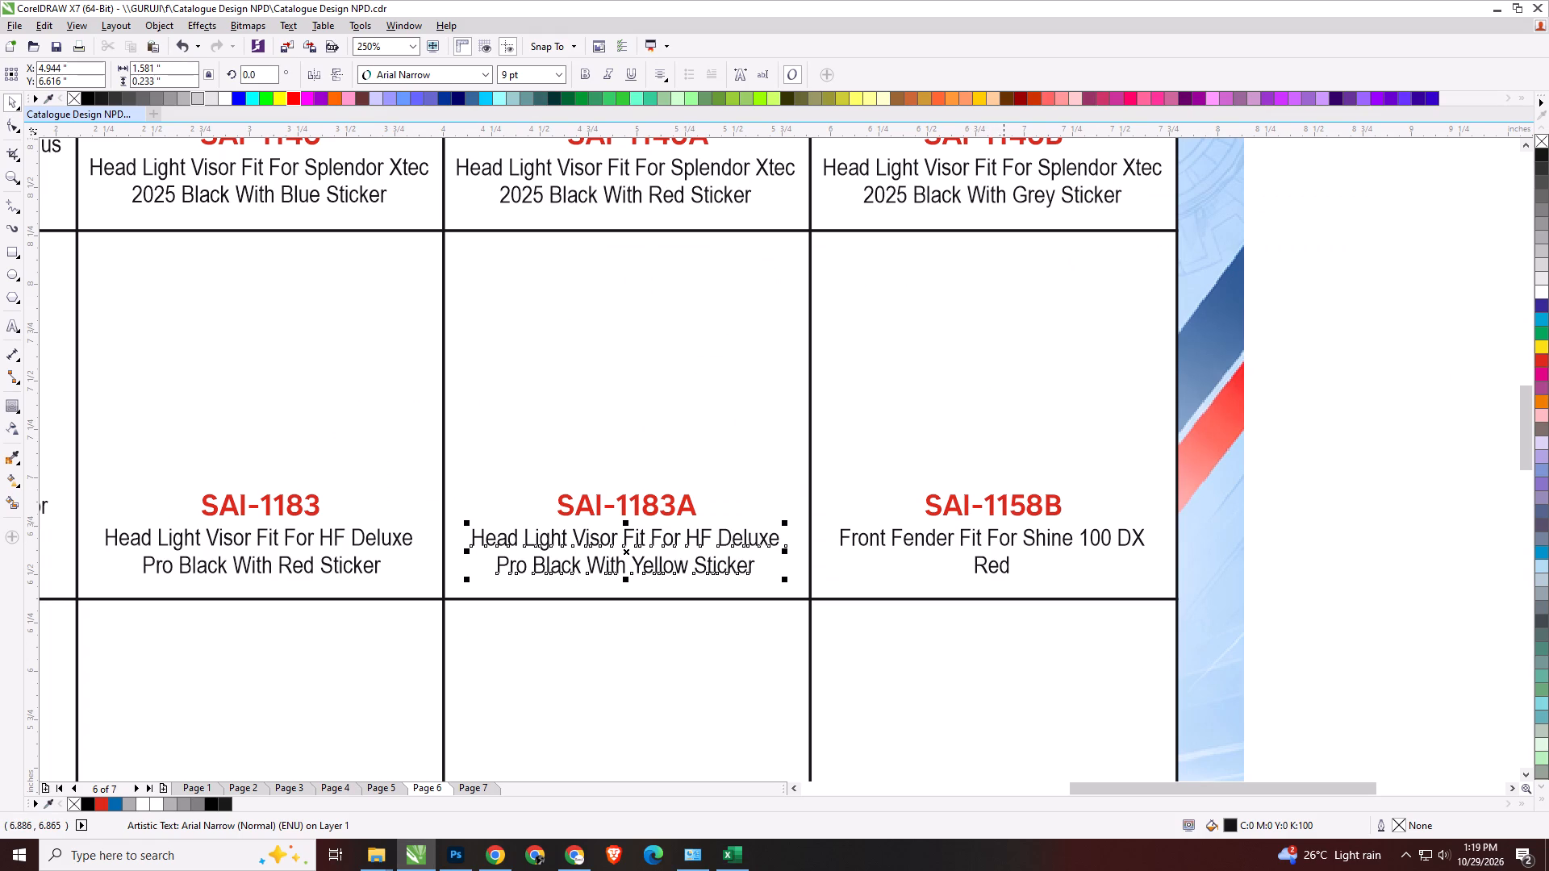
double_click(1004, 502)
key("ctrl+a")
key("ctrl+v")
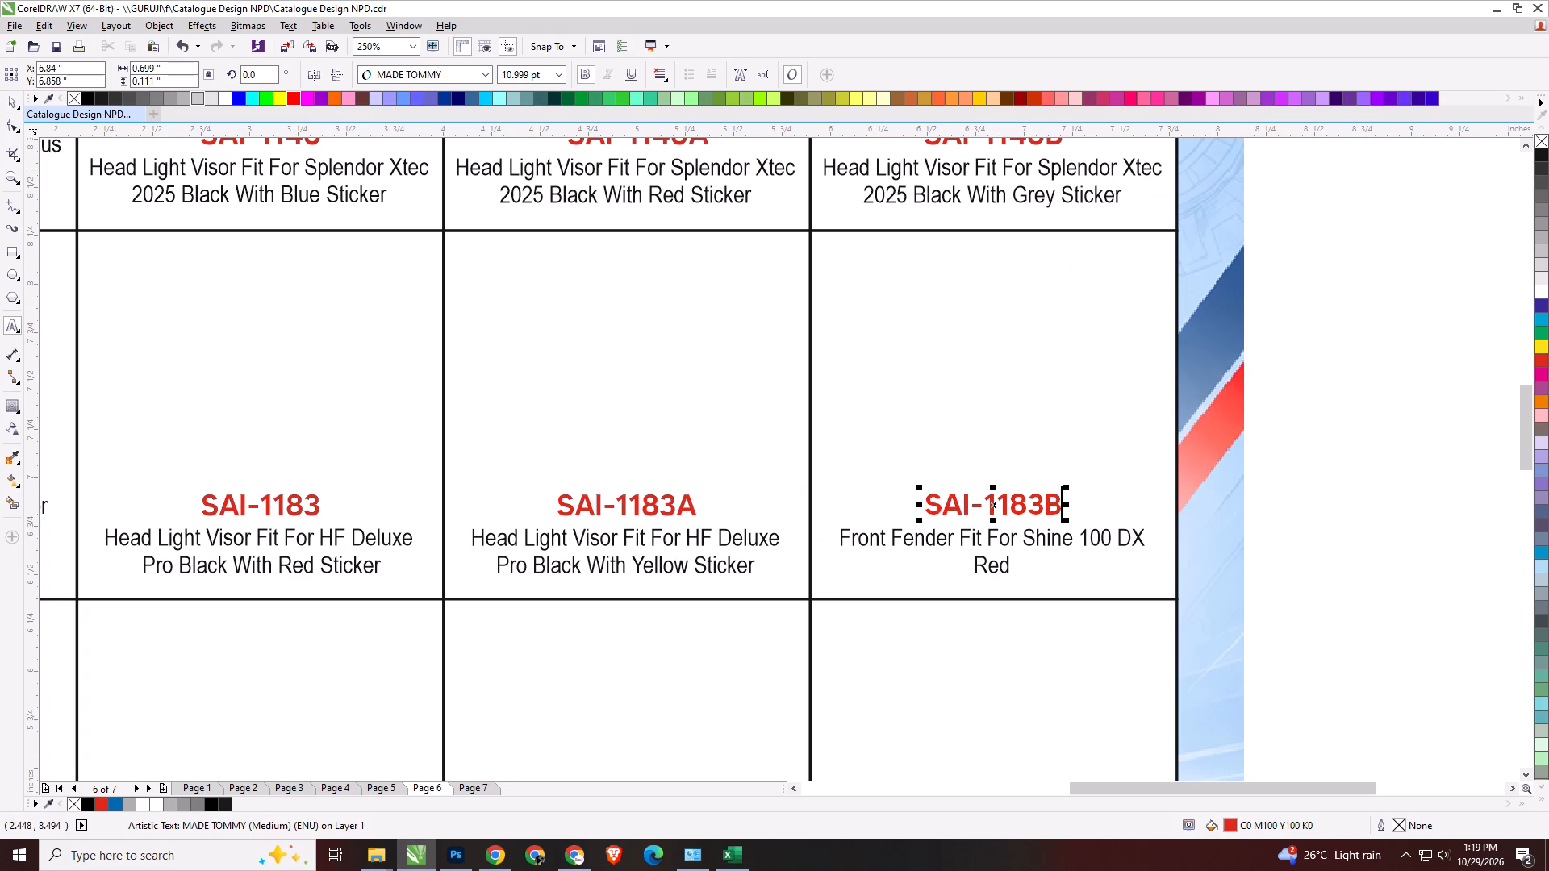
left_click(12, 106)
Replace the SAI-1183B description with "Head Light Visor Fit For HF Deluxe Pro Black With Grey Sticker" from Excel, breaking the line before "Deluxe".
key("alt+Tab")
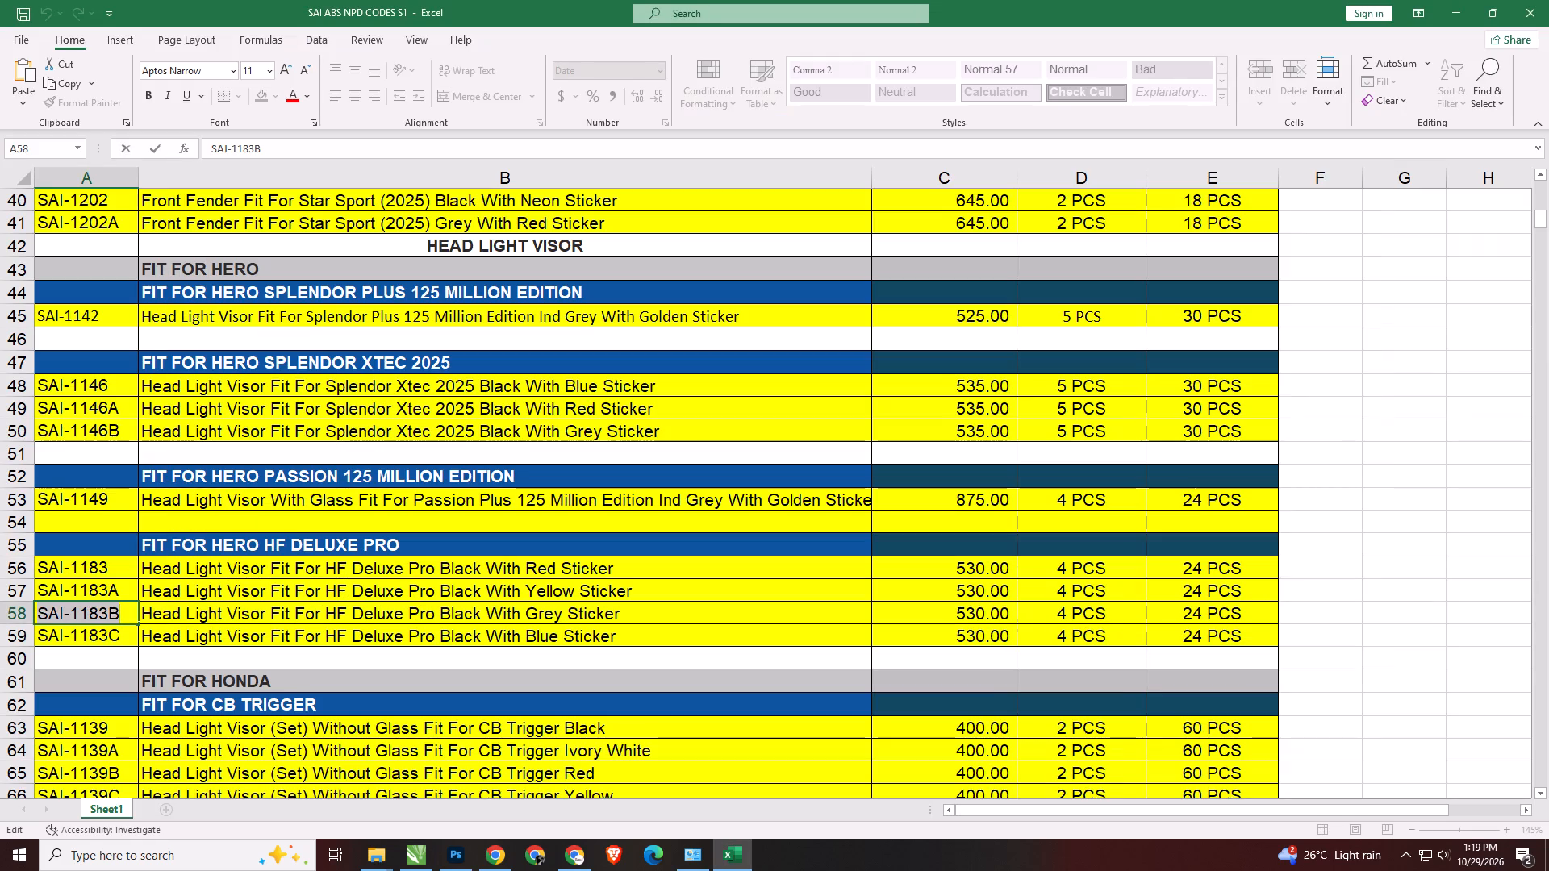
double_click(256, 618)
key("ctrl+a")
key("ctrl+c")
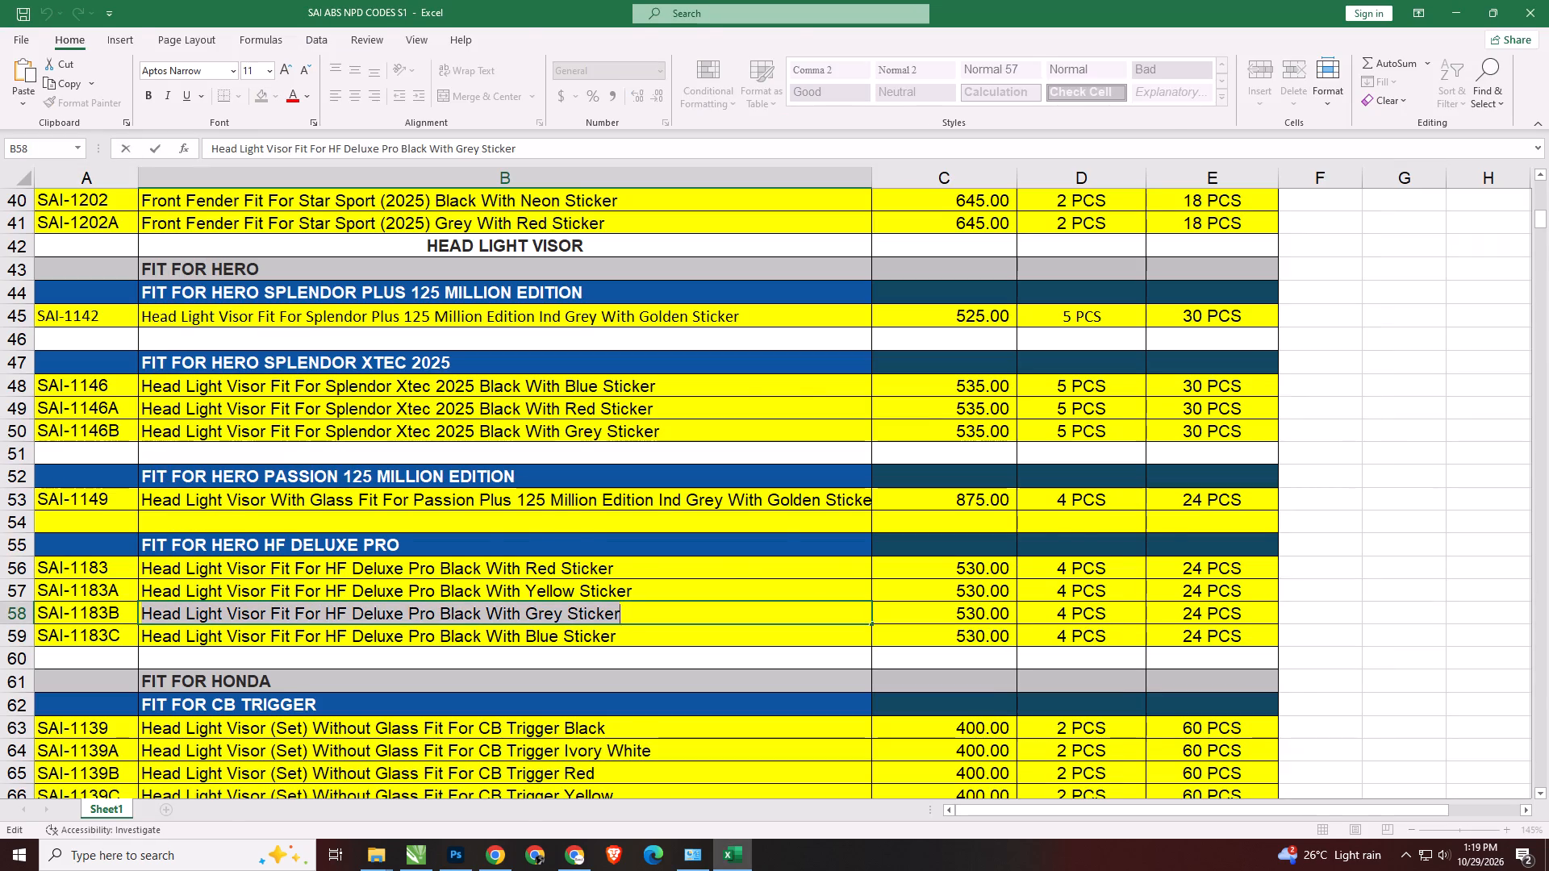
key("alt+Tab")
double_click(1045, 544)
key("ctrl+a")
key("ctrl+v")
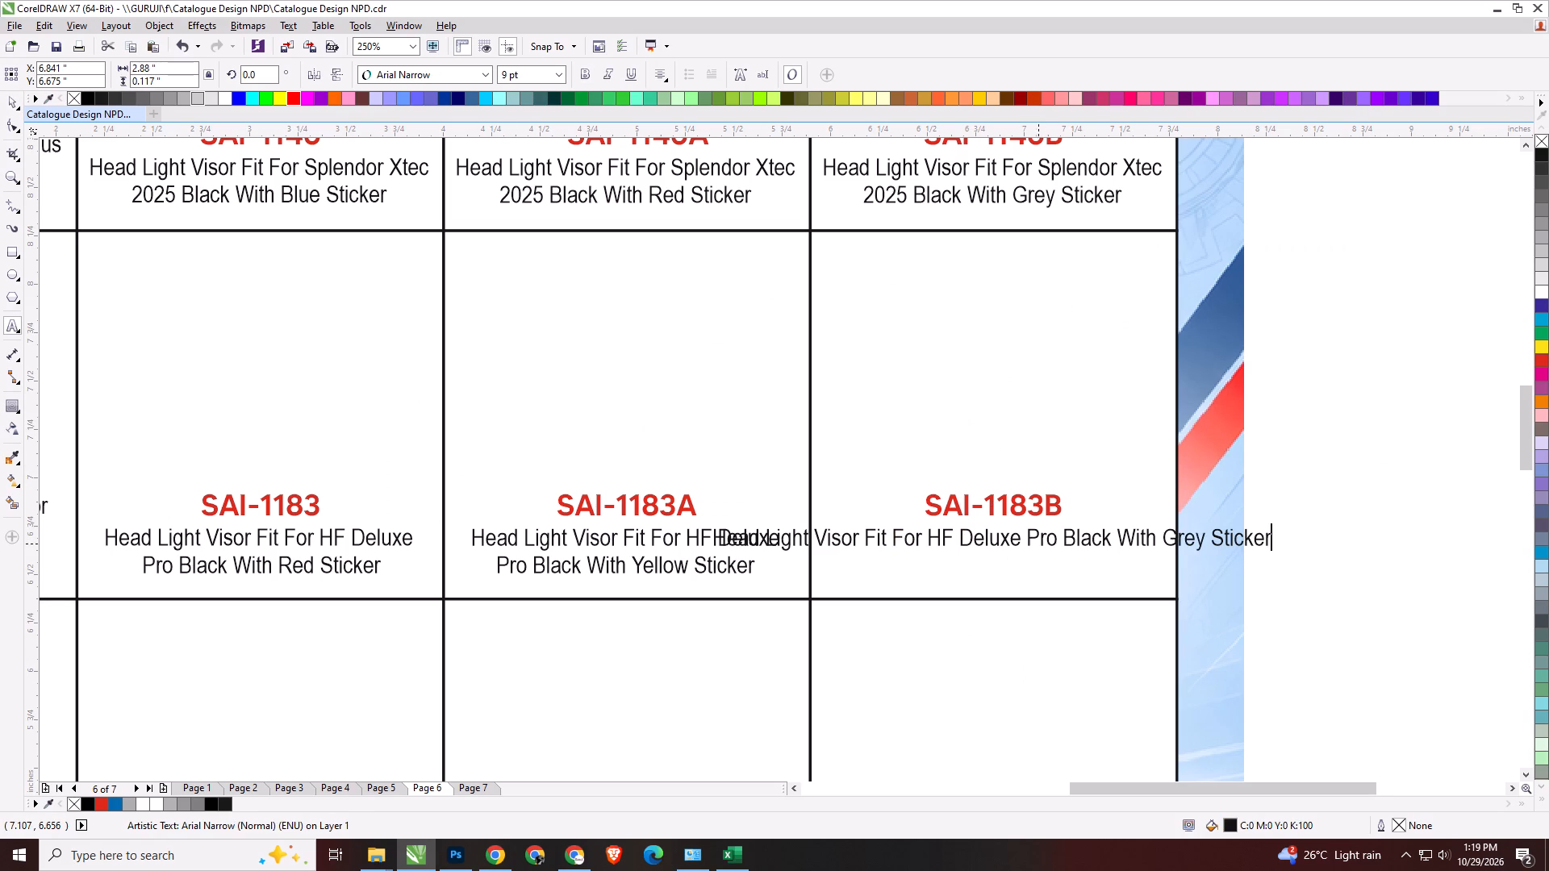
left_click(956, 544)
key("Return")
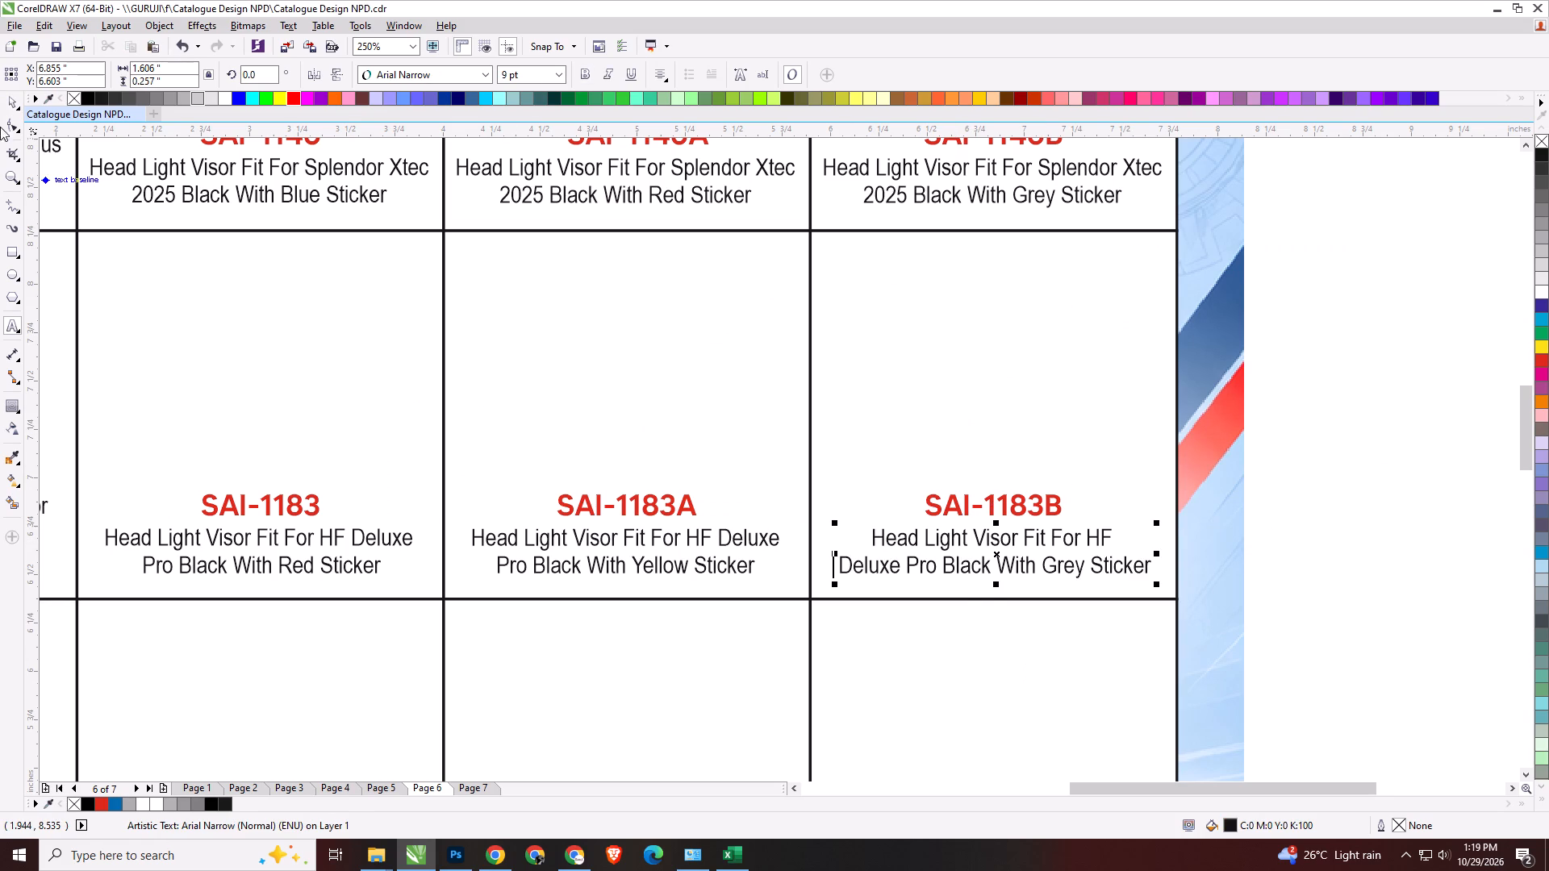
left_click(10, 101)
Replace the SAI-1158C code in the third row's first cell with SAI-1183C from the Excel workbook.
left_click_drag(1125, 791, 898, 792)
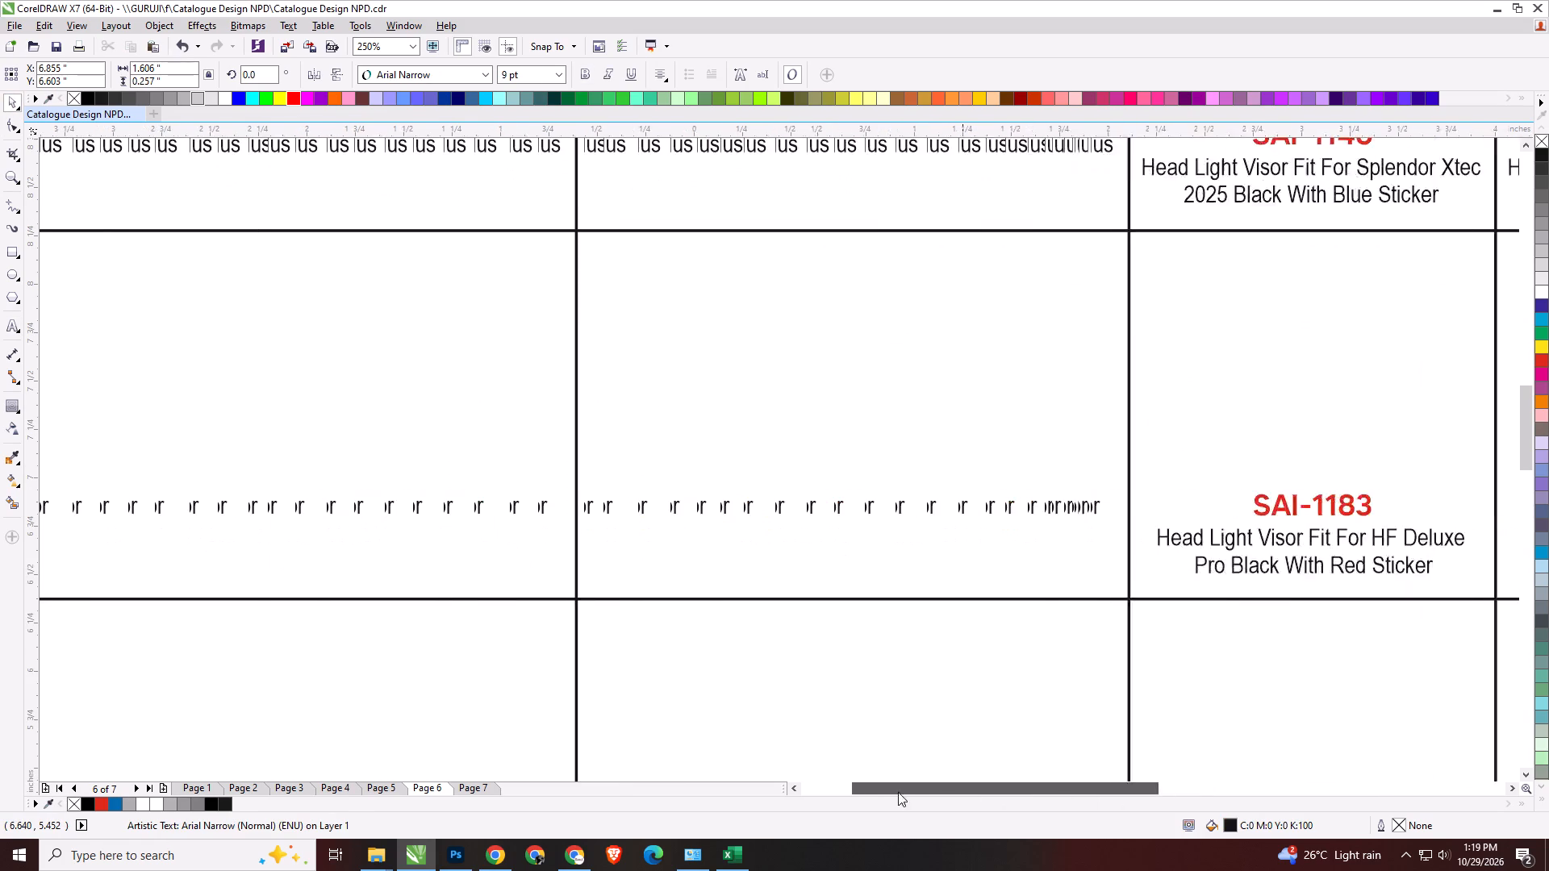
left_click_drag(898, 792, 1016, 793)
left_click_drag(1525, 432, 1521, 473)
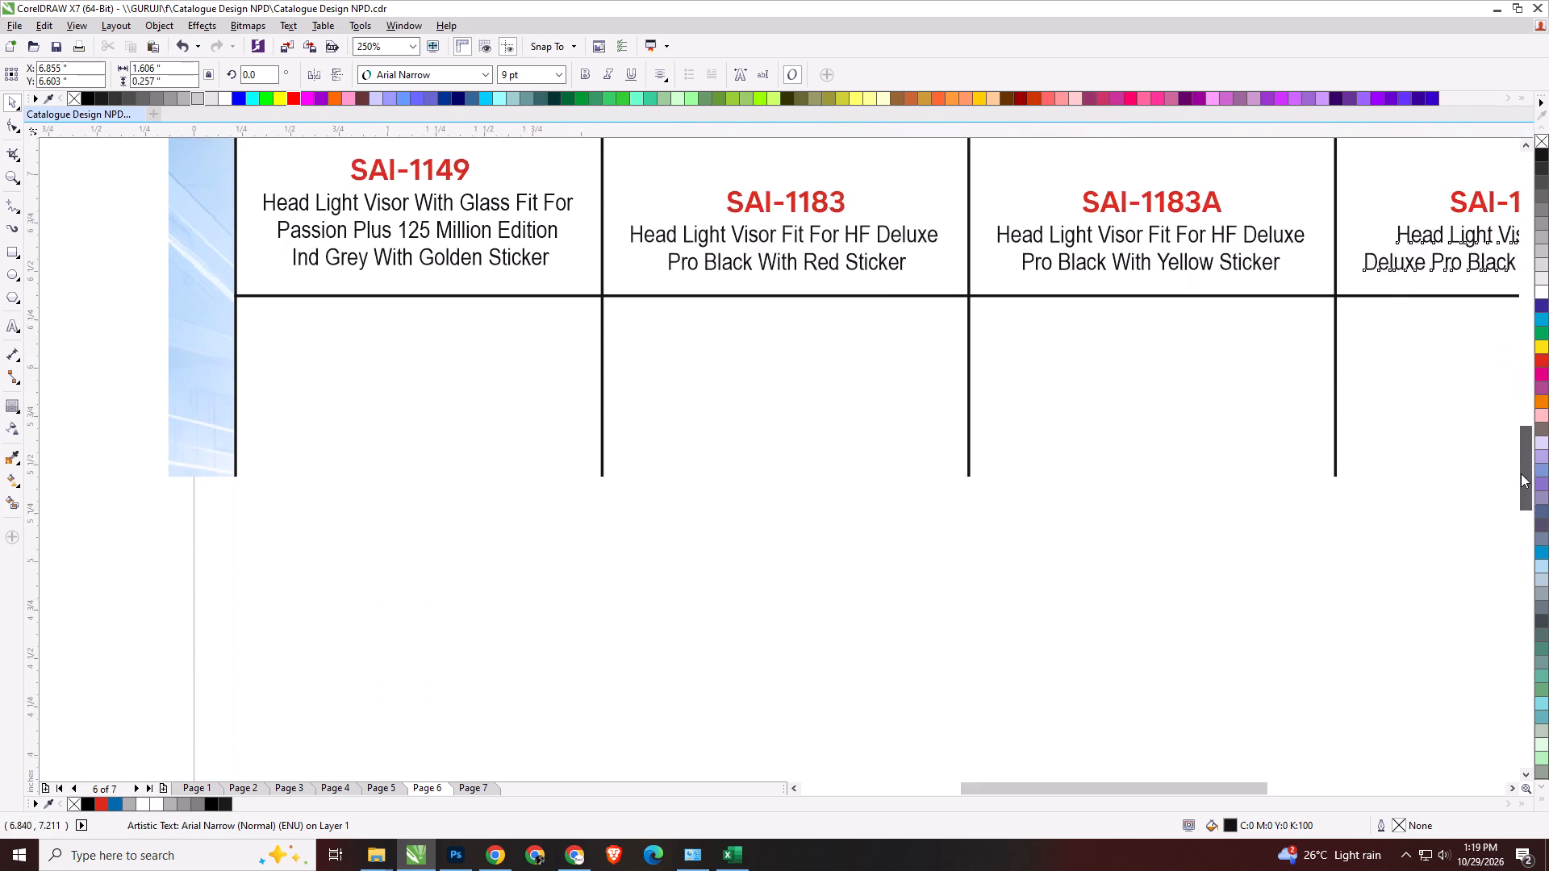
left_click_drag(1521, 473, 1517, 498)
key("alt+Tab")
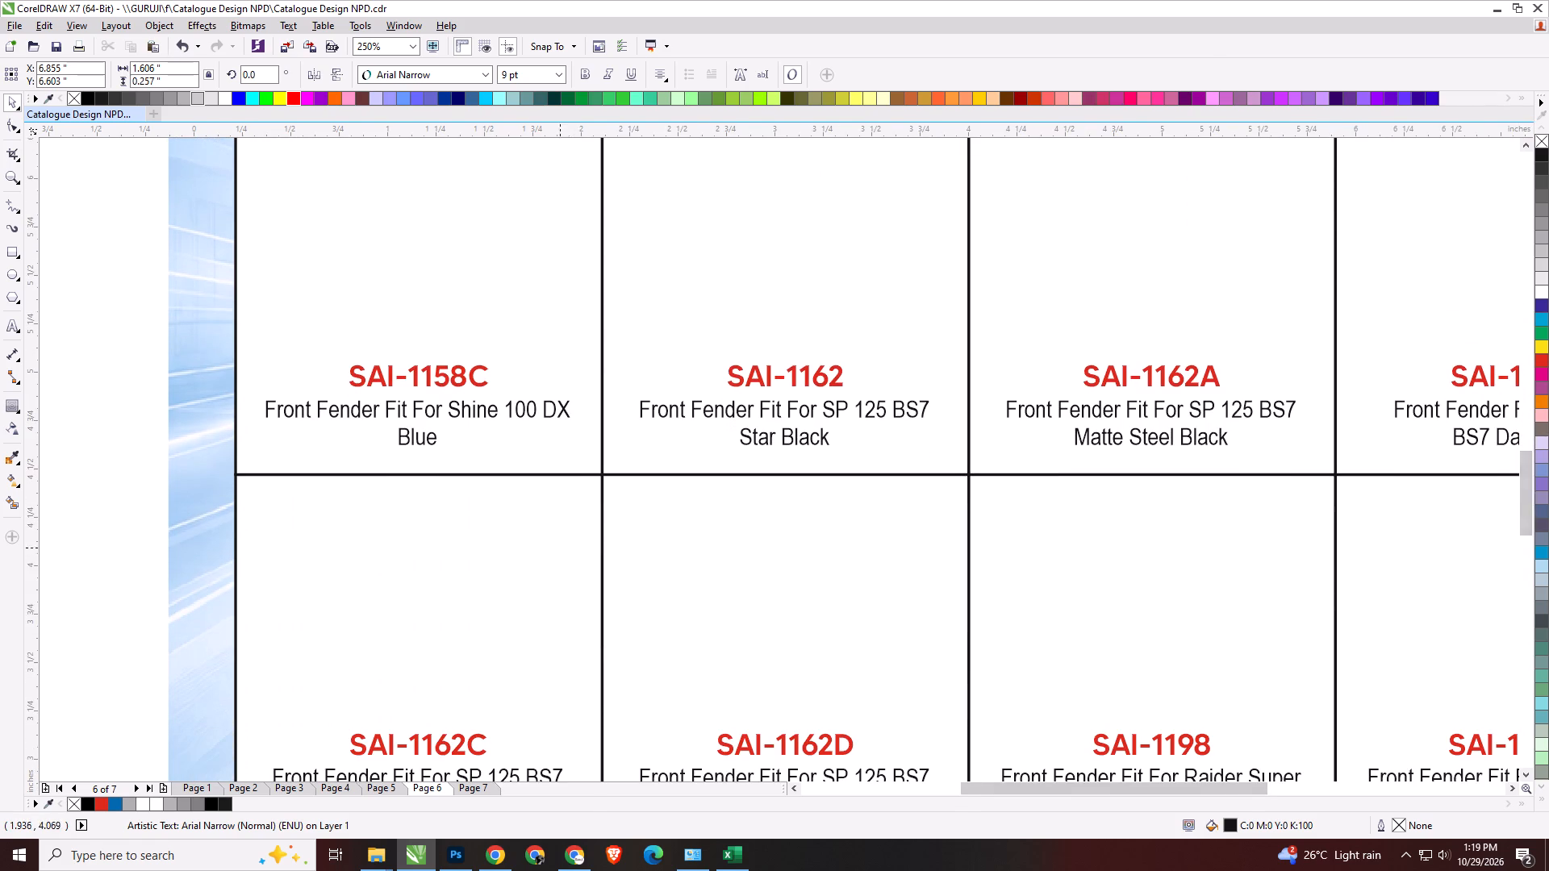
double_click(114, 636)
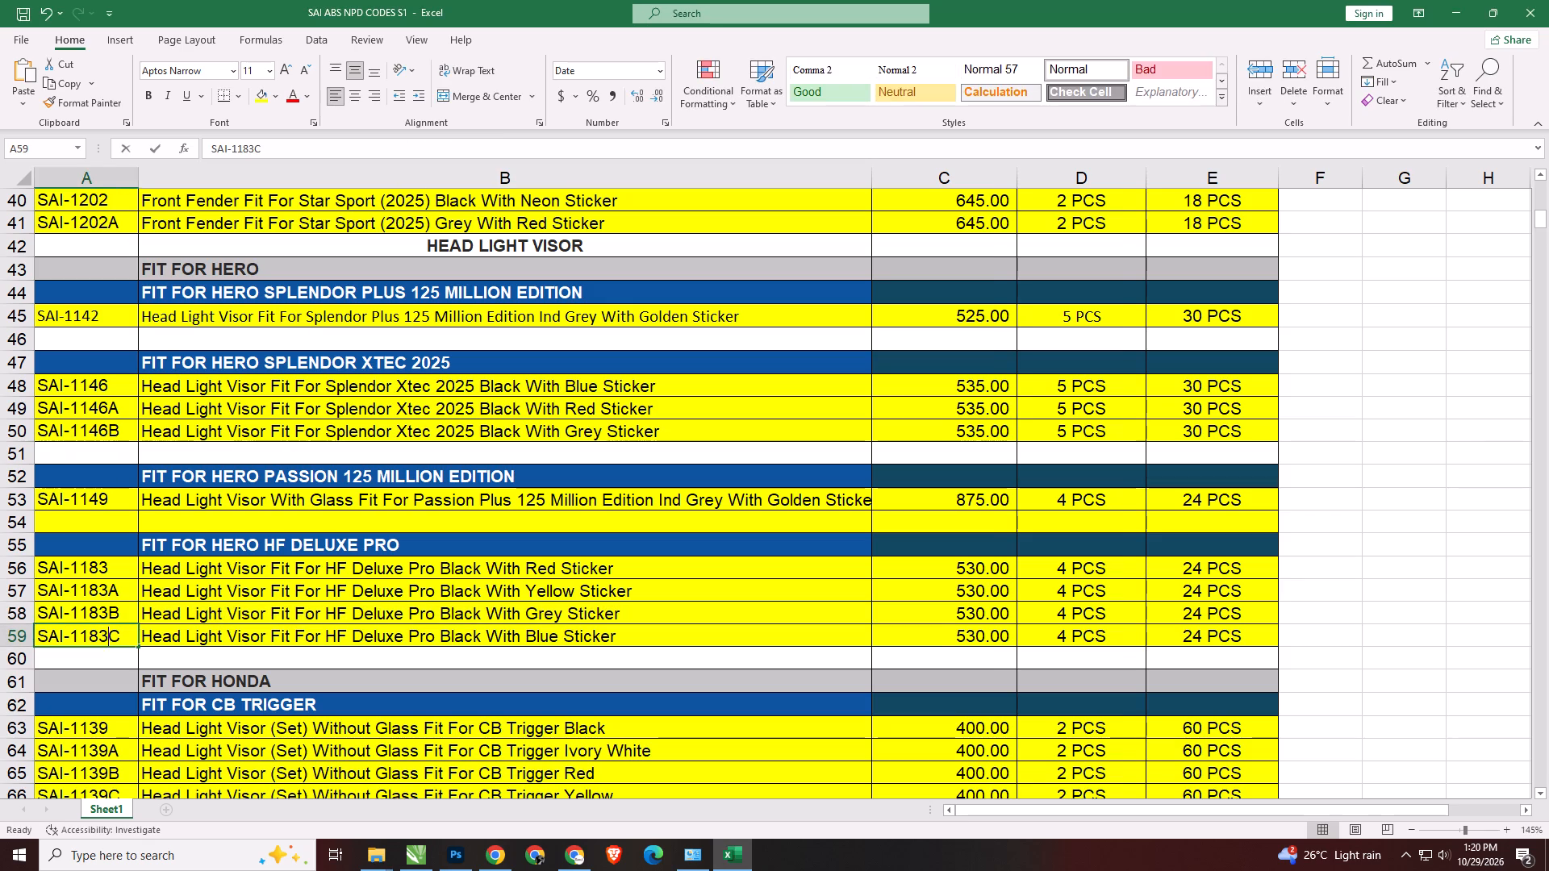
key("ctrl+a")
key("ctrl+c")
key("alt+Tab")
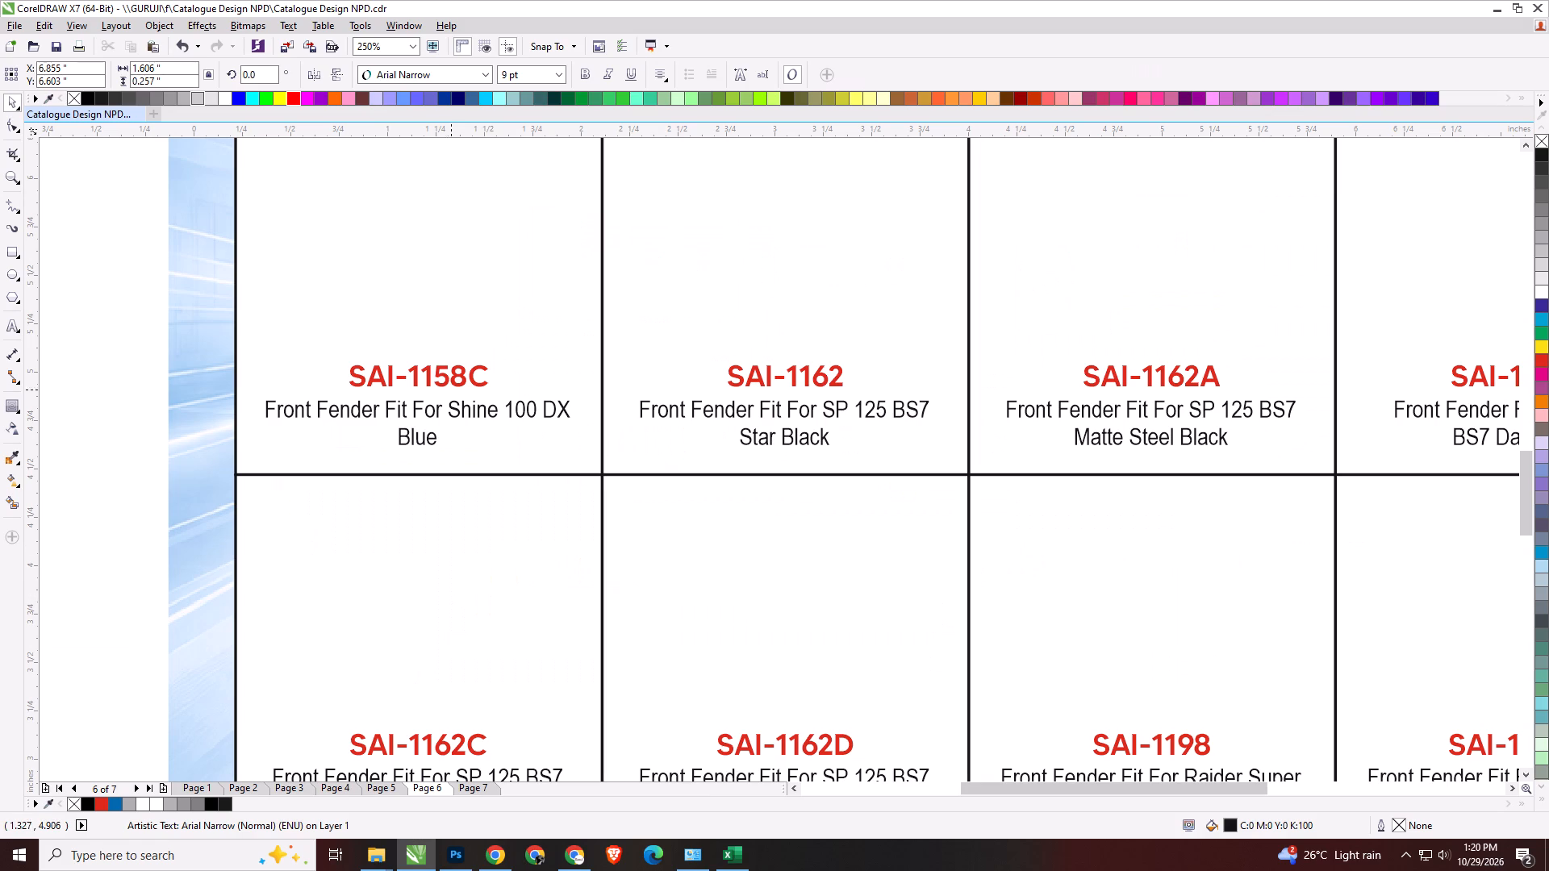
double_click(429, 380)
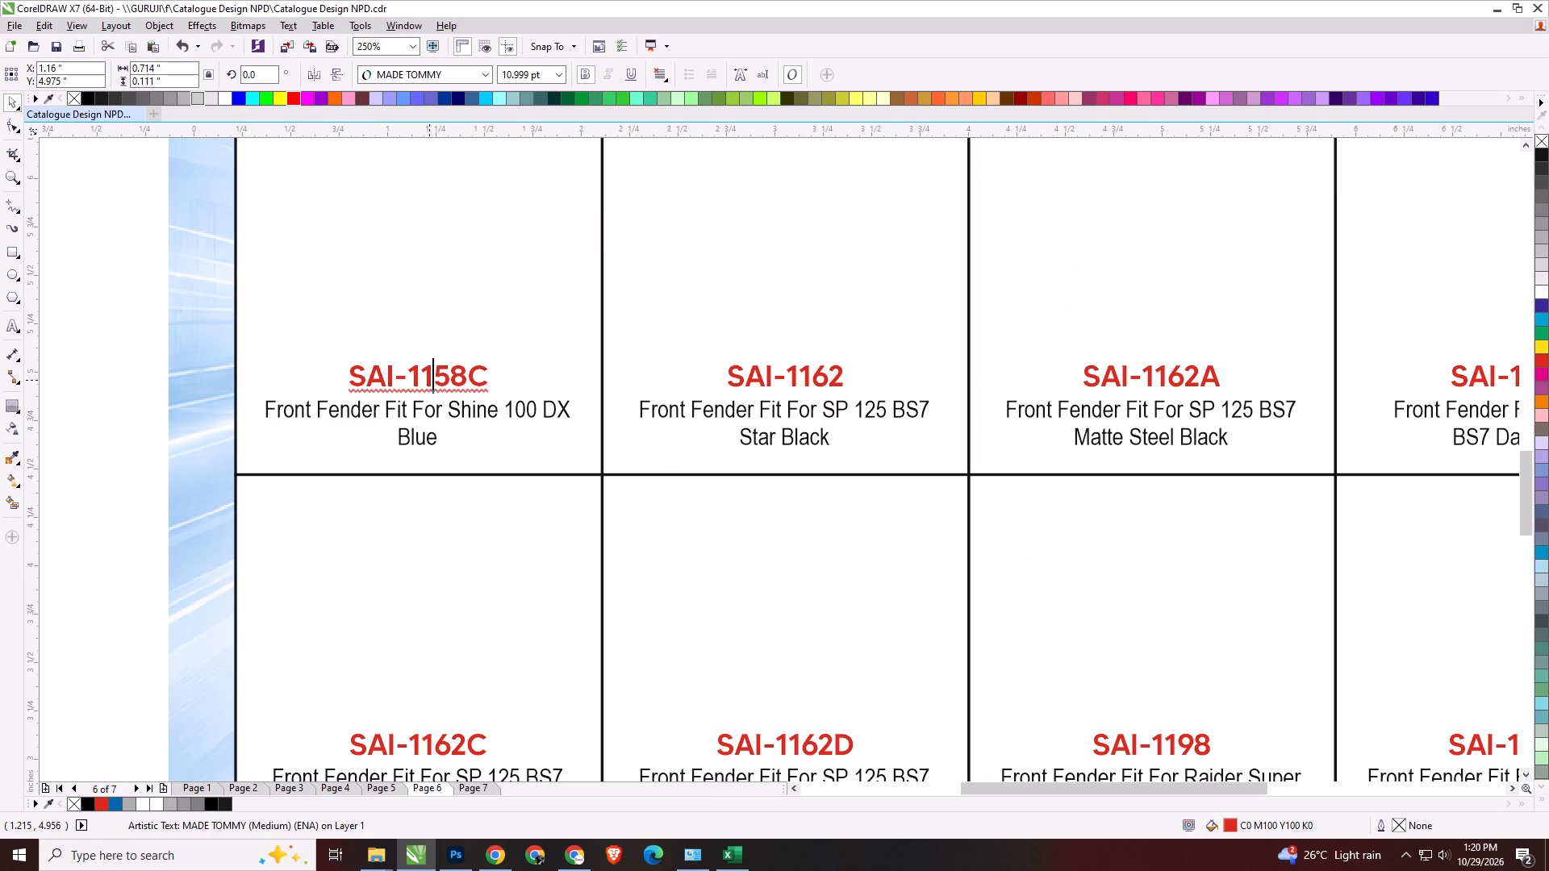
key("ctrl+a")
key("ctrl+v")
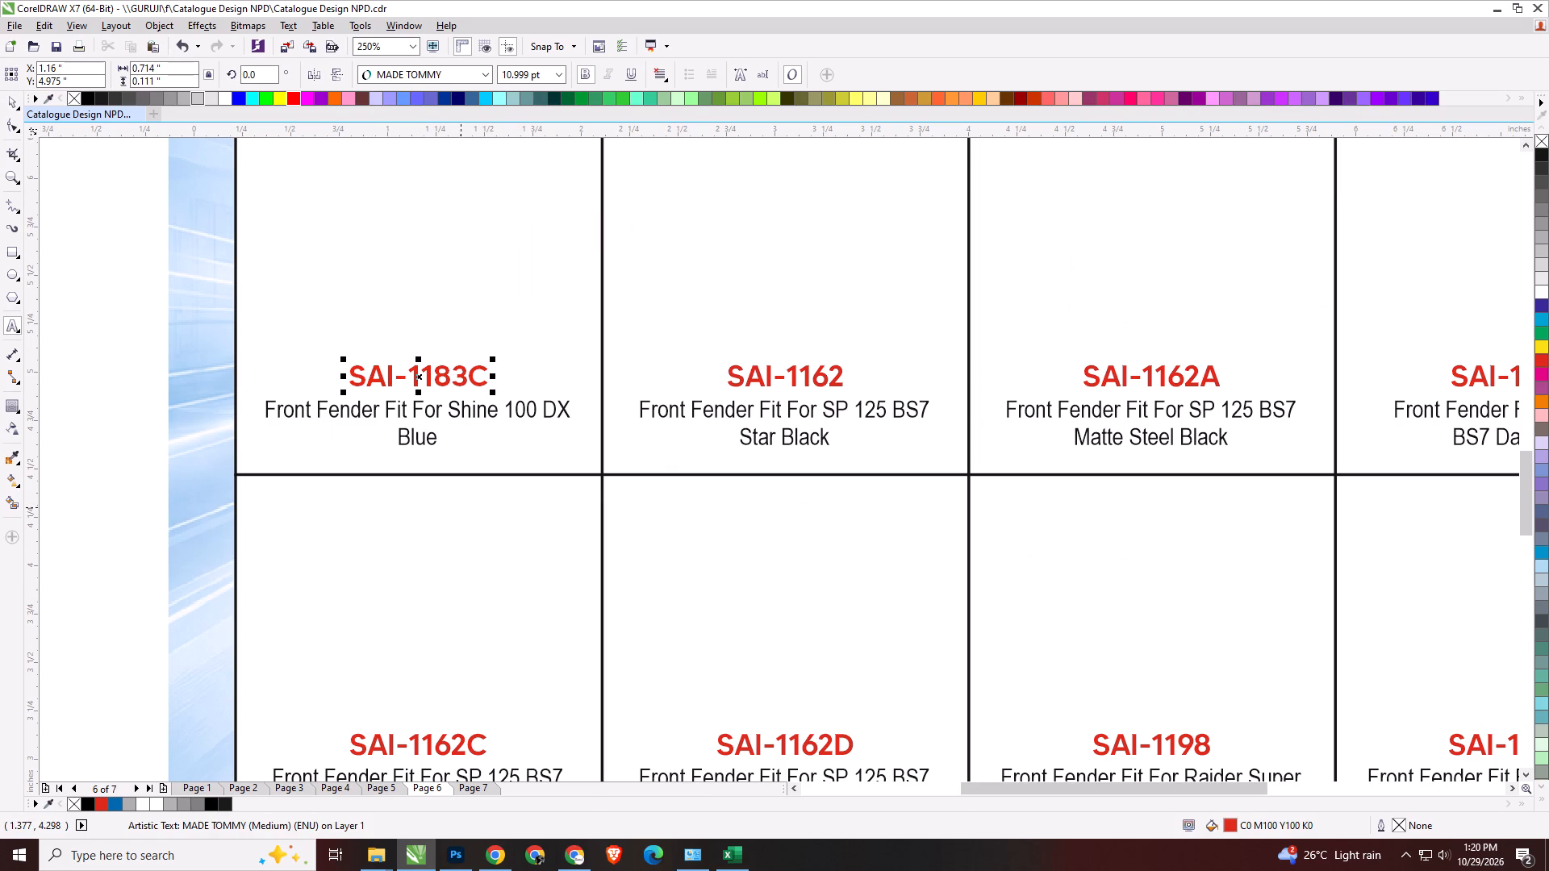
Replace the SAI-1183C description with "Head Light Visor Fit For HF Deluxe Pro Black With Blue Sticker" from Excel, breaking the line before "Pro".
key("alt+Tab")
double_click(282, 638)
key("ctrl+a")
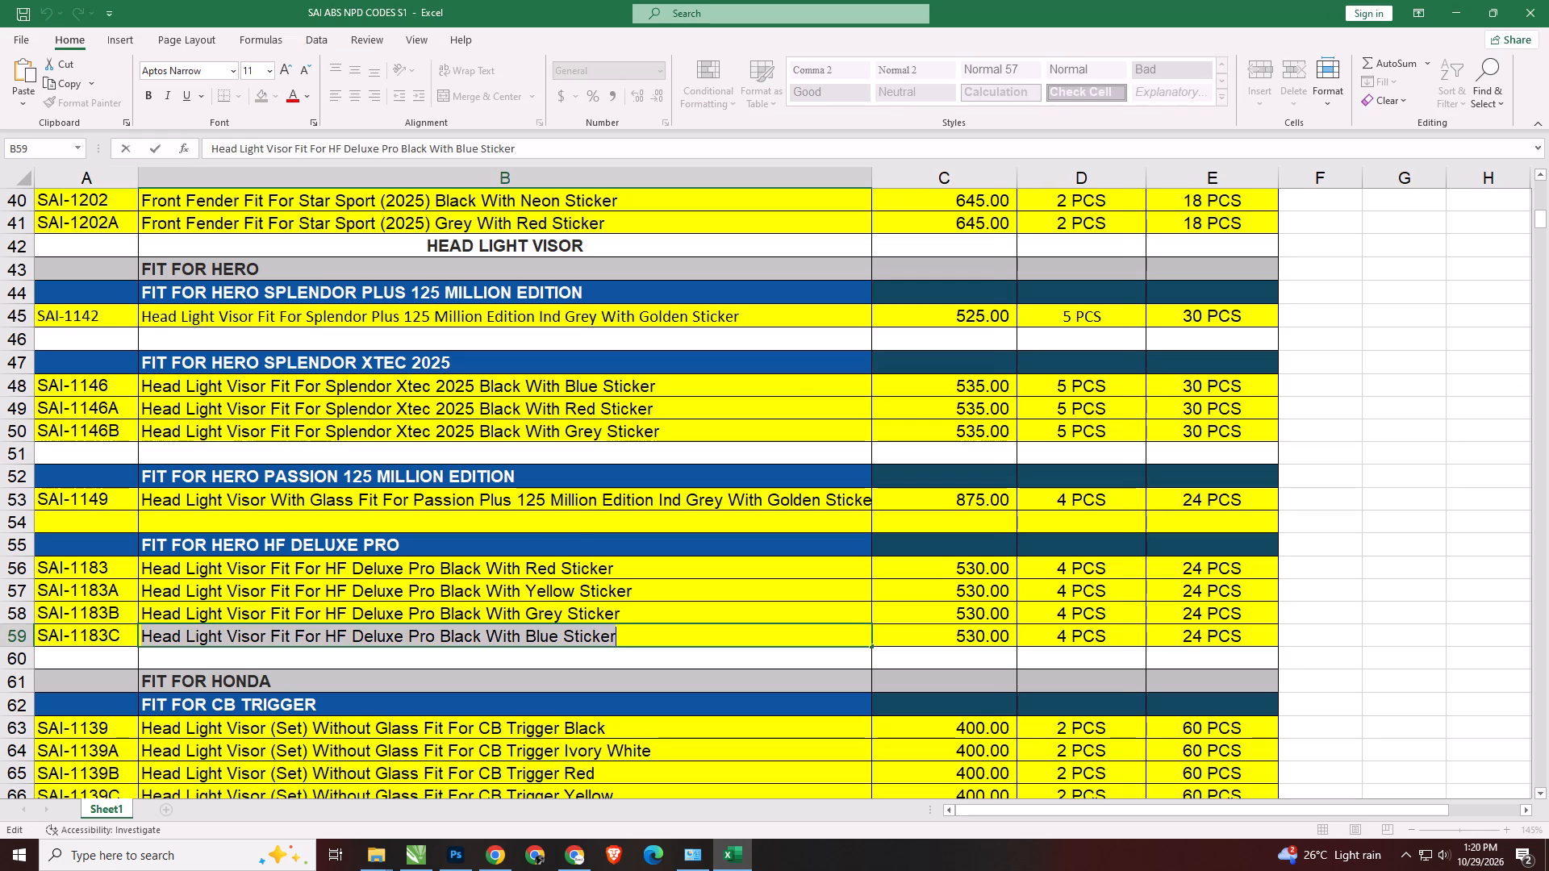
key("ctrl+c")
key("alt+Tab")
left_click(511, 419)
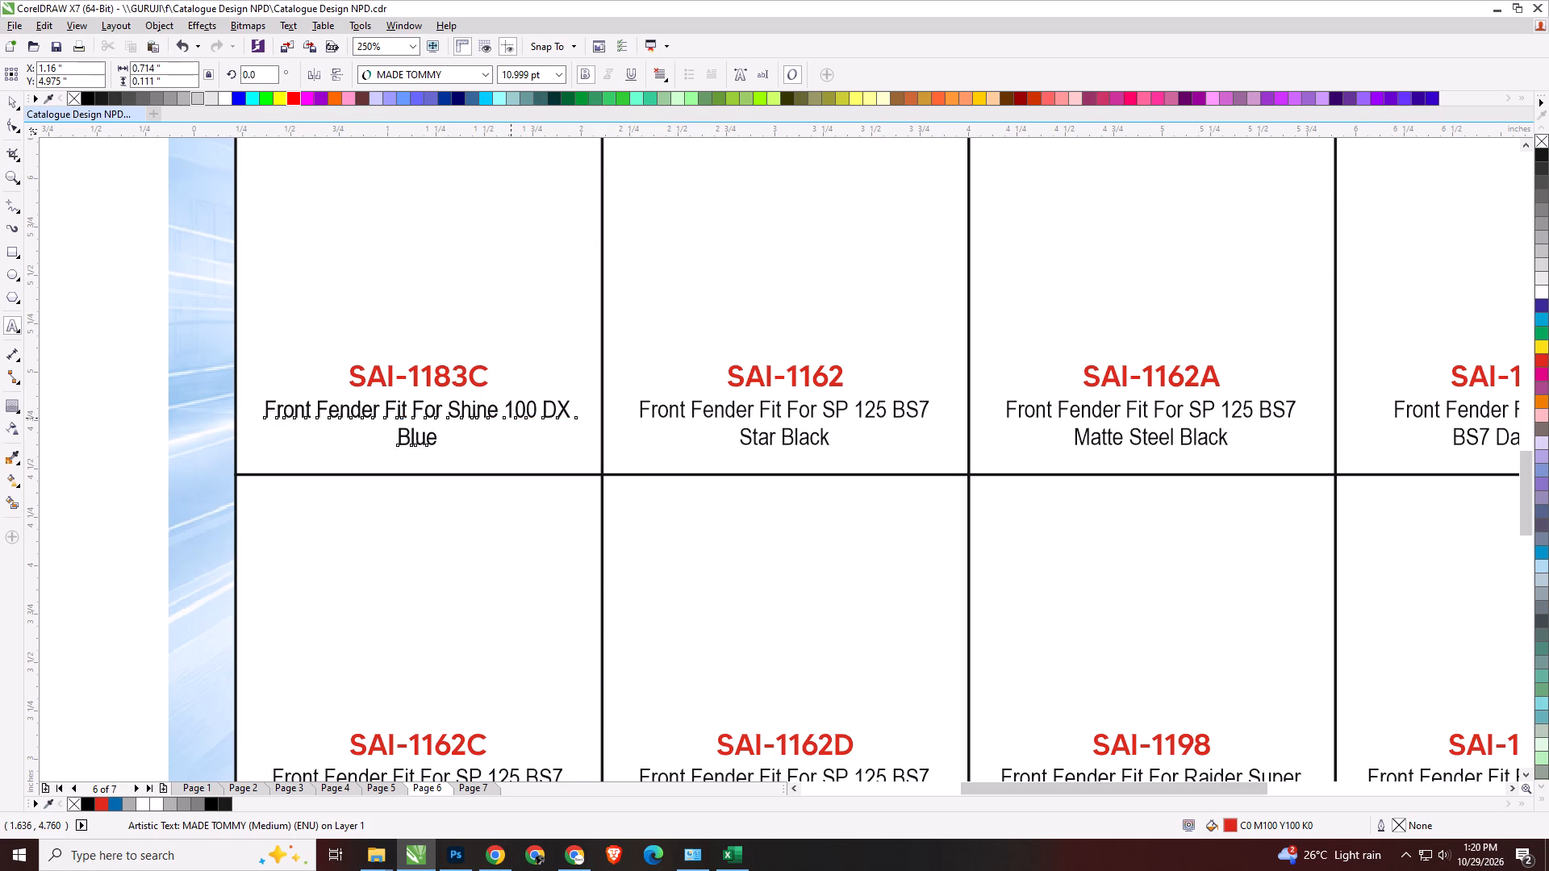
key("ctrl+a")
key("ctrl+v")
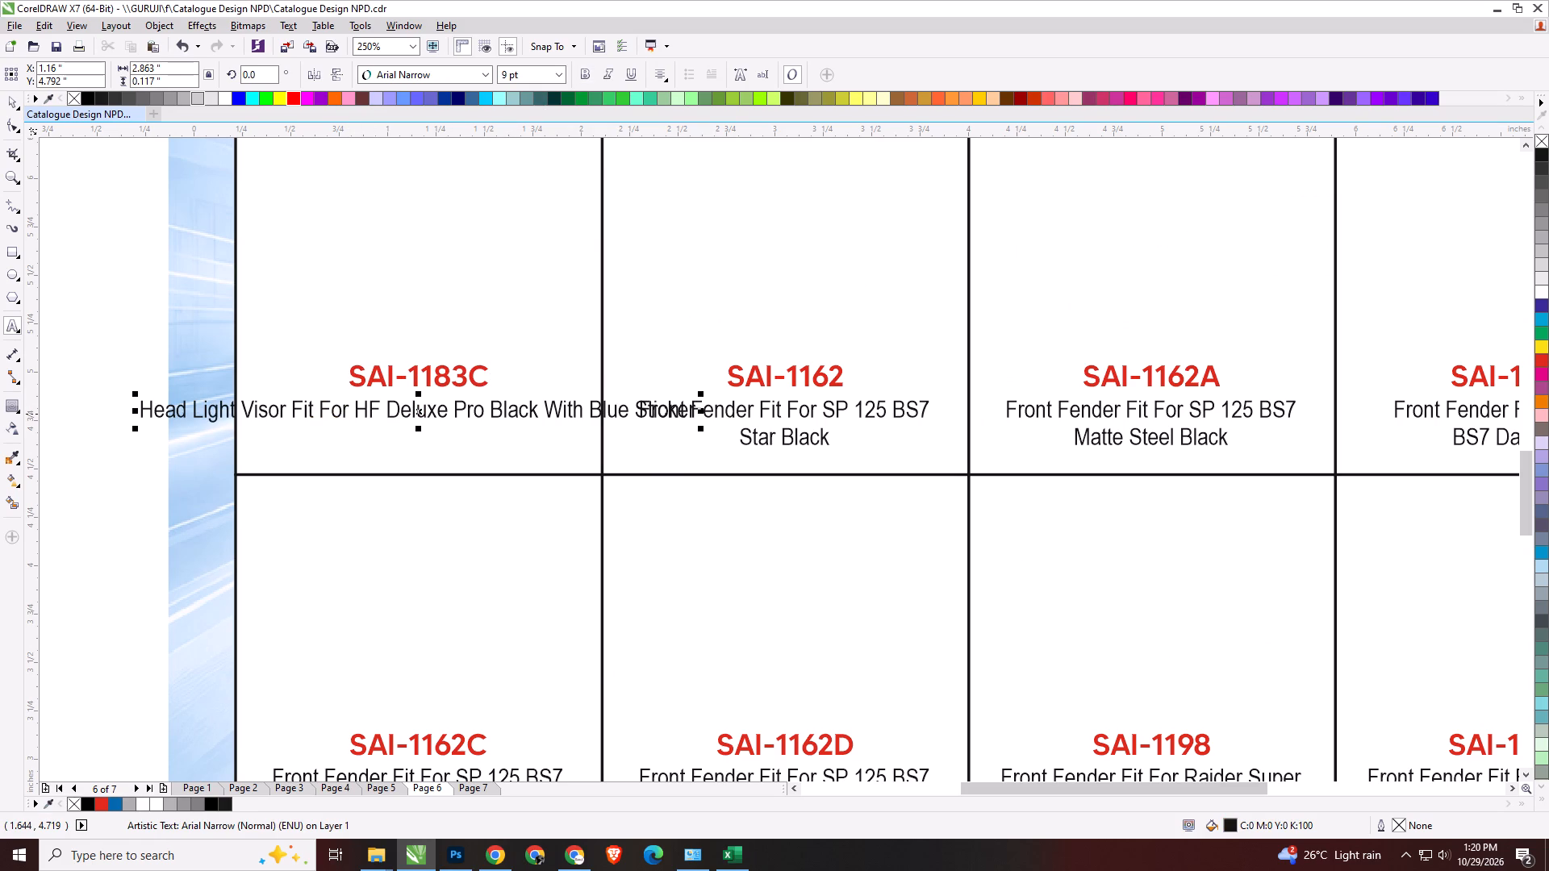
left_click(456, 412)
key("Return")
left_click(14, 114)
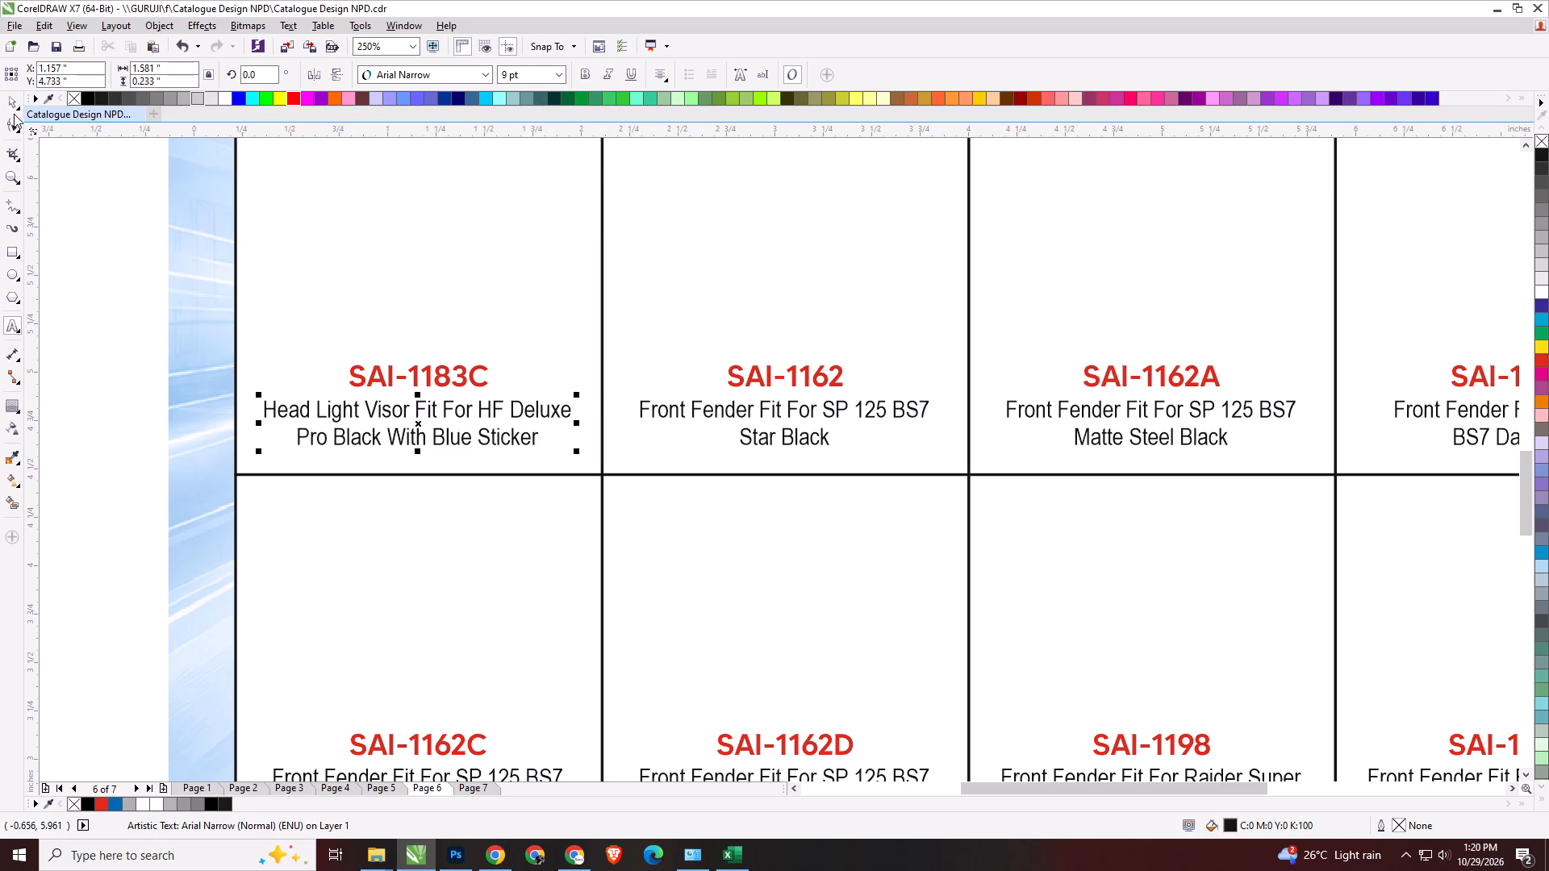
left_click(14, 102)
Replace the SAI-1162 code in the third row's second cell with SAI-1139 from the Excel workbook.
left_click_drag(995, 786, 1008, 786)
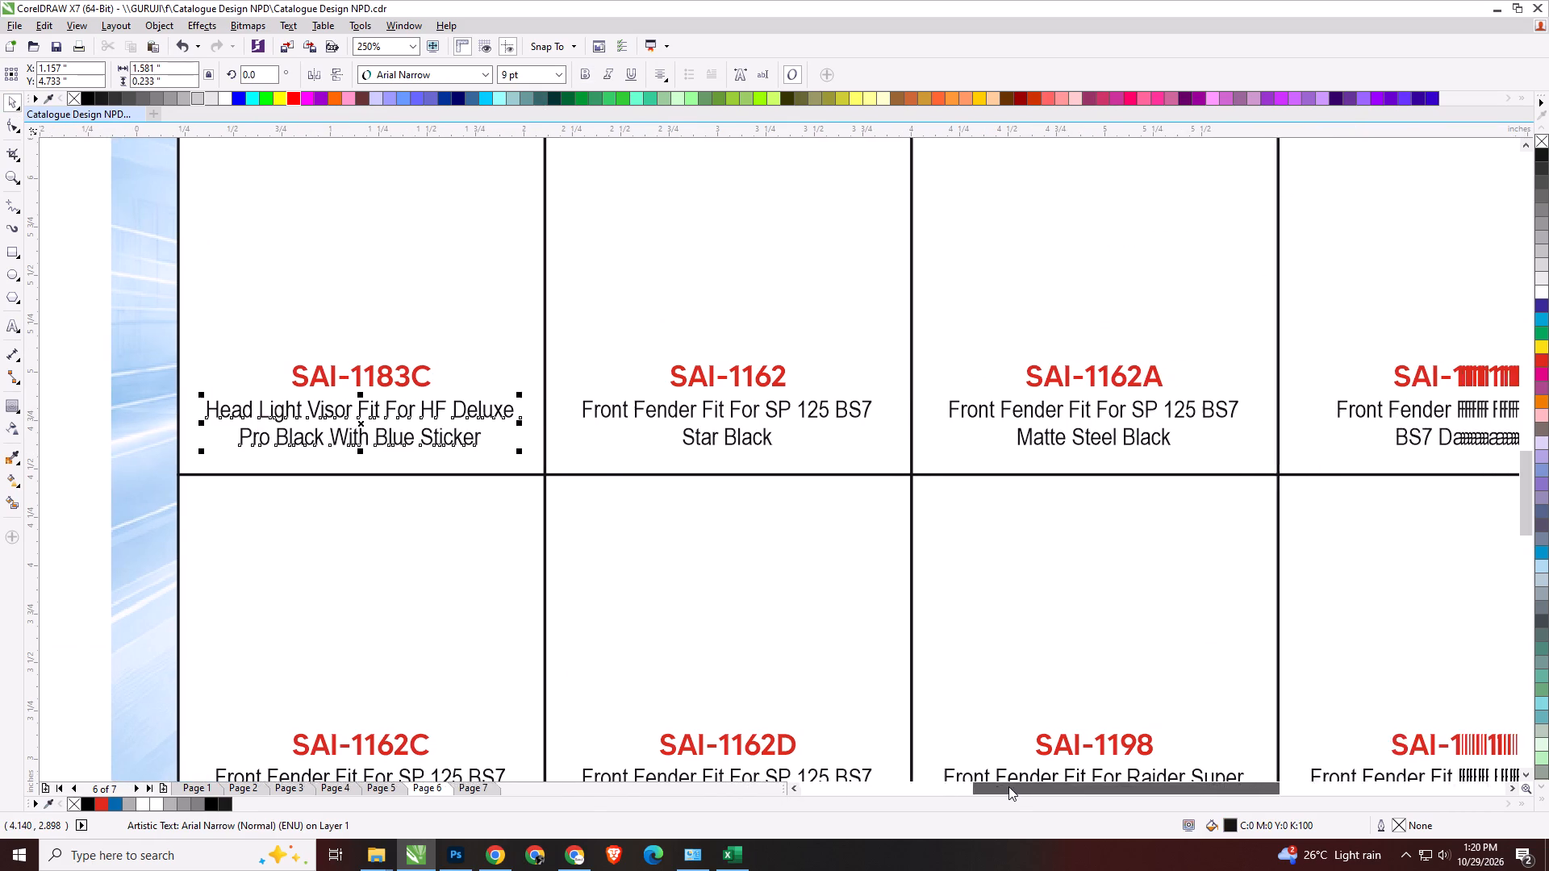
left_click_drag(1008, 786, 1014, 786)
key("alt+Tab")
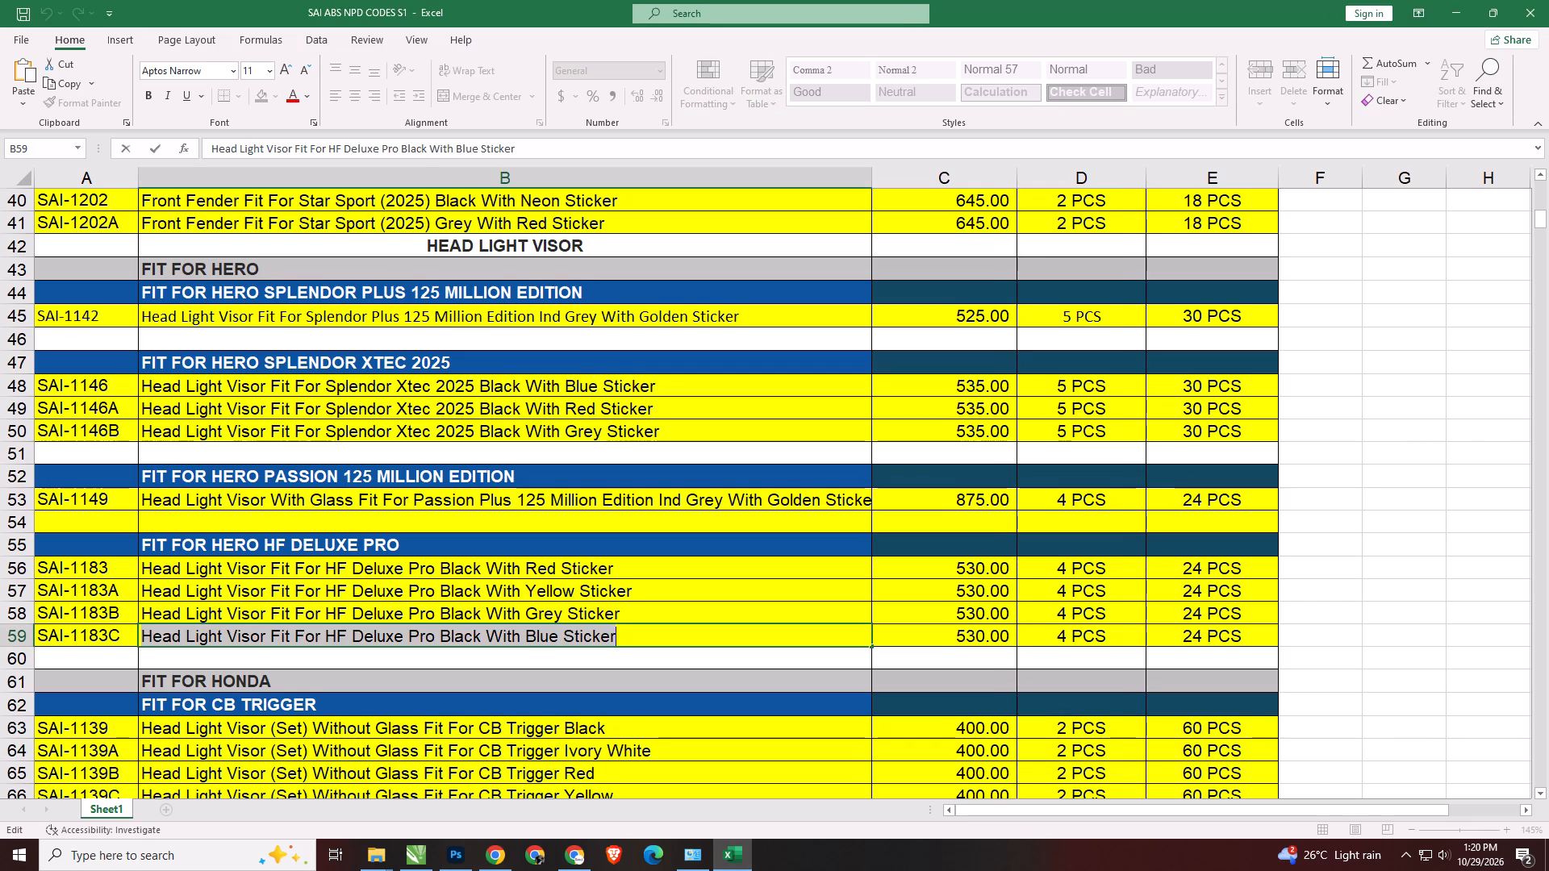
scroll(131, 714, "down", 2)
double_click(122, 596)
key("ctrl+a")
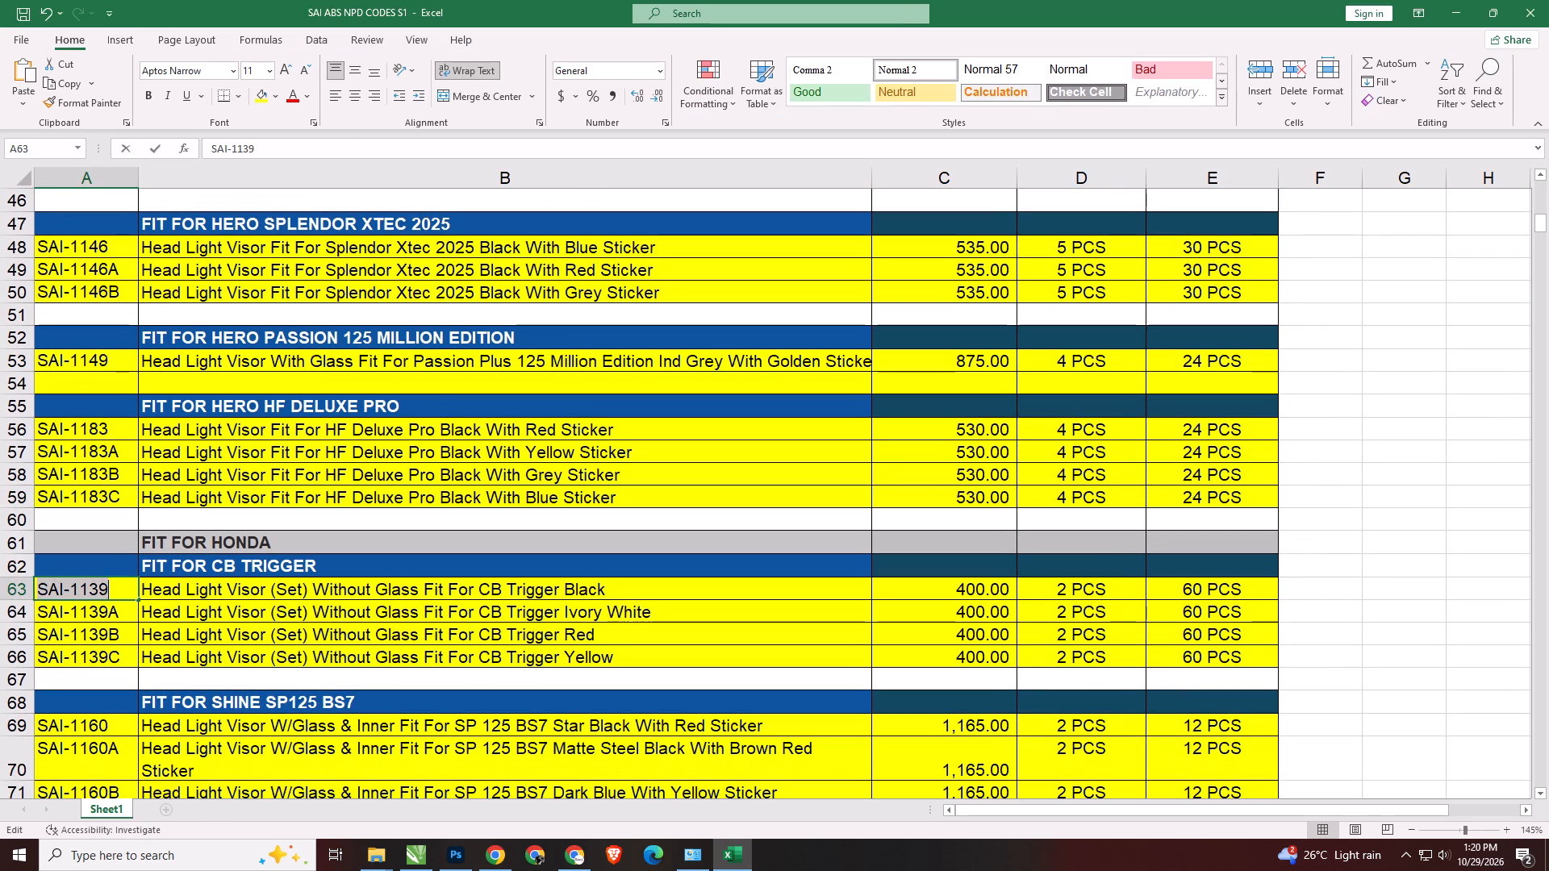
key("ctrl+c")
key("alt+Tab")
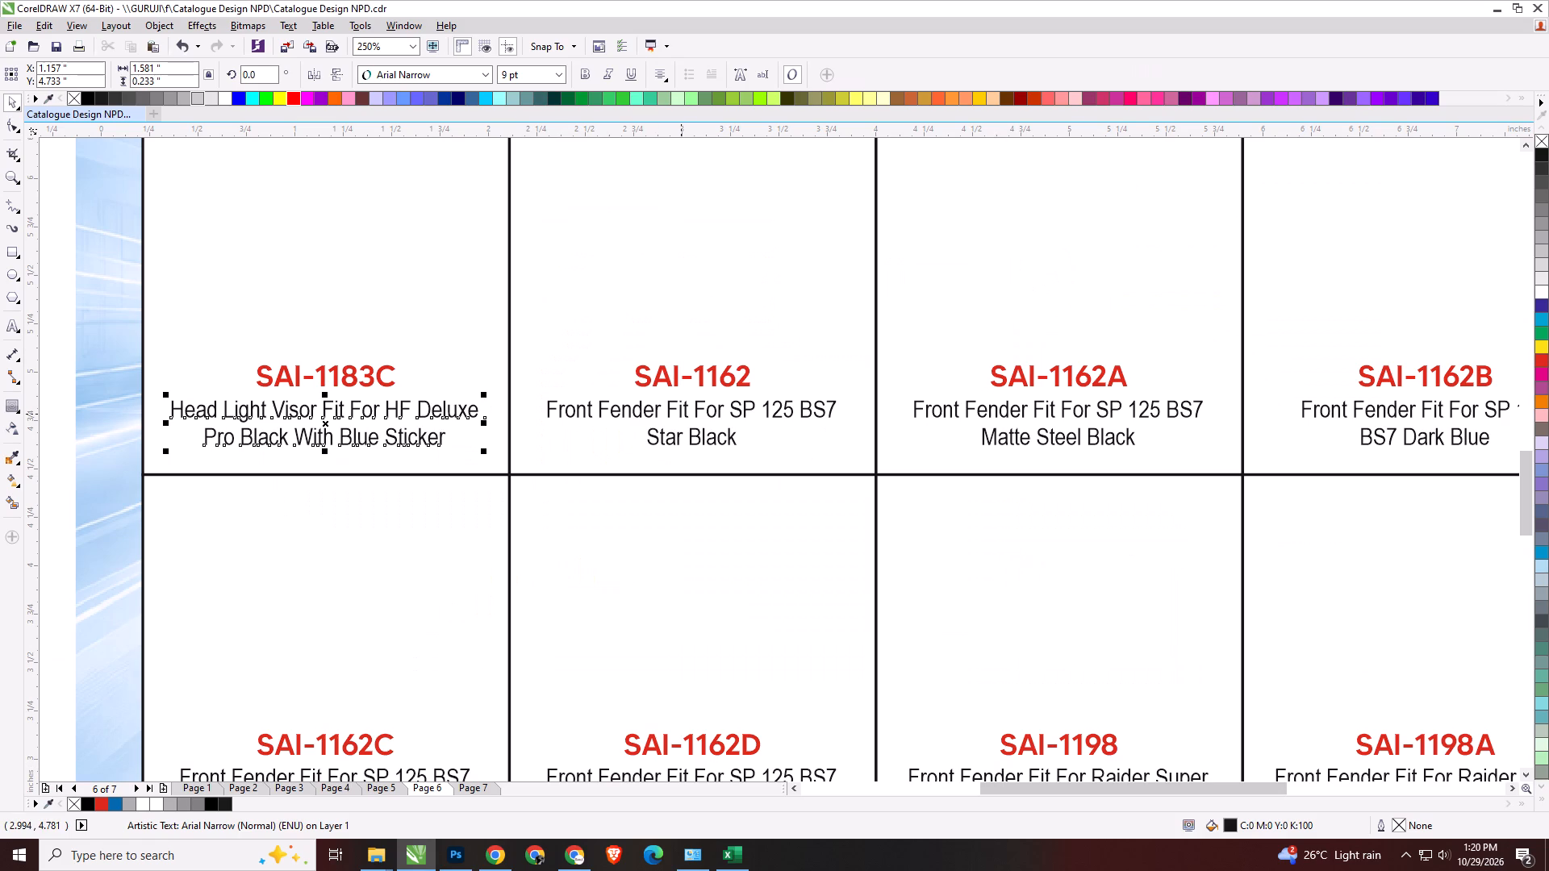
double_click(674, 380)
key("ctrl+a")
key("ctrl+v")
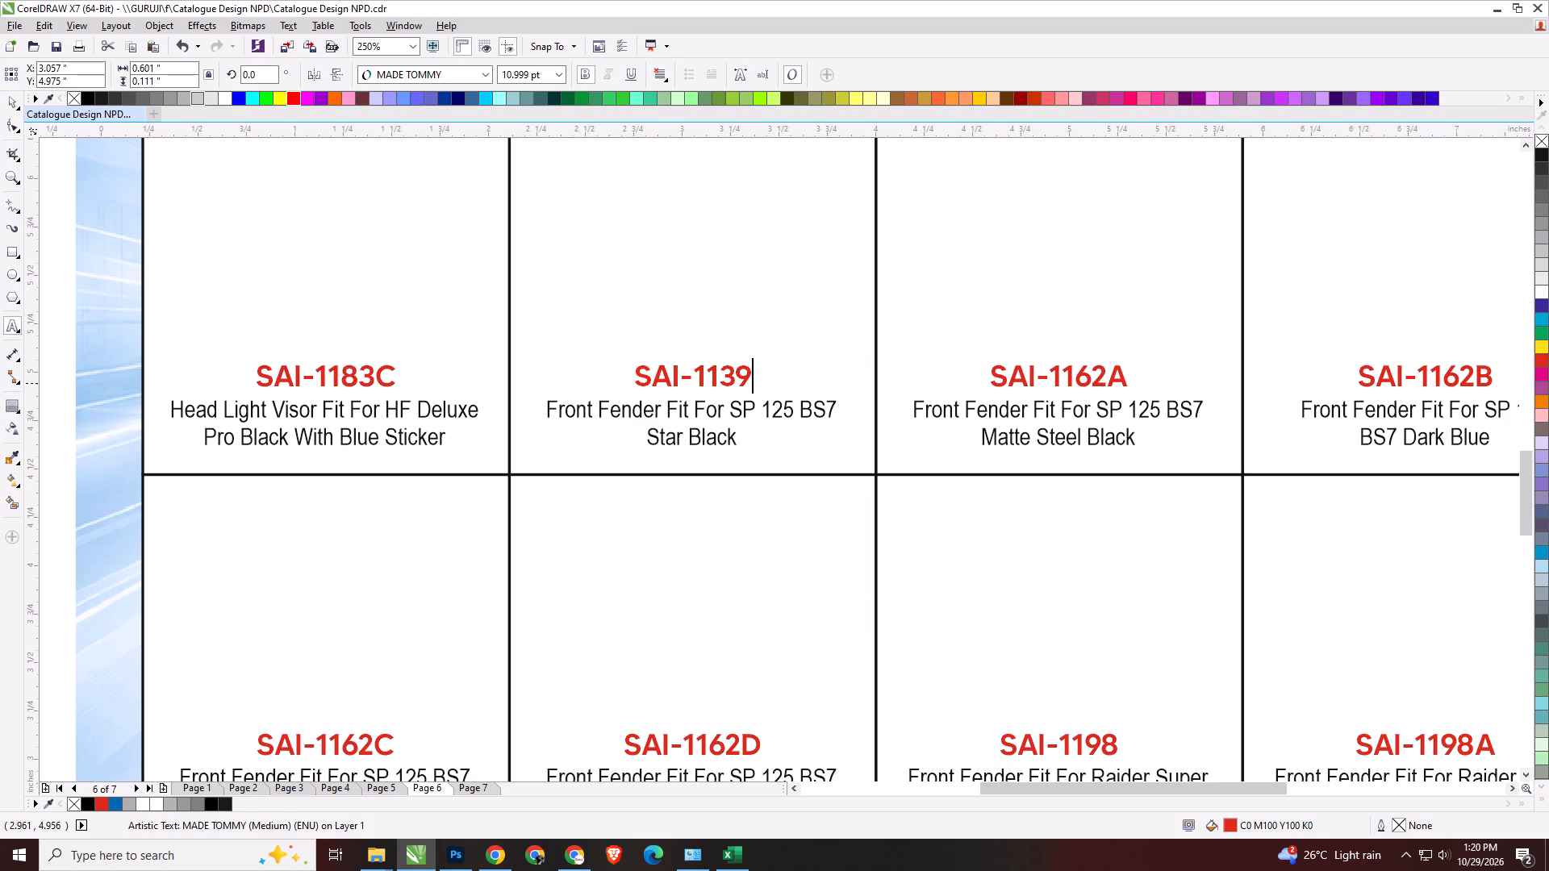
Replace the SAI-1139 description with "Head Light Visor (Set) Without Glass Fit For CB Trigger Black" from the Excel workbook.
left_click(653, 408)
key("alt+Tab")
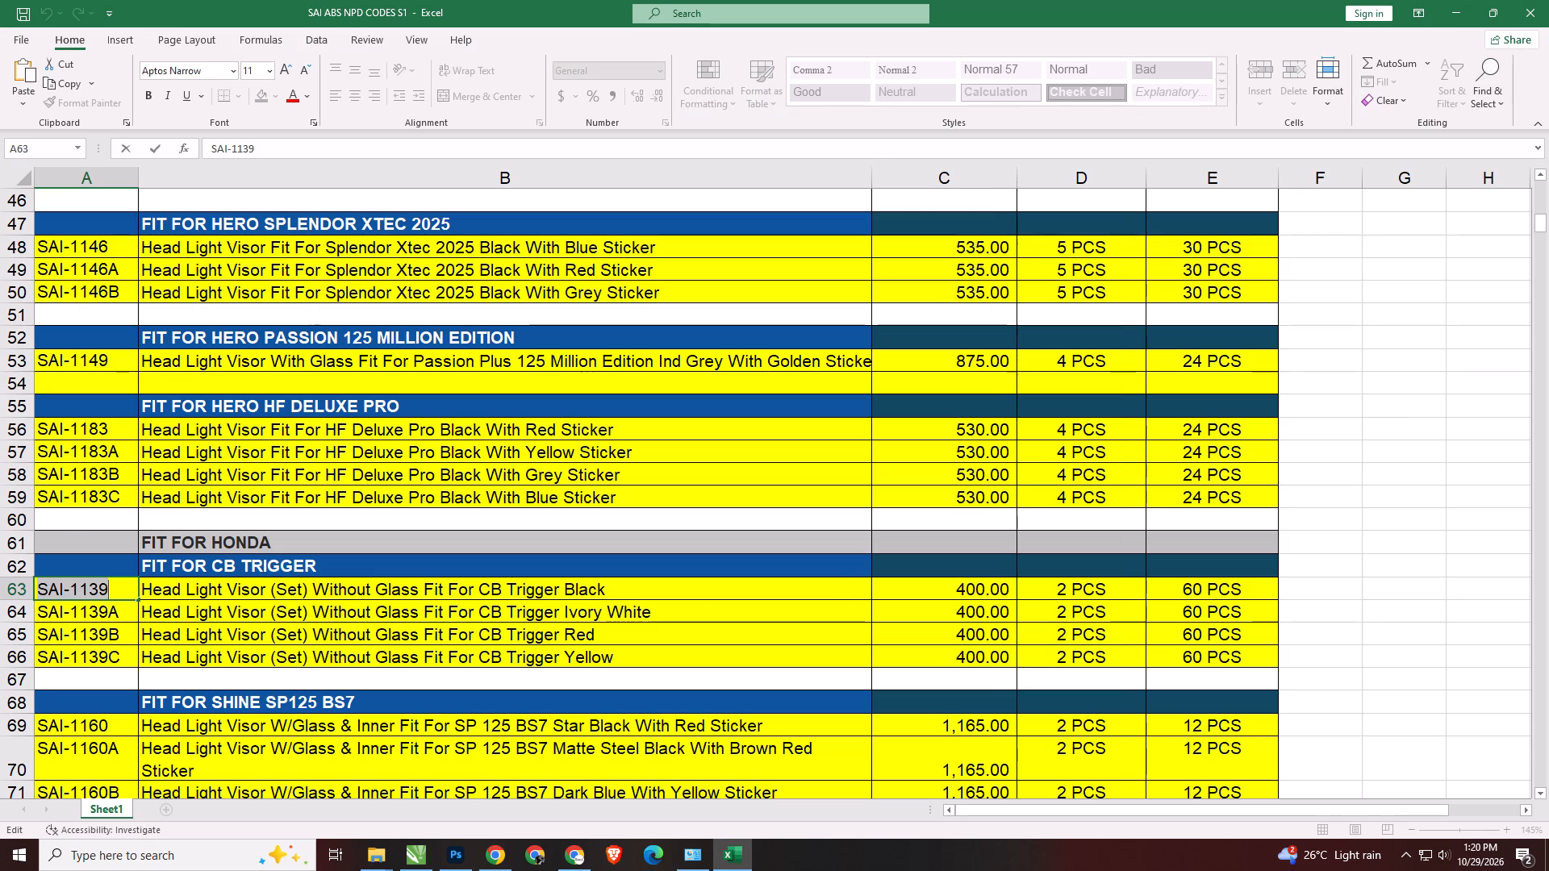
double_click(274, 593)
key("ctrl+a")
key("ctrl+c")
key("alt+Tab")
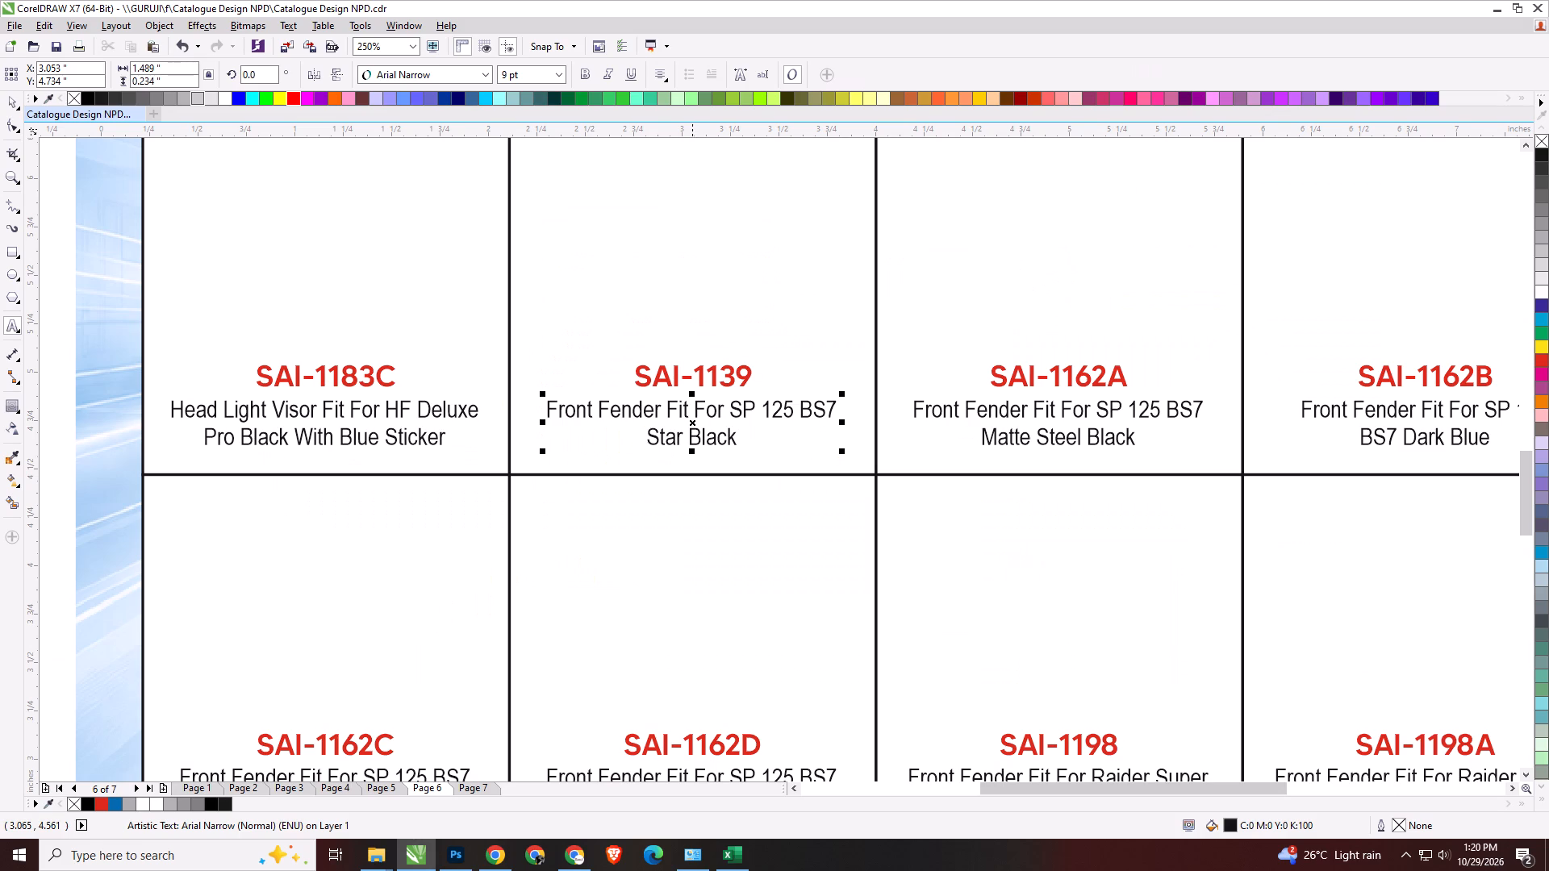
left_click(711, 436)
key("ctrl+a")
key("ctrl+v")
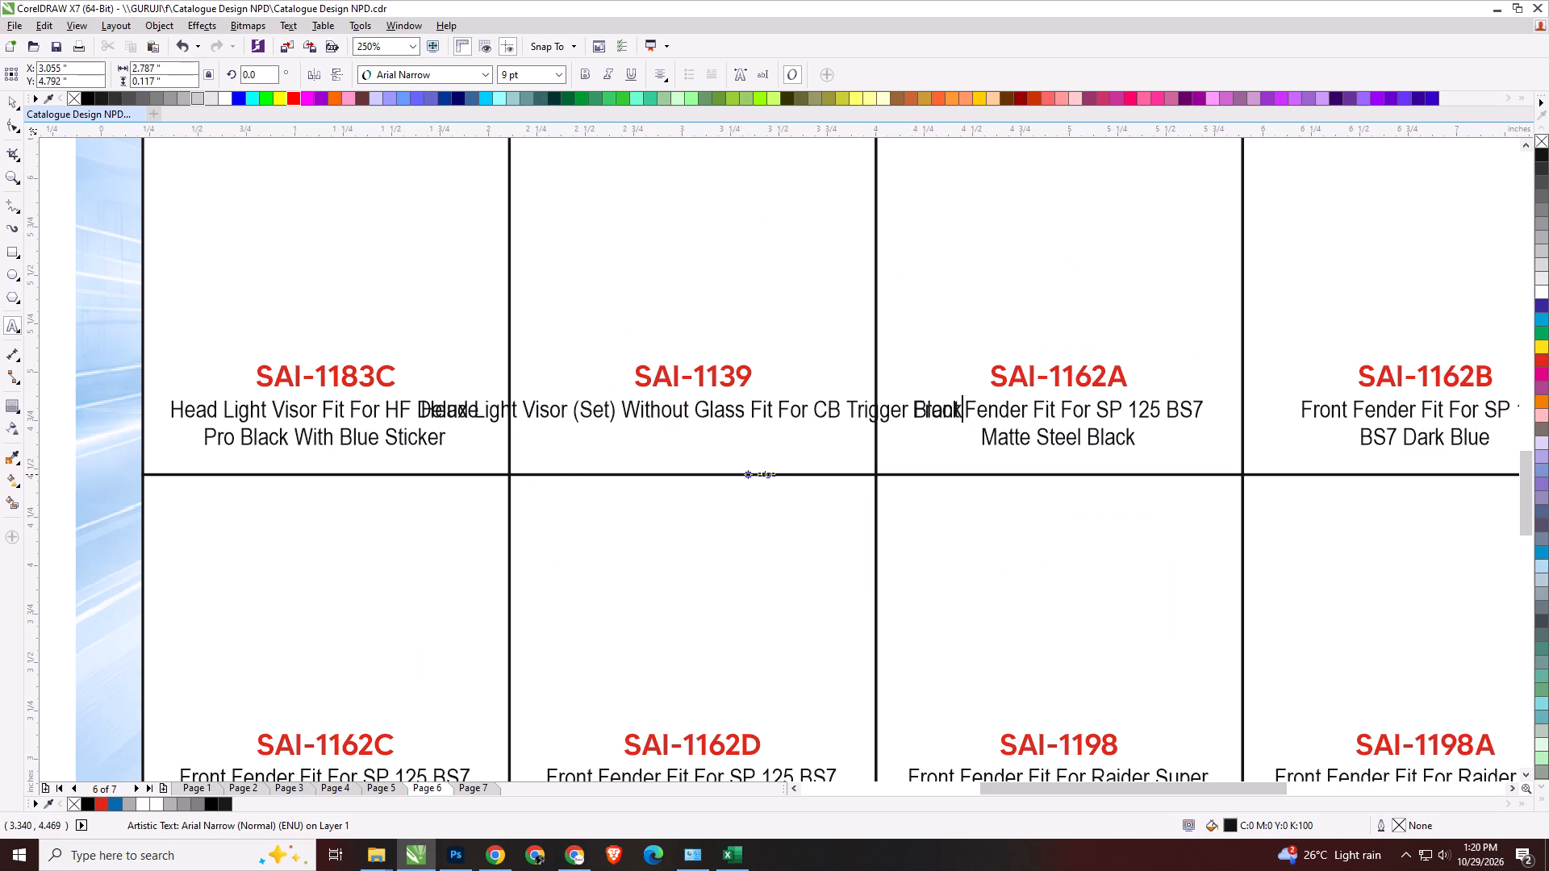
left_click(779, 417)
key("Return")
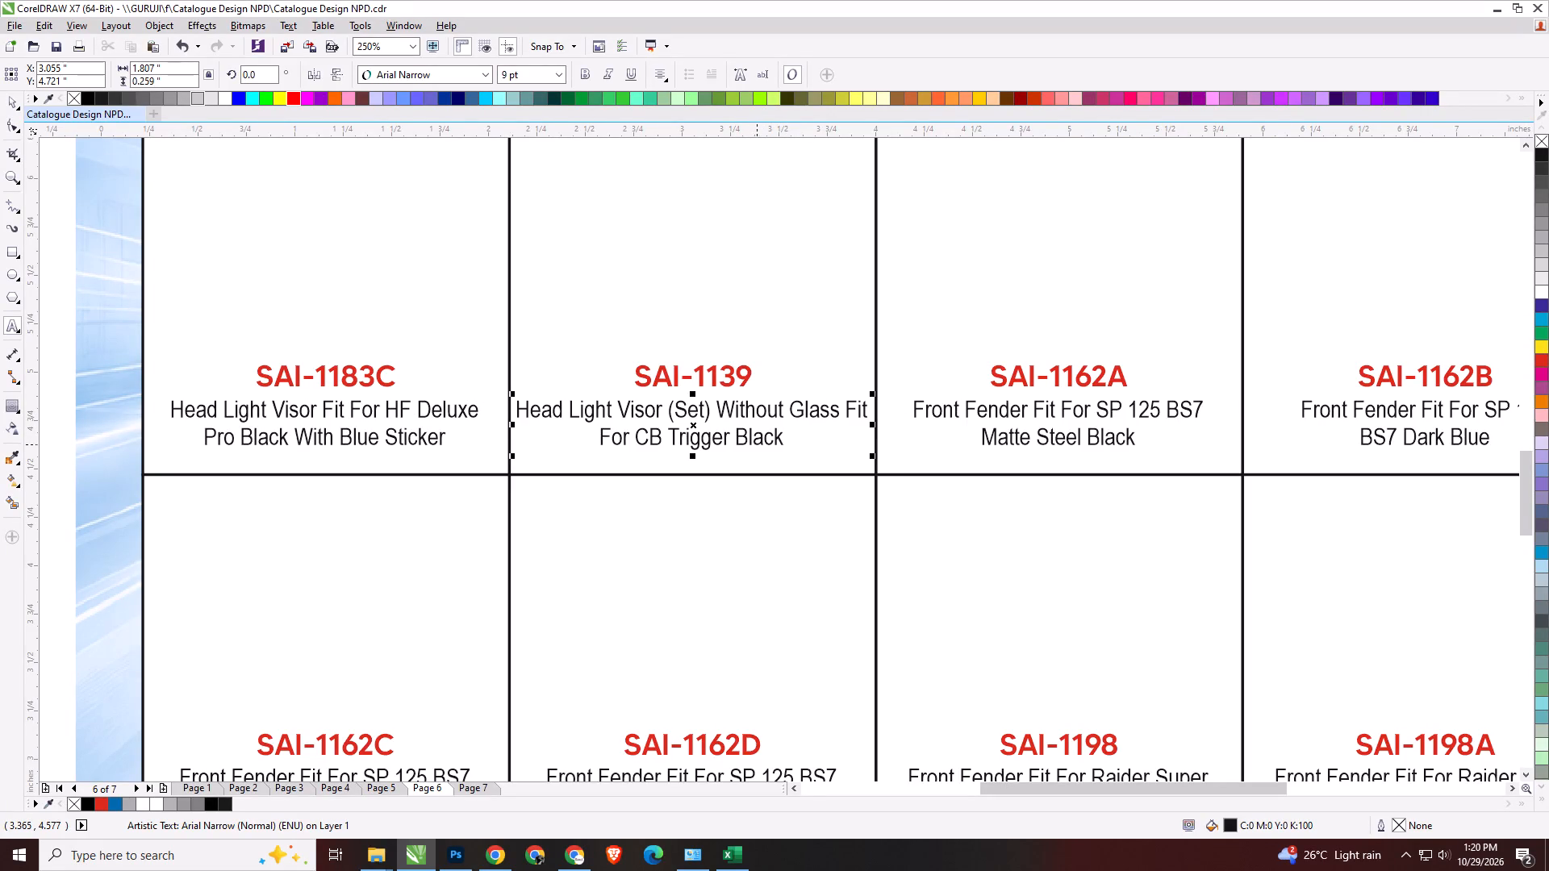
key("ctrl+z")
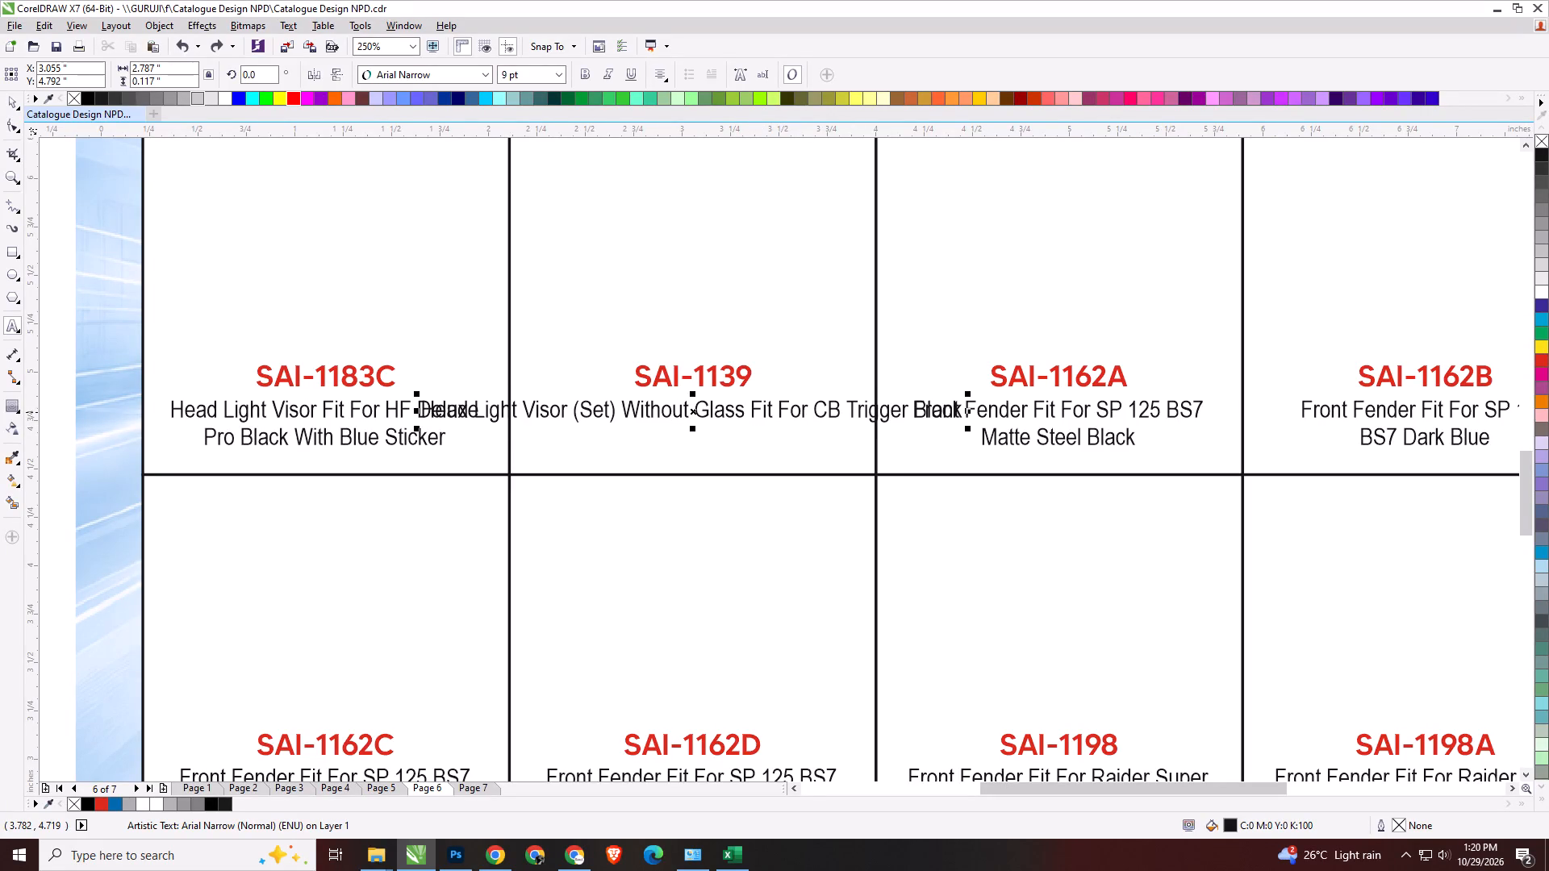
Break the SAI-1139 description into two lines before "Fit".
left_click(753, 410)
key("Return")
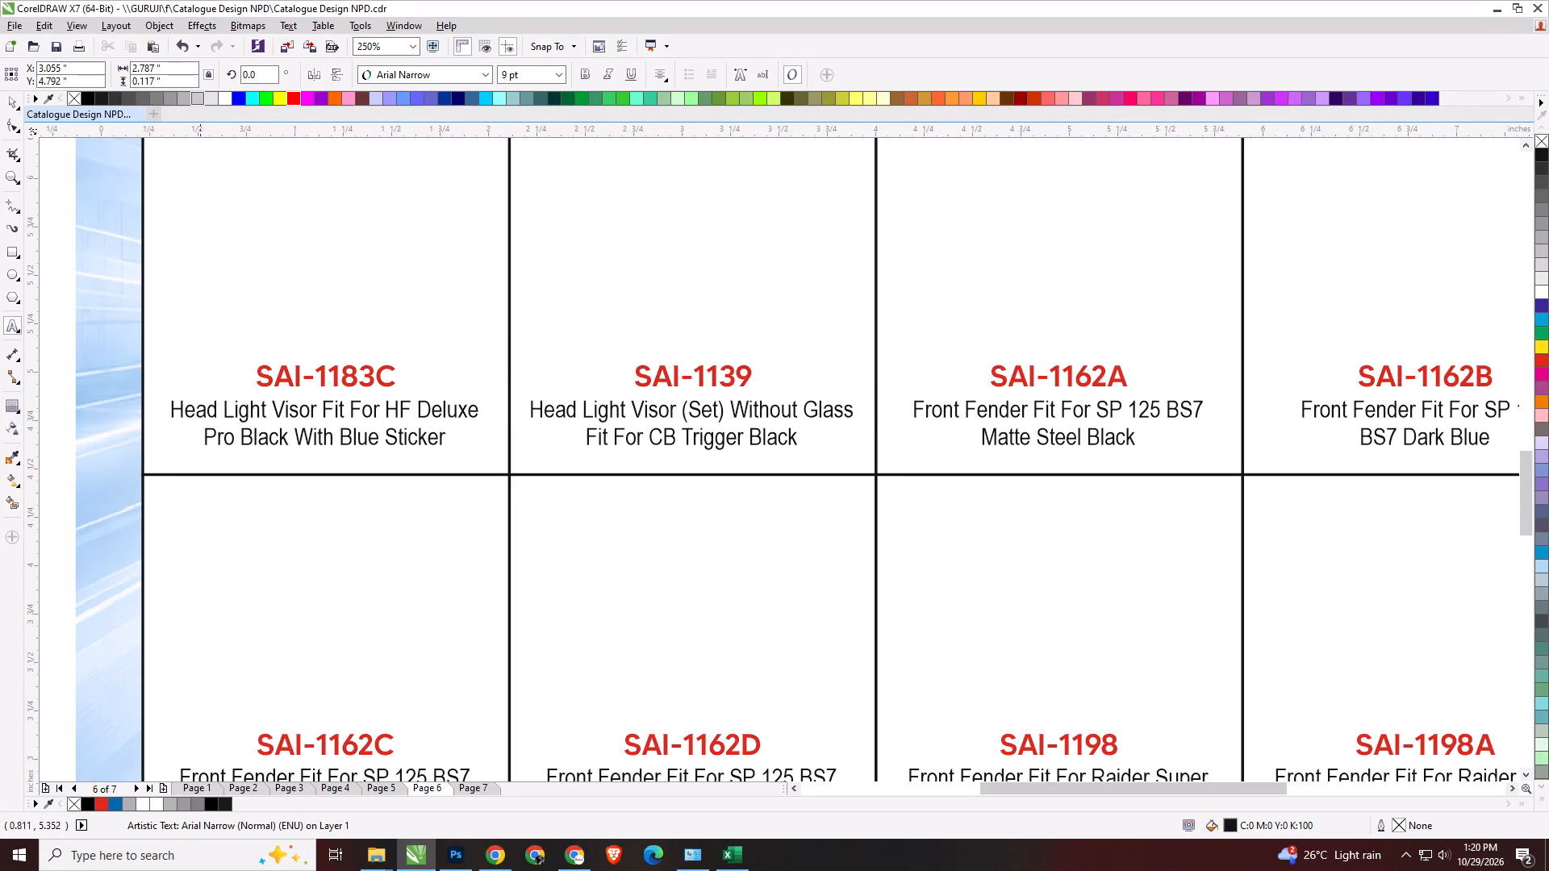
left_click(15, 101)
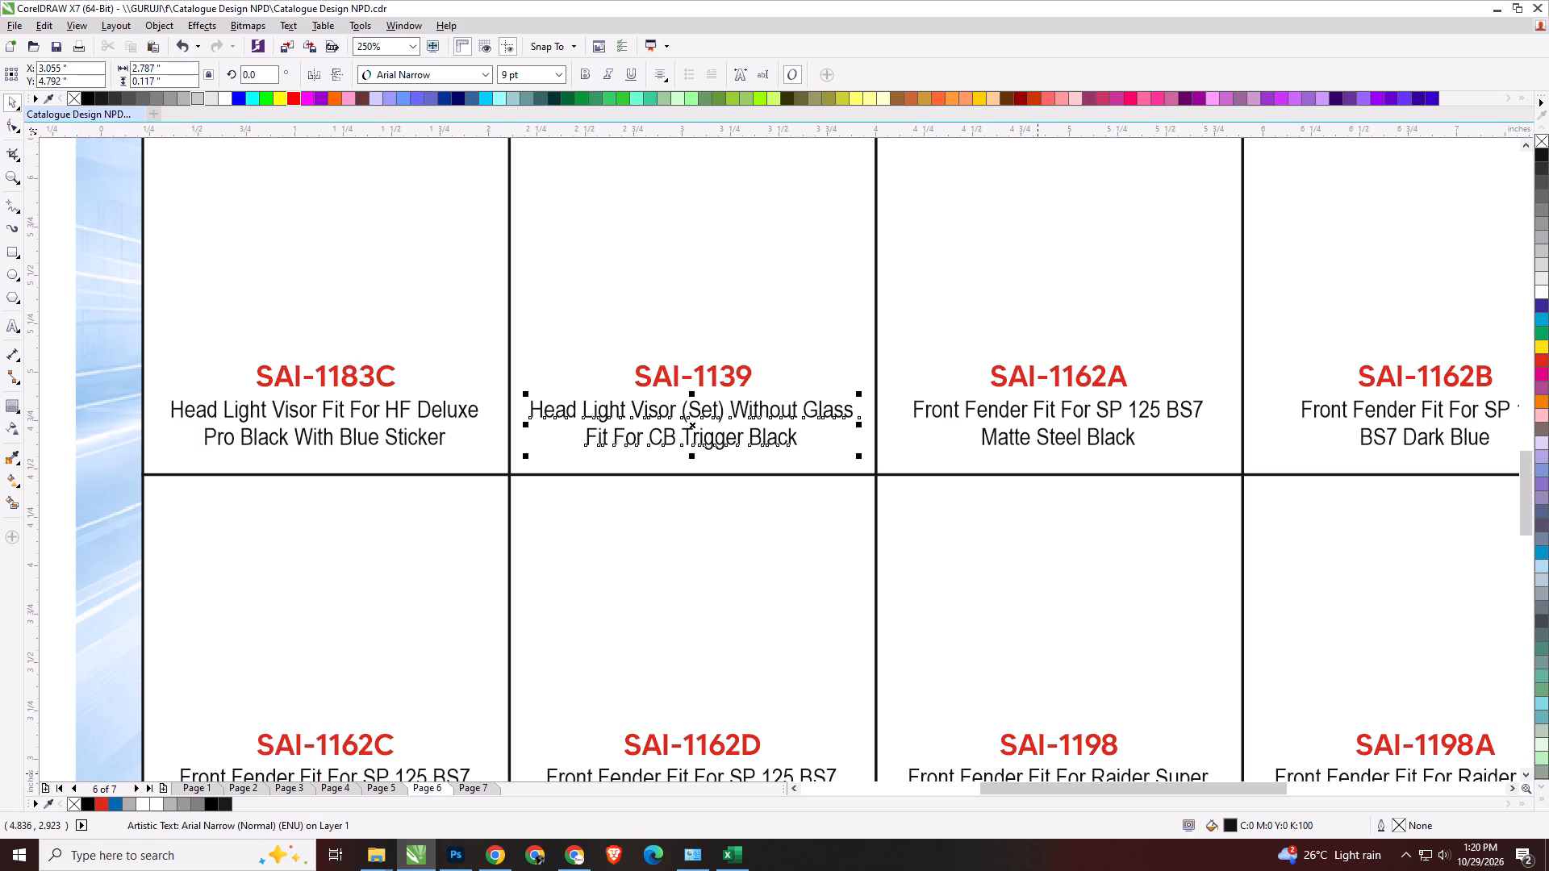
Replace the SAI-1162A code in the third row's third cell with SAI-1139A from the Excel workbook.
left_click_drag(1034, 786, 1105, 786)
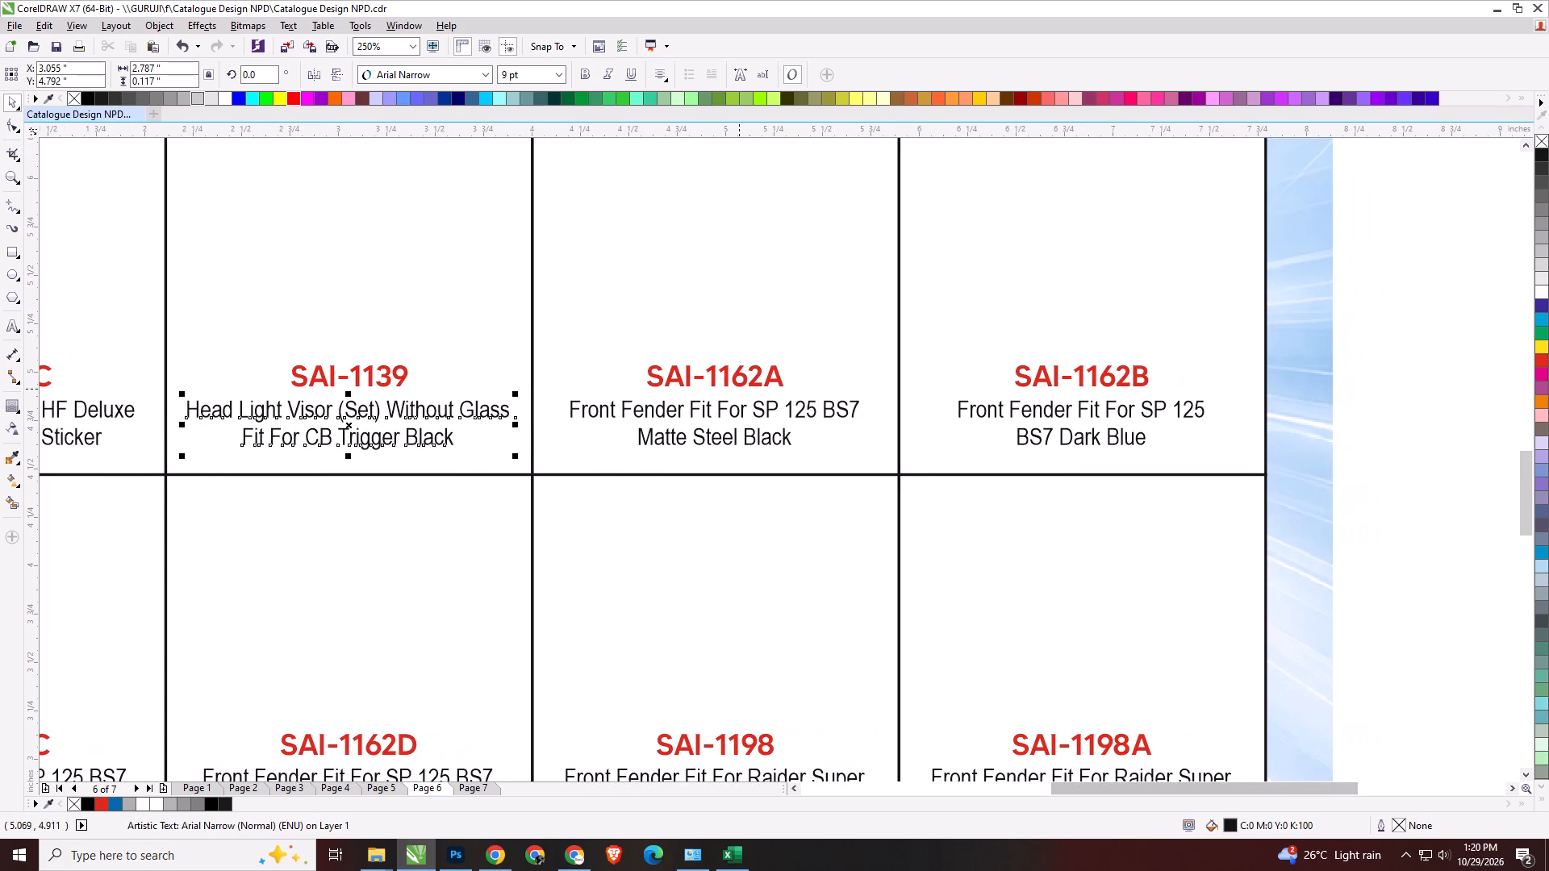
double_click(737, 381)
key("alt+Tab")
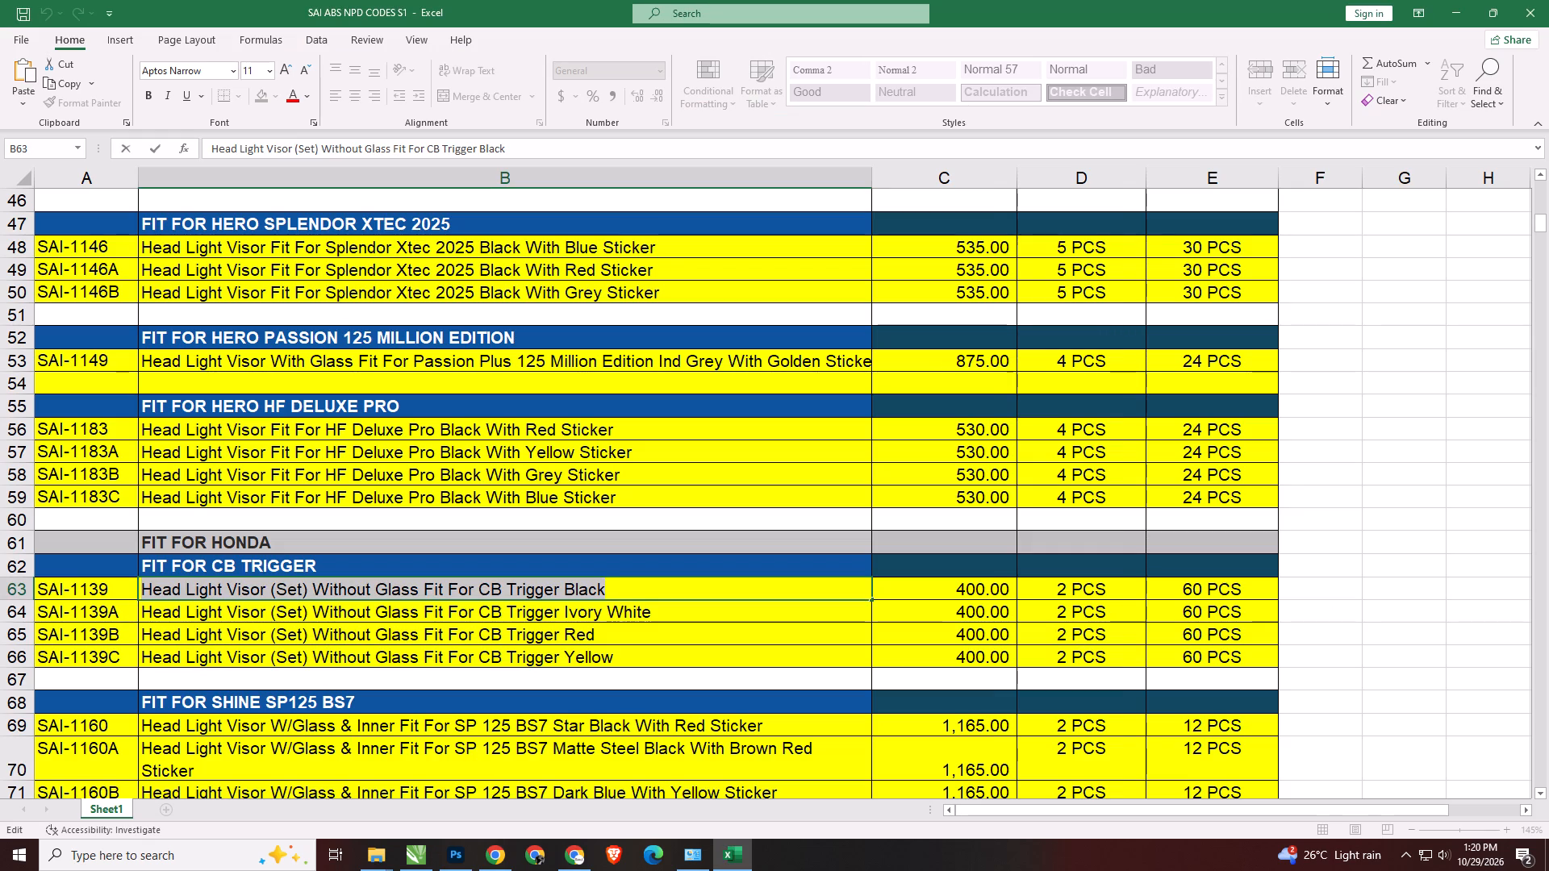
double_click(127, 614)
key("ctrl+a")
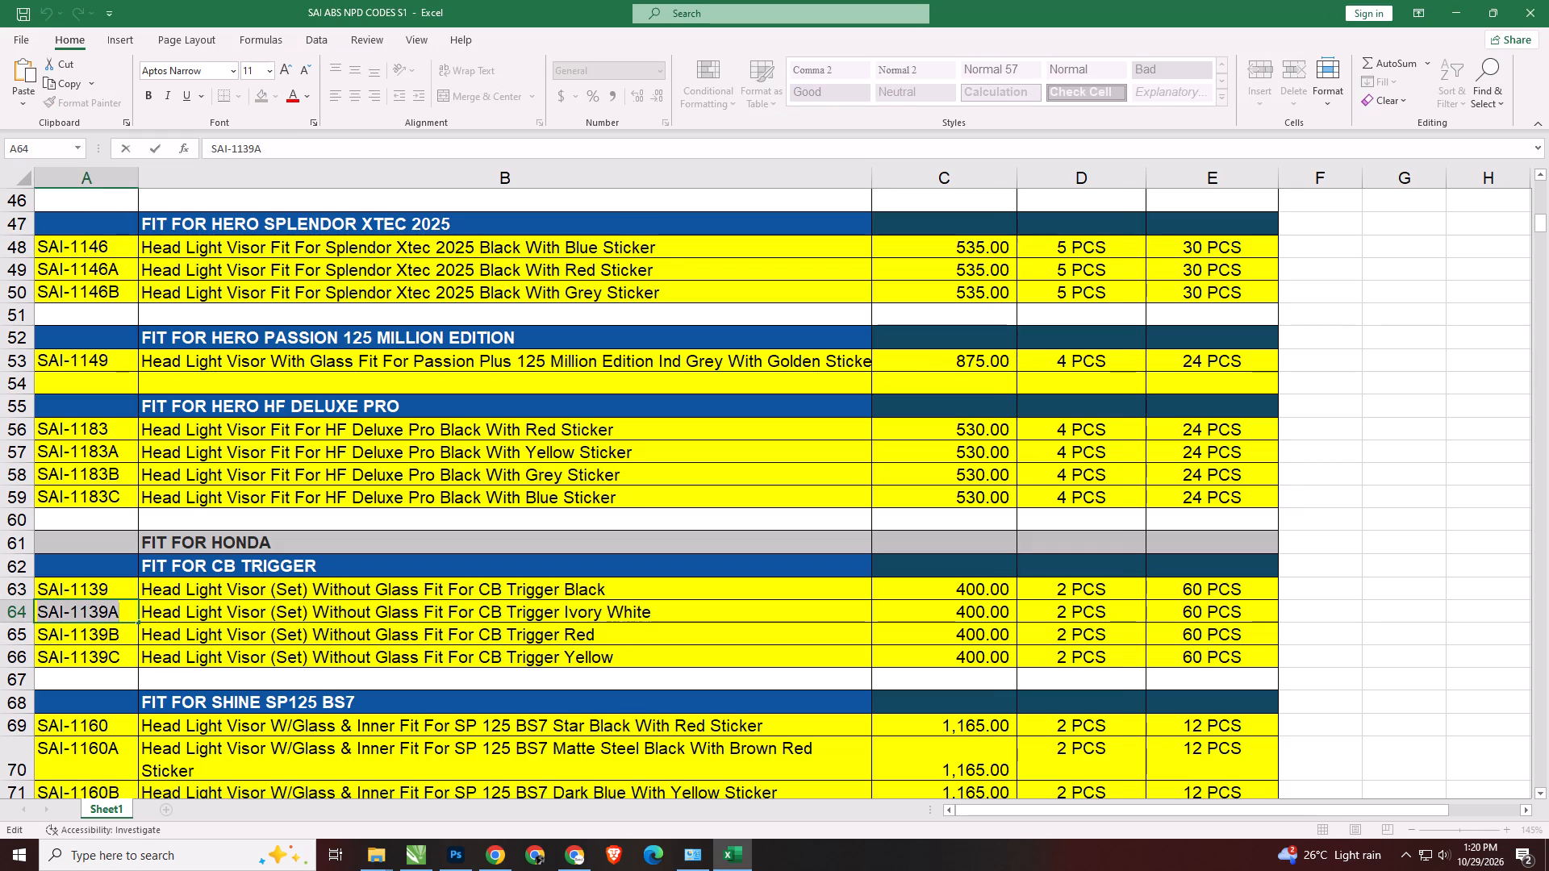
key("ctrl+c")
key("alt+Tab")
left_click(713, 376)
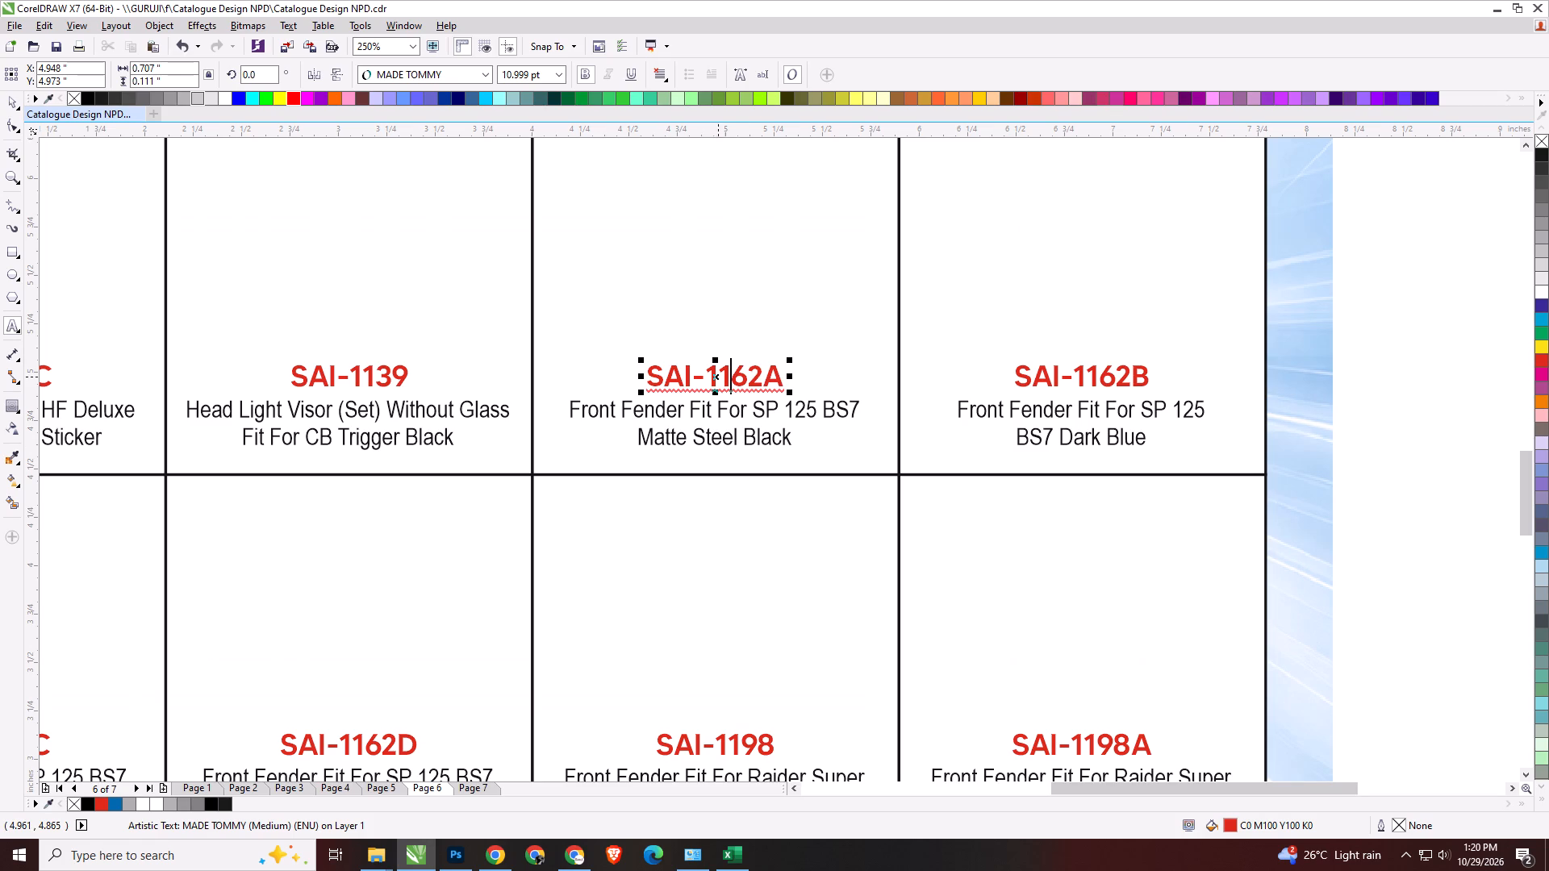
key("ctrl+a")
key("ctrl+v")
Replace the SAI-1139A description with "Head Light Visor (Set) Without Glass Fit For CB Trigger Ivory White" from Excel, breaking the line before "Fit".
key("alt+Tab")
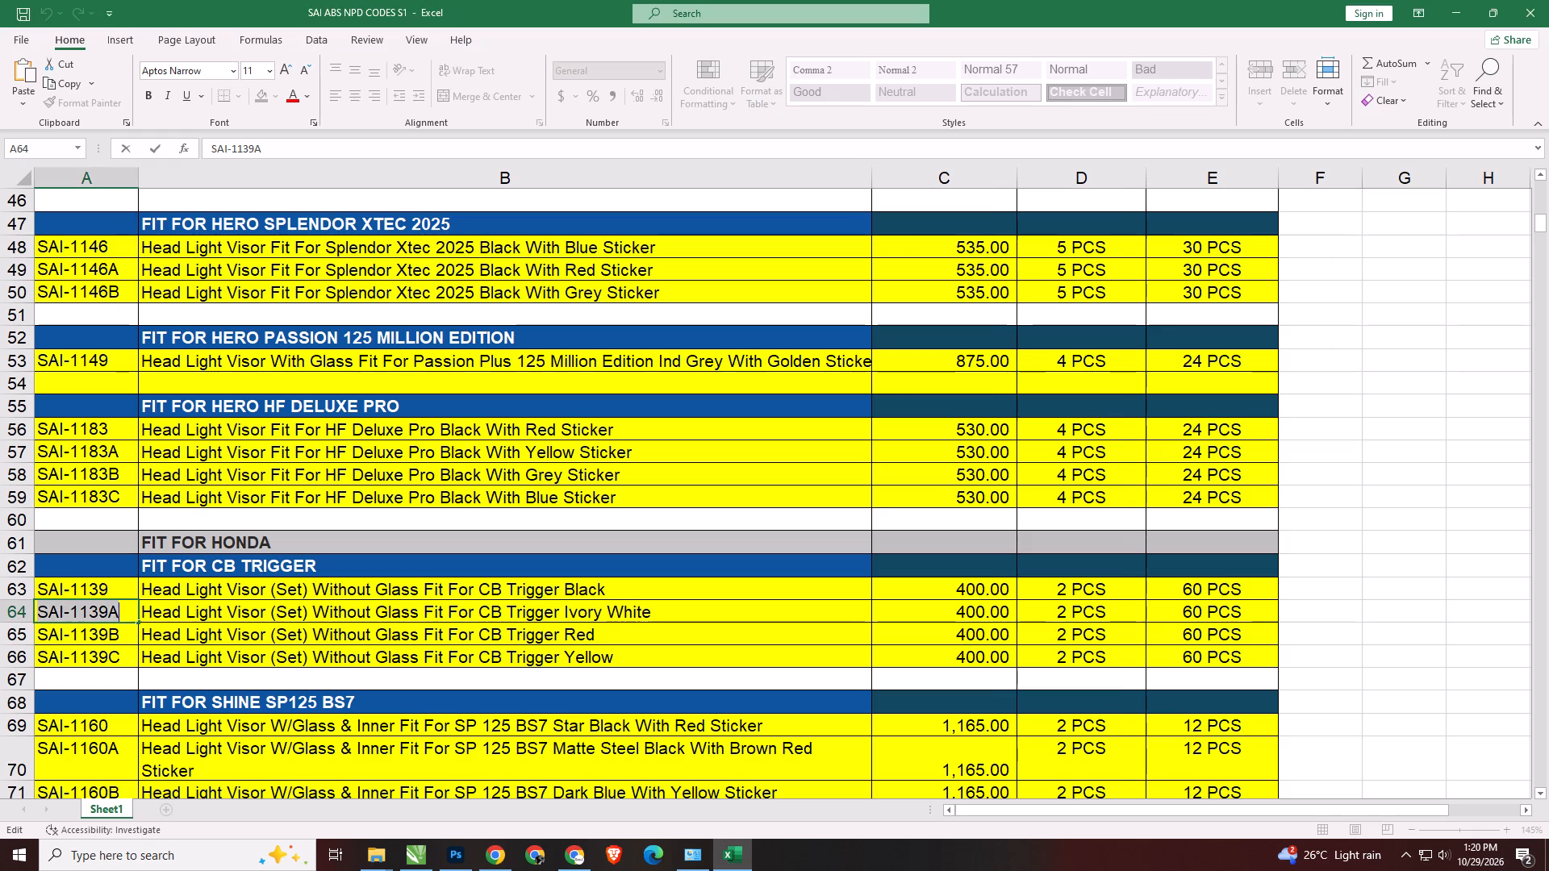
double_click(269, 618)
key("ctrl+a")
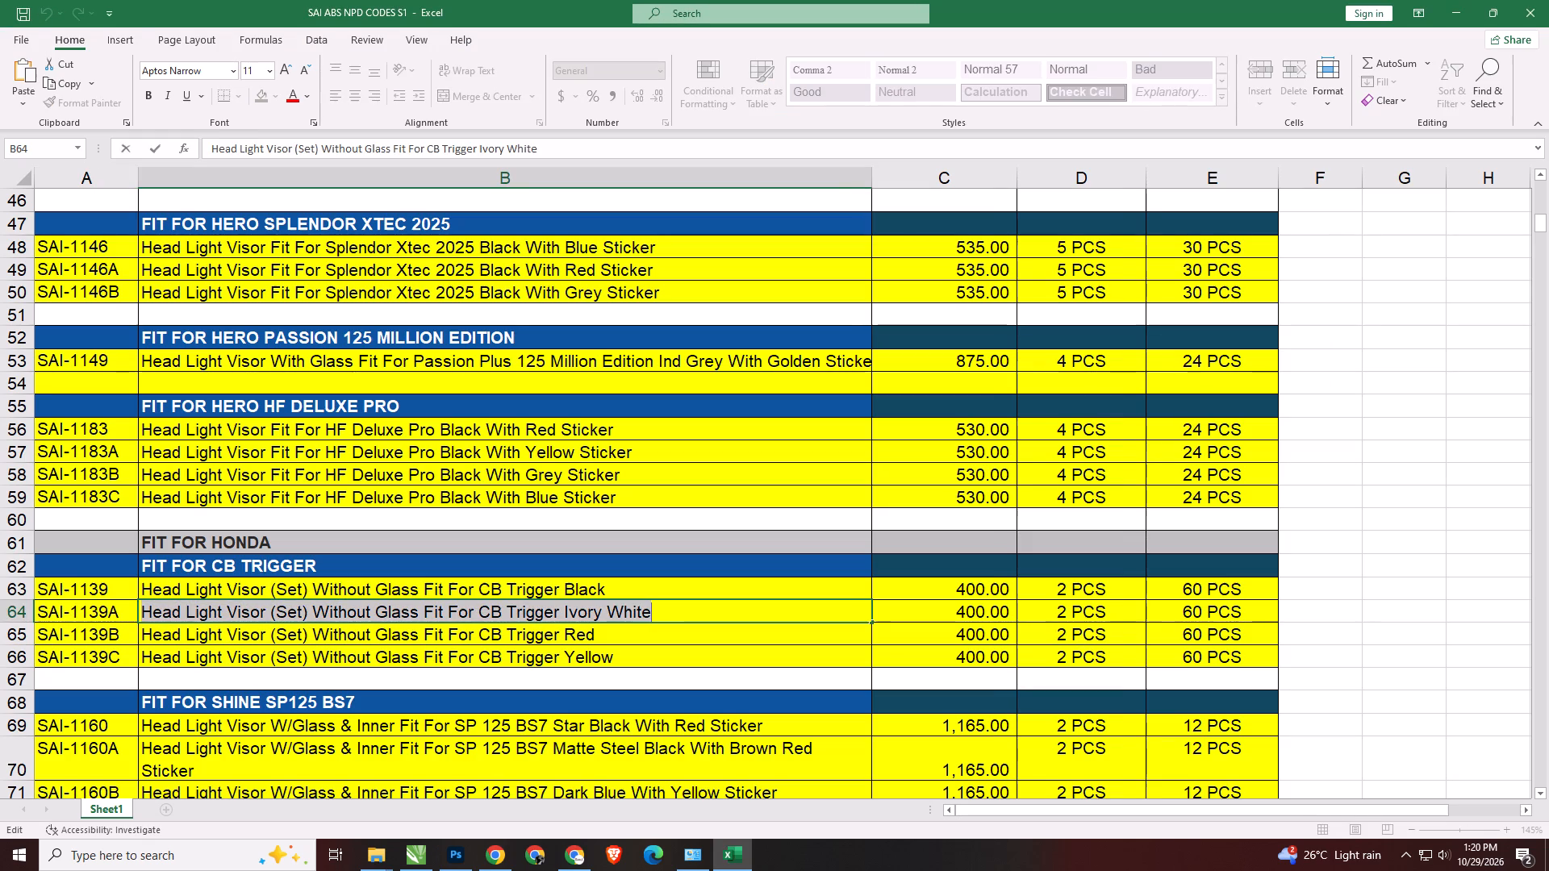
key("ctrl+c")
key("alt+Tab")
left_click(757, 416)
key("ctrl+a")
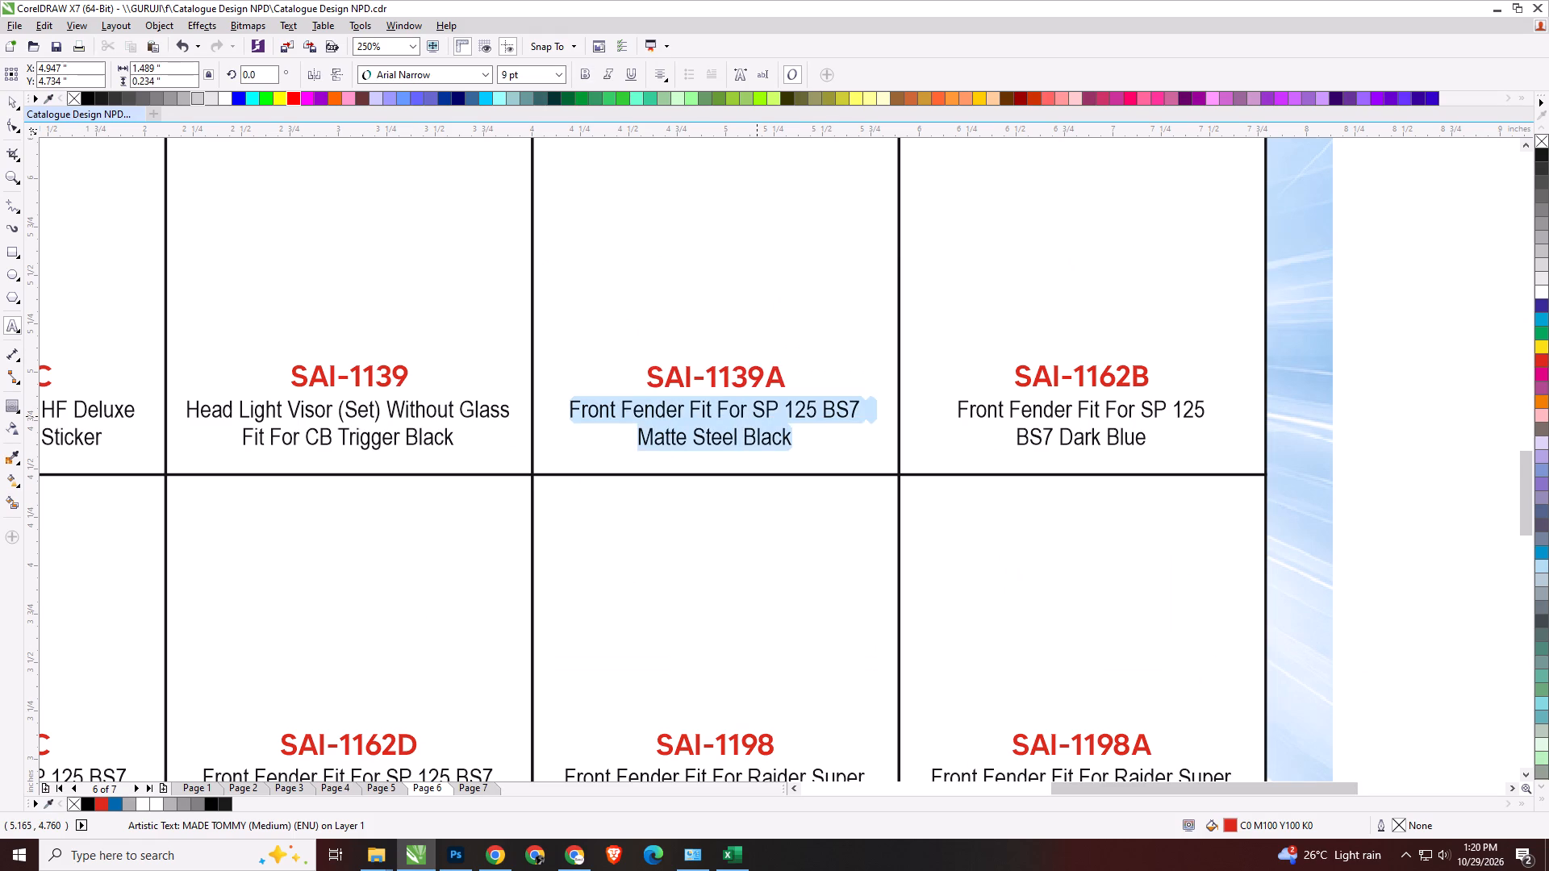
key("ctrl+v")
left_click(751, 414)
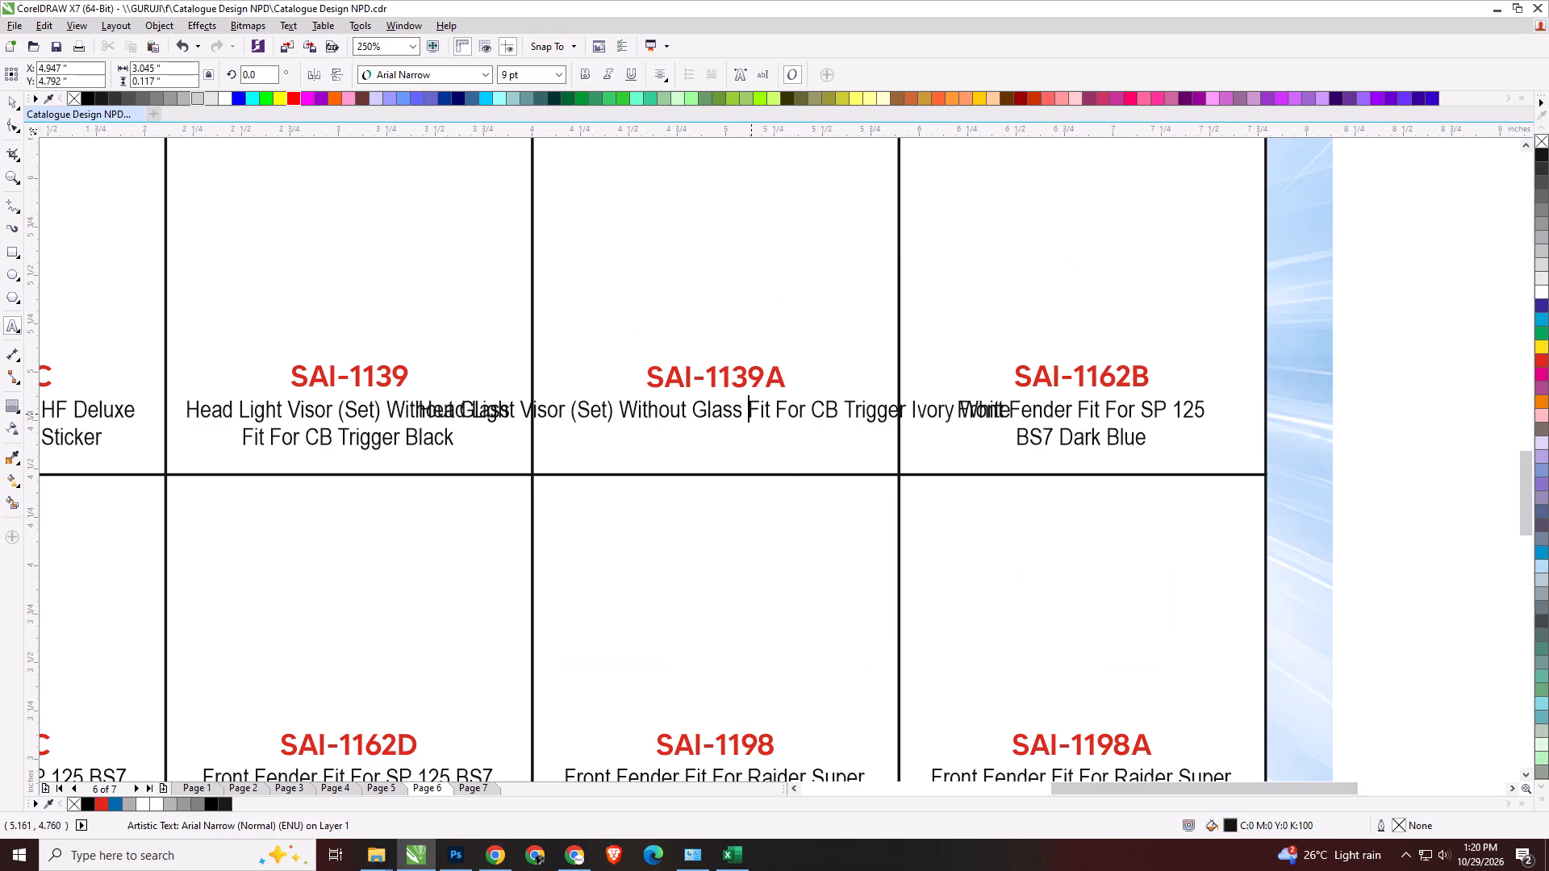
key("Return")
left_click(13, 102)
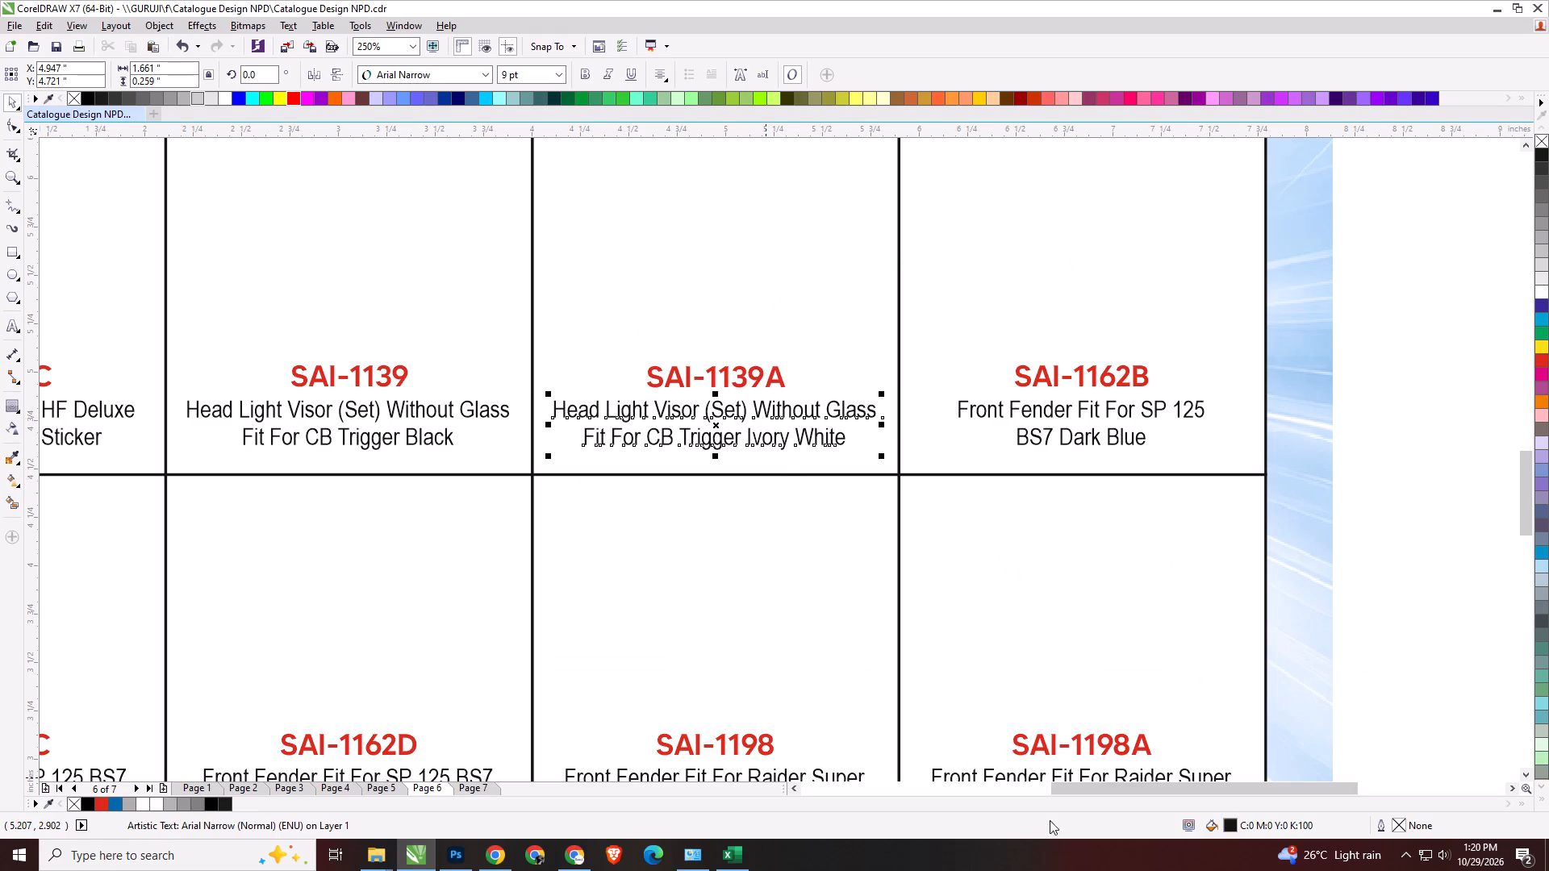
Replace the SAI-1162B code in the third row's fourth cell with SAI-1139B from the Excel workbook.
left_click_drag(1065, 789, 1092, 784)
key("alt+Tab")
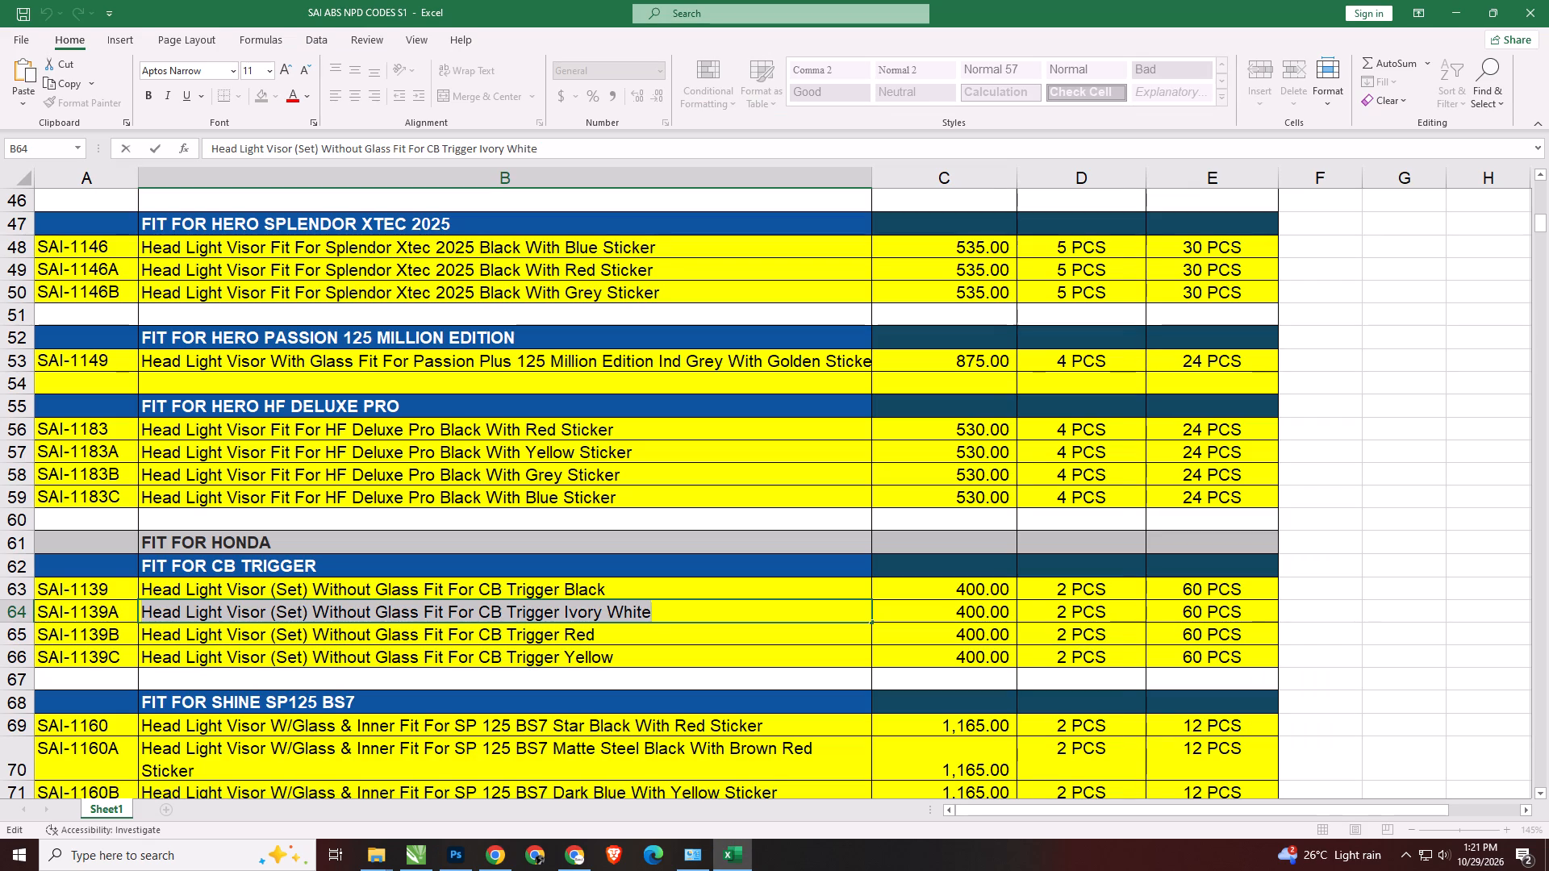
double_click(121, 636)
key("ctrl+a")
key("ctrl+c")
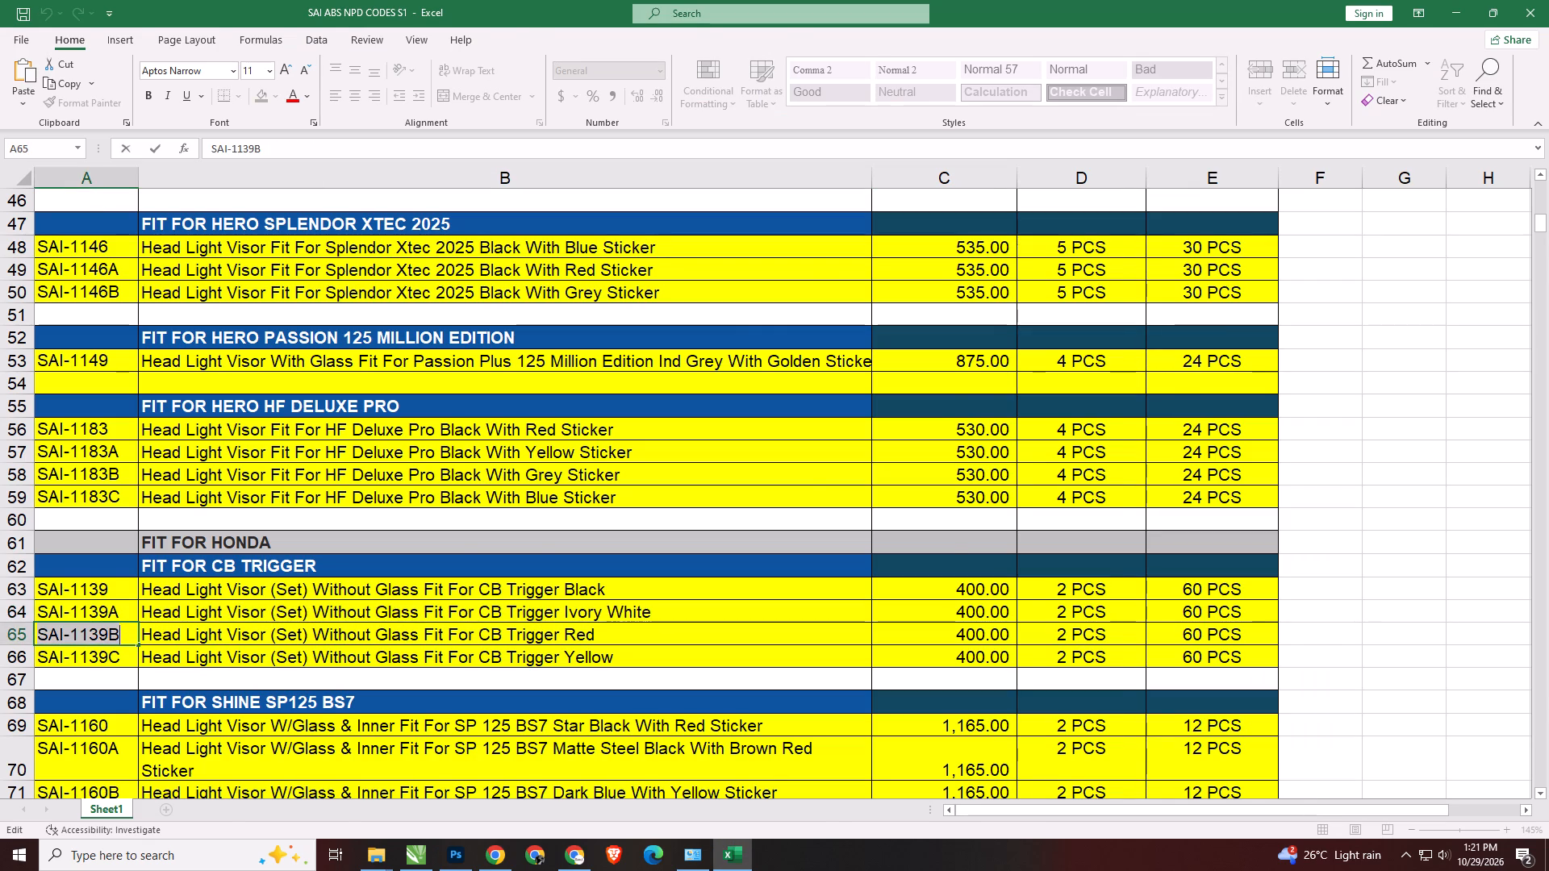
key("alt+Tab")
double_click(967, 379)
key("ctrl+a")
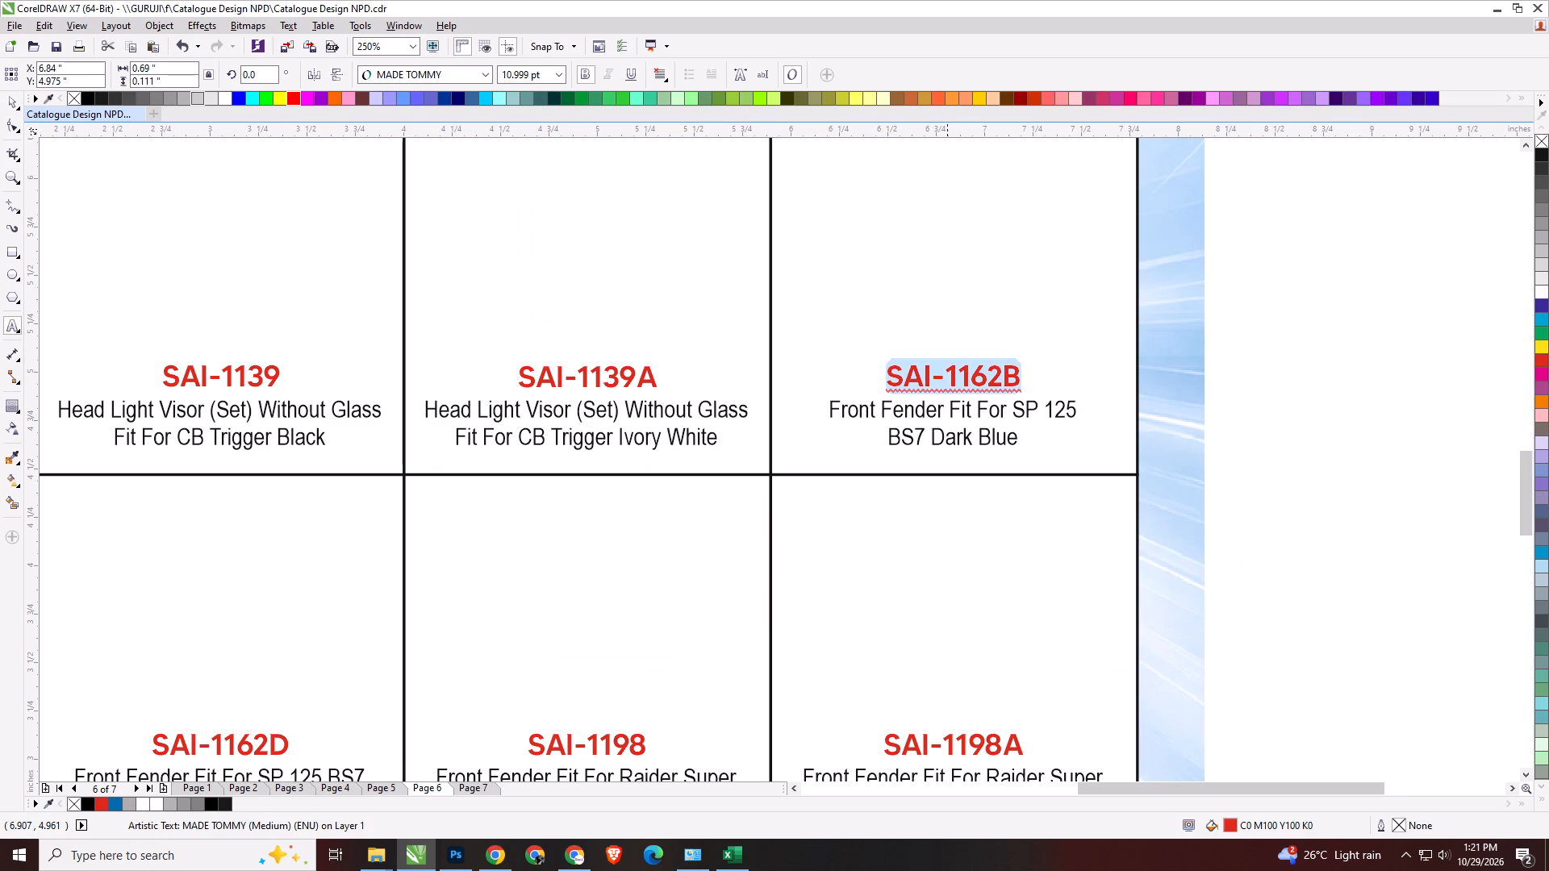
key("ctrl+v")
Replace the SAI-1139B description with "Head Light Visor (Set) Without Glass Fit For CB Trigger Red" from Excel, breaking the line before "Fit".
key("alt+Tab")
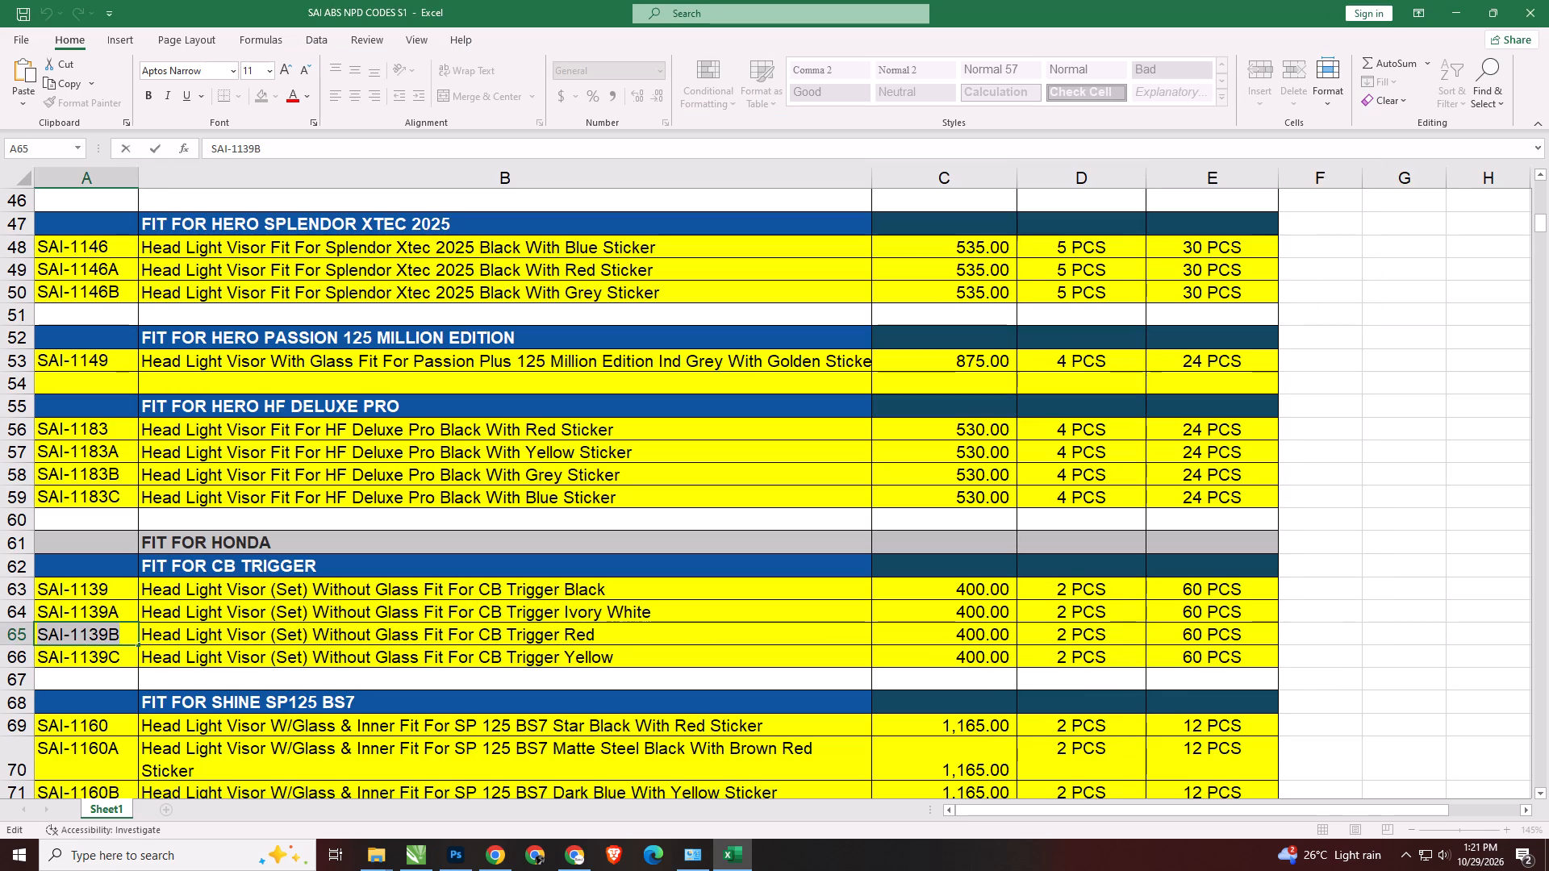
double_click(213, 636)
key("ctrl+a")
key("ctrl+c")
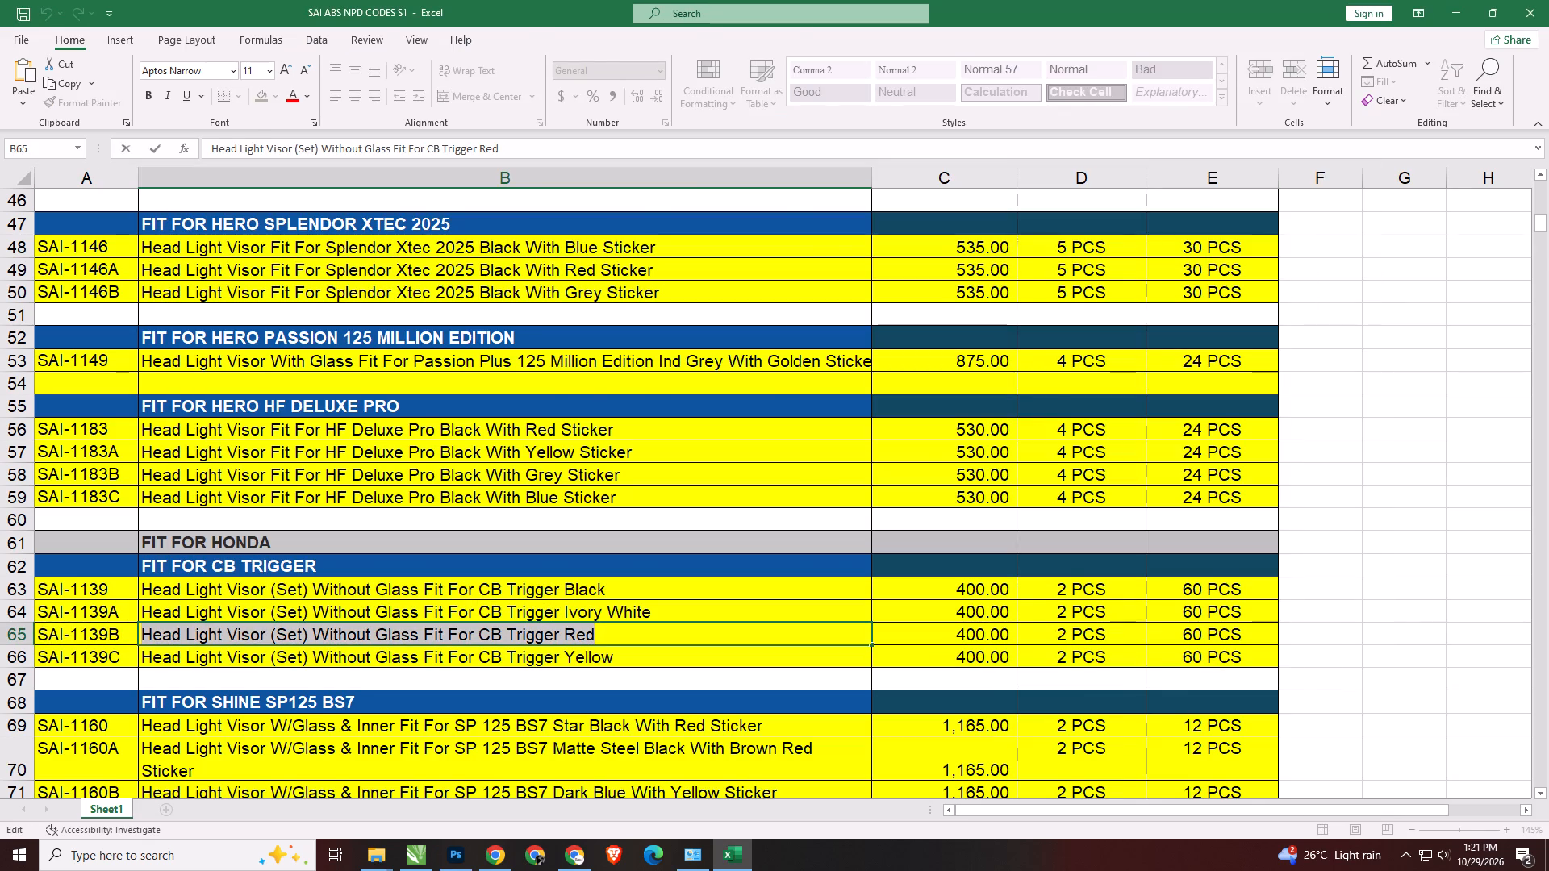
key("alt+Tab")
left_click(984, 413)
key("ctrl+a")
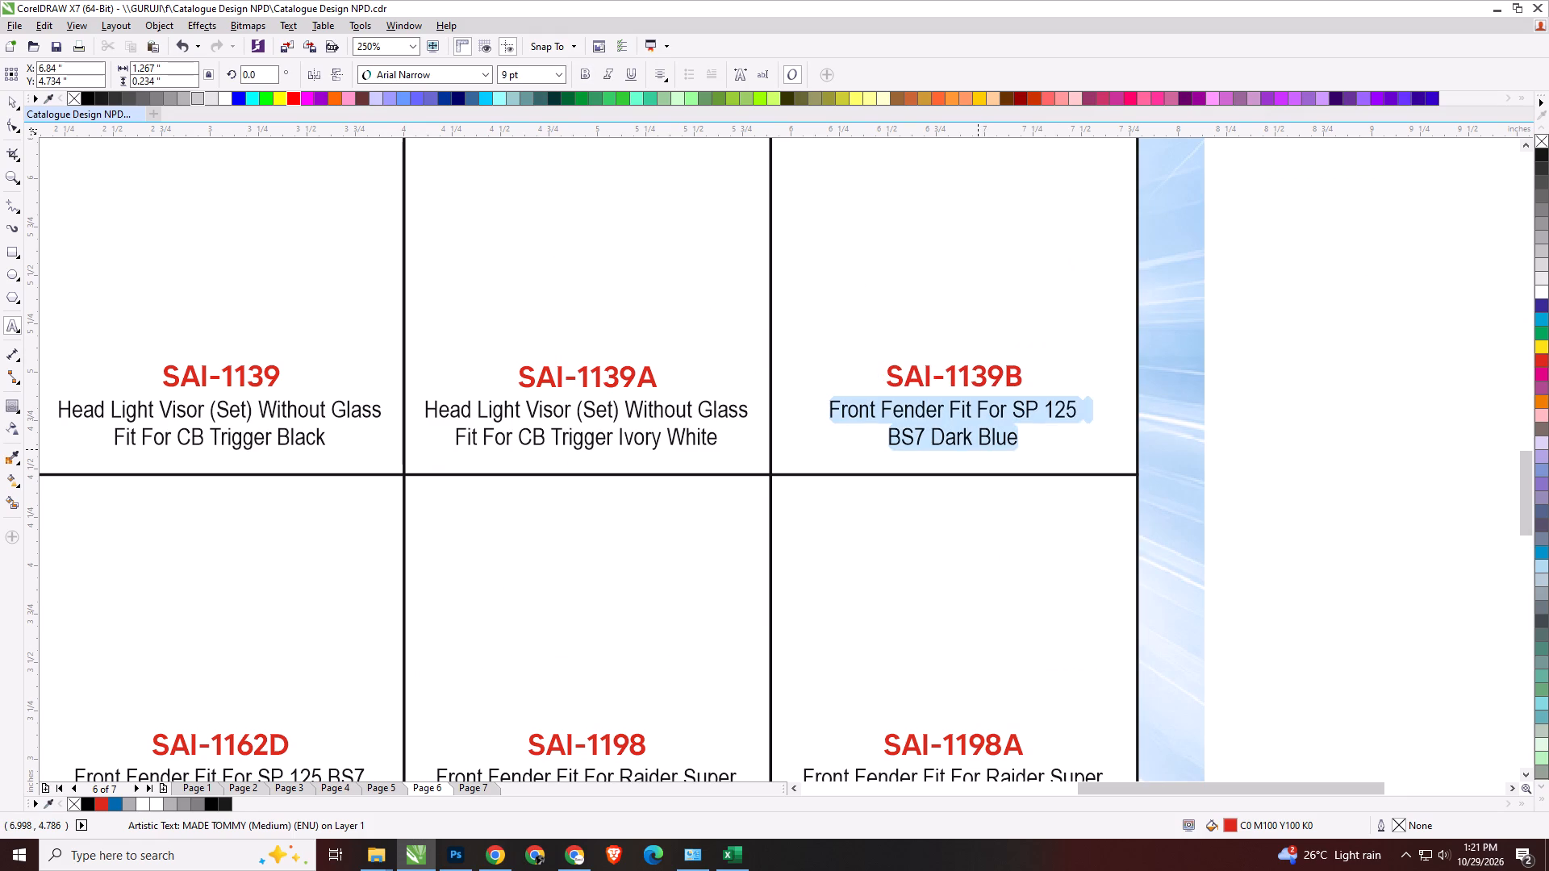
key("ctrl+v")
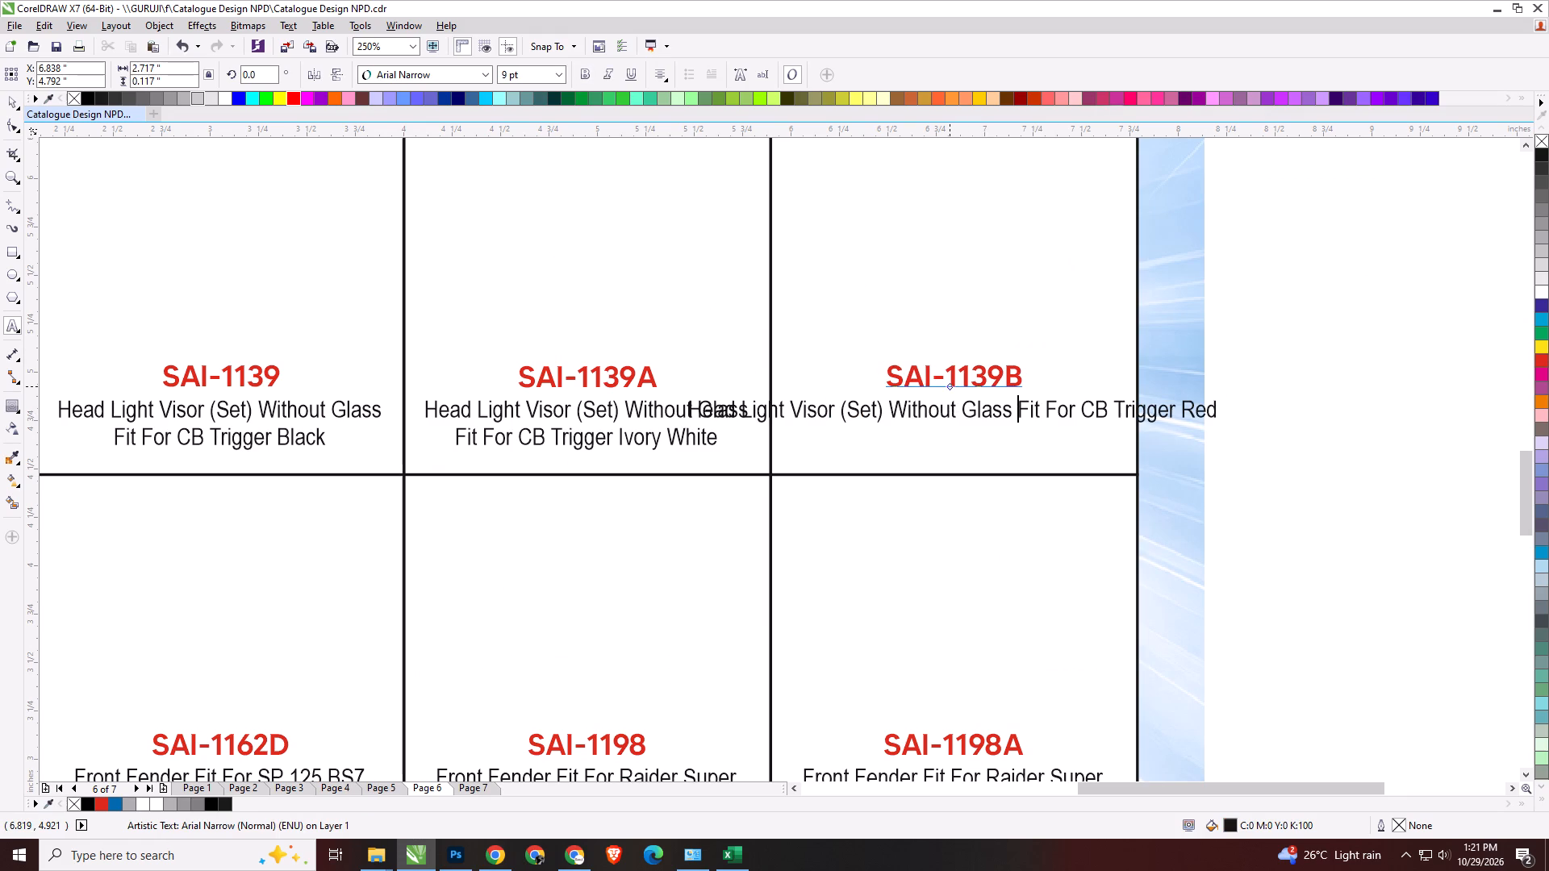
left_click(1018, 406)
key("Return")
left_click(11, 98)
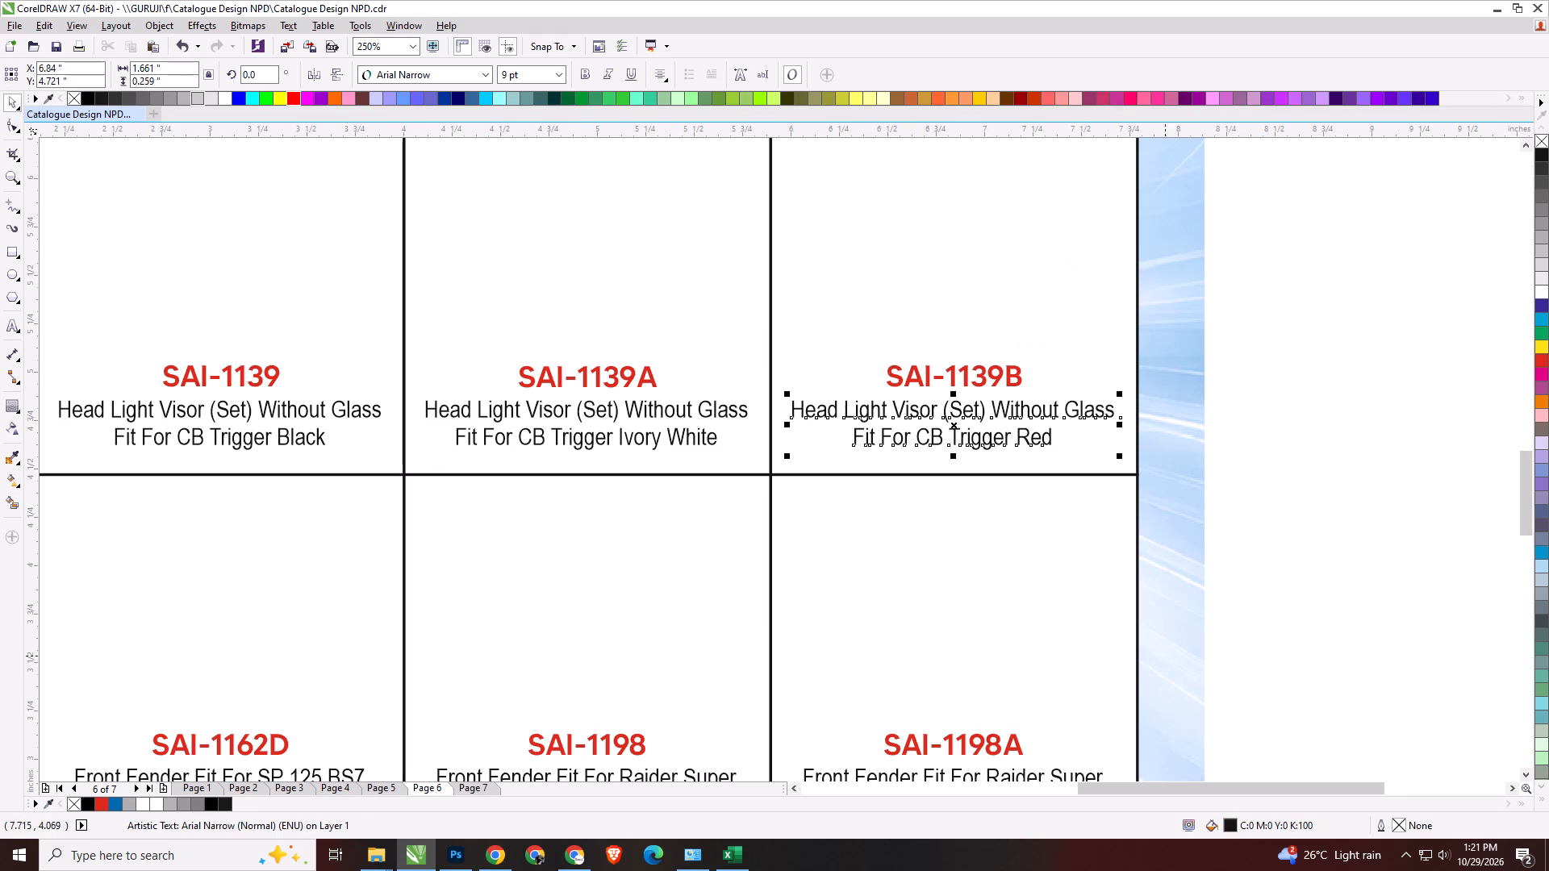
Replace the SAI-1162C code in the fourth row's first cell with SAI-1139C from the Excel workbook.
left_click_drag(1163, 784, 1100, 784)
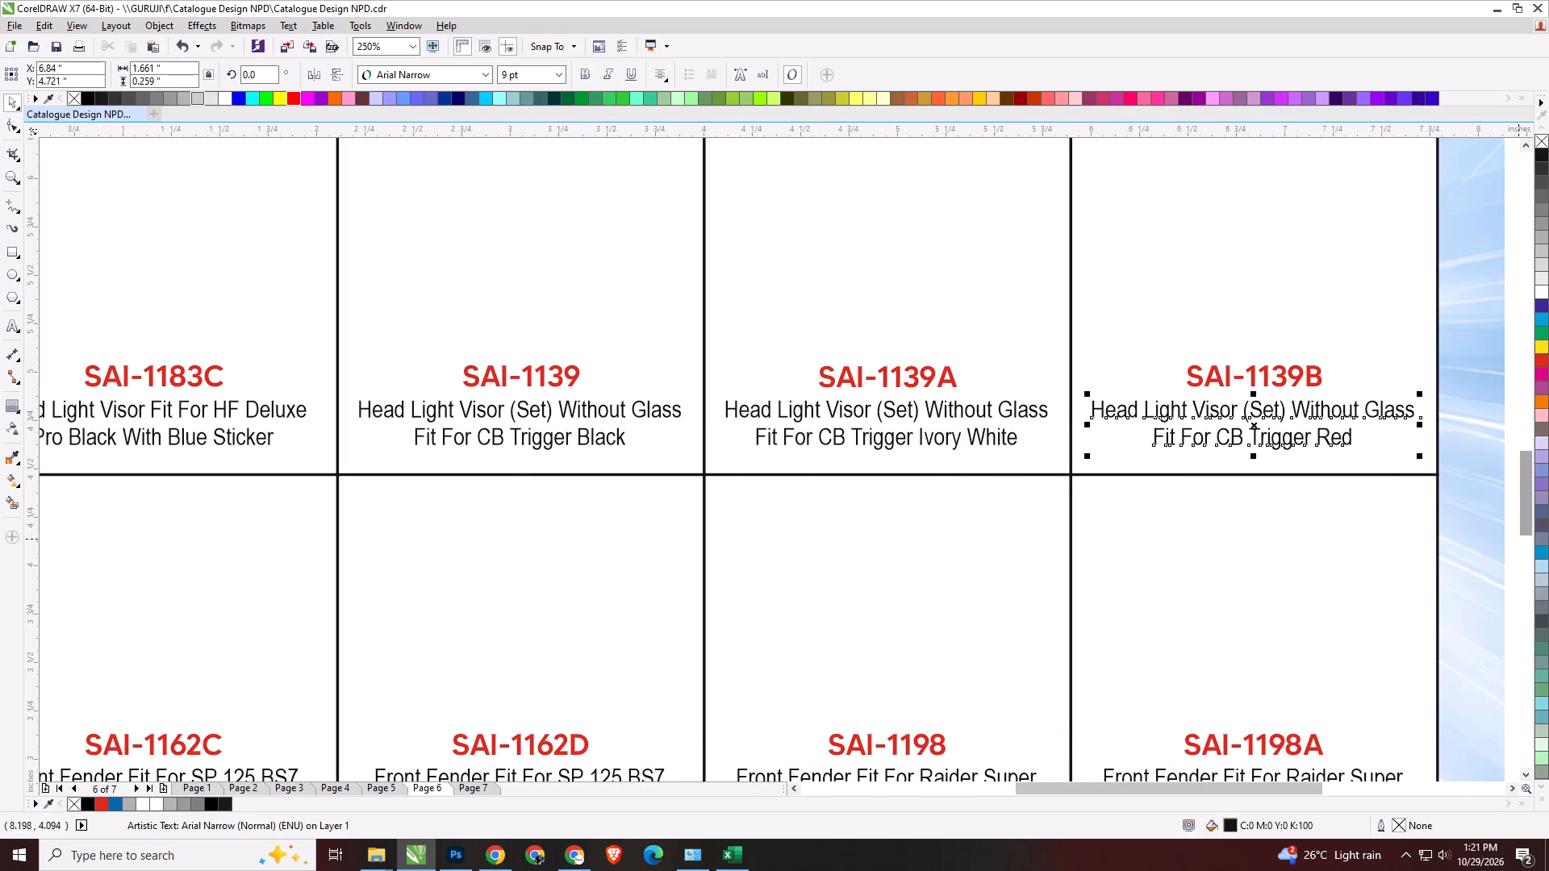
left_click_drag(1526, 469, 1526, 512)
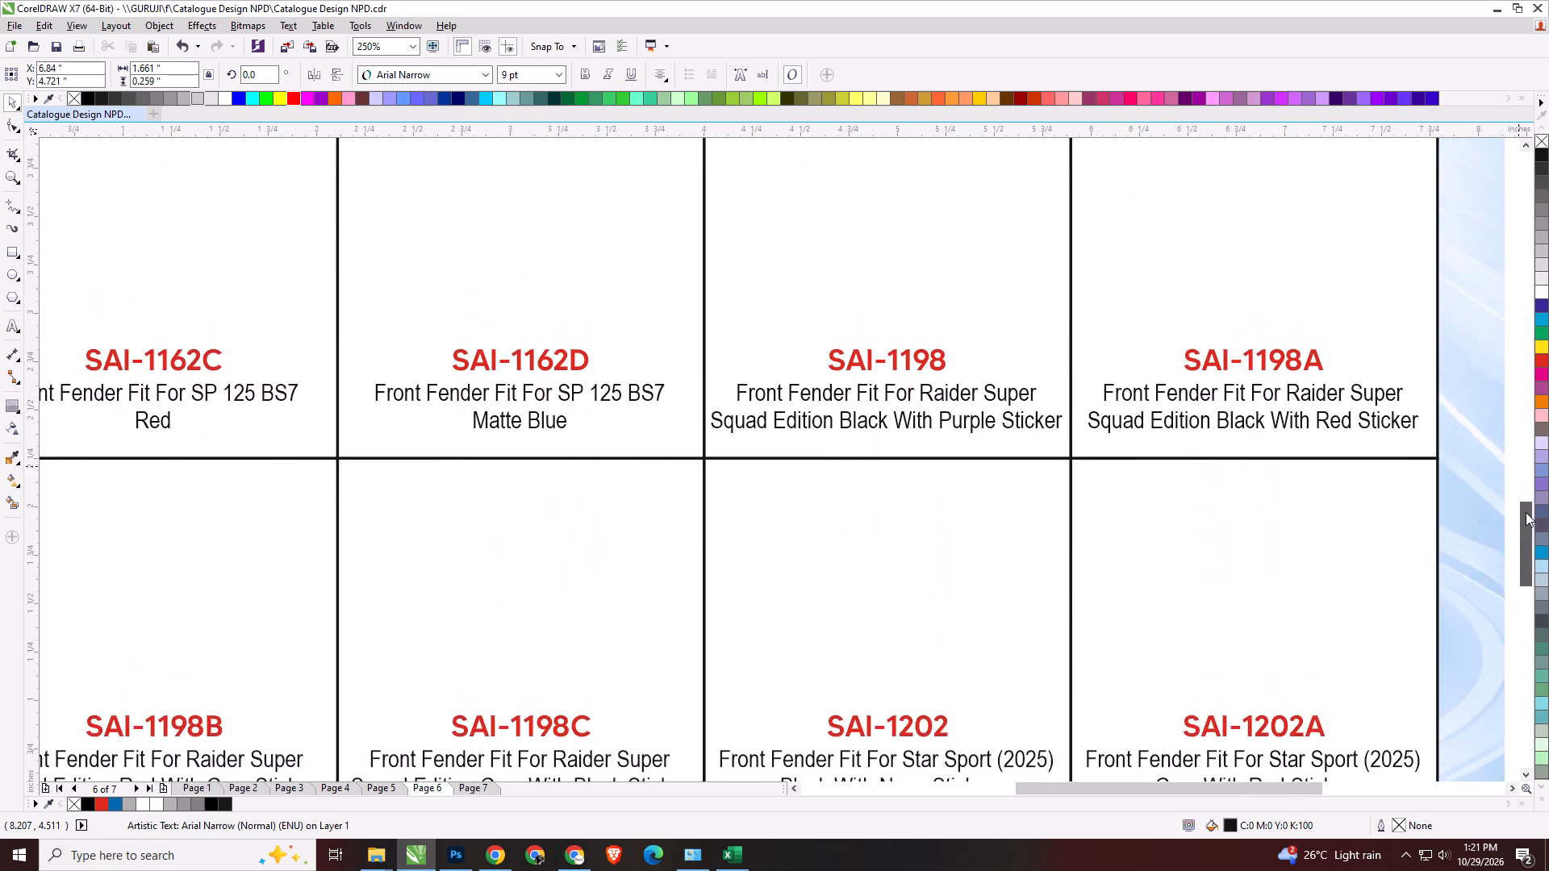
left_click_drag(1526, 512, 1526, 516)
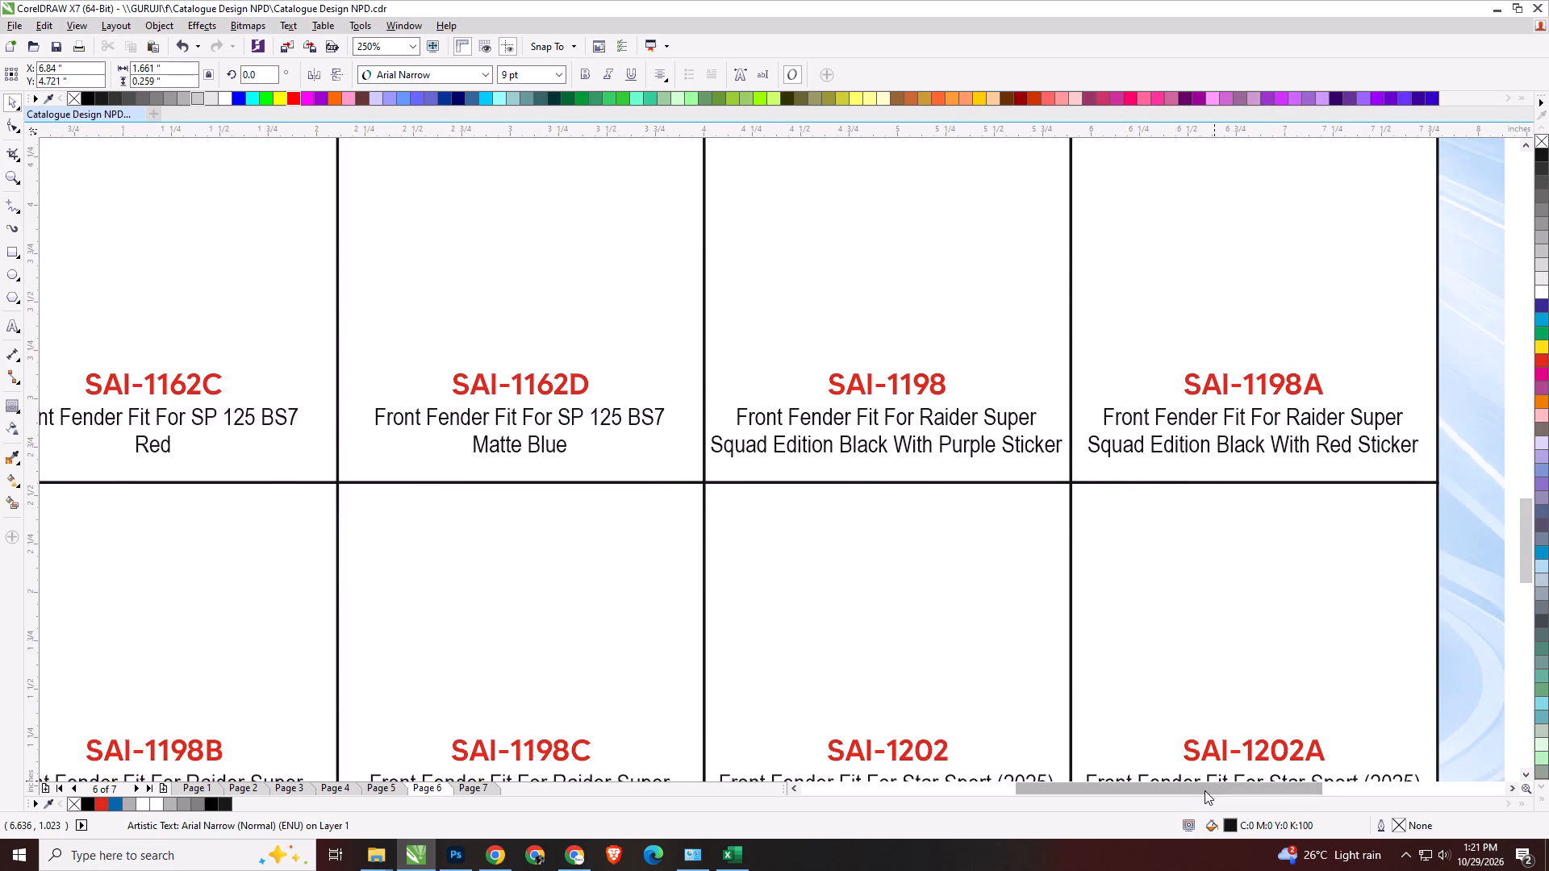
left_click_drag(1205, 790, 1069, 791)
left_click(1069, 791)
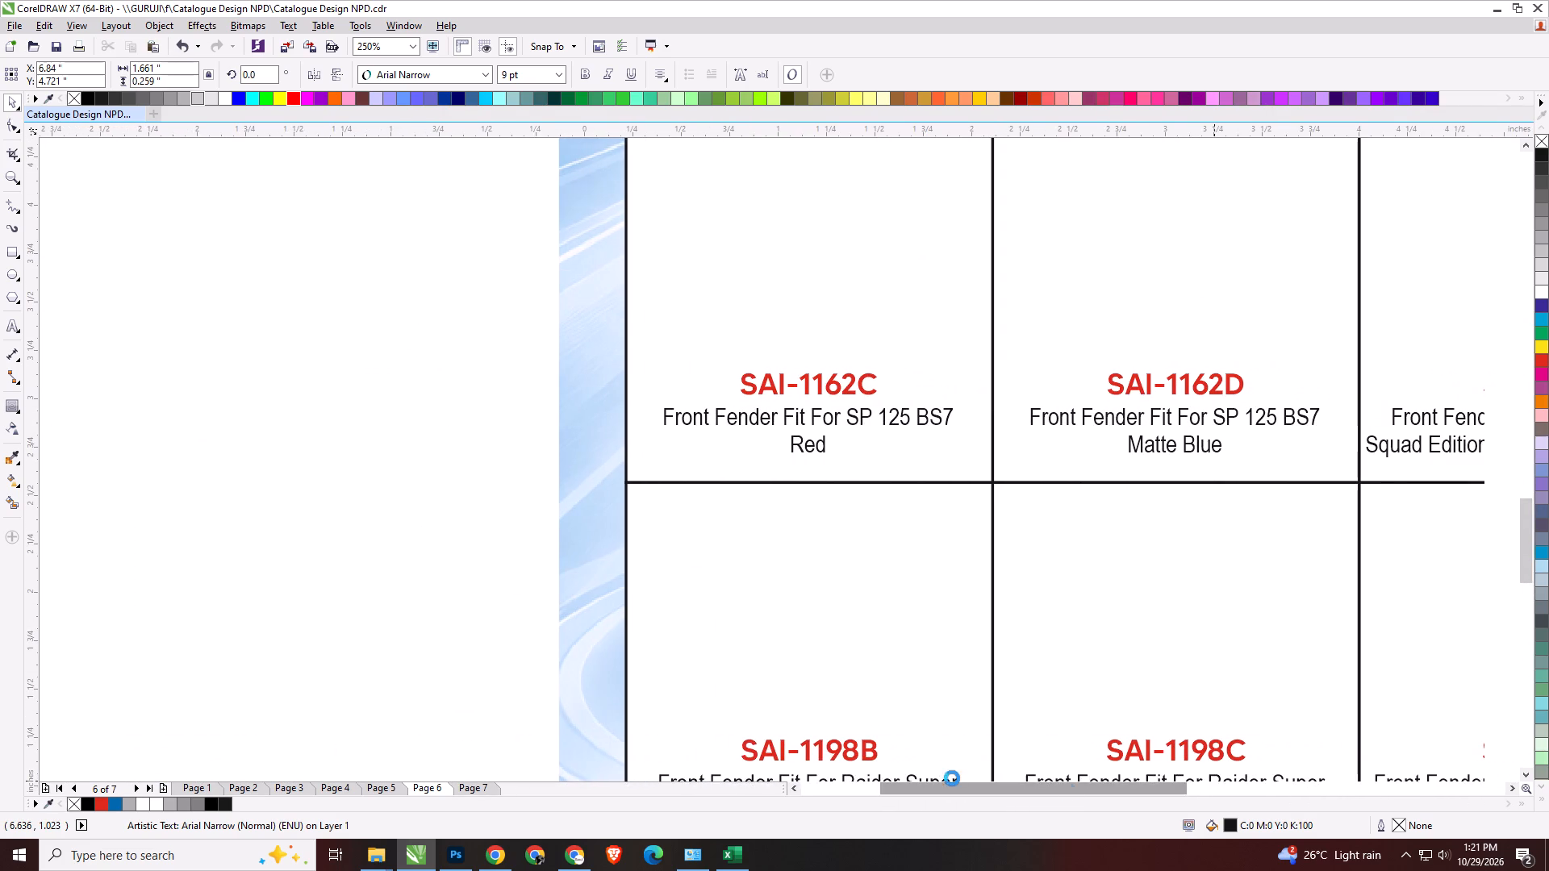
left_click(816, 376)
key("alt+Tab")
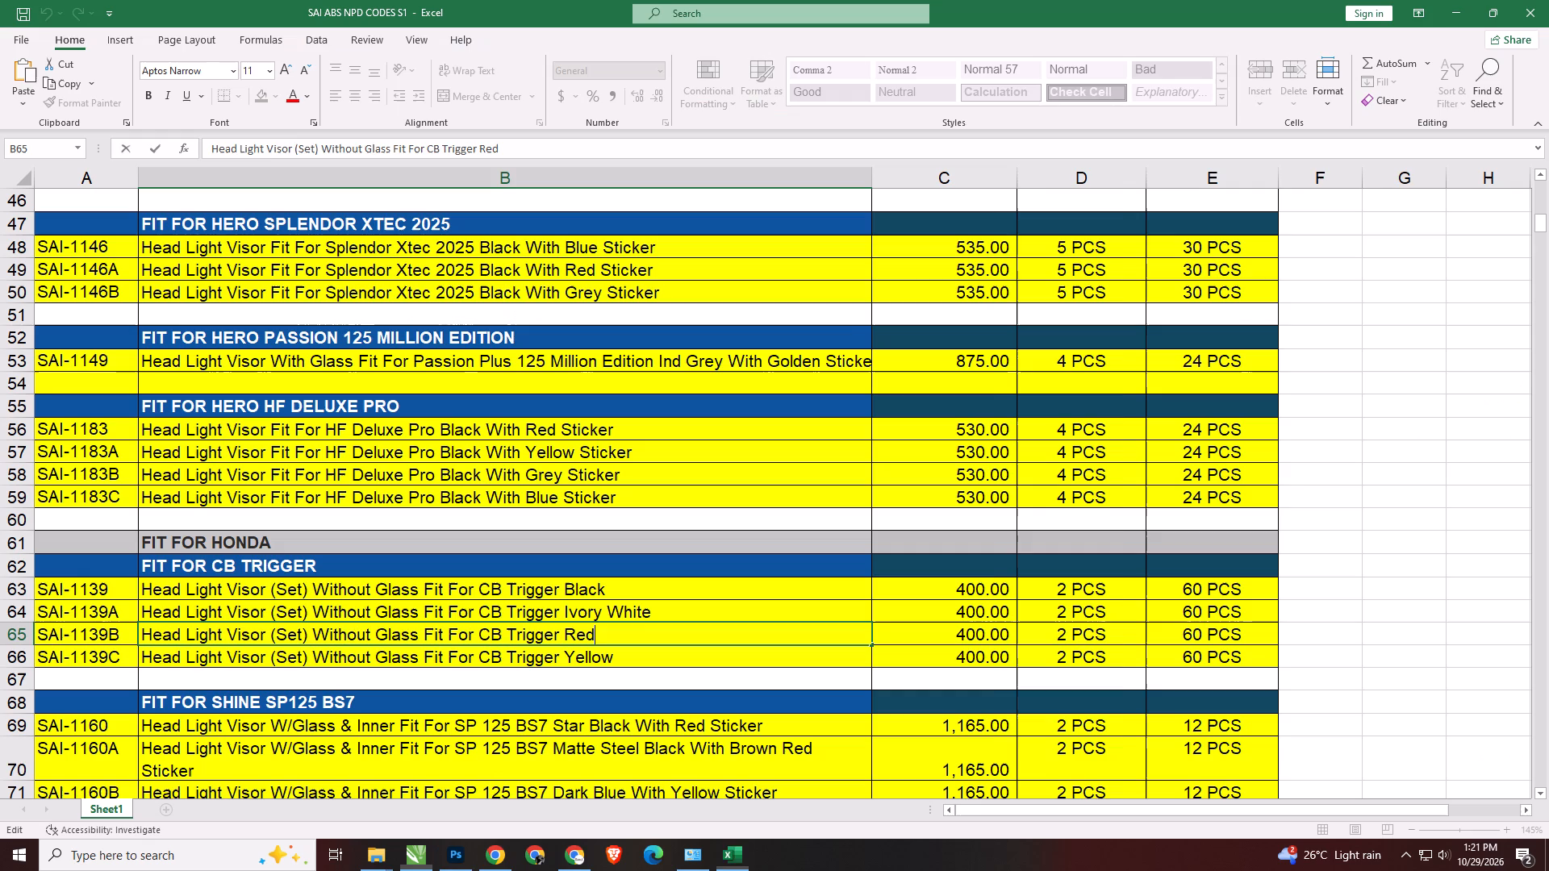
double_click(127, 653)
key("ctrl+a")
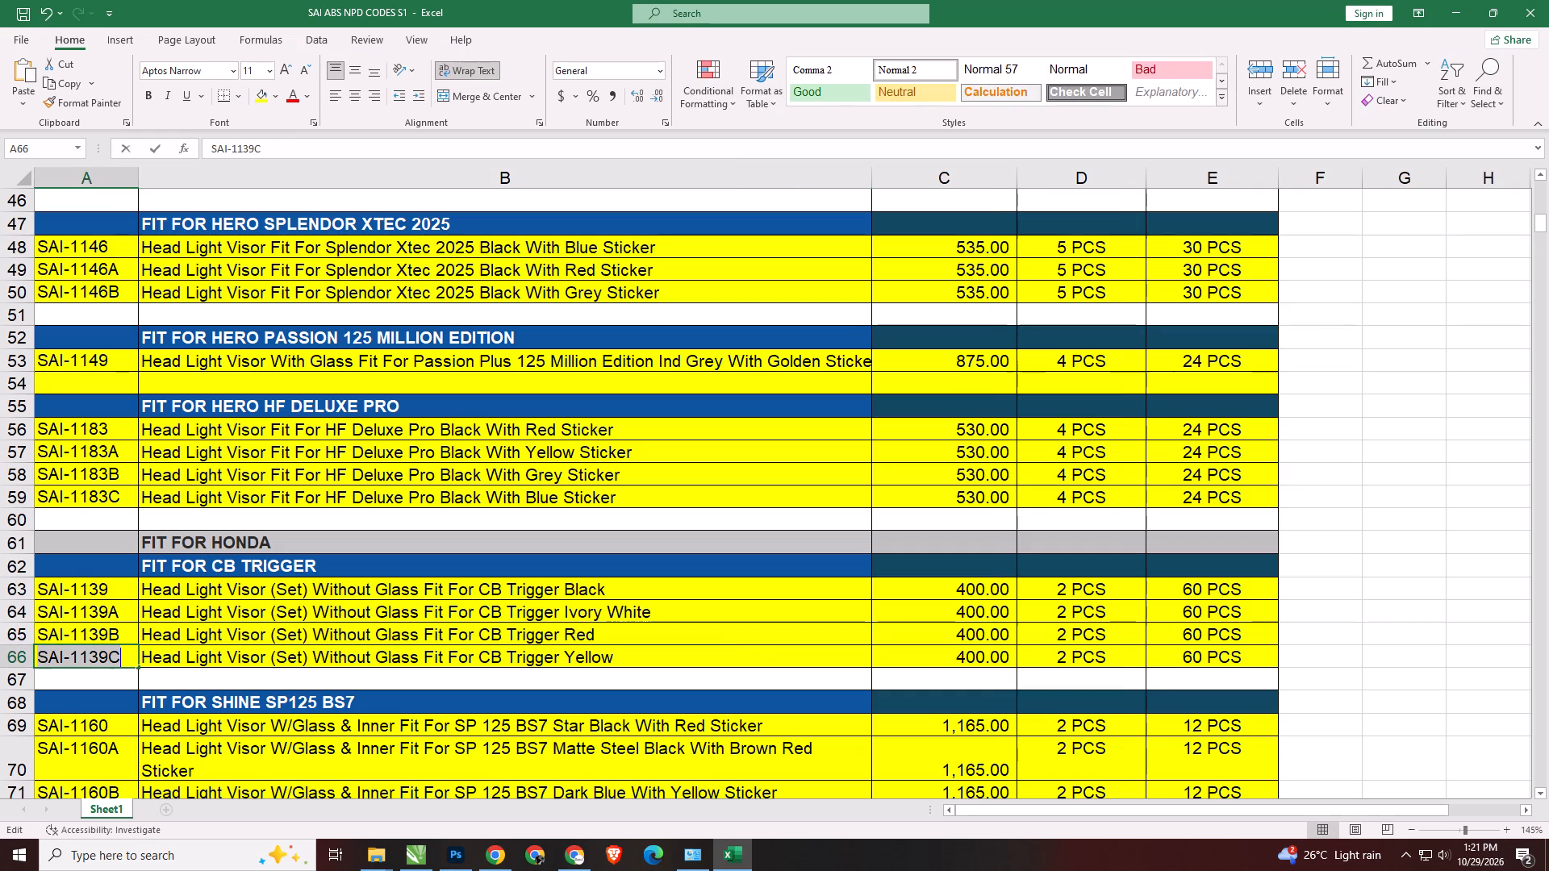
key("ctrl+c")
key("alt+Tab")
double_click(853, 385)
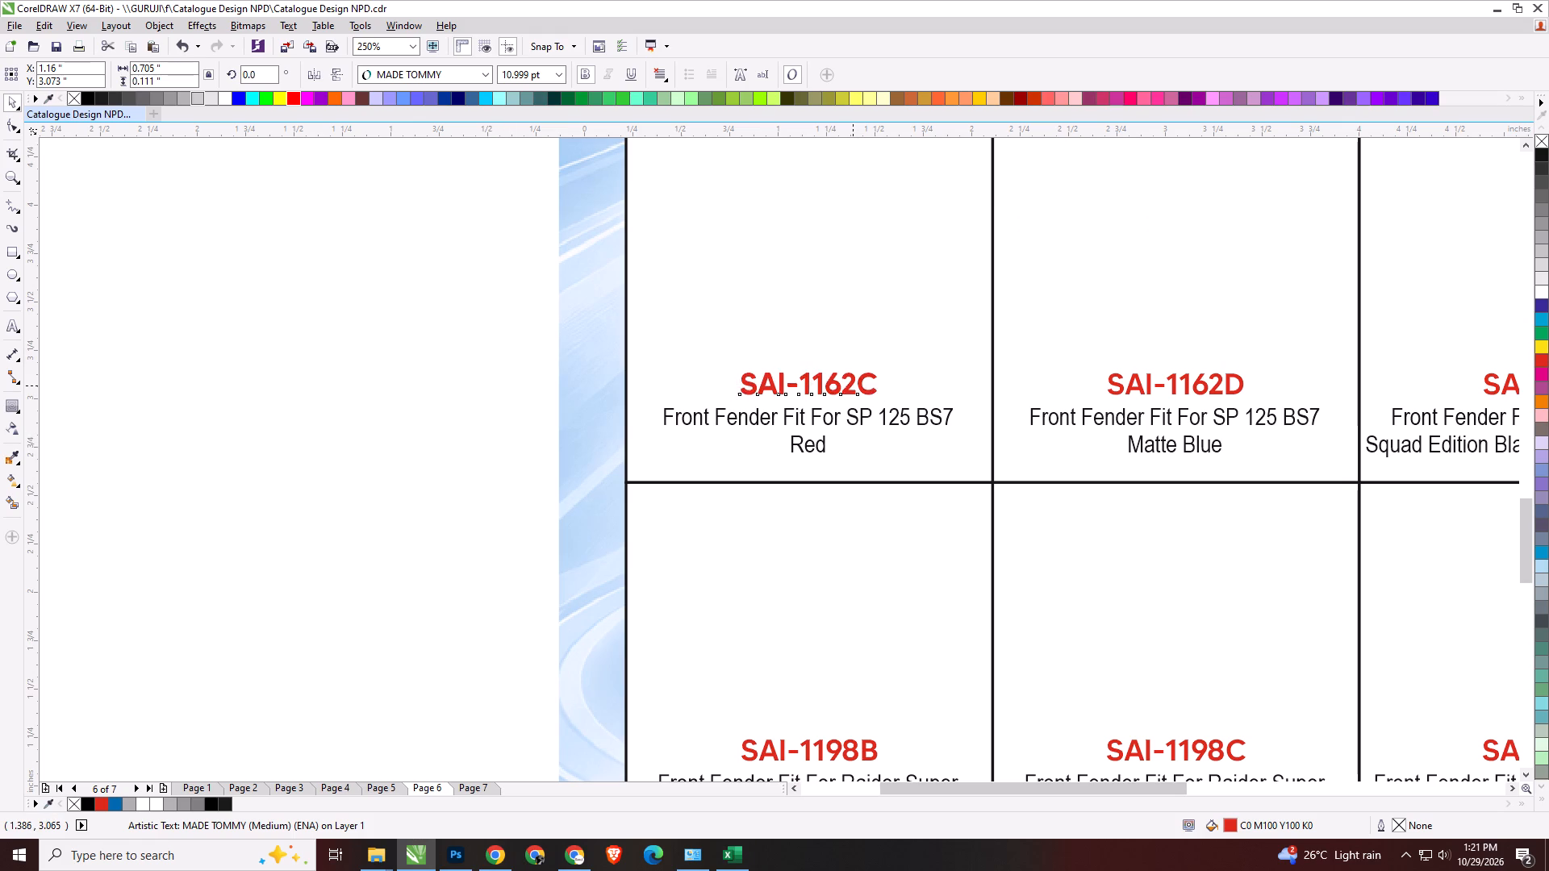
key("ctrl+a")
key("ctrl+v")
Replace the SAI-1139C description with "Head Light Visor (Set) Without Glass Fit For CB Trigger Yellow" from Excel, breaking the line before "Fit".
key("alt+Tab")
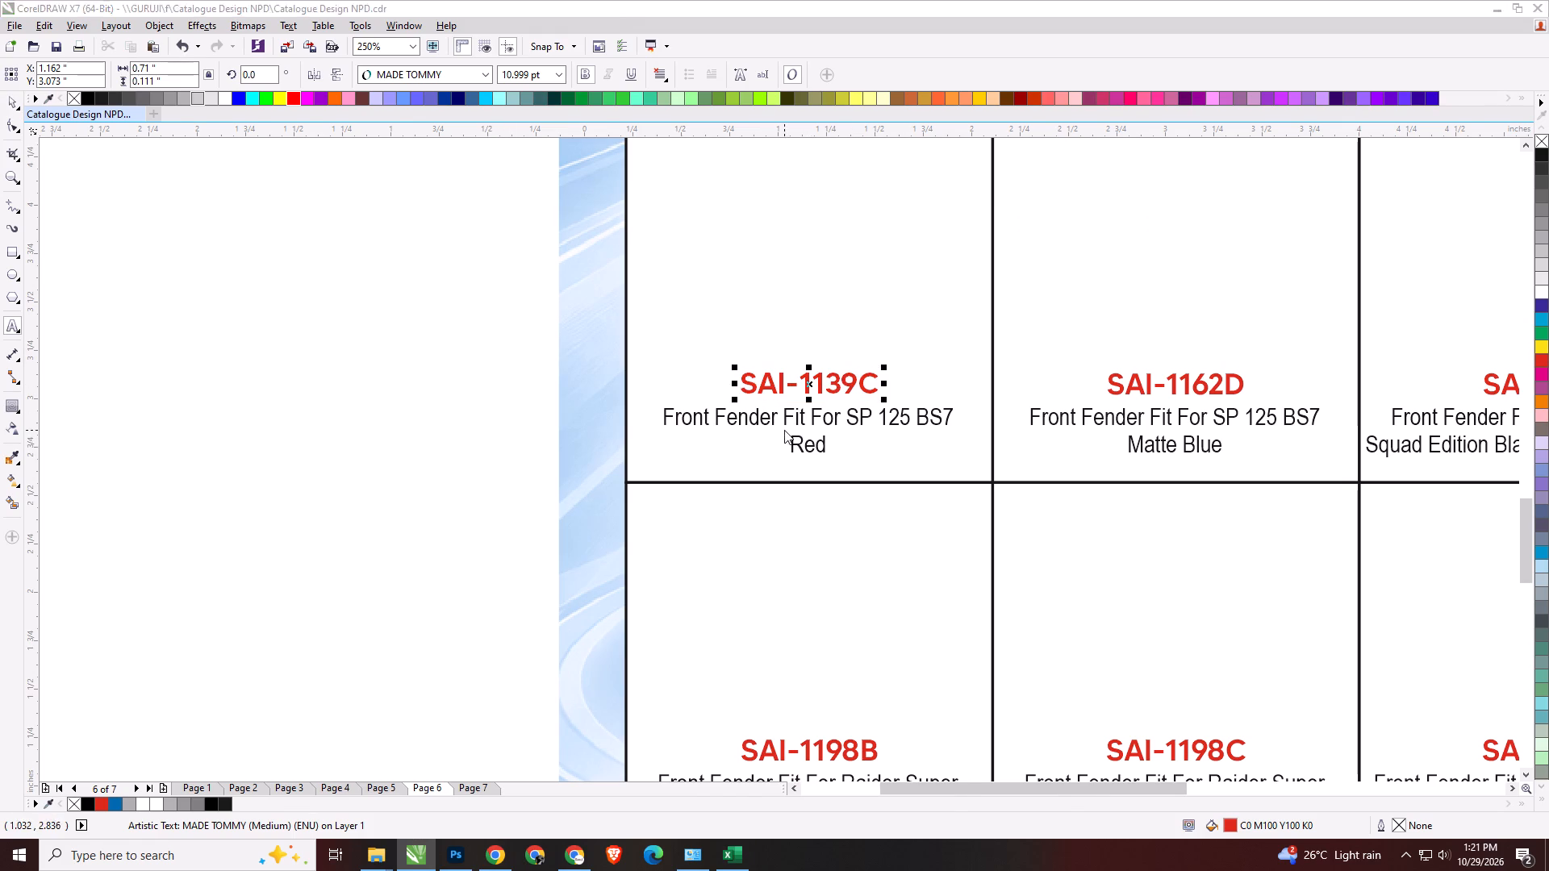
double_click(360, 655)
key("ctrl+a")
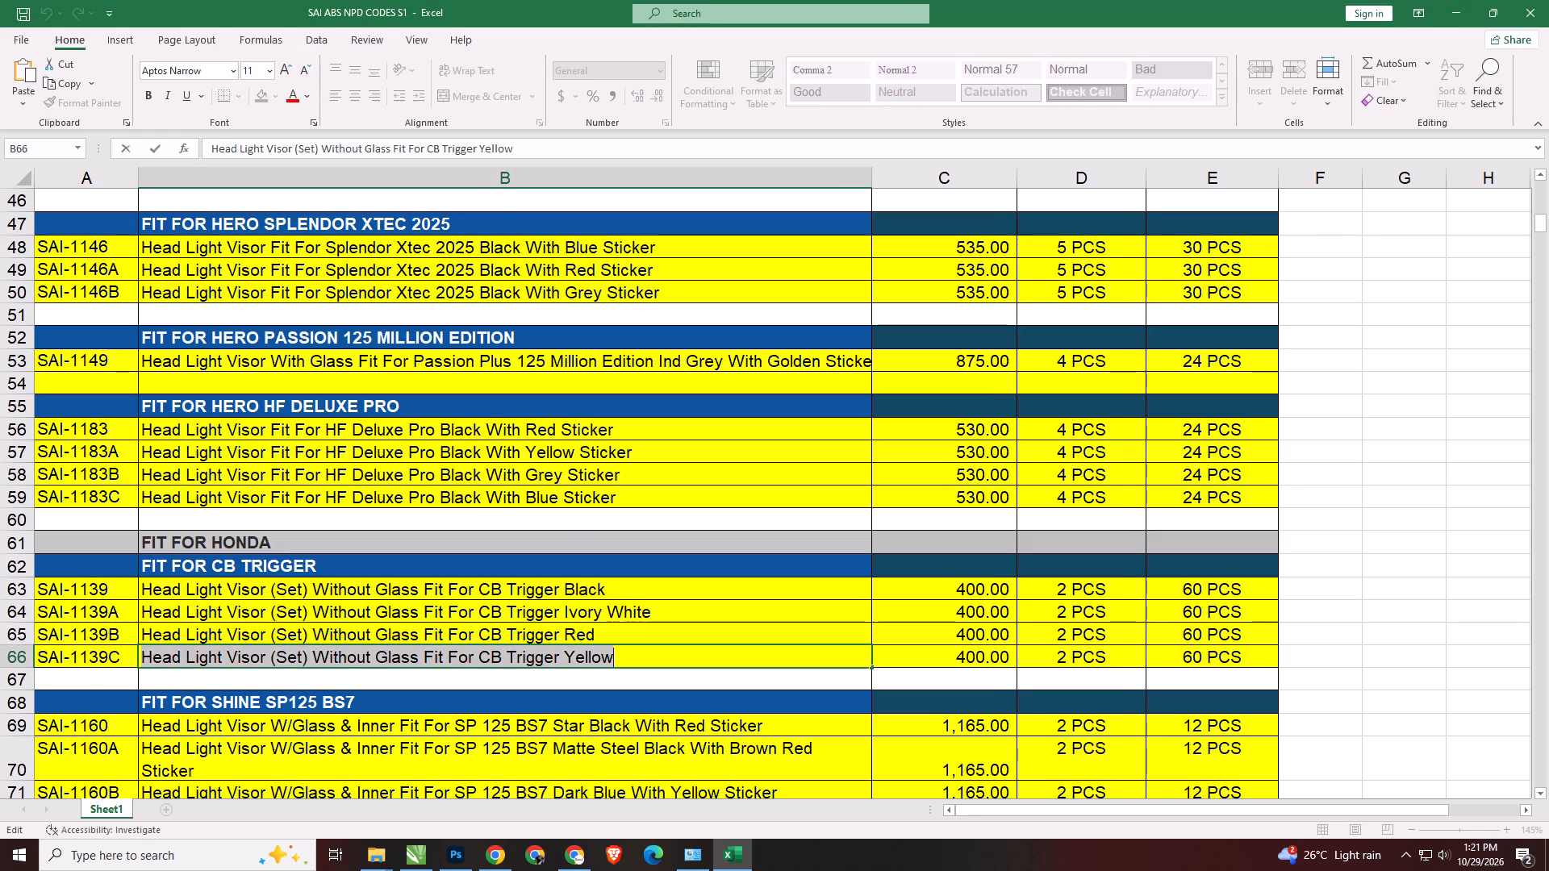
key("ctrl+c")
key("alt+Tab")
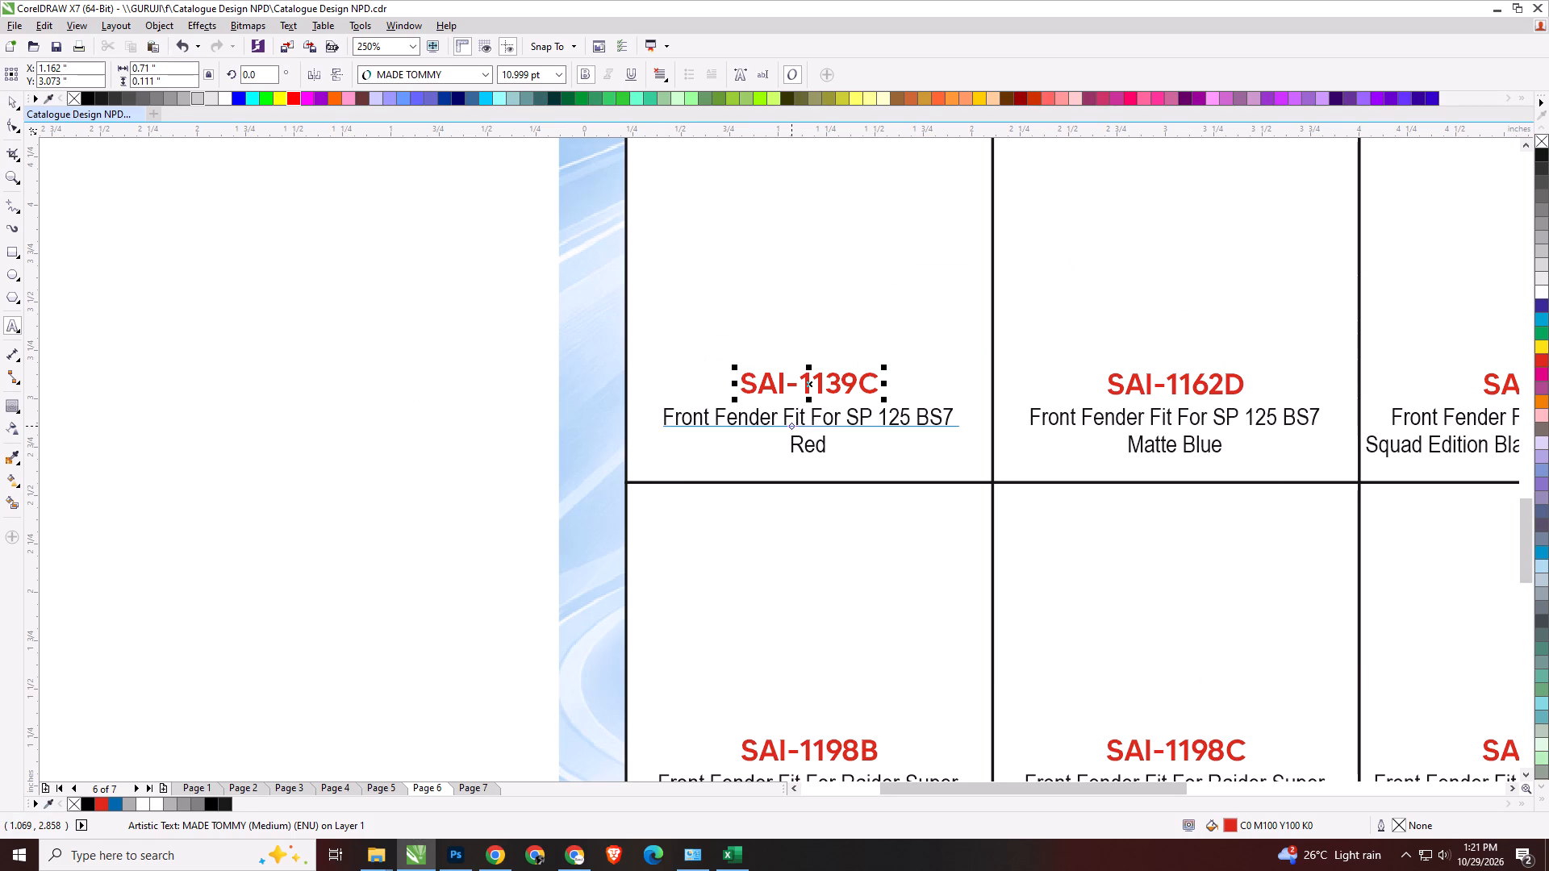
left_click(791, 429)
key("ctrl+a")
key("ctrl+v")
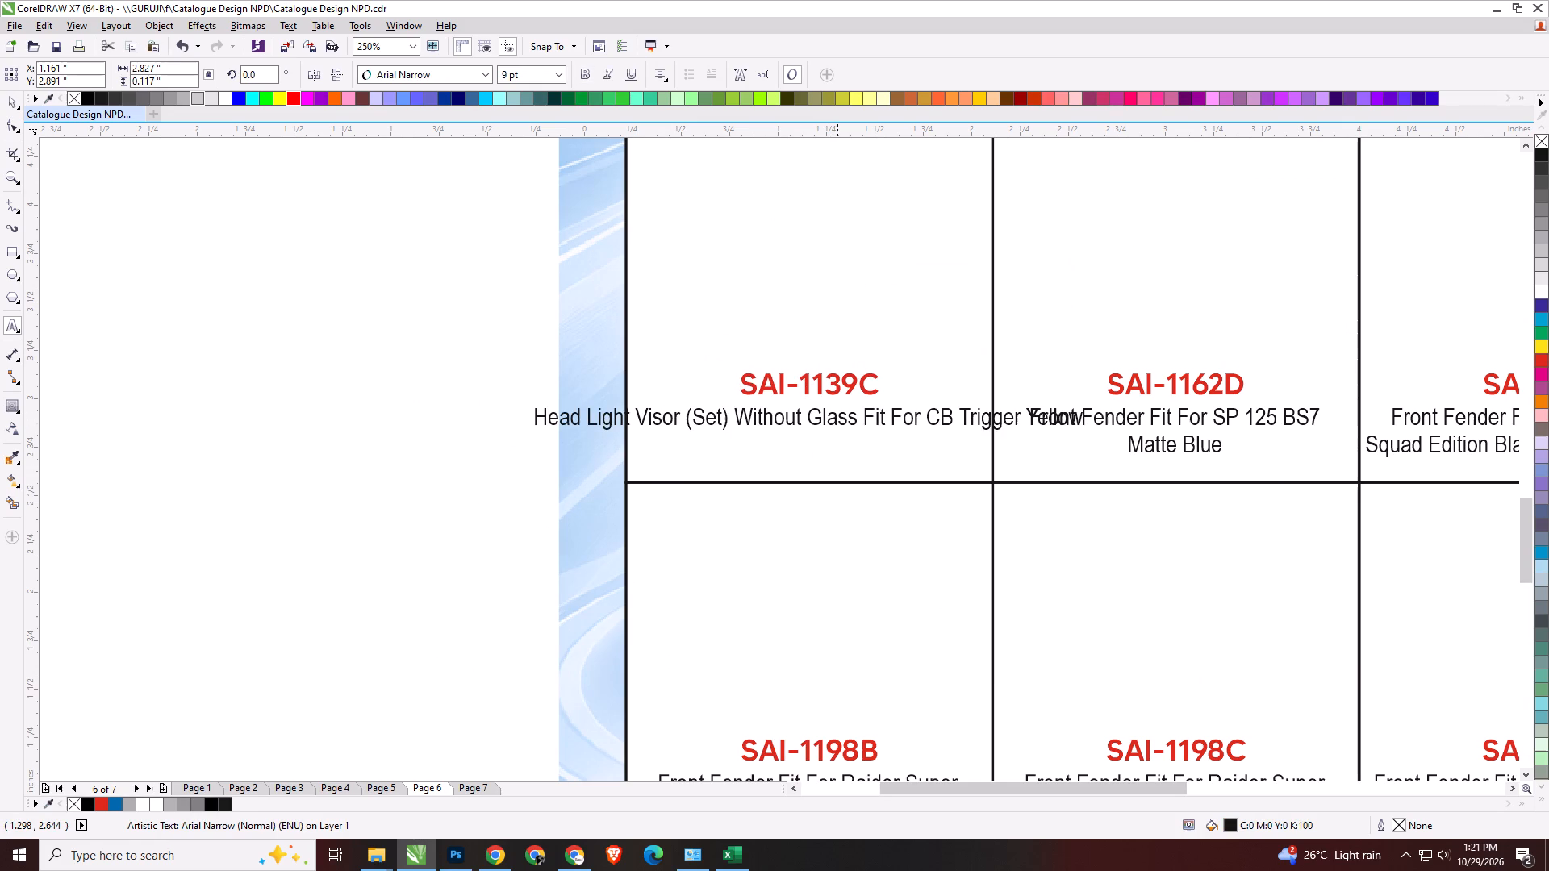
left_click(862, 411)
key("Return")
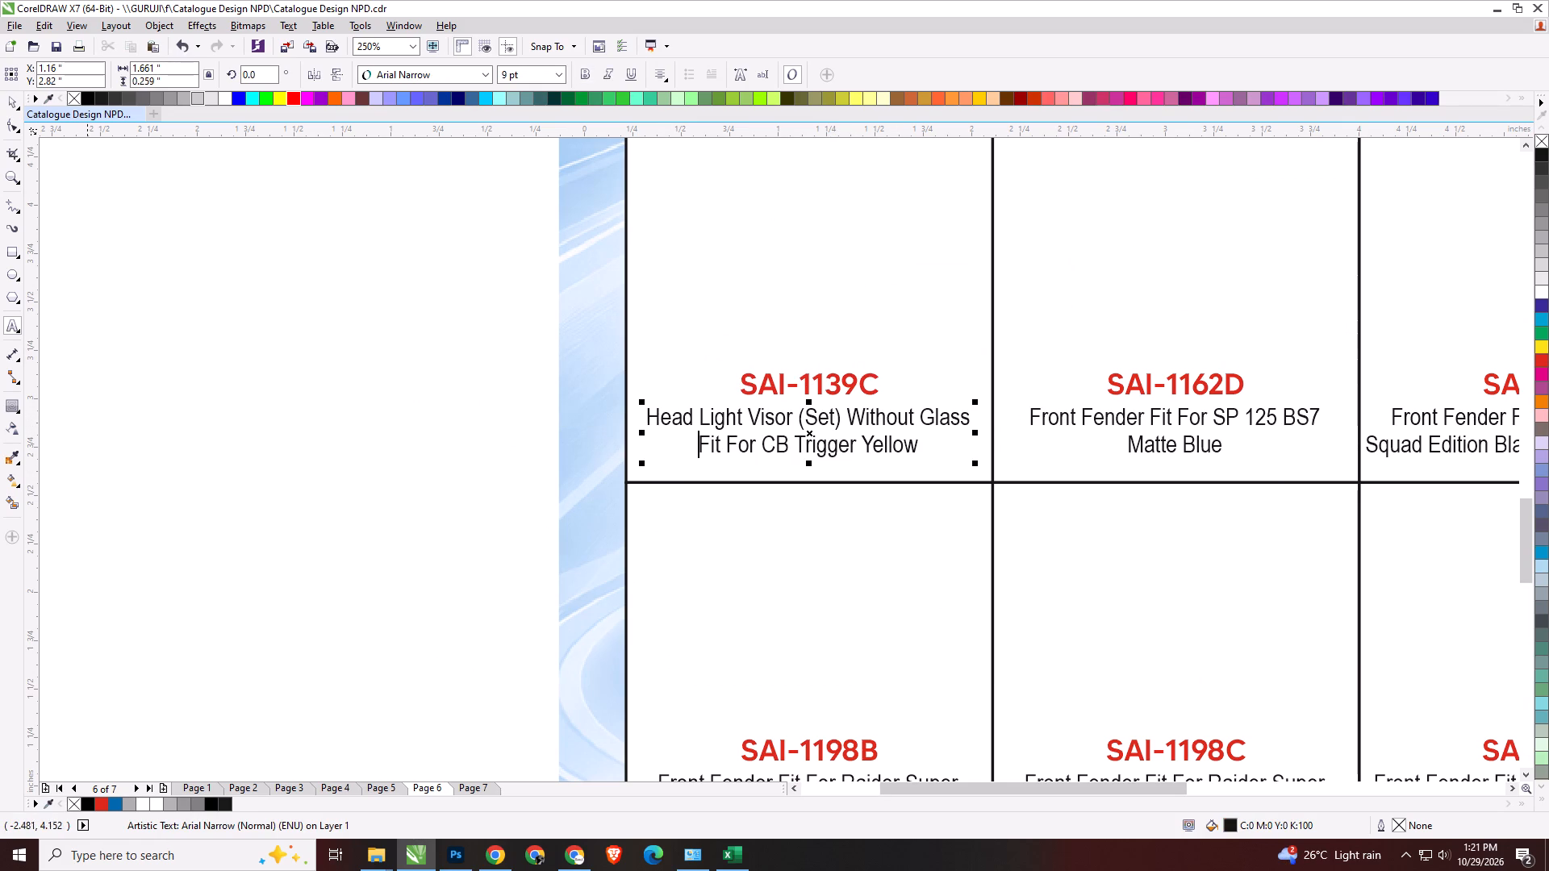
left_click(18, 101)
Replace the SAI-1162D code in the fourth row's second cell with SAI-1160 from the Excel workbook.
left_click_drag(921, 788, 957, 786)
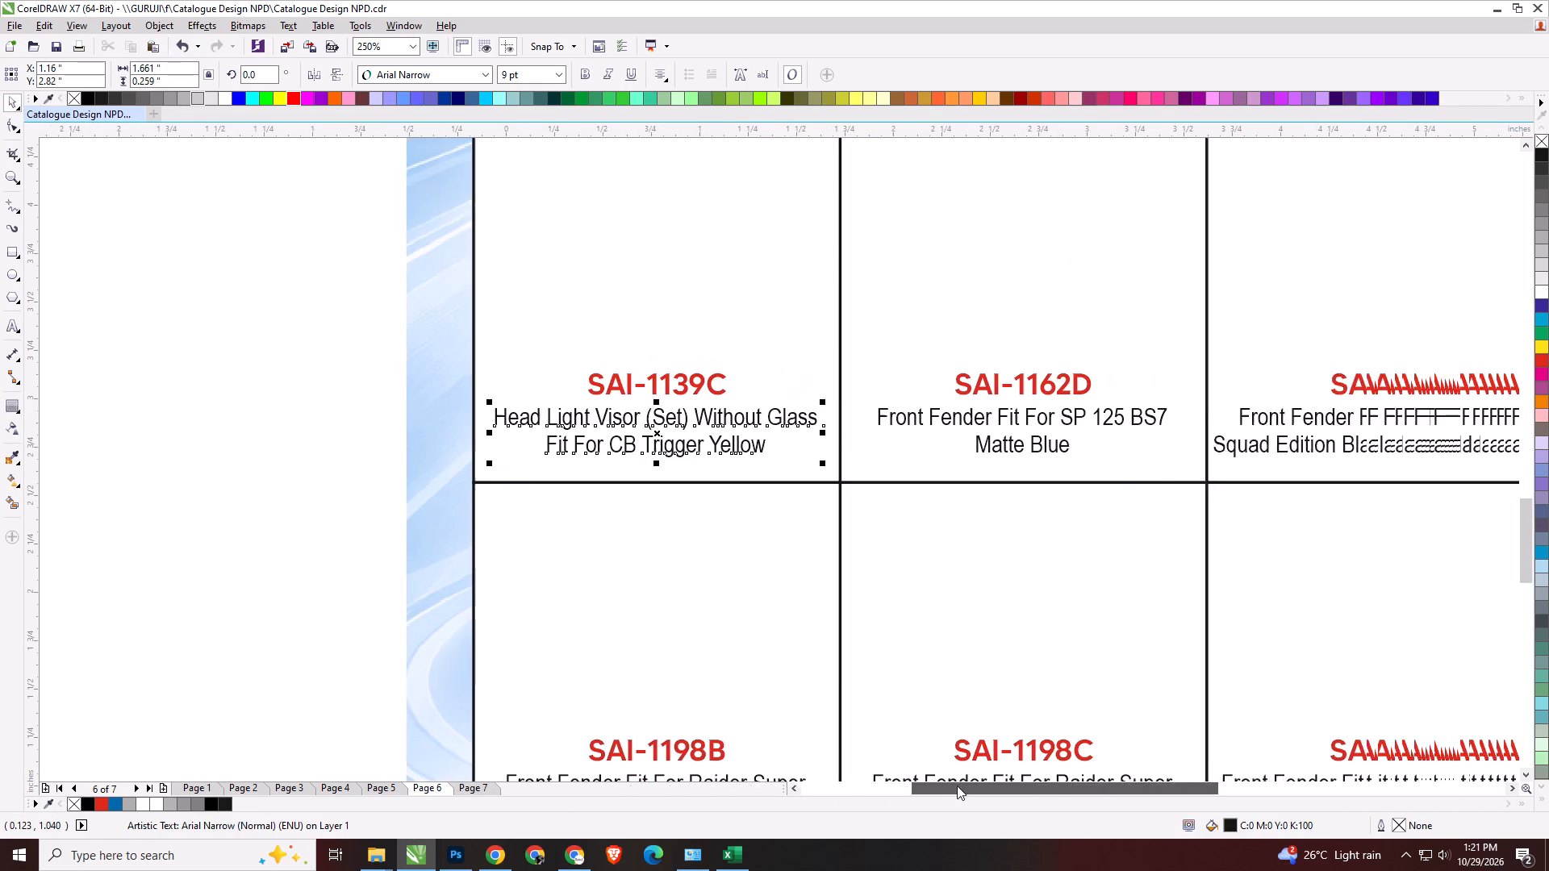
left_click_drag(957, 786, 1010, 784)
key("alt+Tab")
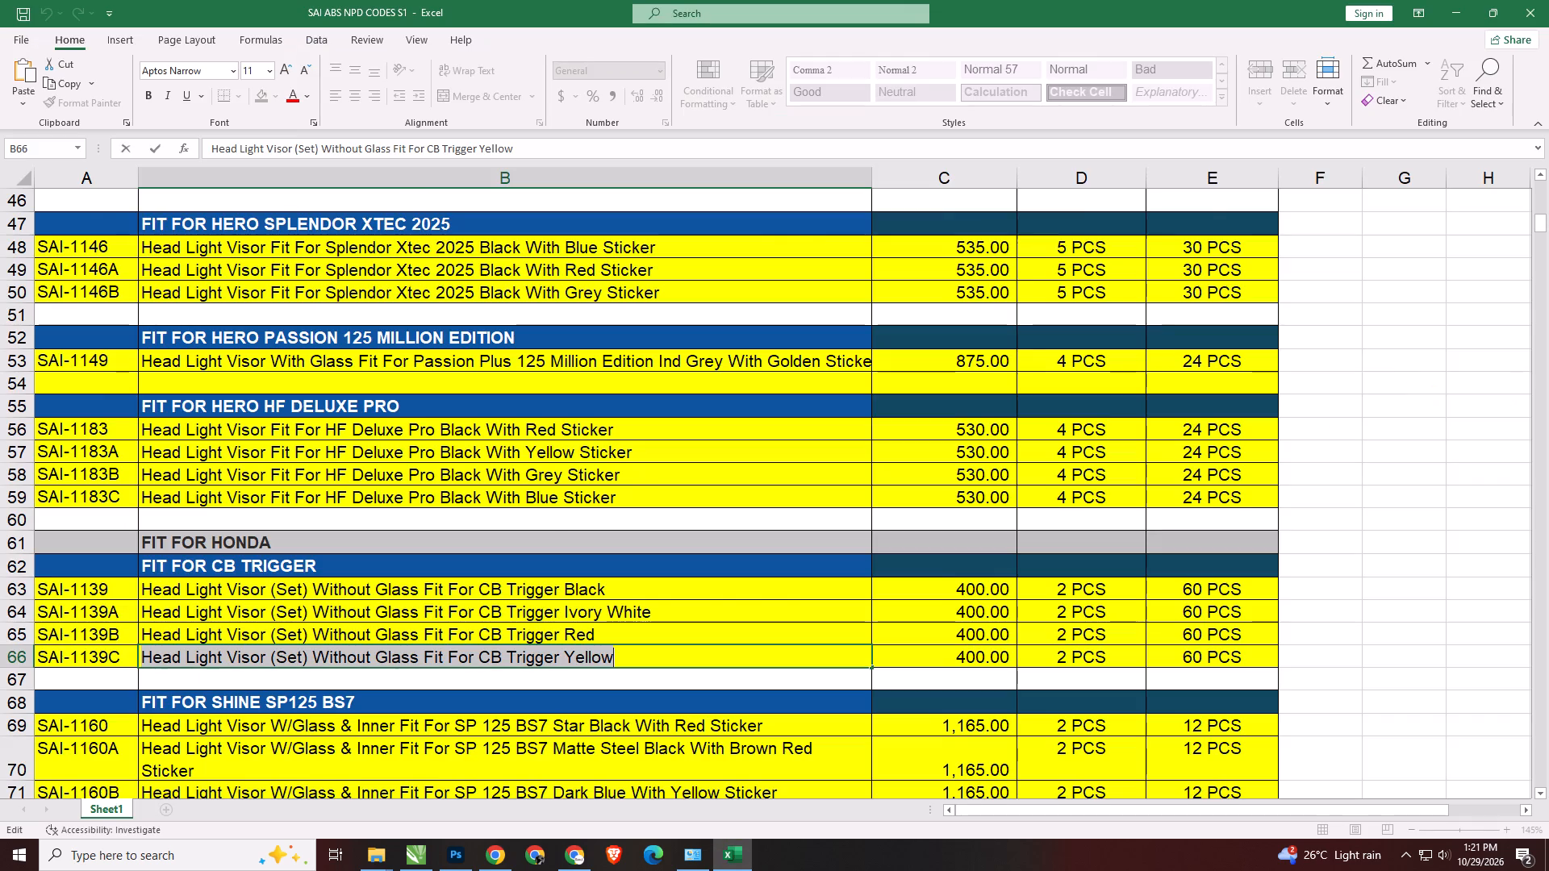
scroll(489, 570, "down", 2)
double_click(113, 594)
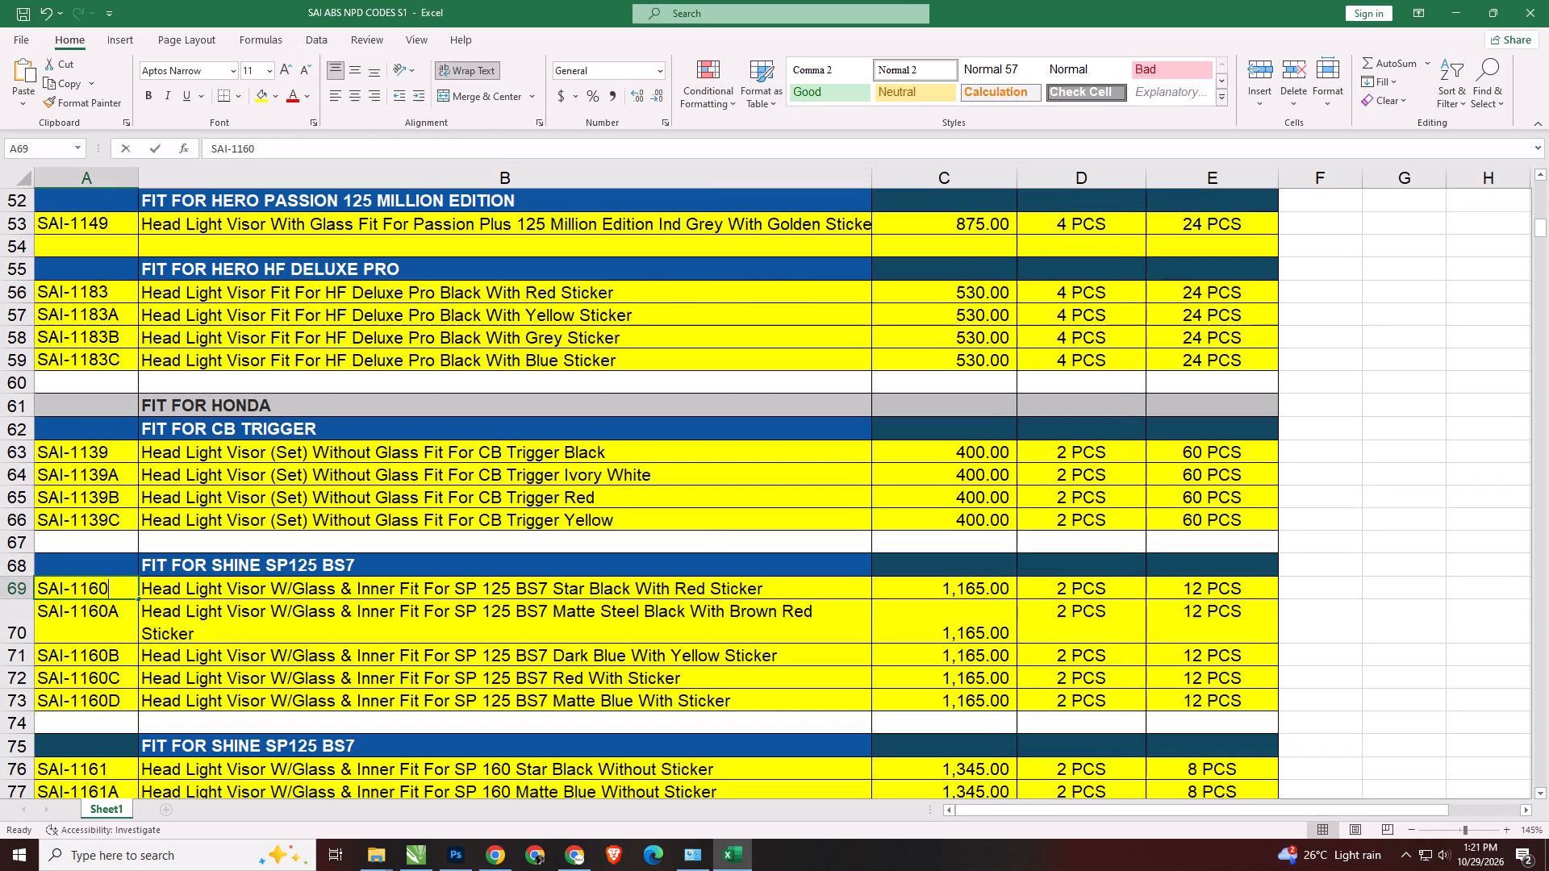
key("ctrl+a")
key("ctrl+c")
key("alt+Tab")
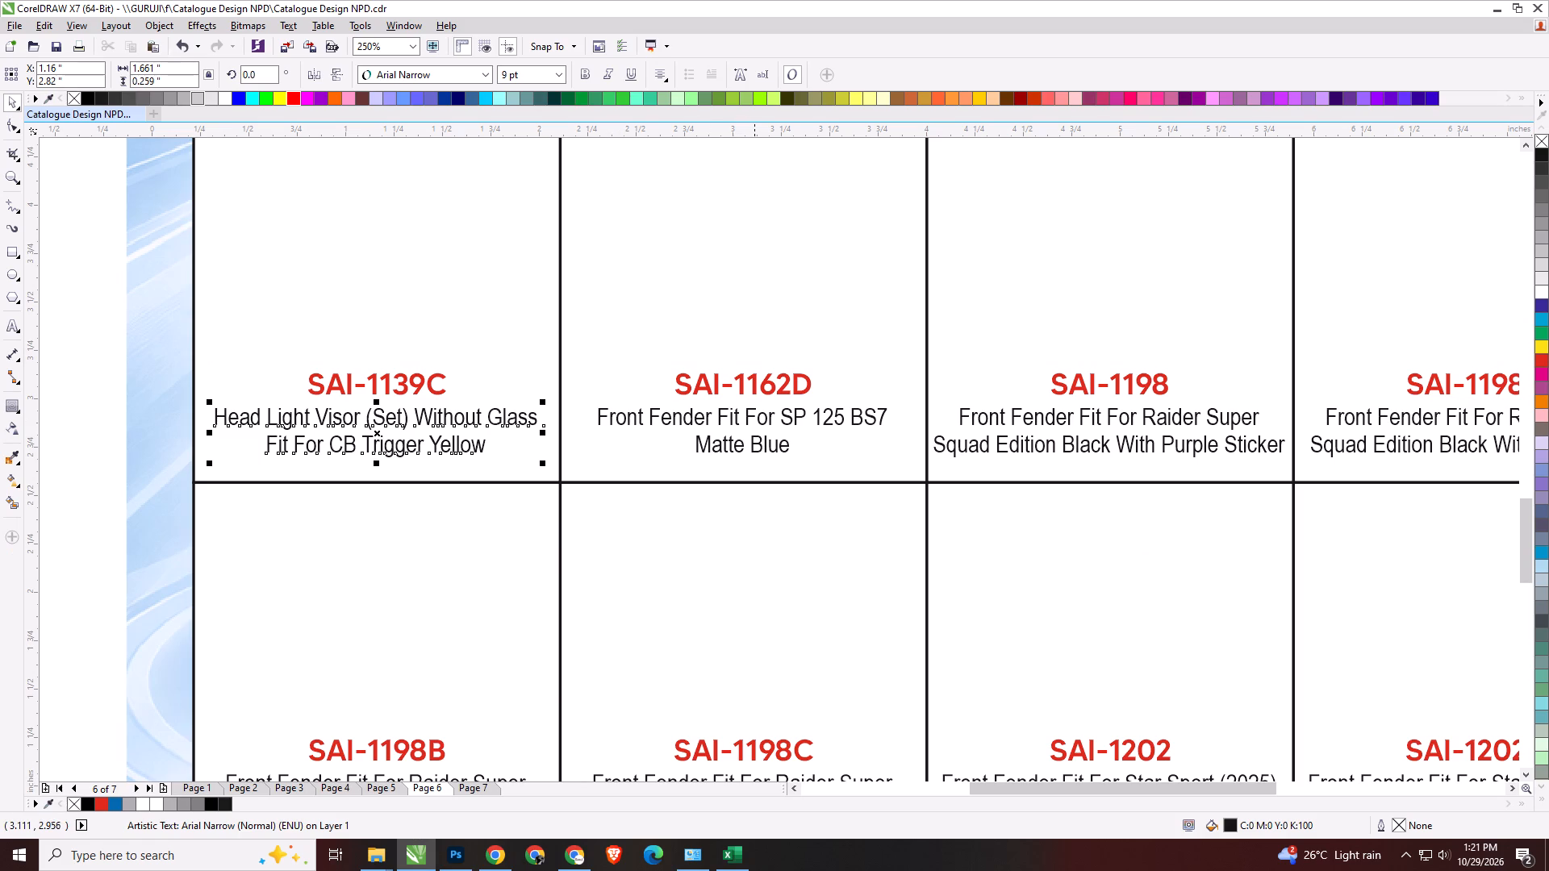
double_click(754, 390)
key("ctrl+a")
key("ctrl+v")
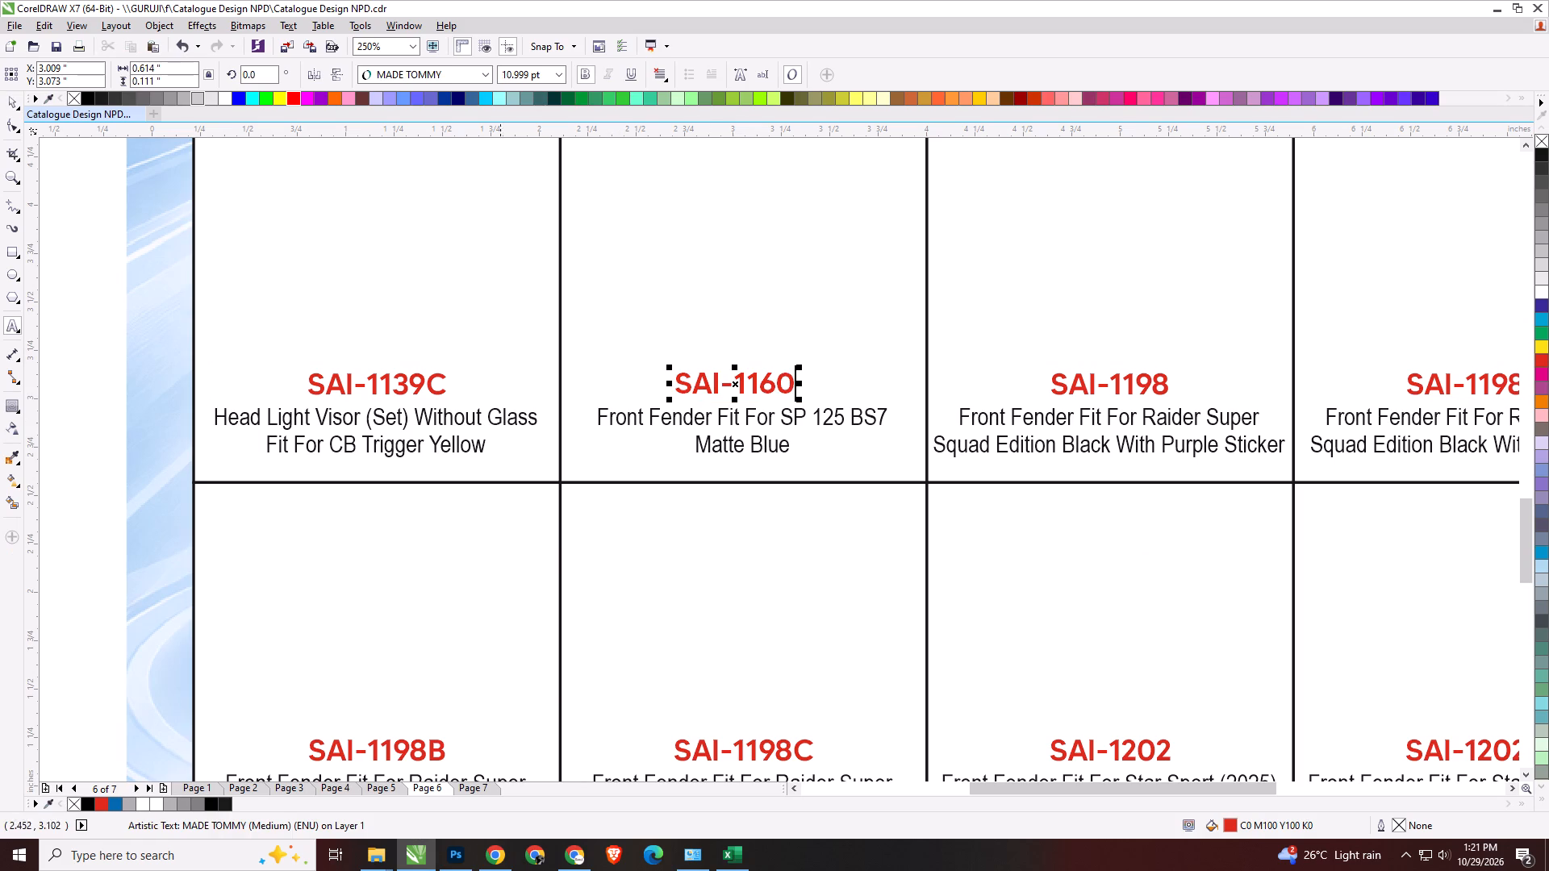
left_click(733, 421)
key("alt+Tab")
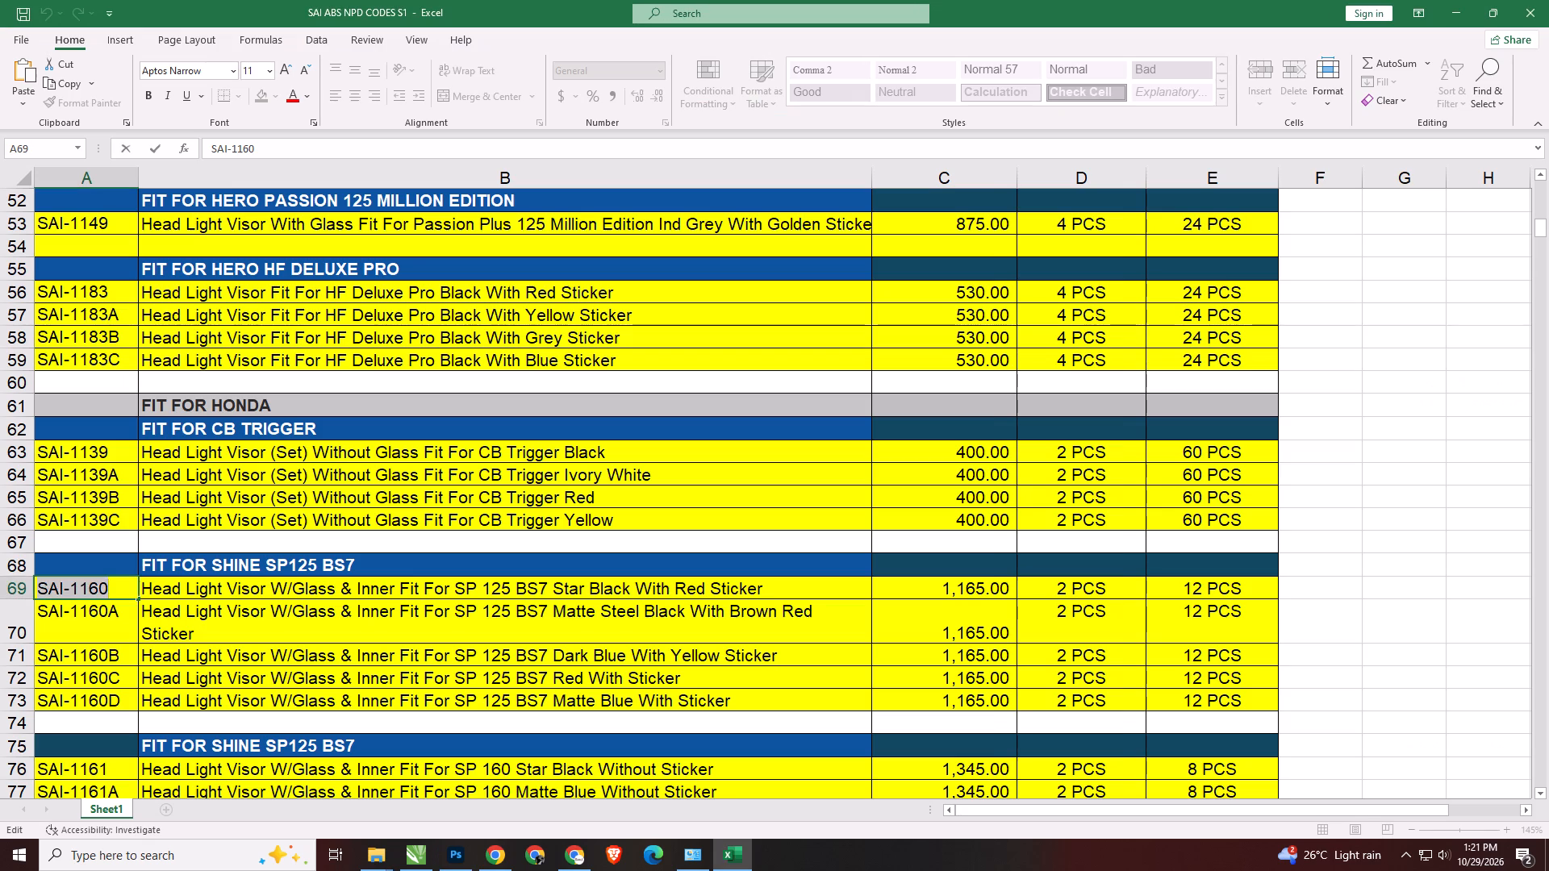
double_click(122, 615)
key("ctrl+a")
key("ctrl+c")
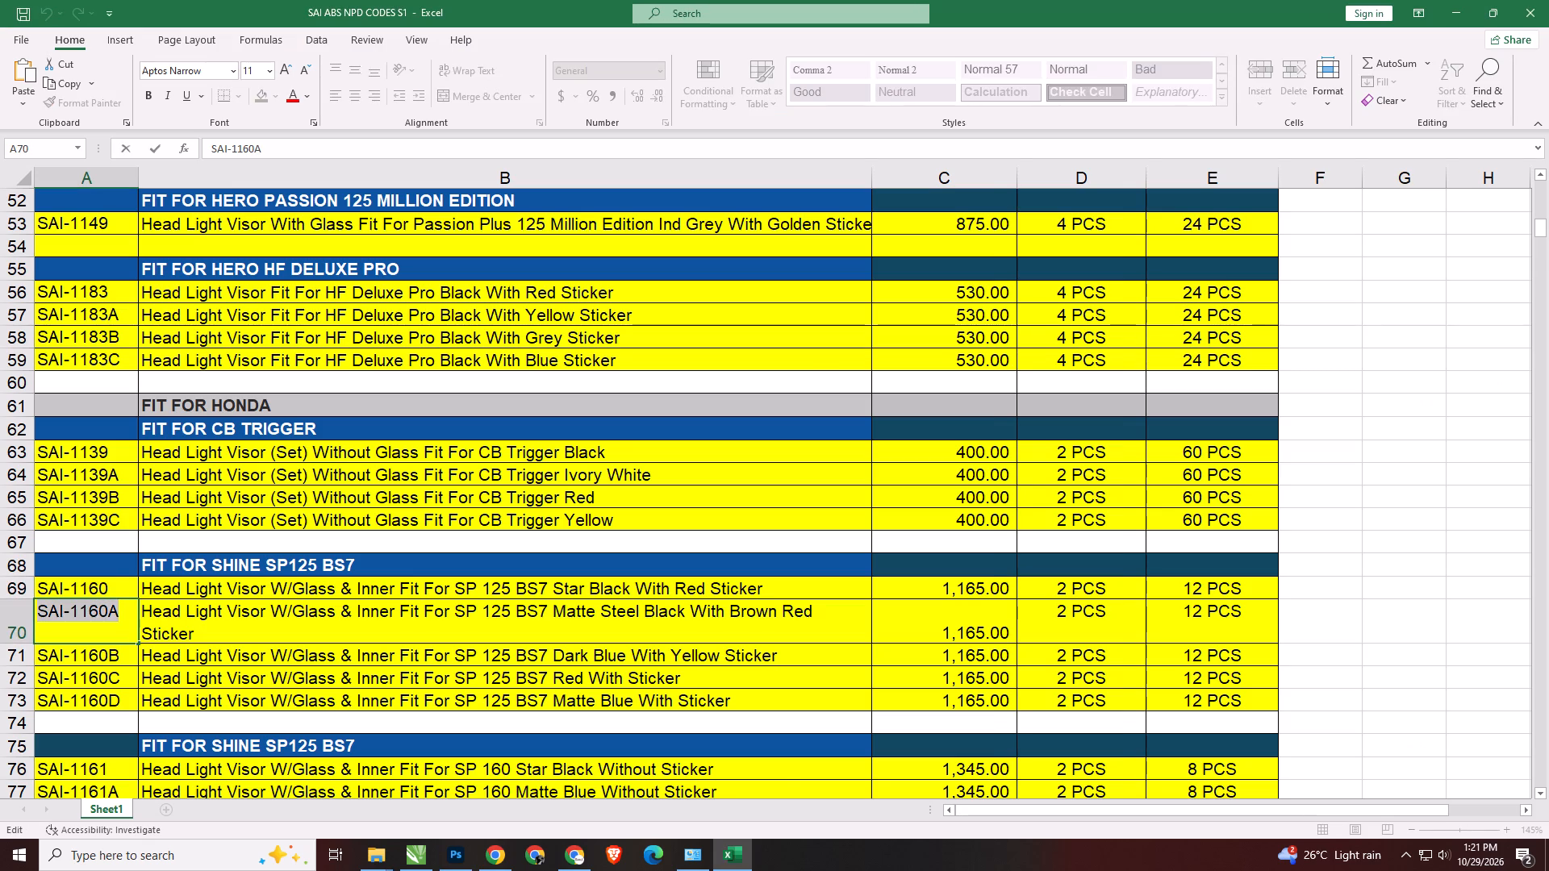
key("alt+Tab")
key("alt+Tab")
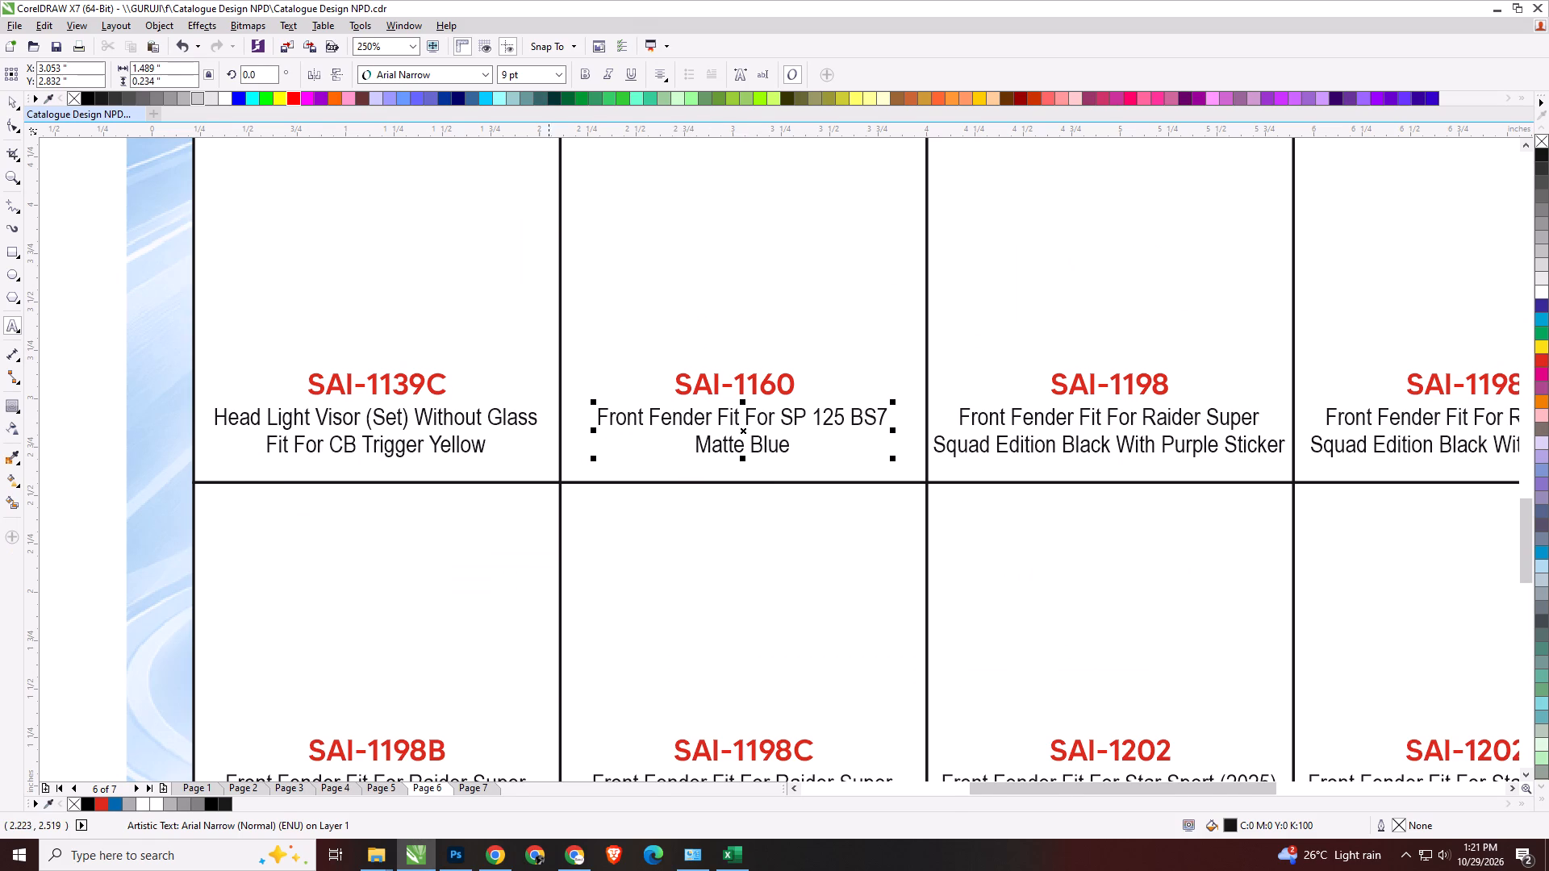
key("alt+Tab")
Replace the SAI-1160 description with "Head Light Visor W/Glass & Inner Fit For SP 125 BS7 Star Black With Red Sticker" from the Excel workbook.
key("alt+Tab")
double_click(208, 590)
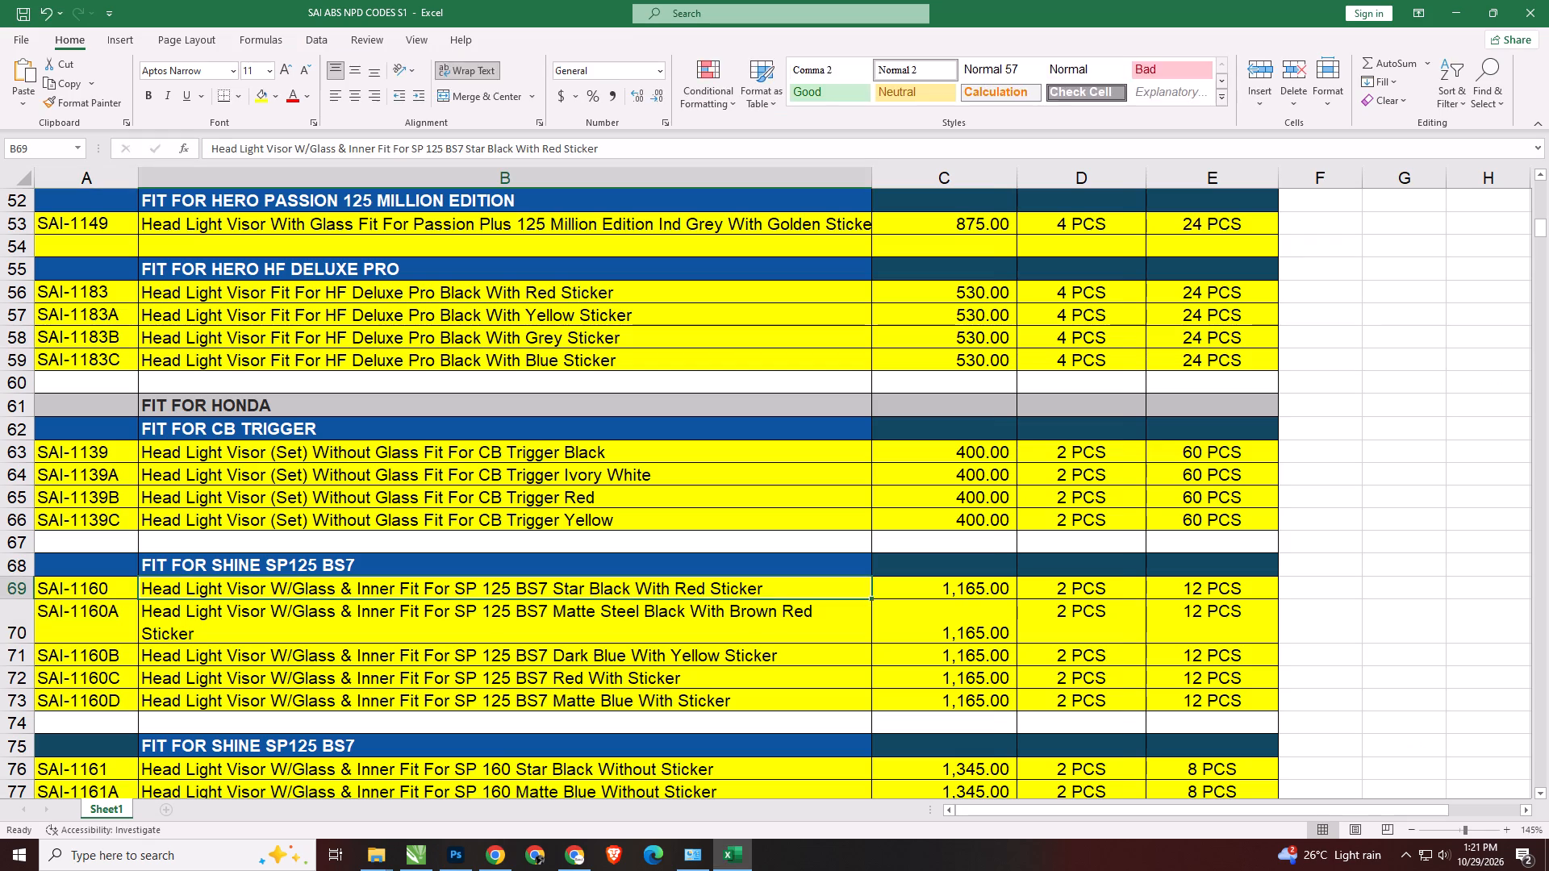
key("ctrl+a")
key("ctrl+c")
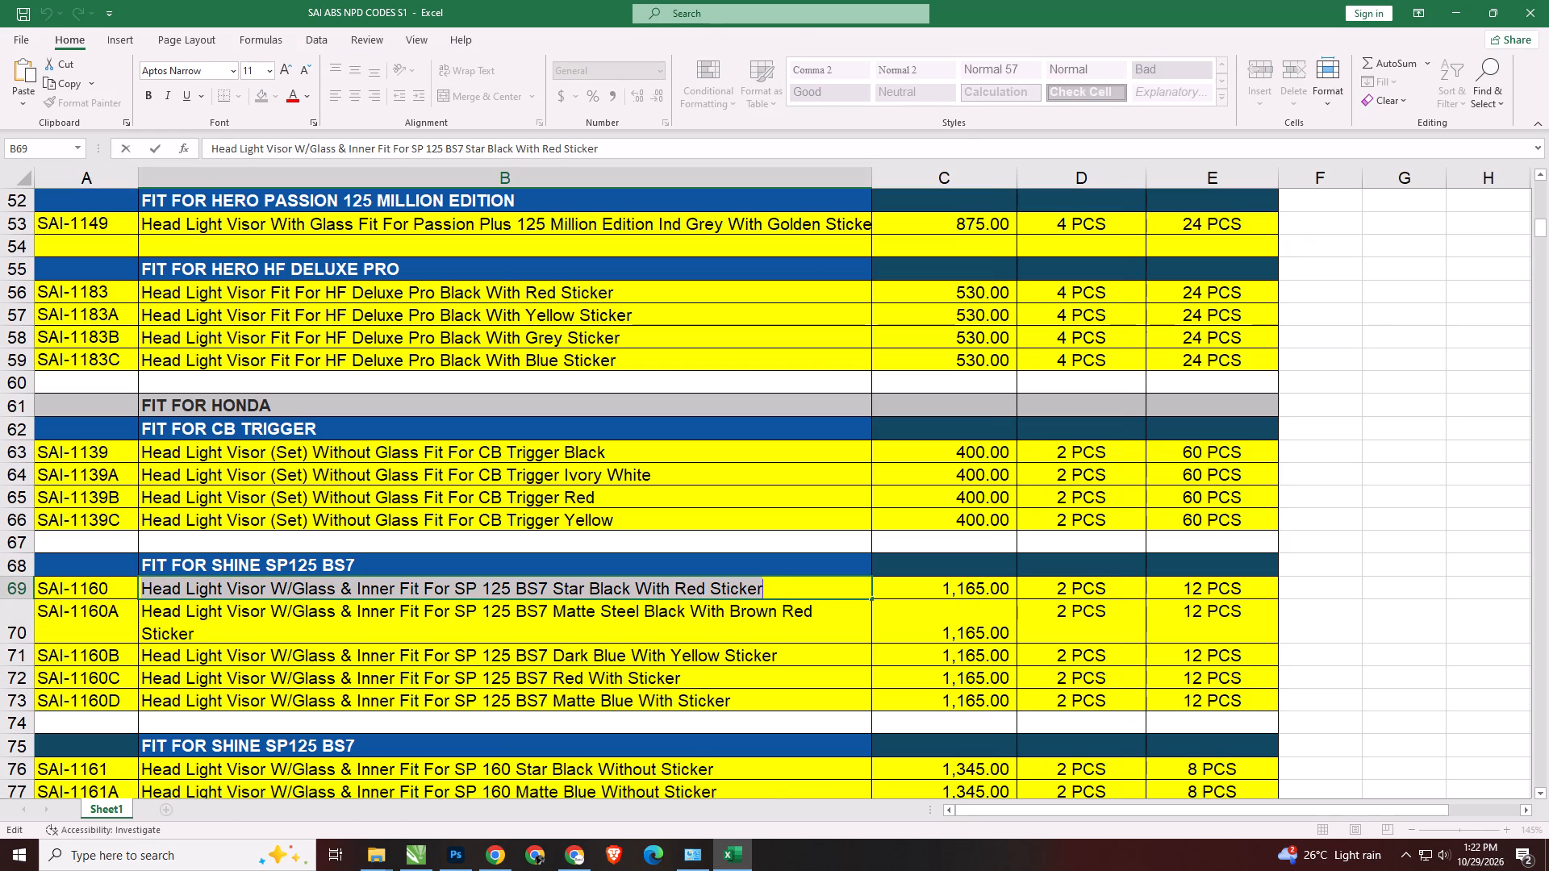
key("alt+Tab")
left_click(724, 425)
key("ctrl+a")
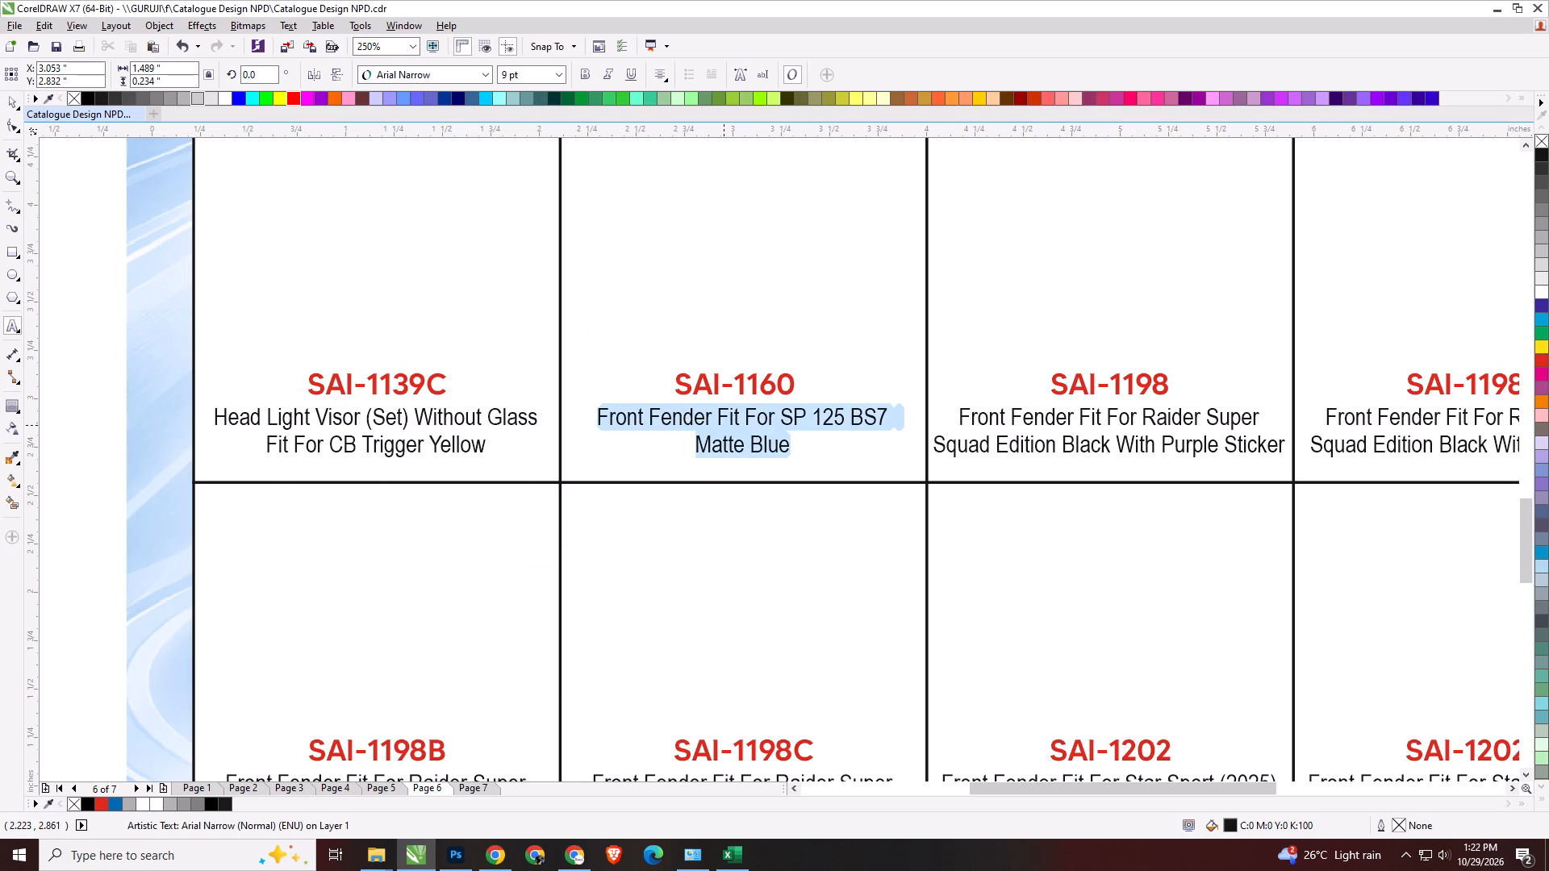
key("ctrl+v")
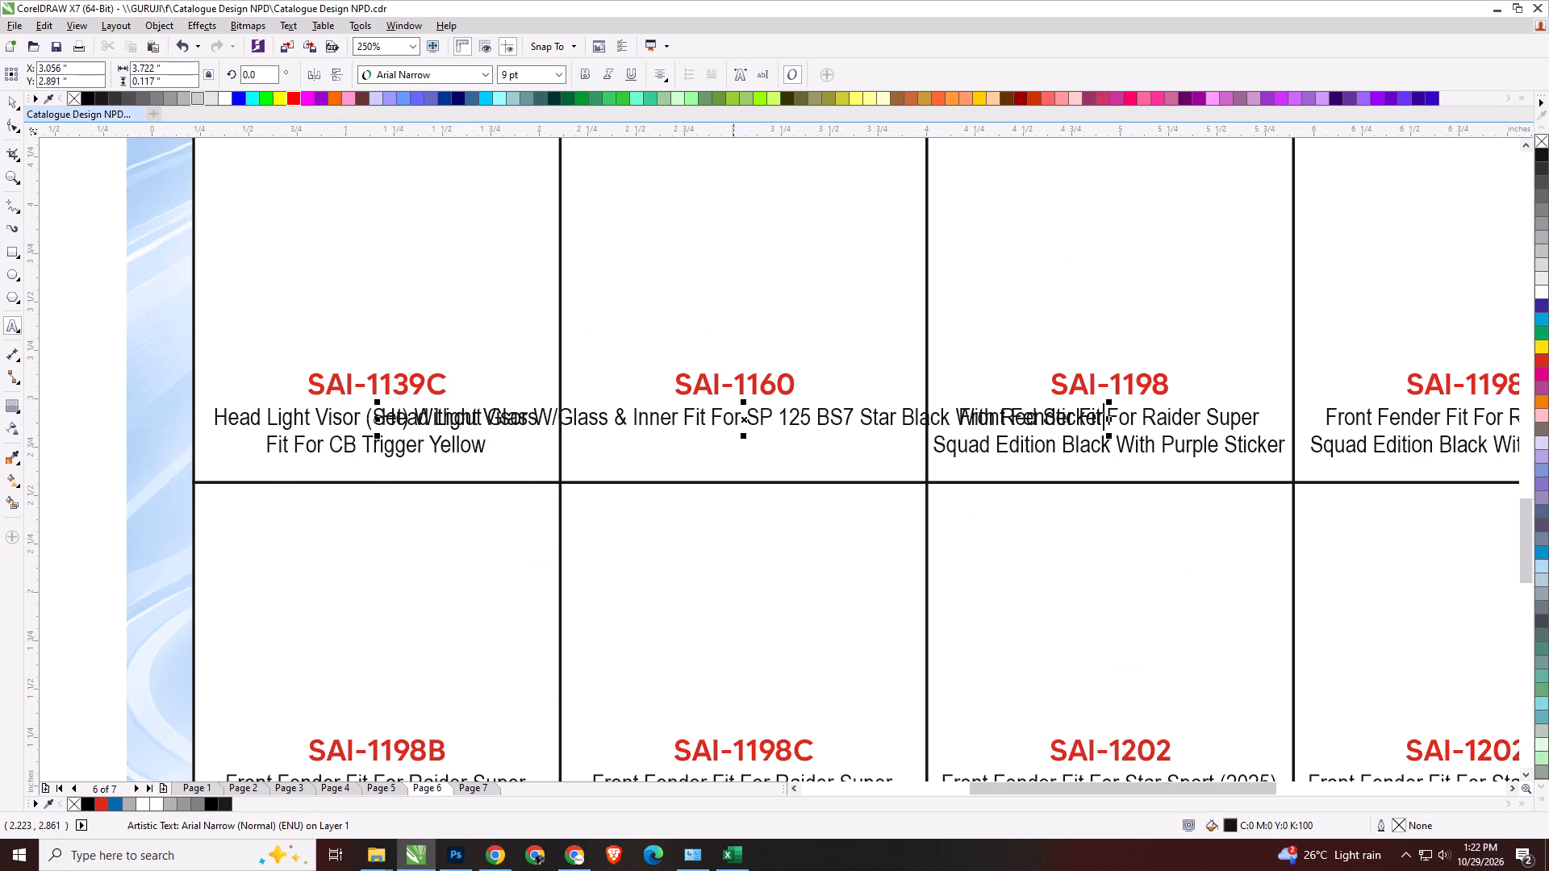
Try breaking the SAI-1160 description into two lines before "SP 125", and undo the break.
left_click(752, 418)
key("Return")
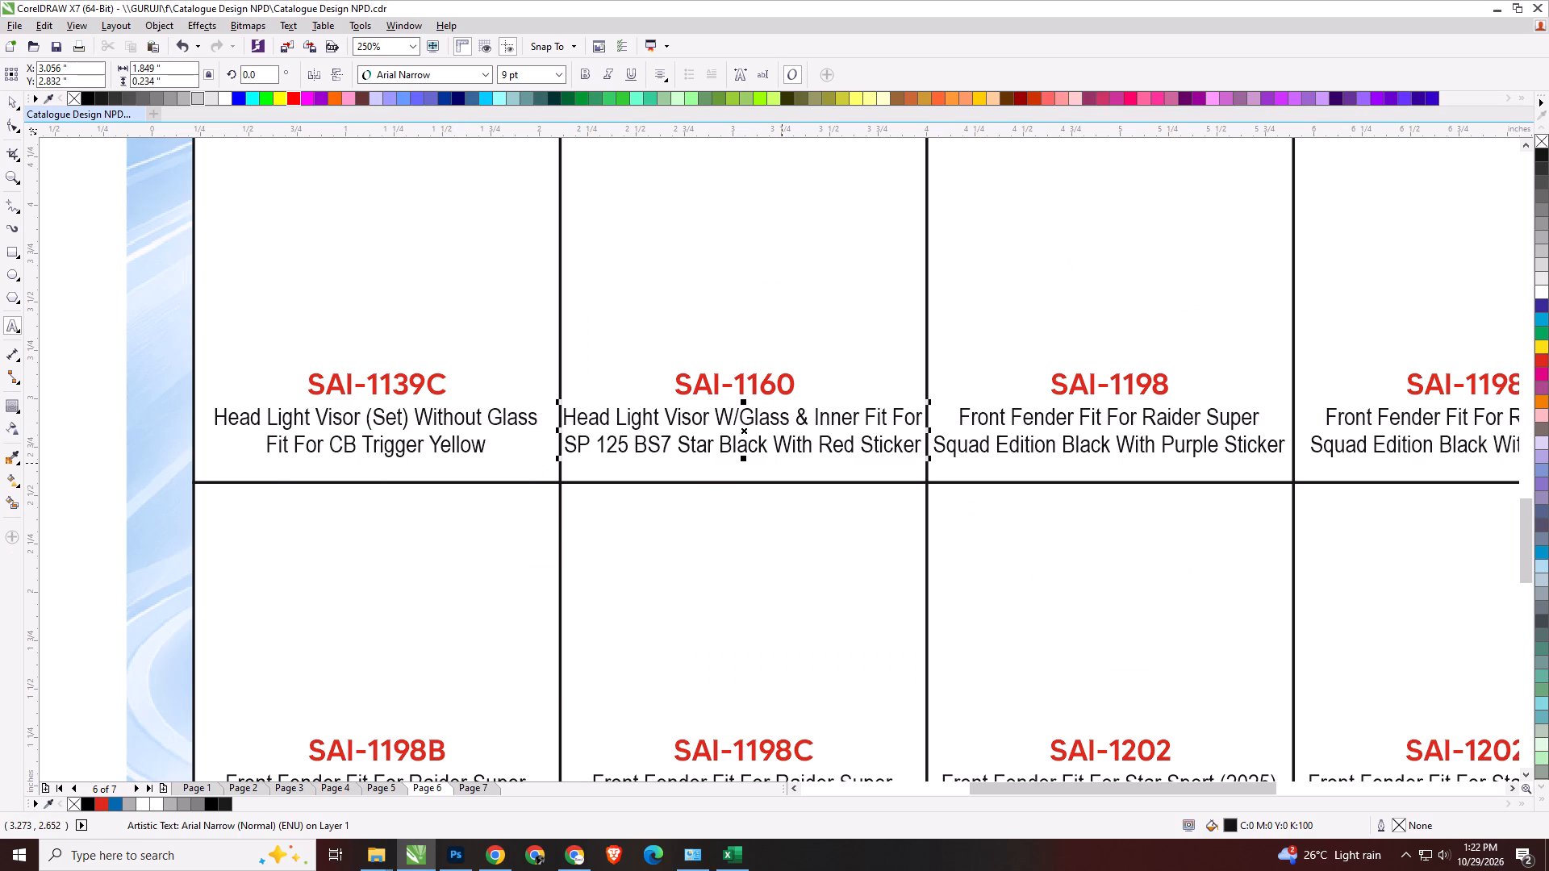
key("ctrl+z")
Break the SAI-1160 description into two lines before "Fit".
left_click(682, 419)
key("Return")
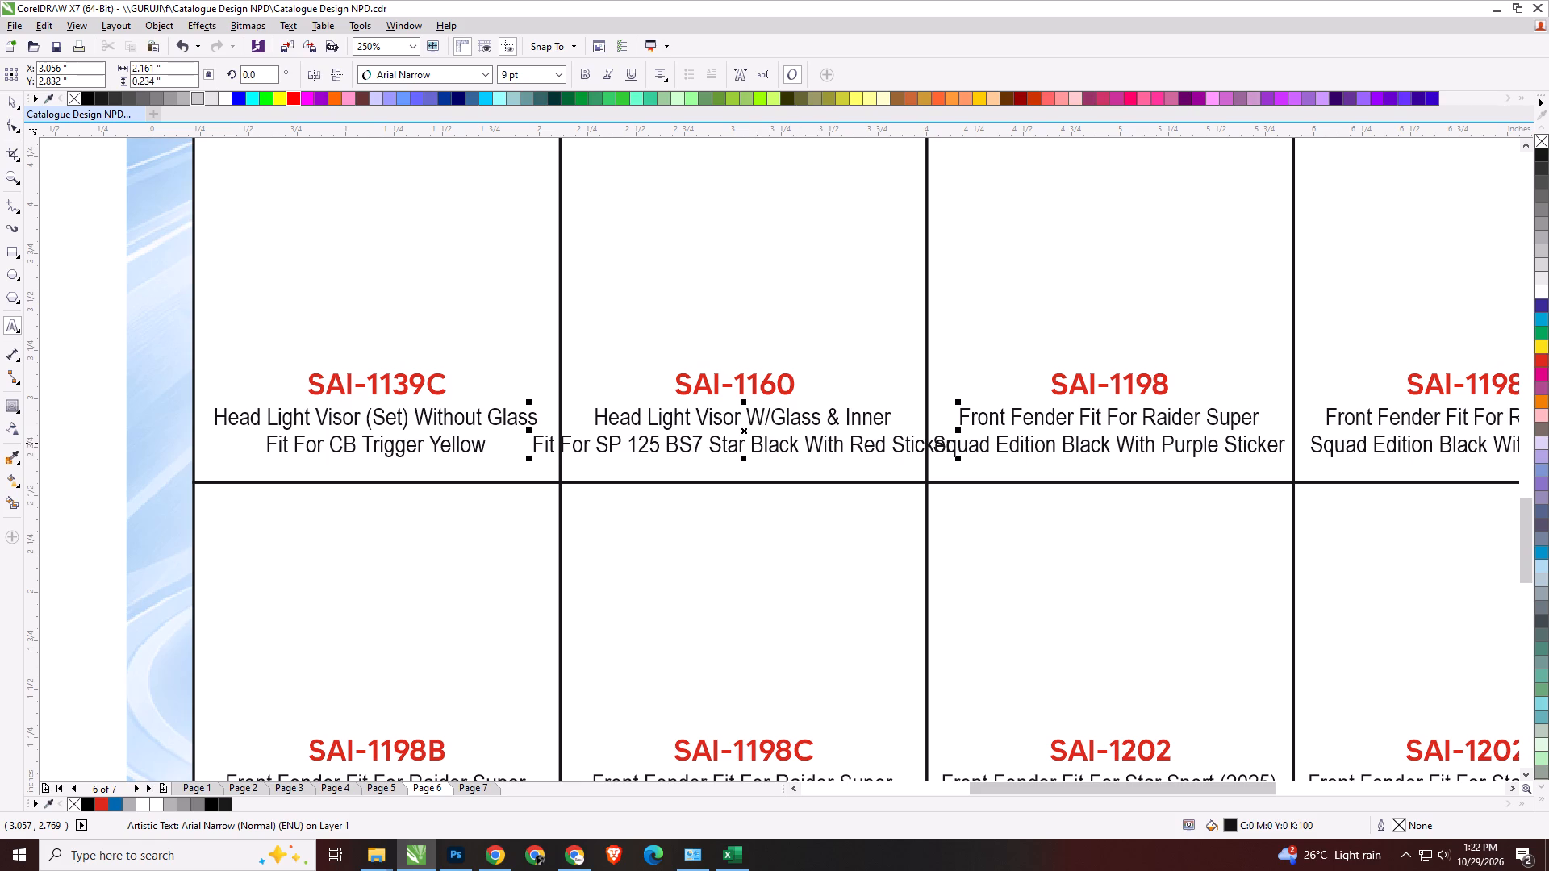
Break the SAI-1160 description onto a third line before "With Red Sticker".
left_click(803, 445)
key("Return")
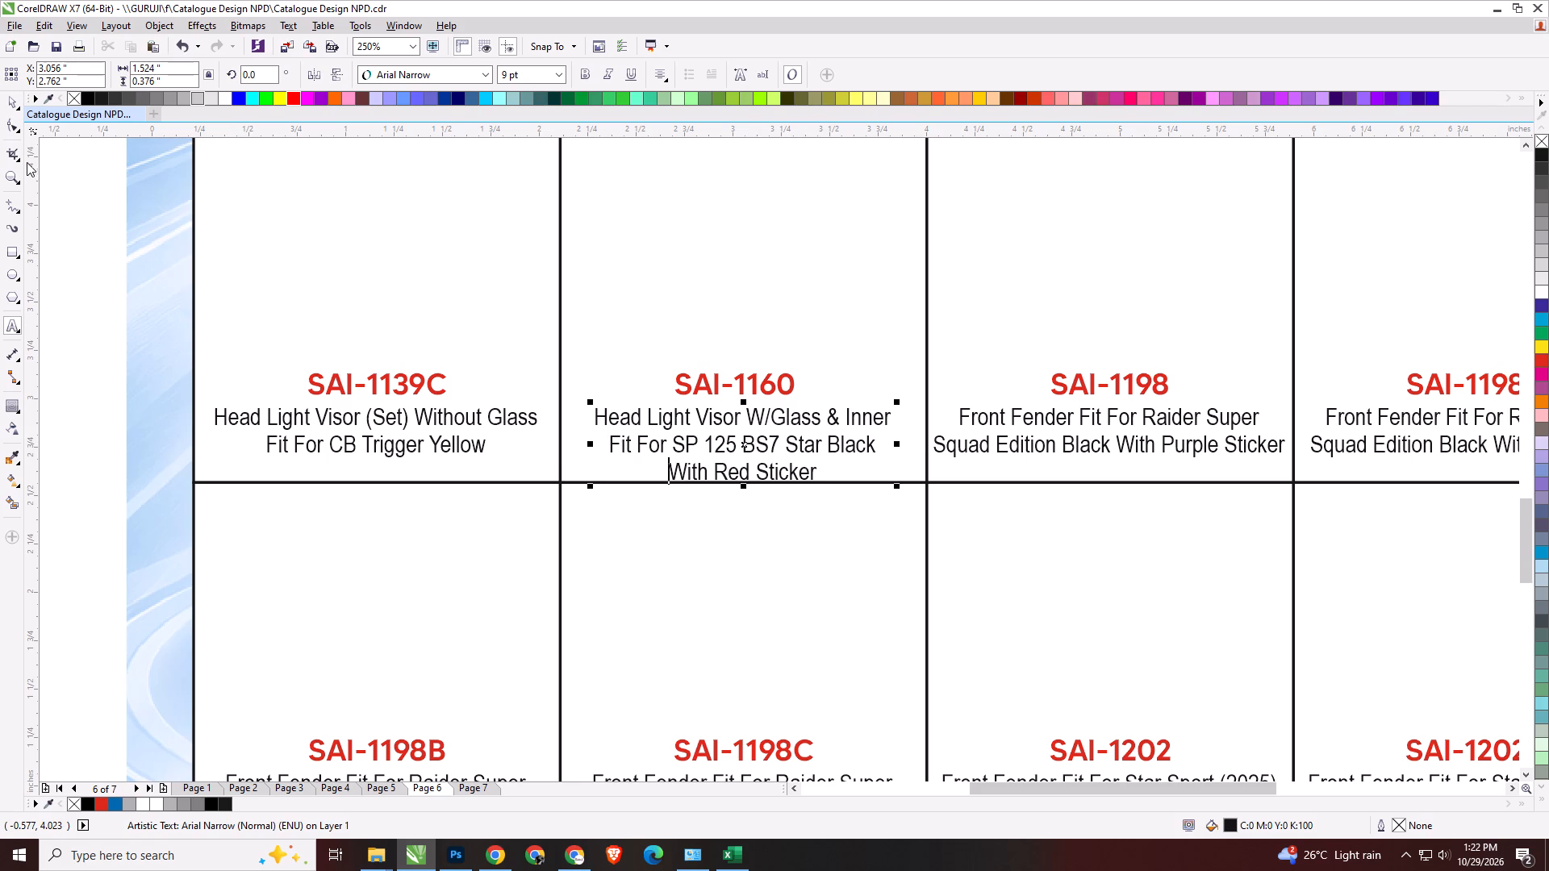
Move the SAI-1160 code and its three-line description up together by about 0.15 inch inside their cell.
left_click(12, 103)
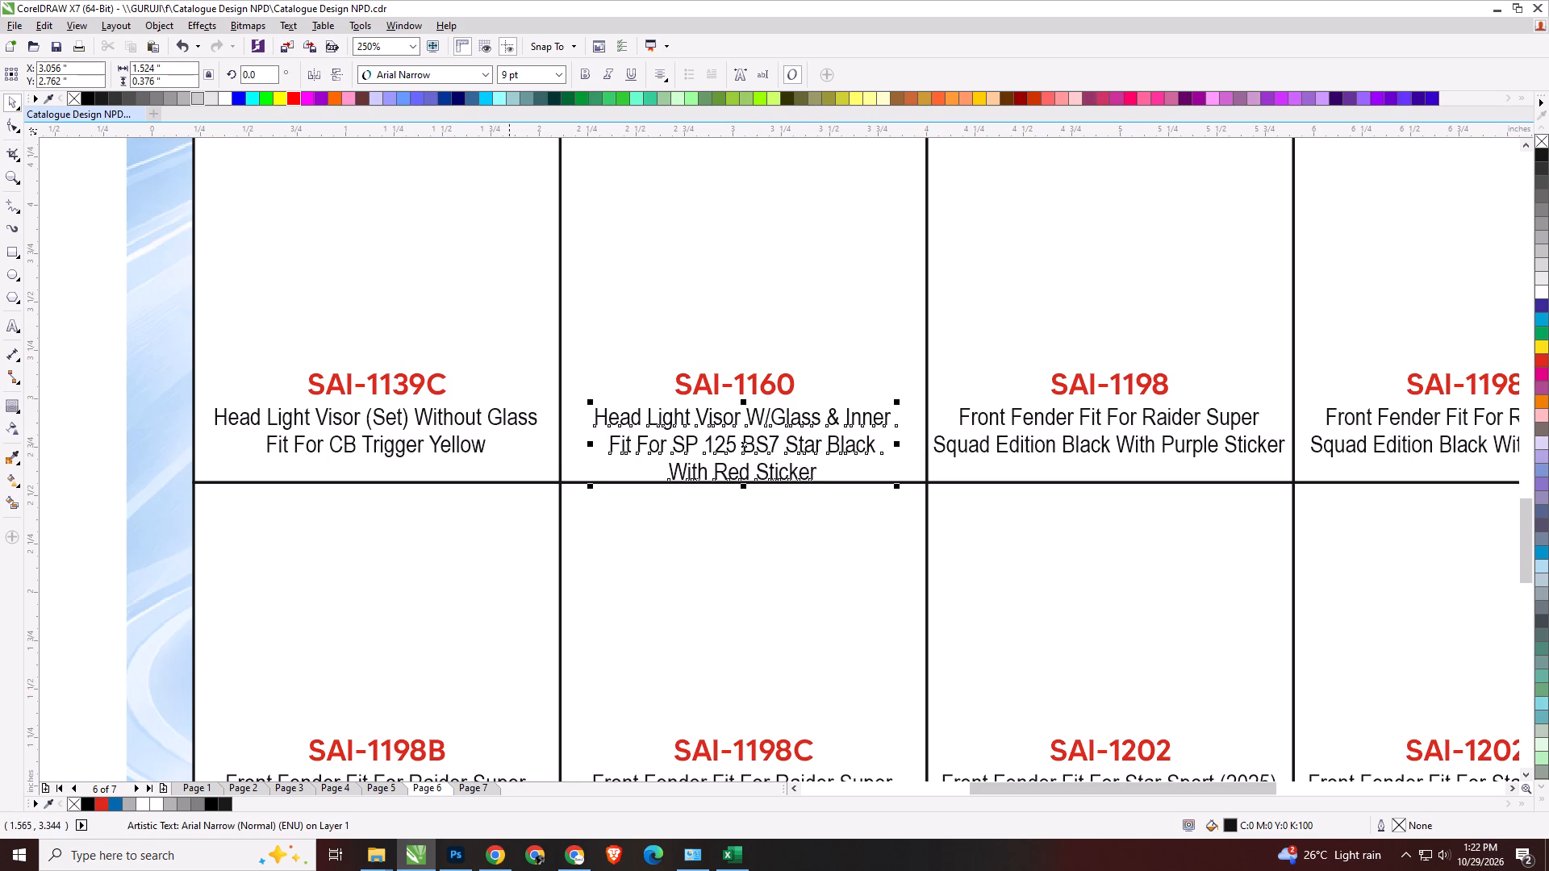
left_click(711, 389, "shift")
key("Up")
key("Up")
key("Up")
key("Up")
key("Up")
key("Up")
key("Up")
key("Up")
key("Up")
key("Up")
key("Up")
key("Up")
key("Up")
key("Up")
key("Up")
key("Up")
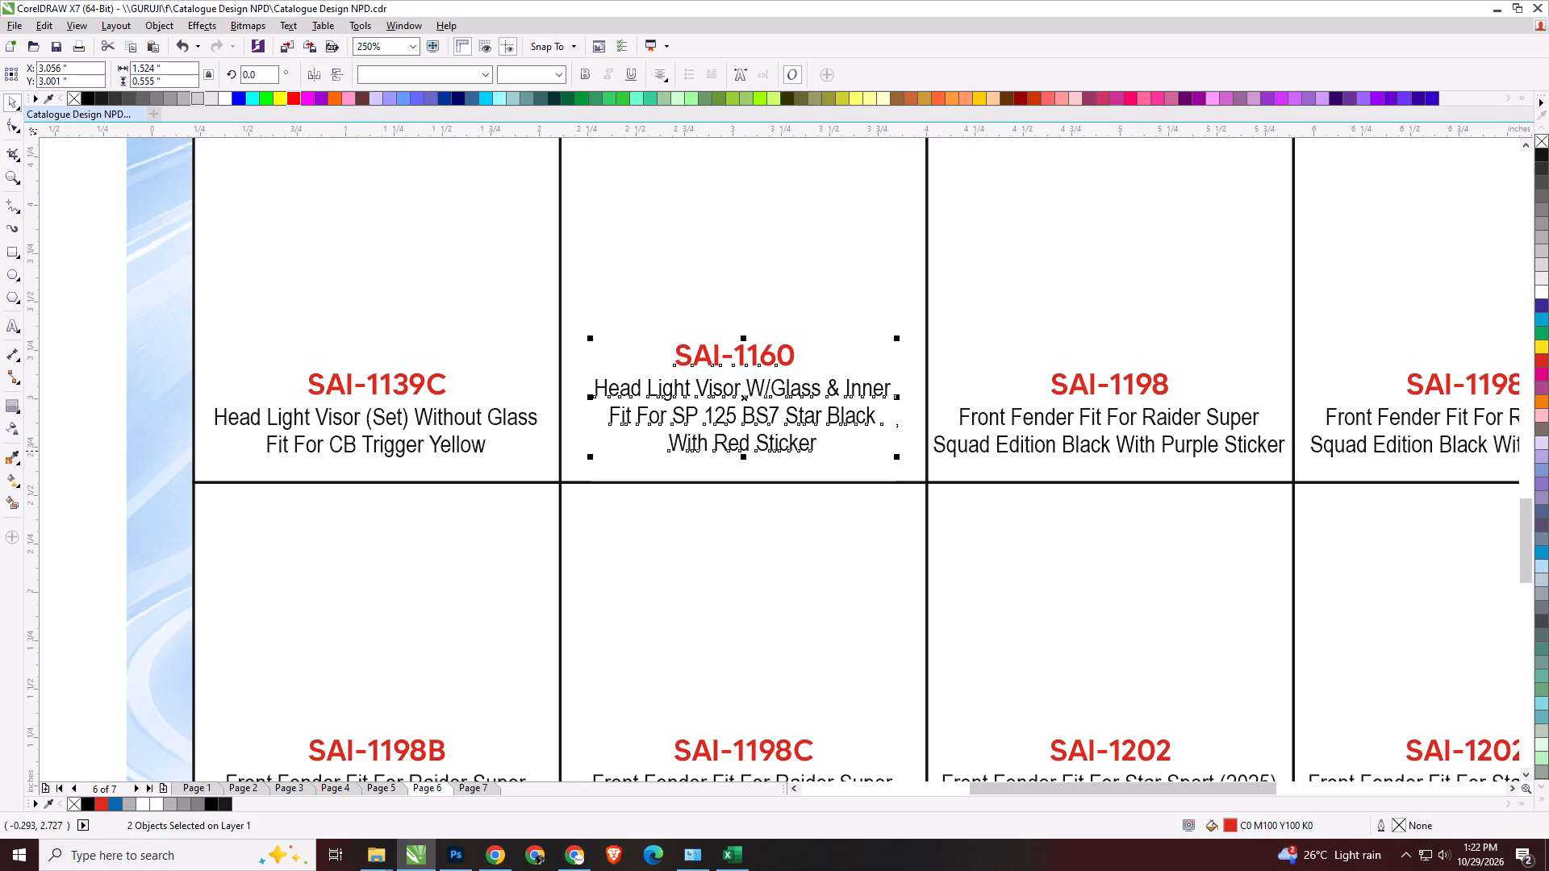
Group the SAI-1160 code and description, bottom-align the group with the SAI-1139C description, and ungroup it.
key("ctrl+g")
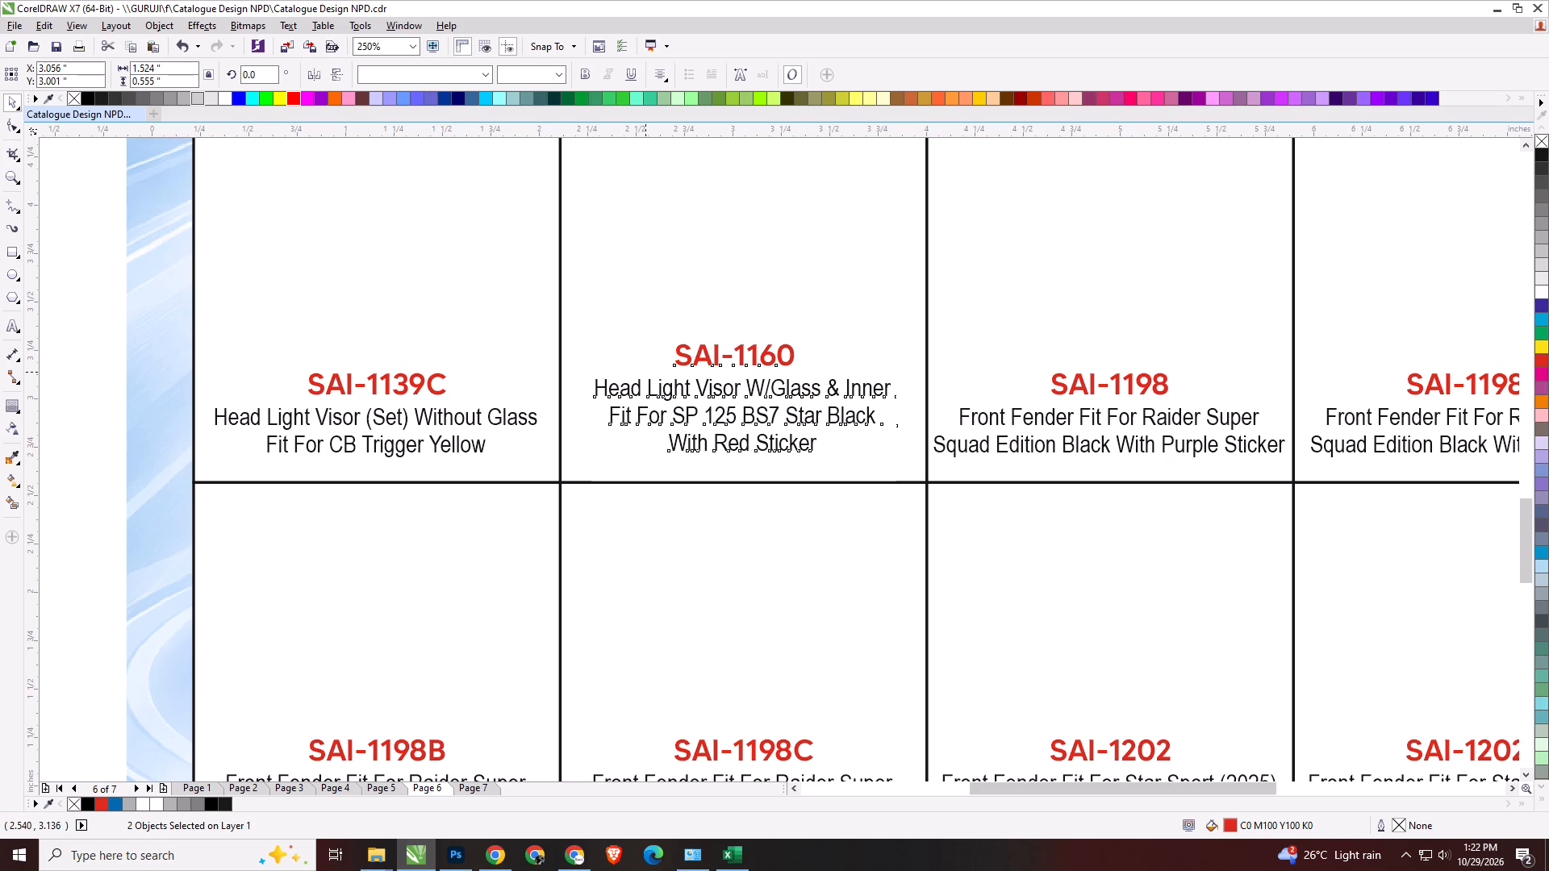
left_click(521, 419, "shift")
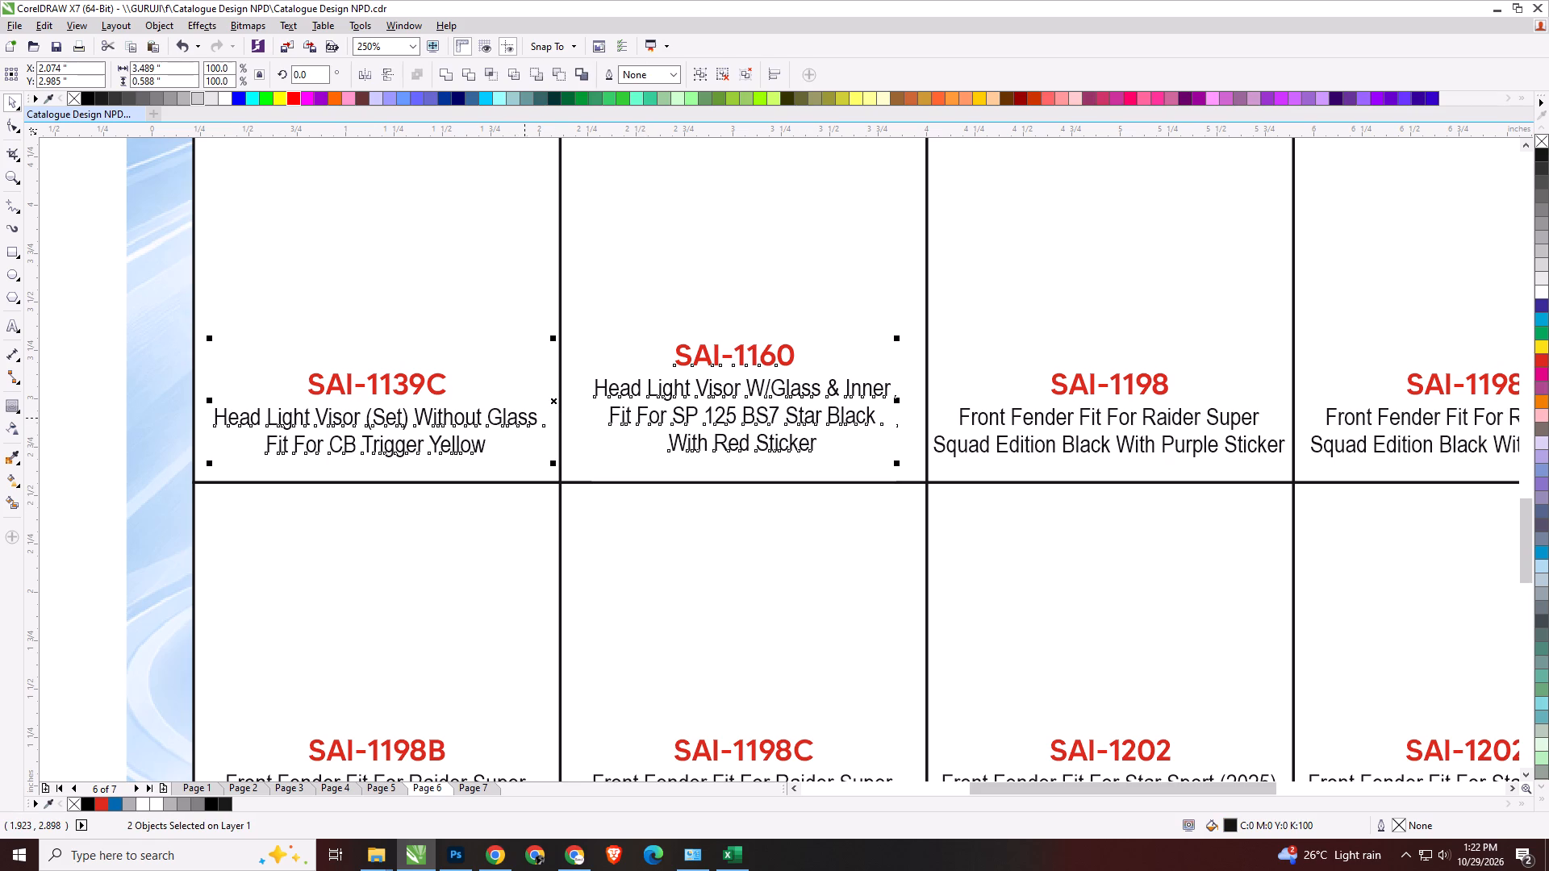
key("b")
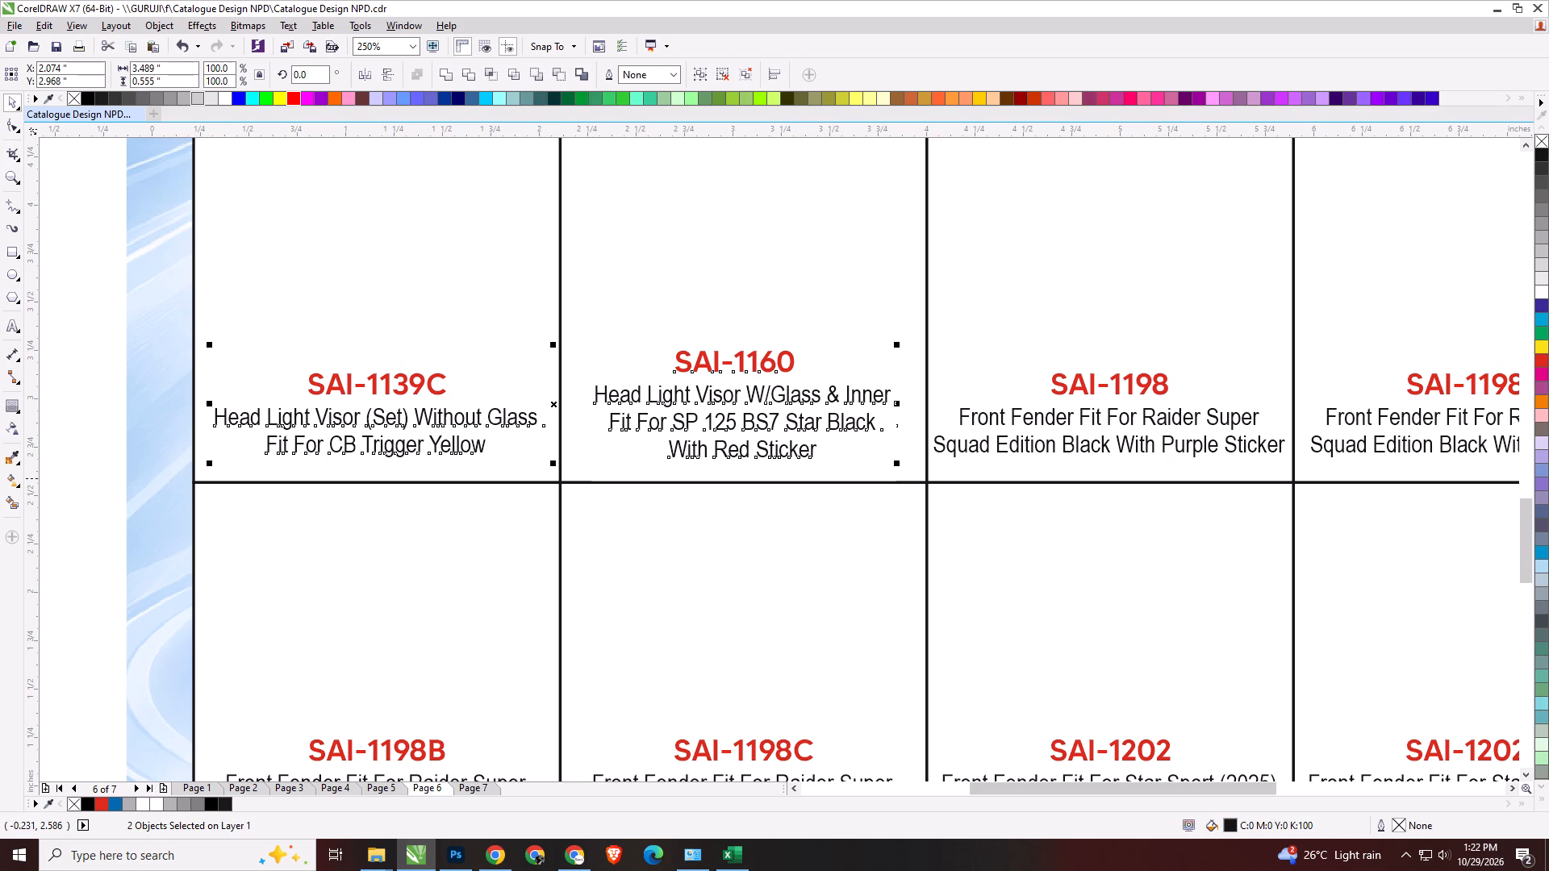
left_click(93, 478)
left_click(651, 394)
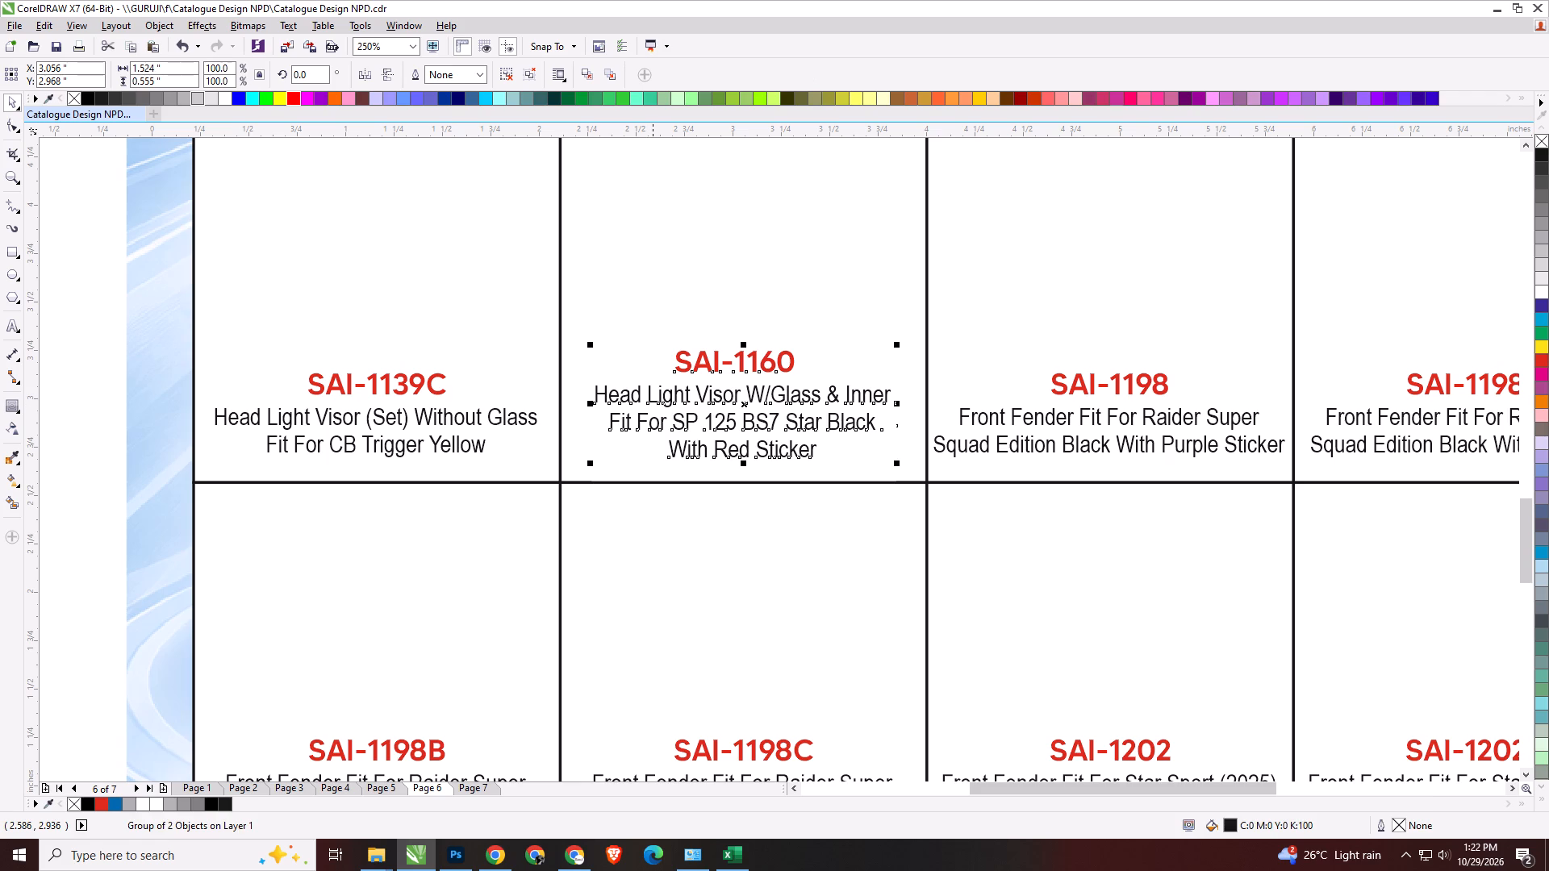
key("ctrl+u")
left_click(67, 494)
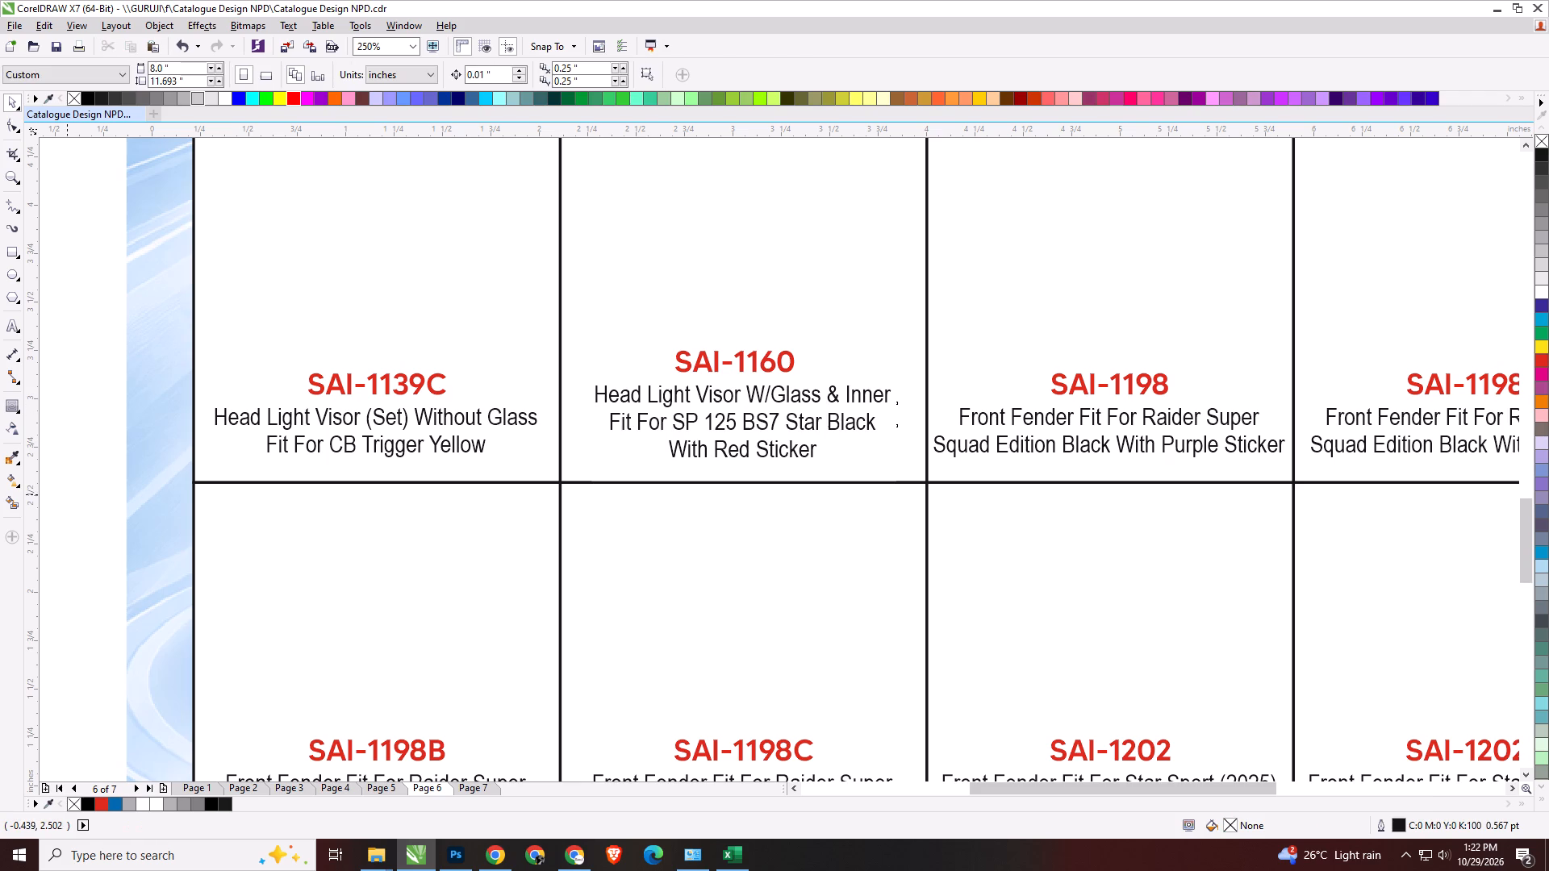
Replace the SAI-1198 code in the fourth row's third cell with SAI-1160A from the Excel workbook.
scroll(695, 456, "down", 1)
scroll(940, 431, "up", 1)
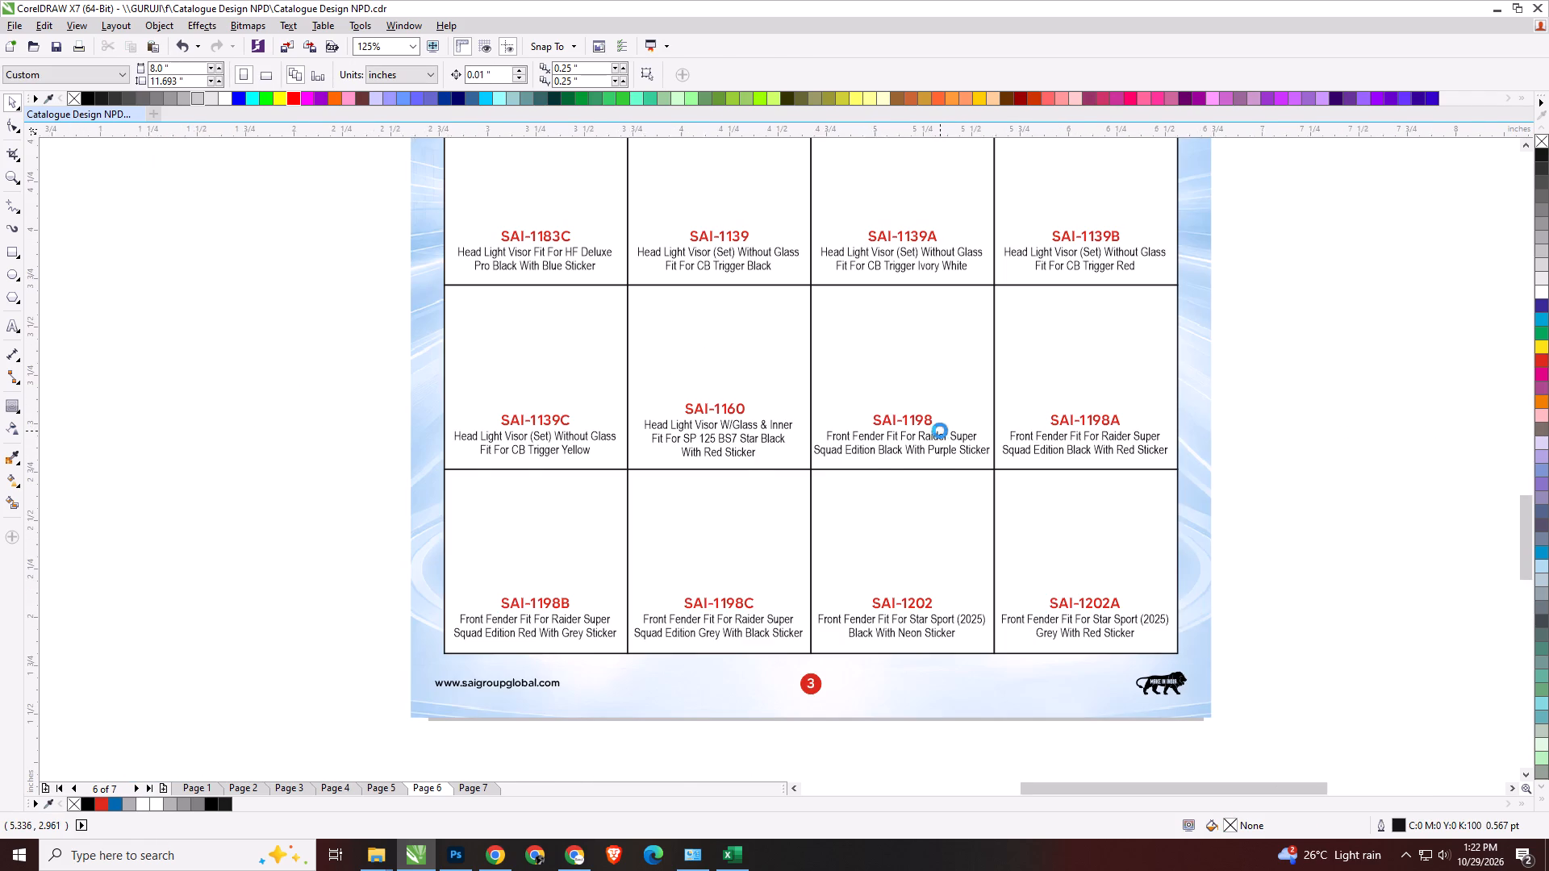
key("alt+Tab")
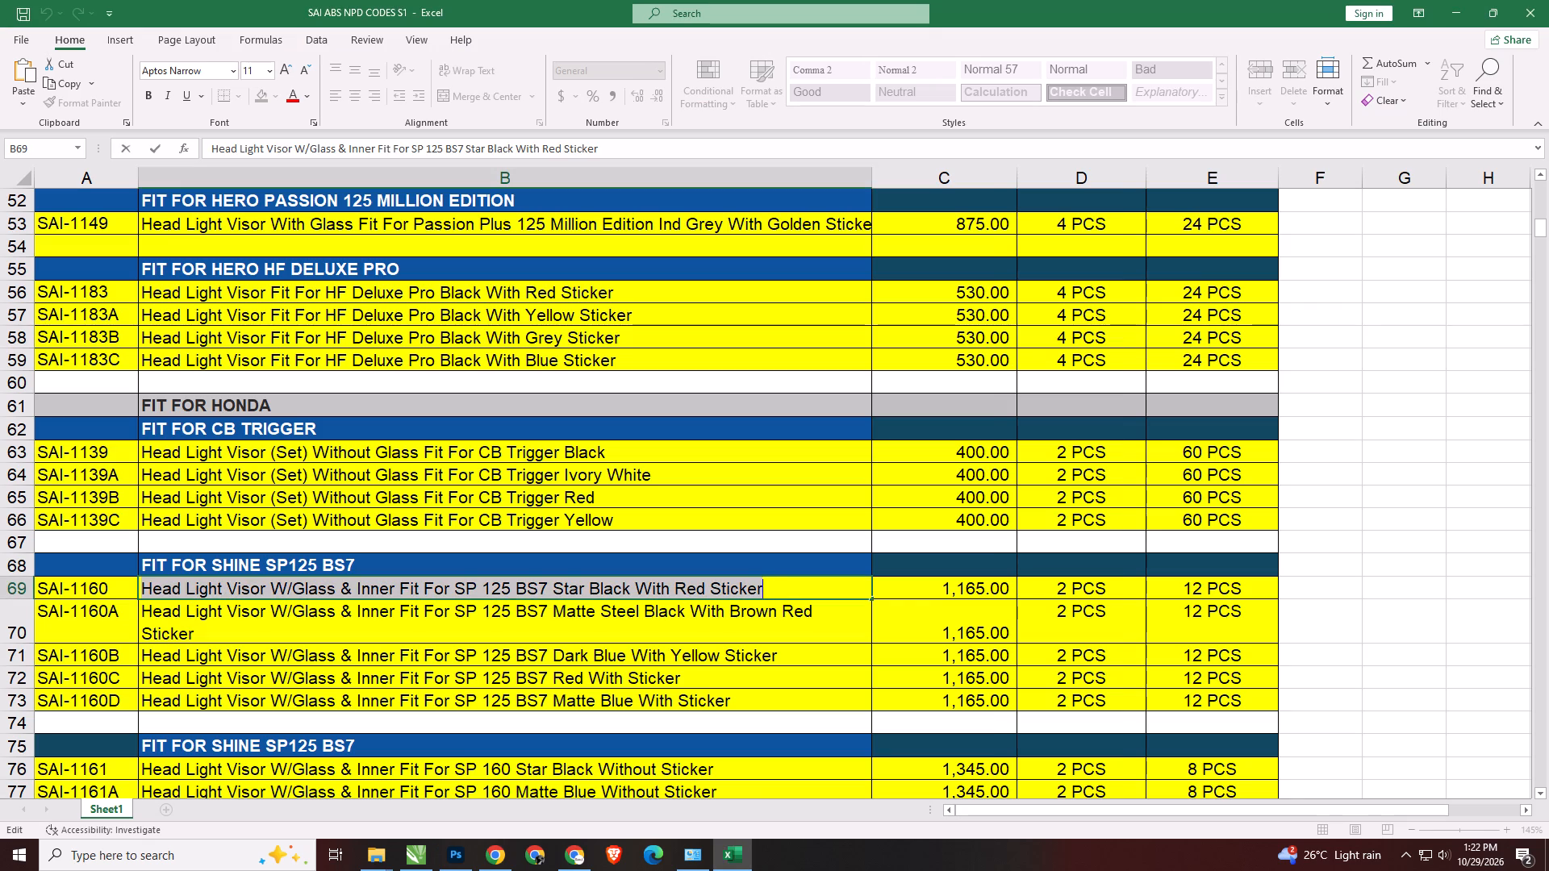
double_click(107, 620)
key("ctrl+a")
key("ctrl+c")
key("alt+Tab")
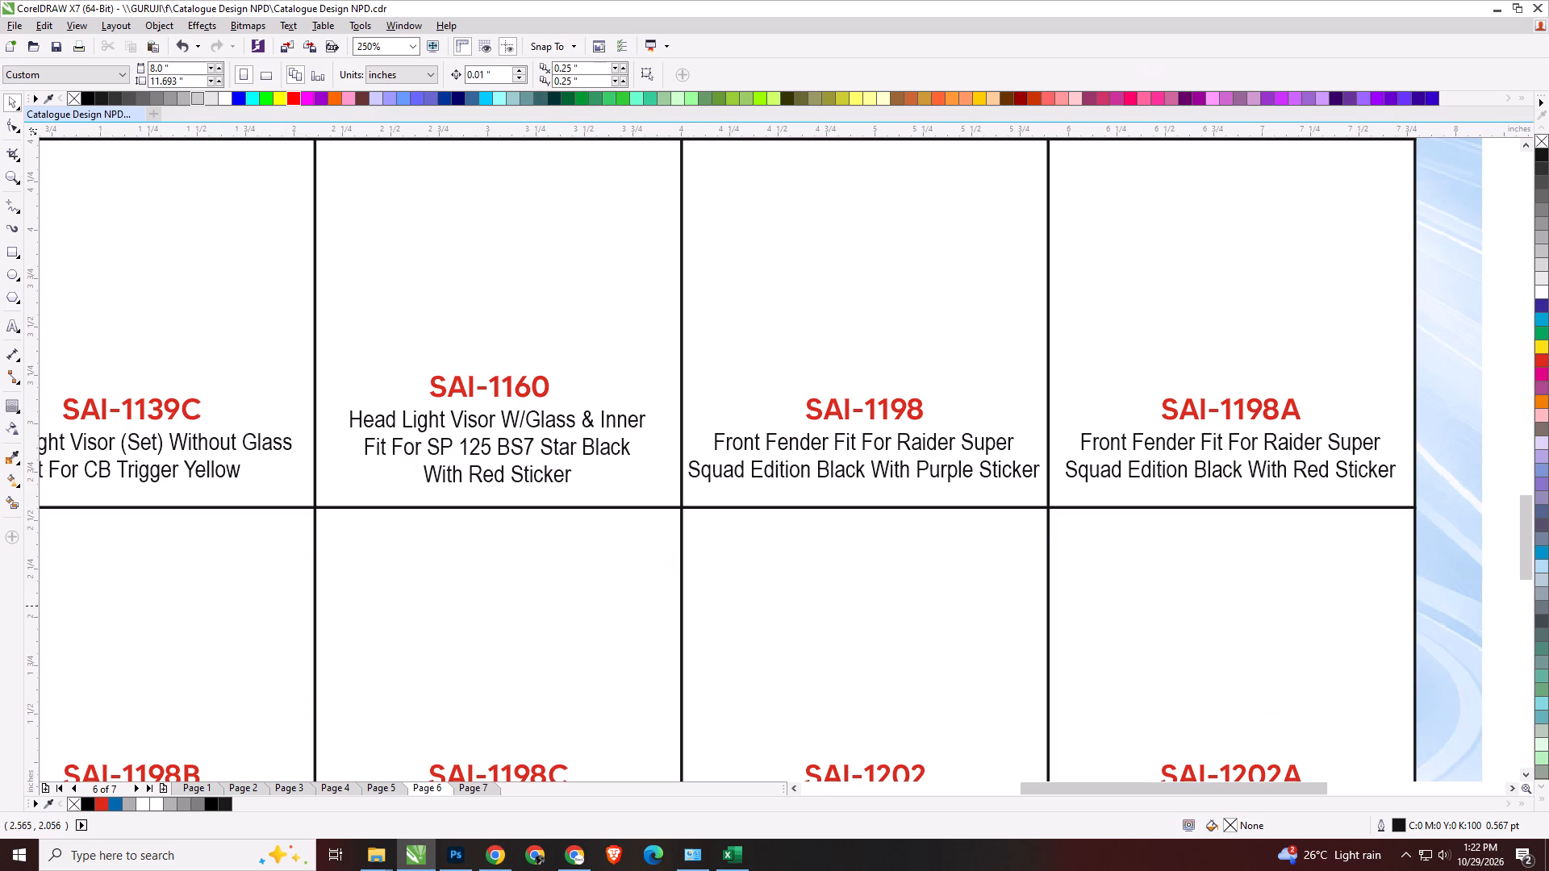
double_click(909, 404)
key("ctrl+a")
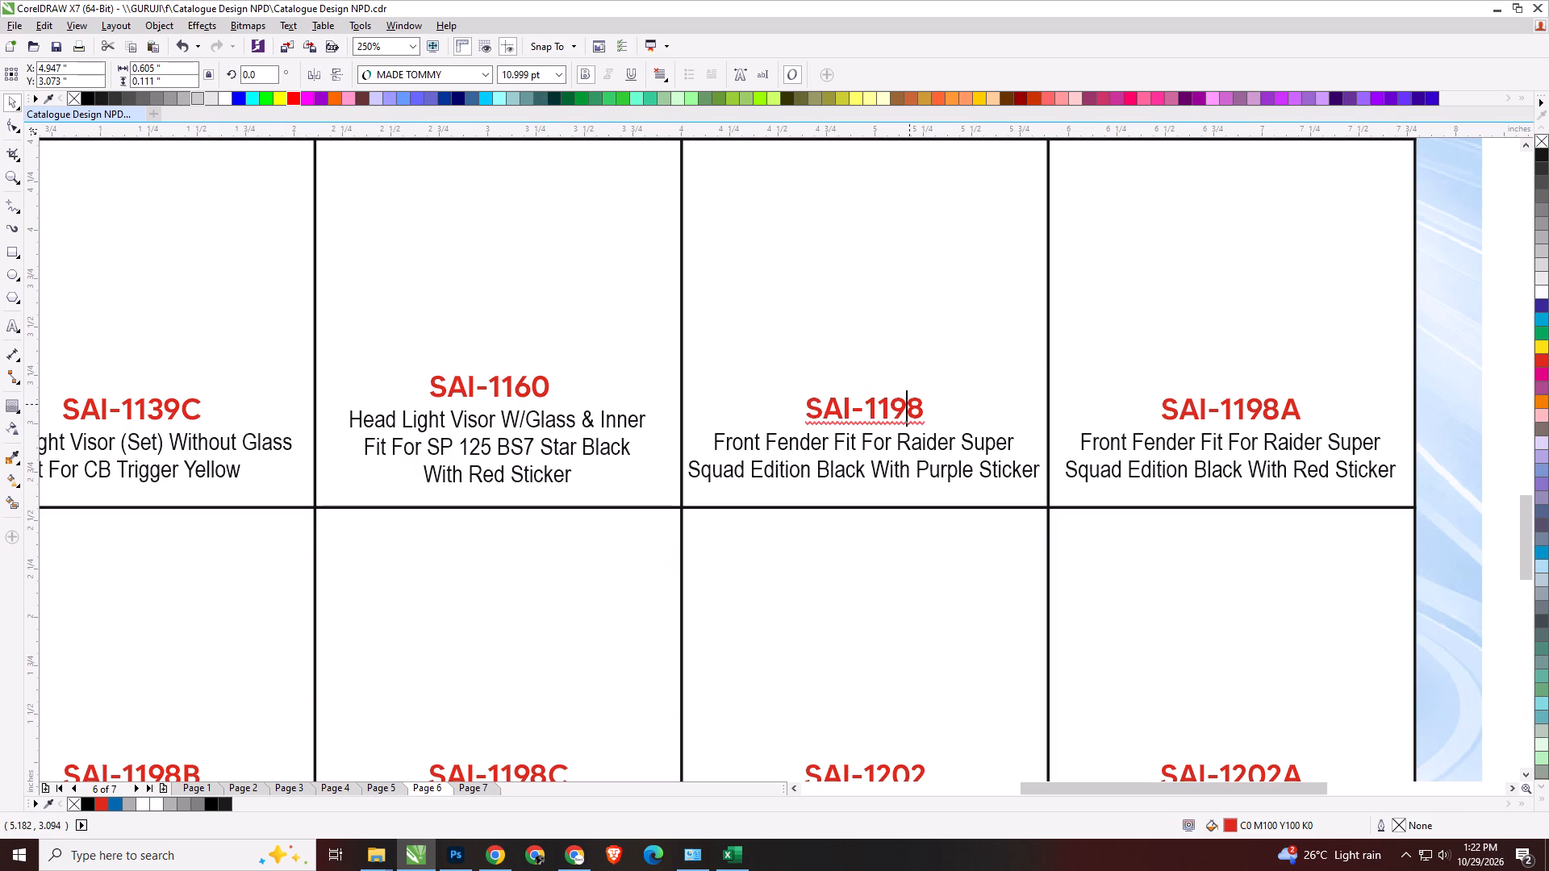
key("ctrl+v")
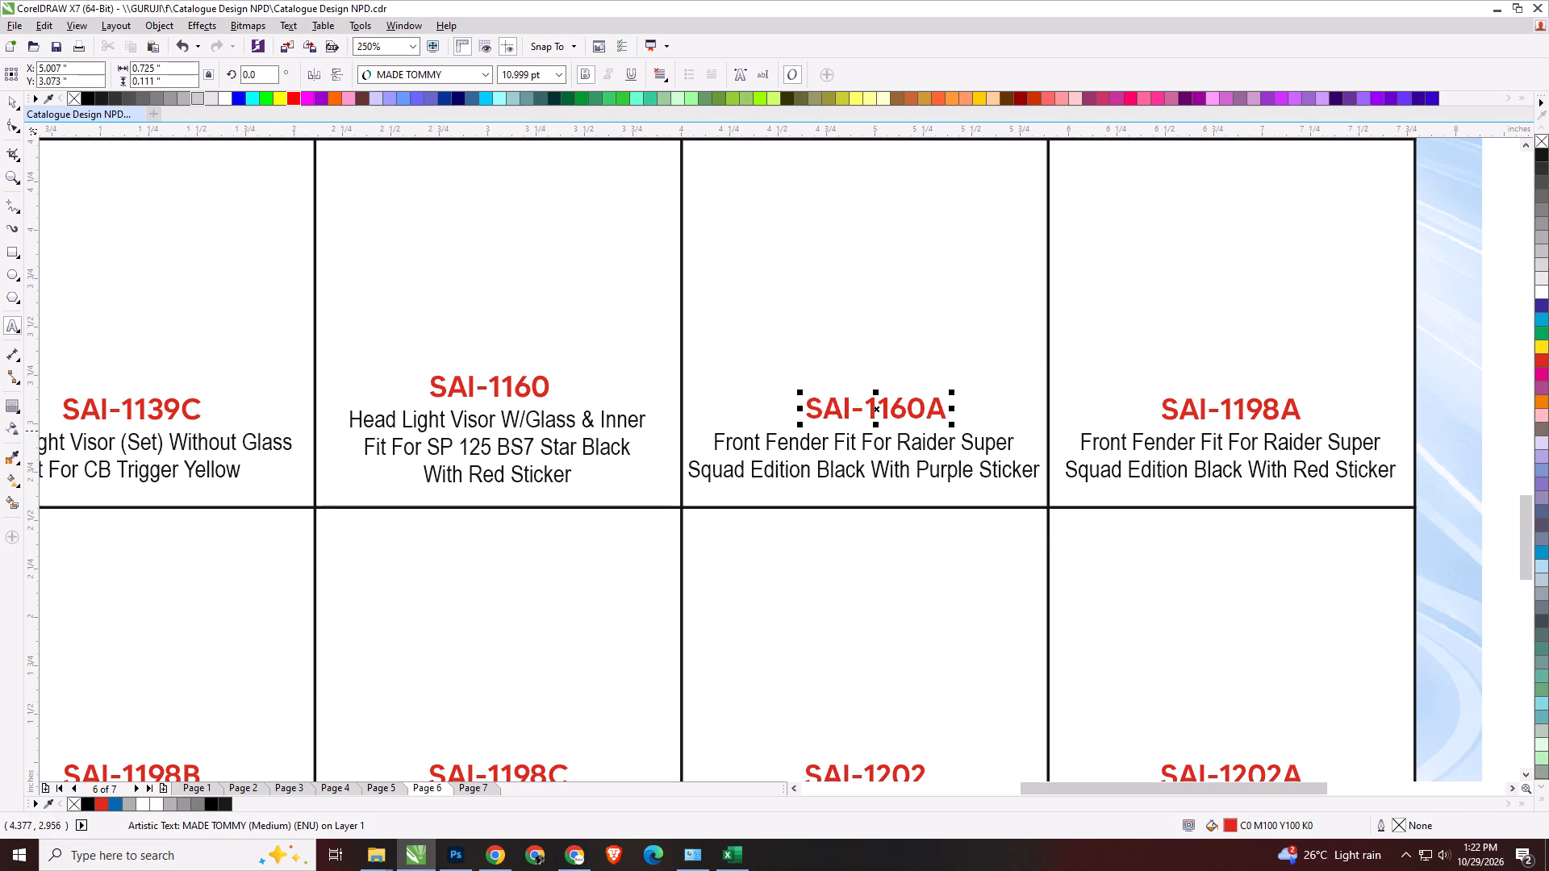
Replace the SAI-1160A description with "Head Light Visor W/Glass & Inner Fit For SP 125 BS7 Matte Steel Black With Brown Red Sticker" from Excel.
left_click(786, 449)
key("alt+Tab")
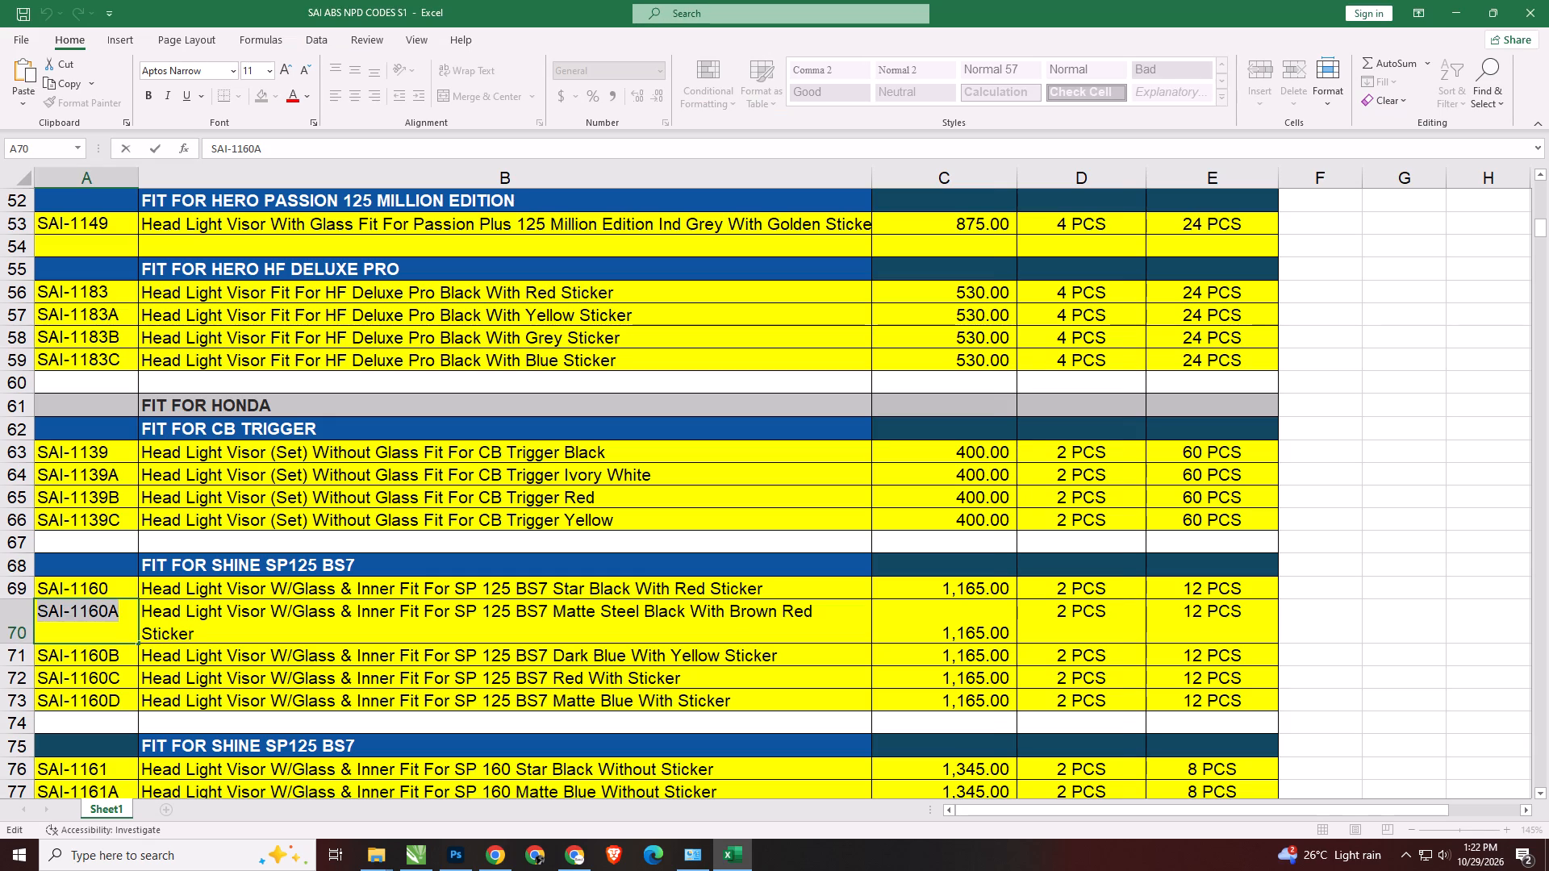
double_click(220, 621)
key("ctrl+a")
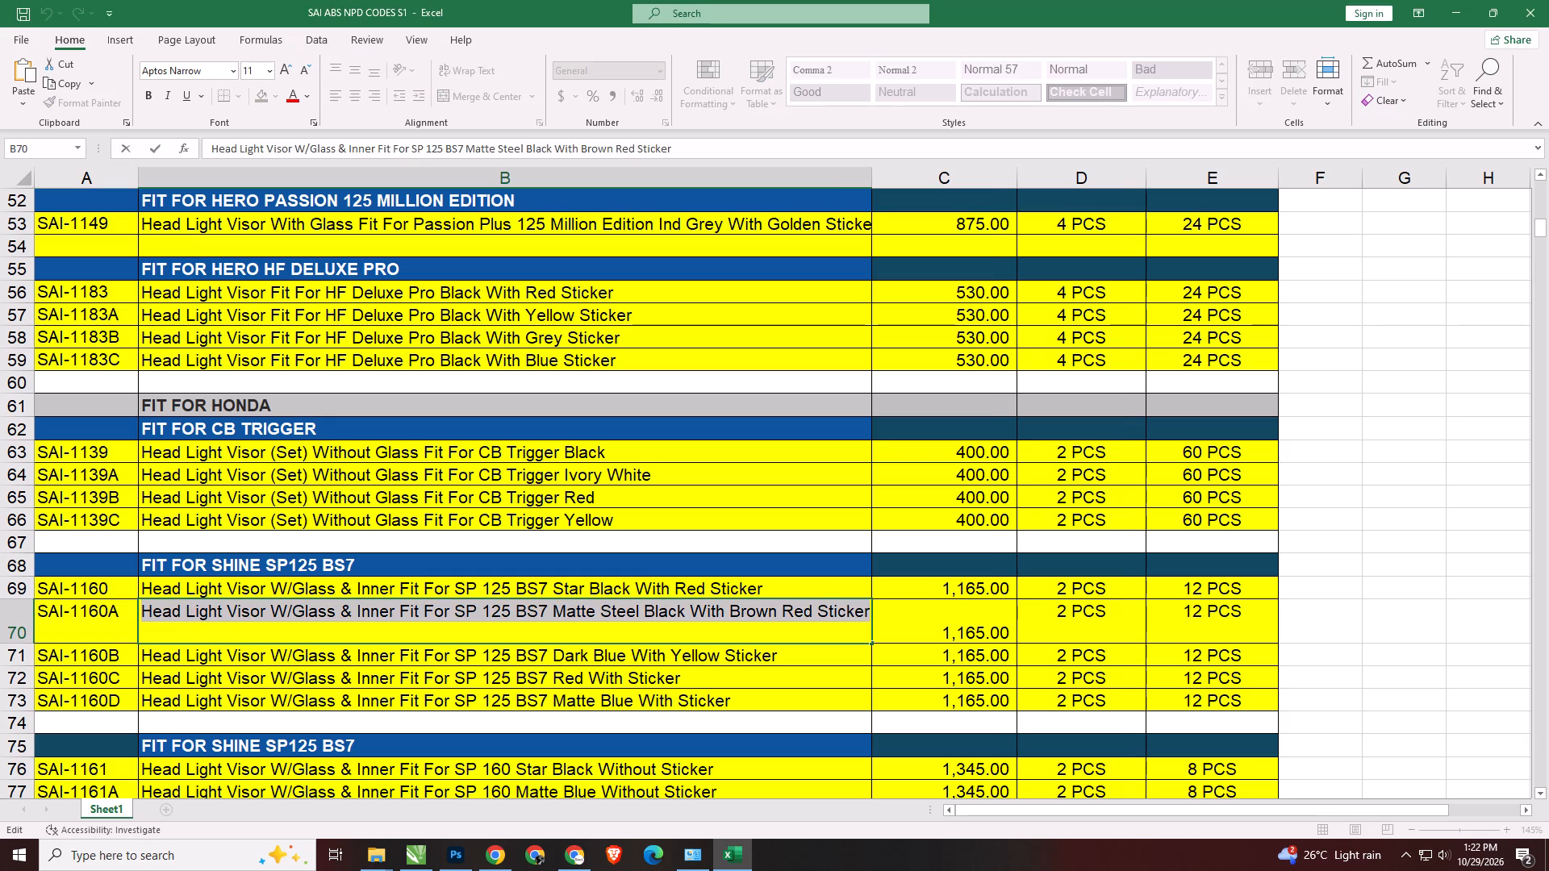
key("ctrl+c")
key("alt+Tab")
left_click(844, 440)
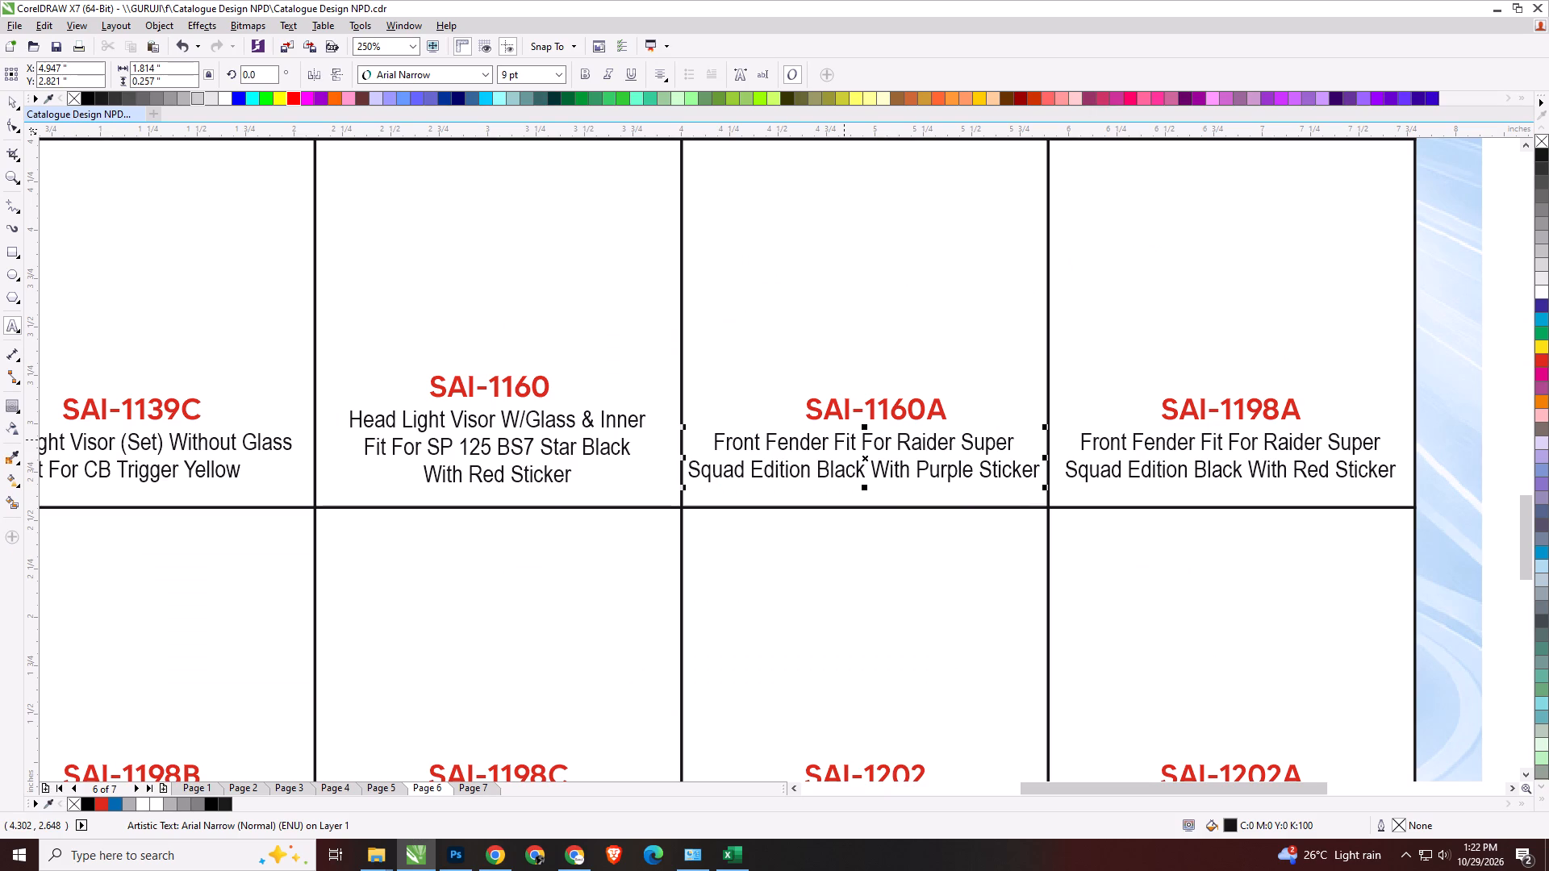
key("ctrl+a")
key("ctrl+v")
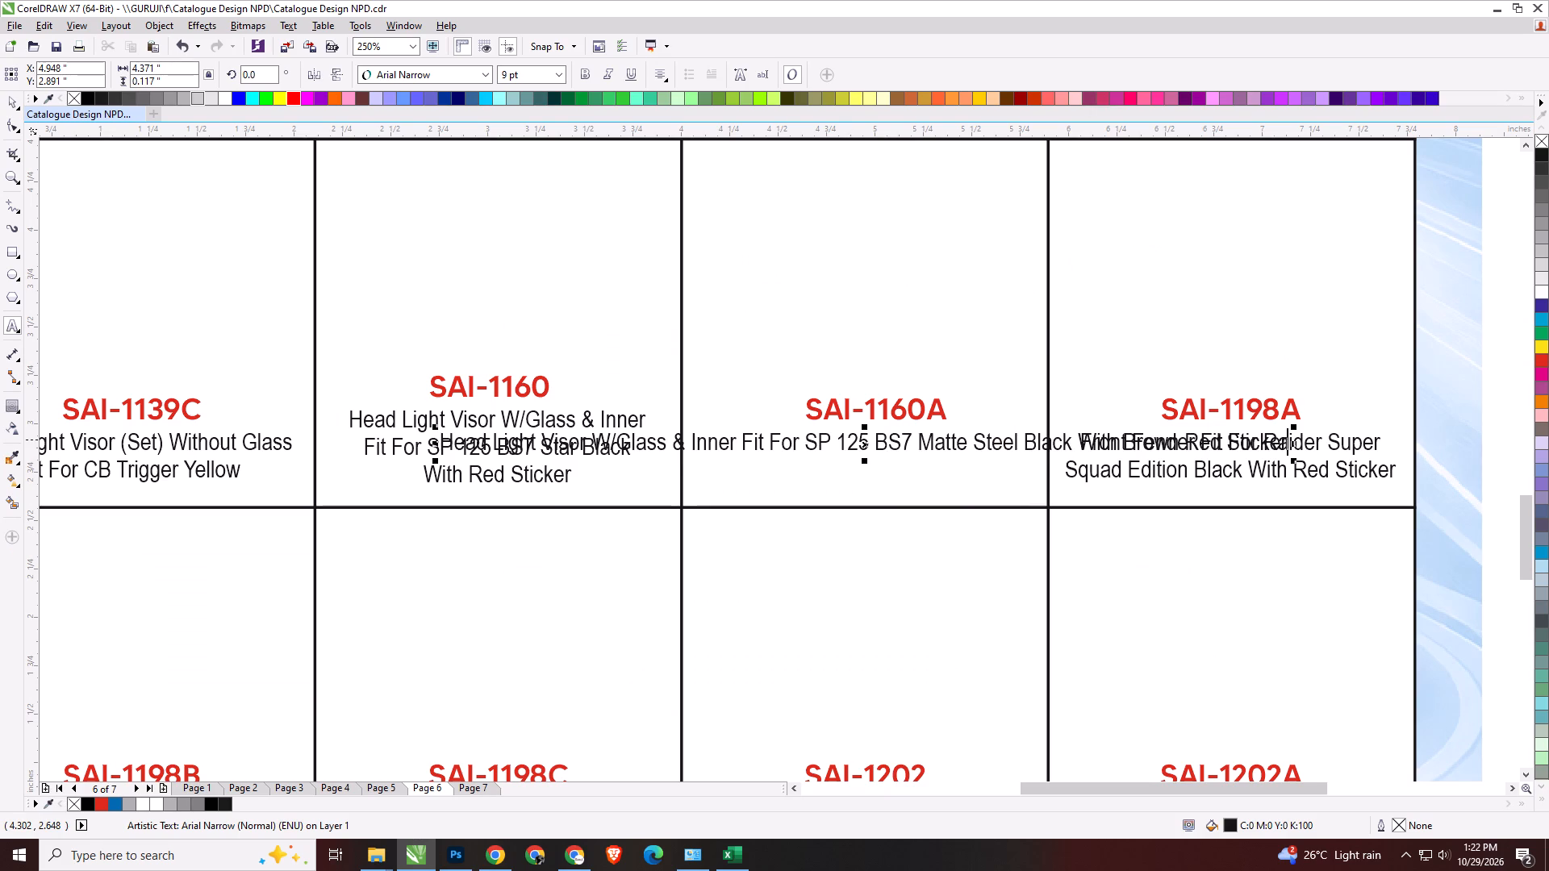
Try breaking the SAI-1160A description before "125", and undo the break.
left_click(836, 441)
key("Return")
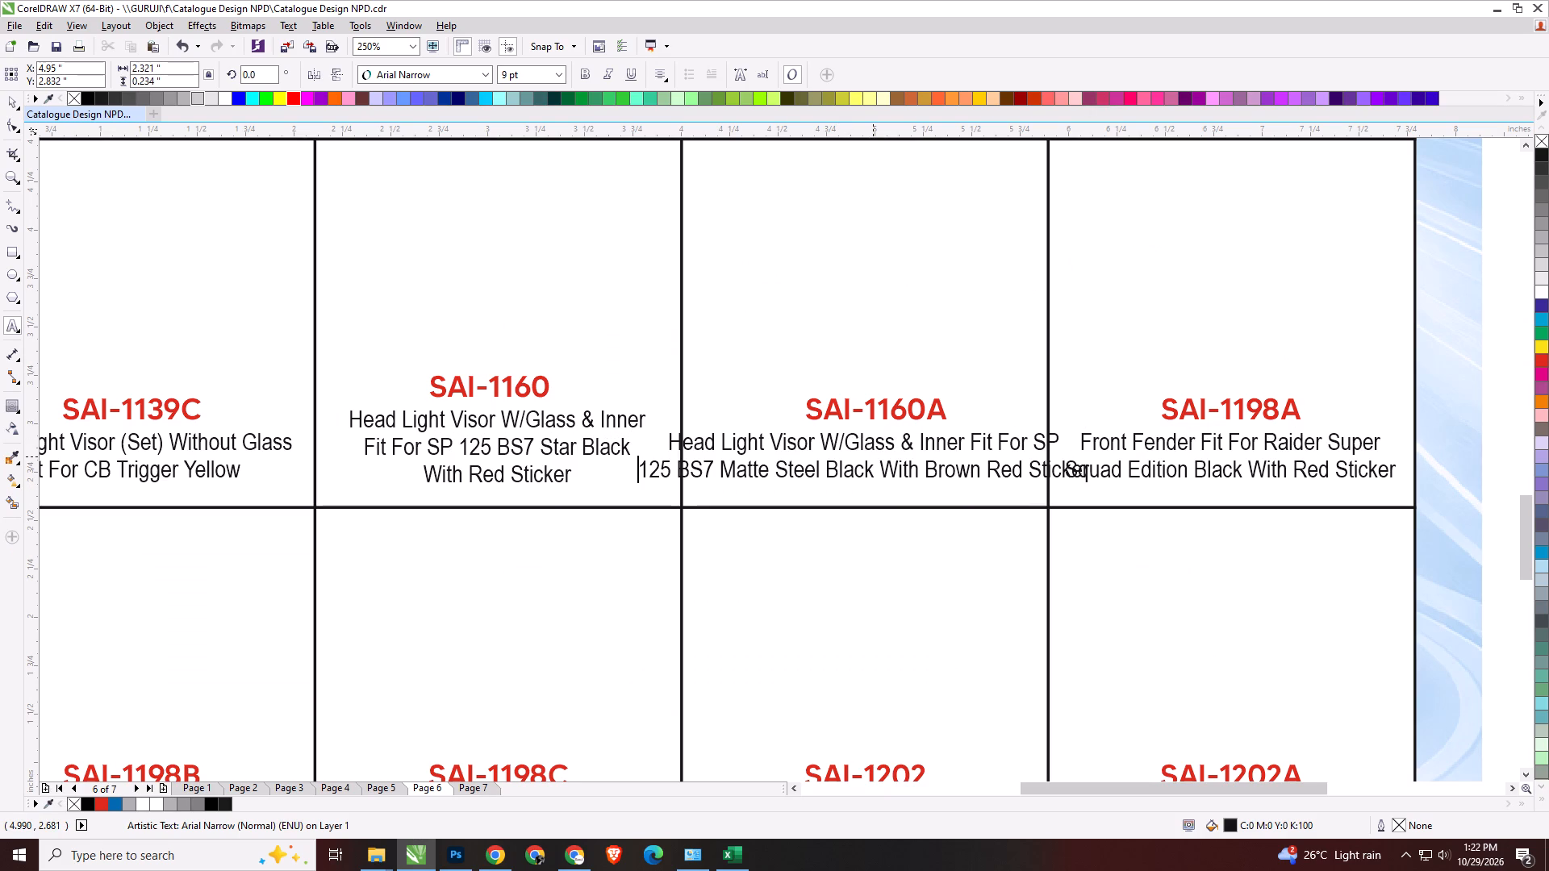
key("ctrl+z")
Break the SAI-1160A description into three lines, before "Fit" and before "With Brown Red Sticker".
left_click(739, 444)
key("Return")
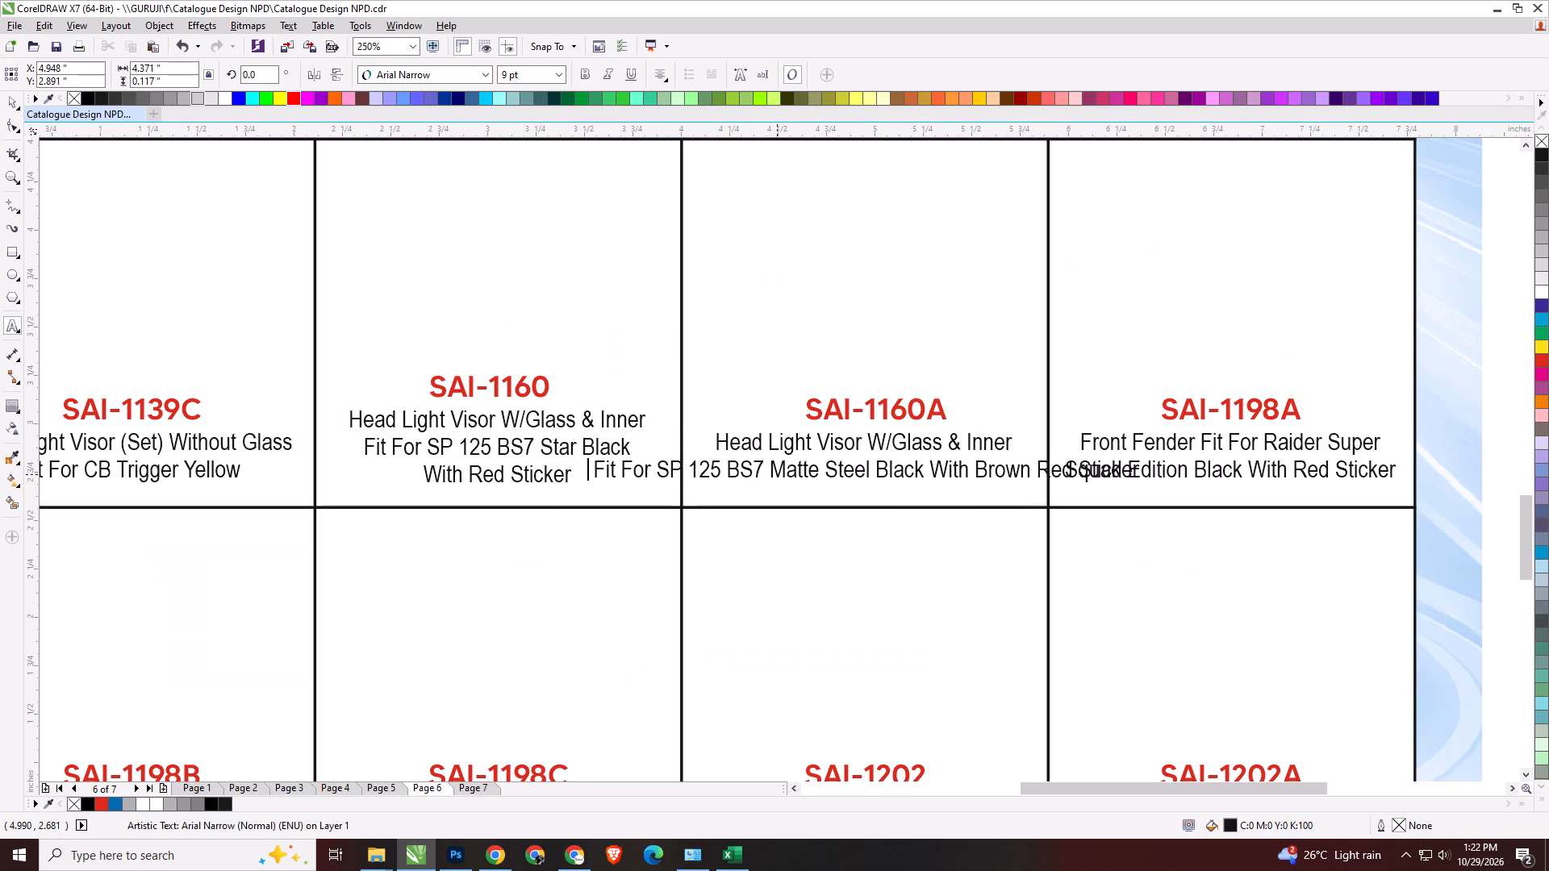
left_click(933, 470)
key("Return")
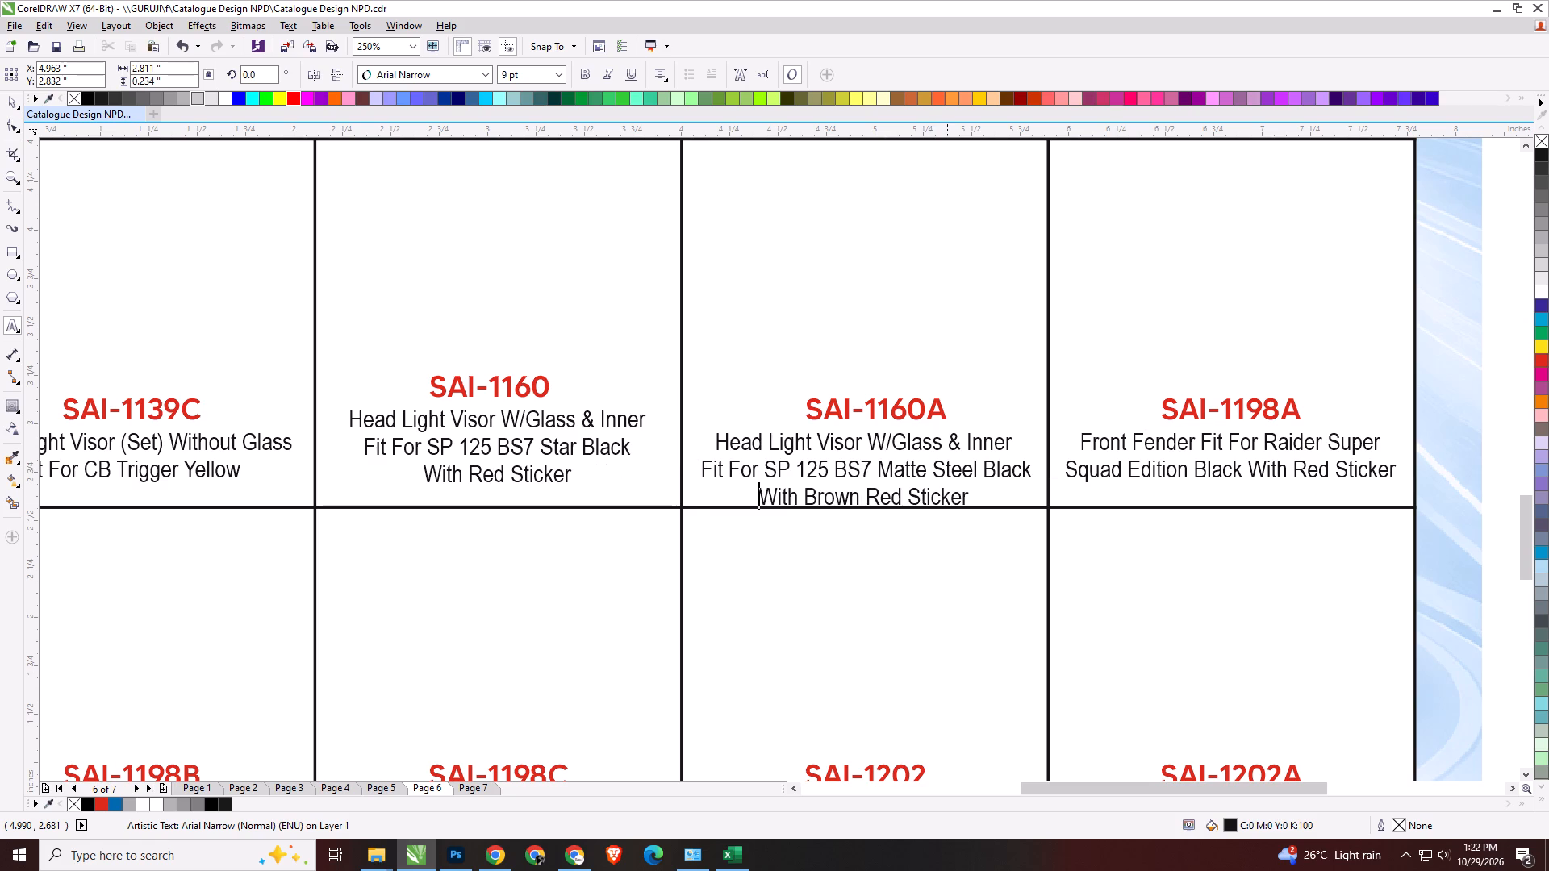
Group the SAI-1160A code and description and bottom-align the group with the SAI-1160 description.
left_click(10, 100)
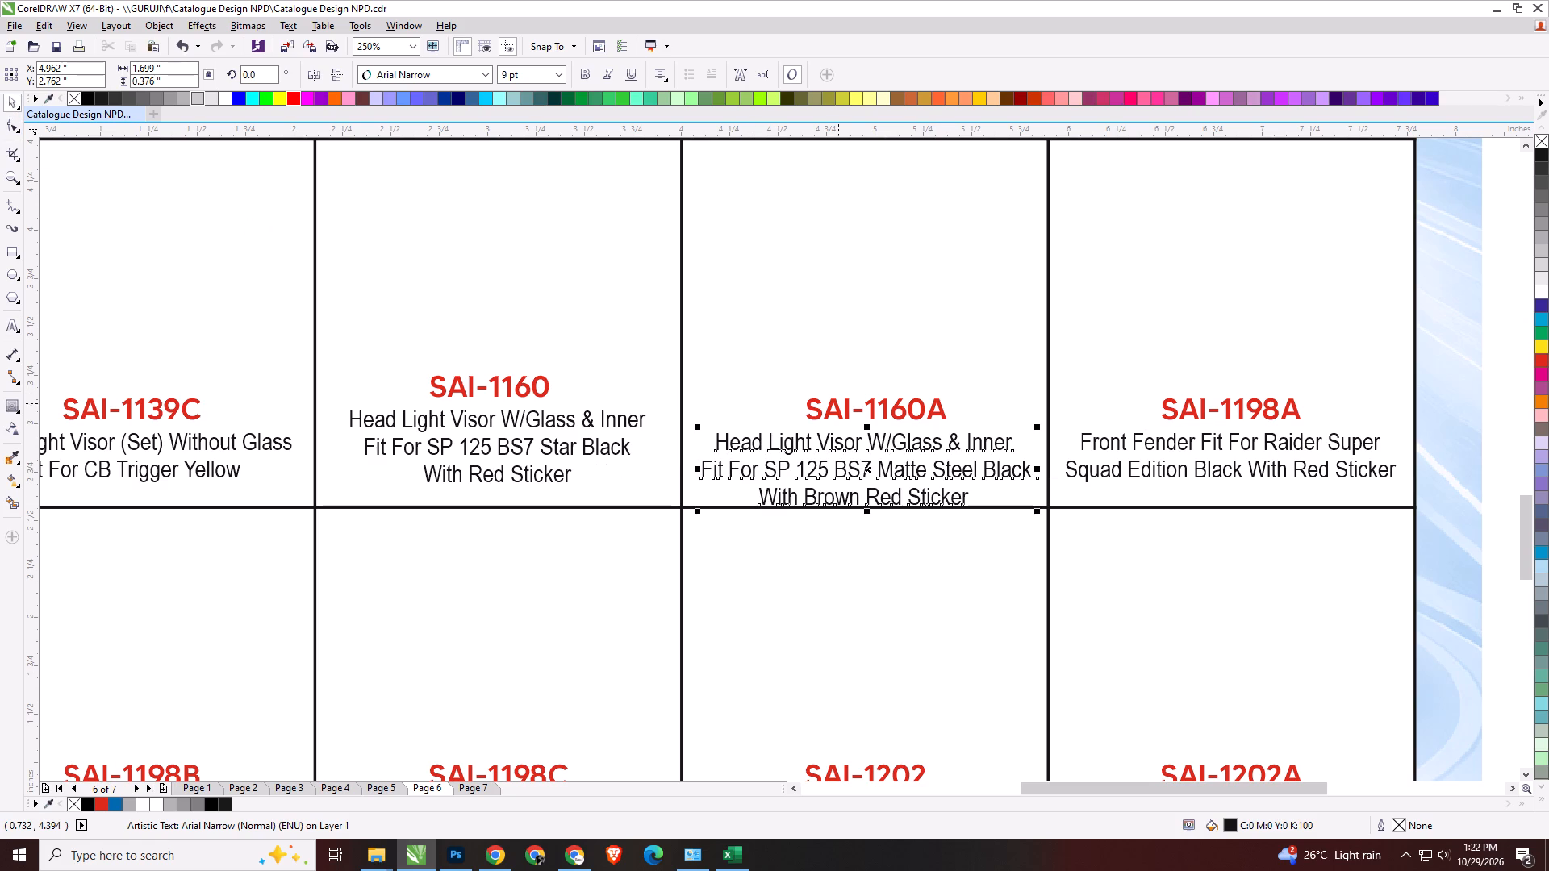
left_click(837, 410, "shift")
key("ctrl+g")
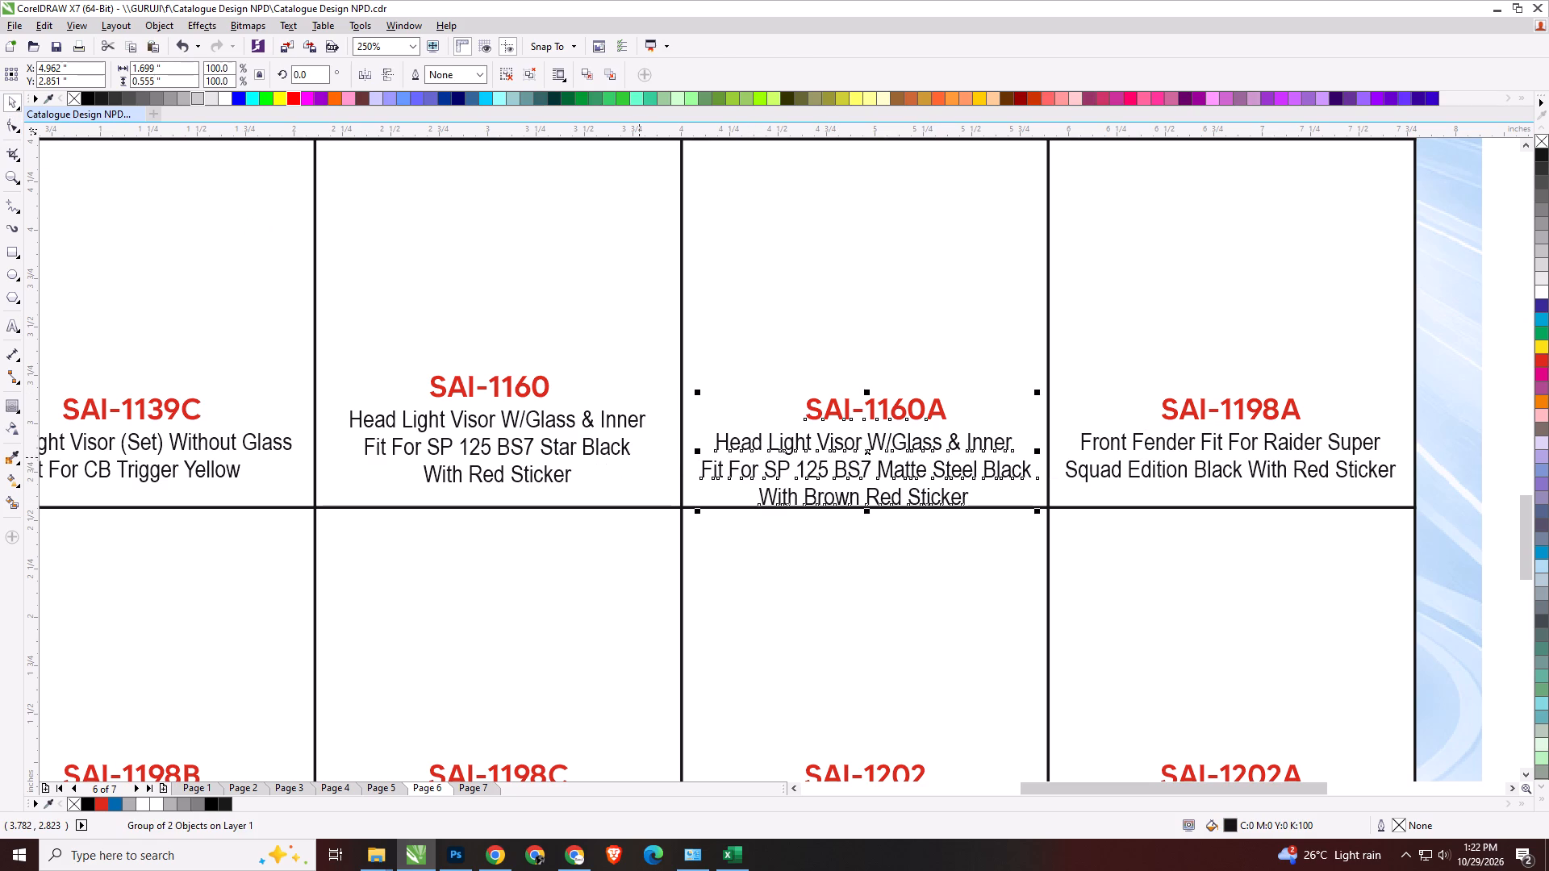
left_click(626, 448, "shift")
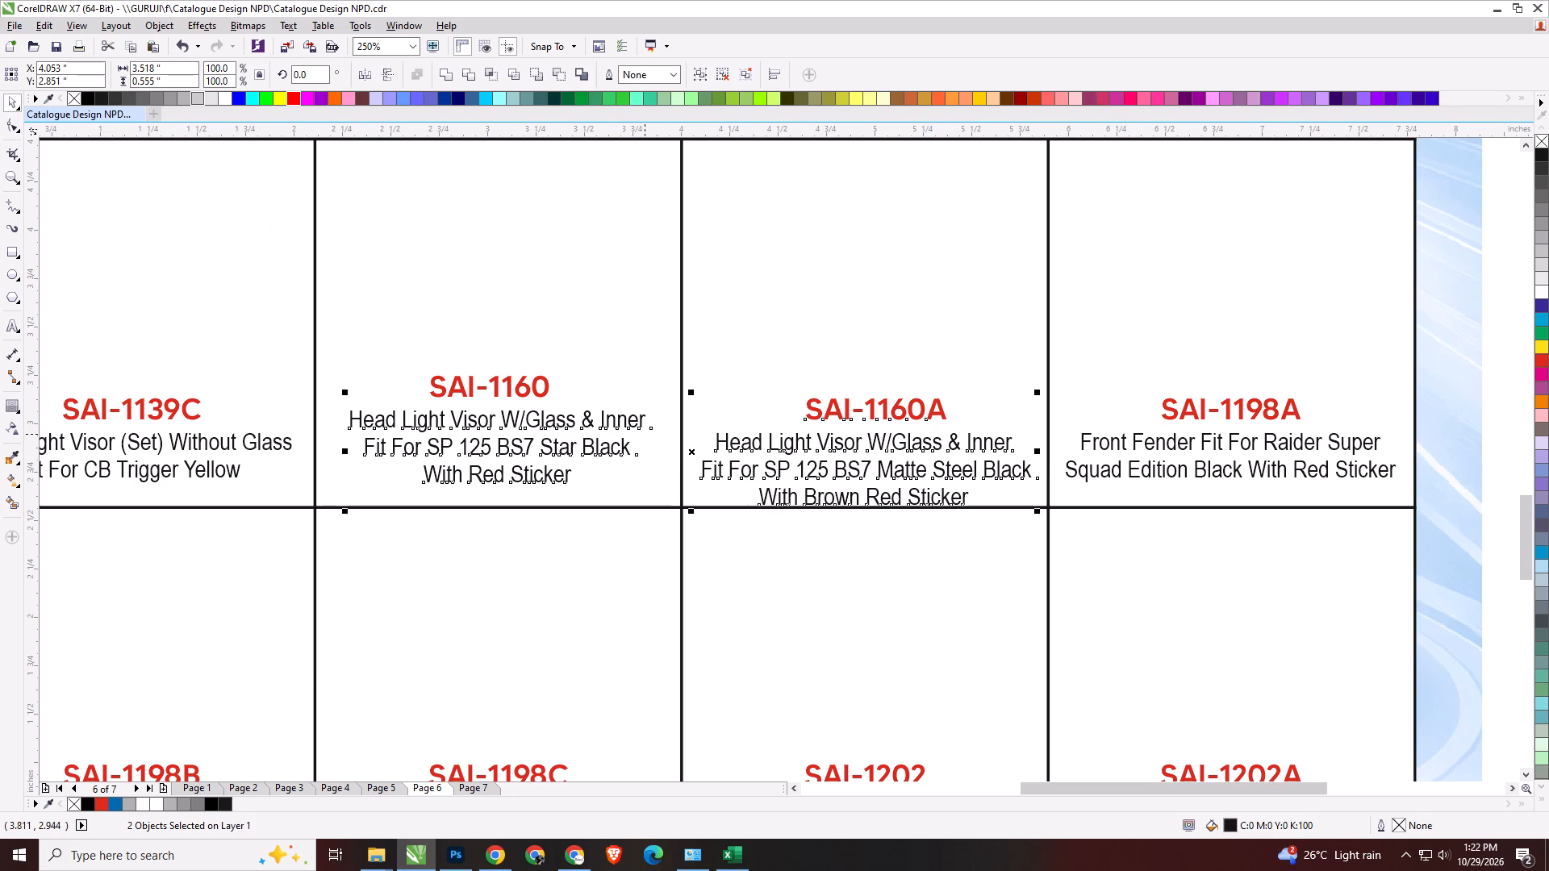
key("b")
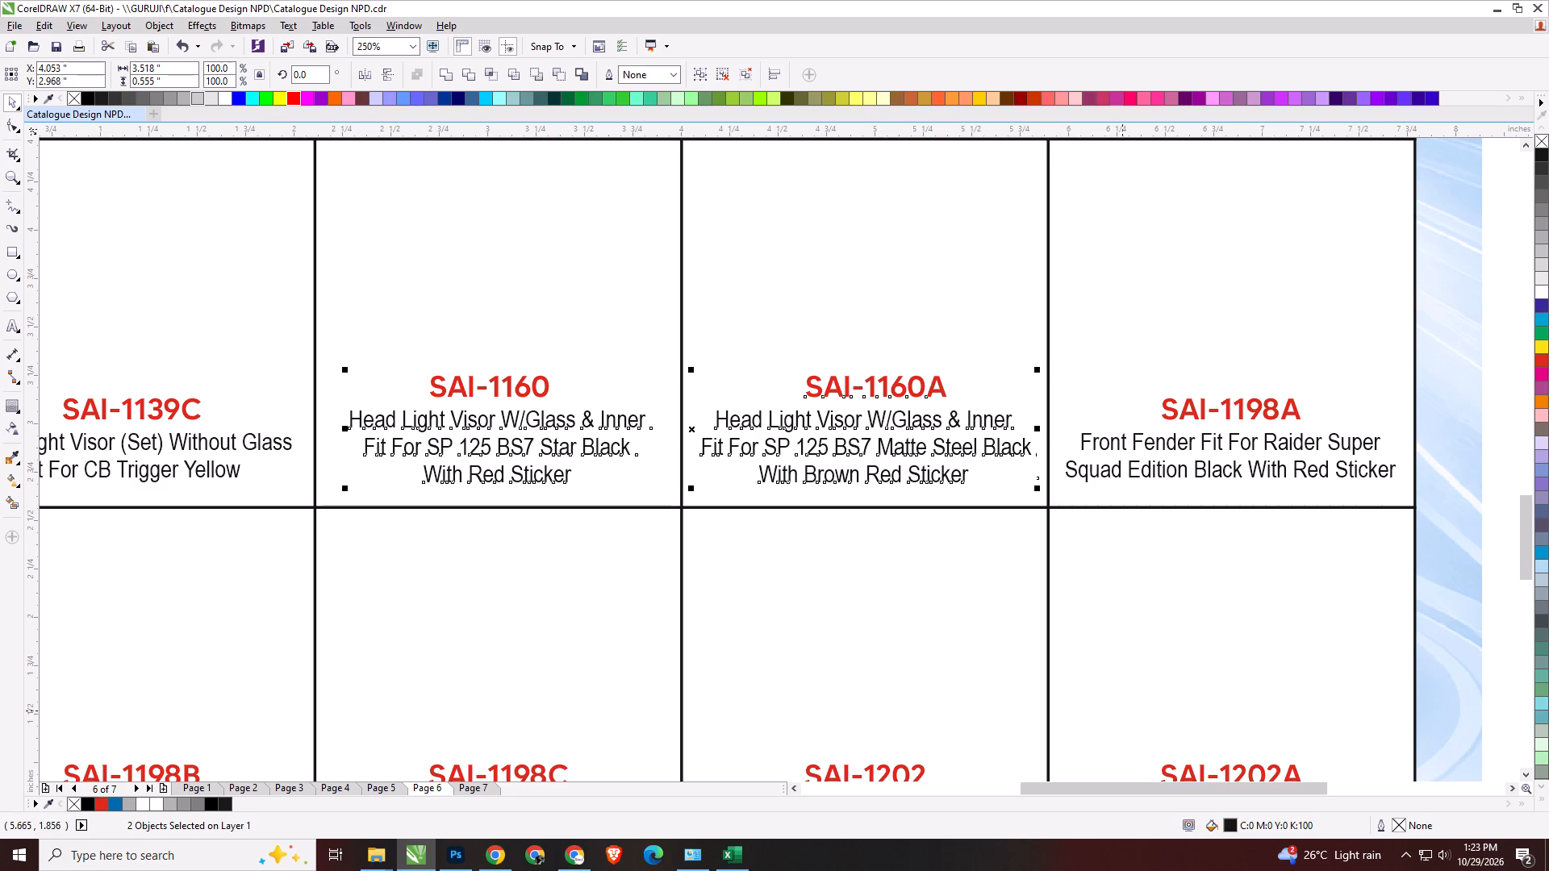
Replace the SAI-1198A code in the fourth row's last cell with SAI-1160B from the Excel workbook.
left_click_drag(1149, 784, 1184, 781)
left_click(1393, 585)
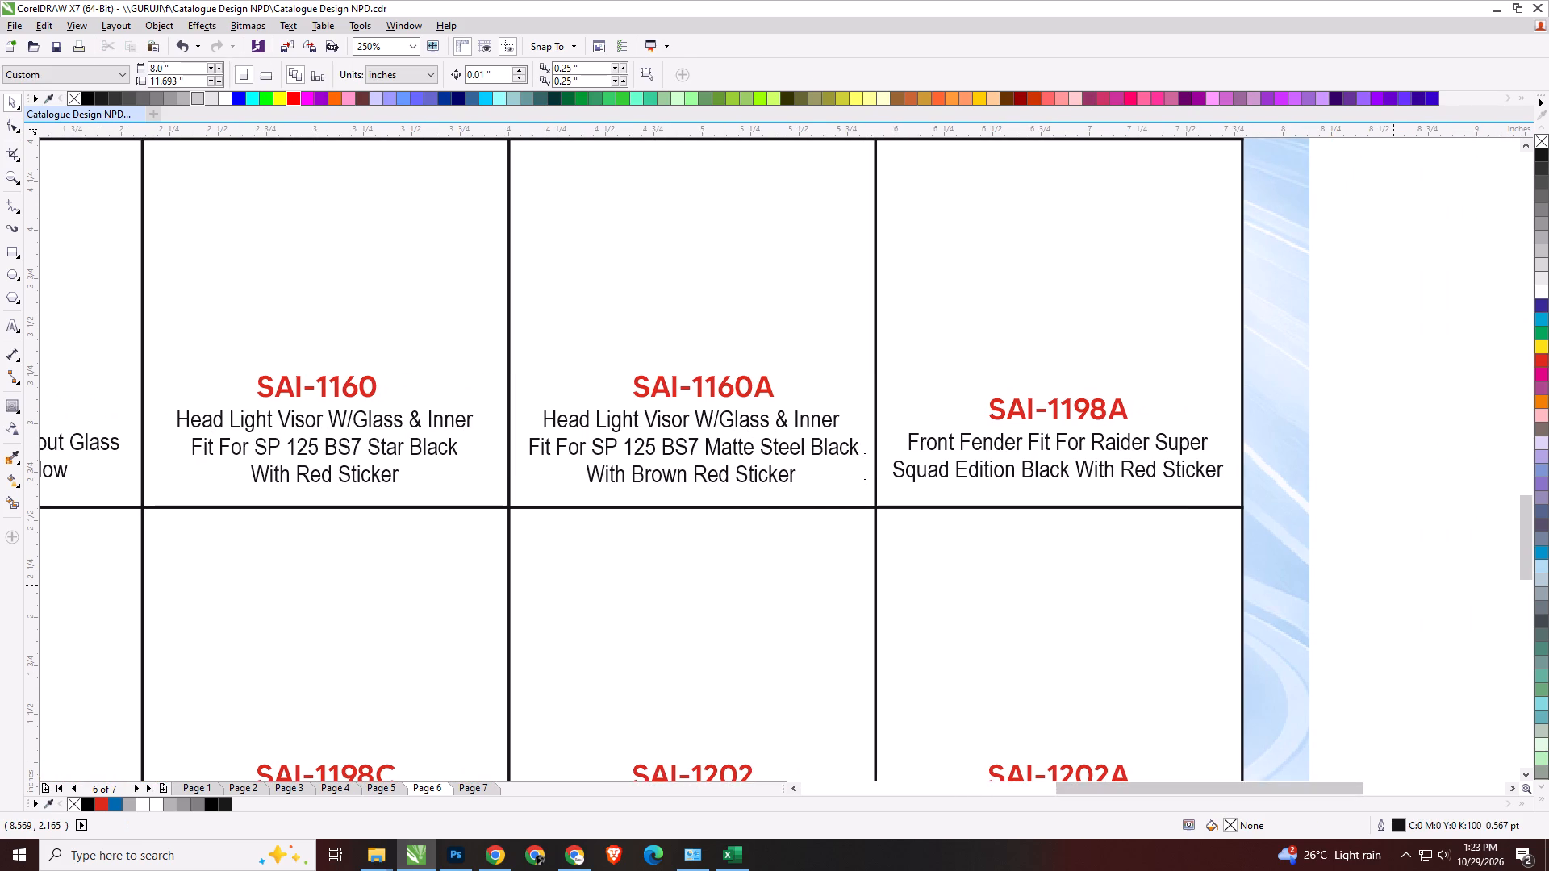
left_click(1393, 585)
left_click(1359, 547)
key("alt+Tab")
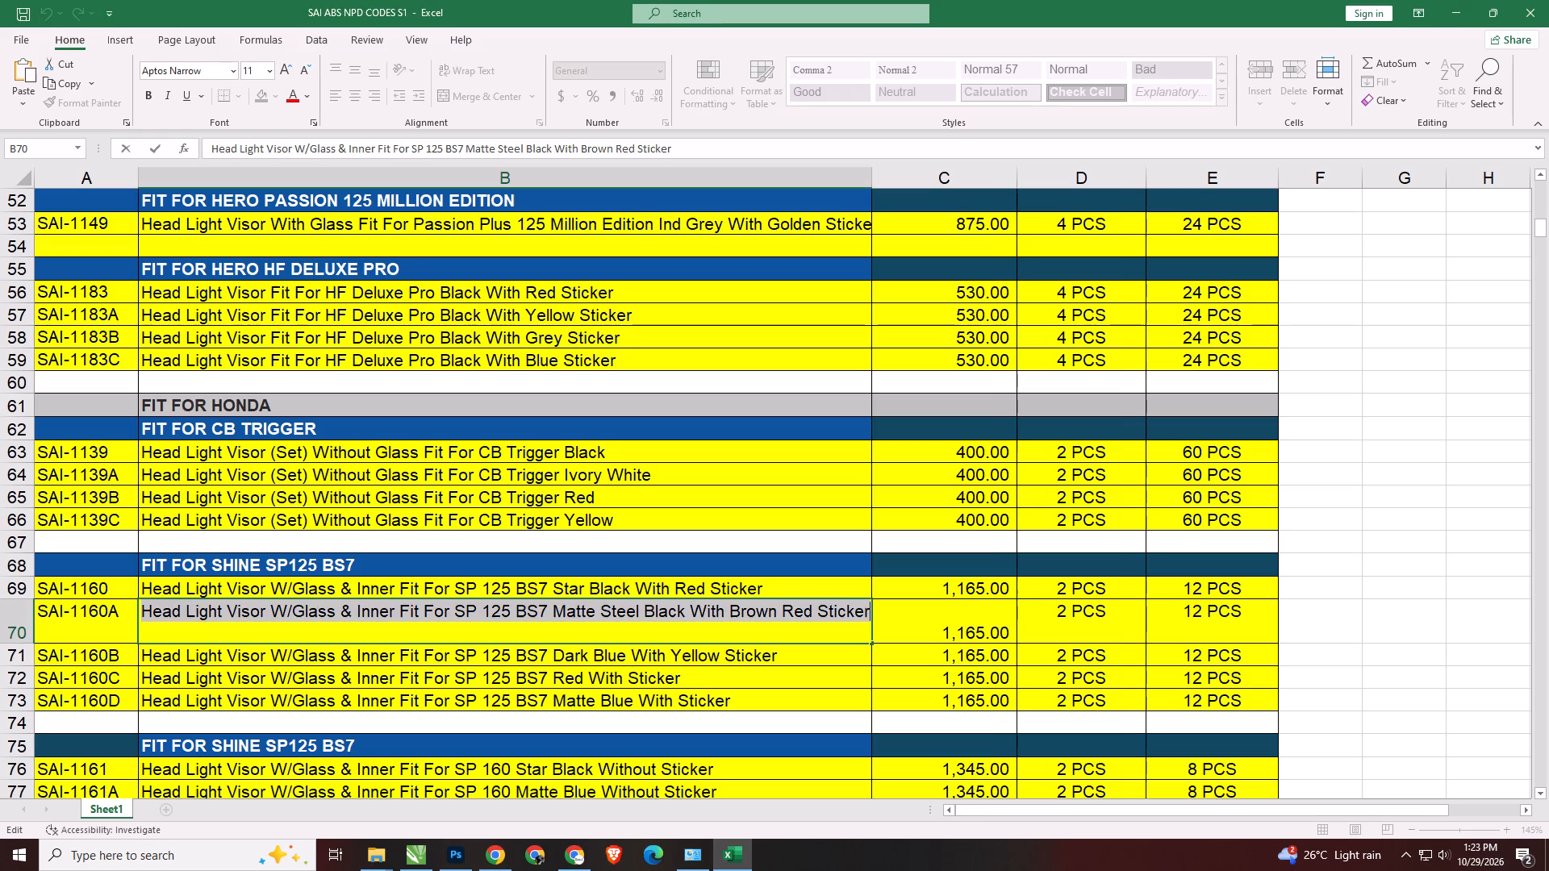
double_click(119, 656)
key("ctrl+a")
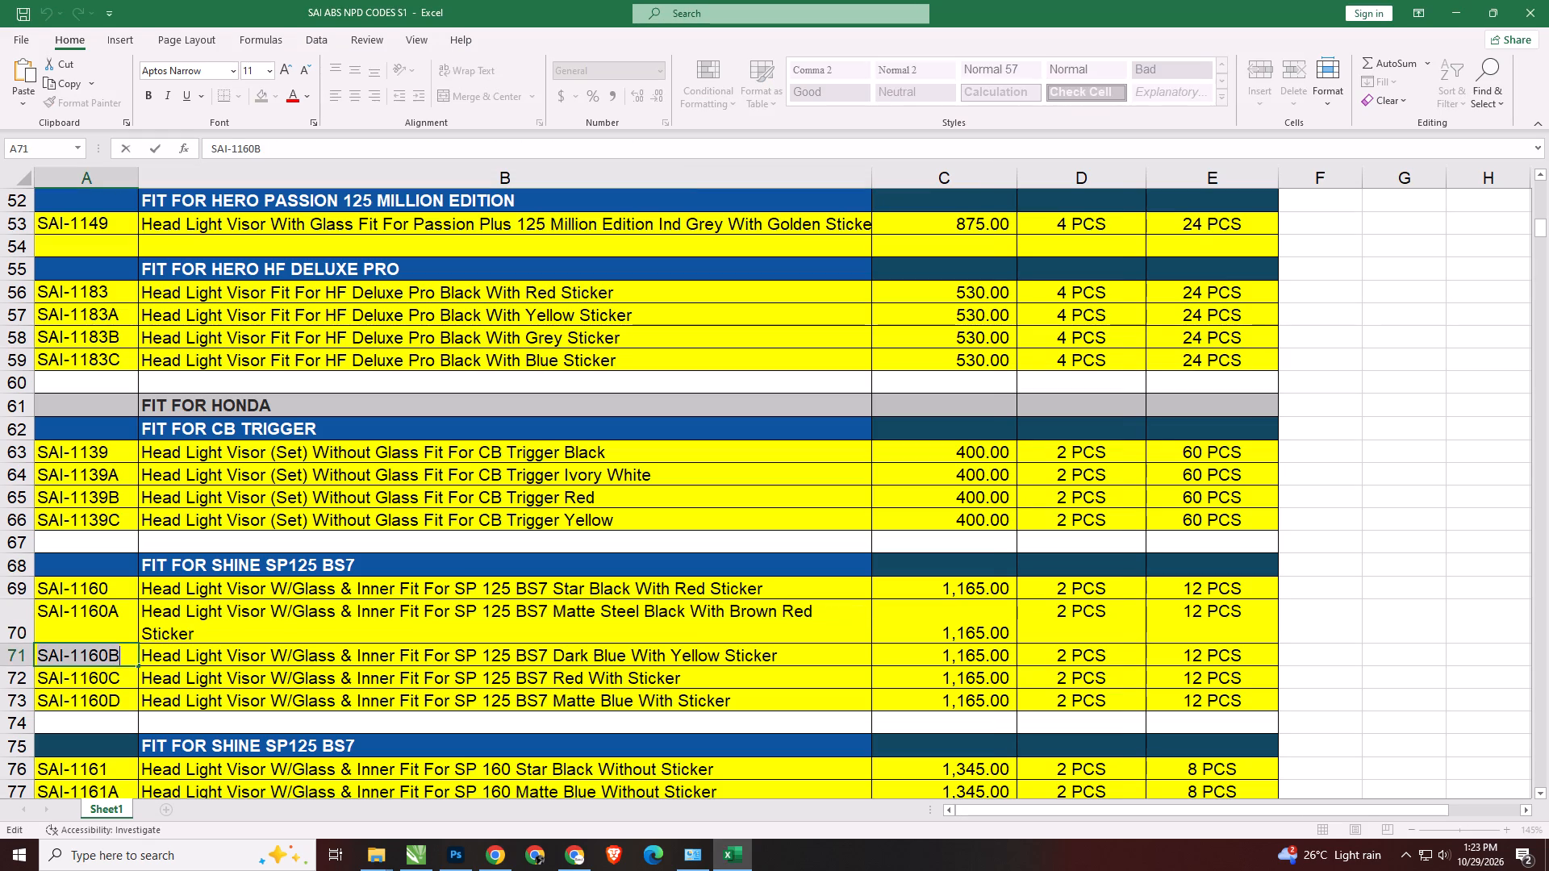
key("ctrl+c")
key("alt+Tab")
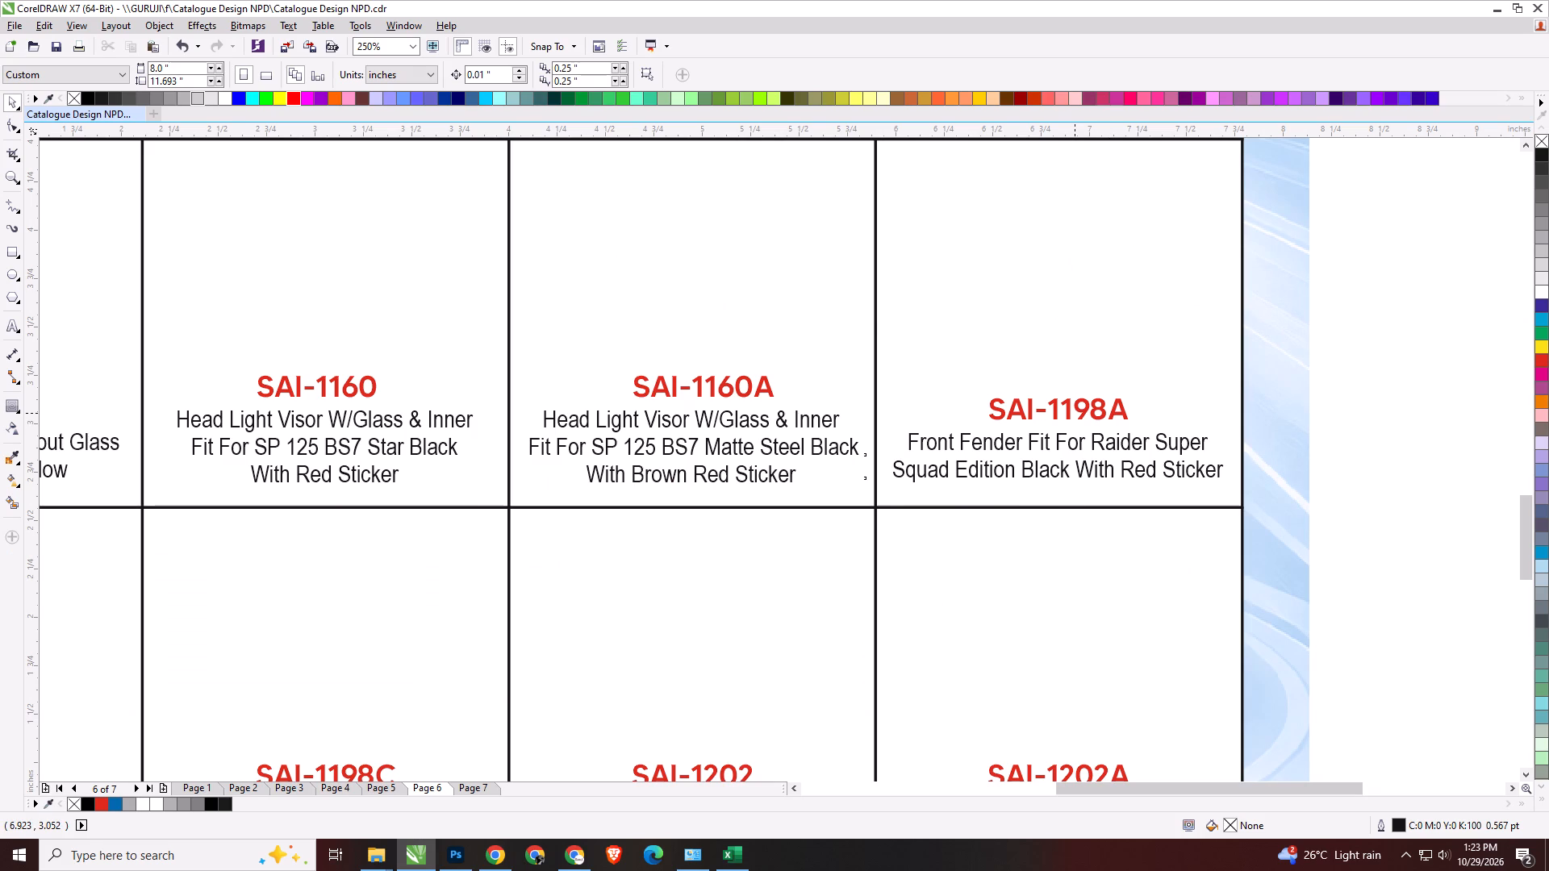
double_click(1075, 413)
double_click(1064, 410)
double_click(1066, 407)
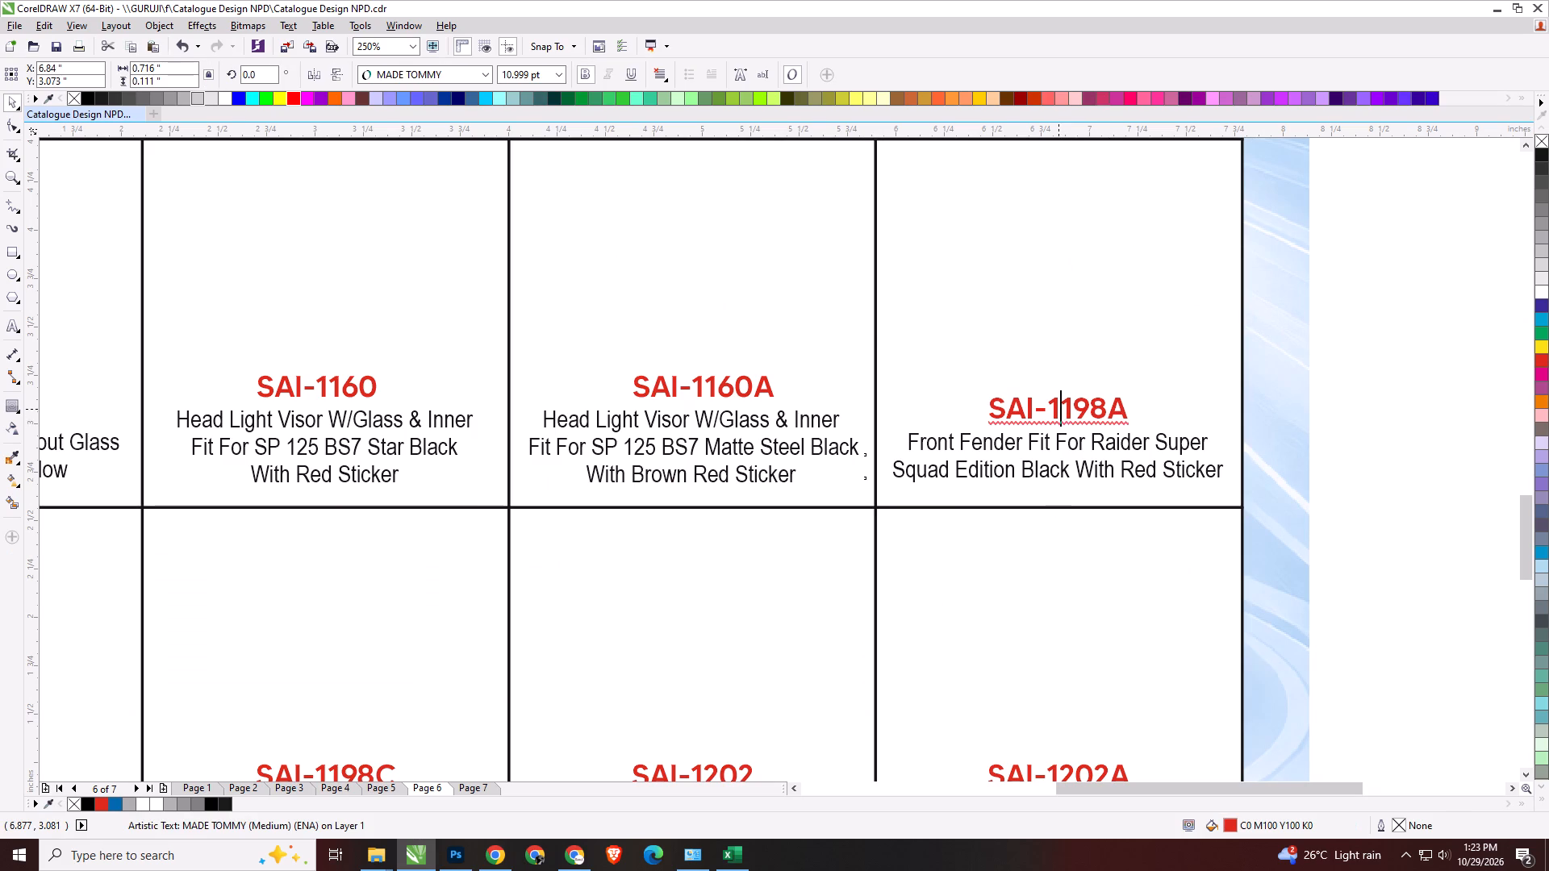
key("ctrl+a")
key("ctrl+v")
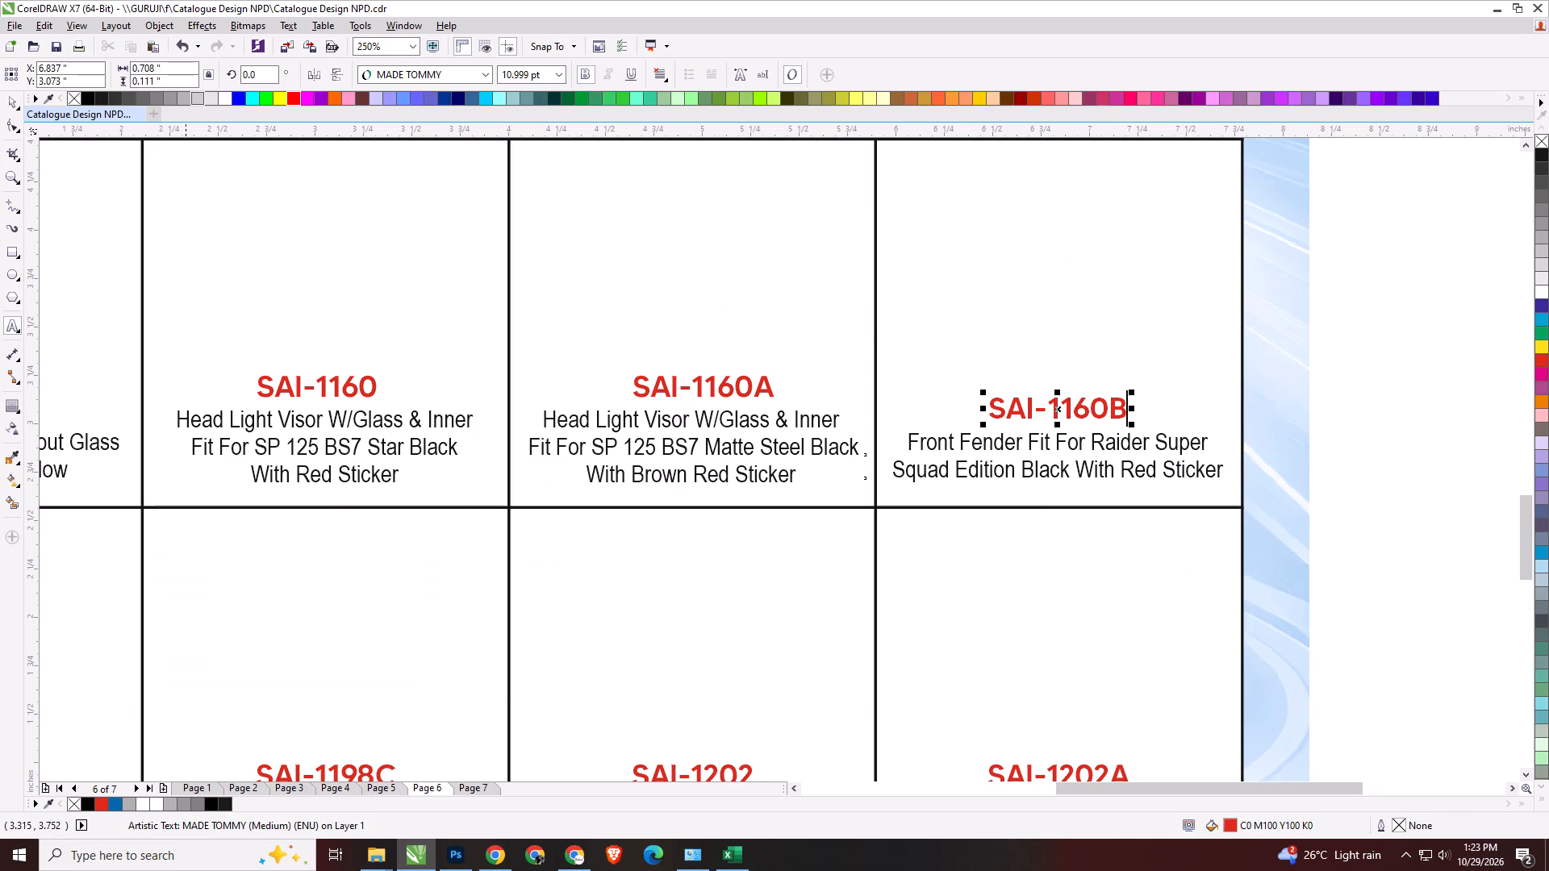
left_click(12, 102)
Replace the SAI-1160B description with "Head Light Visor W/Glass & Inner Fit For SP 125 BS7 Dark Blue With Yellow Sticker" from the Excel workbook.
key("alt+Tab")
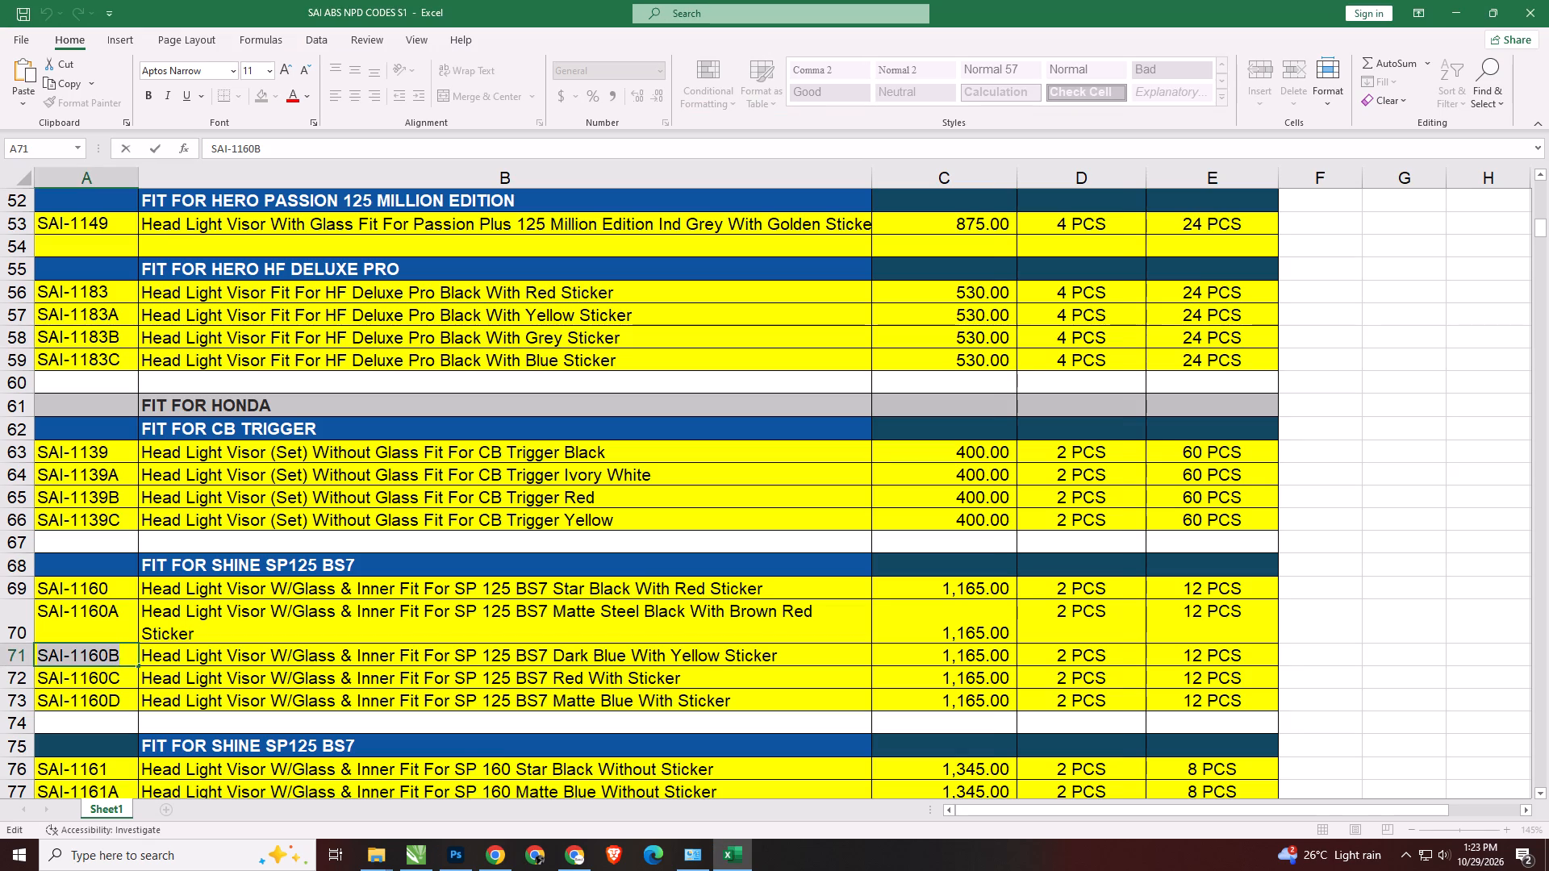
triple_click(313, 660)
key("ctrl+a")
key("ctrl+c")
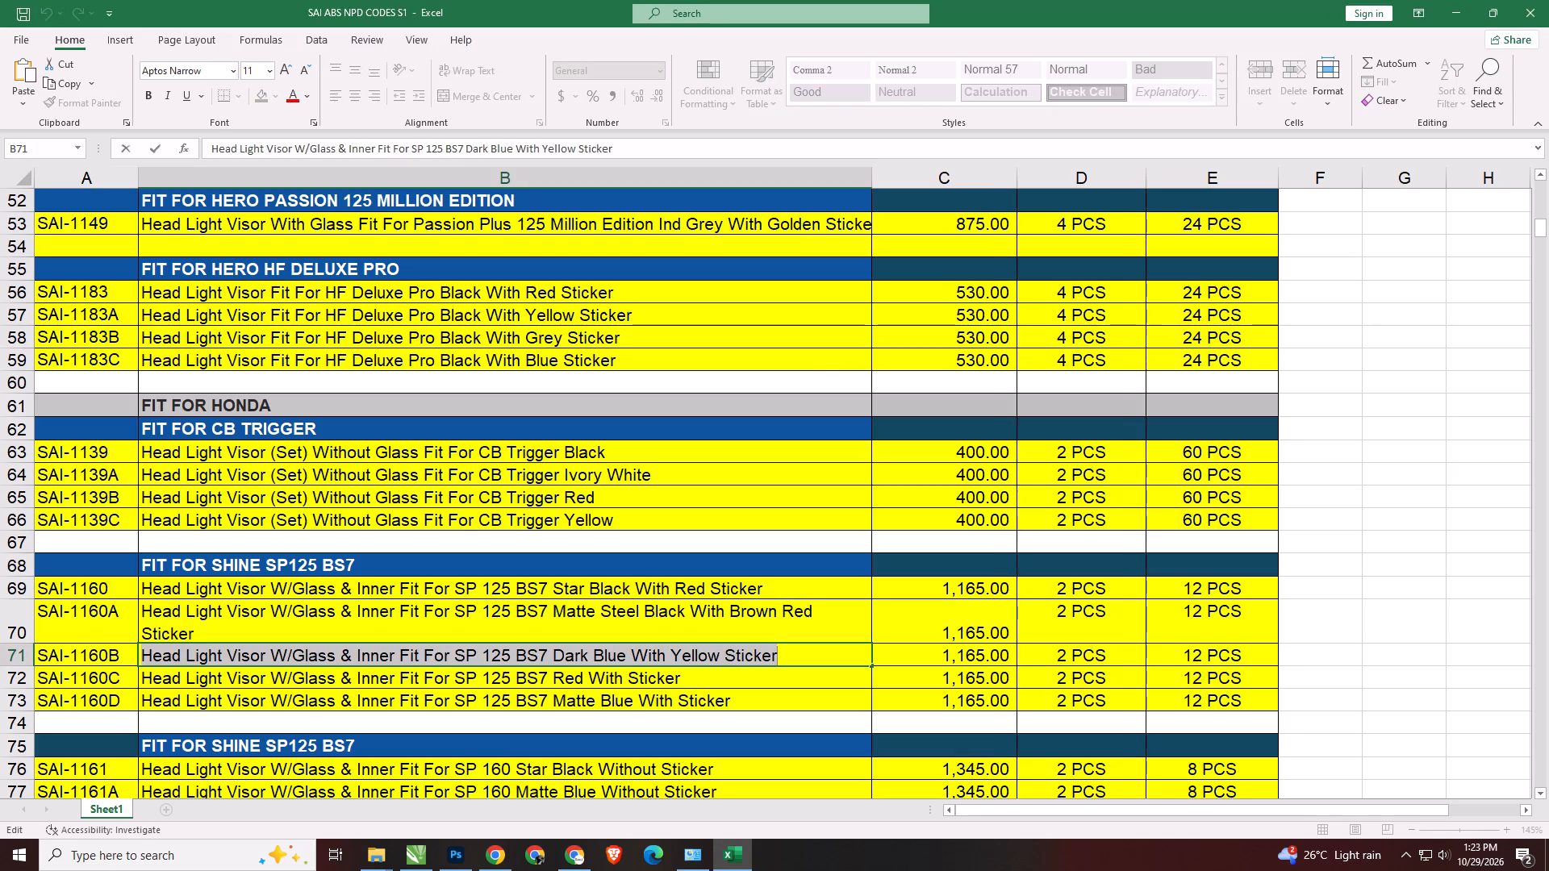
key("alt+Tab")
double_click(1035, 441)
key("ctrl+a")
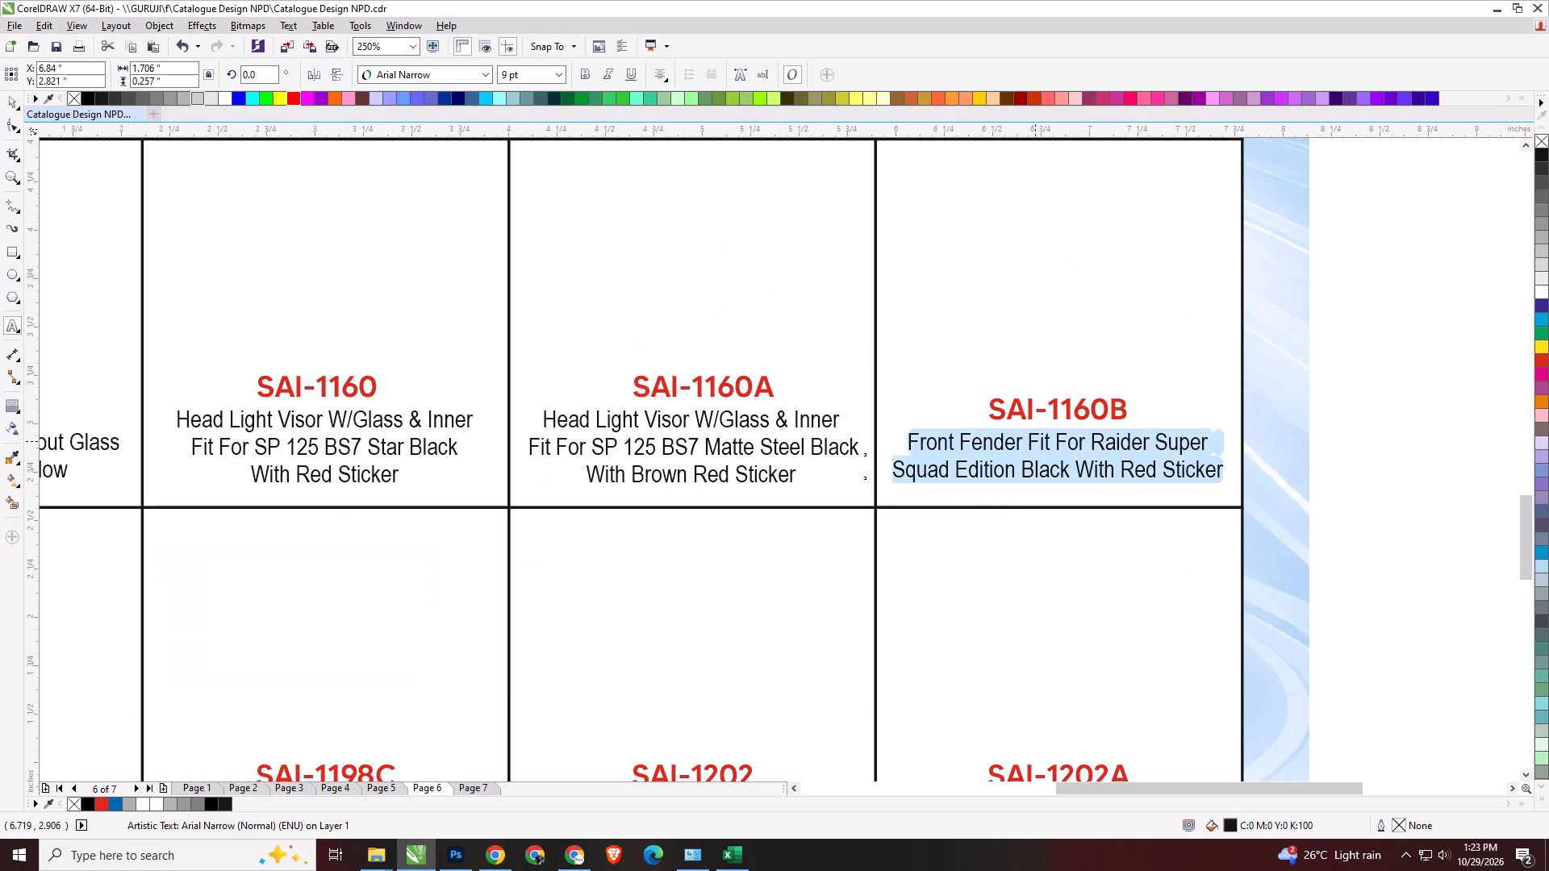
key("ctrl+v")
Break the SAI-1160B description into three lines, before "Fit" and before "With Yellow Sticker".
left_click(991, 448)
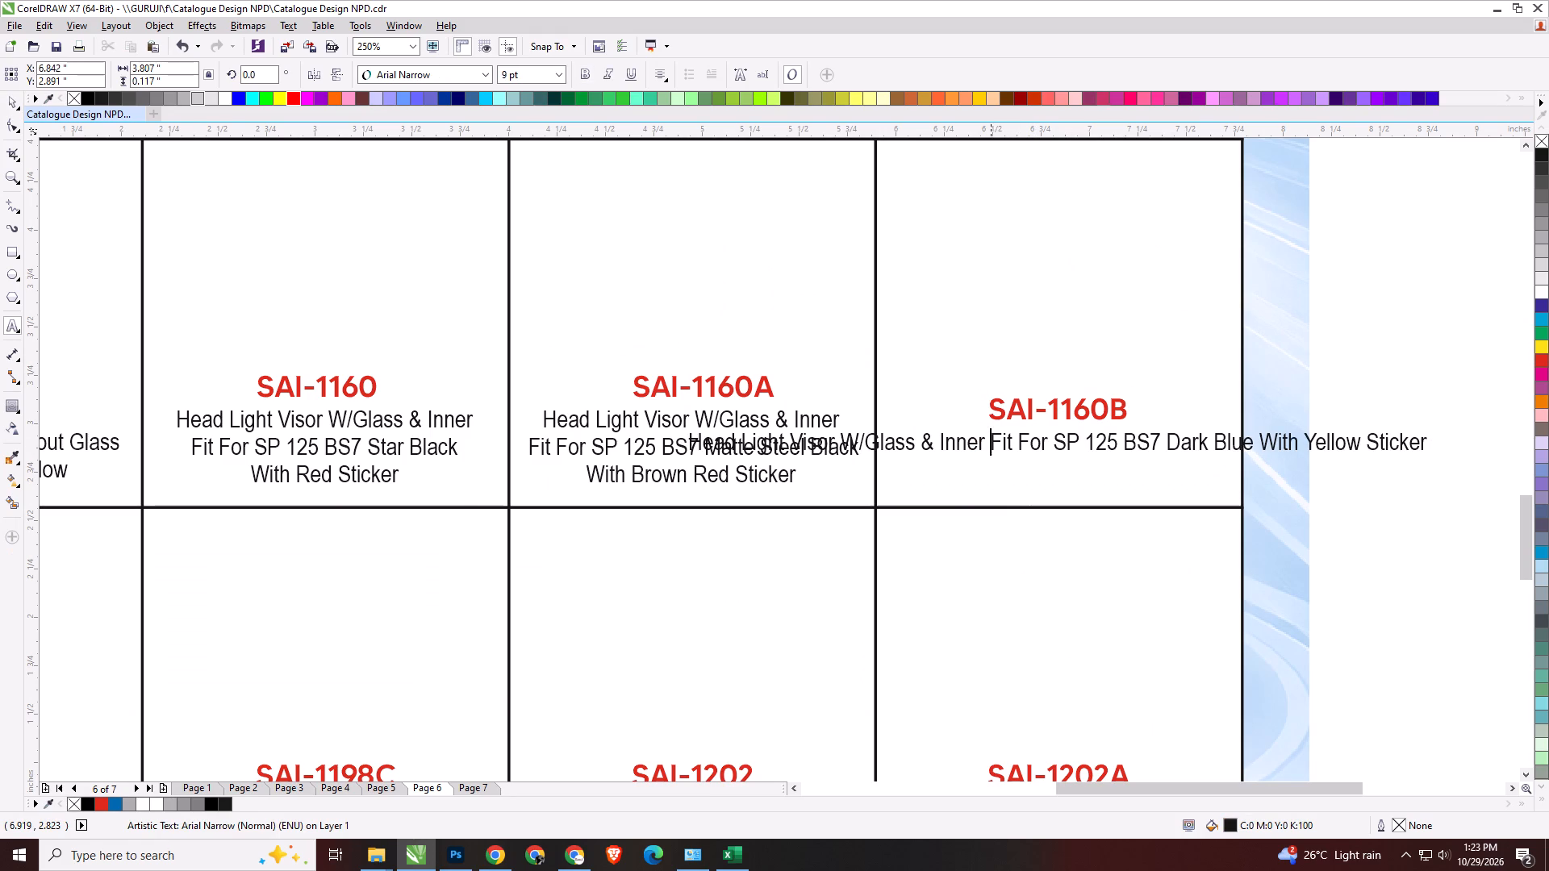
key("Return")
left_click(1115, 469)
key("Return")
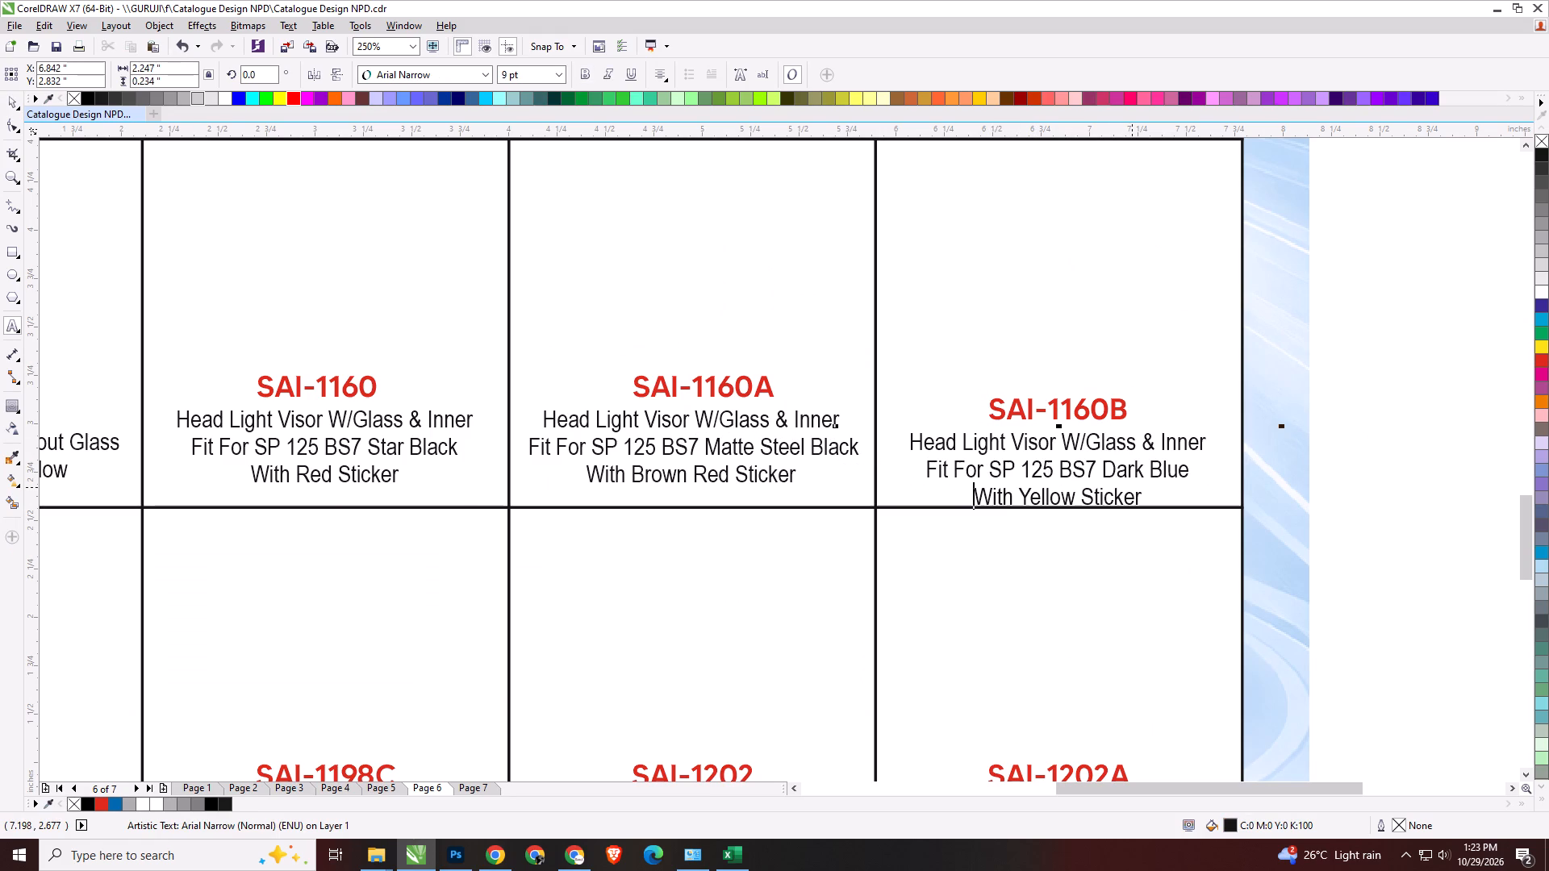
Group the SAI-1160B code and description, bottom-align the group with the SAI-1160A text, and ungroup it.
left_click(4, 108)
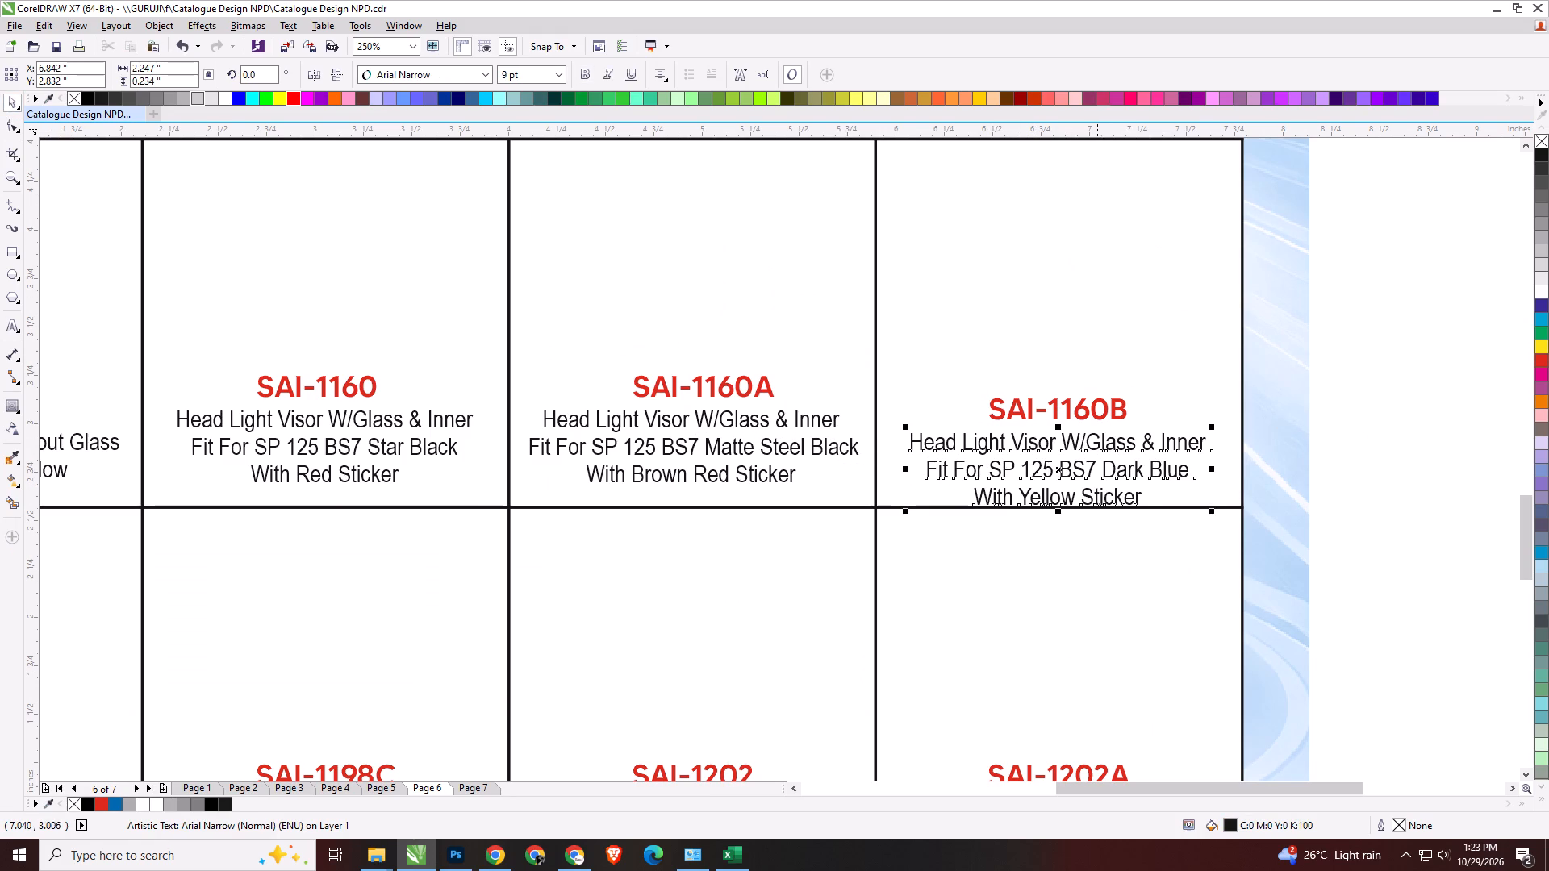
left_click(1092, 413, "shift")
key("ctrl+g")
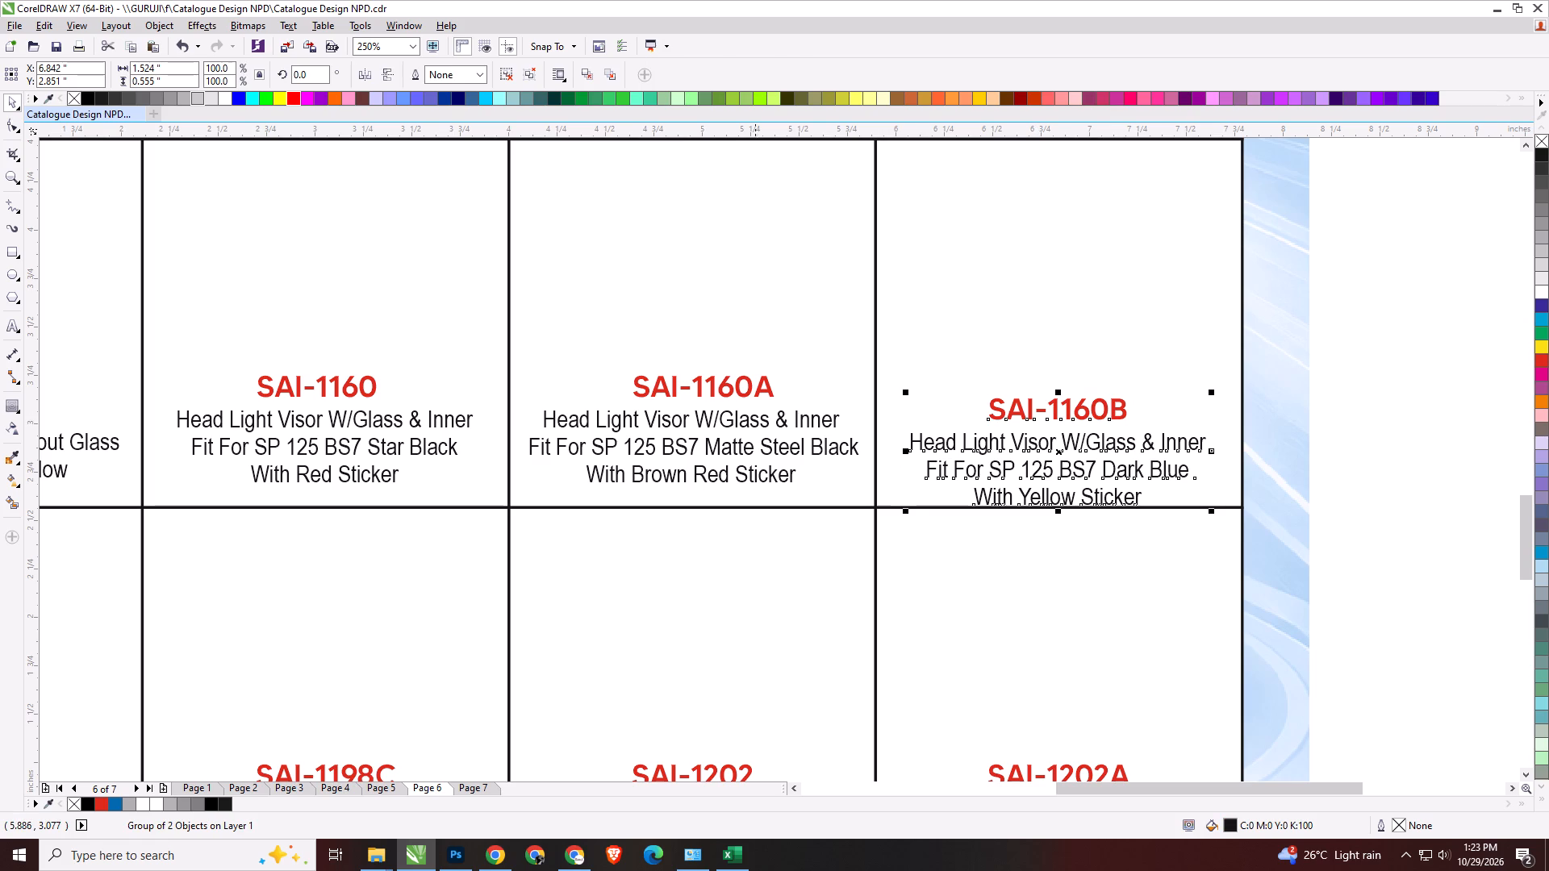
left_click(820, 448, "shift")
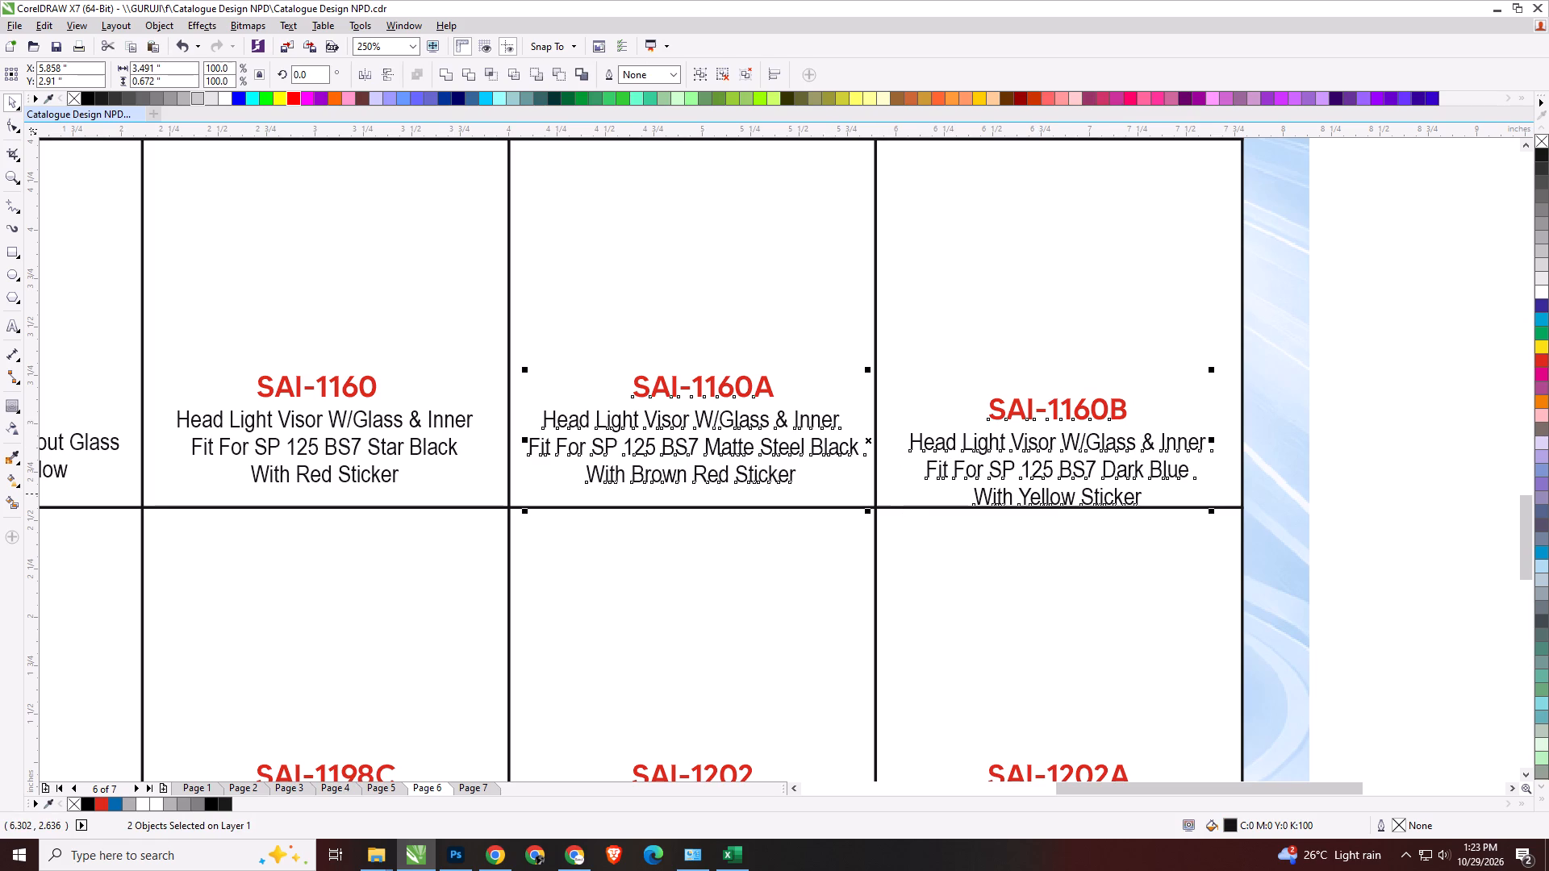
key("b")
left_click(1377, 452)
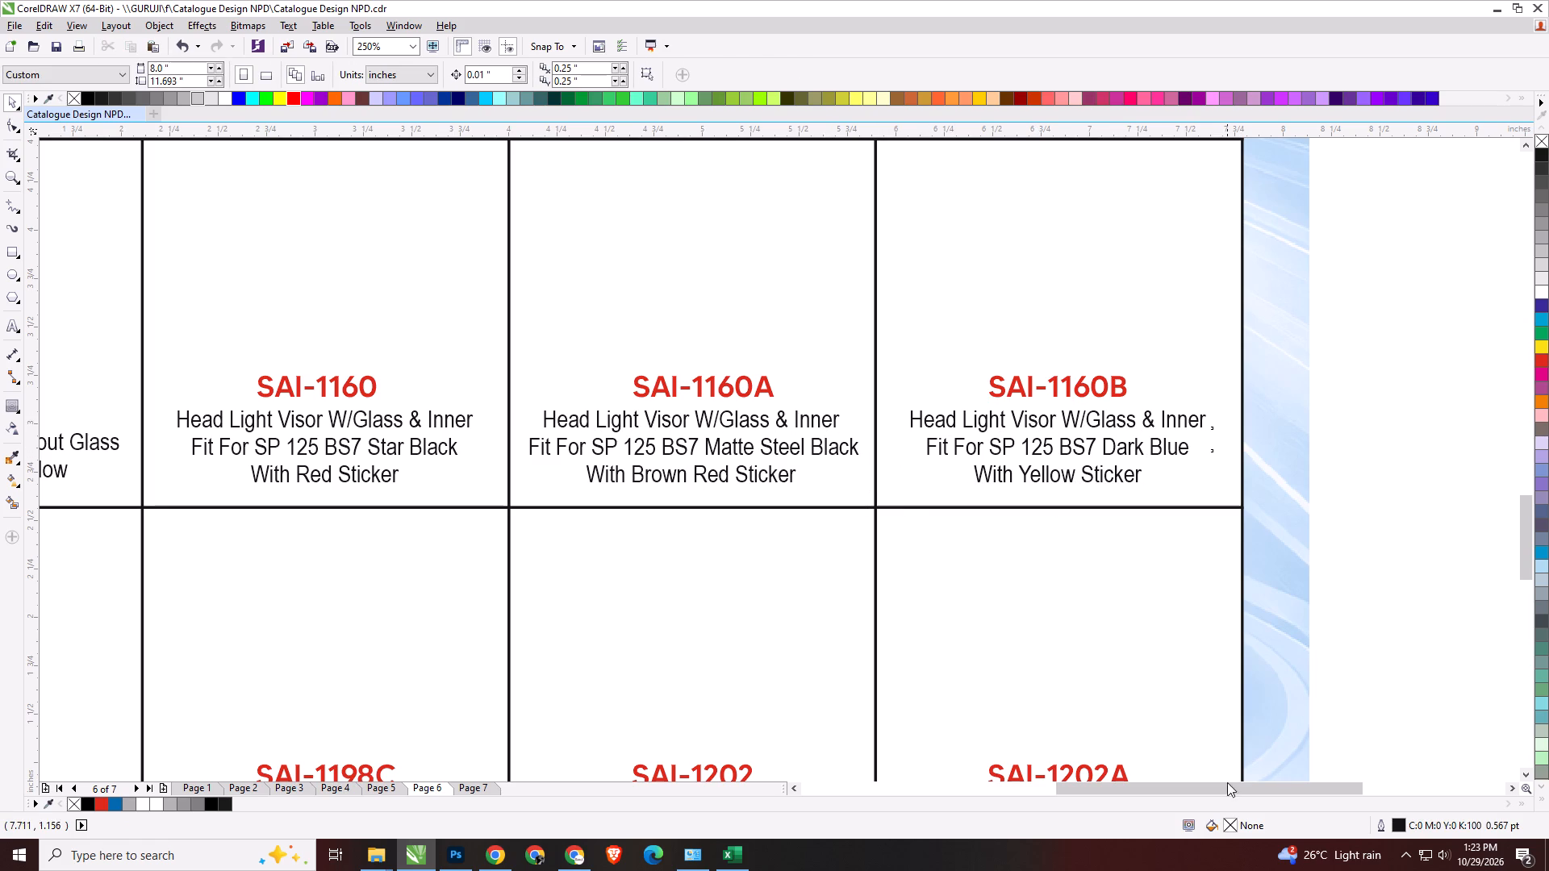
left_click(1091, 444)
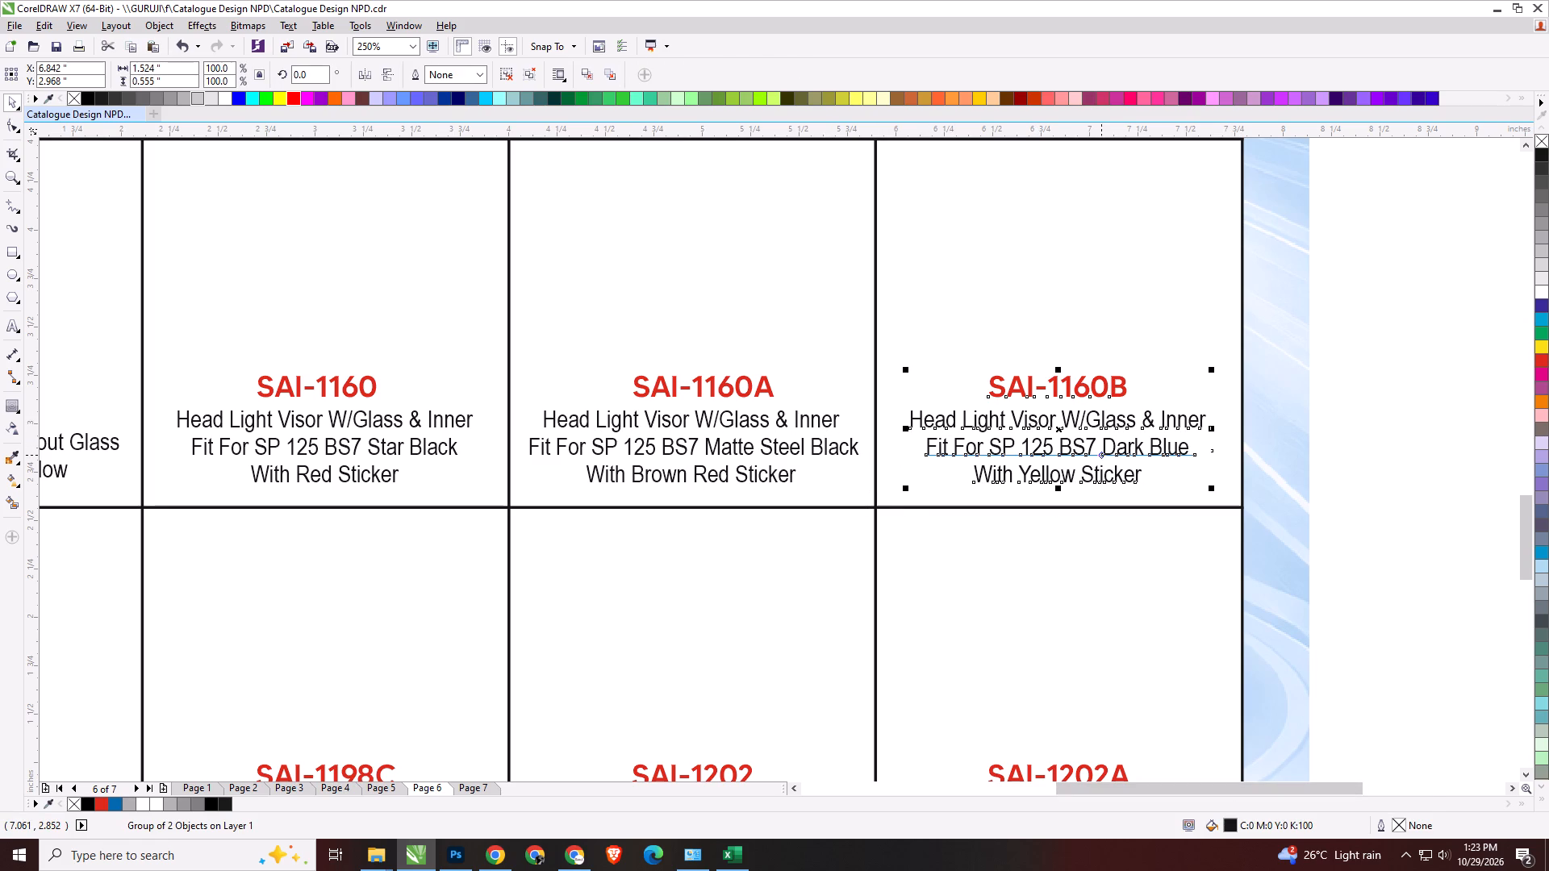
key("ctrl+u")
left_click(1388, 479)
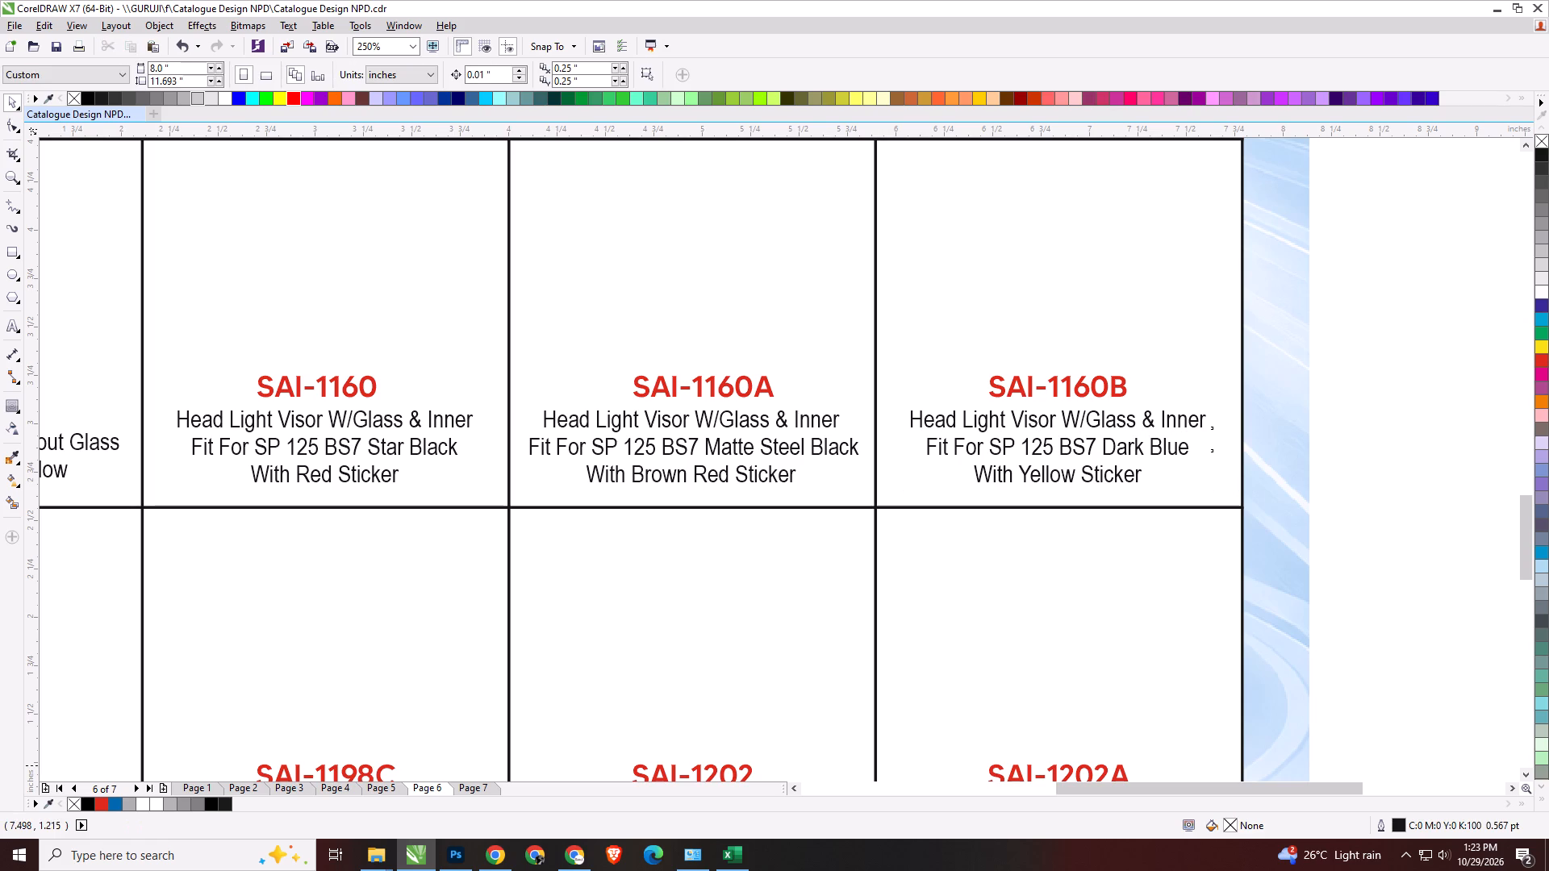
Replace the SAI-1198B code in the bottom row's first cell with SAI-1160C from the Excel workbook.
left_click_drag(1525, 526, 1529, 562)
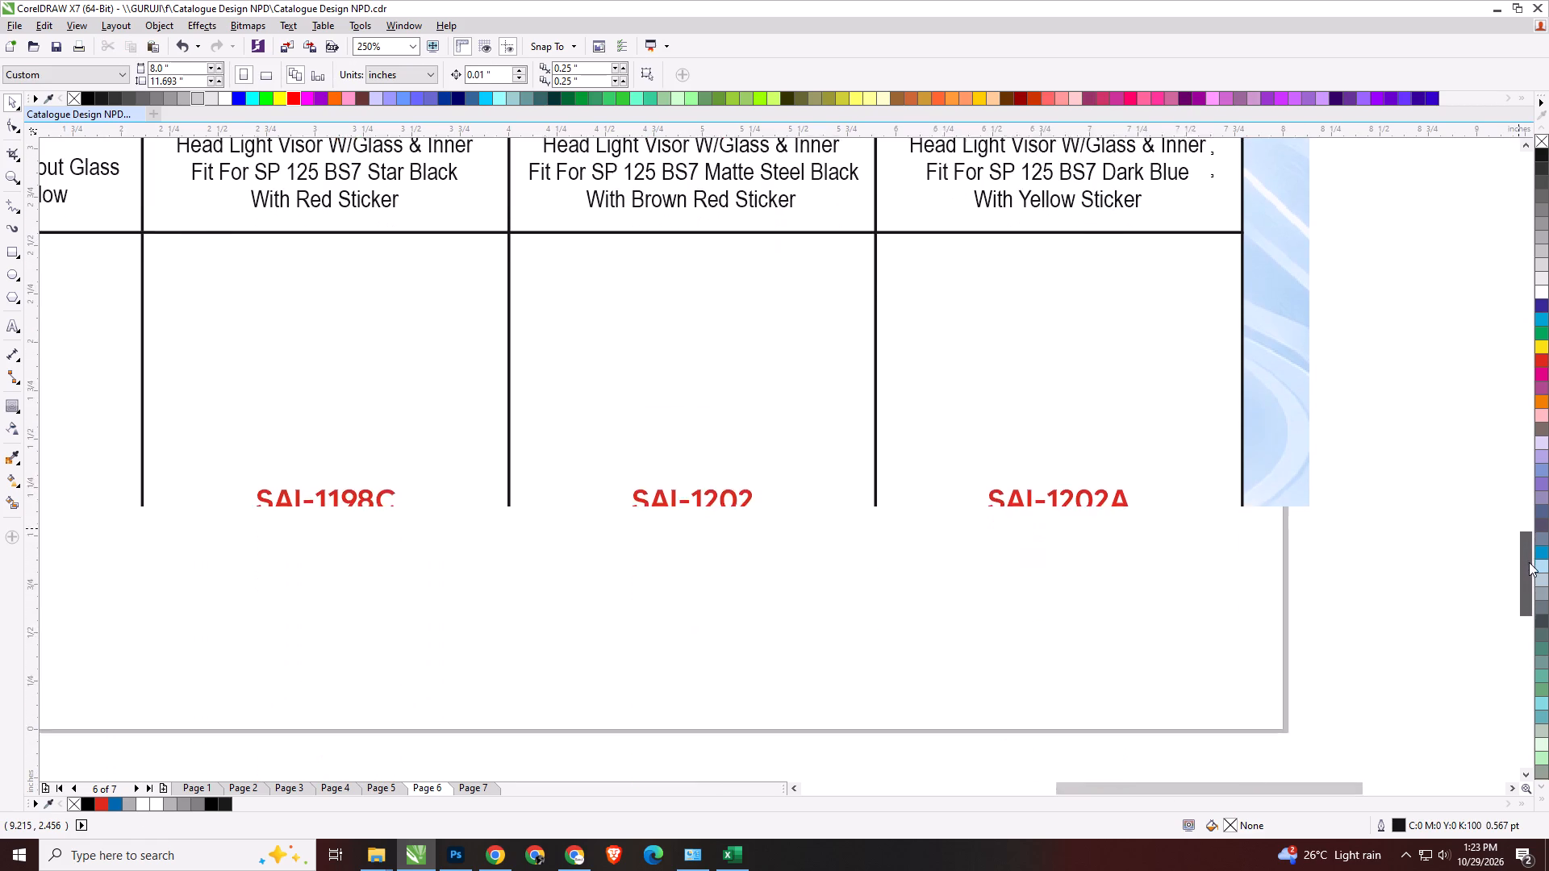
left_click_drag(1529, 562, 1531, 586)
left_click_drag(1270, 786, 1112, 780)
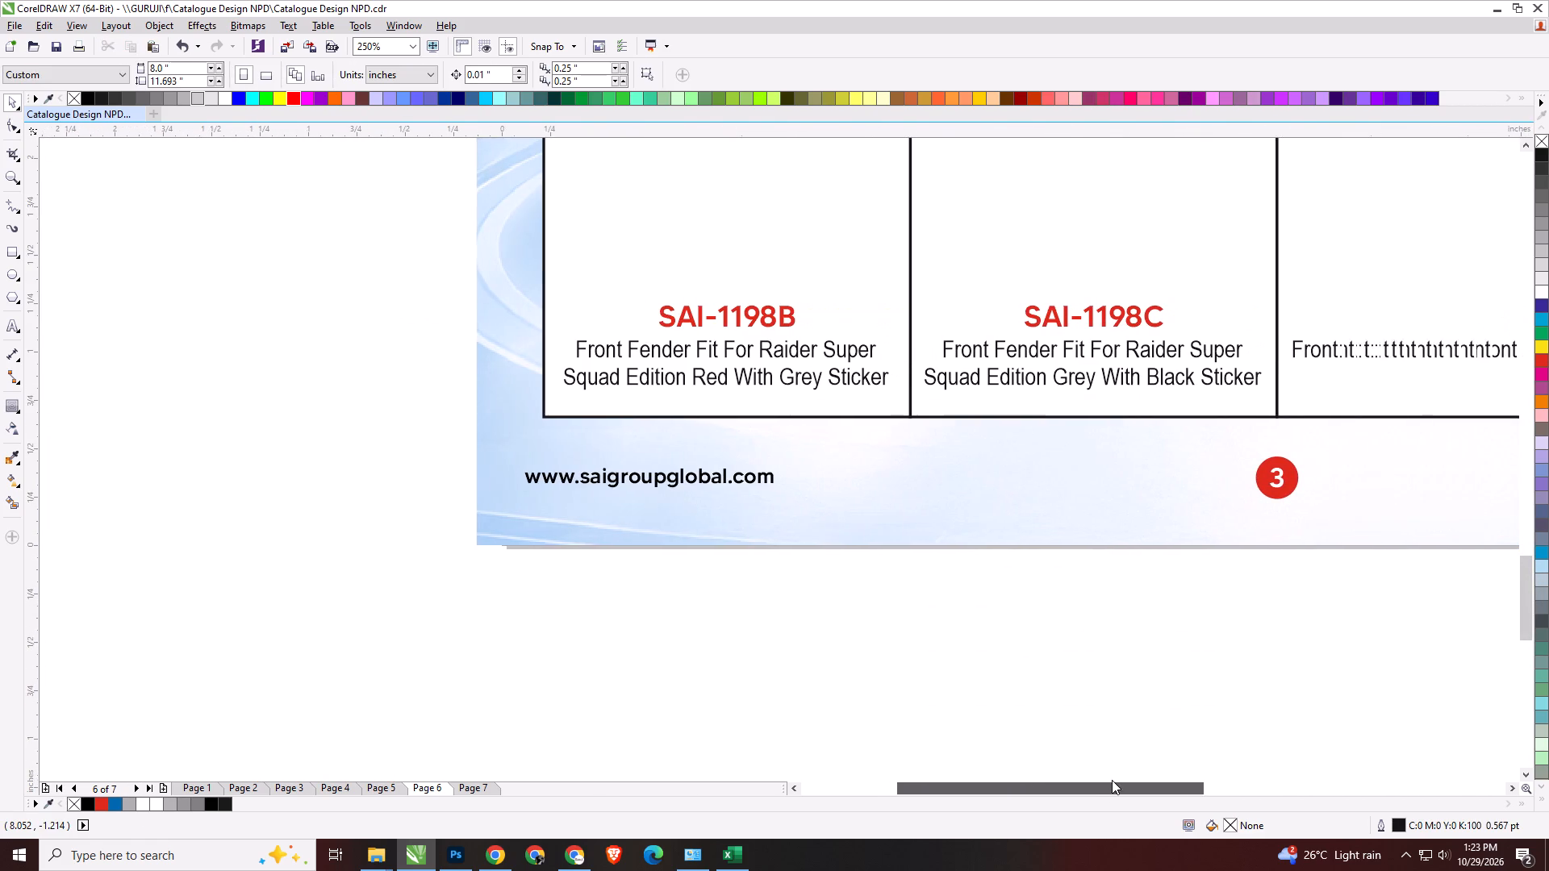
left_click_drag(1112, 780, 1115, 779)
left_click(1052, 646)
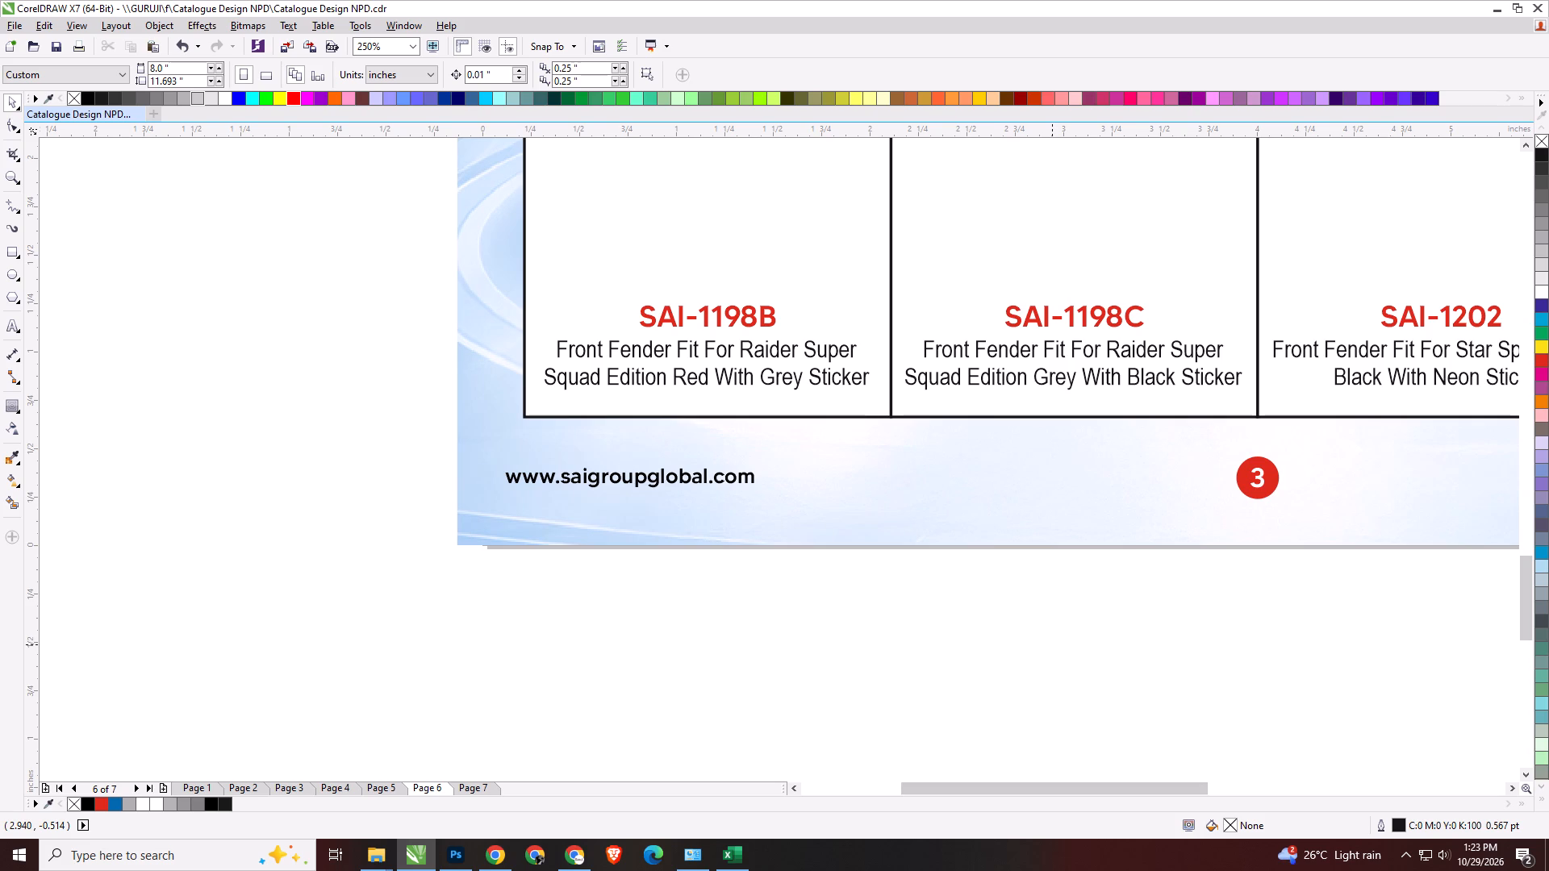
left_click(966, 615)
key("alt+Tab")
scroll(614, 594, "down", 3)
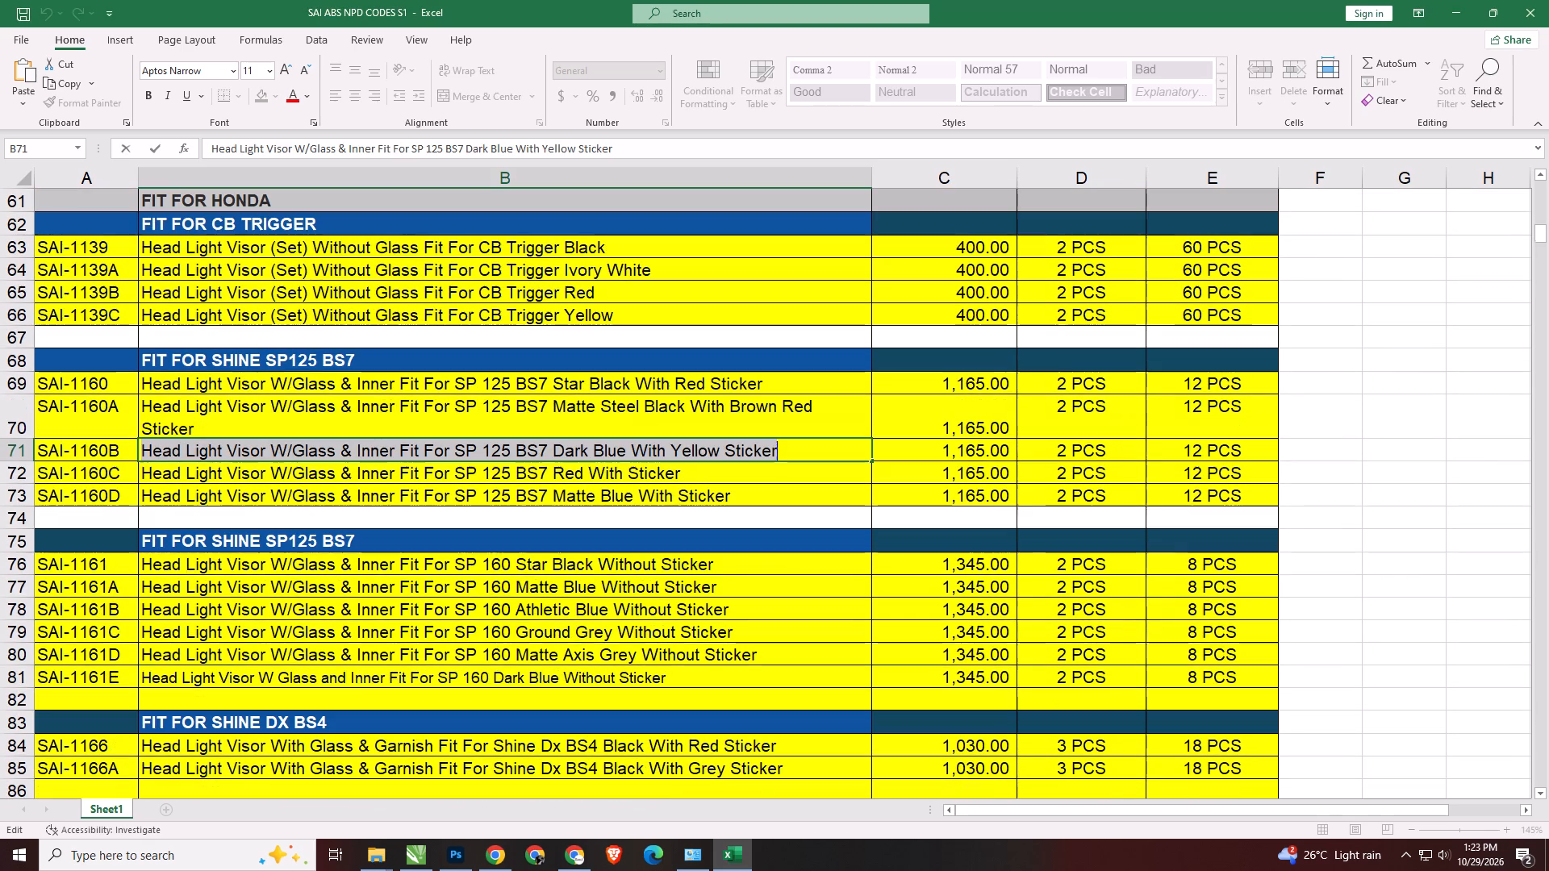
double_click(116, 473)
key("ctrl+a")
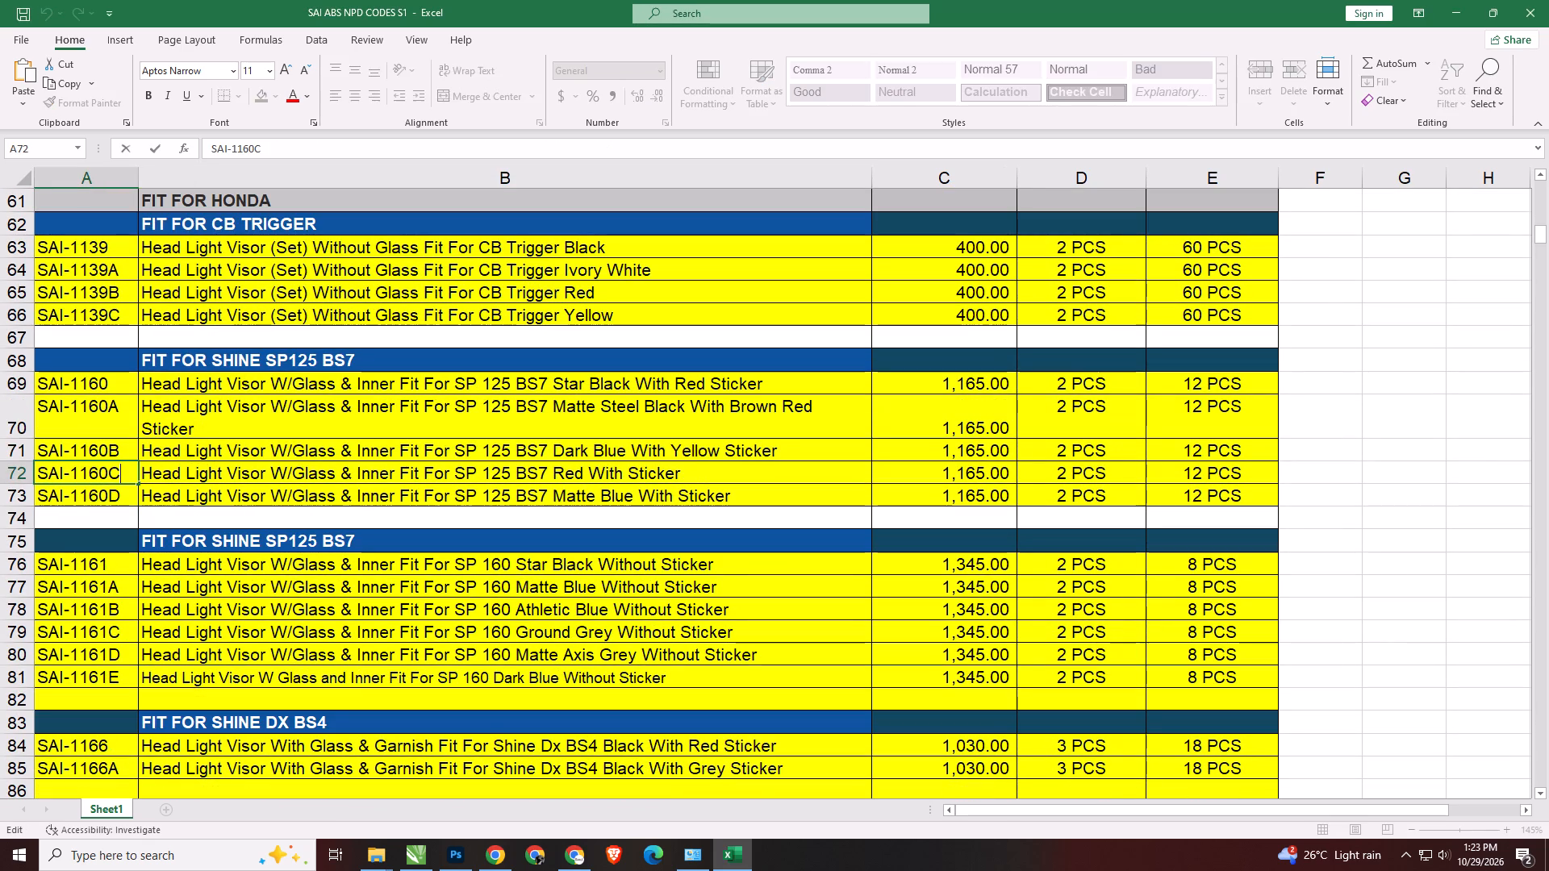
key("ctrl+c")
key("alt+Tab")
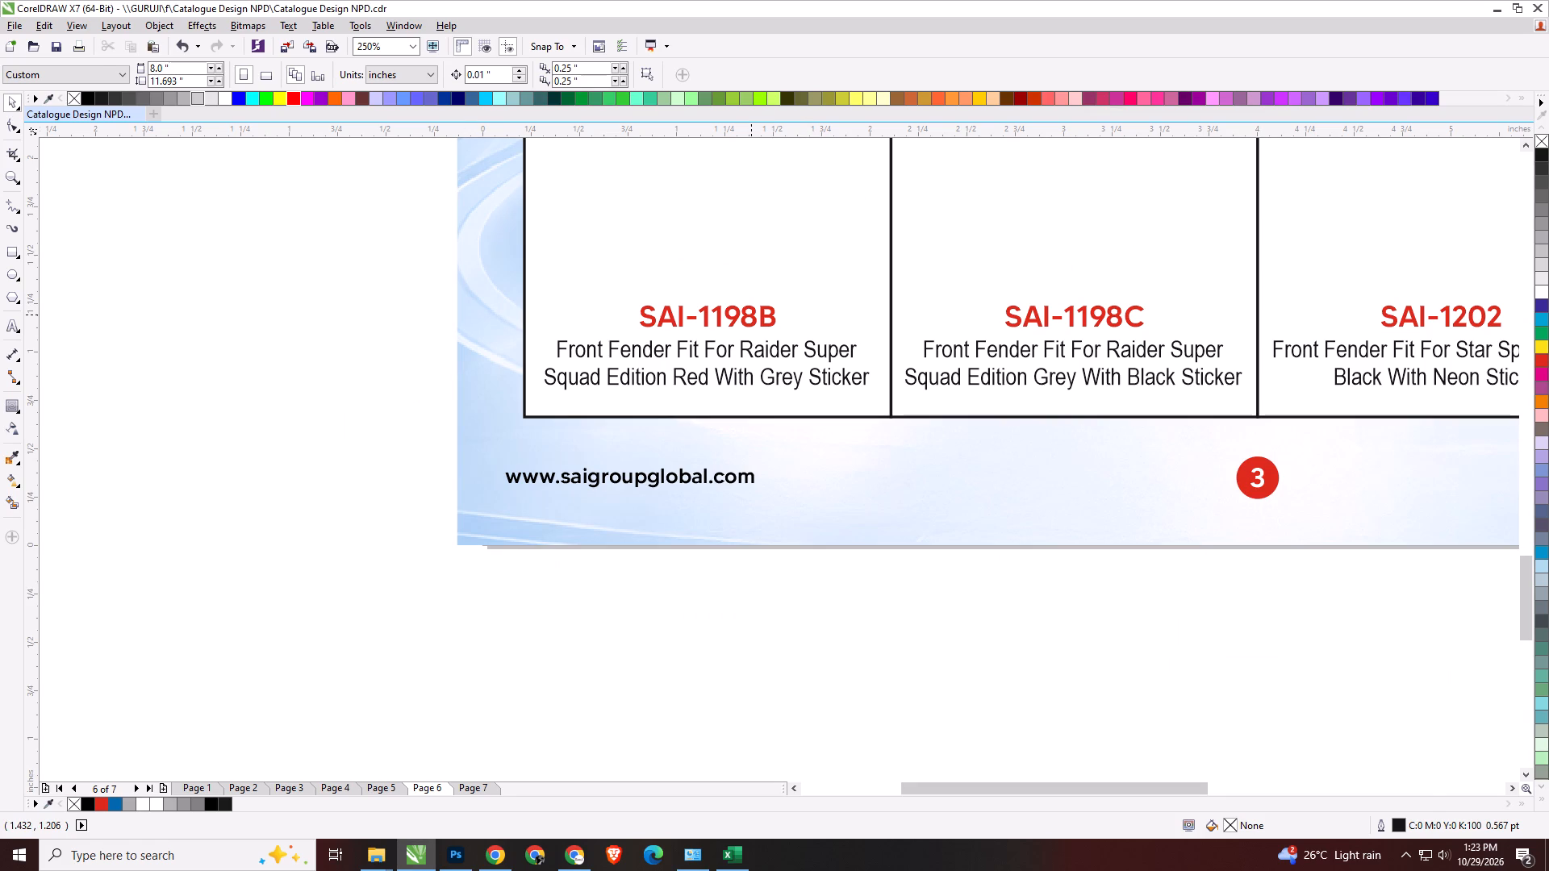
double_click(751, 315)
key("ctrl+a")
key("ctrl+v")
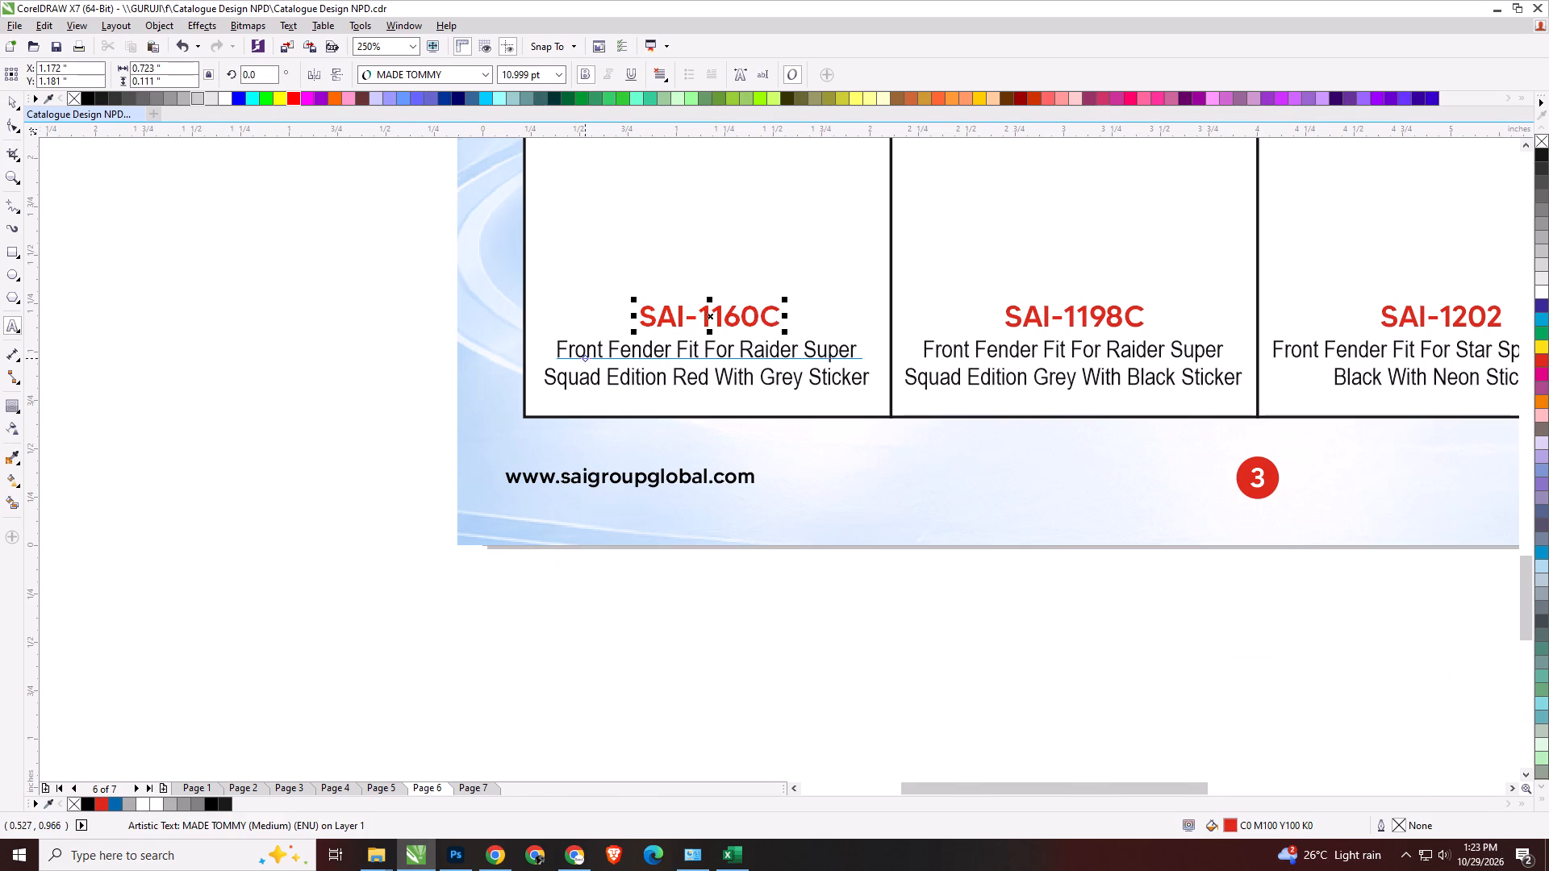
Replace the SAI-1160C description with "Head Light Visor W/Glass & Inner Fit For SP 125 BS7 Red With Sticker" from Excel, broken before "Fit".
key("alt+Tab")
double_click(240, 473)
key("ctrl+a")
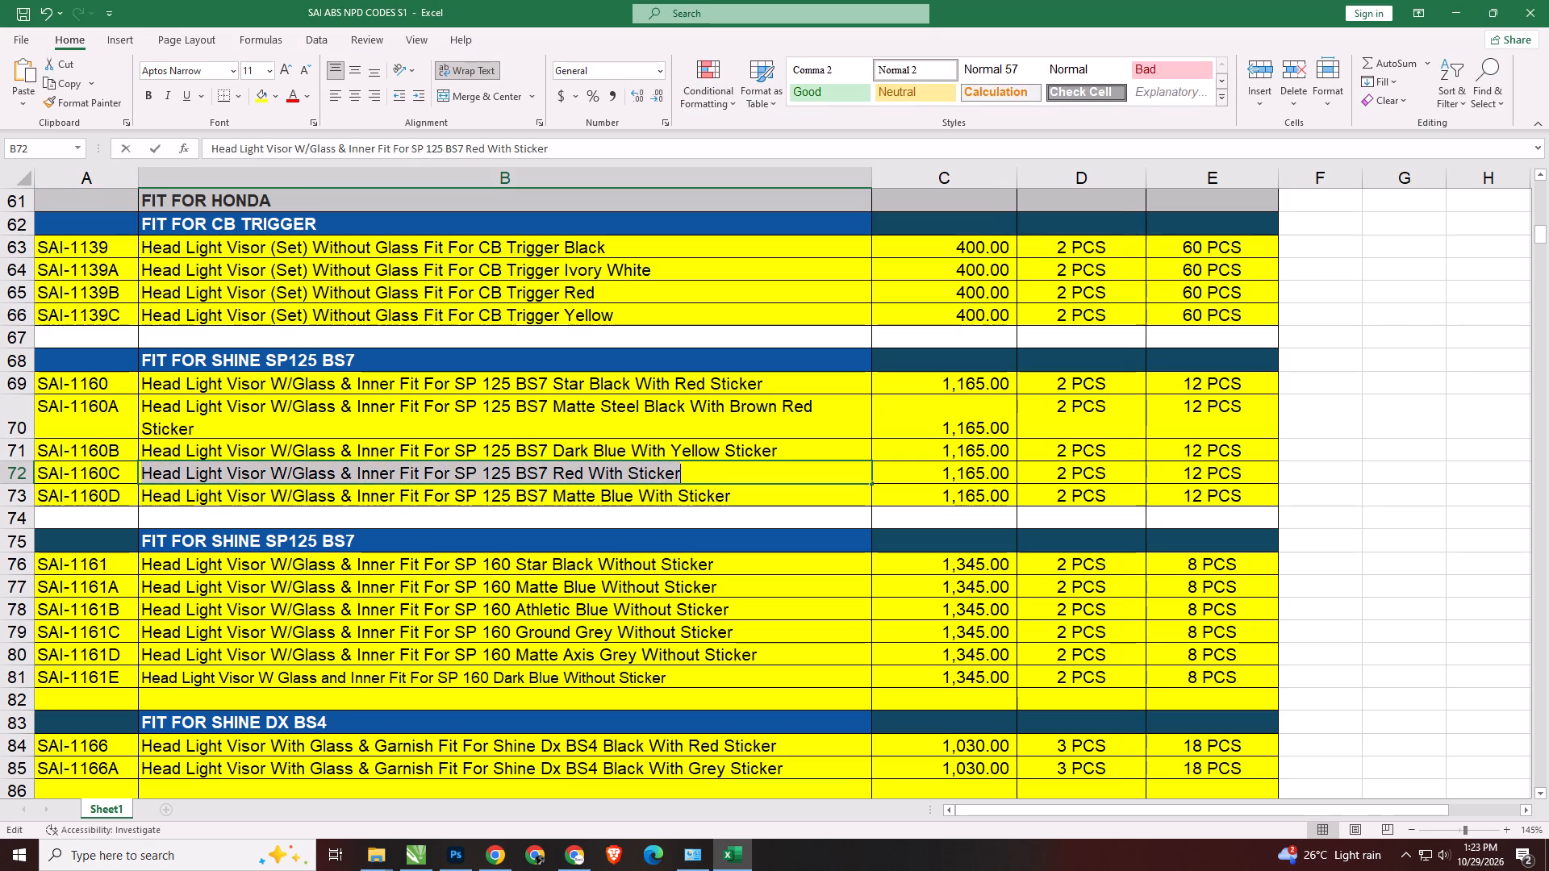
key("ctrl+c")
key("alt+Tab")
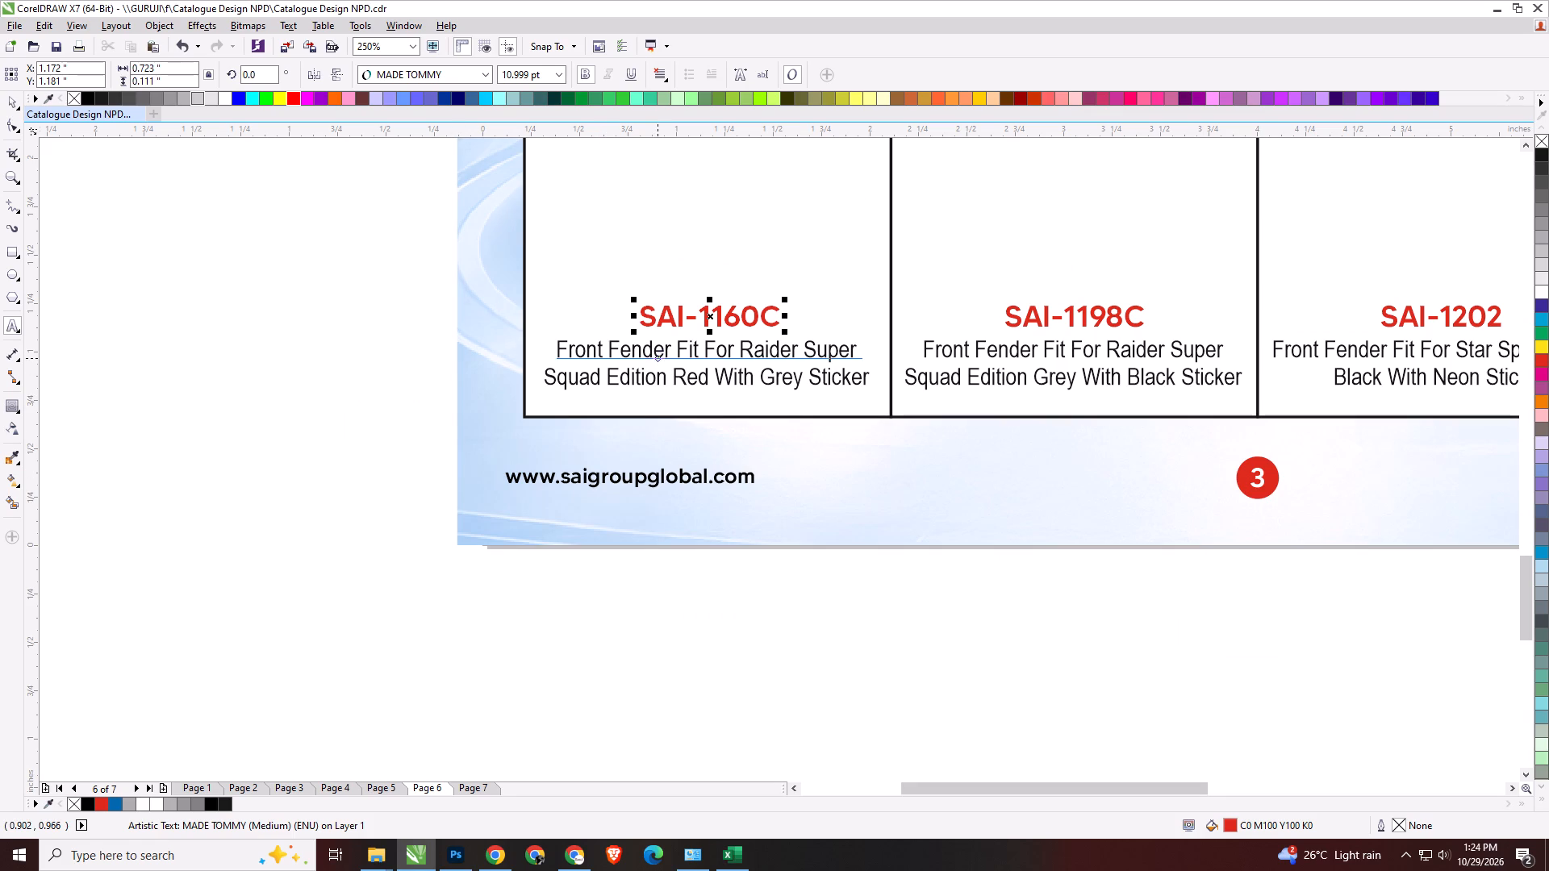
left_click(659, 355)
key("ctrl+a")
key("ctrl+v")
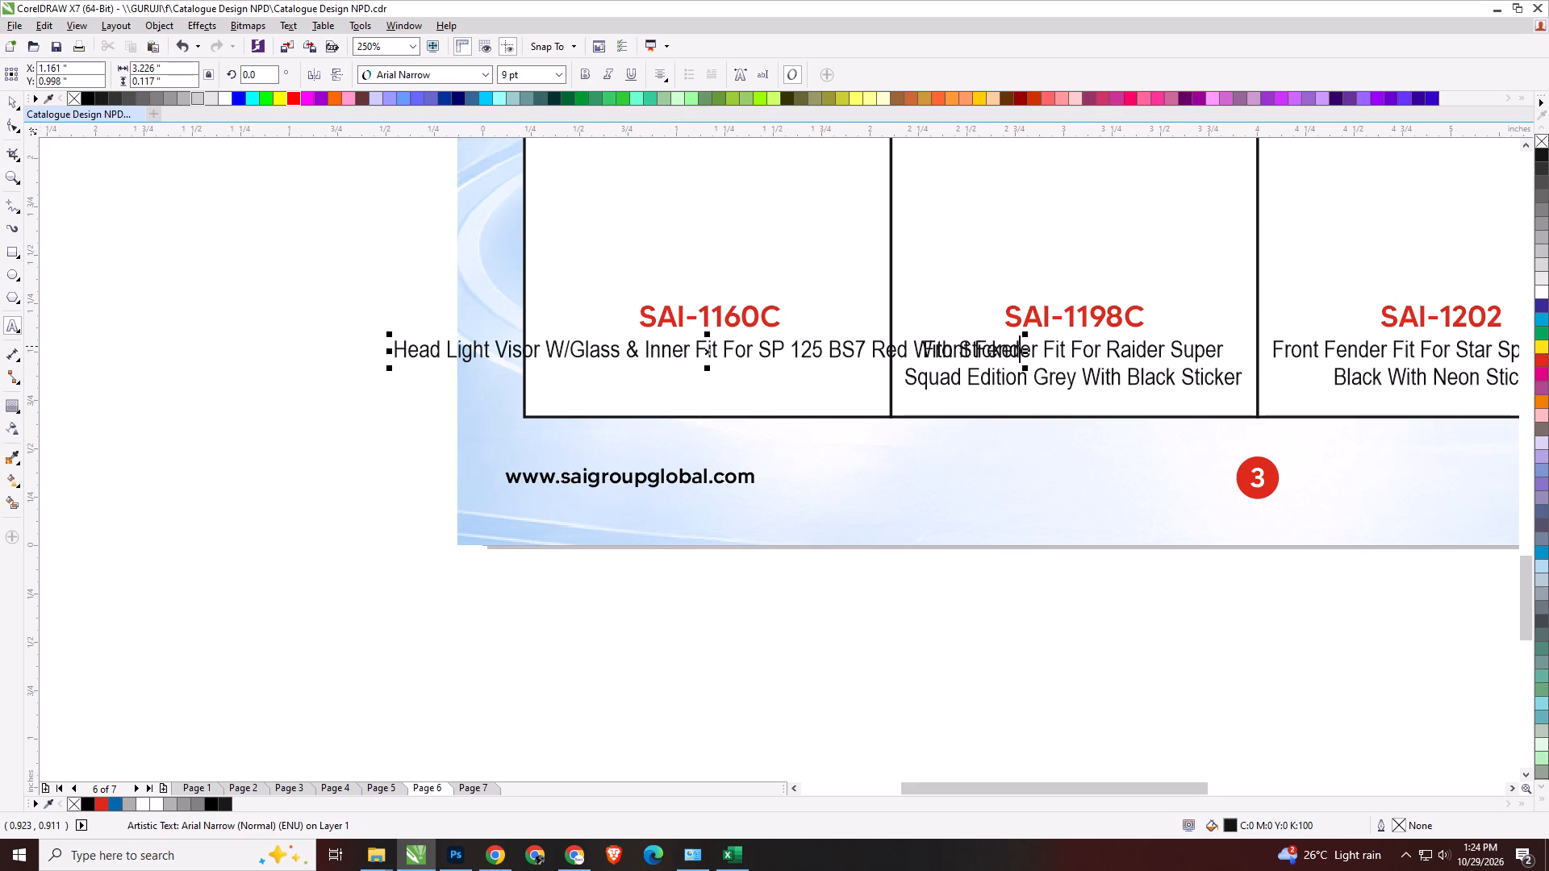
left_click(694, 348)
key("Return")
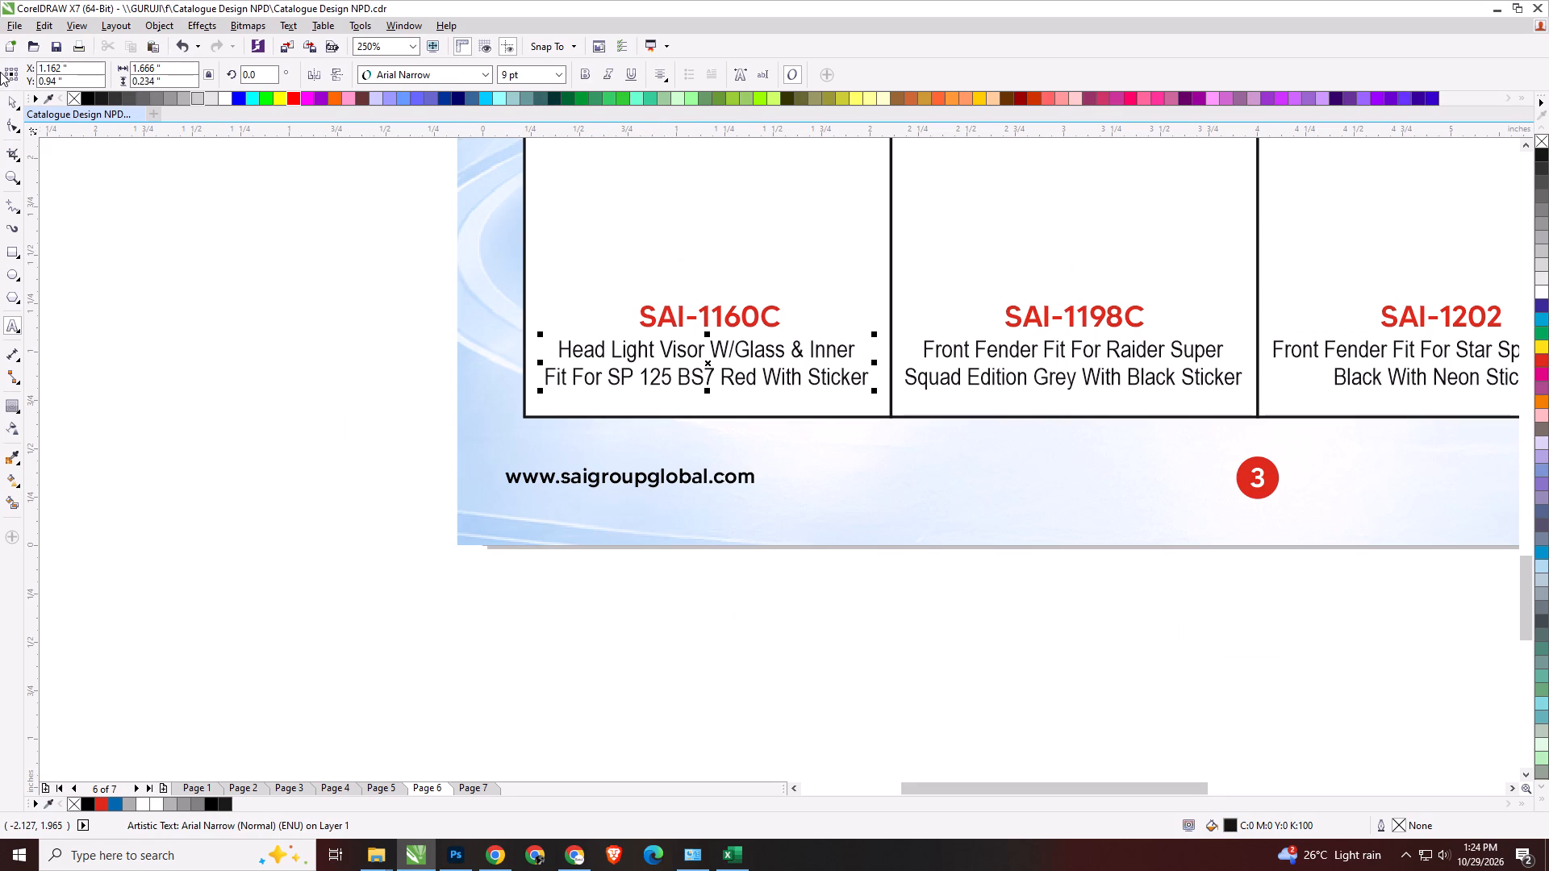
left_click(17, 98)
Replace the SAI-1198C code in the bottom row's second cell with SAI-1160D from the Excel workbook.
left_click_drag(939, 786, 966, 782)
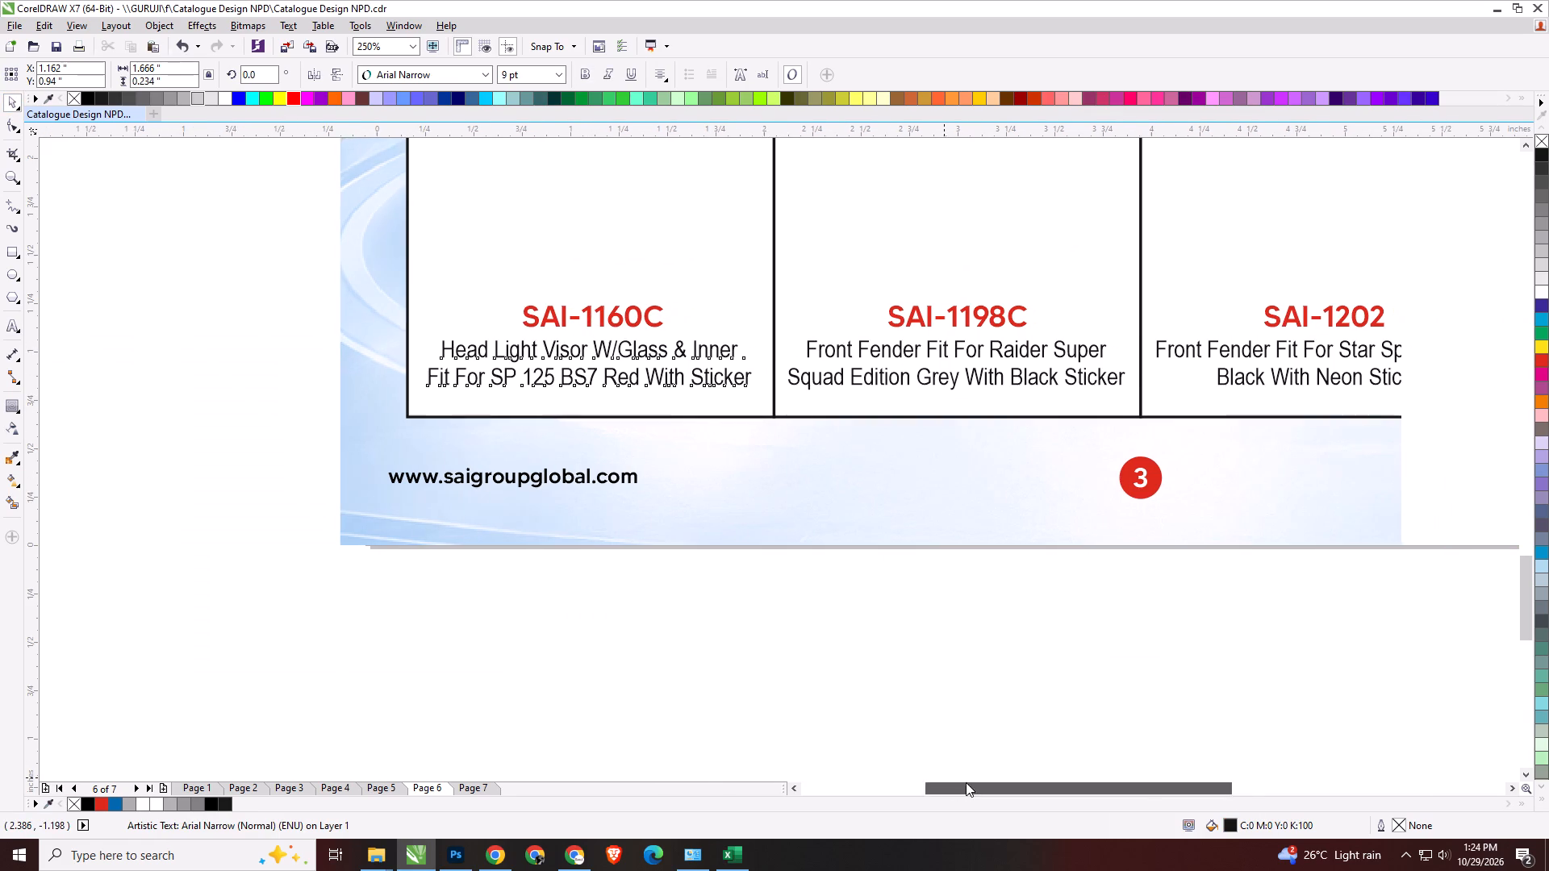
left_click_drag(966, 782, 992, 779)
left_click_drag(1017, 774, 1033, 773)
left_click_drag(1019, 786, 1056, 786)
left_click_drag(1528, 607, 1526, 595)
left_click(1109, 671)
key("alt+Tab")
double_click(115, 500)
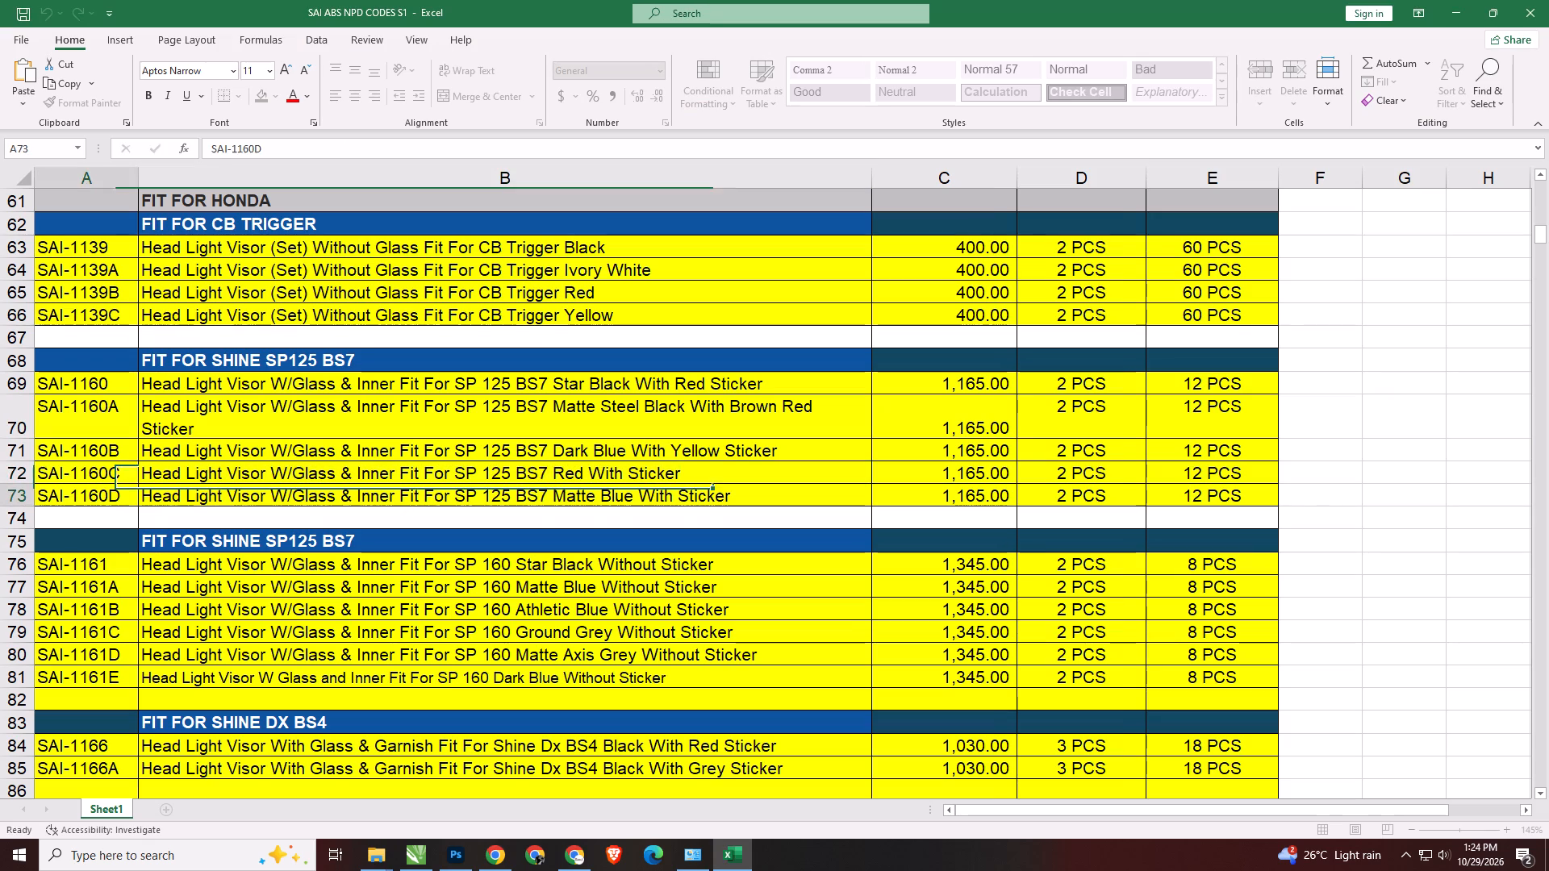
key("ctrl+a")
key("ctrl+c")
key("alt+Tab")
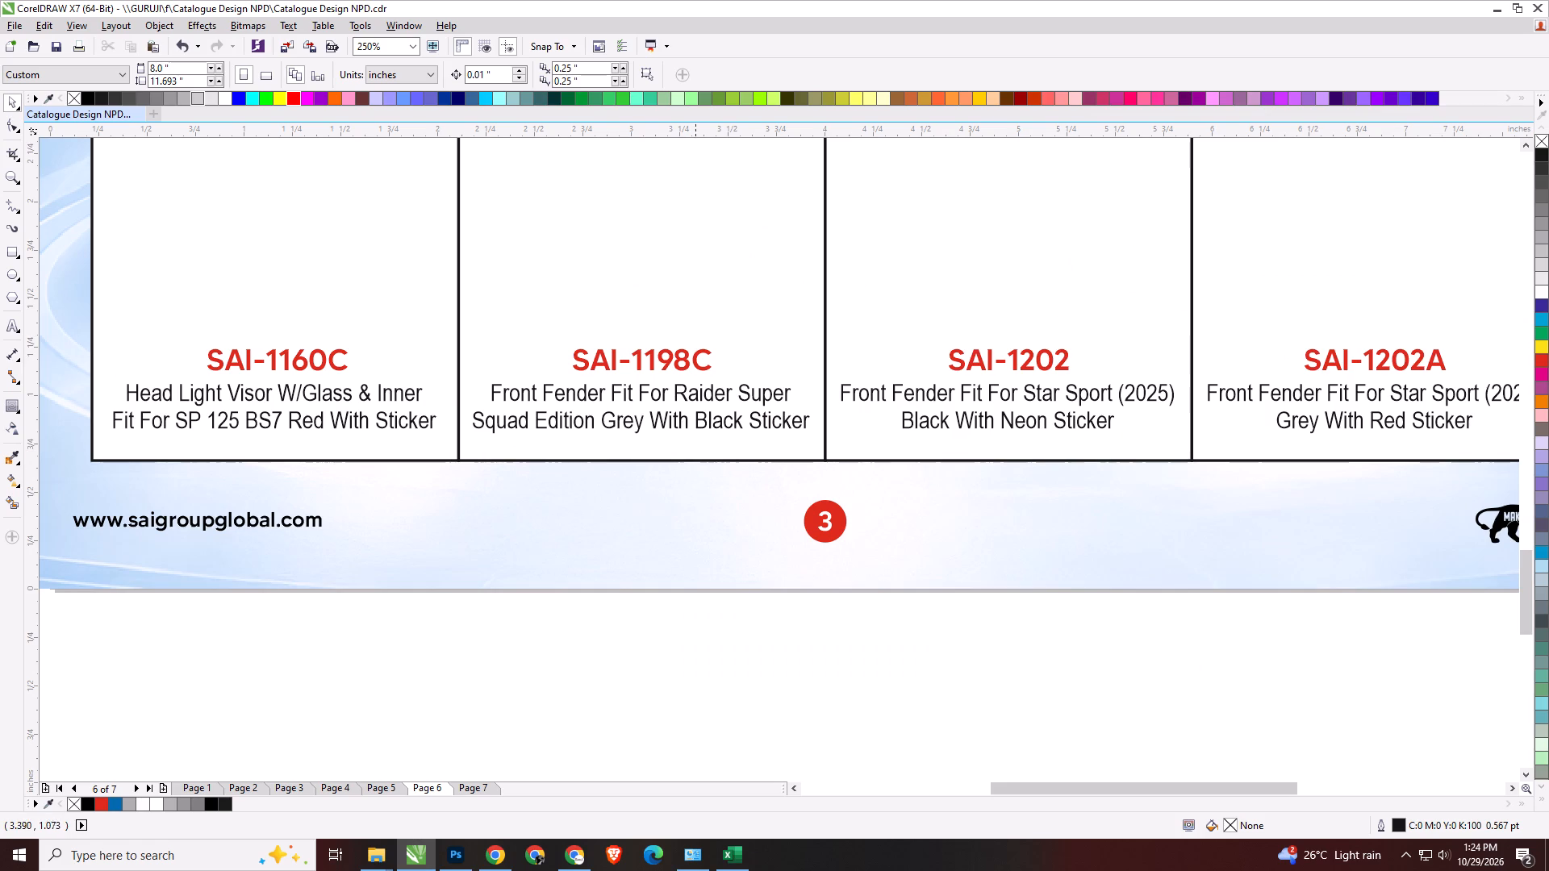
triple_click(674, 354)
left_click(674, 354)
key("ctrl+a")
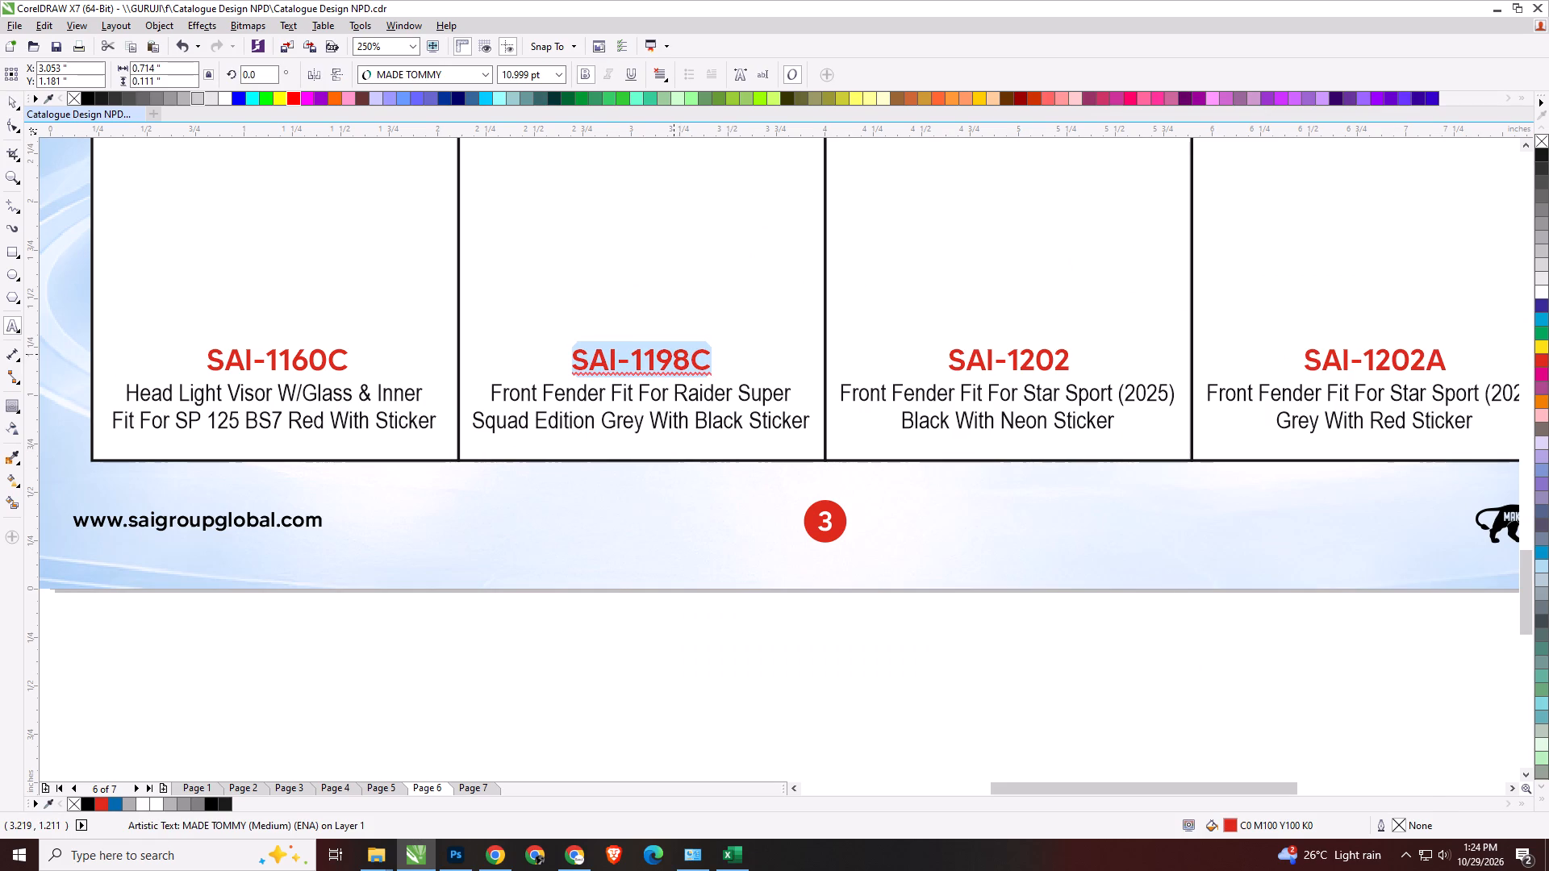
key("ctrl+v")
Replace the SAI-1160D description with Excel's "Head Light Visor W/Glass & Inner Fit For SP 125 BS7 Matte Blue With Sticker", broken before "Fit".
left_click(651, 395)
key("alt+Tab")
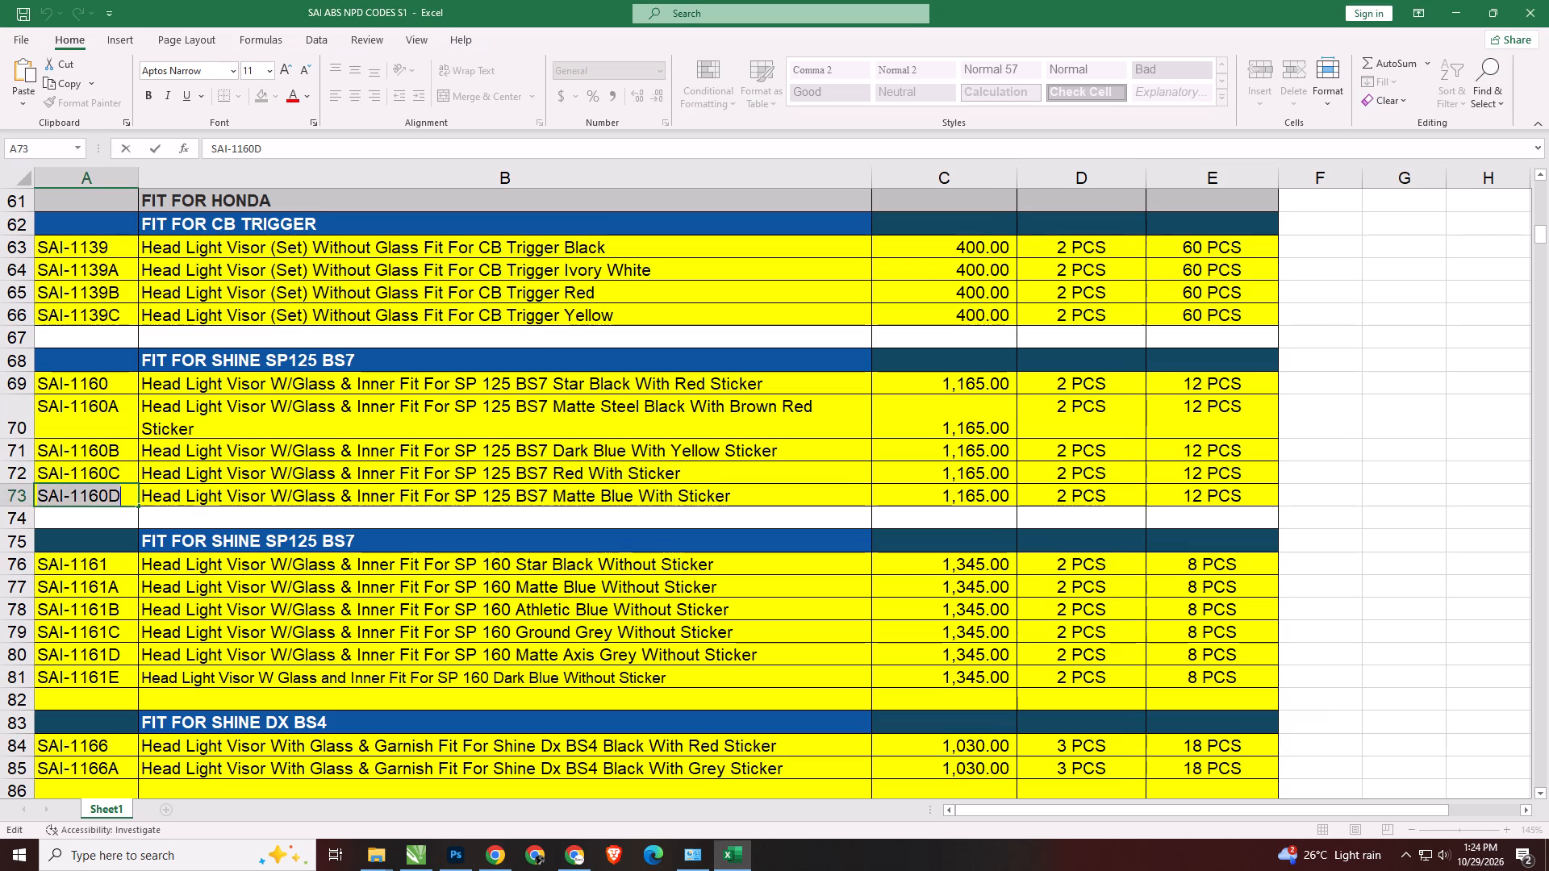
double_click(237, 498)
key("ctrl+a")
key("ctrl+c")
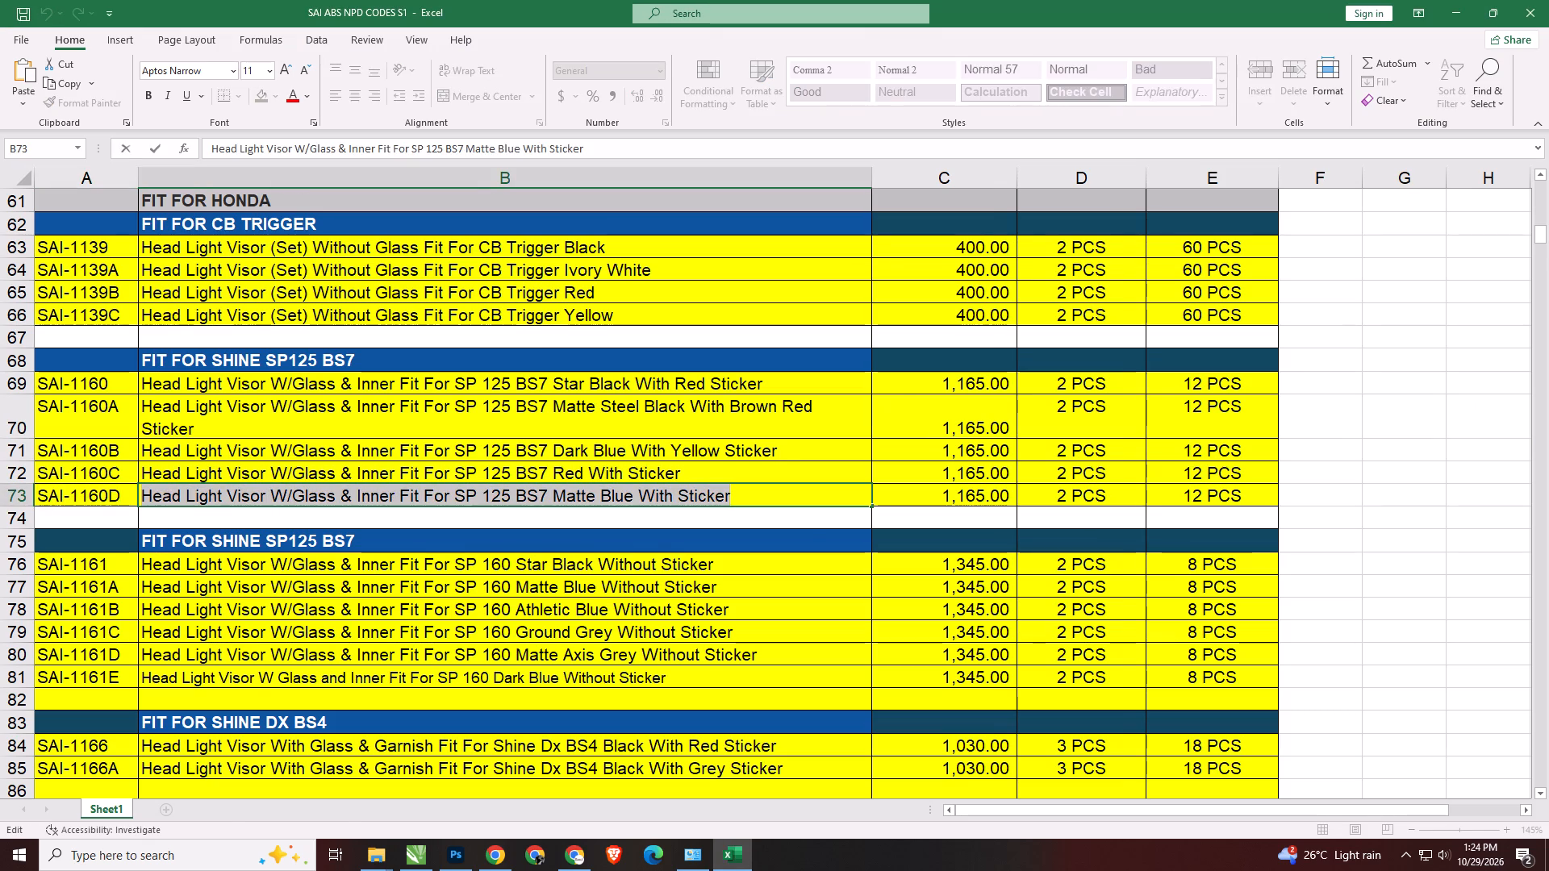
key("alt+Tab")
left_click(618, 397)
key("ctrl+a")
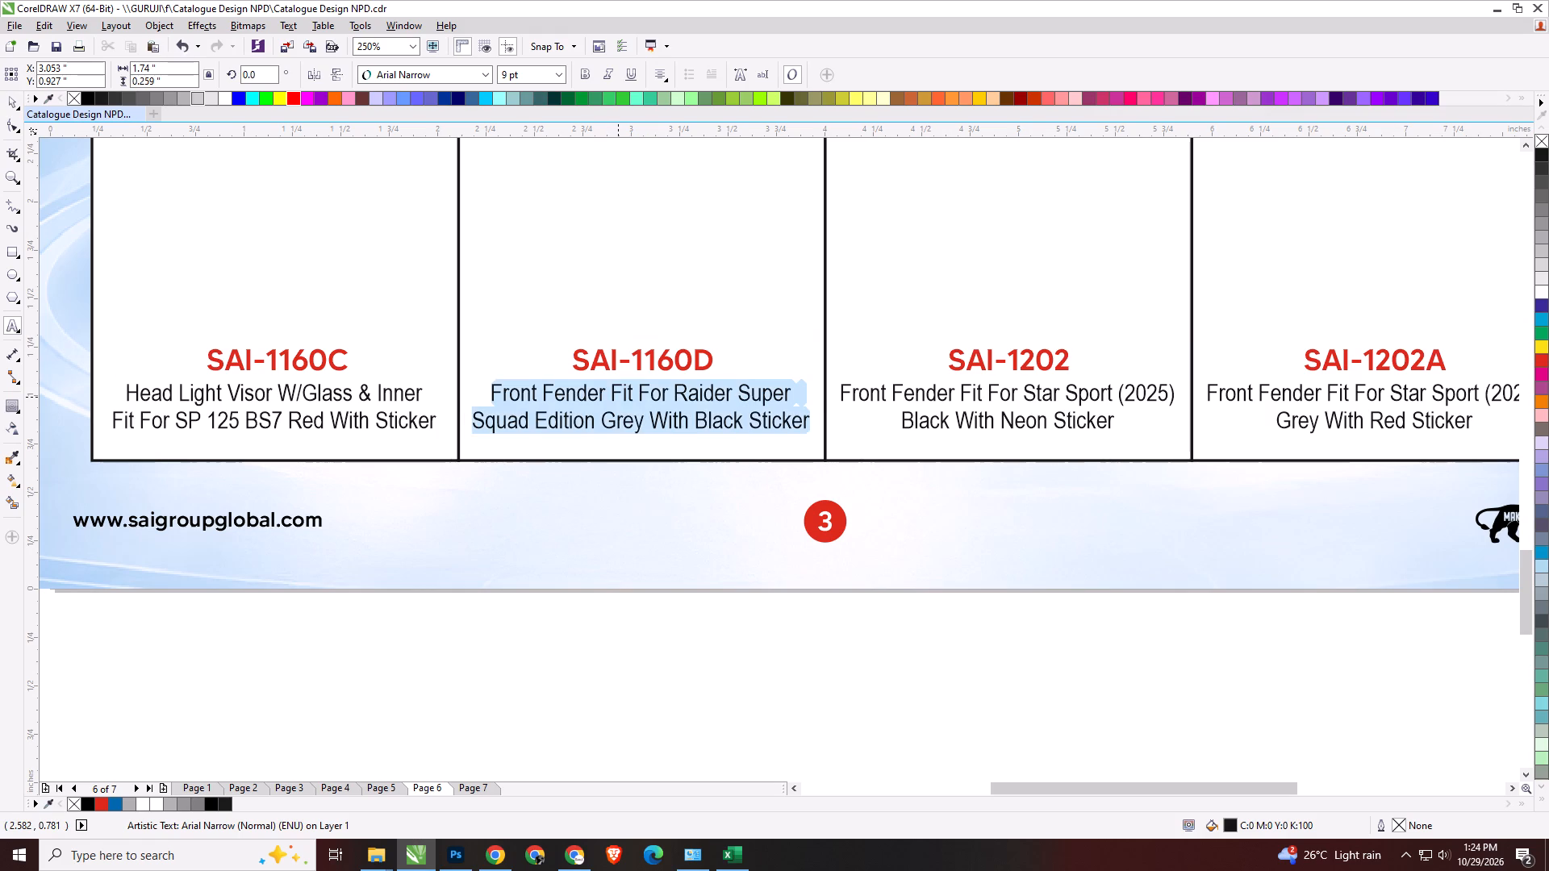
key("ctrl+v")
left_click(591, 398)
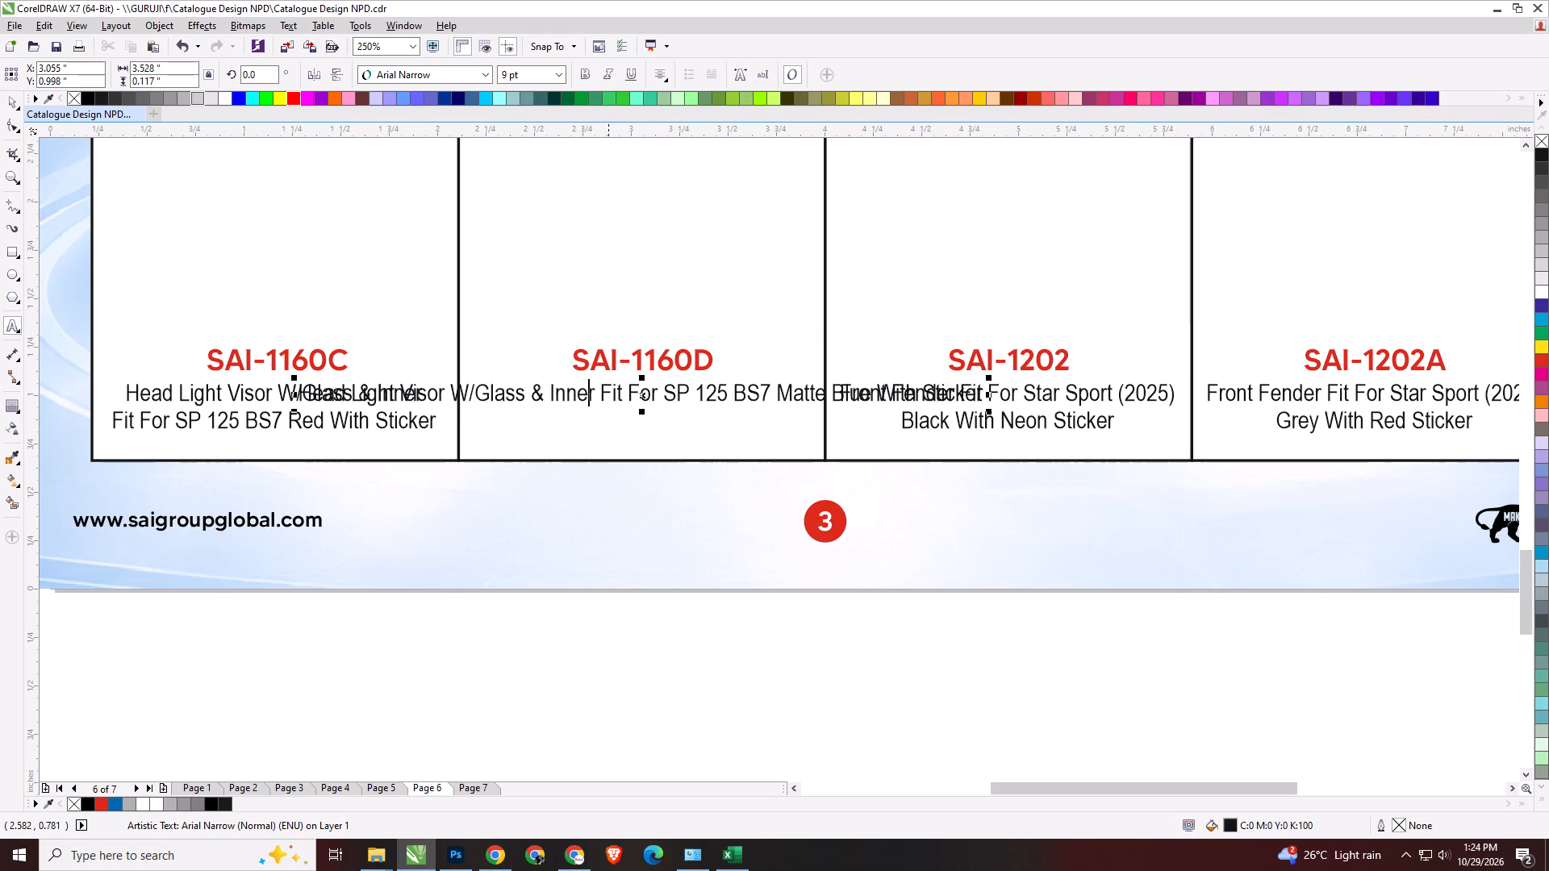
left_click(600, 391)
key("Return")
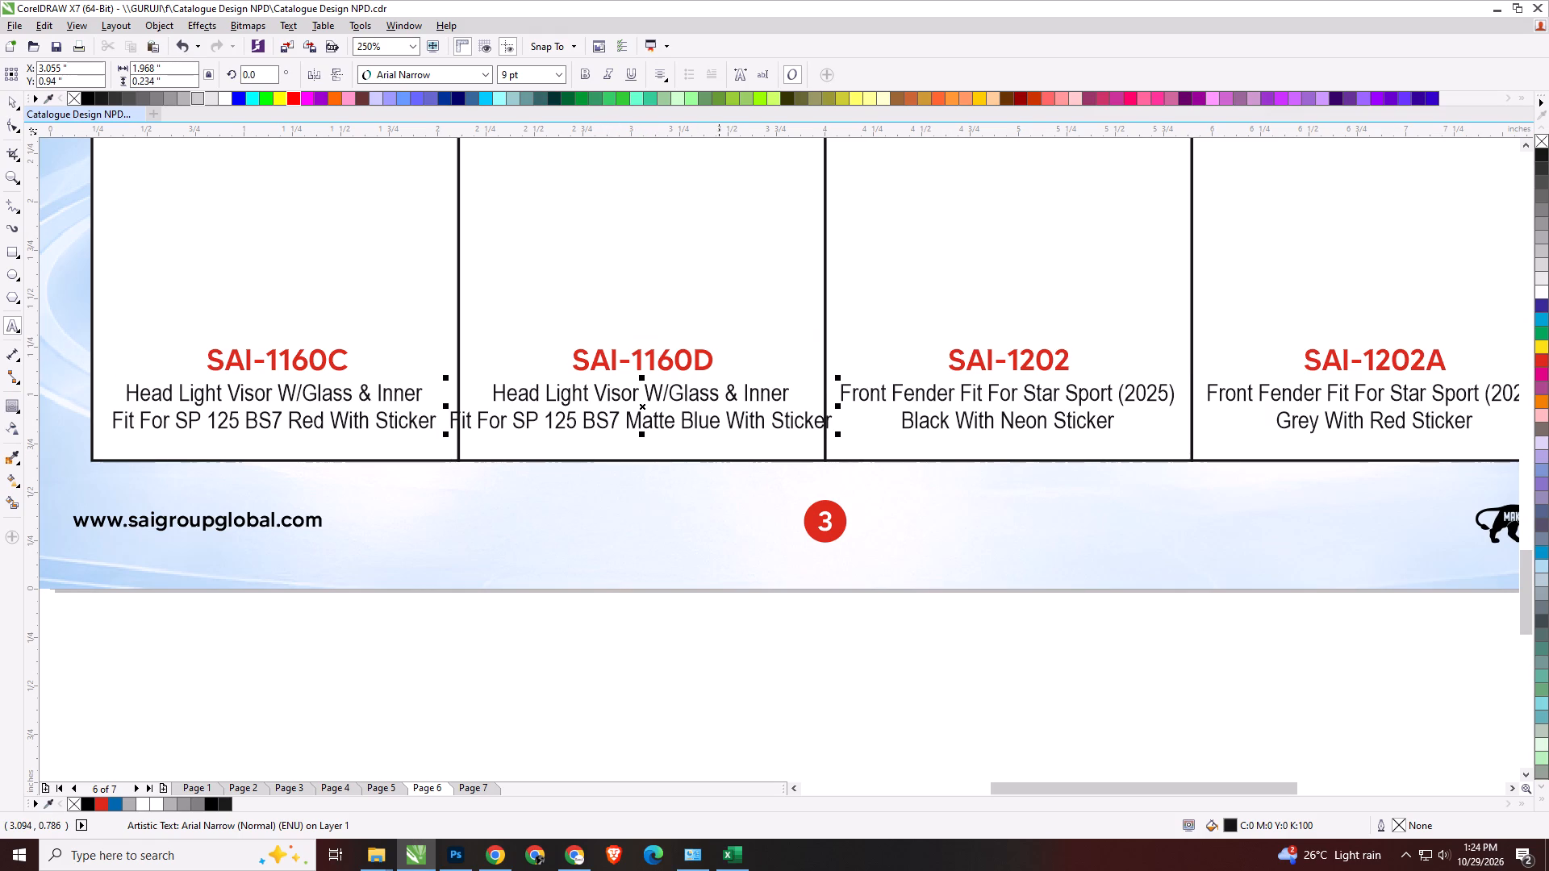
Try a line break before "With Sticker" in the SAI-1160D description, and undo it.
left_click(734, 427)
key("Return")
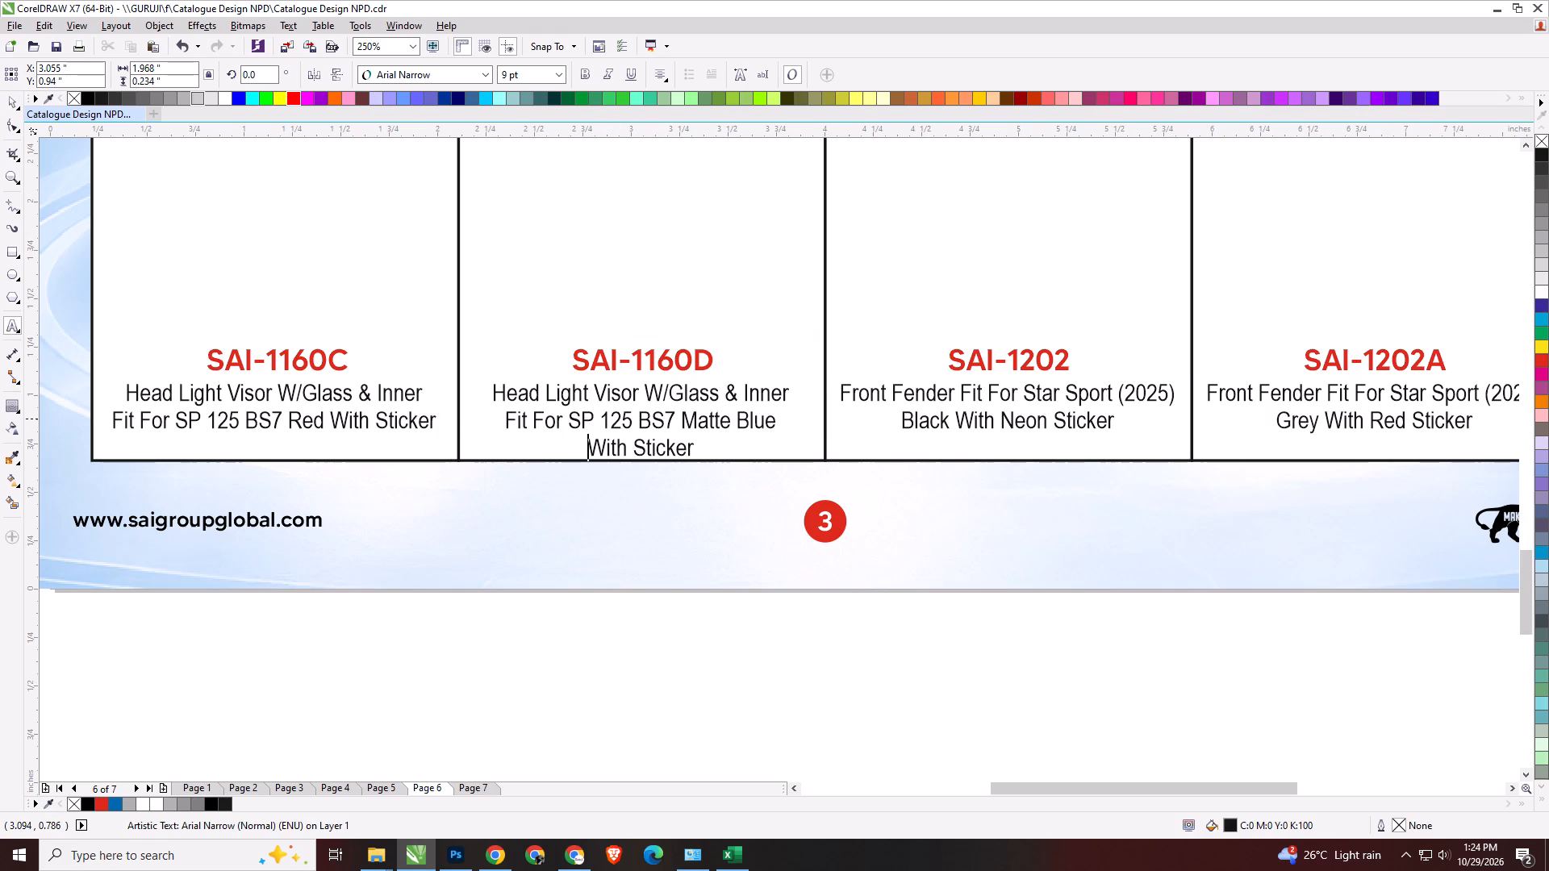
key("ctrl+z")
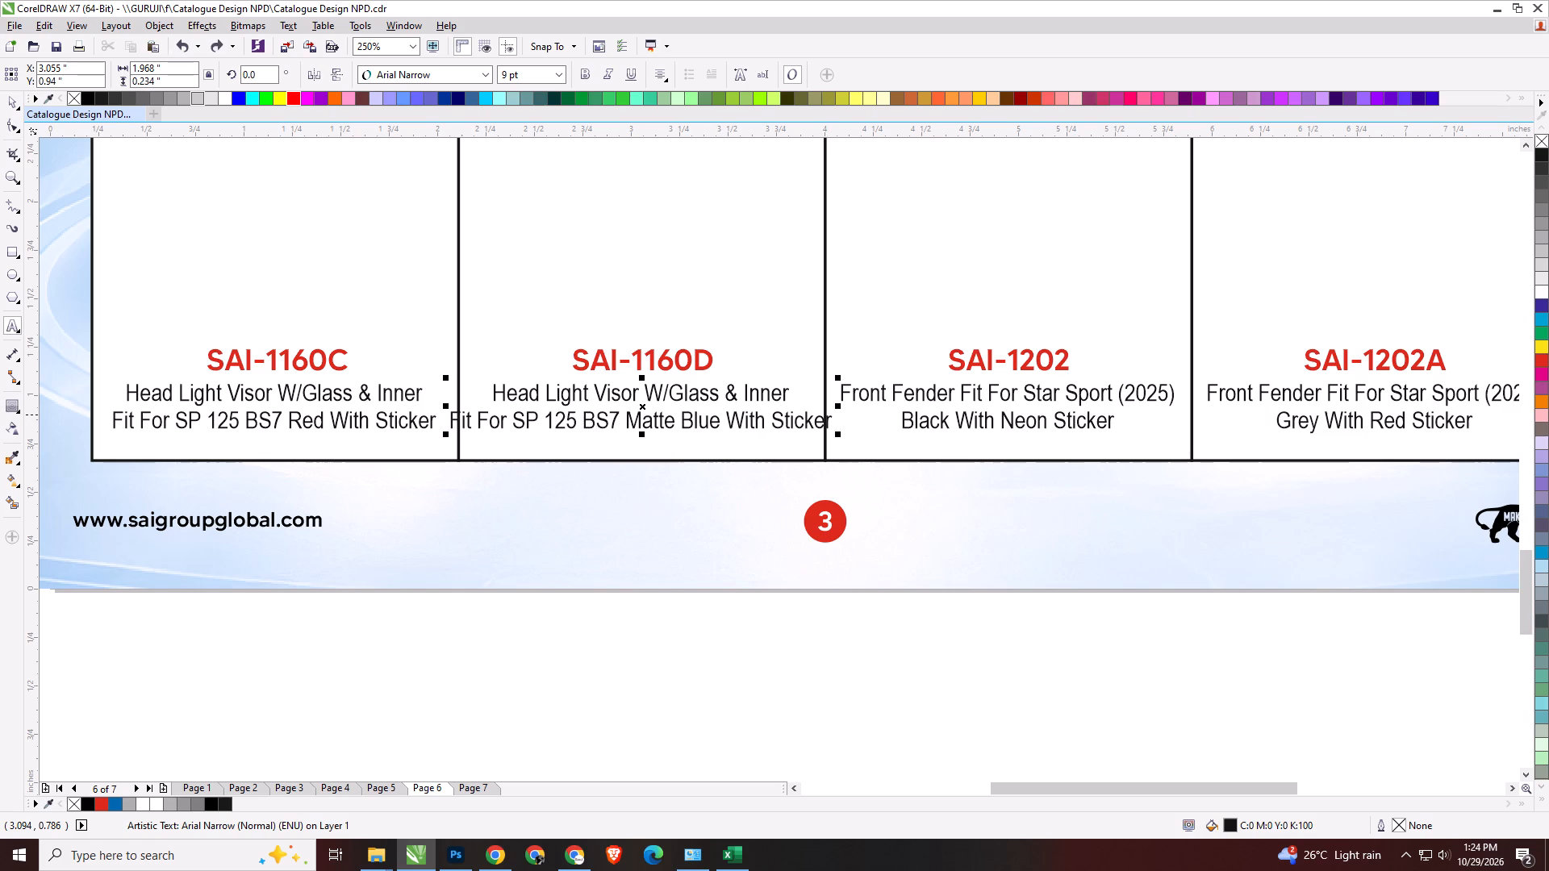
Break the second line of the SAI-1160D description before "Blue With Sticker".
left_click(682, 419)
key("Return")
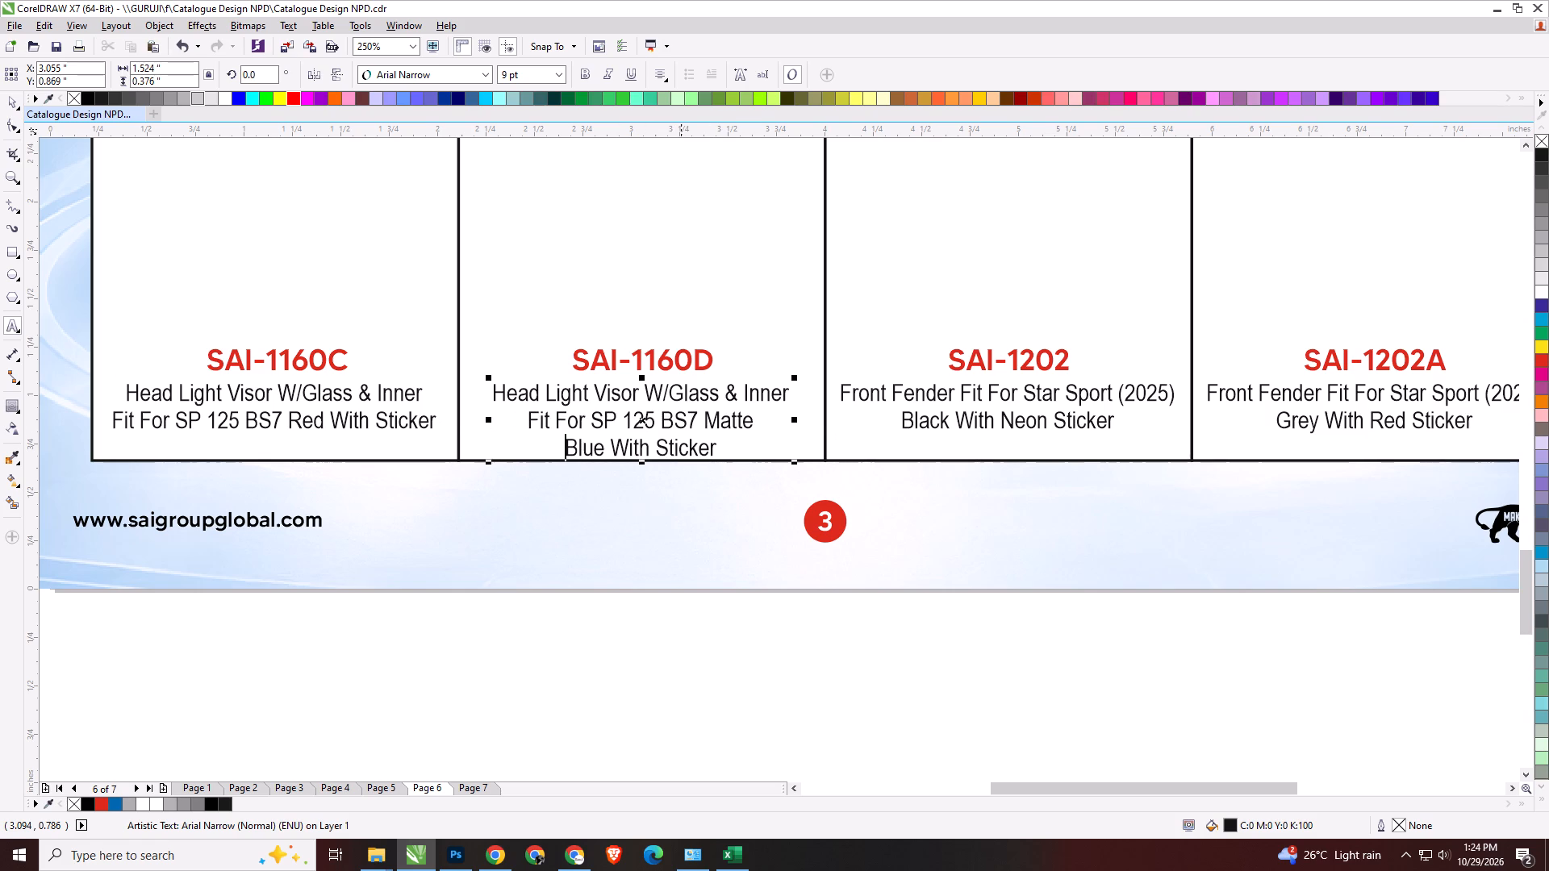
Group the SAI-1160D code and description, bottom-align the group with the SAI-1160C description, and ungroup it.
left_click(14, 105)
left_click(608, 365, "shift")
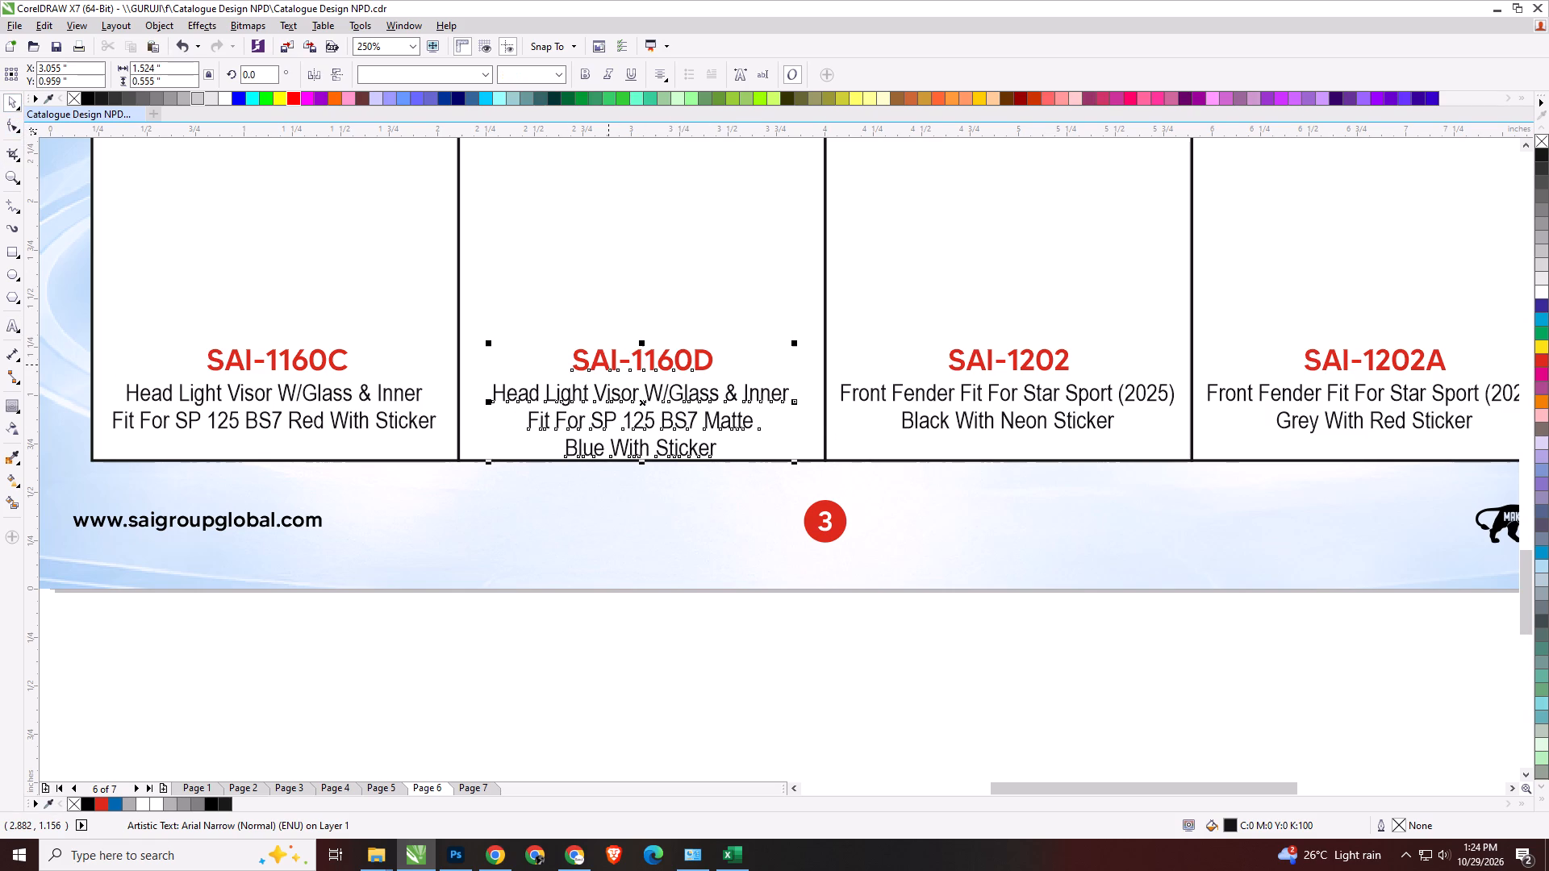
key("ctrl+g")
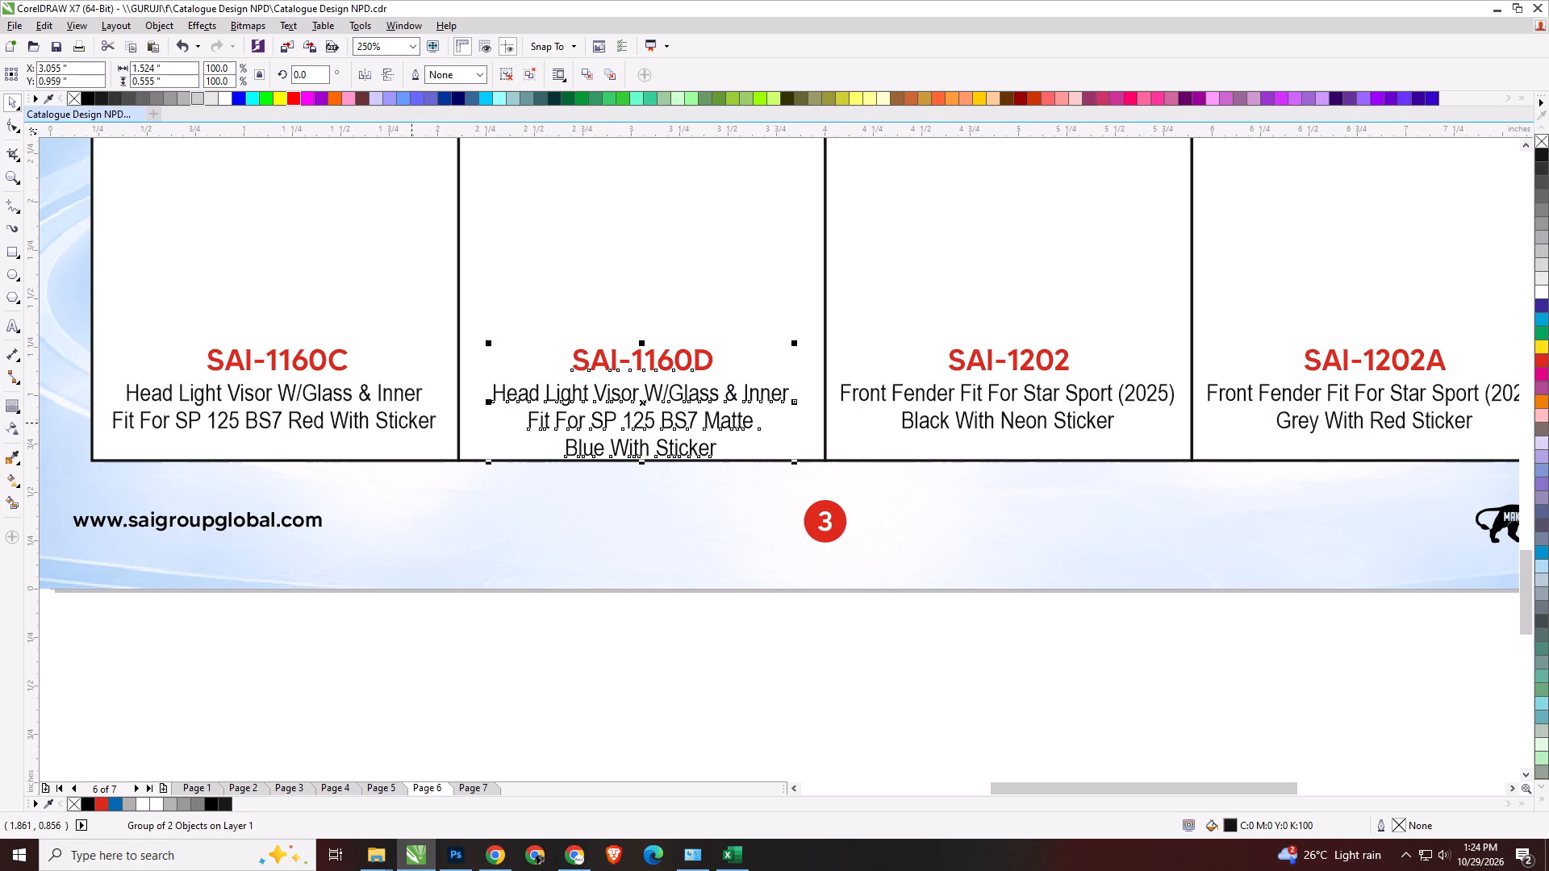
left_click(413, 423, "shift")
key("b")
left_click(601, 667)
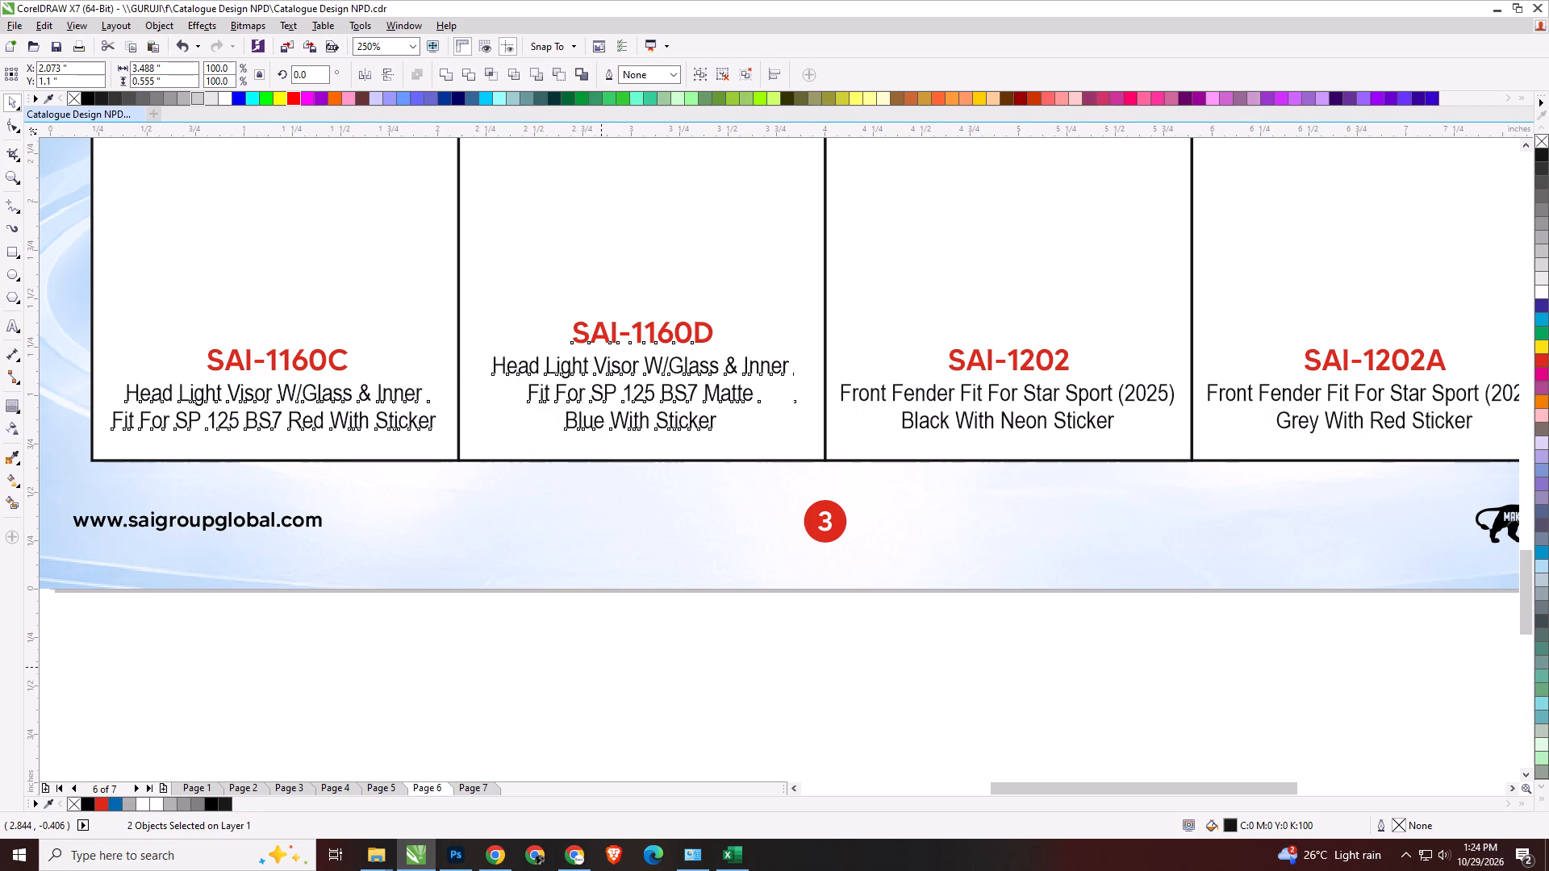
left_click(633, 417)
key("ctrl+u")
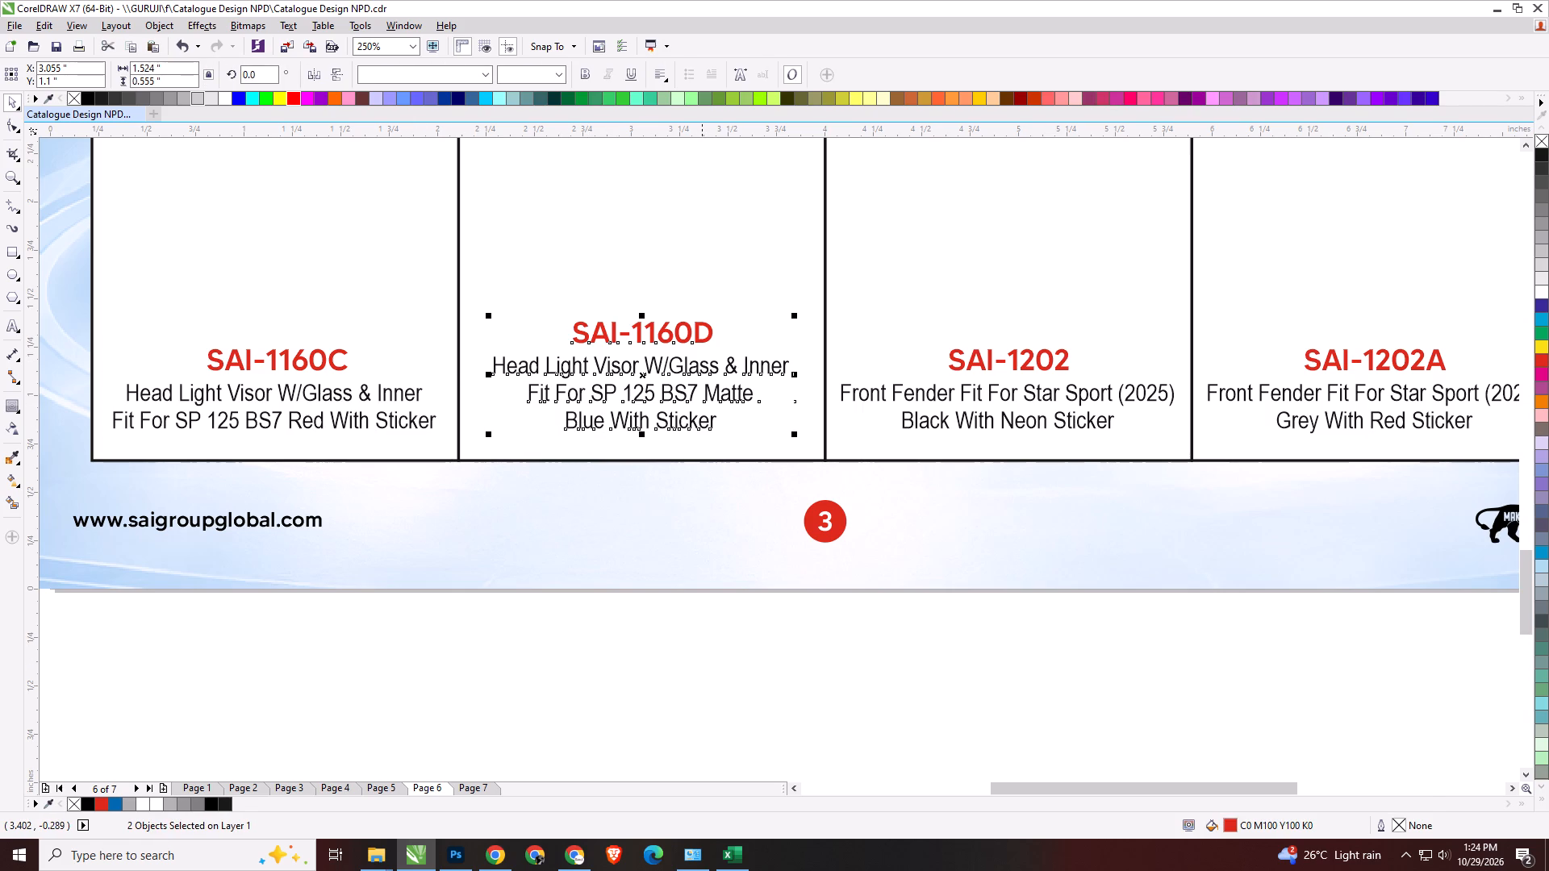
left_click(702, 655)
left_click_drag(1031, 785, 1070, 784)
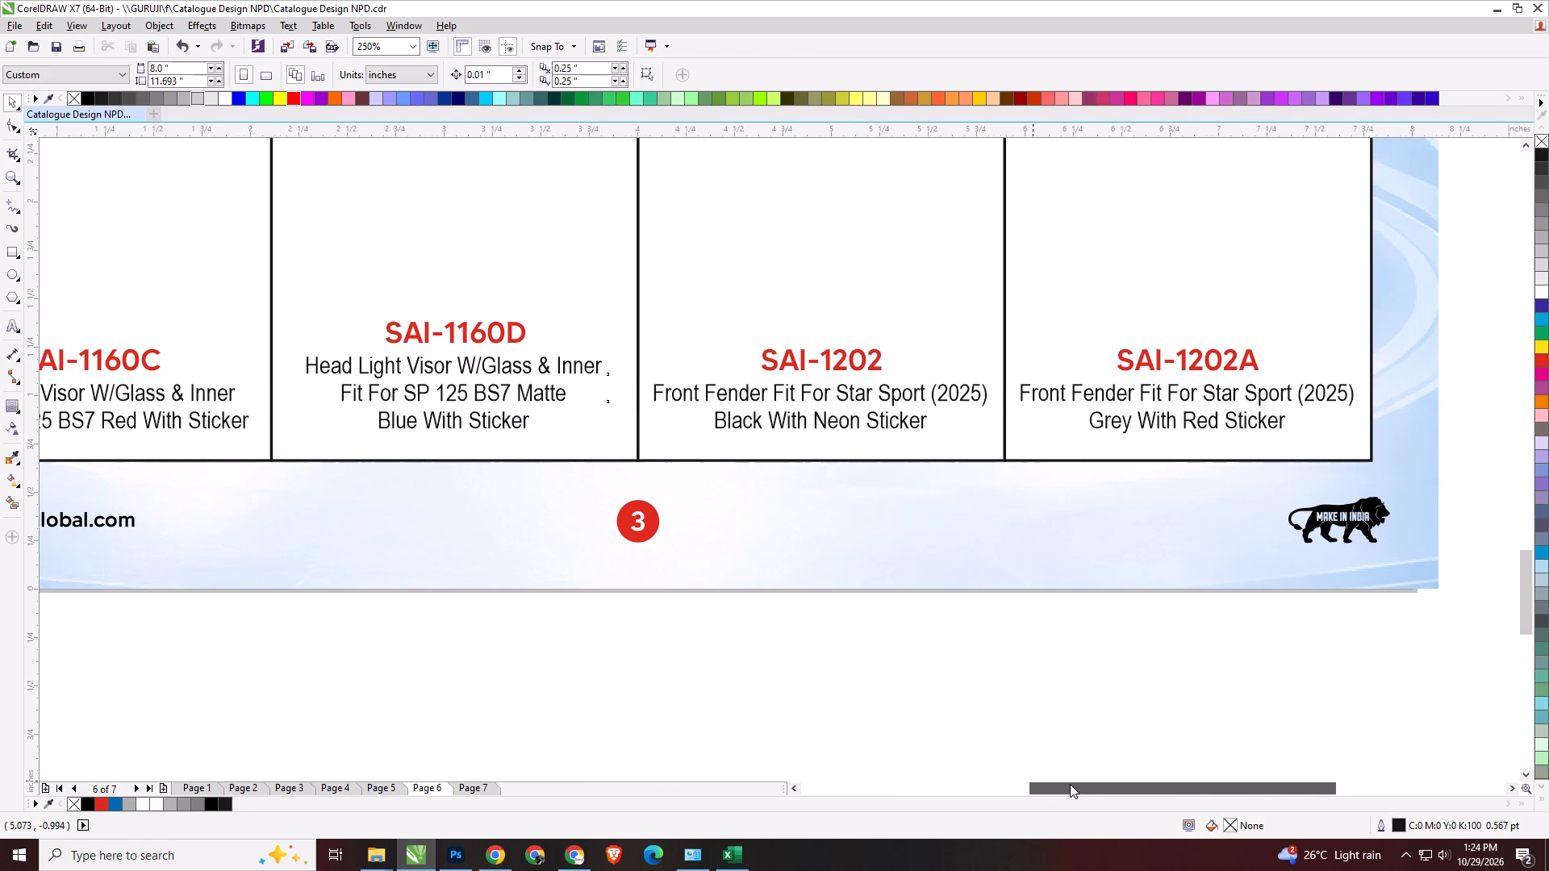
Replace the code SAI-1202 in the third cell of page 6's bottom row with SAI-1161 from the Excel workbook.
left_click_drag(1070, 784, 1084, 782)
left_click(758, 353)
key("alt+Tab")
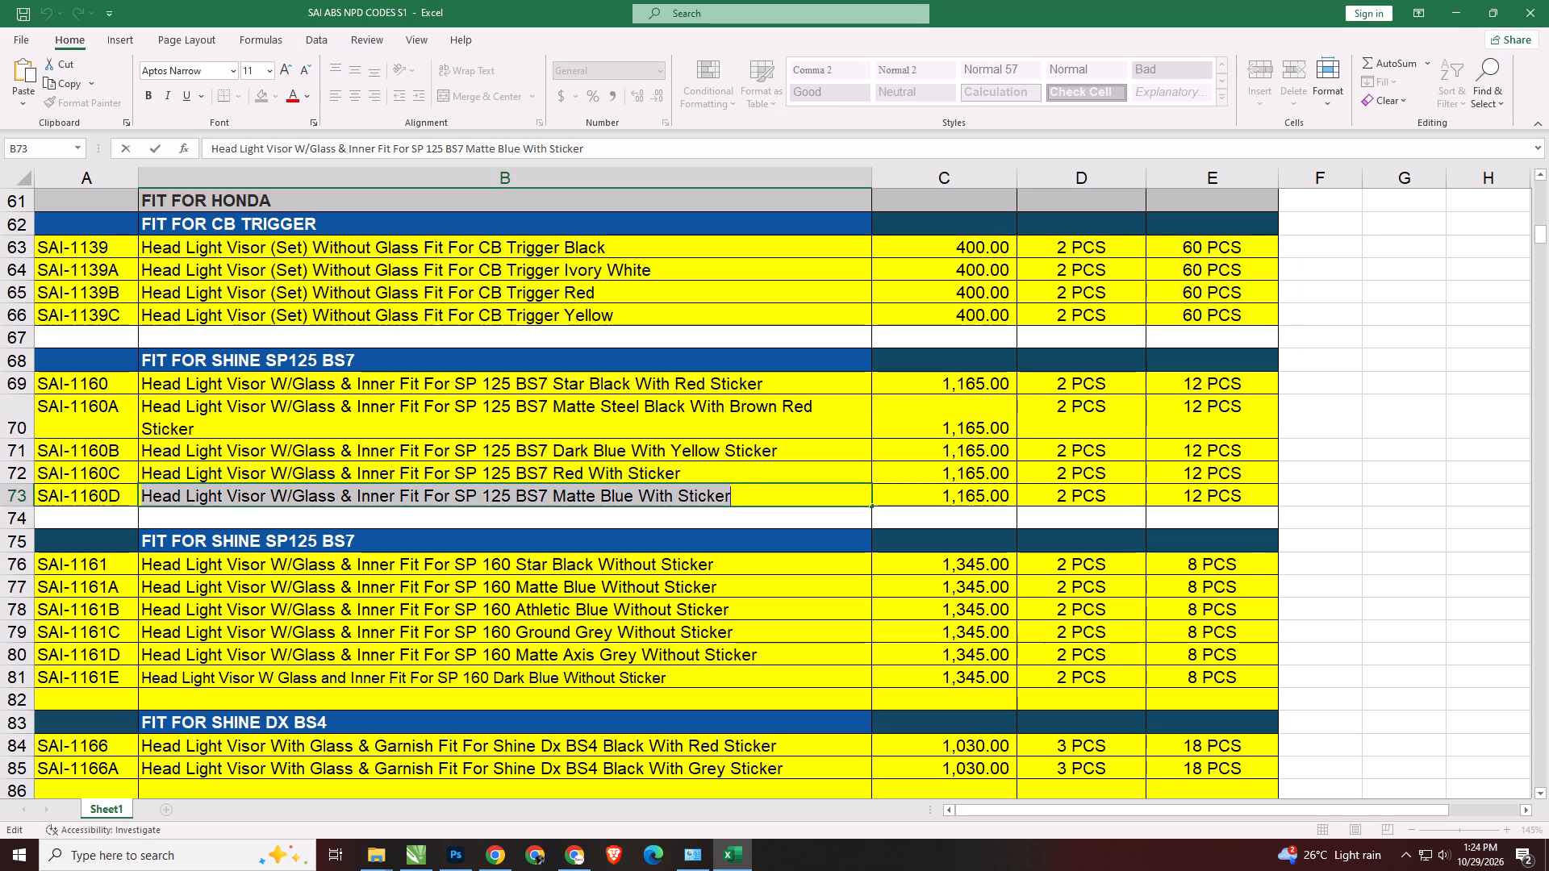
double_click(117, 569)
key("ctrl+a")
key("ctrl+c")
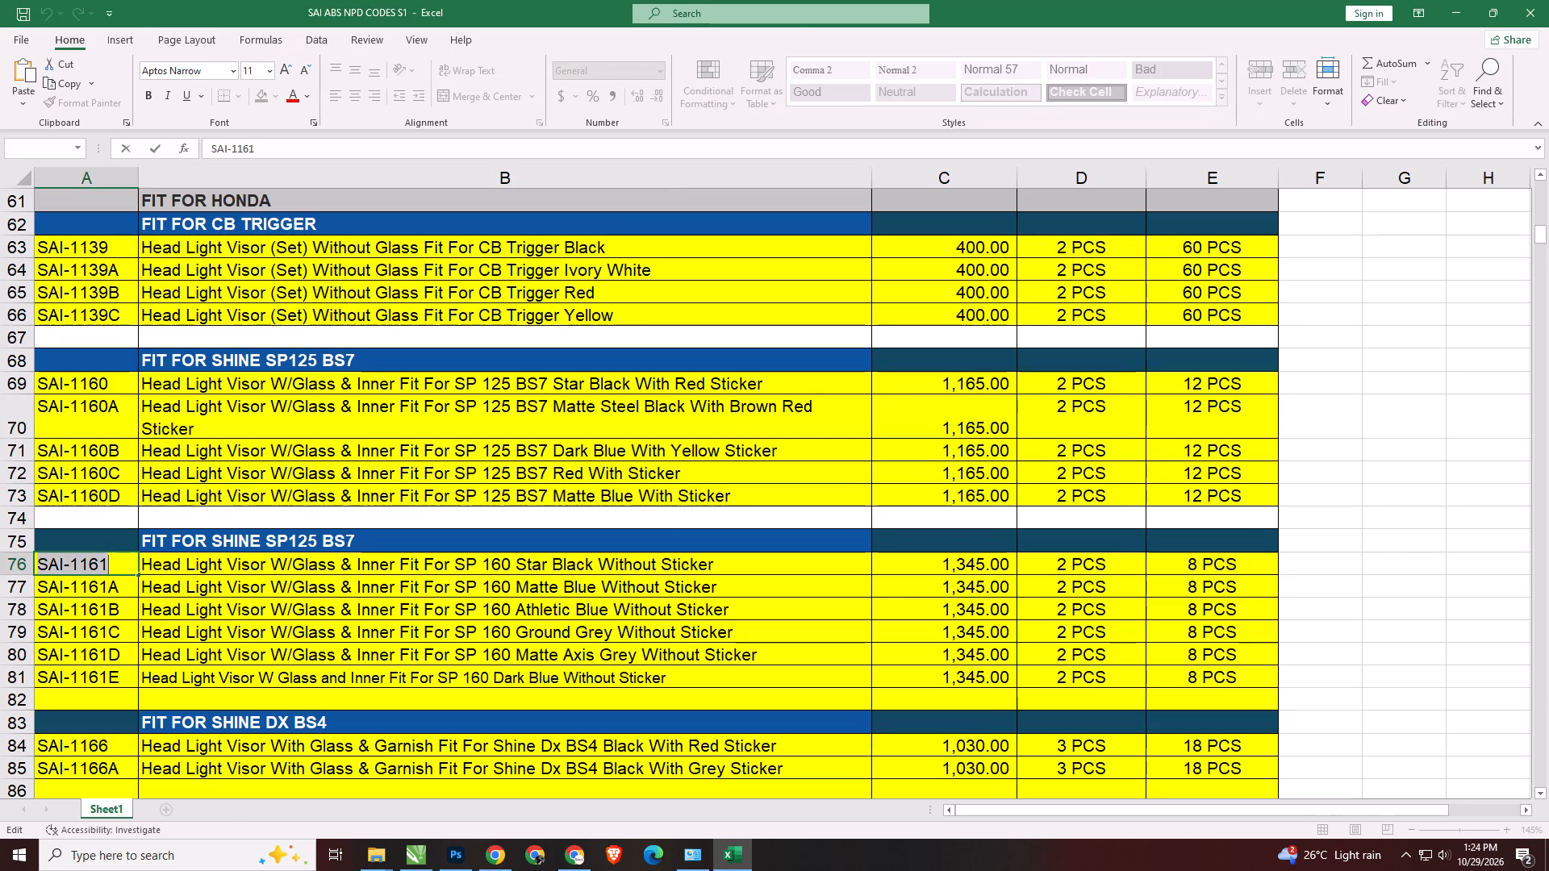
key("alt+Tab")
double_click(726, 360)
key("ctrl+a")
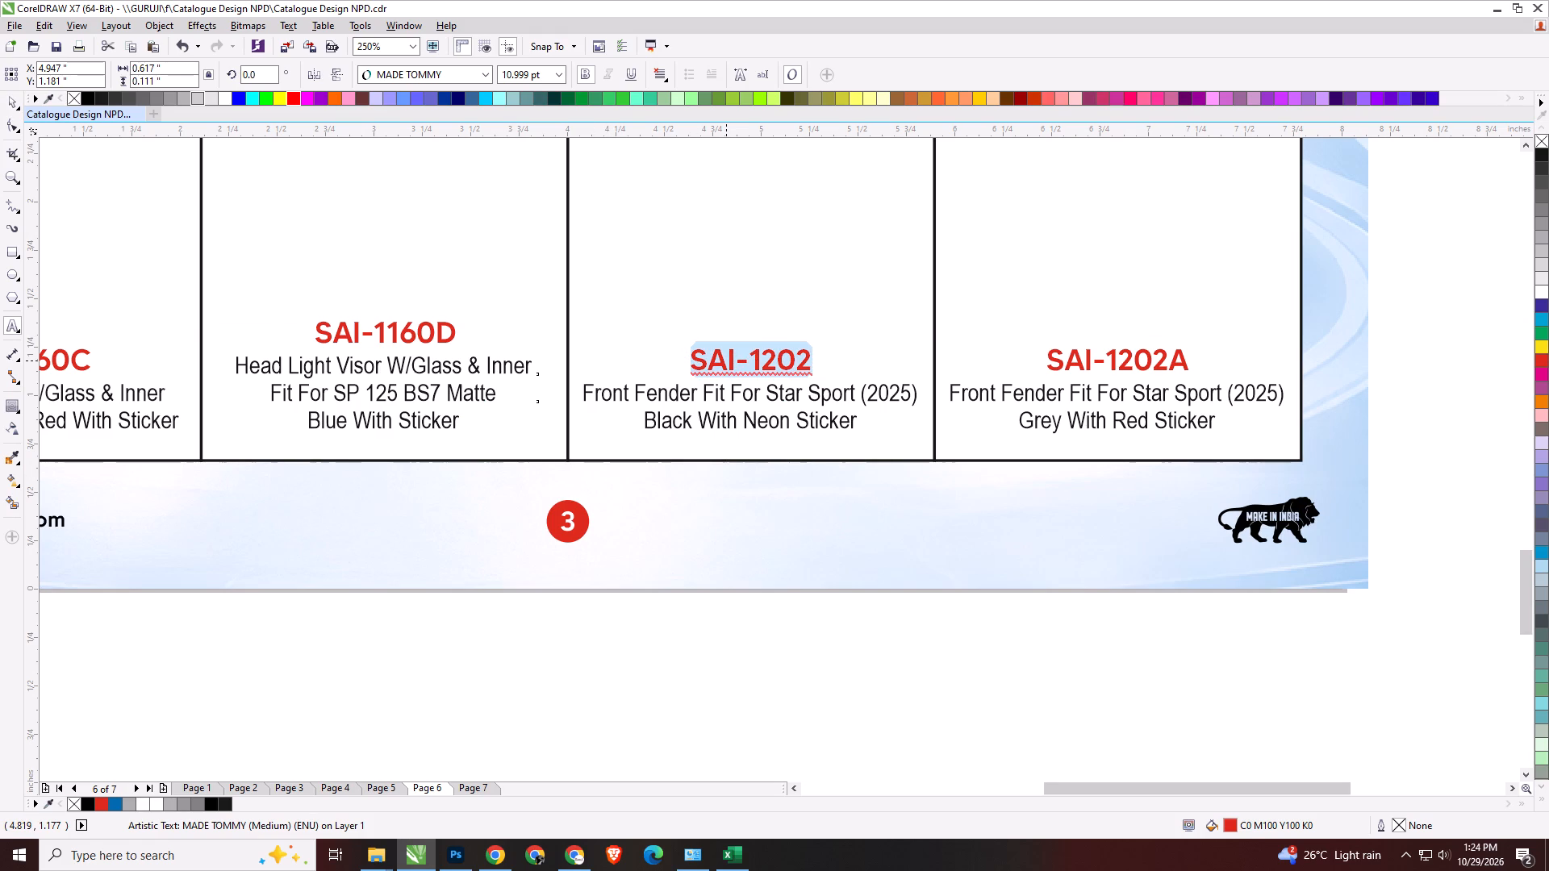
key("ctrl+v")
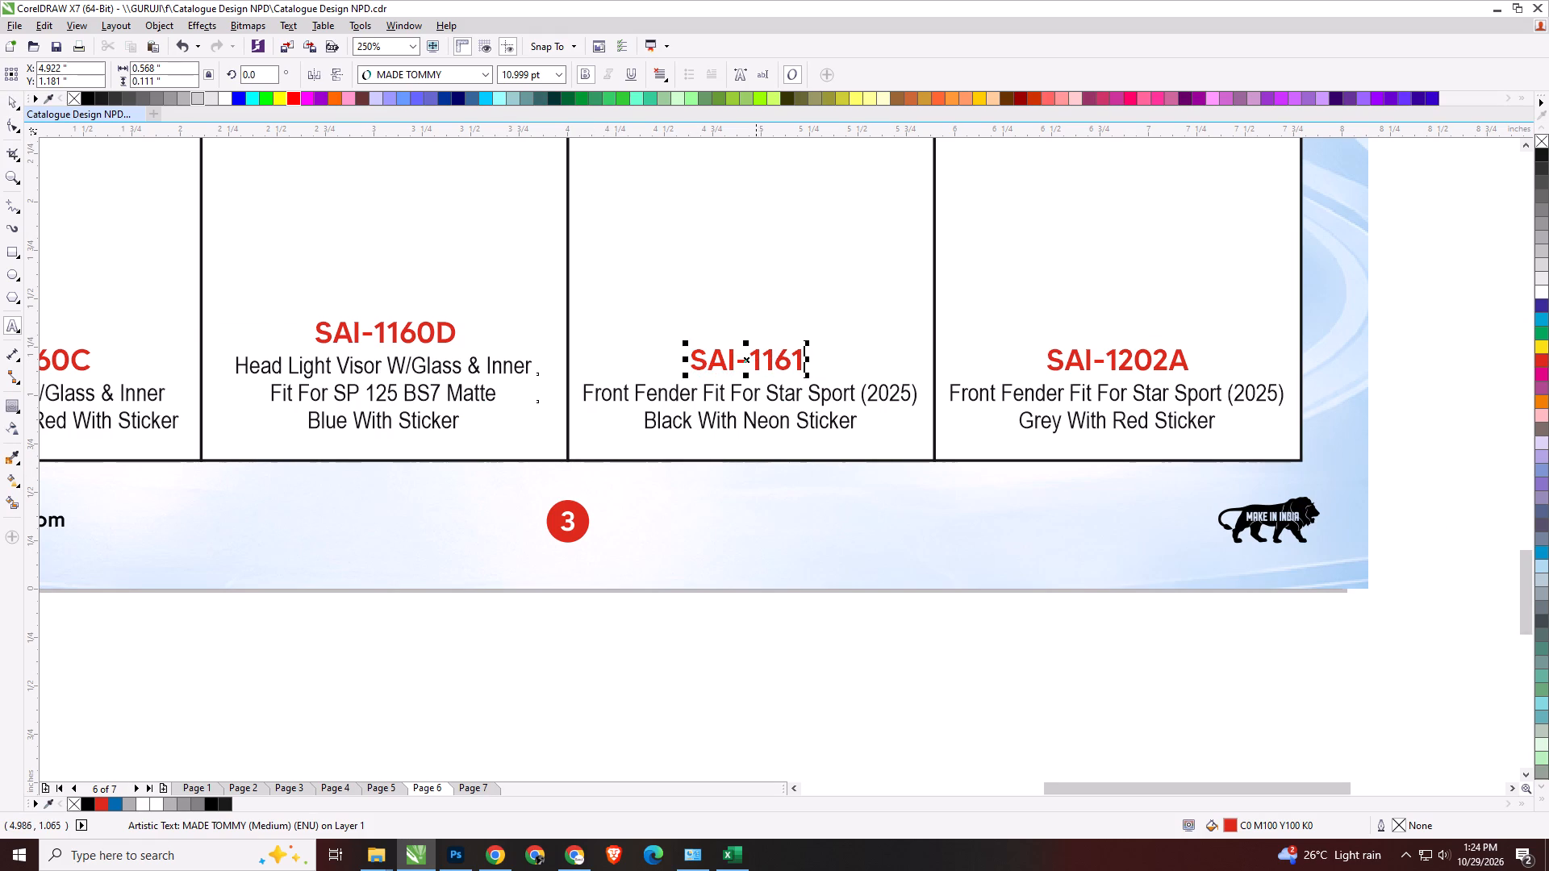
Replace the SAI-1161 description with Excel's "Head Light Visor W/Glass & Inner Fit For SP 160 Star Black Without Sticker", broken before "Fit" and "Without".
left_click(753, 399)
key("alt+Tab")
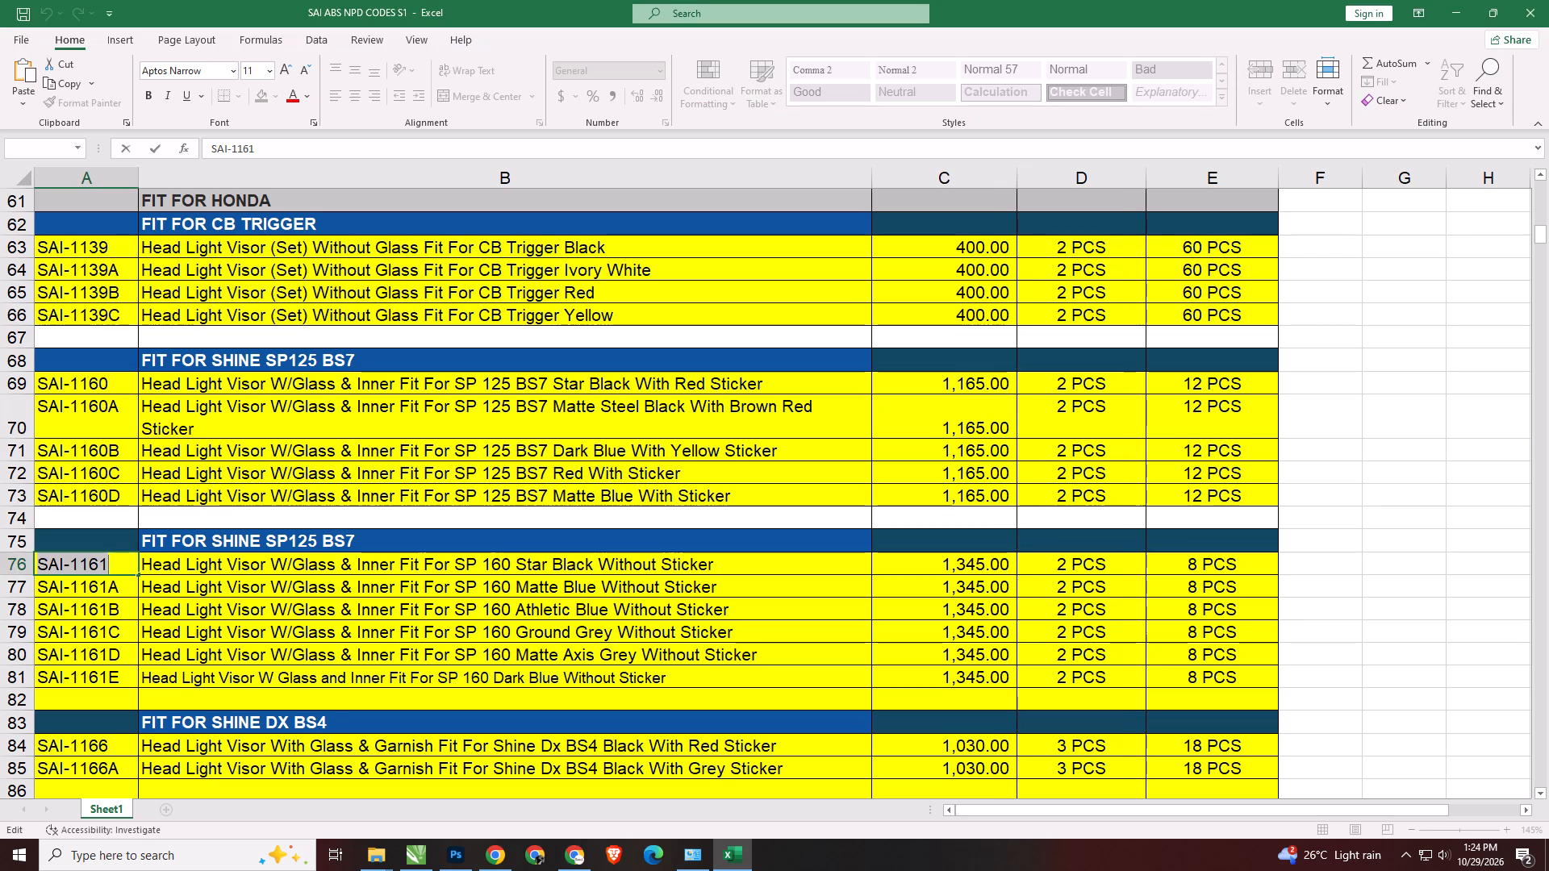
double_click(207, 570)
key("ctrl+a")
key("ctrl+c")
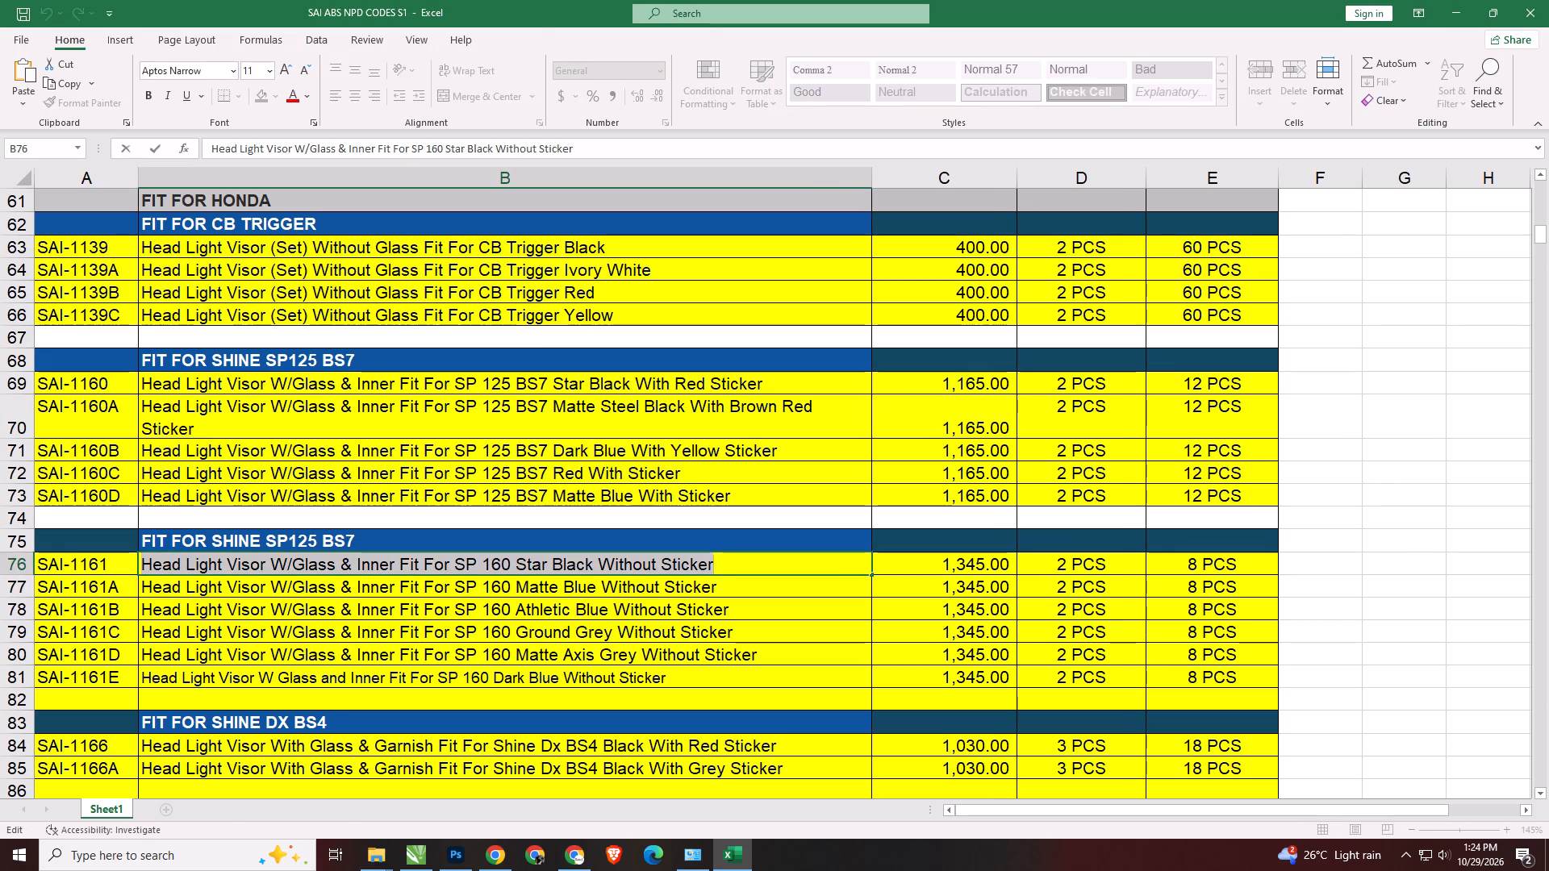
key("alt+Tab")
left_click(724, 414)
key("ctrl+a")
key("ctrl+v")
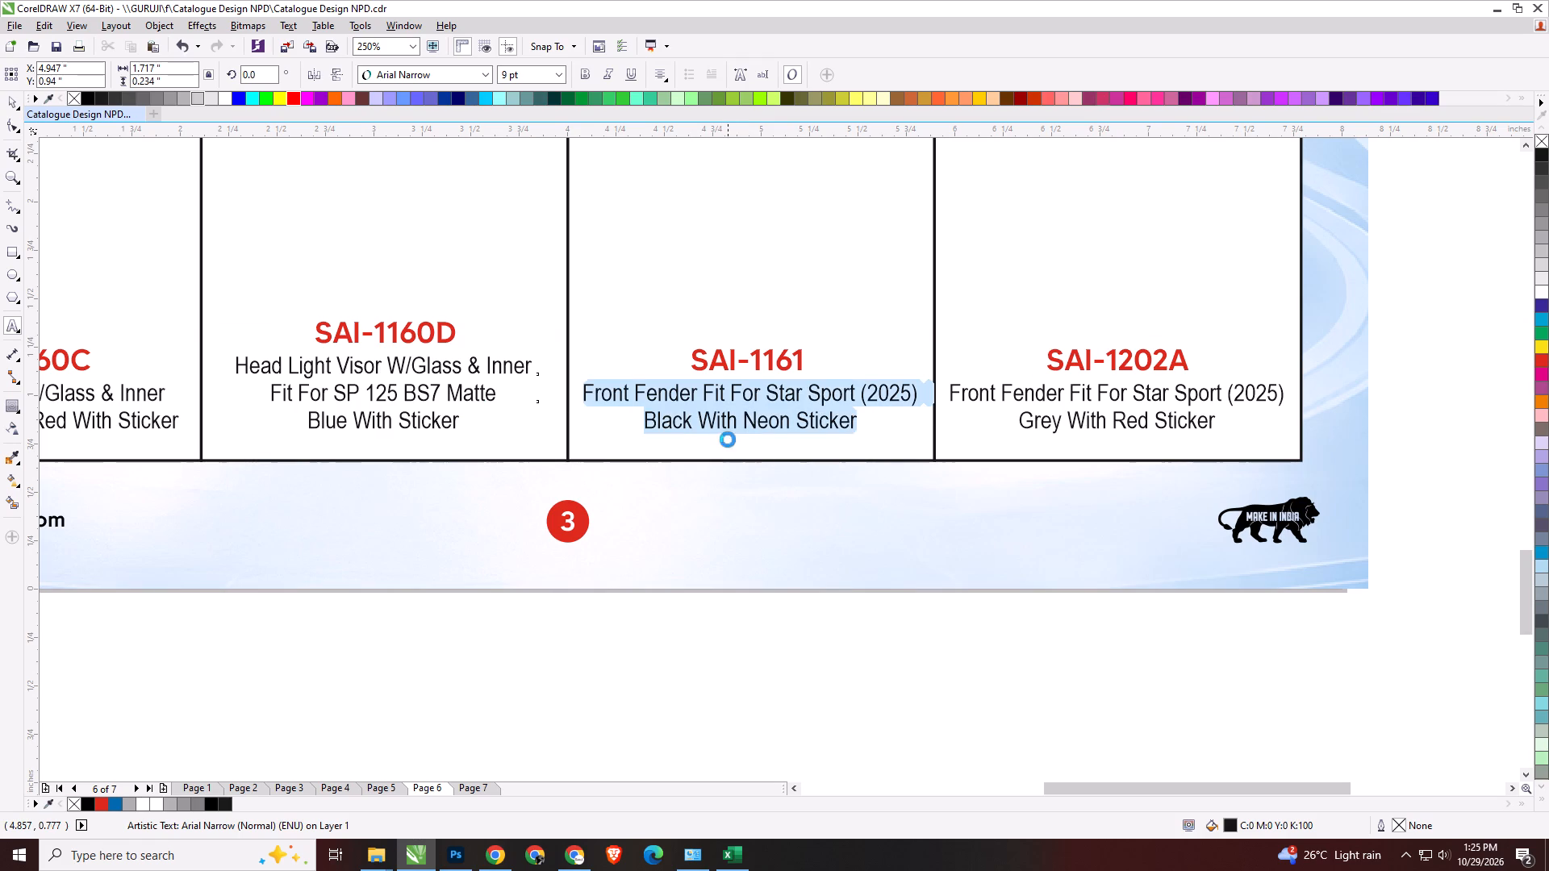
left_click(672, 395)
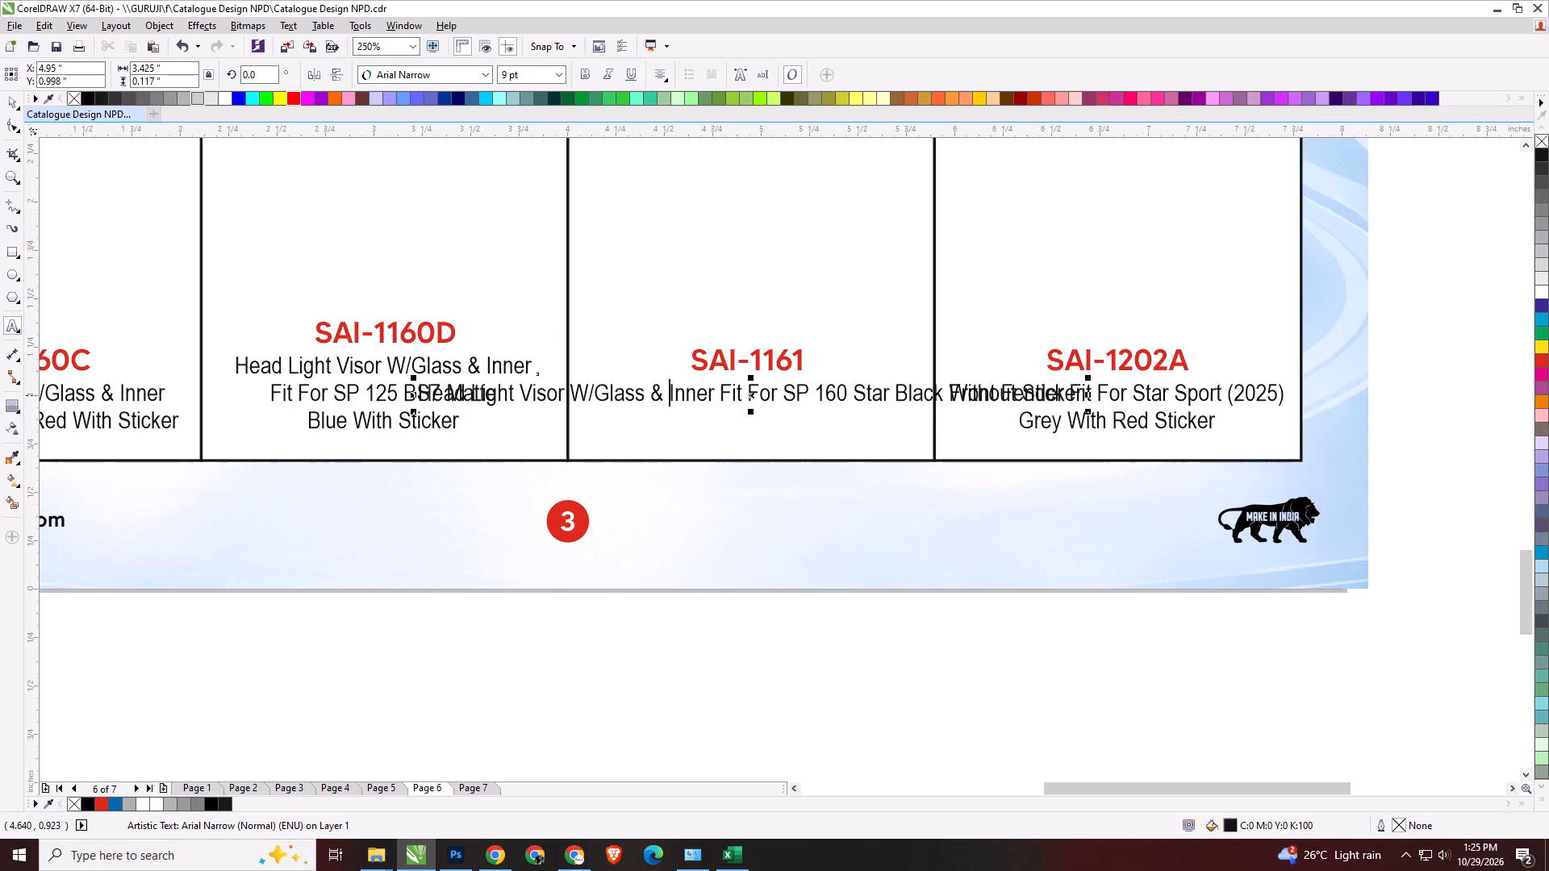
left_click(720, 396)
key("Return")
left_click(807, 421)
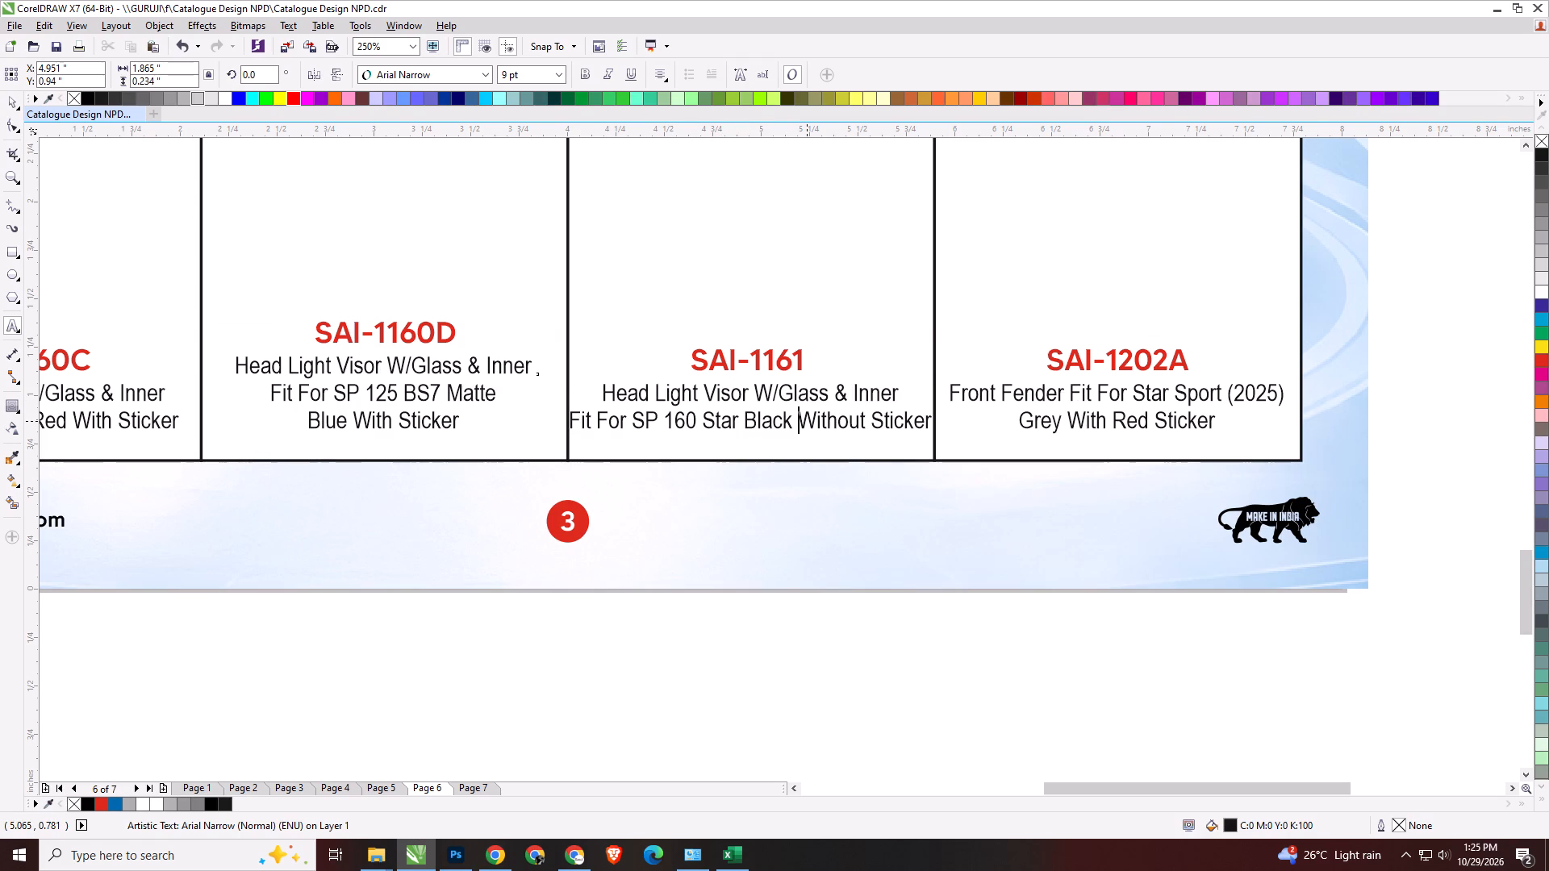
key("Return")
Group the SAI-1161 code and description, bottom-align the group with the SAI-1160D description, and ungroup it.
left_click(13, 103)
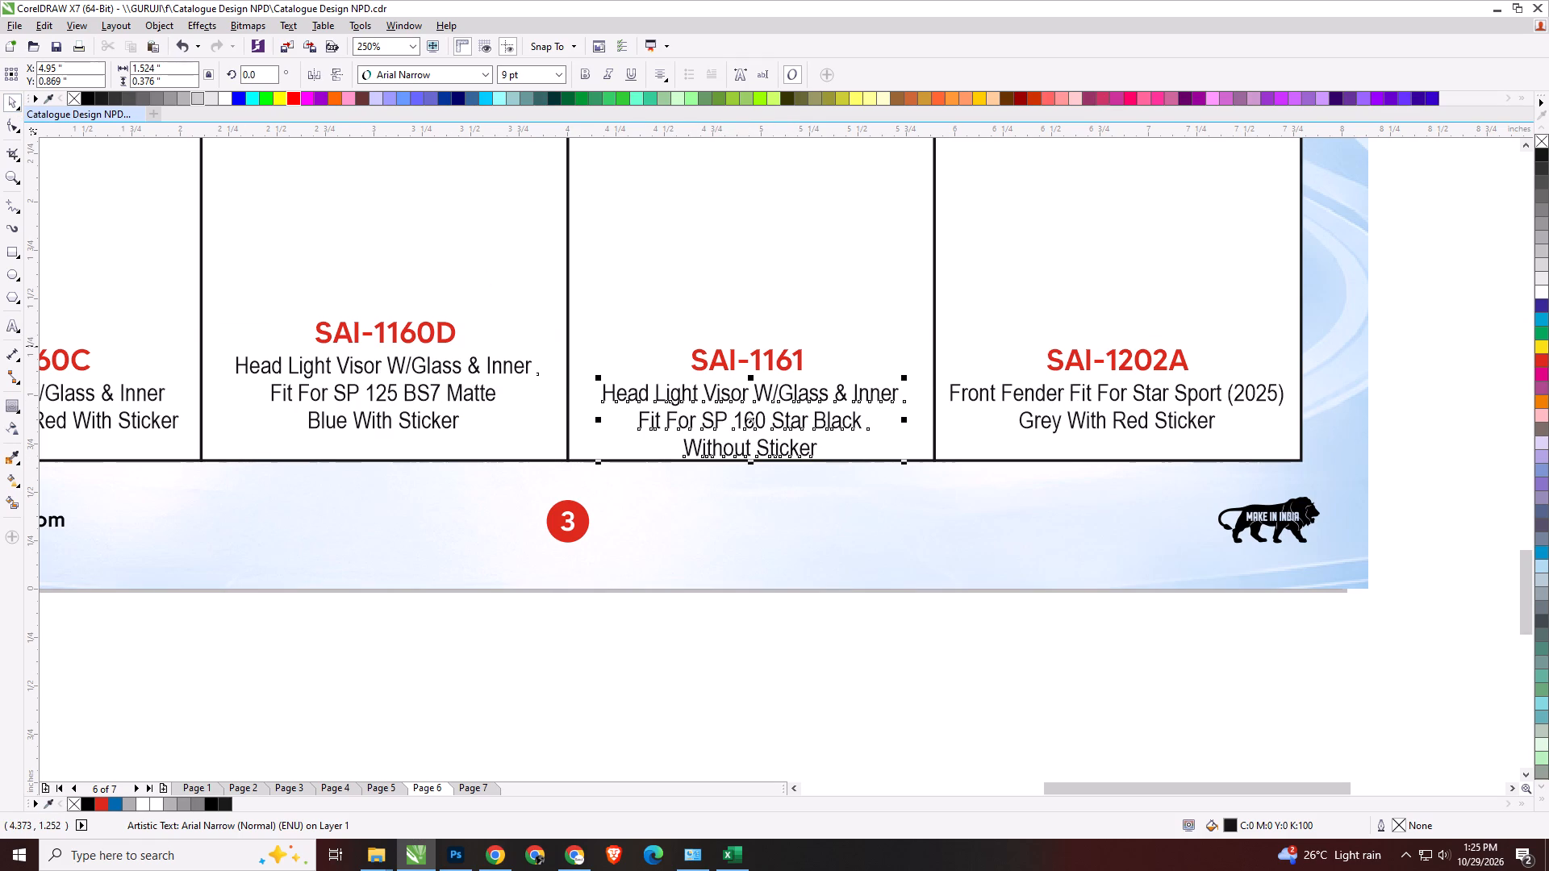
left_click(724, 367, "shift")
key("ctrl+g")
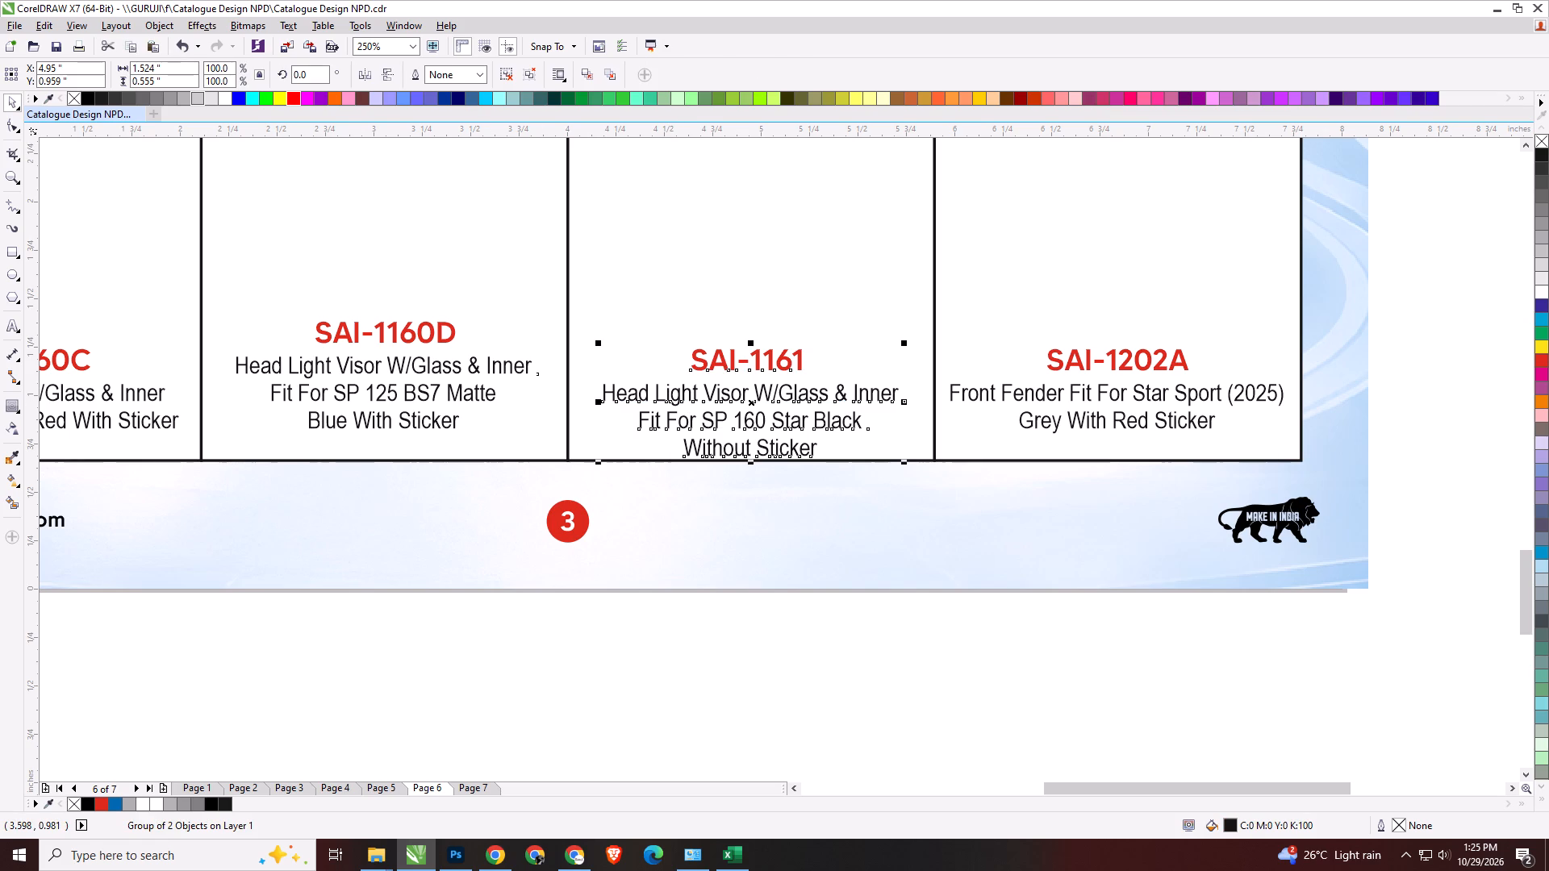
left_click(491, 394, "shift")
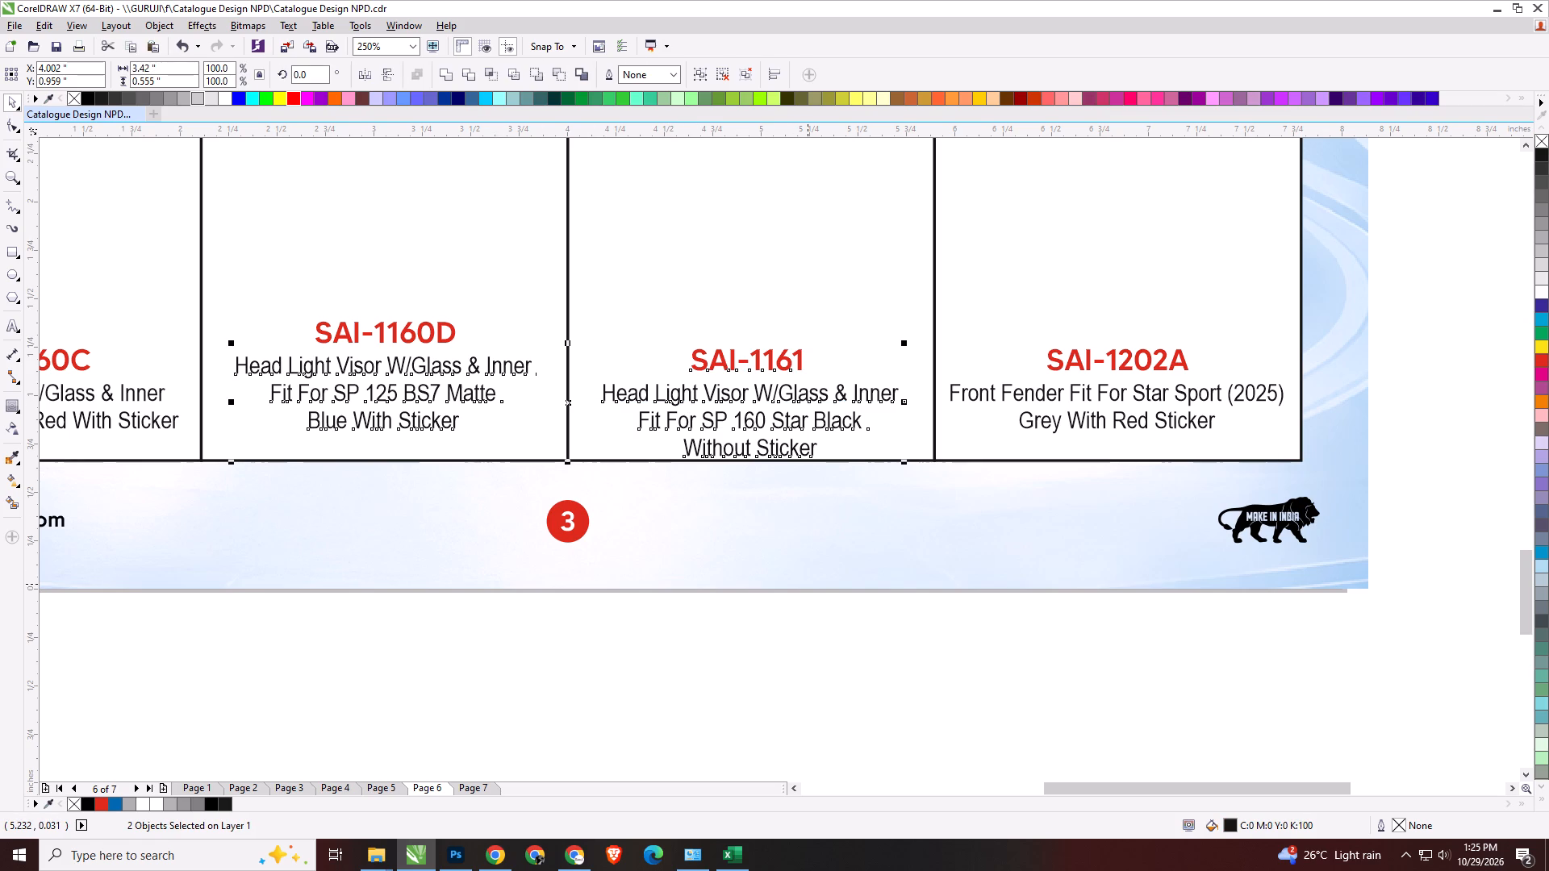
key("b")
left_click(810, 631)
left_click(782, 419)
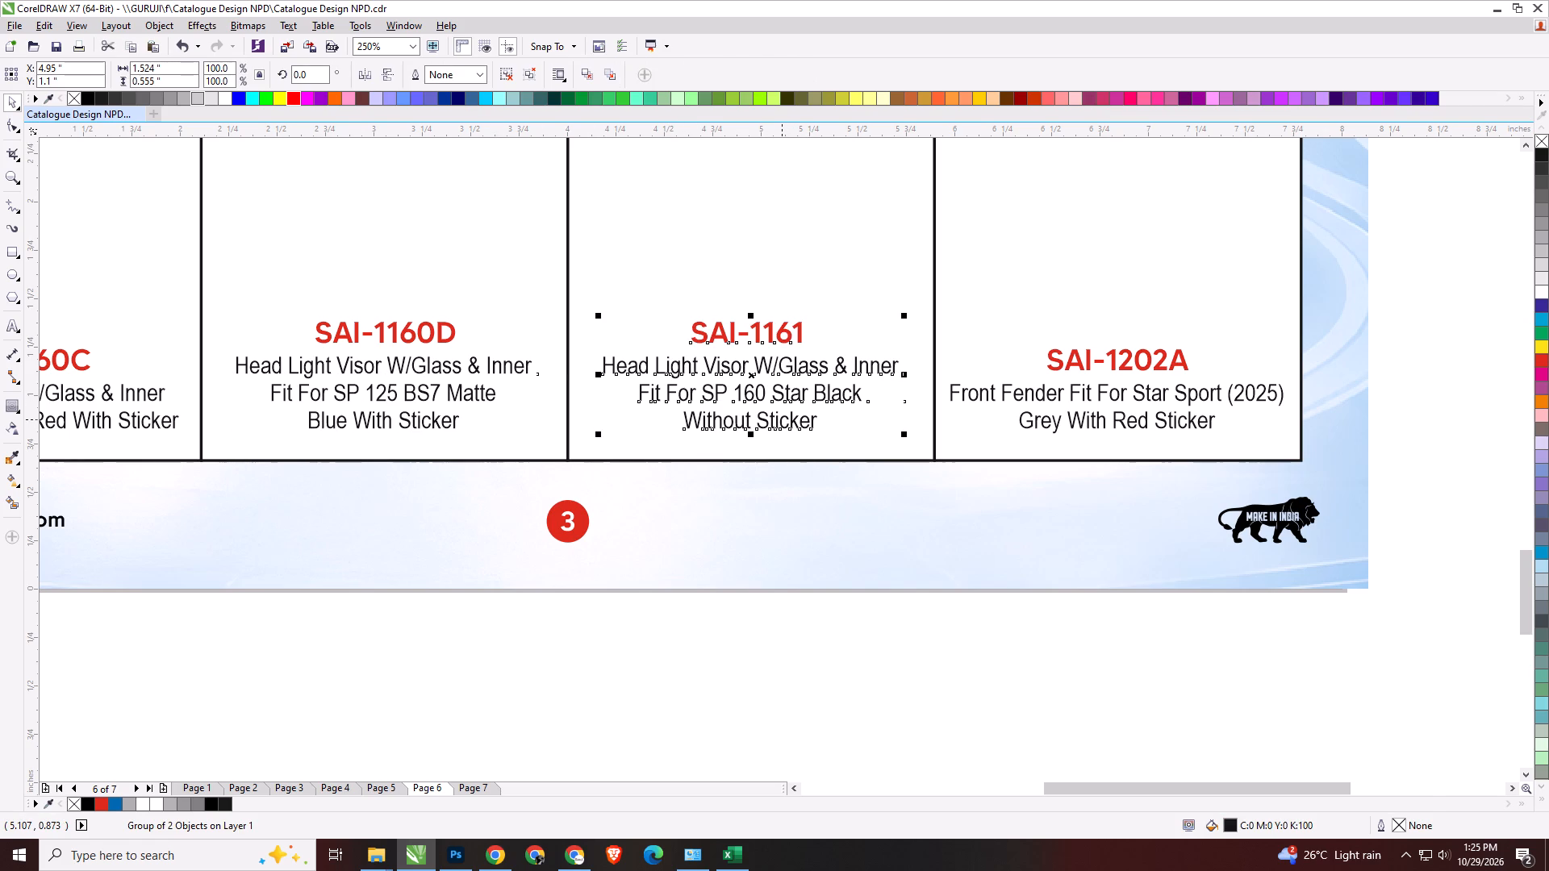
key("ctrl+u")
left_click(837, 671)
Replace the code SAI-1202A in the last cell of page 6's bottom row with SAI-1161A from the Excel workbook.
left_click_drag(1061, 785, 1092, 783)
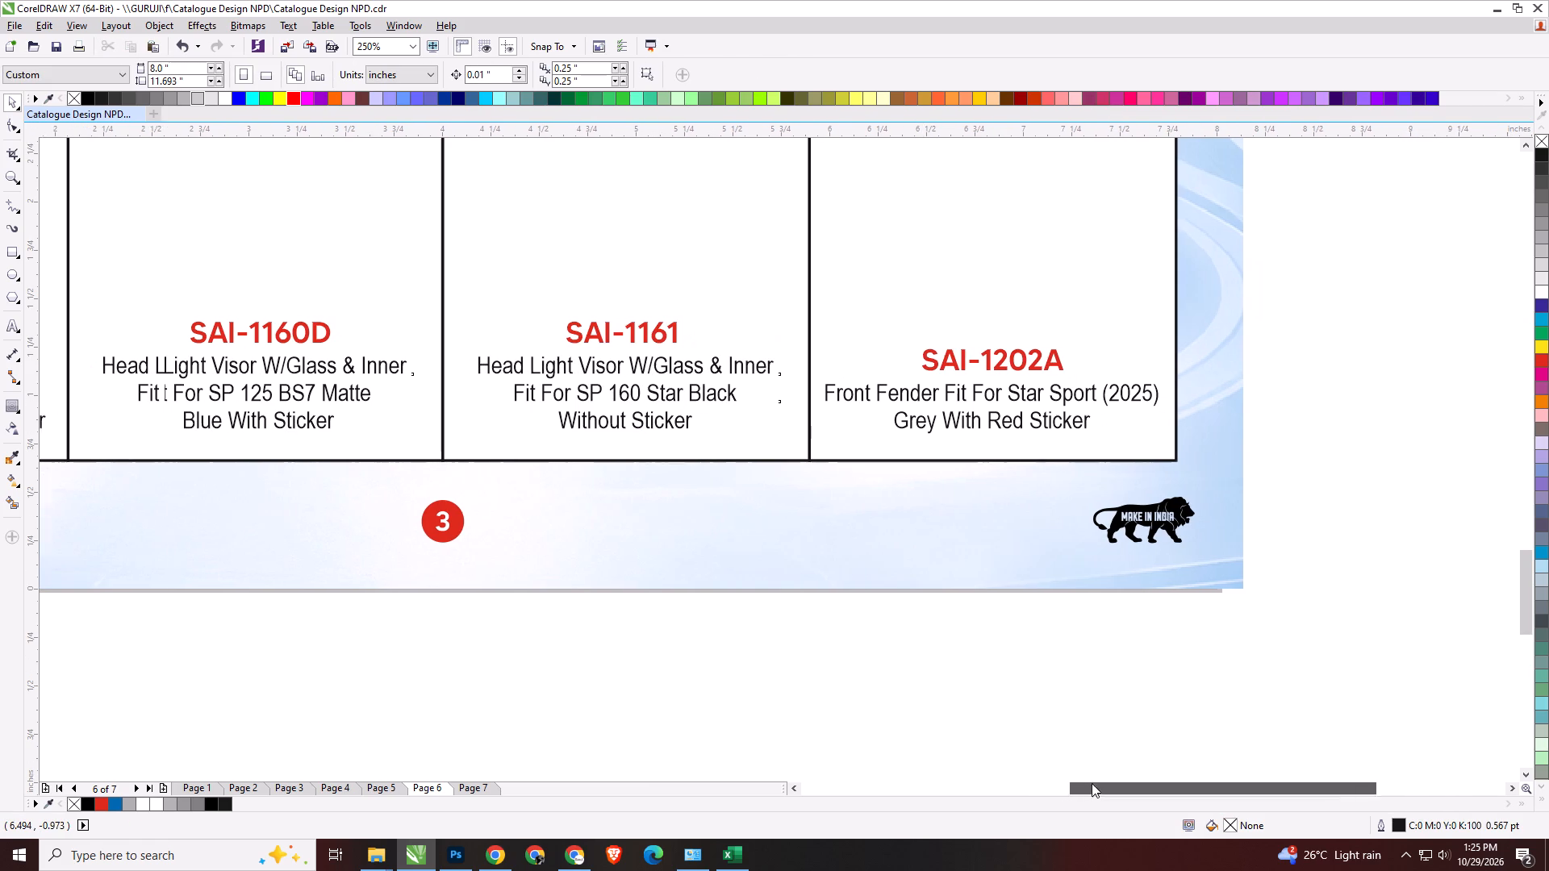
left_click_drag(1092, 783, 1093, 782)
left_click(987, 685)
key("alt+Tab")
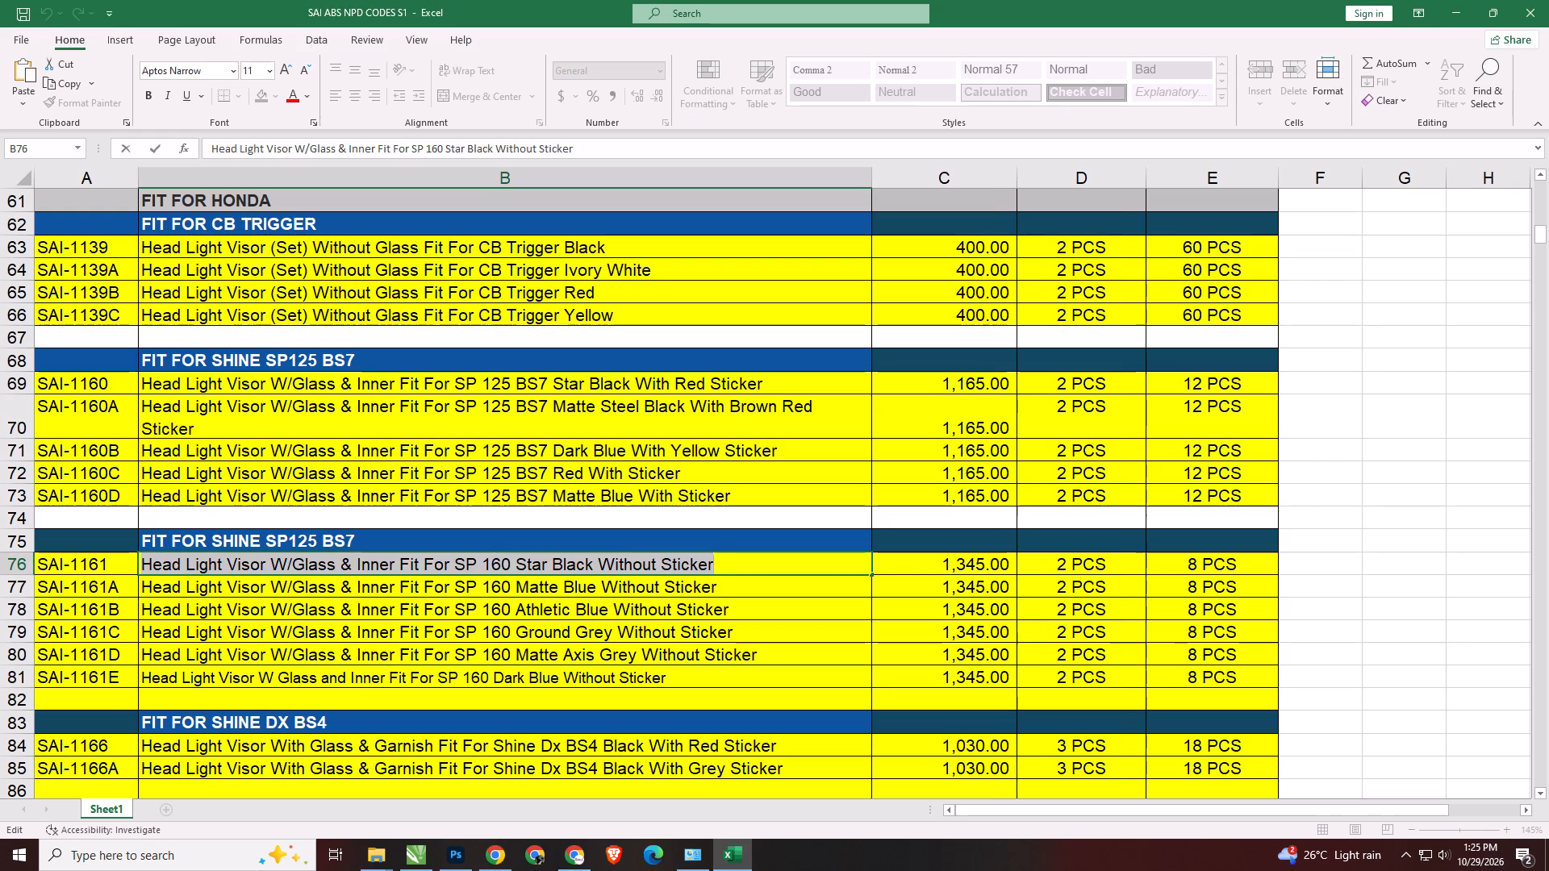
double_click(125, 586)
key("ctrl+a")
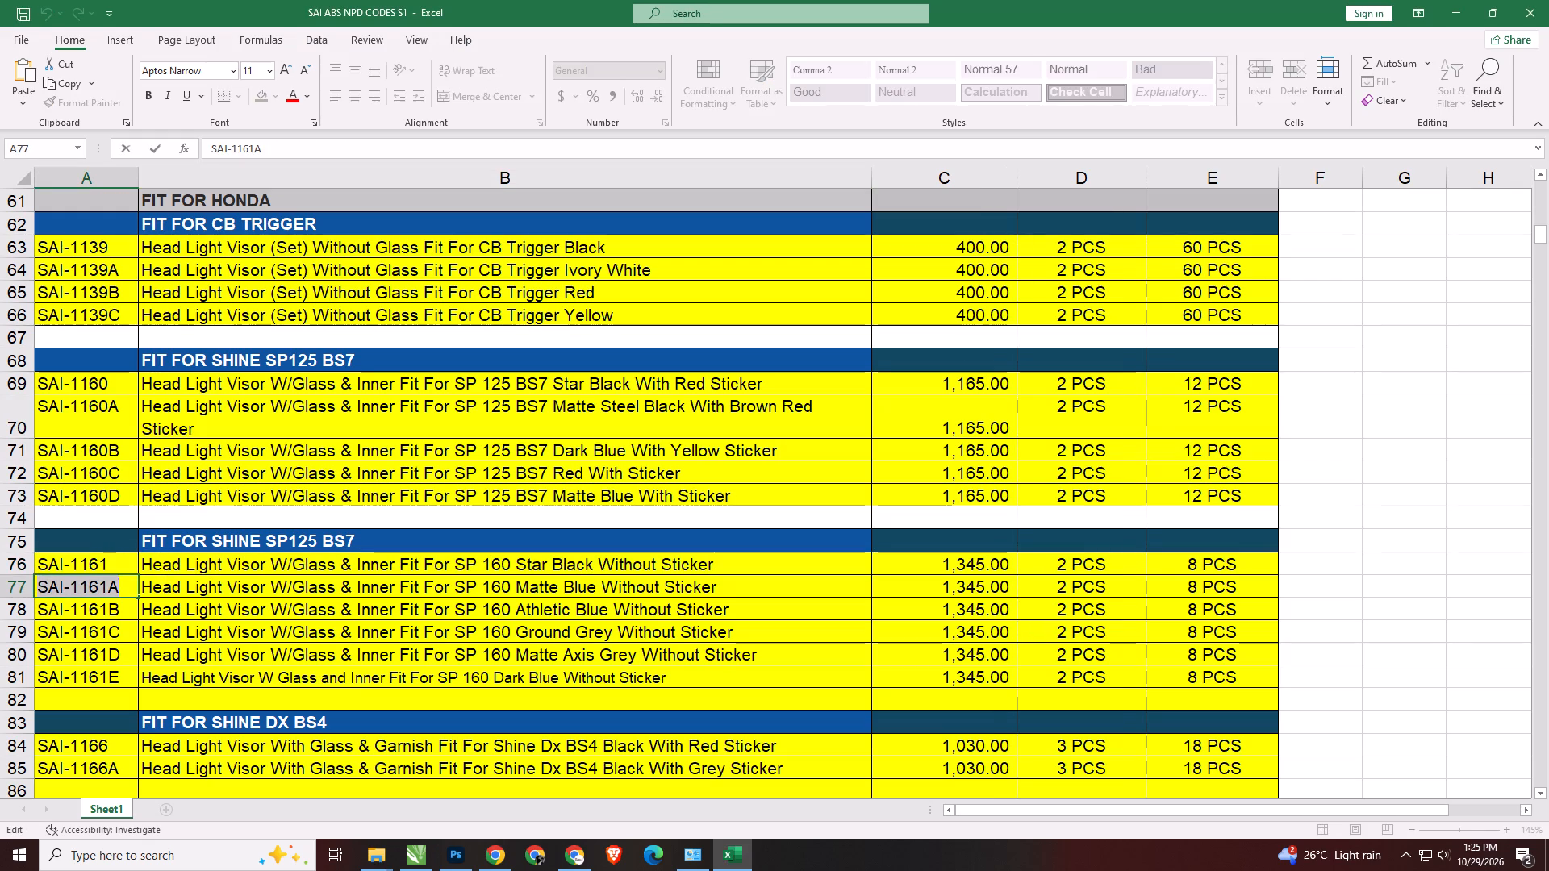
key("ctrl+c")
key("ctrl+c")
key("alt+Tab")
double_click(926, 362)
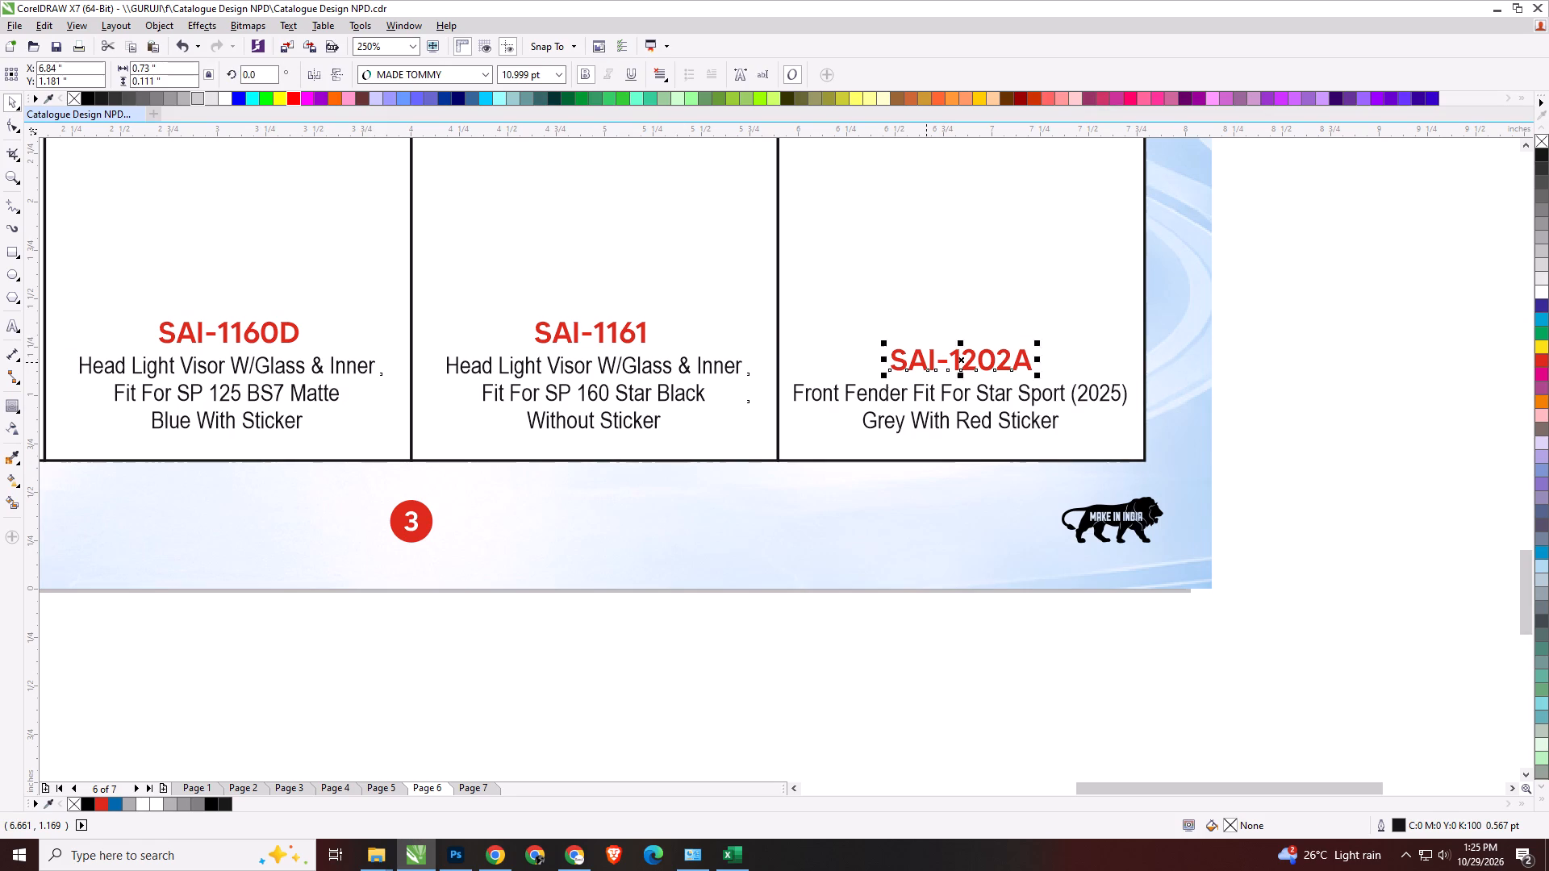
key("ctrl+a")
key("ctrl+v")
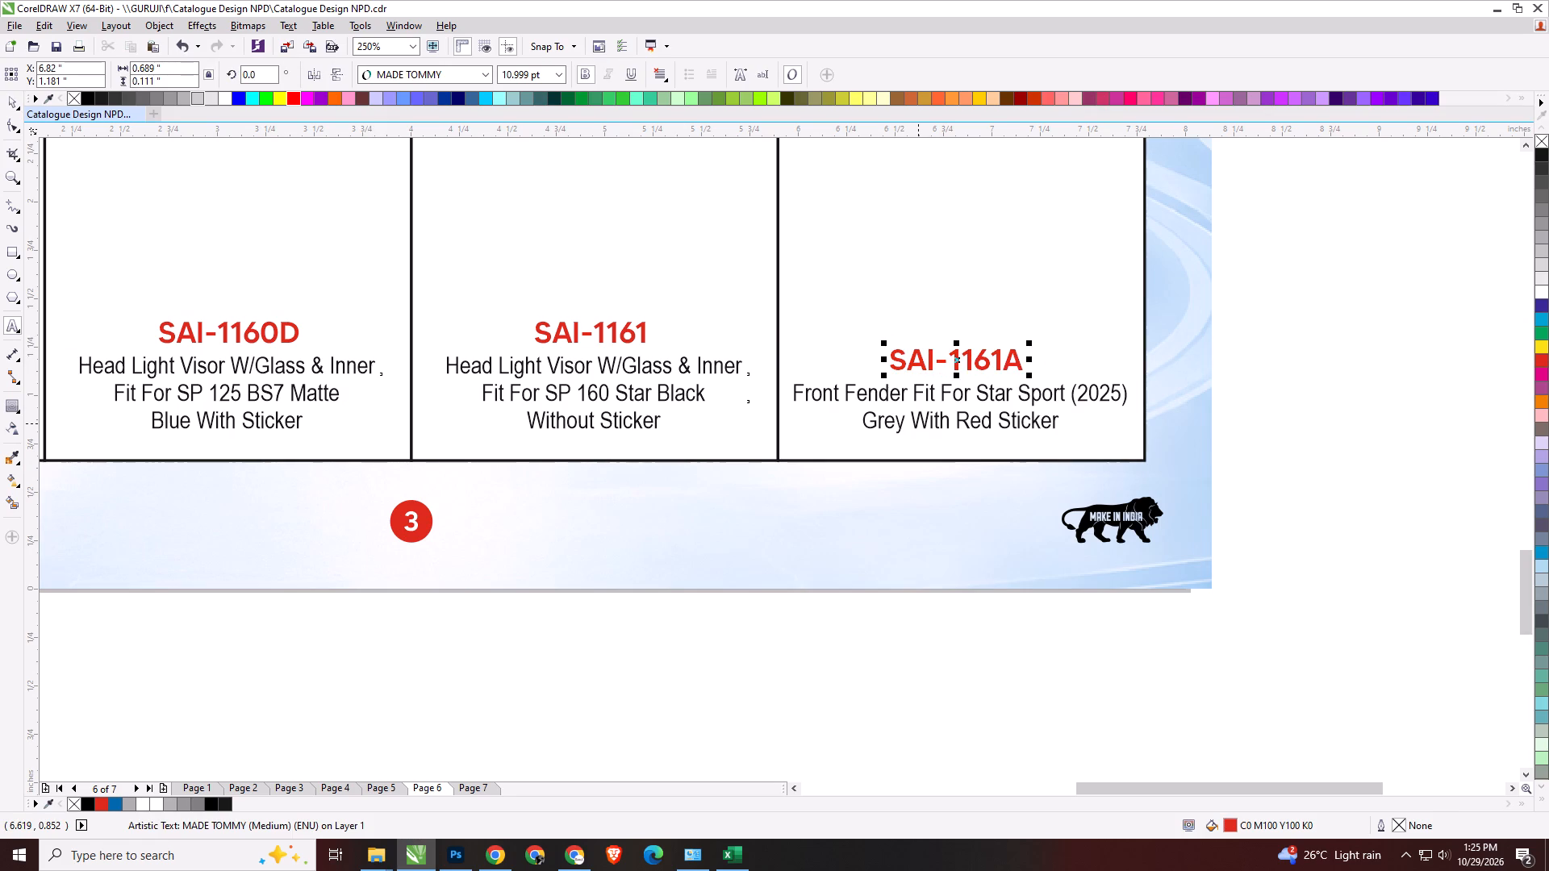
Replace the SAI-1161A description with Excel's "Head Light Visor W/Glass & Inner Fit For SP 160 Matte Blue Without Sticker", broken before "Fit" and "Without".
left_click(918, 423)
key("alt+Tab")
double_click(202, 595)
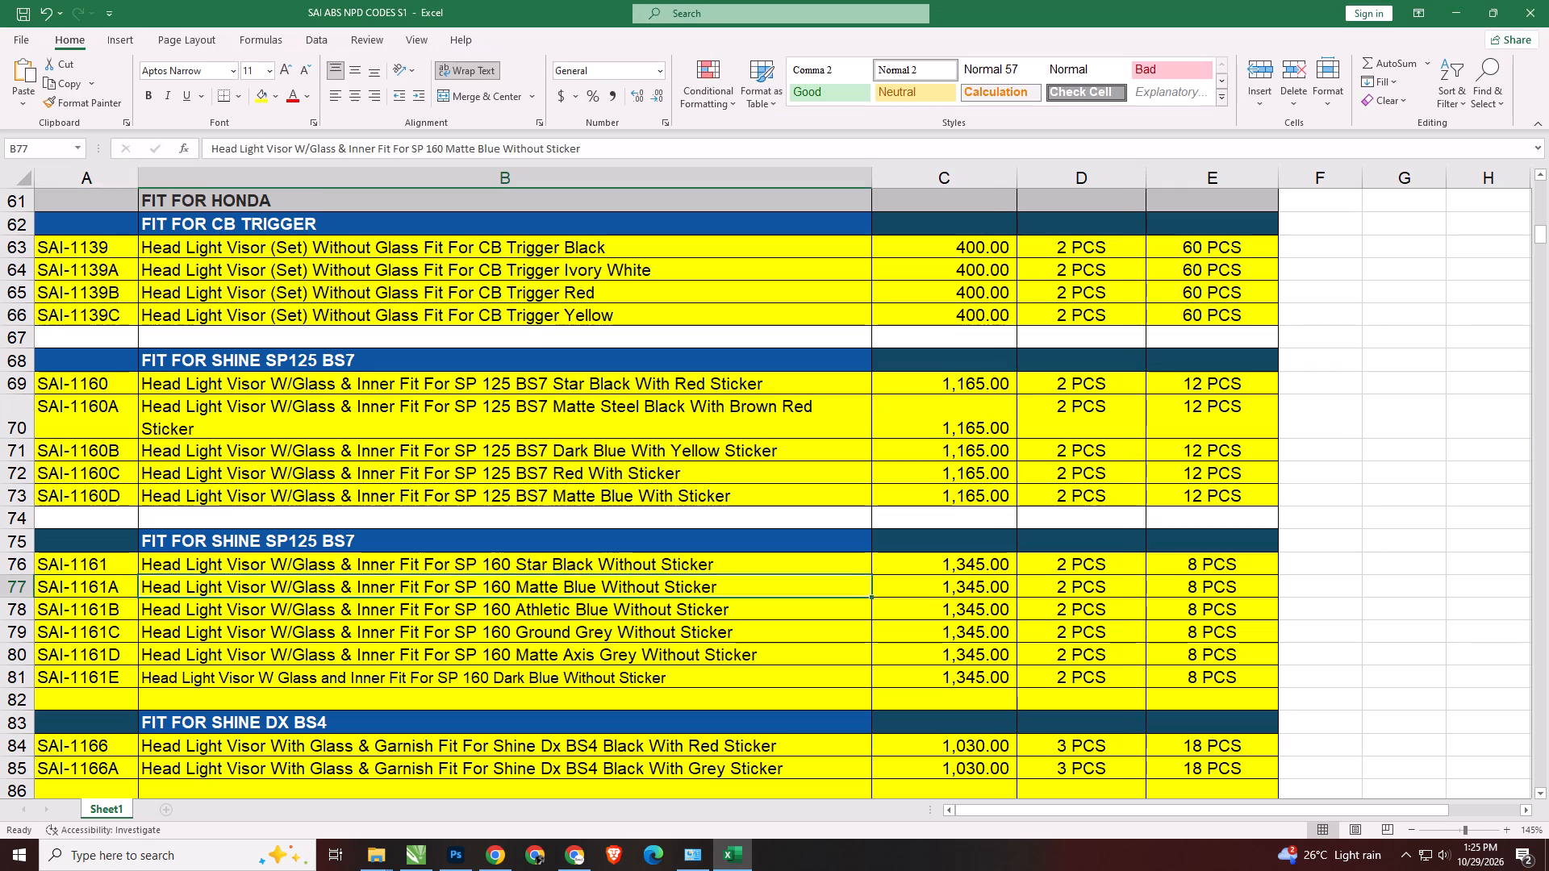
key("ctrl+a")
left_click(206, 591)
double_click(206, 591)
key("ctrl+a")
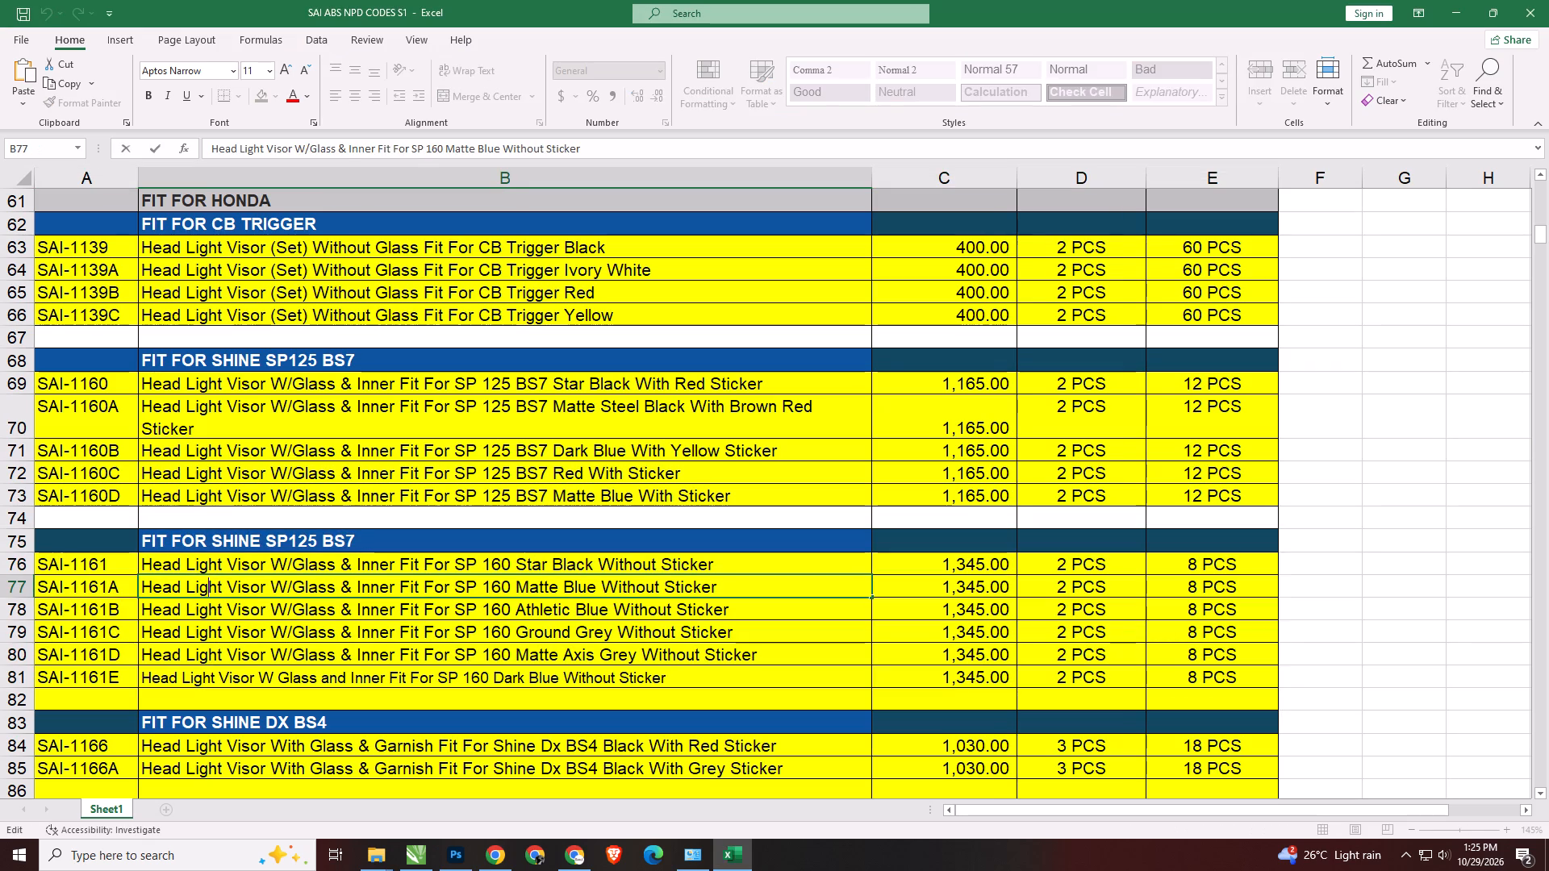
key("ctrl+c")
key("alt+Tab")
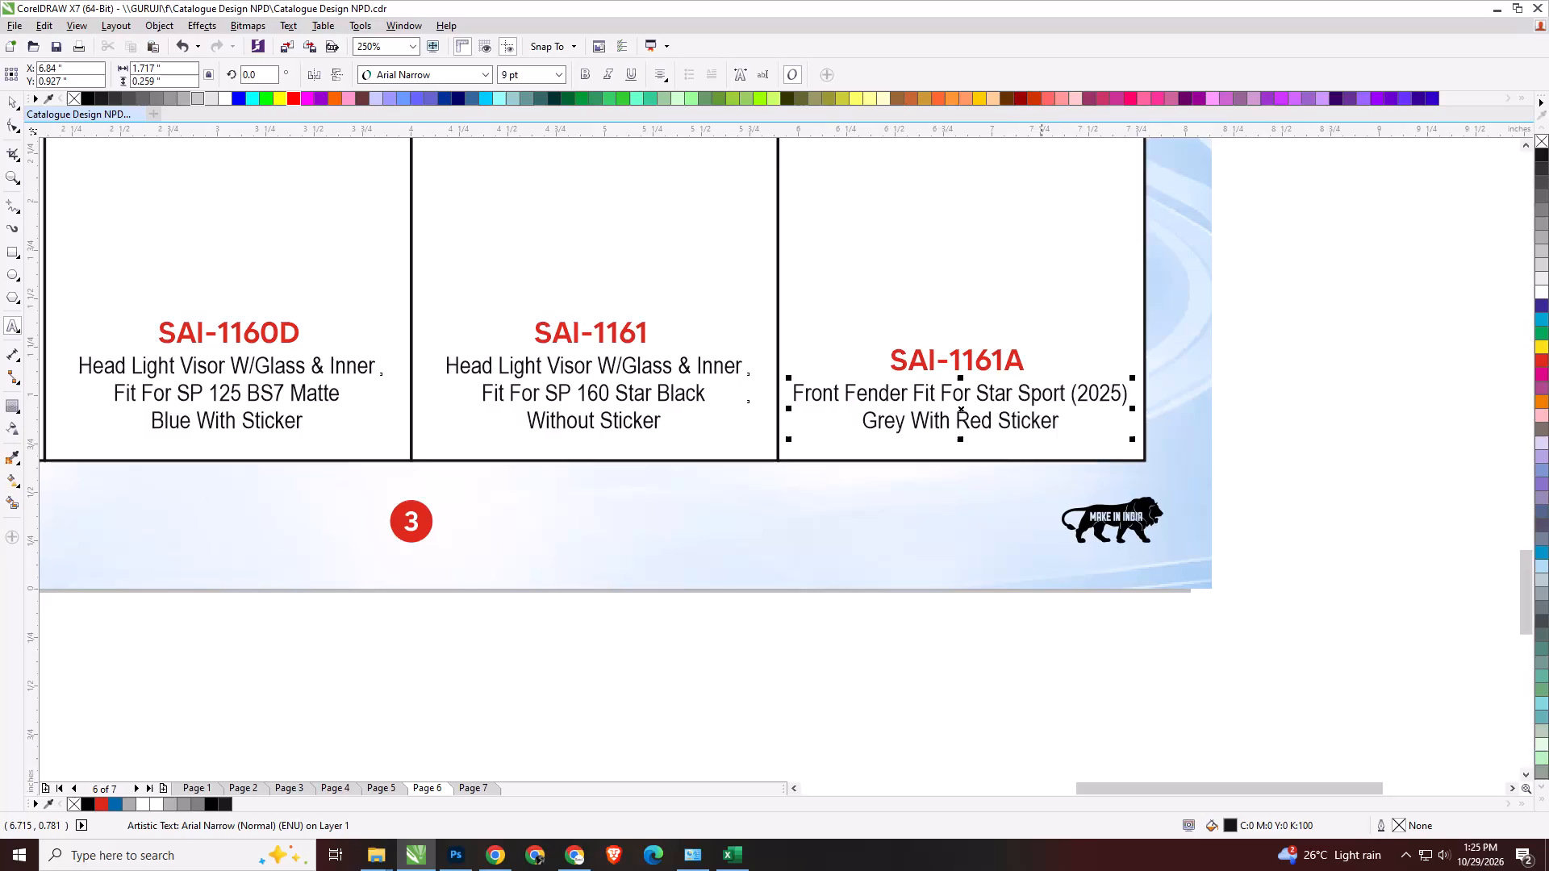
left_click(1005, 398)
key("ctrl+a")
key("ctrl+v")
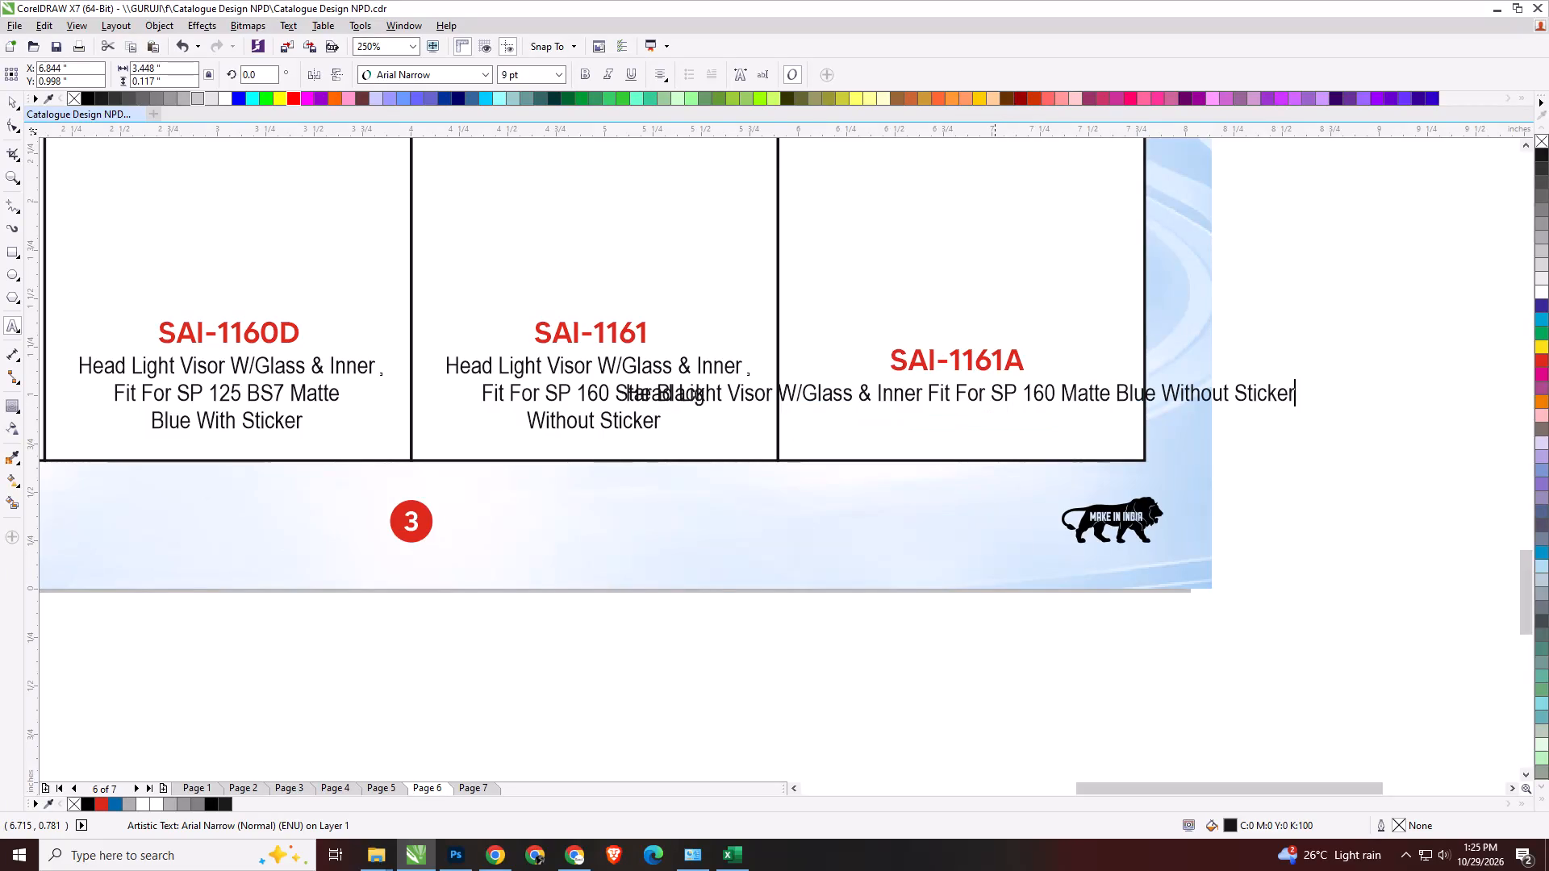
left_click(931, 398)
key("Return")
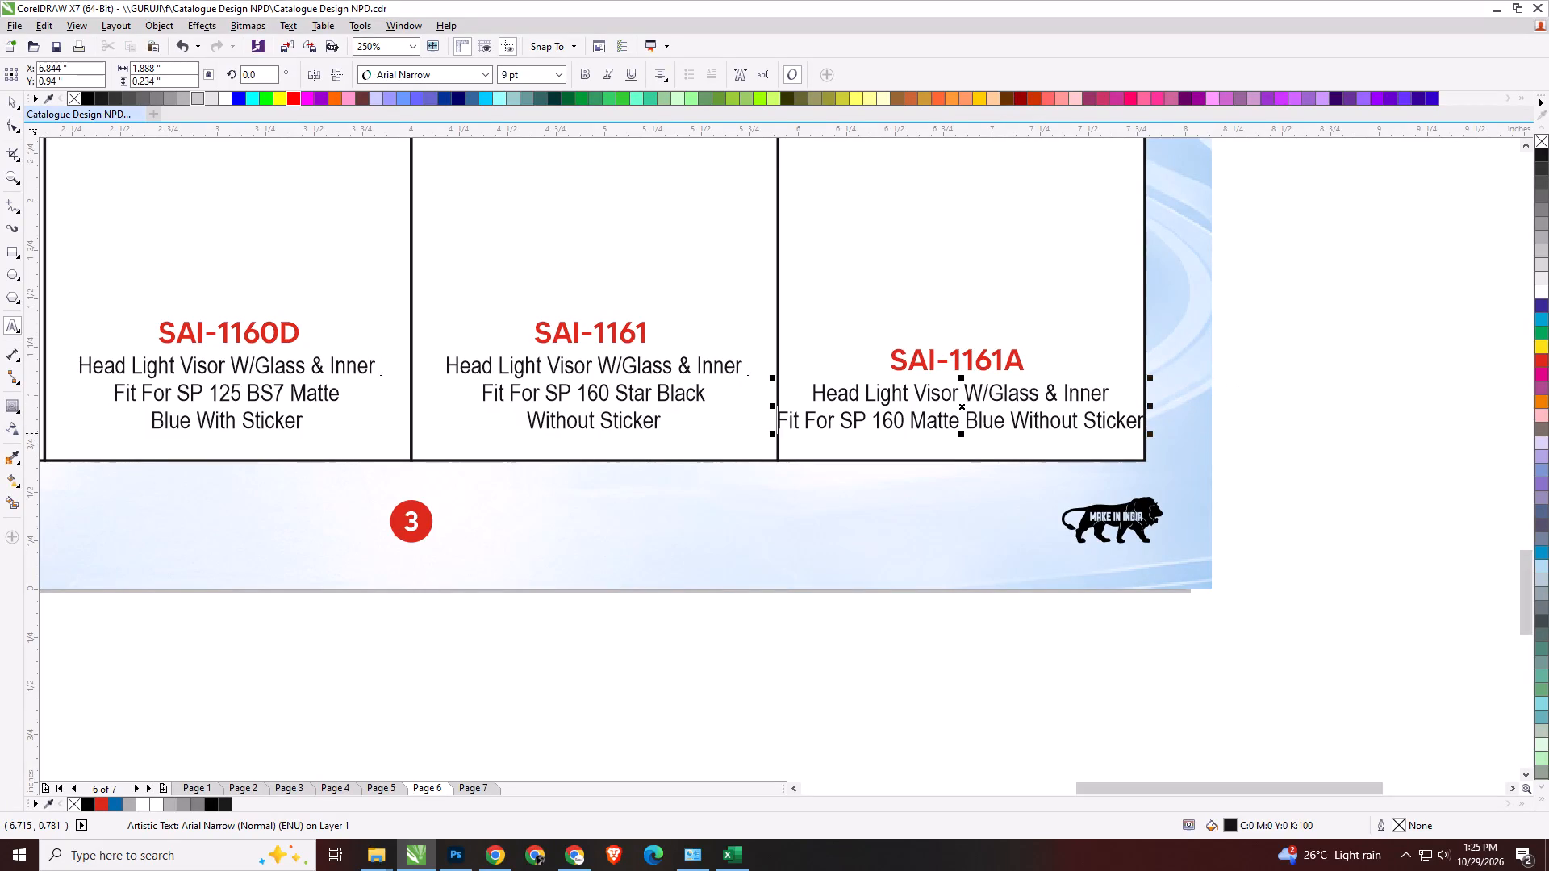
left_click(1019, 424)
key("Return")
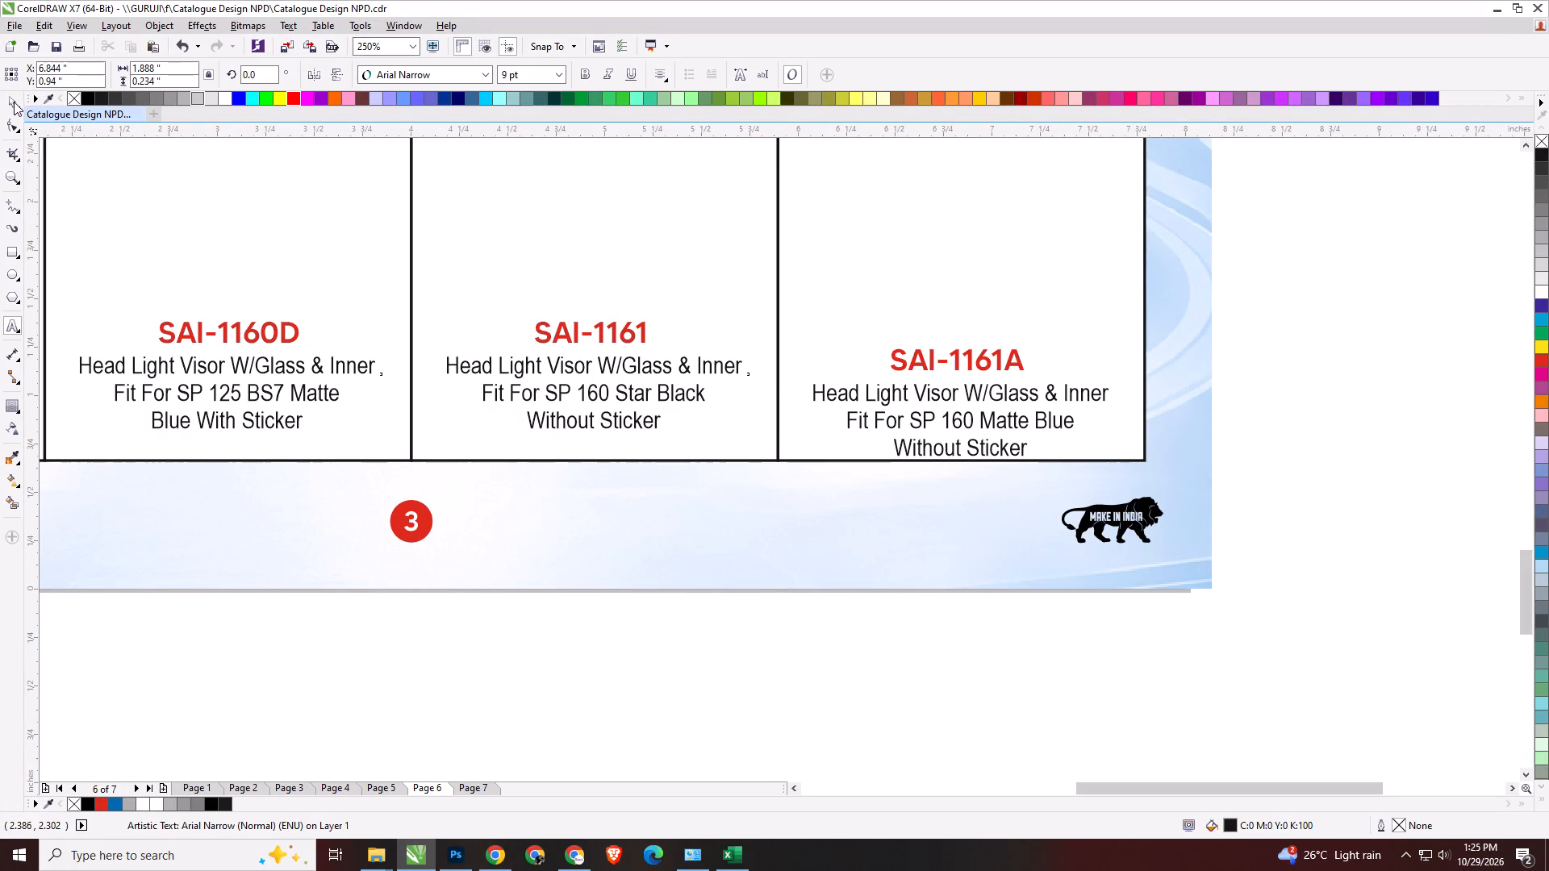
Group the SAI-1161A code and description, bottom-align the group with the SAI-1161 description, and ungroup it.
left_click(13, 102)
left_click(1001, 361, "shift")
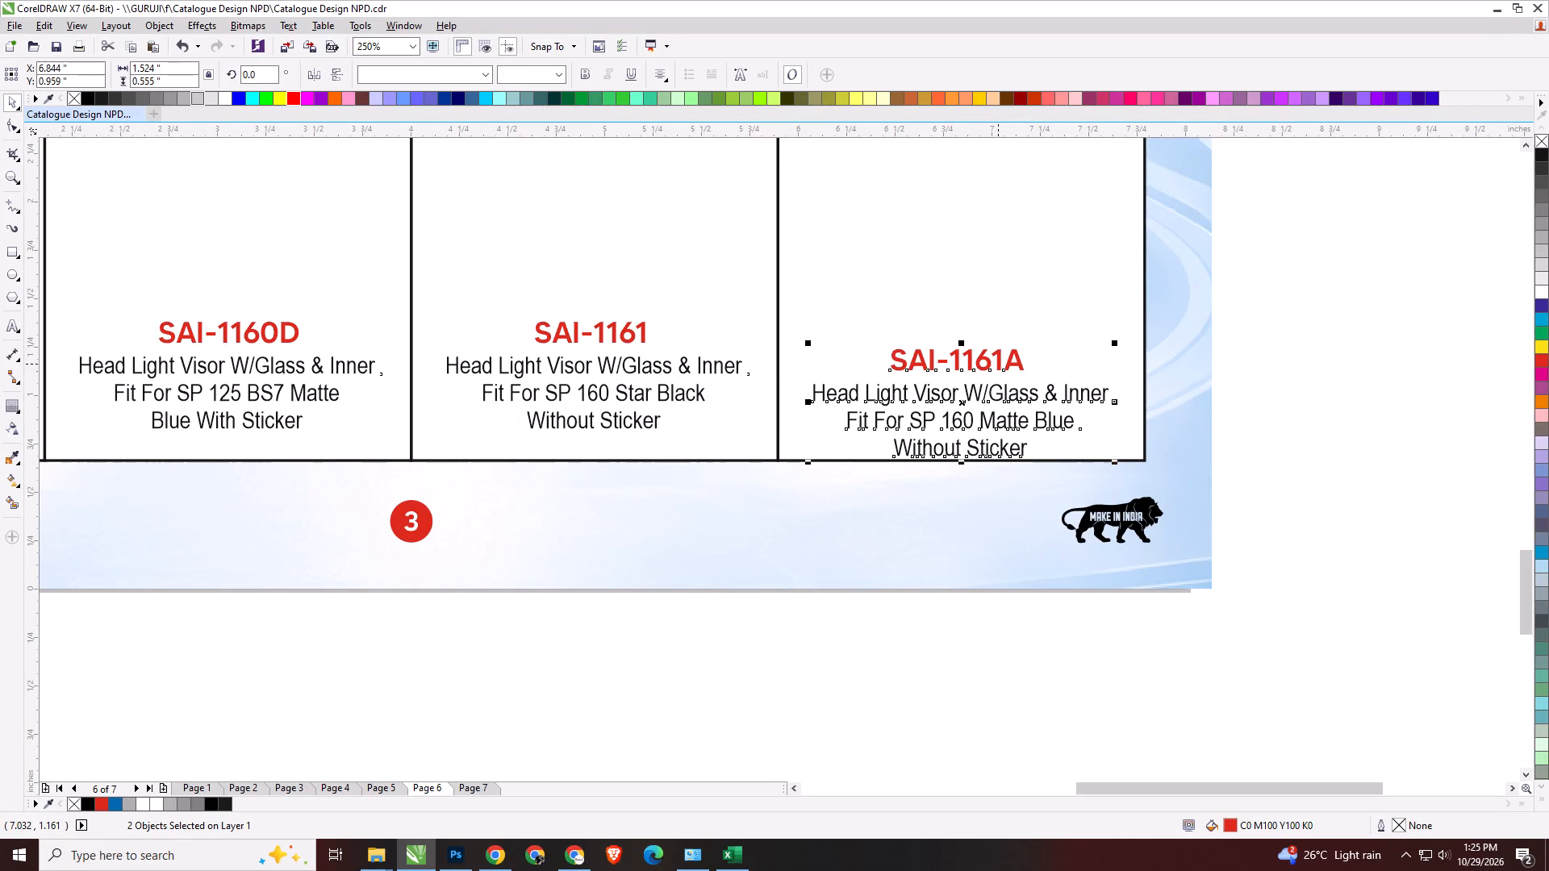
key("ctrl+g")
left_click(673, 394, "shift")
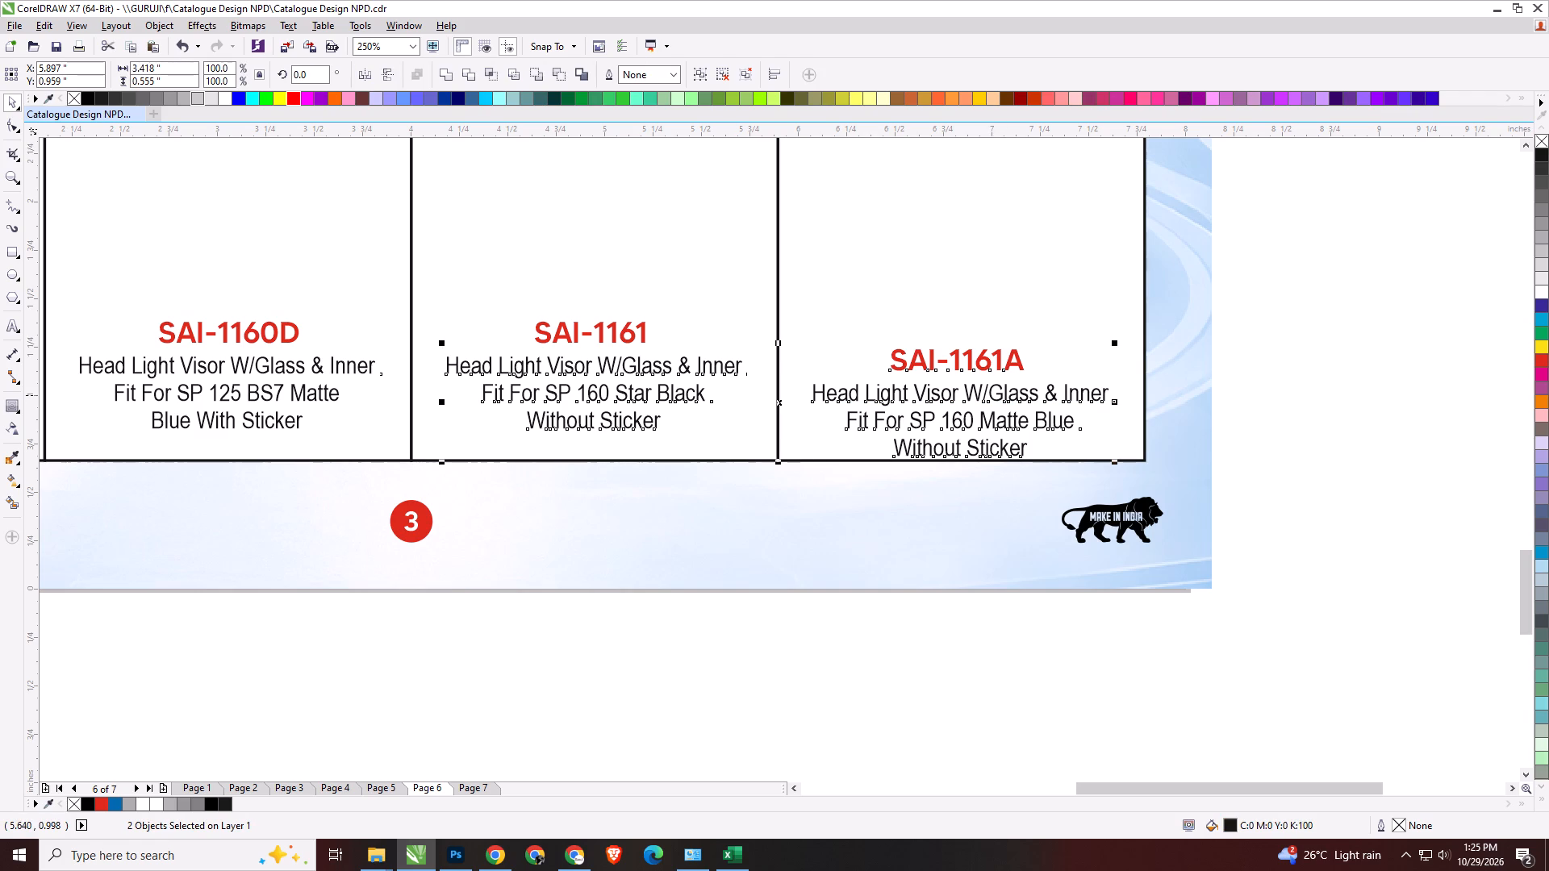
key("b")
left_click(1310, 420)
left_click_drag(1304, 273, 700, 500)
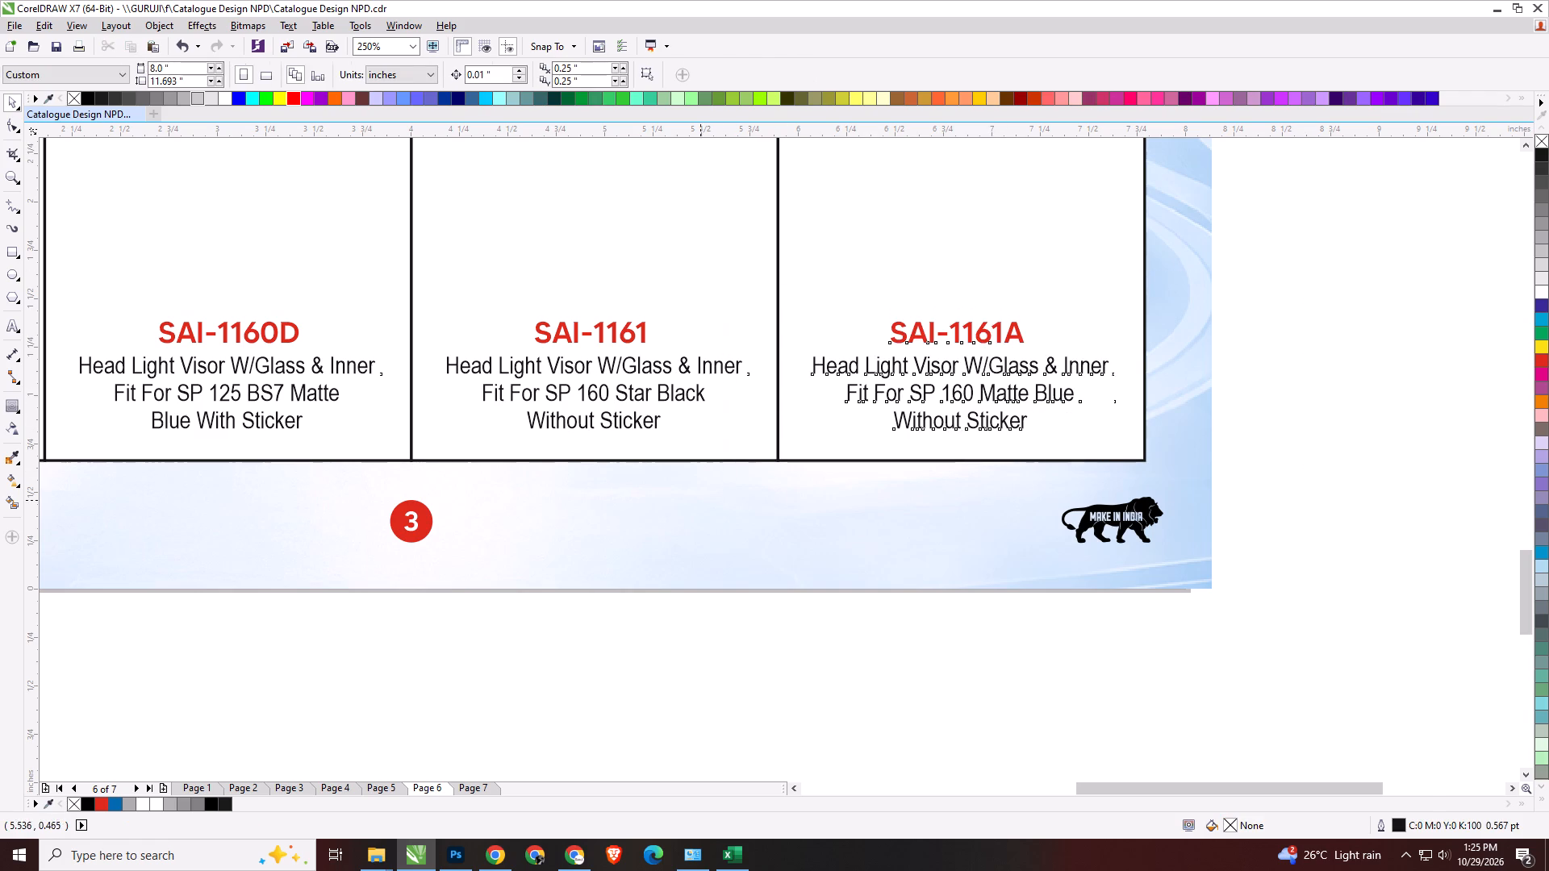
key("ctrl+u")
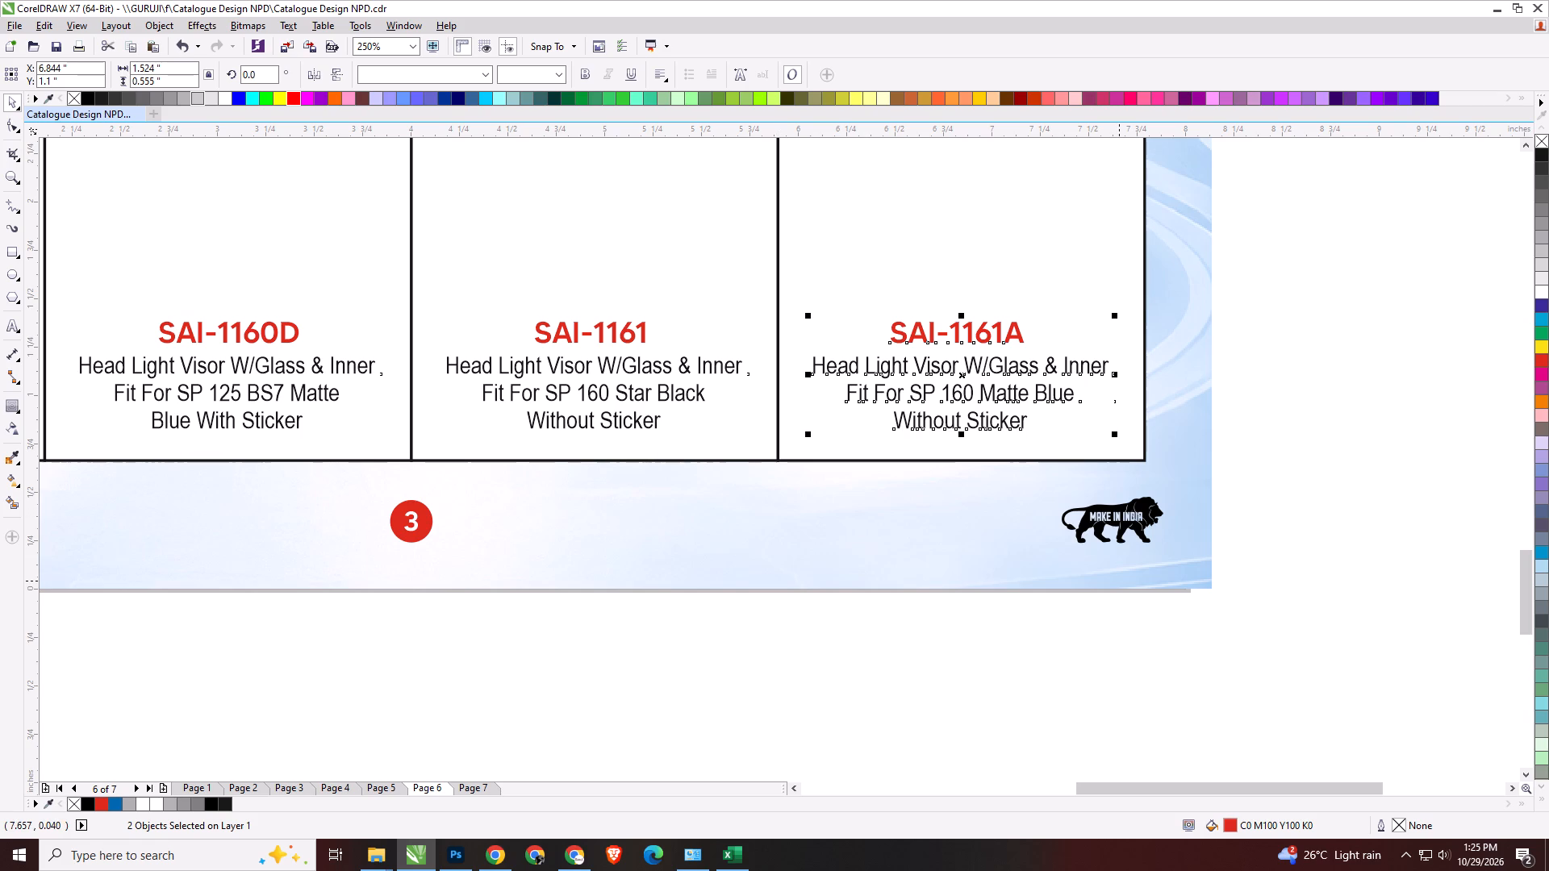
left_click(1402, 537)
Copy the entire Head Light Visor layout from page 6 and paste it onto the blank page 7.
scroll(887, 710, "down", 1)
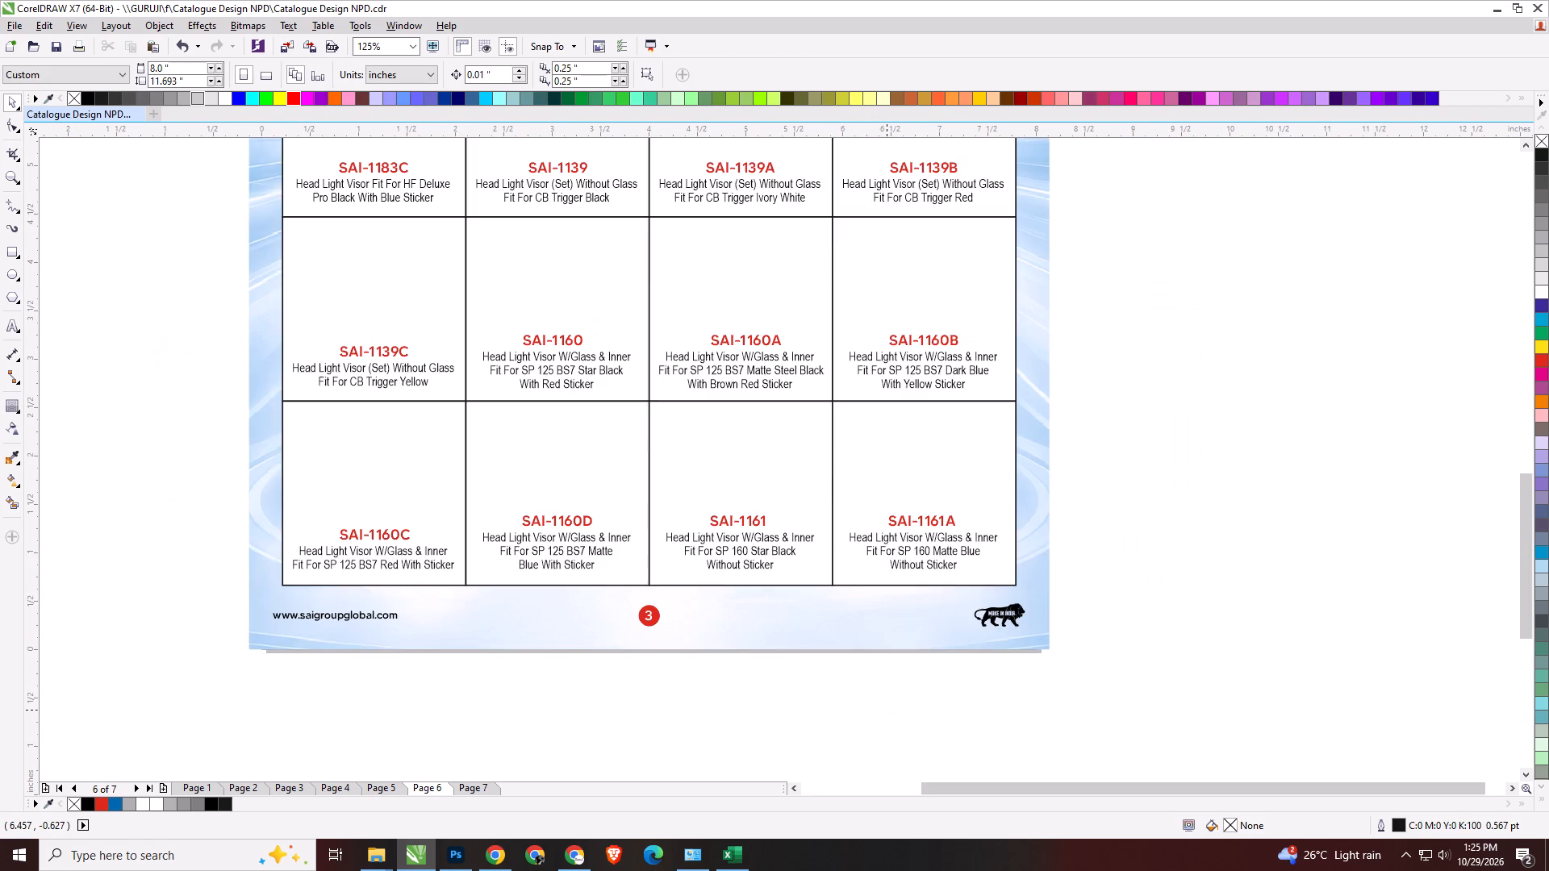
scroll(887, 710, "down", 1)
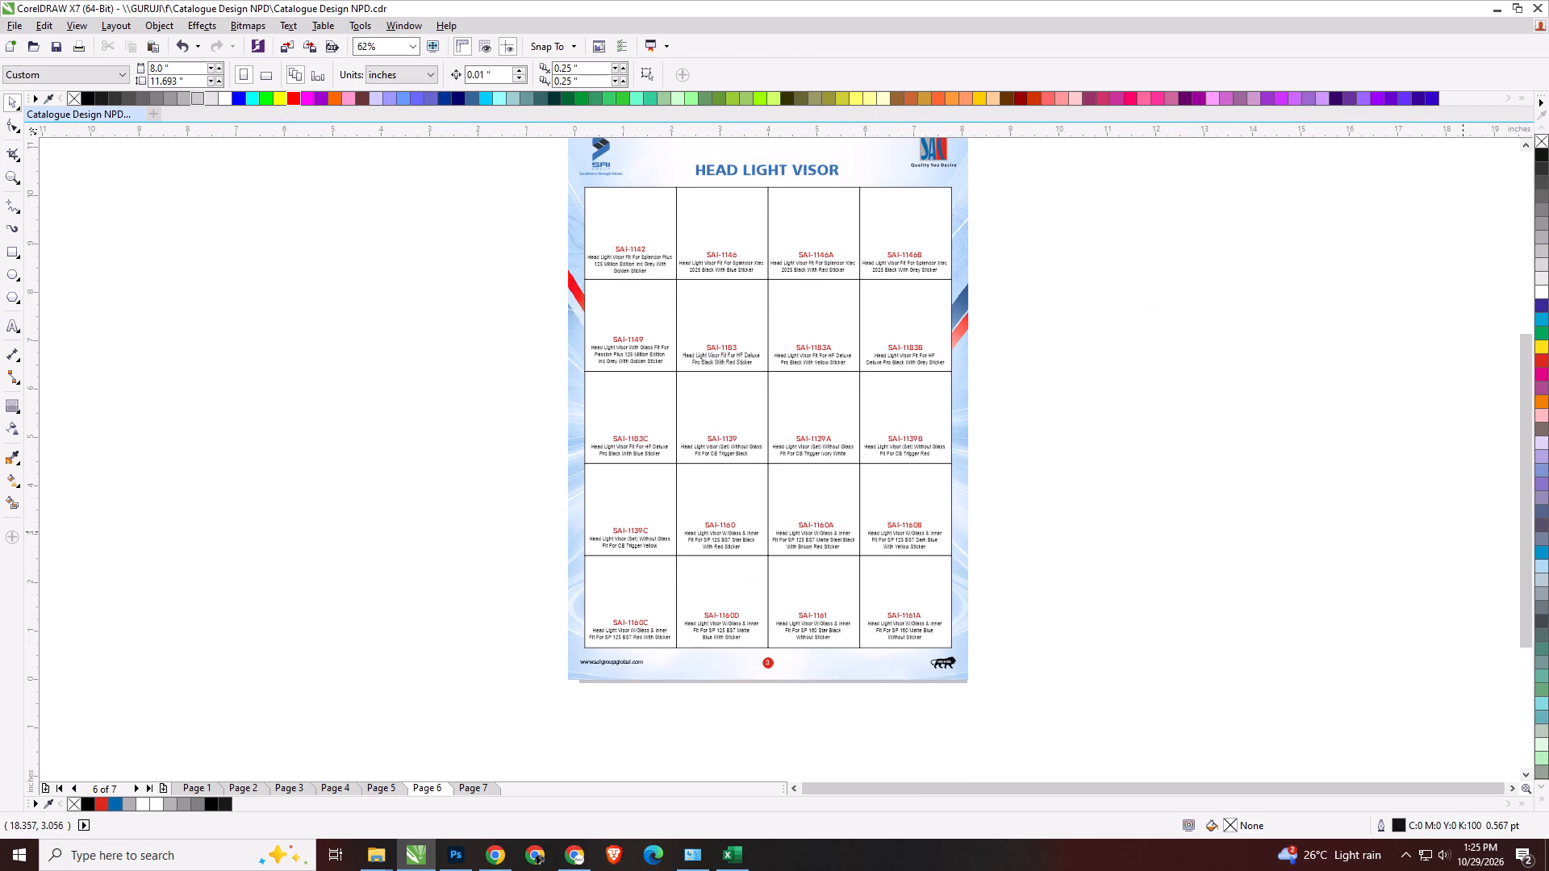
key("F4")
key("ctrl+a")
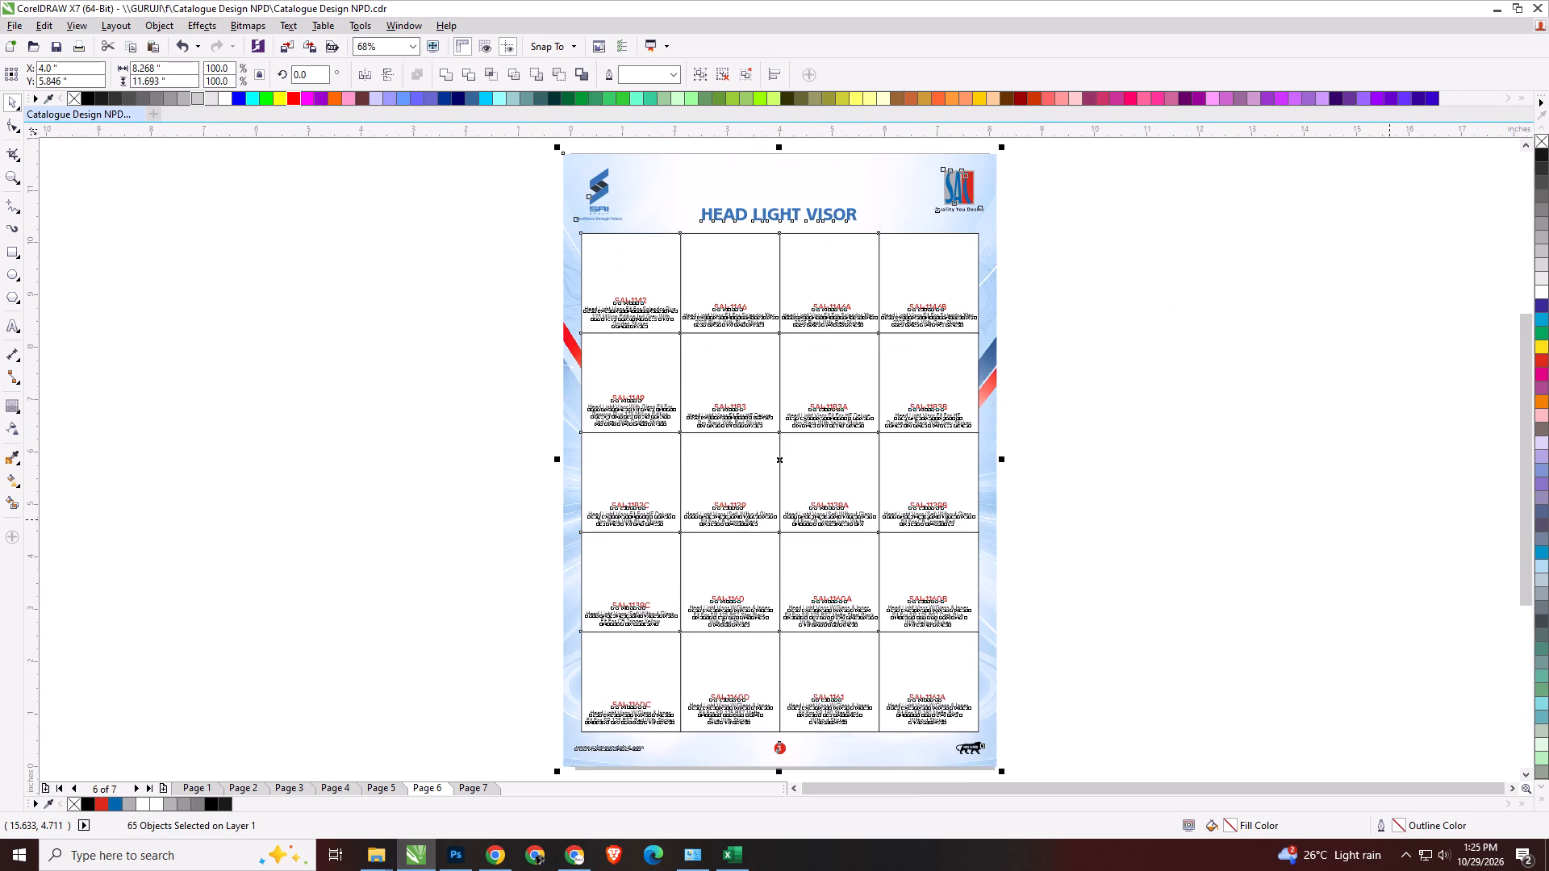
key("ctrl+c")
key("ctrl+c")
left_click(481, 794)
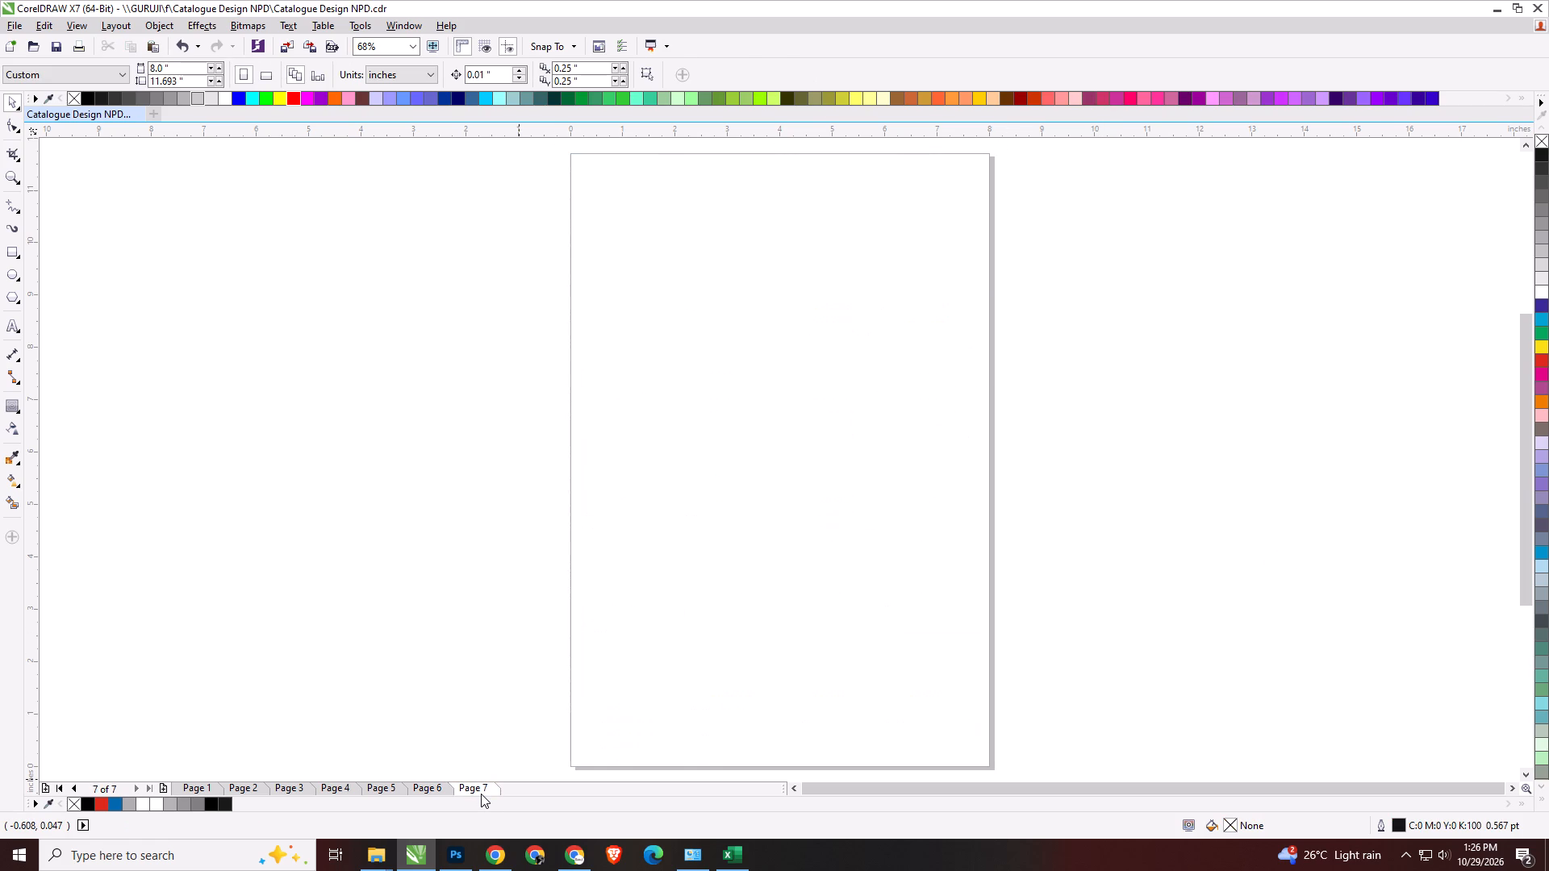
key("ctrl+v")
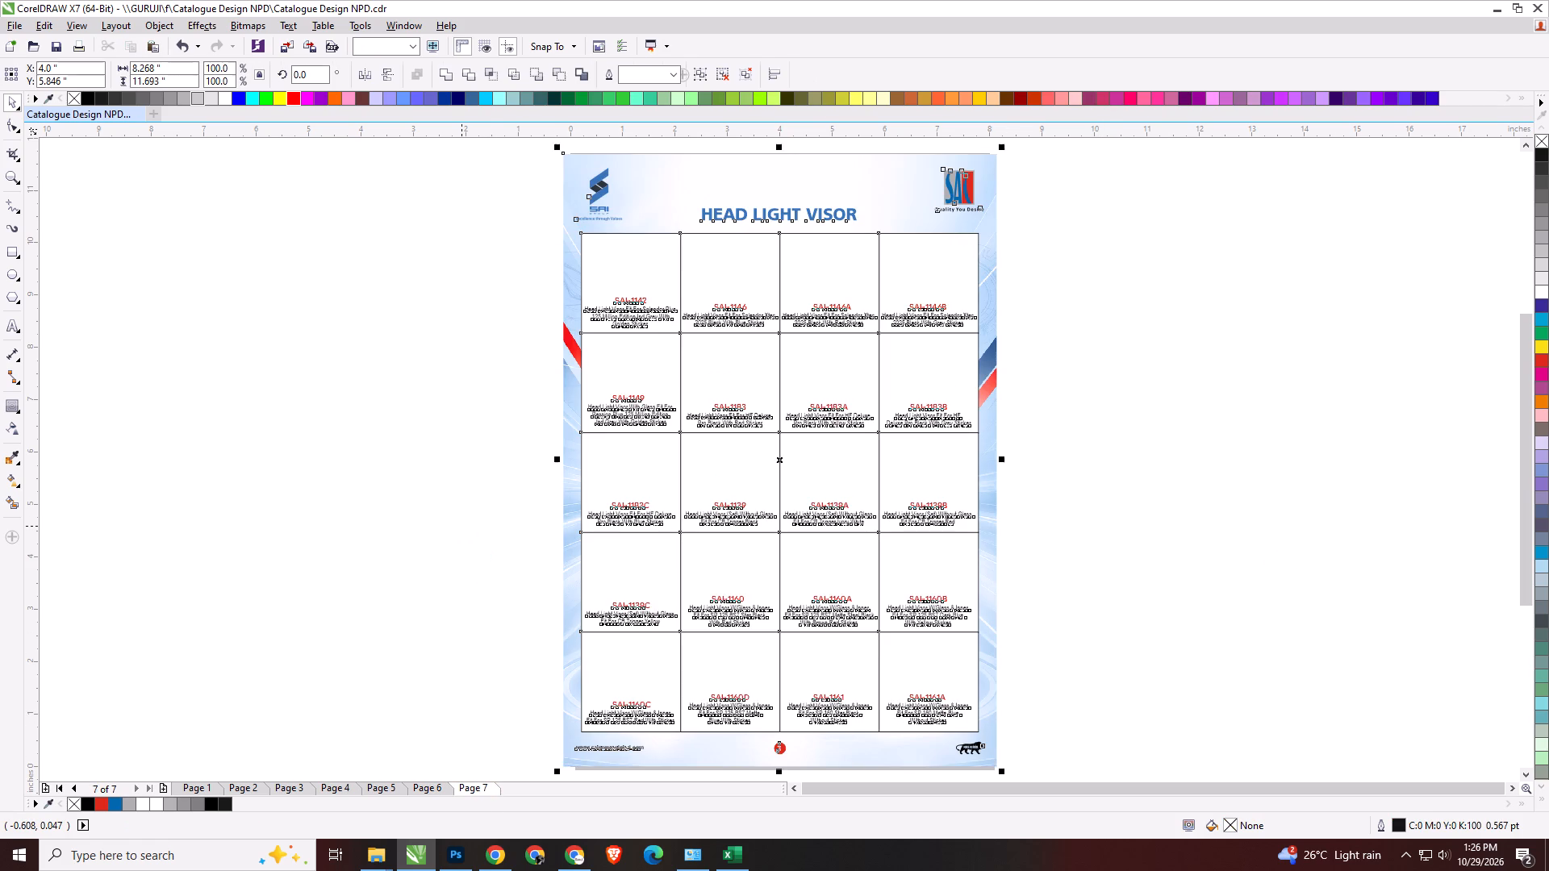
Delete all the pasted Head Light Visor content from page 7, leaving the page blank.
left_click(466, 506)
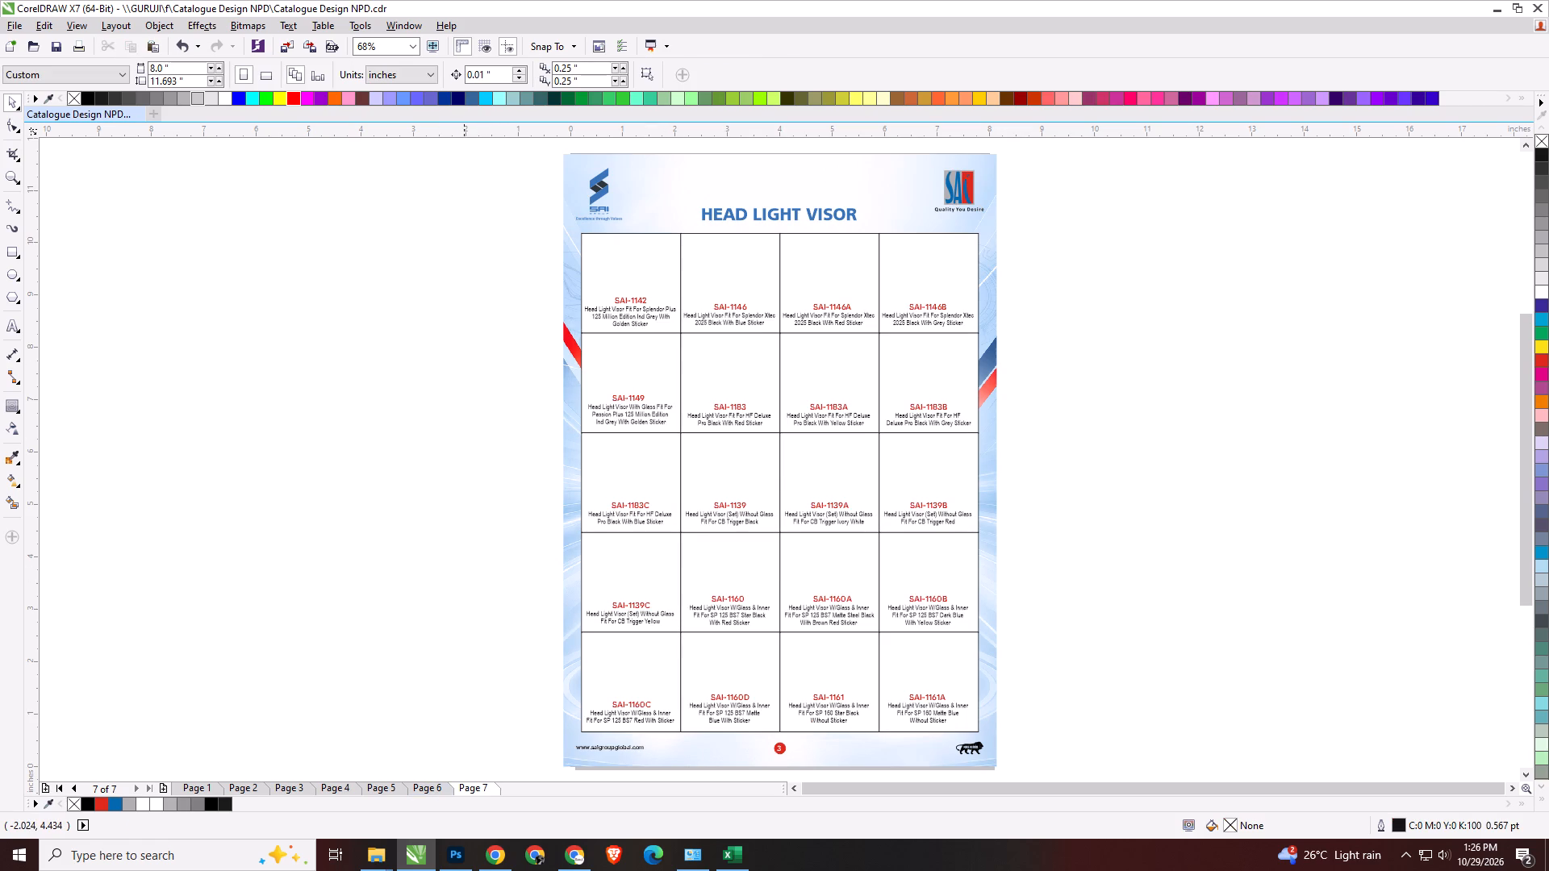
key("ctrl+a")
key("Delete")
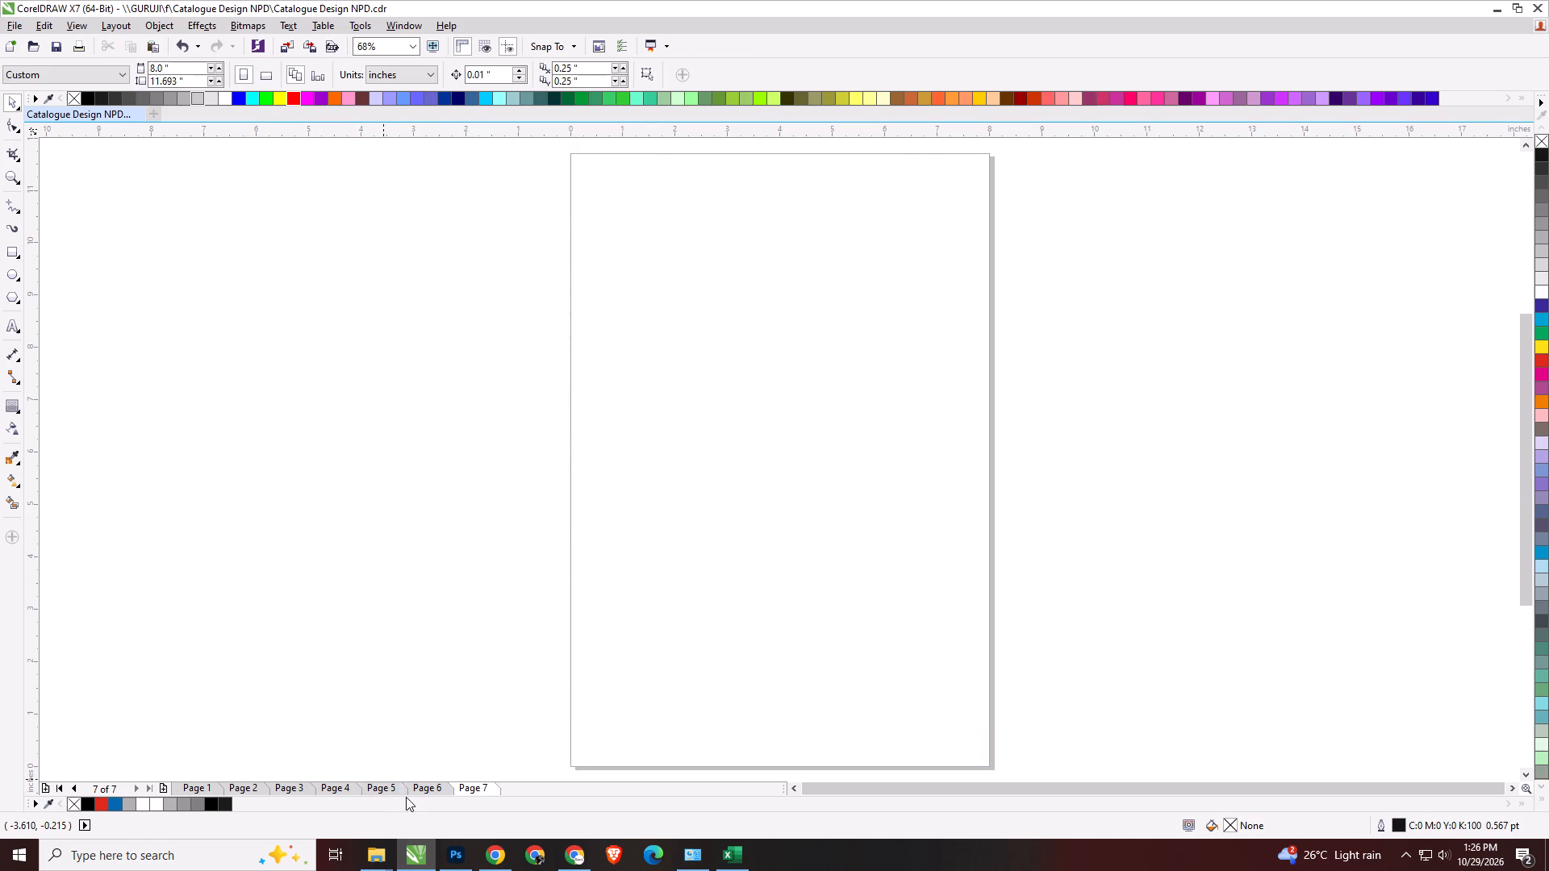
Compare the product codes and descriptions on pages 5 and 6, checking them against the Front Fender layout on page 4.
left_click(392, 787)
key("ctrl+a")
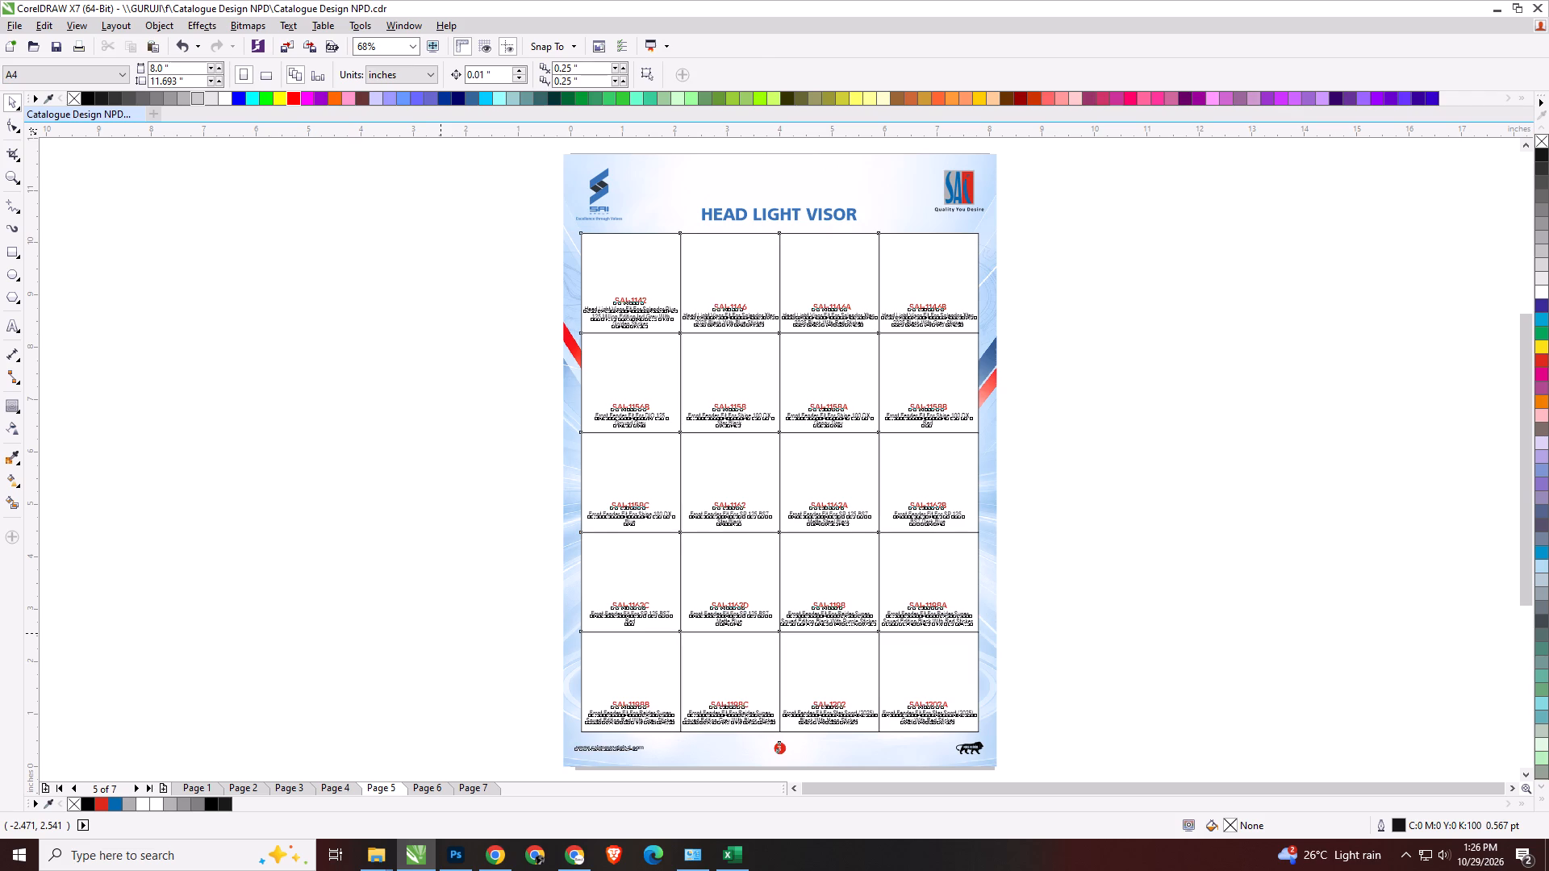
left_click(436, 665)
left_click(436, 788)
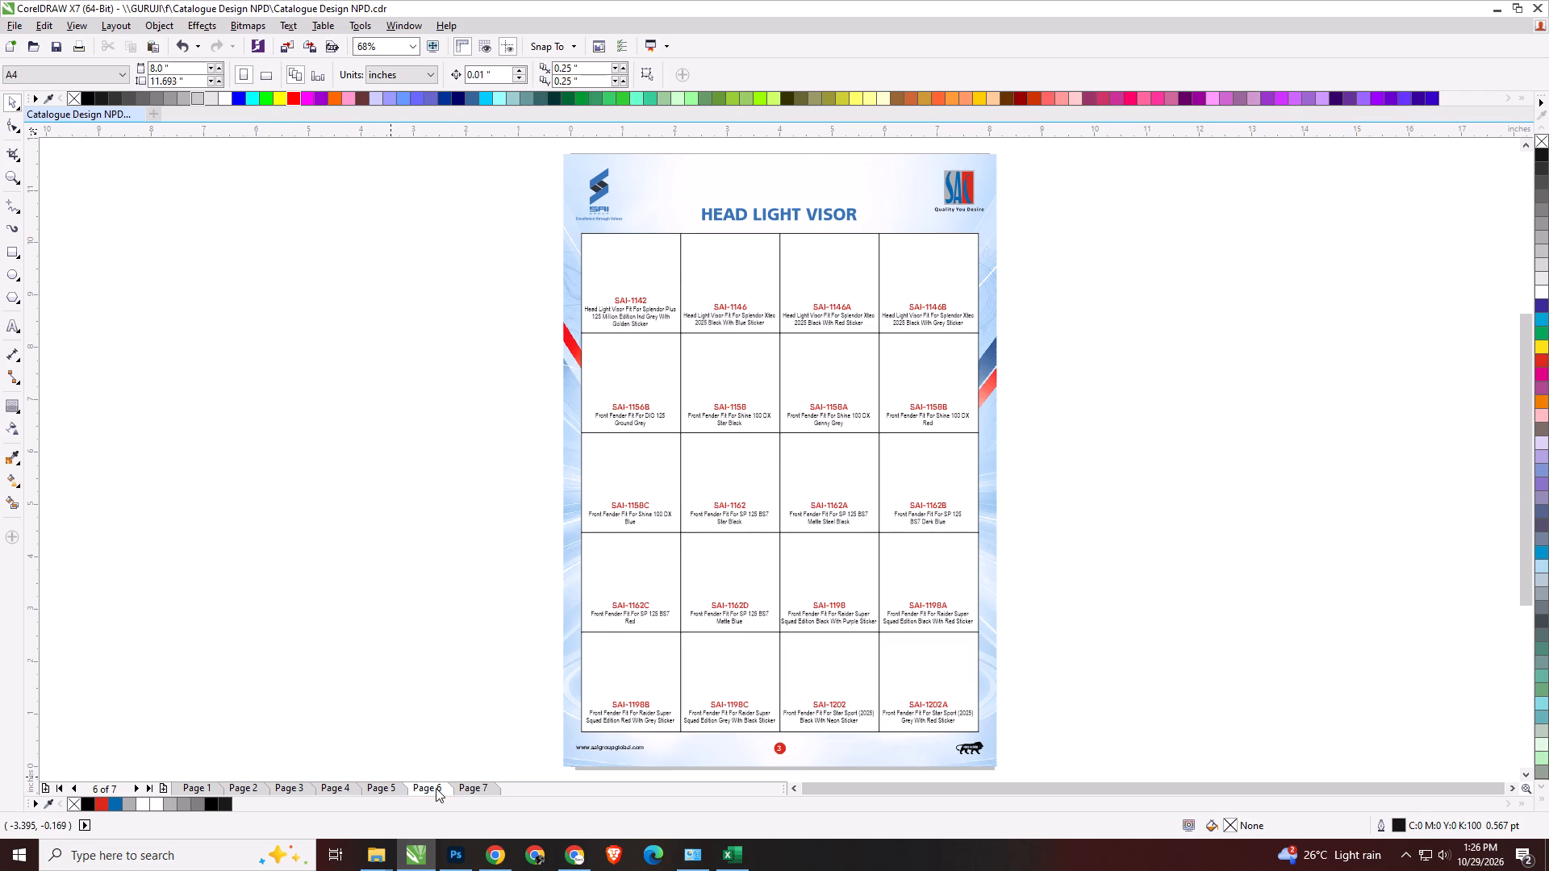
scroll(633, 300, "up", 1)
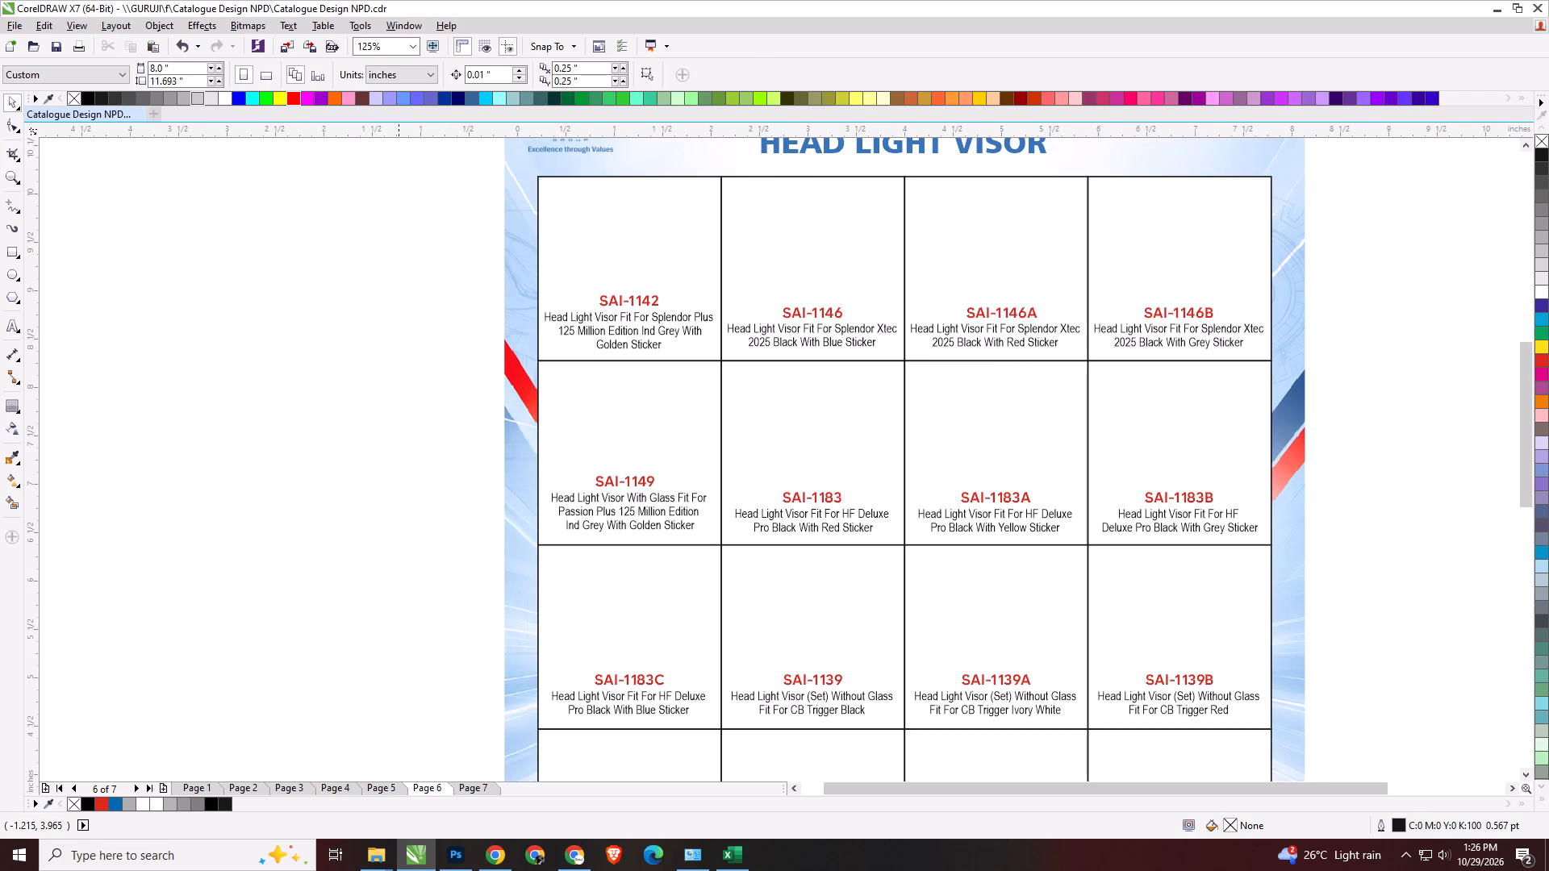
left_click(377, 788)
left_click(427, 787)
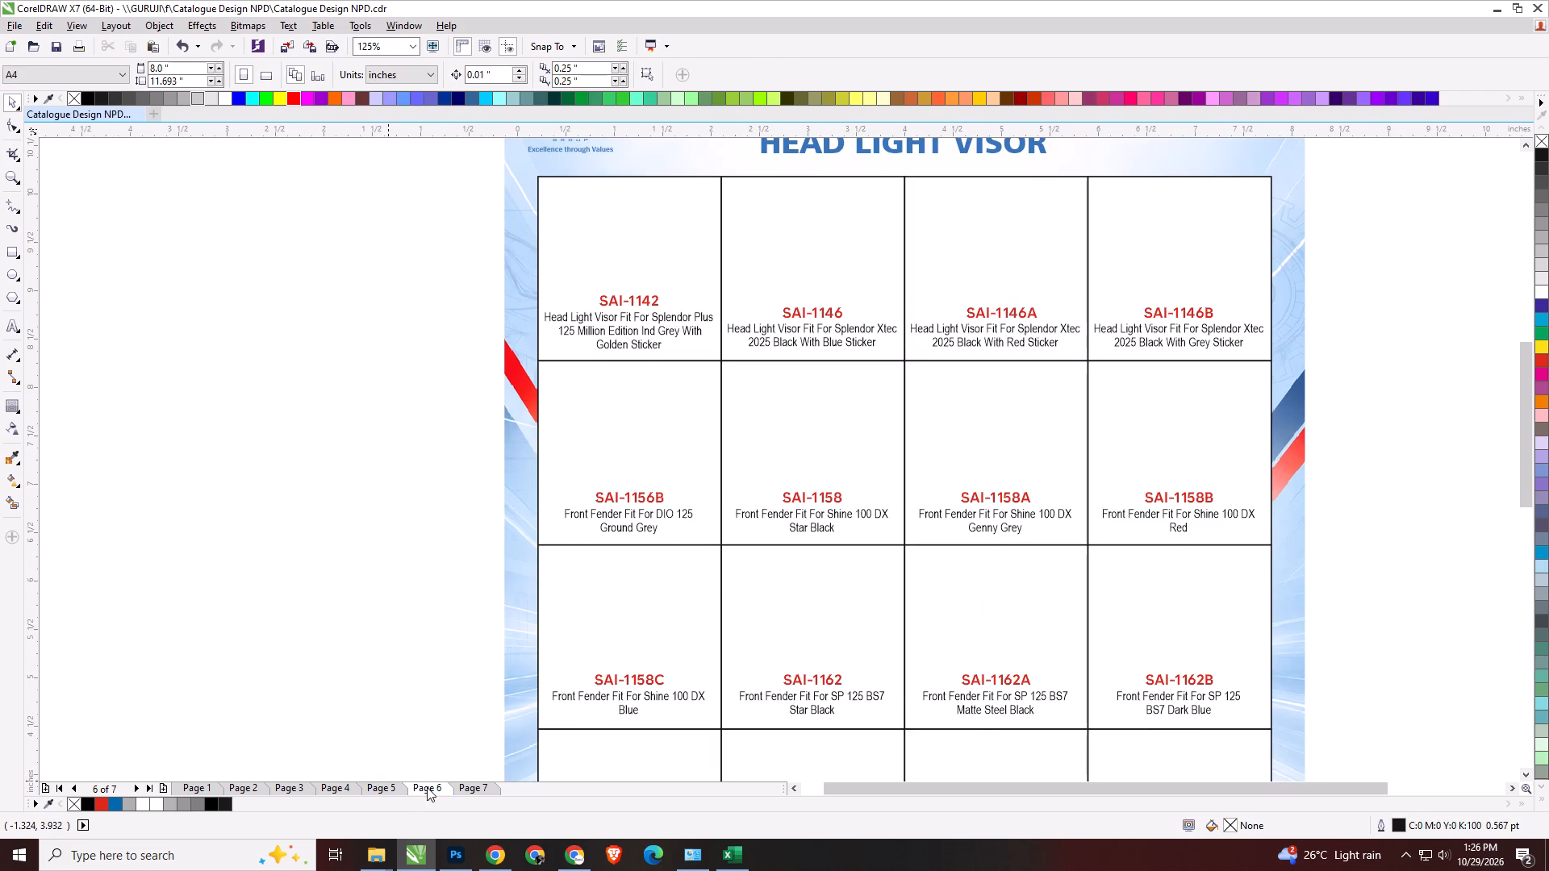
left_click(471, 785)
left_click(378, 789)
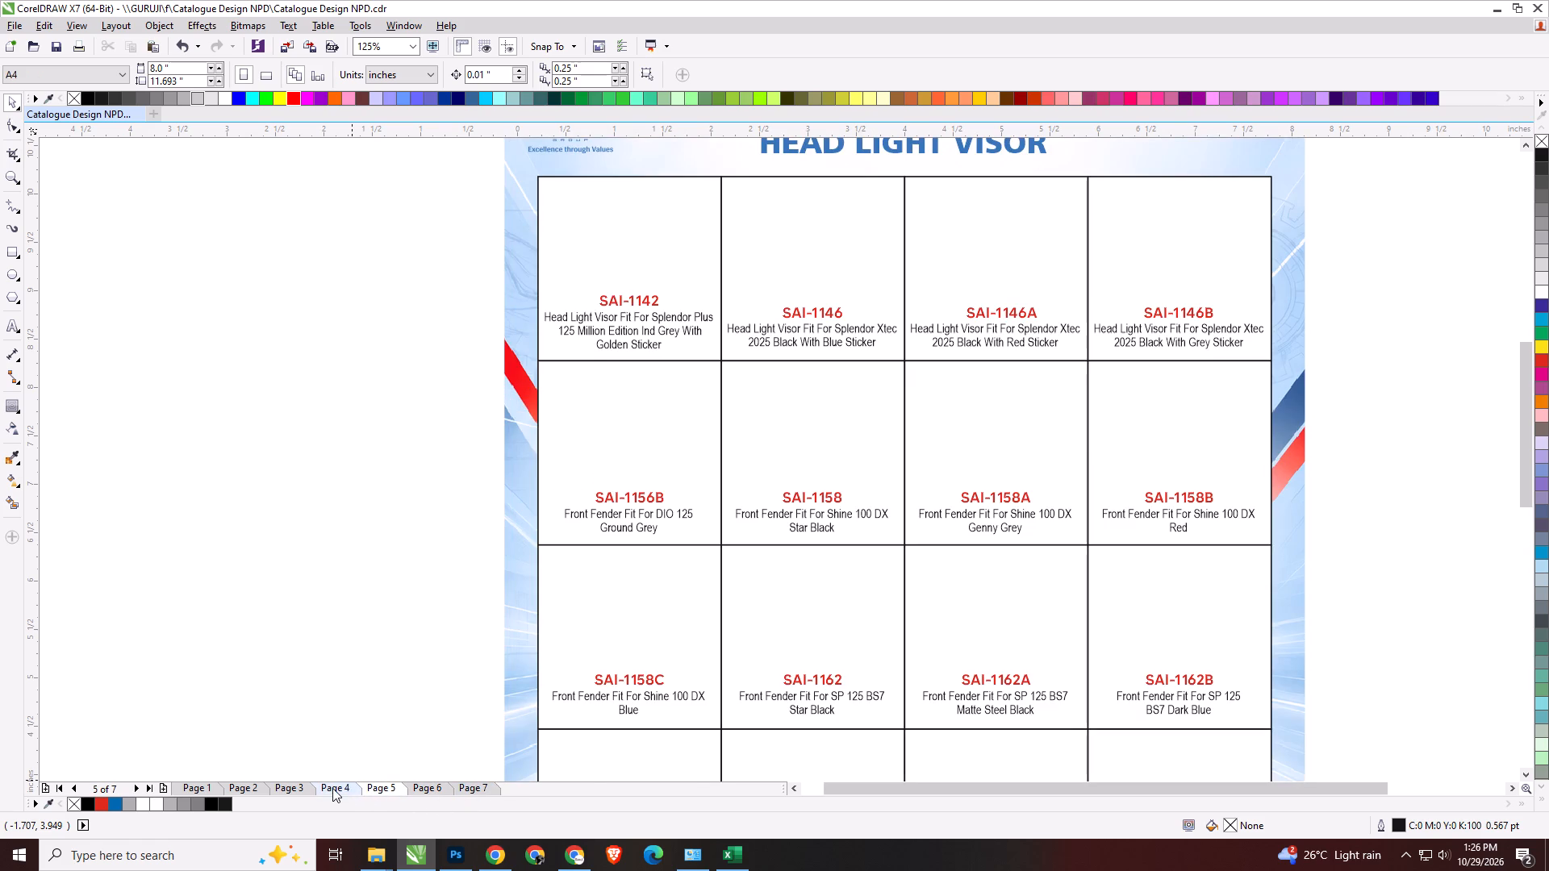
left_click(332, 788)
left_click(369, 785)
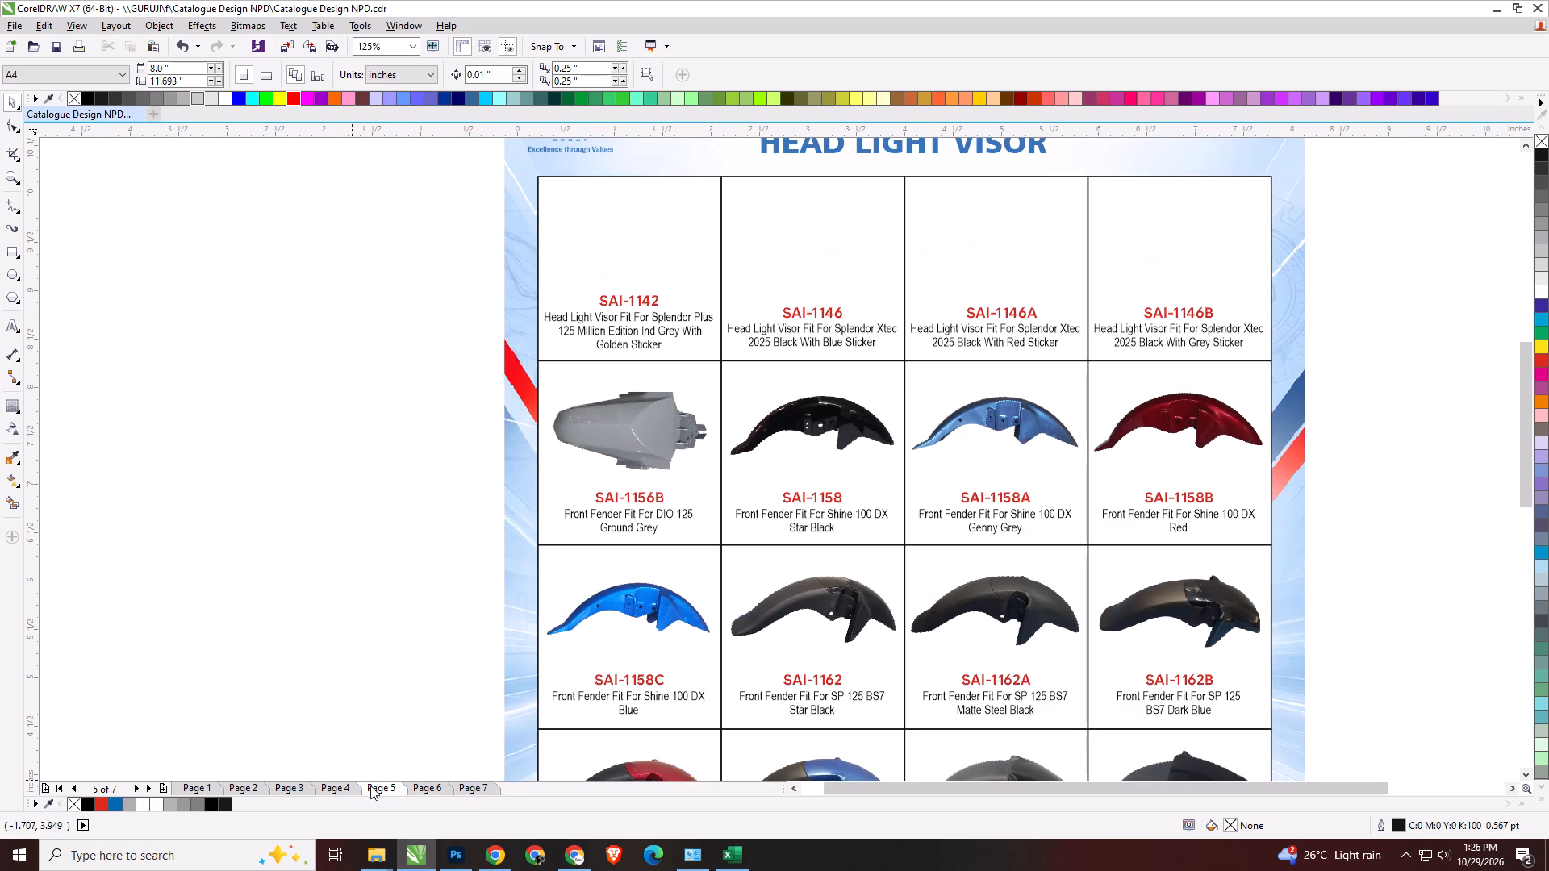
left_click(423, 790)
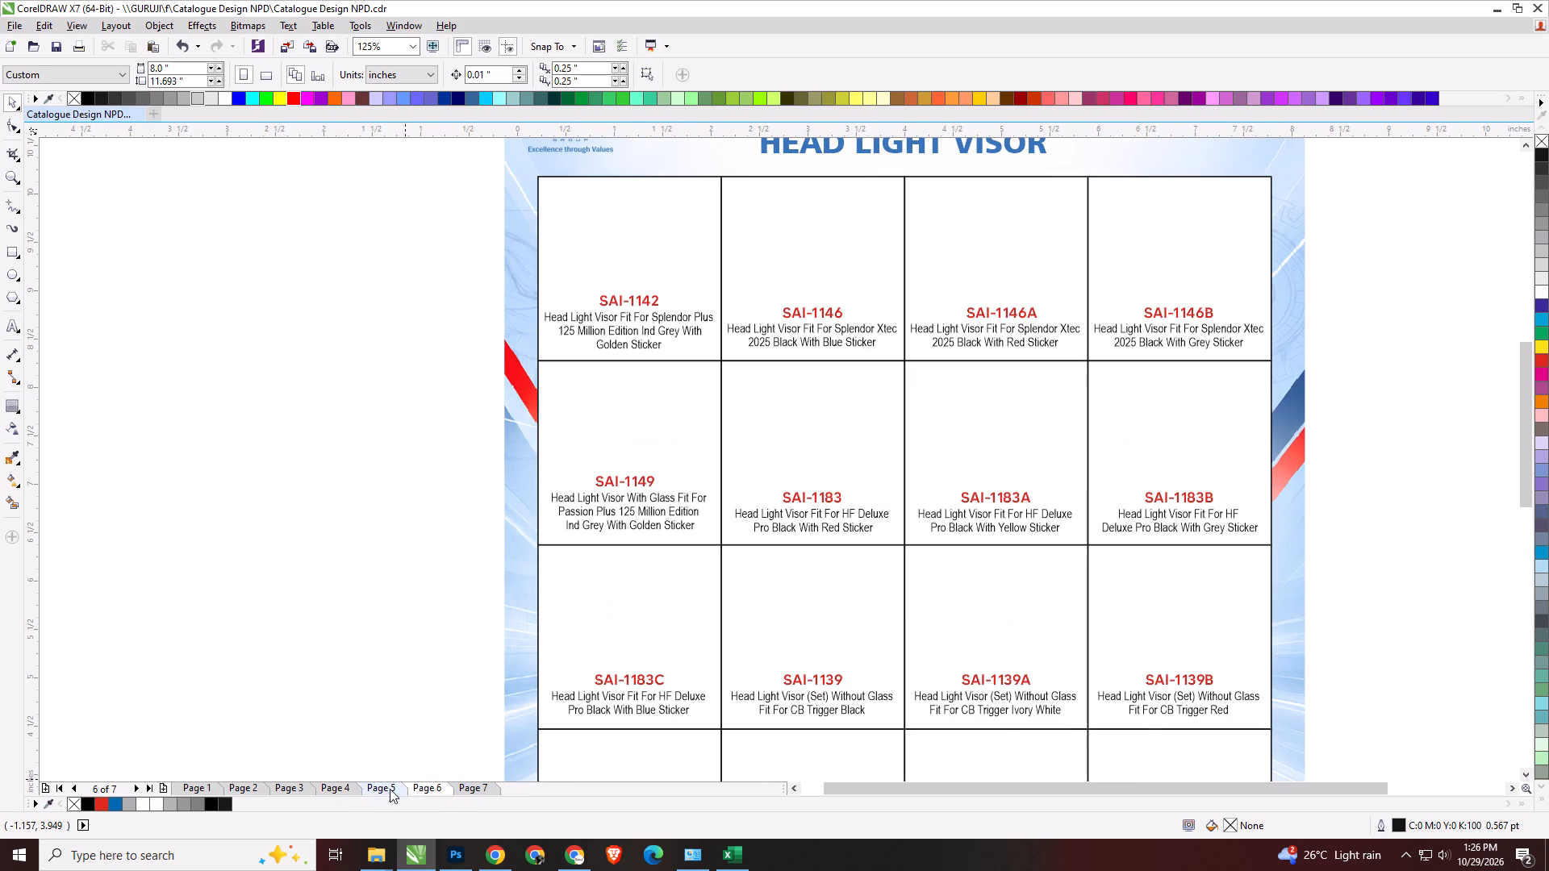
left_click(347, 790)
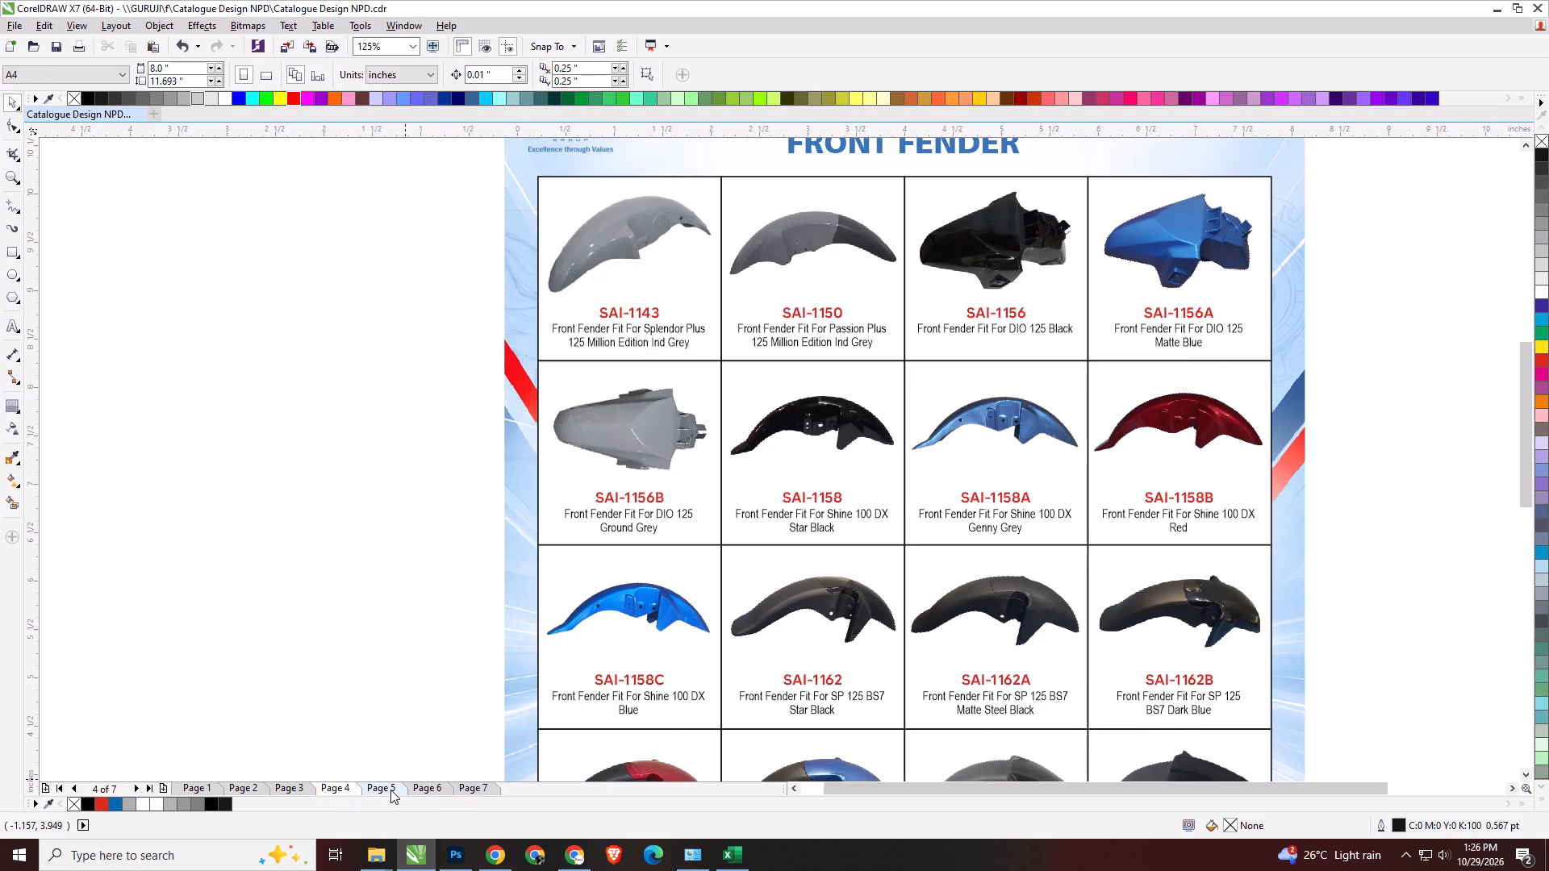
left_click(390, 790)
left_click(433, 787)
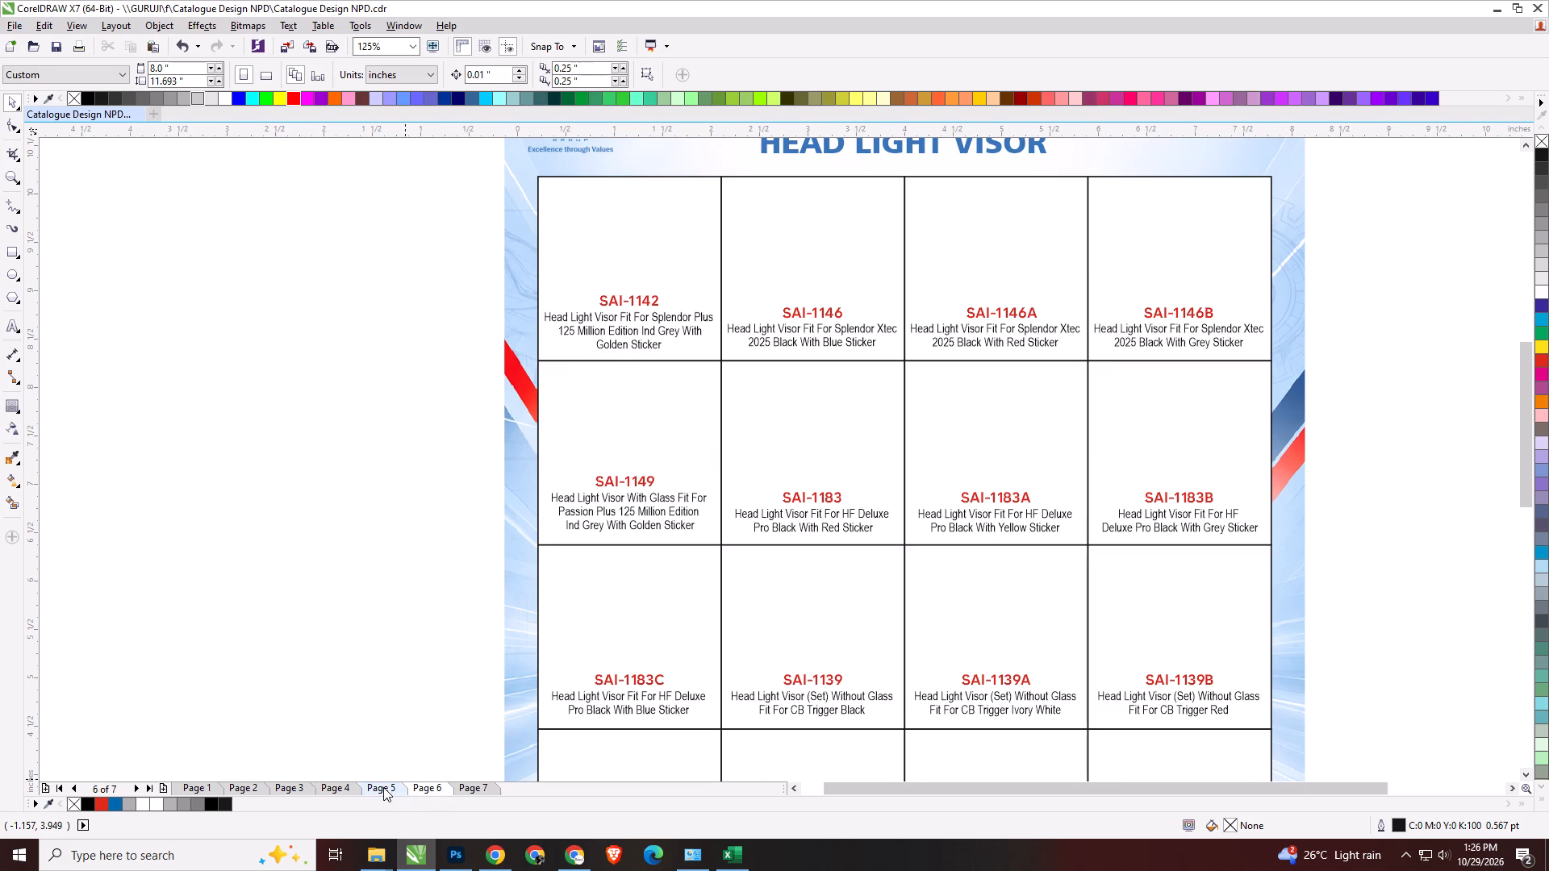
double_click(378, 789)
left_click(420, 789)
left_click(391, 792)
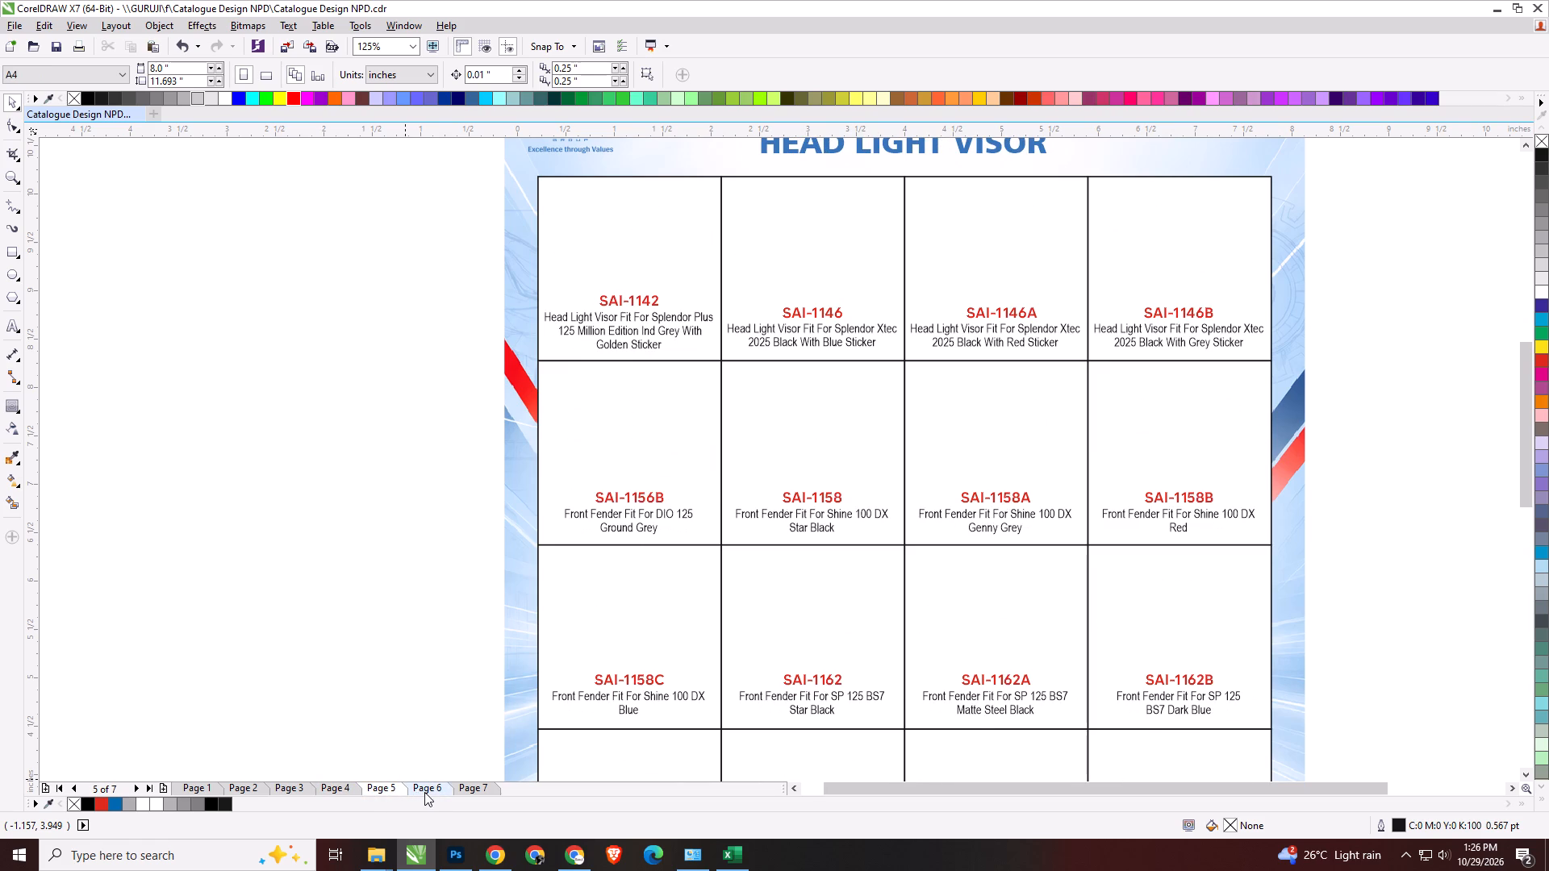
left_click(424, 792)
left_click(374, 794)
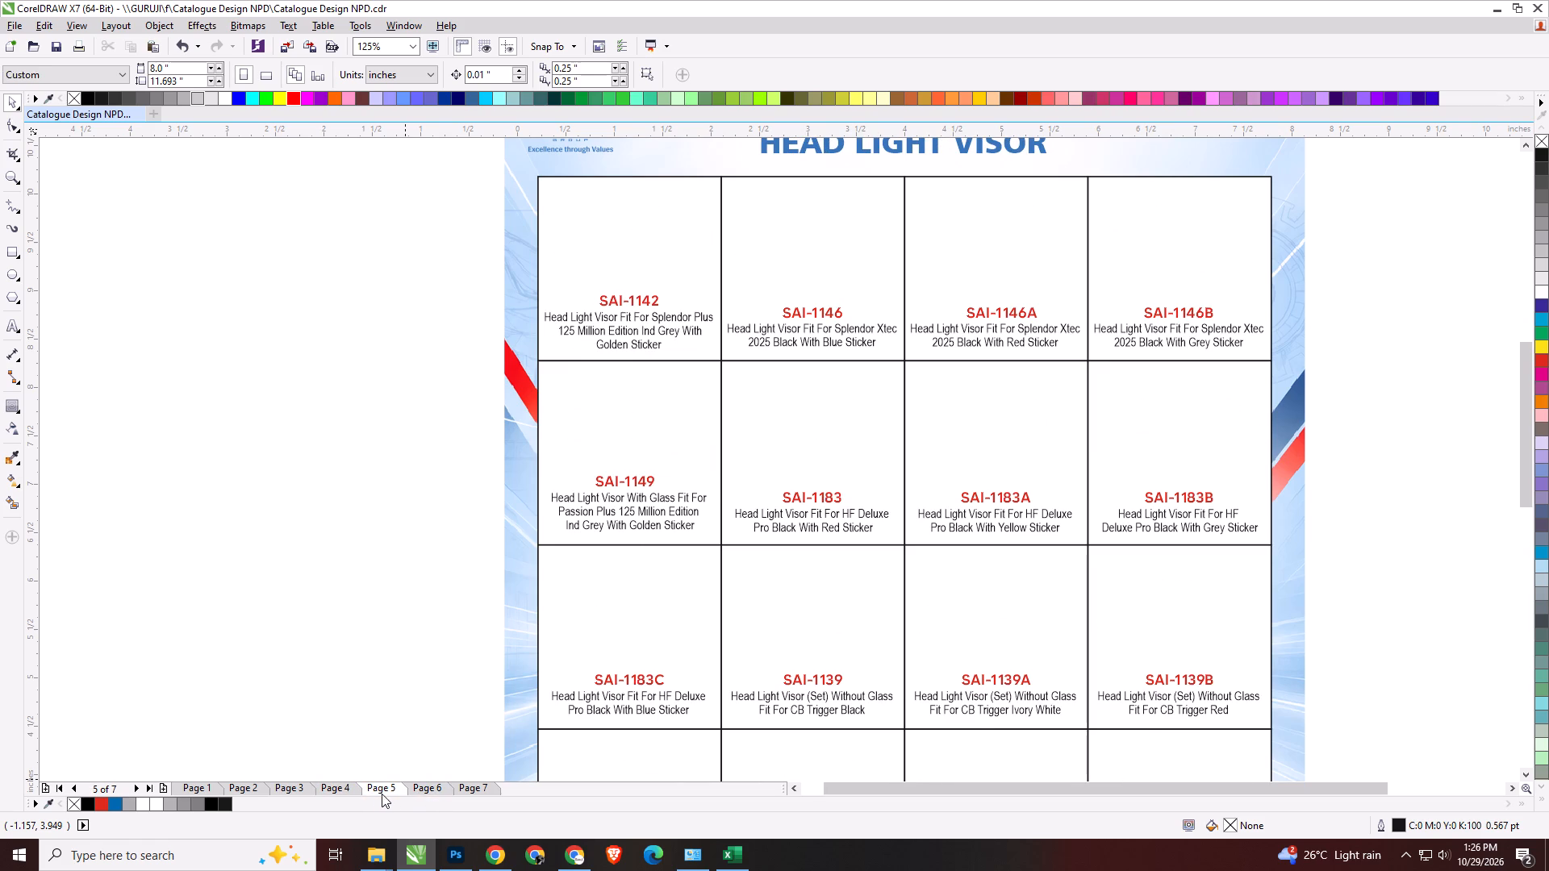
left_click(435, 790)
left_click(390, 794)
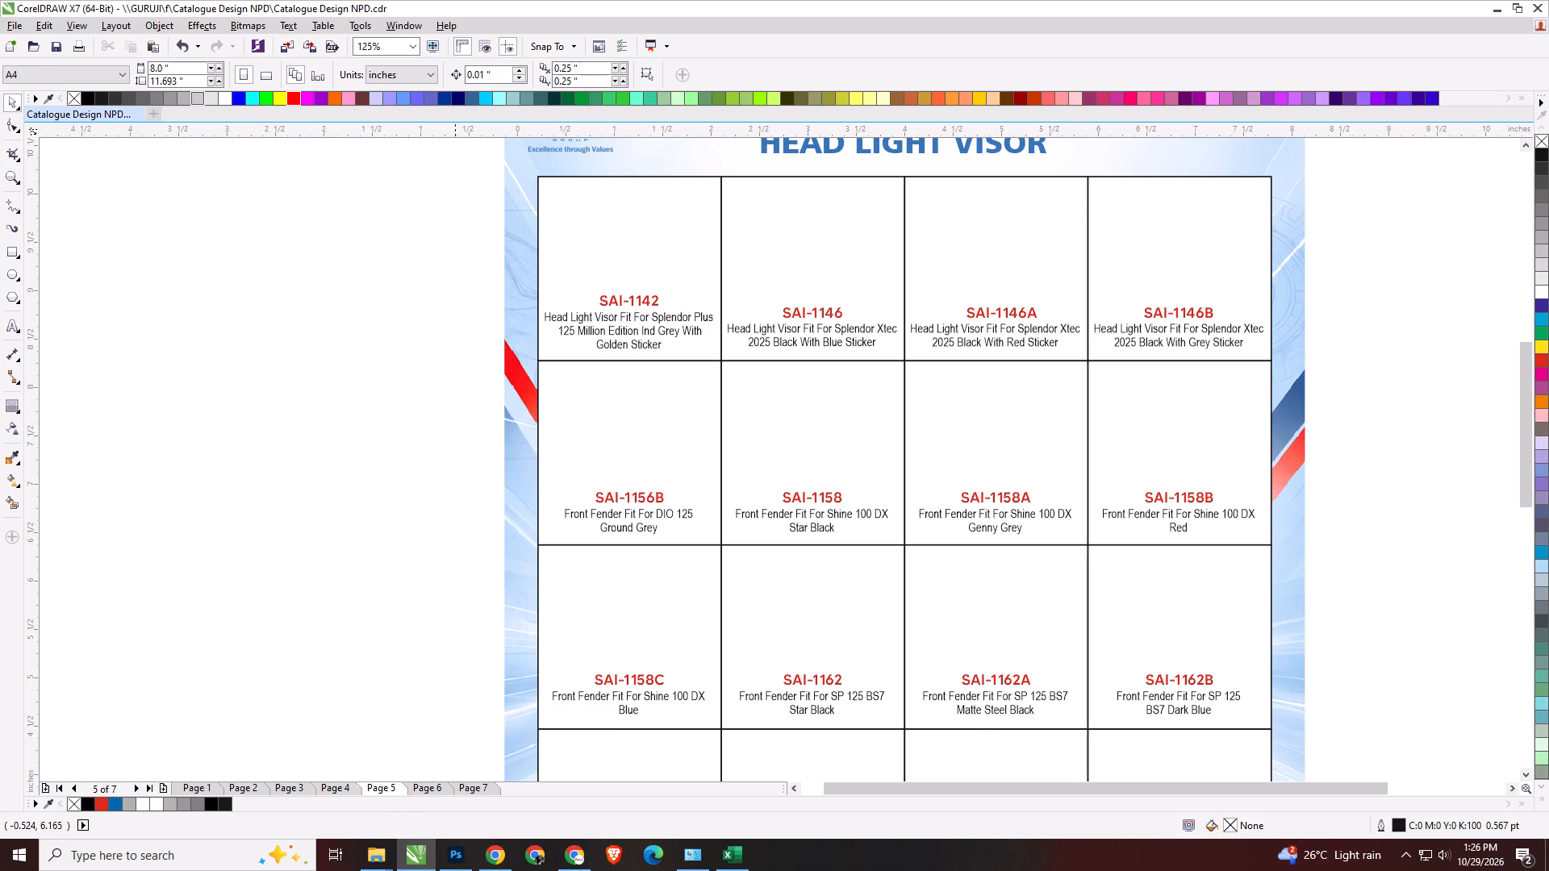
left_click(344, 790)
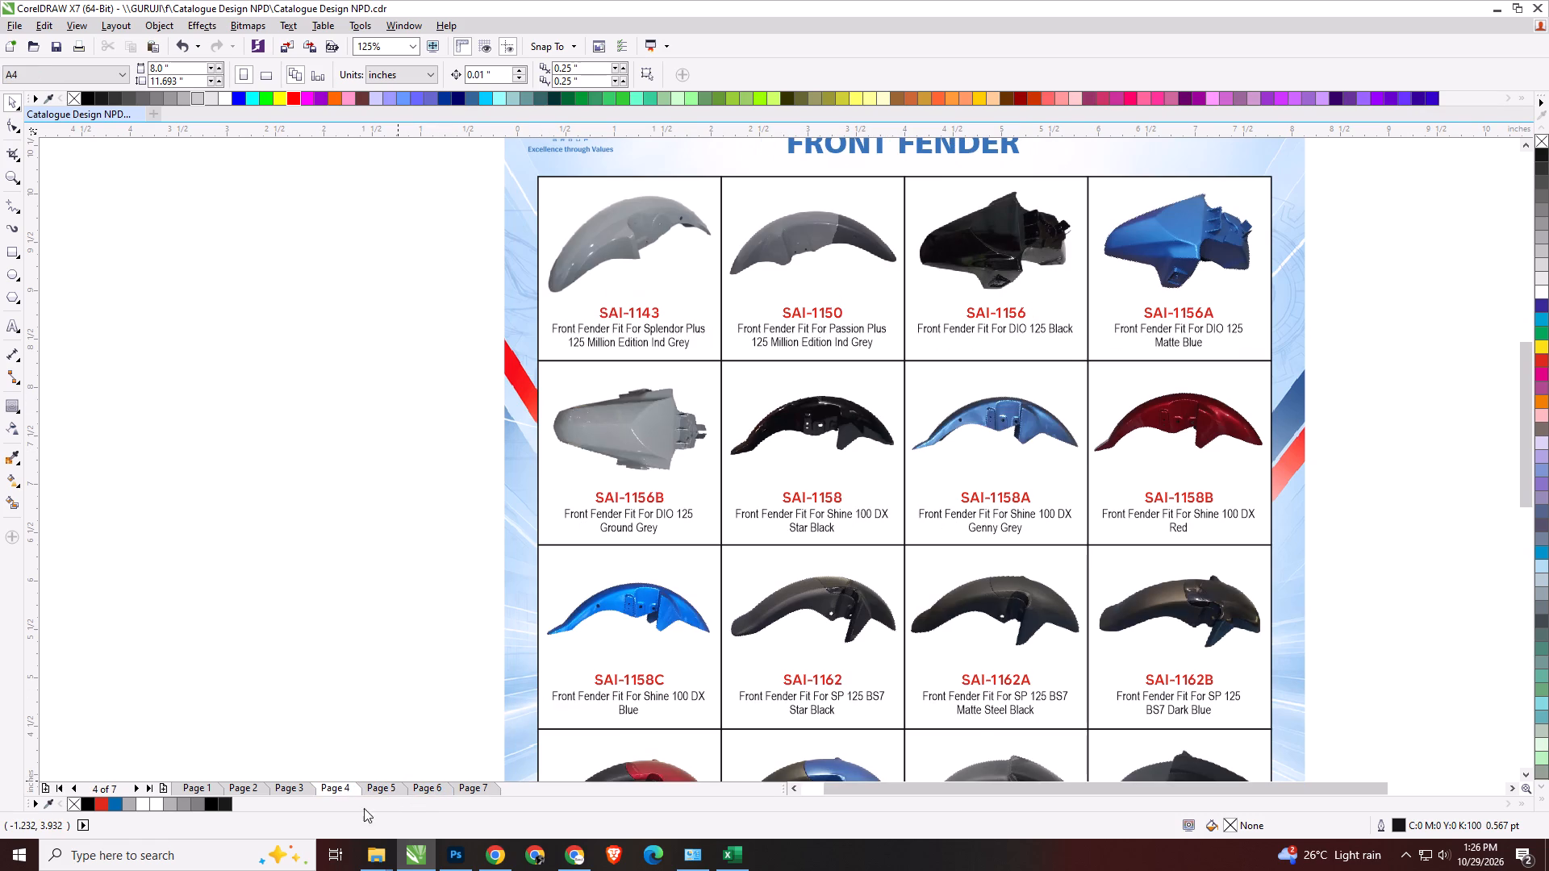
left_click(384, 785)
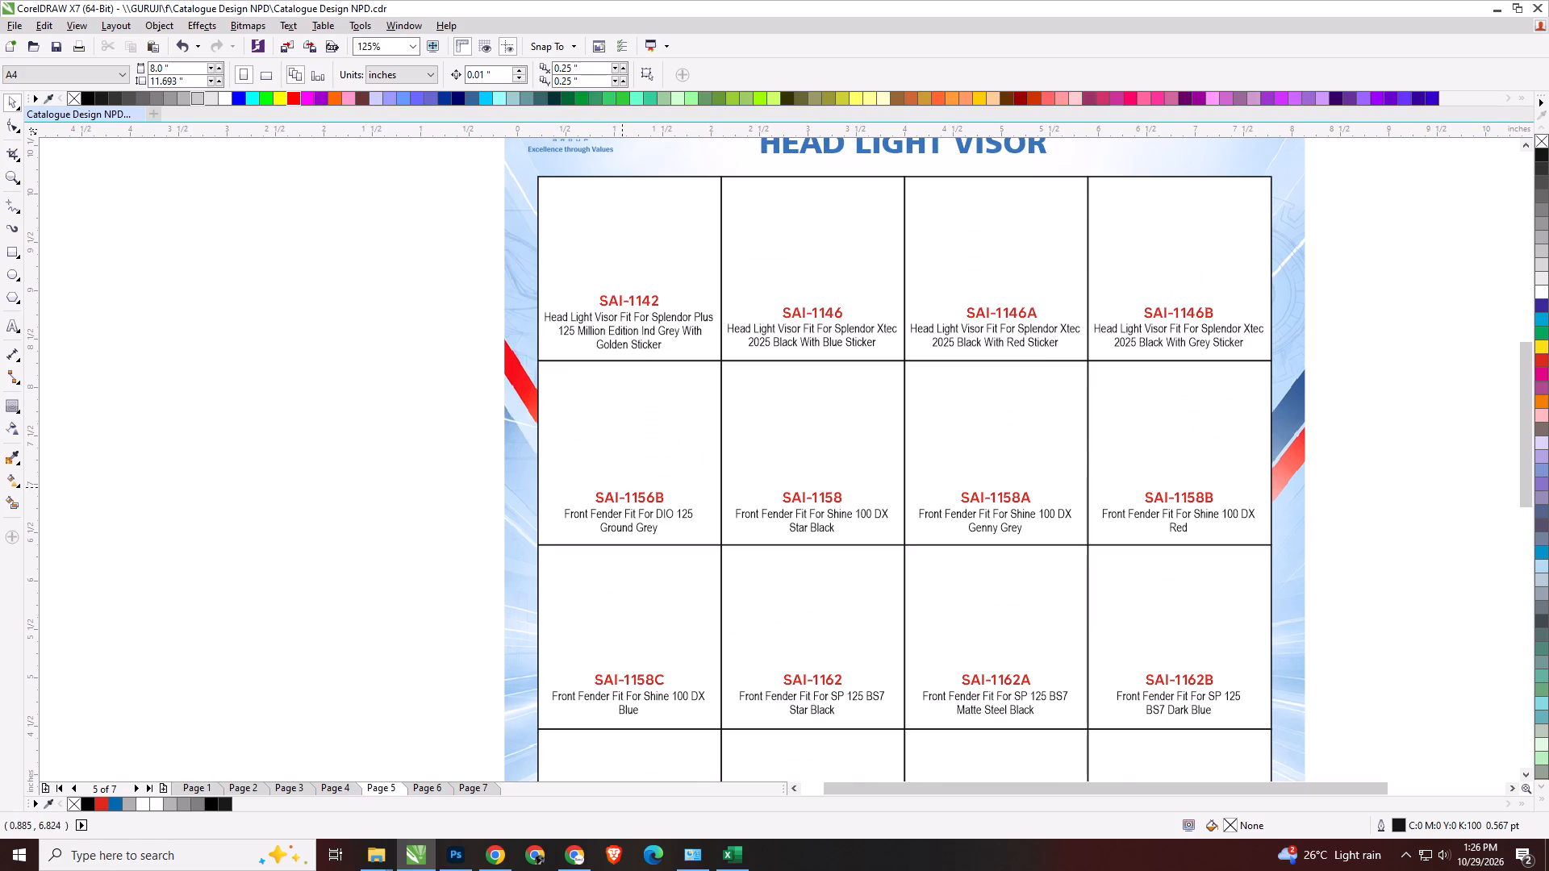
left_click(435, 786)
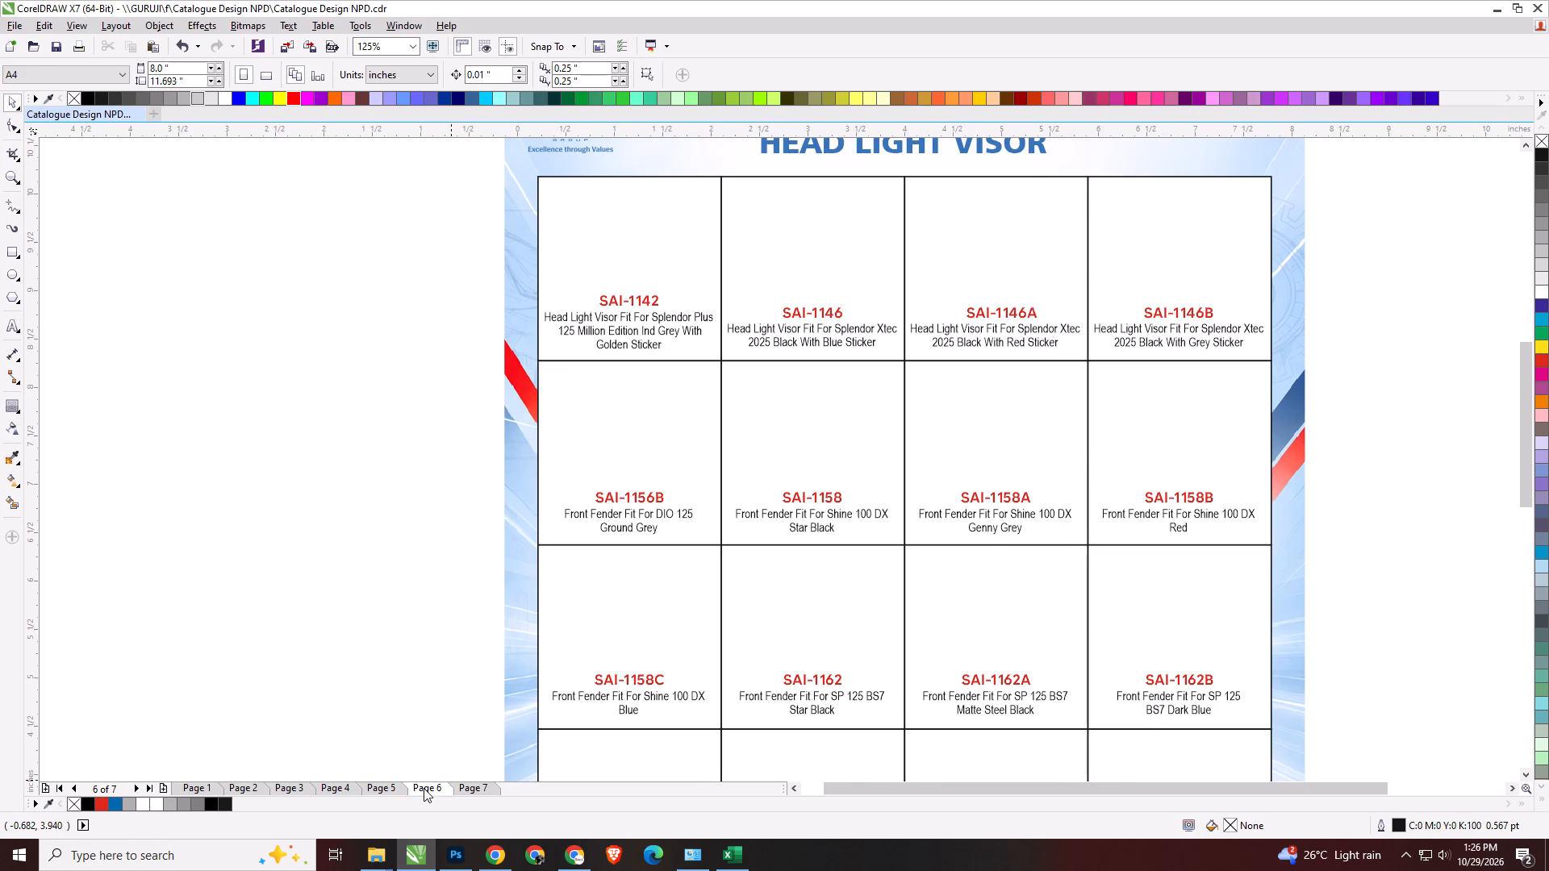
left_click(392, 788)
left_click(420, 788)
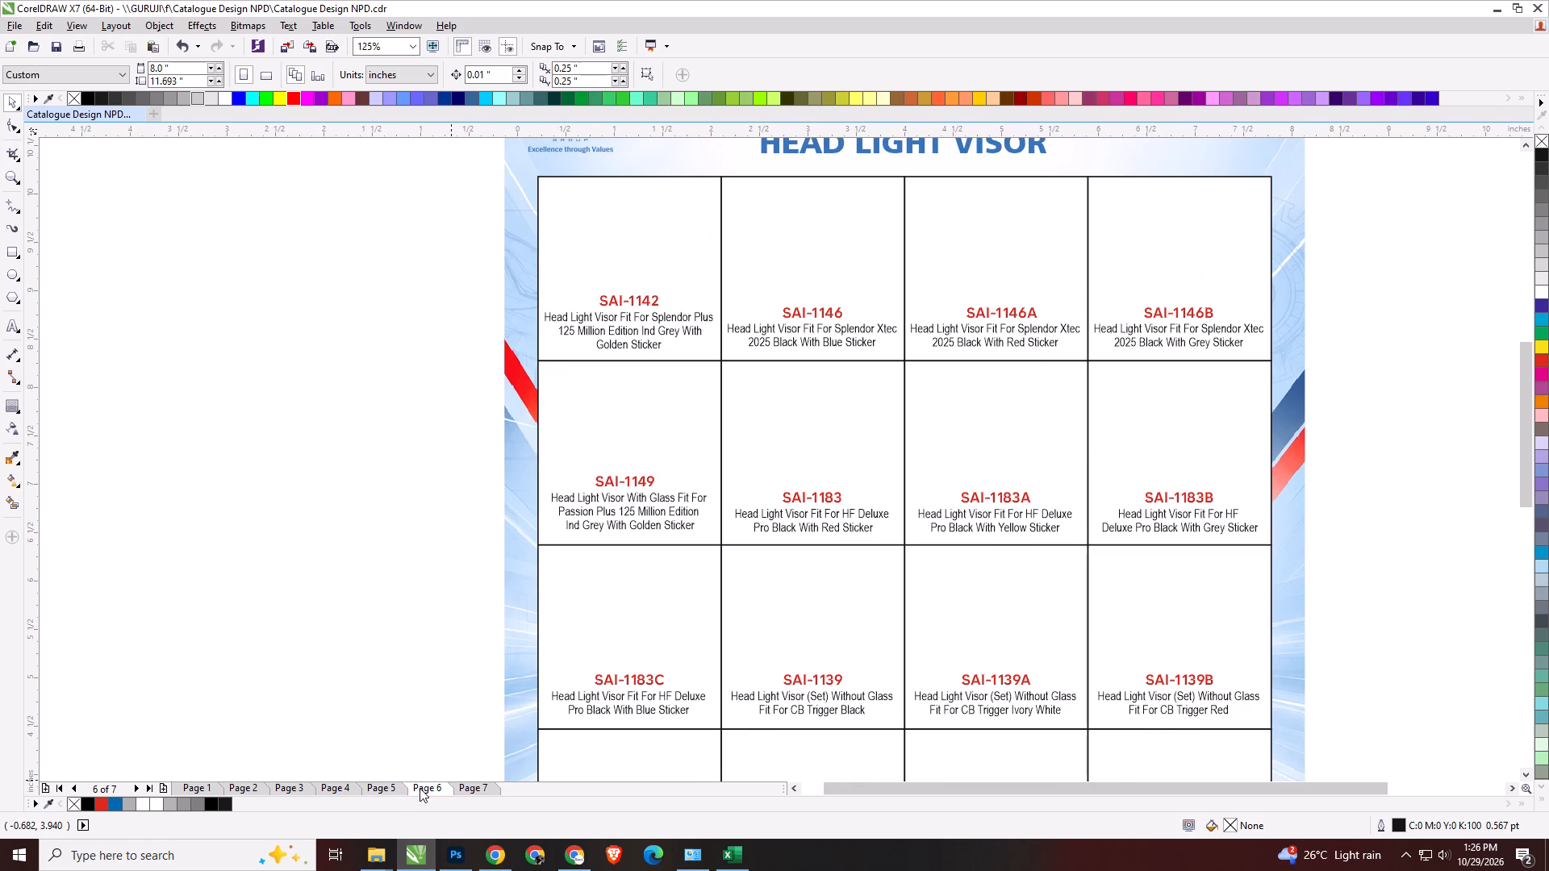
left_click(386, 788)
Examine the start of the Head Light Visor list in the Excel workbook and compare it with catalogue pages 5 and 6.
key("alt+Tab")
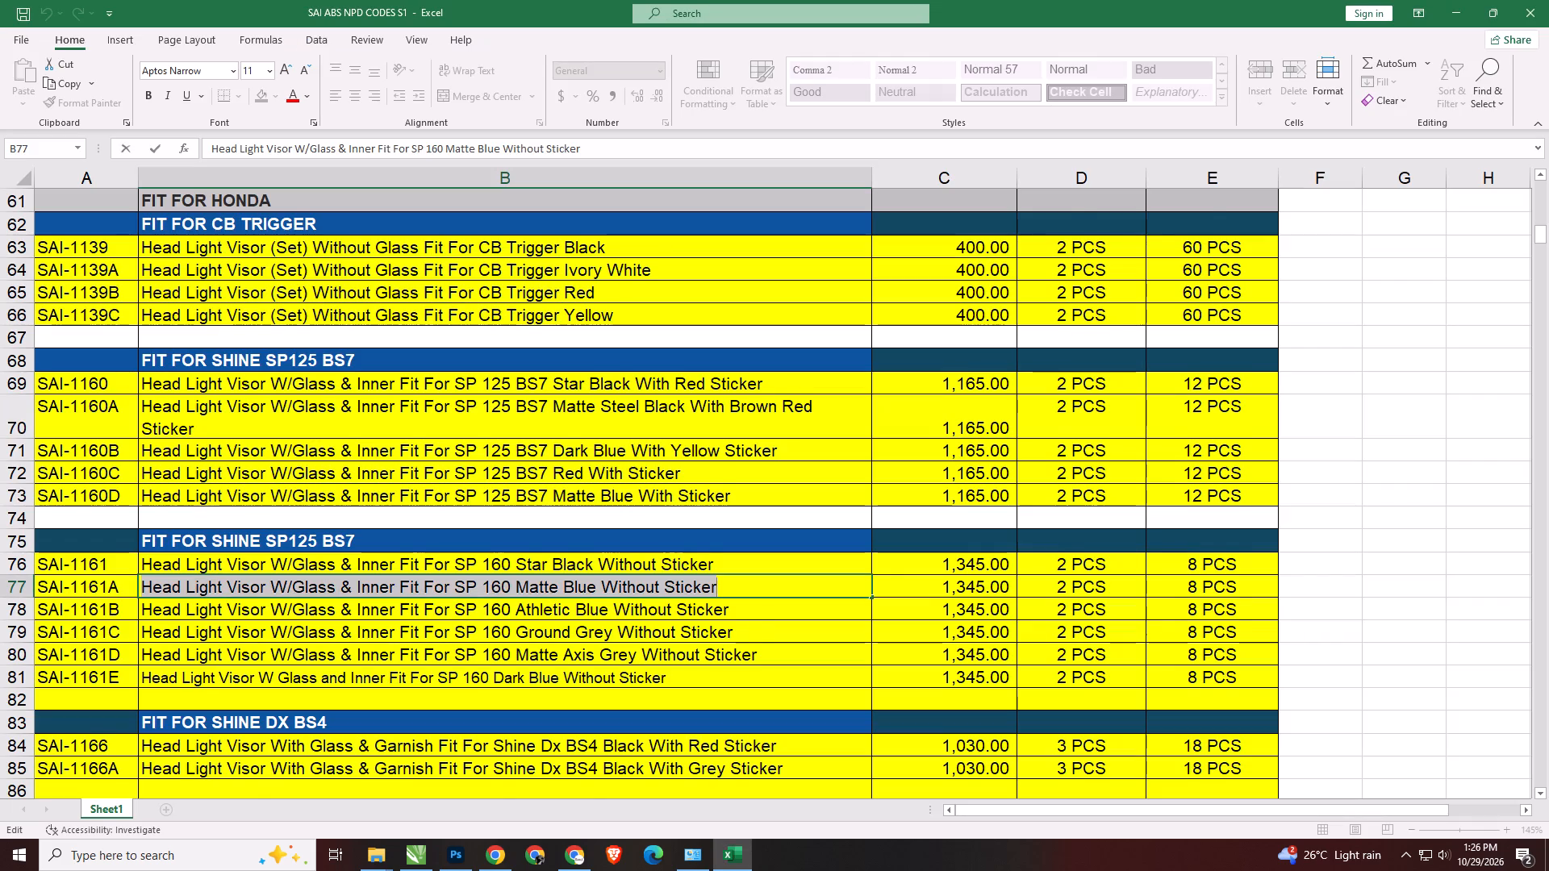
scroll(286, 464, "up", 8)
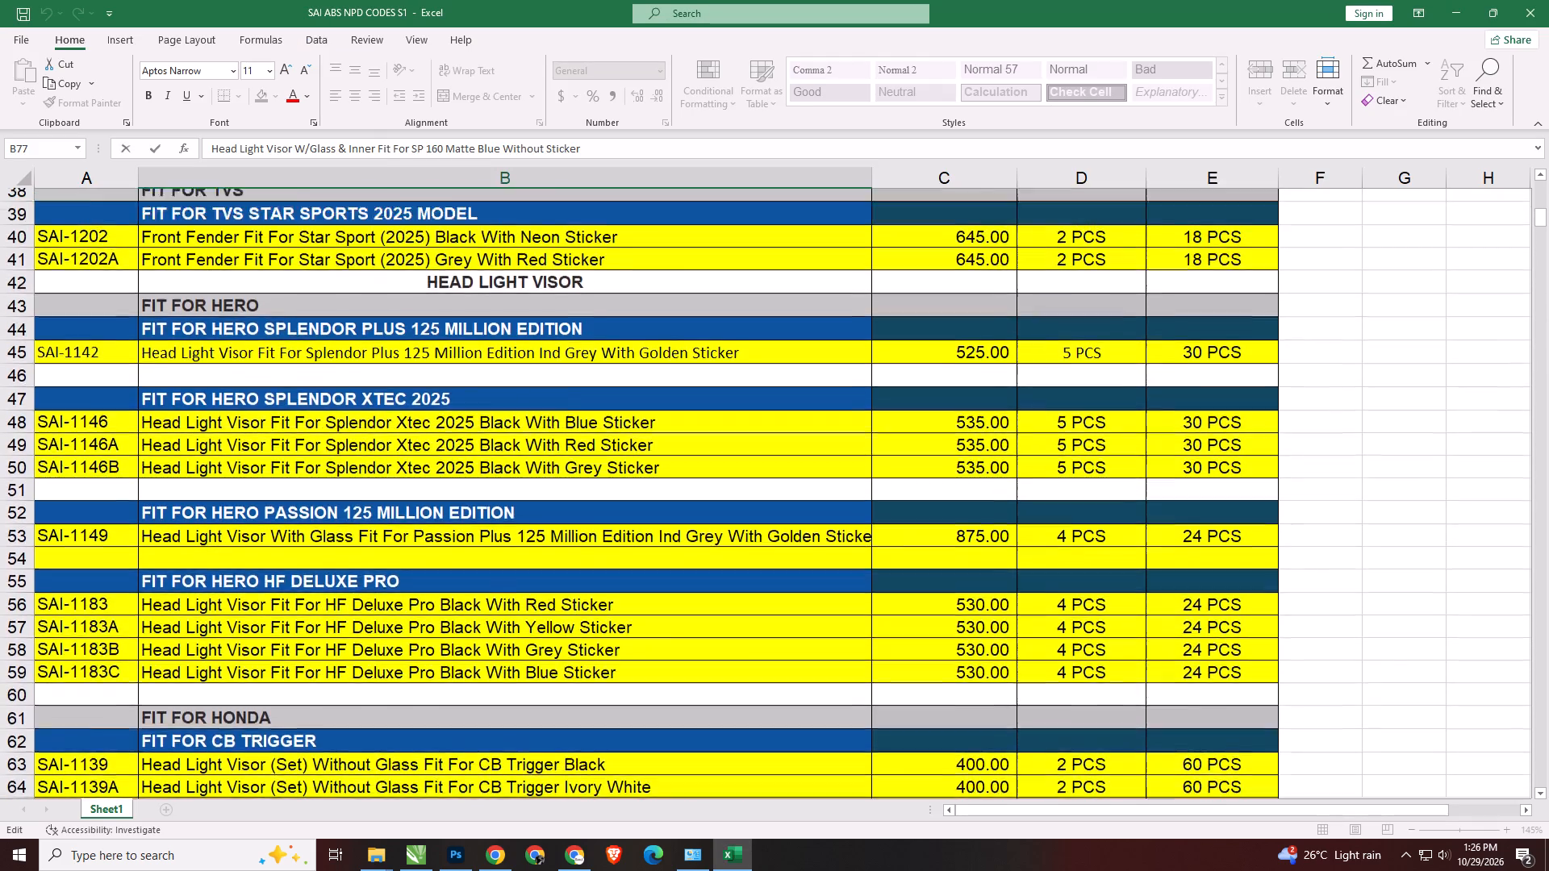
scroll(294, 463, "up", 2)
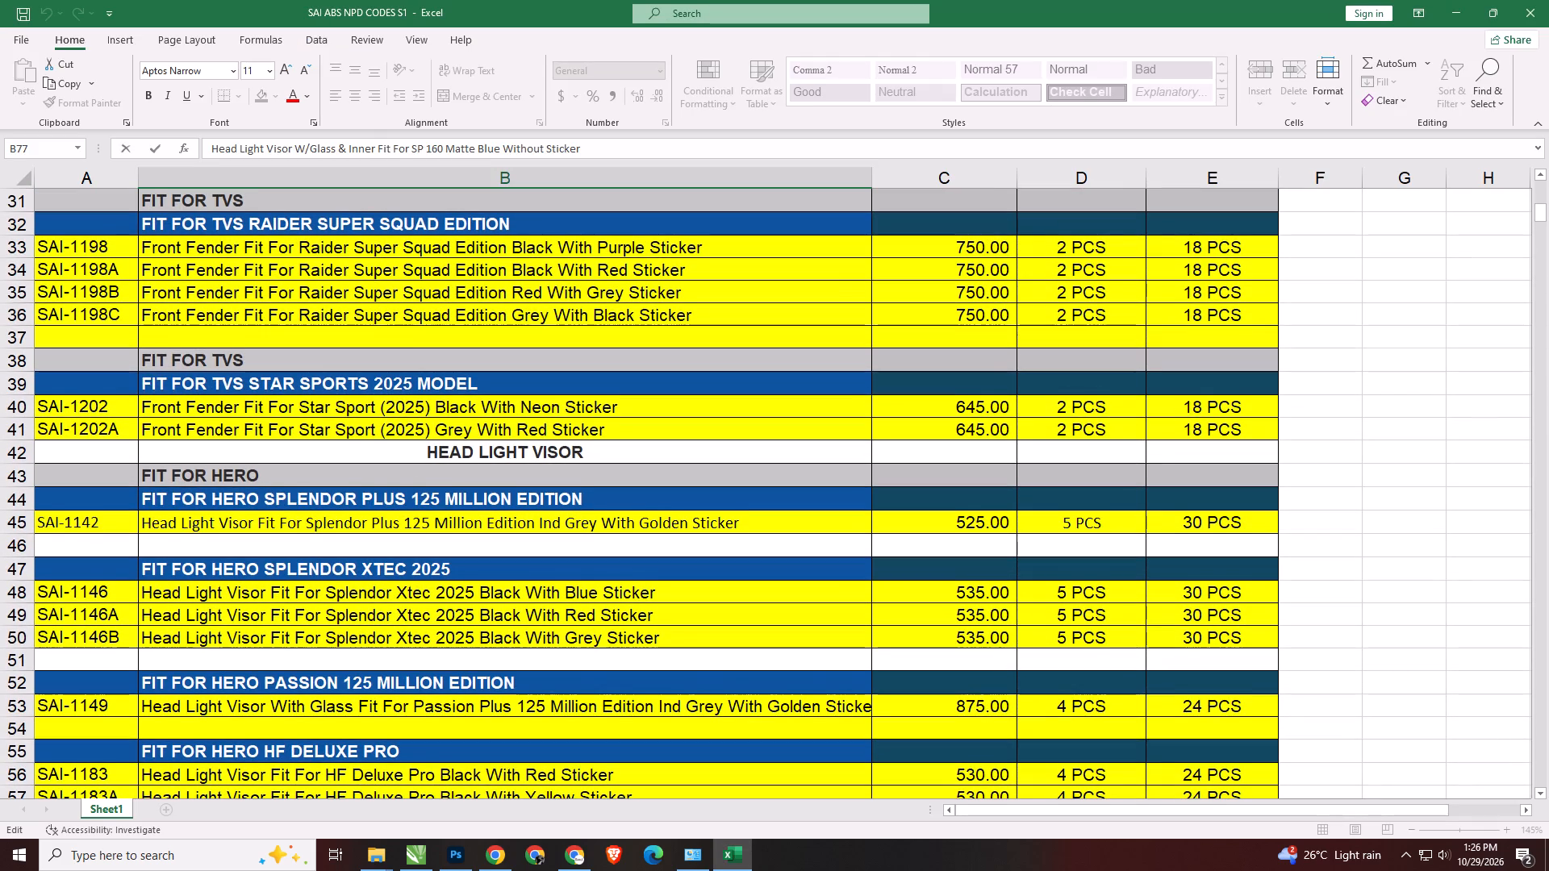
scroll(190, 527, "down", 1)
left_click(191, 461)
key("alt+Tab")
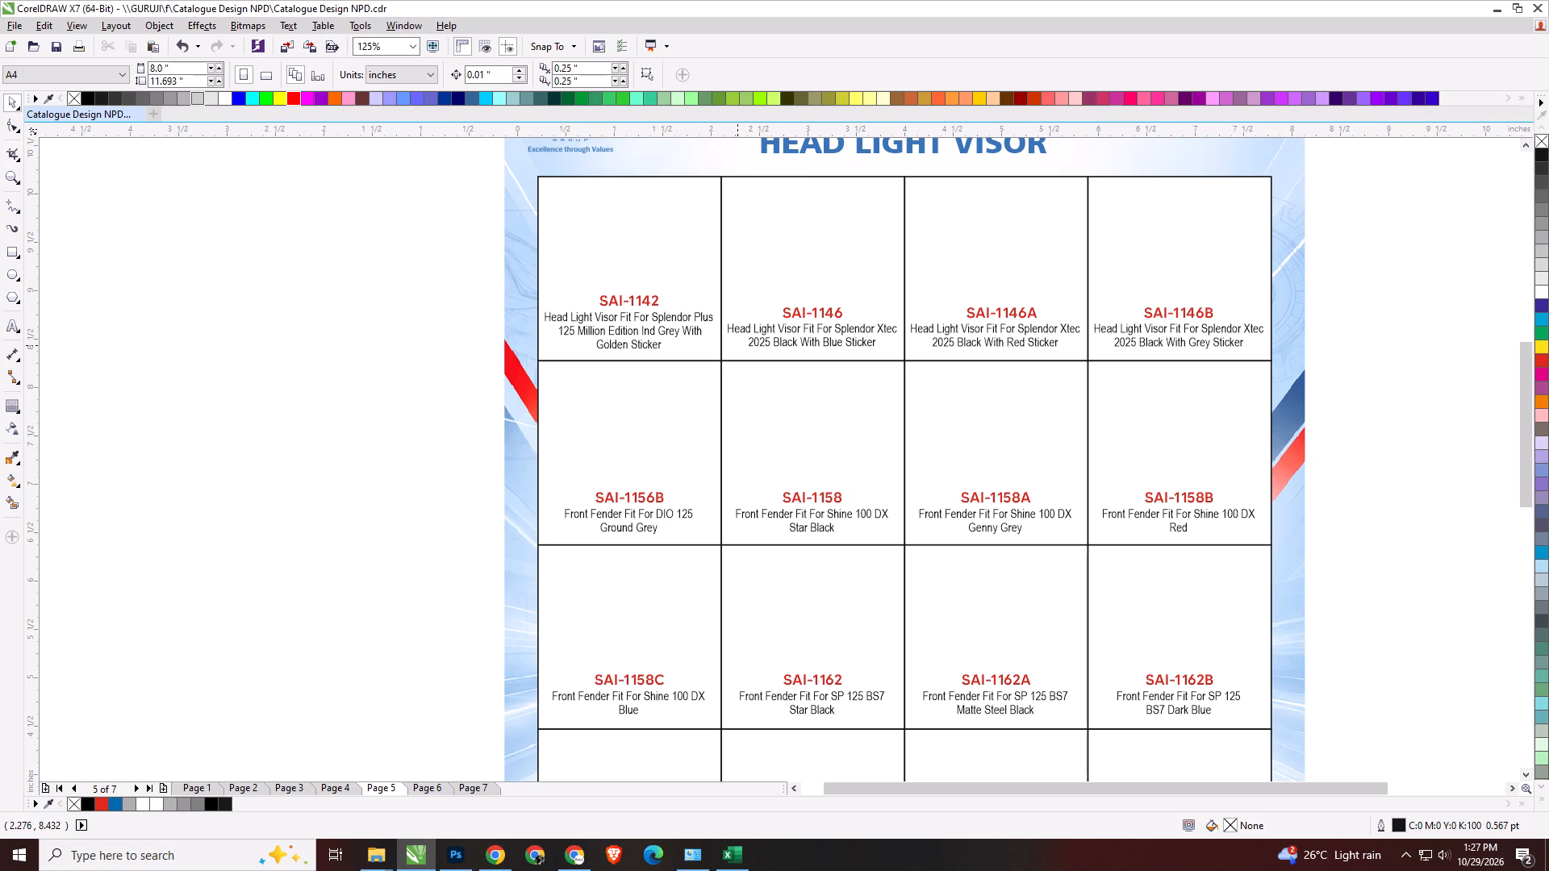
left_click(426, 786)
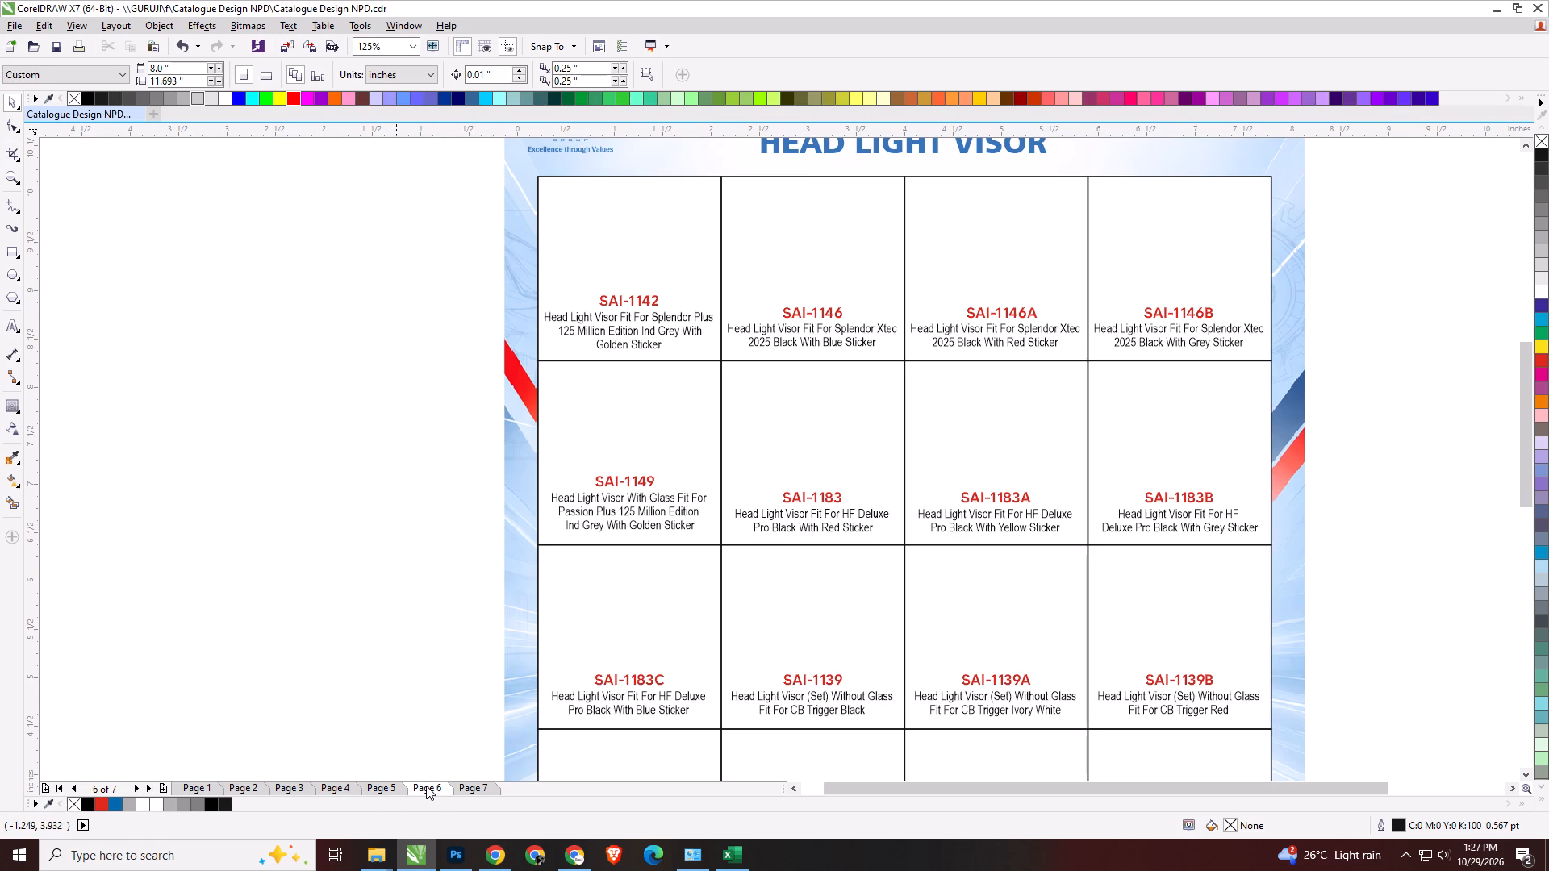
left_click(374, 788)
left_click(425, 790)
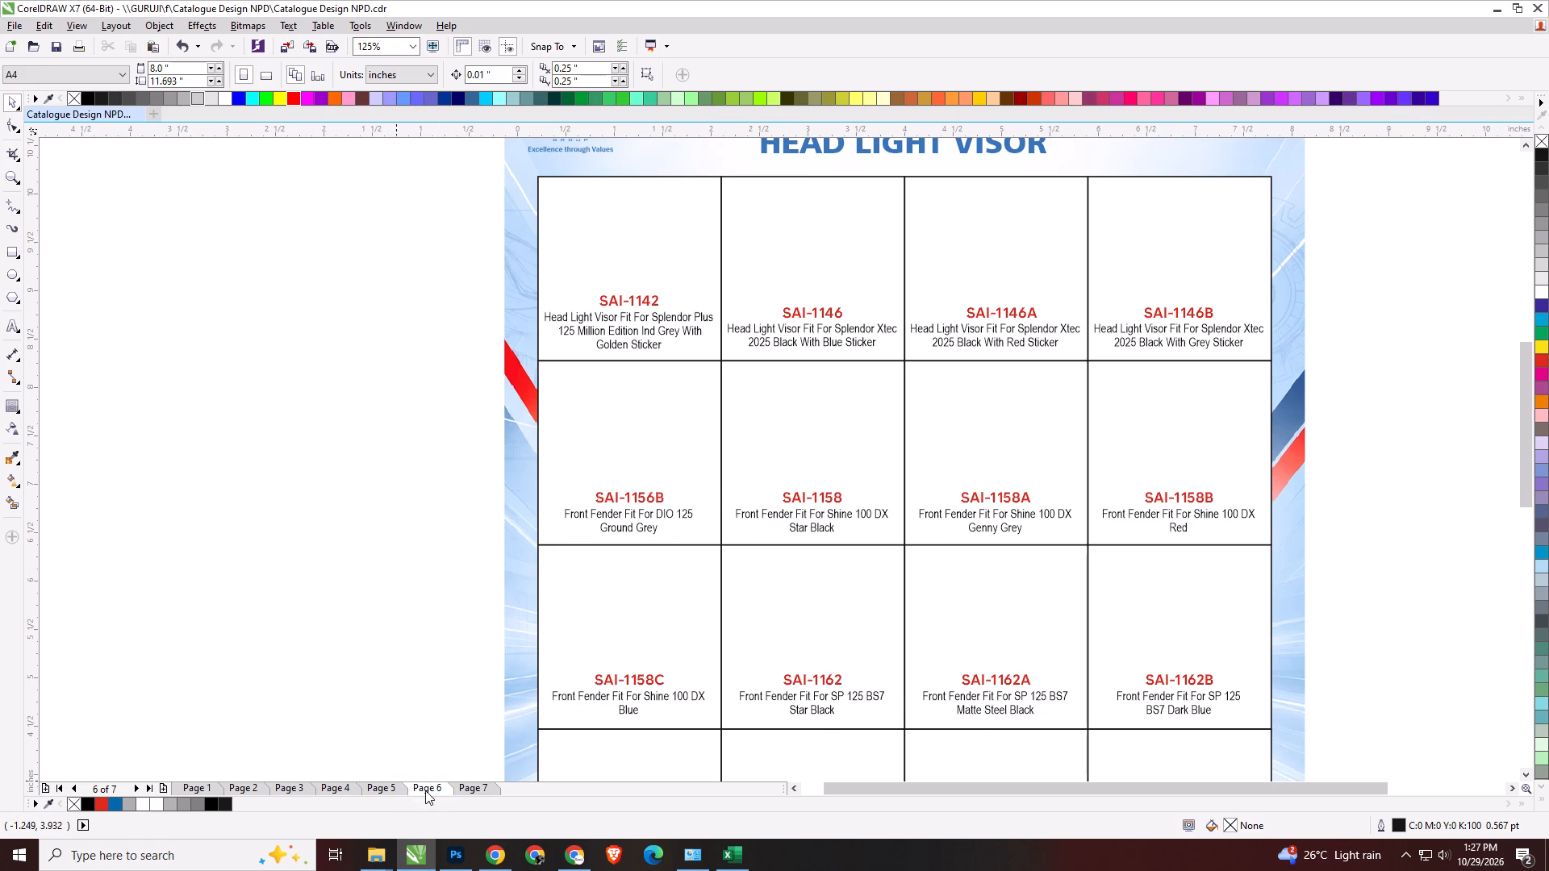
left_click(391, 790)
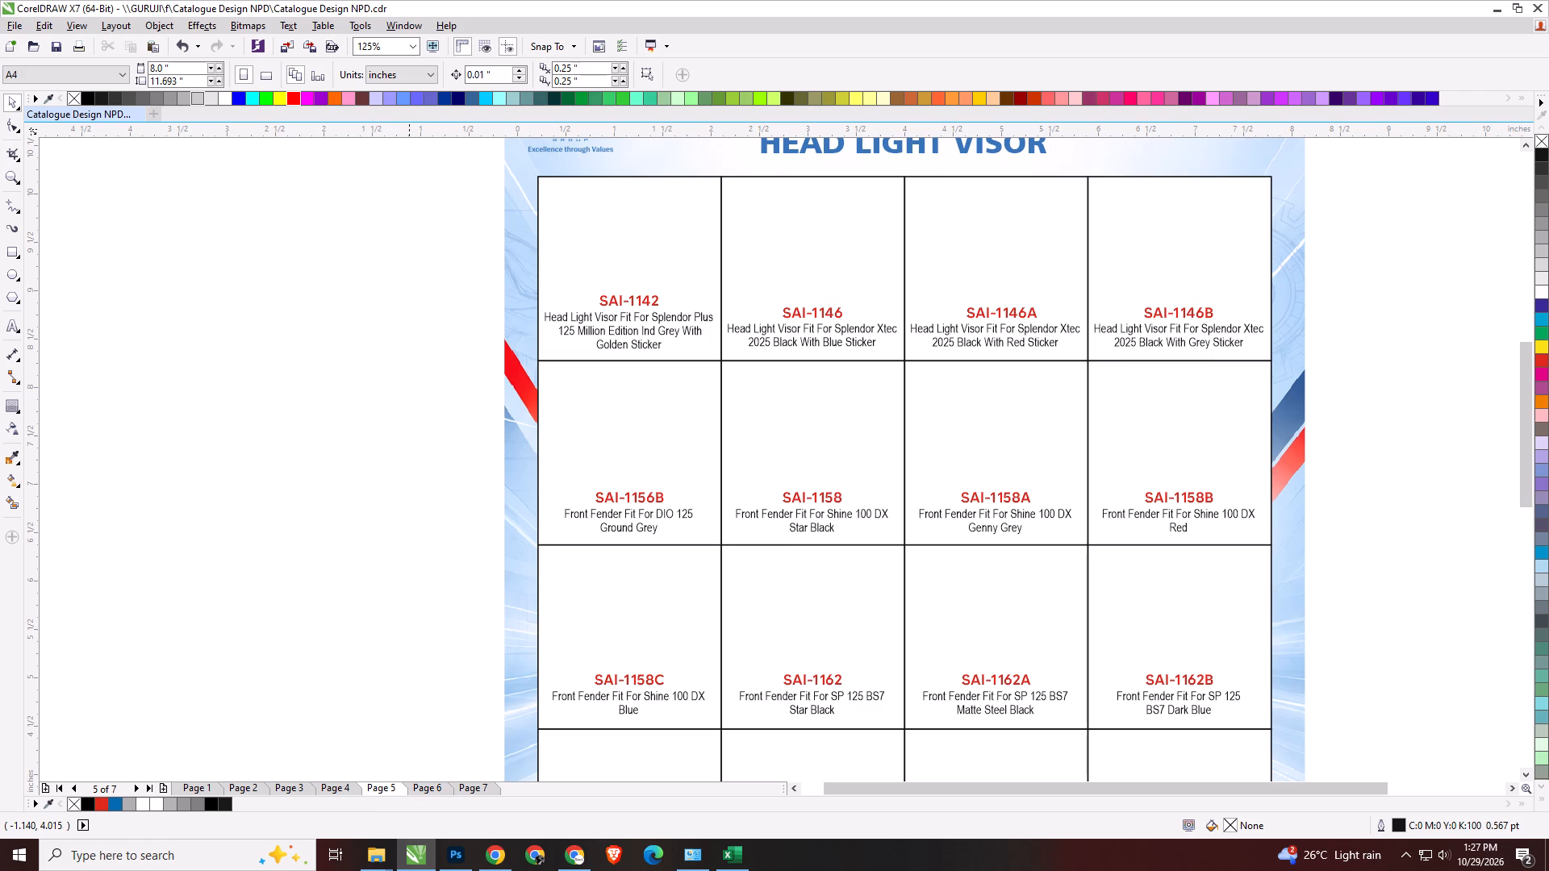
Review the Excel workbook's Front Fender list from its beginning through to the first Head Light Visor entries, and return to page 5 in CorelDRAW.
key("alt+Tab")
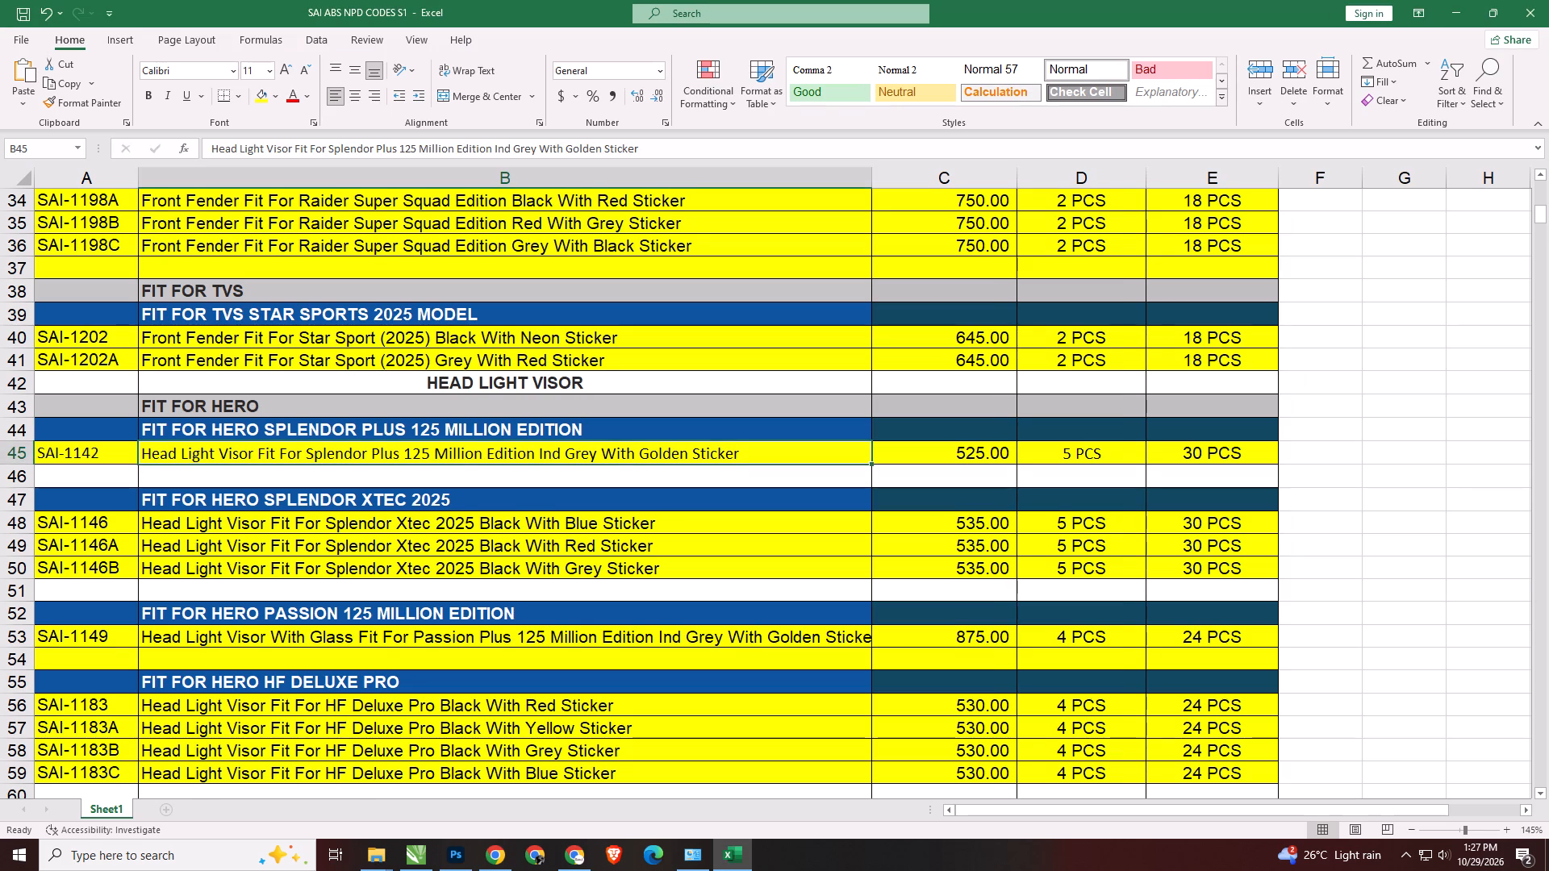
scroll(118, 556, "up", 5)
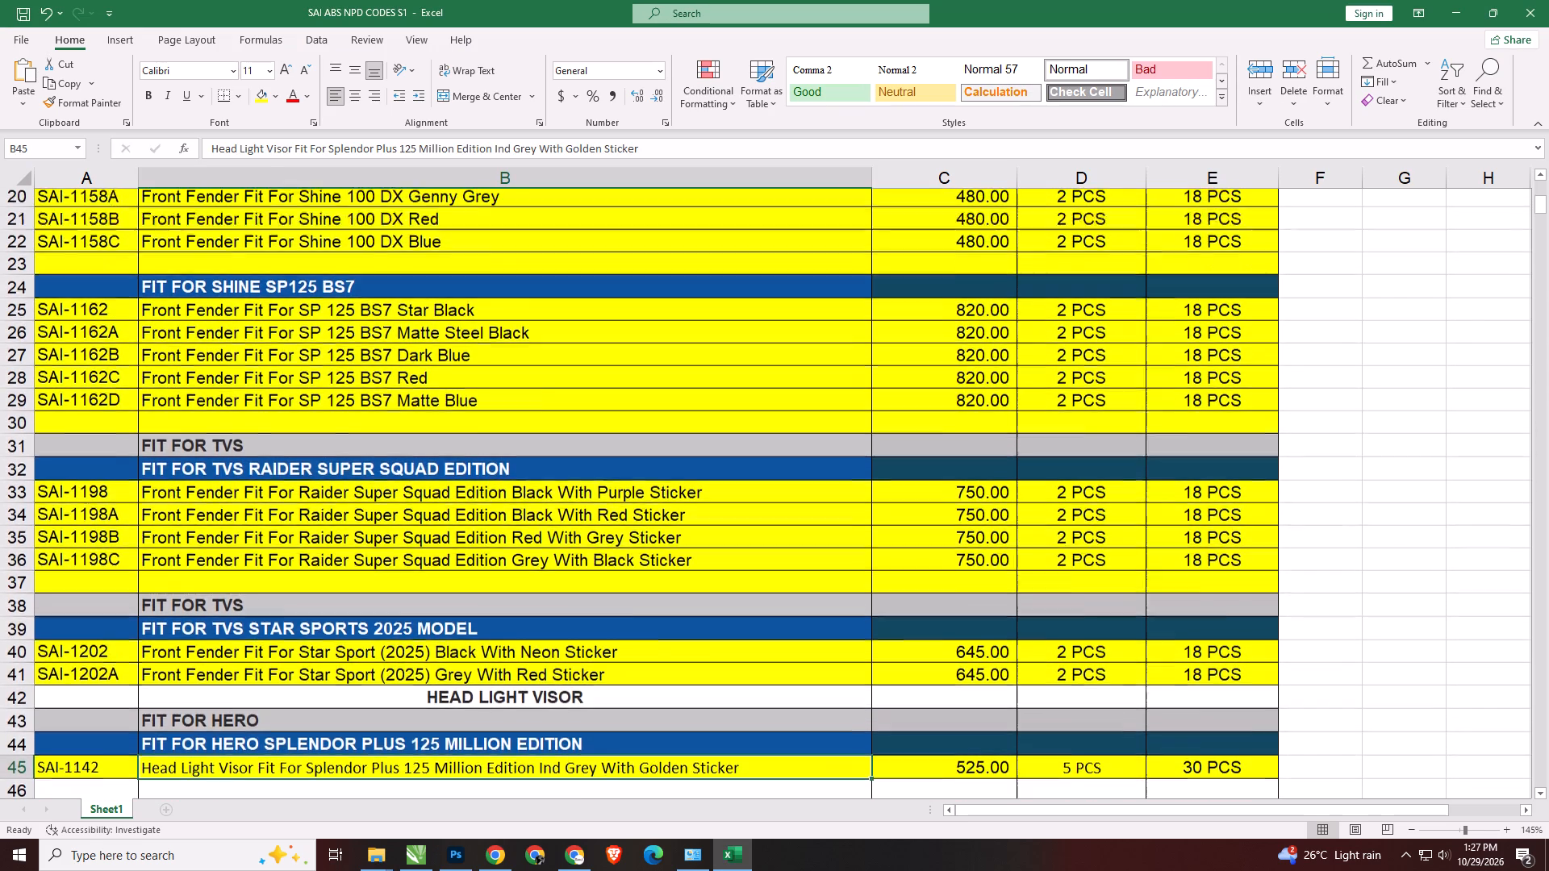
scroll(118, 556, "up", 6)
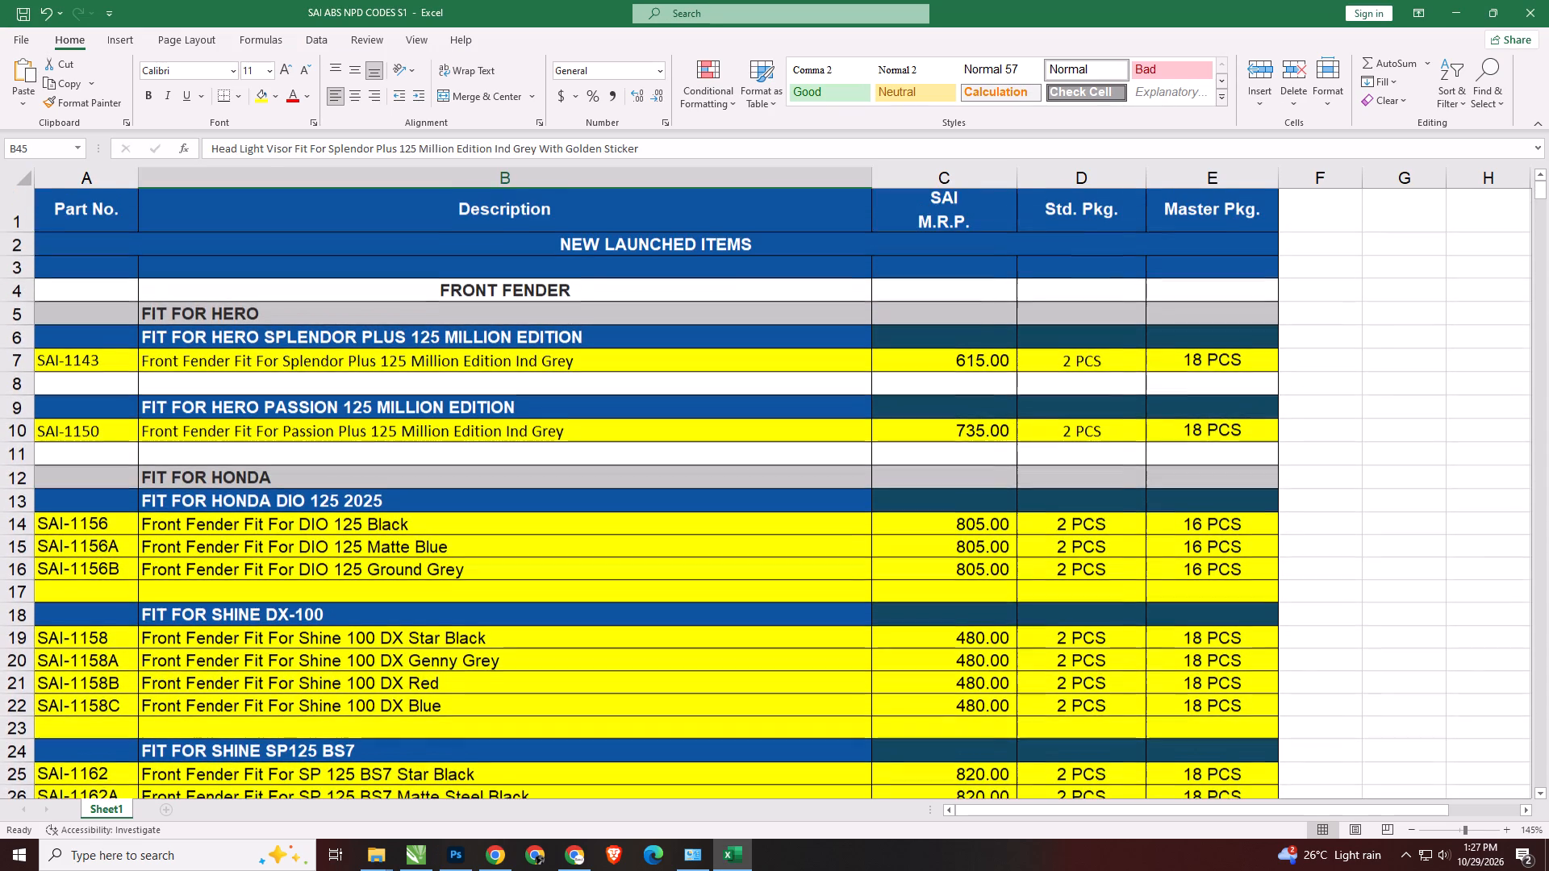
scroll(226, 540, "up", 3)
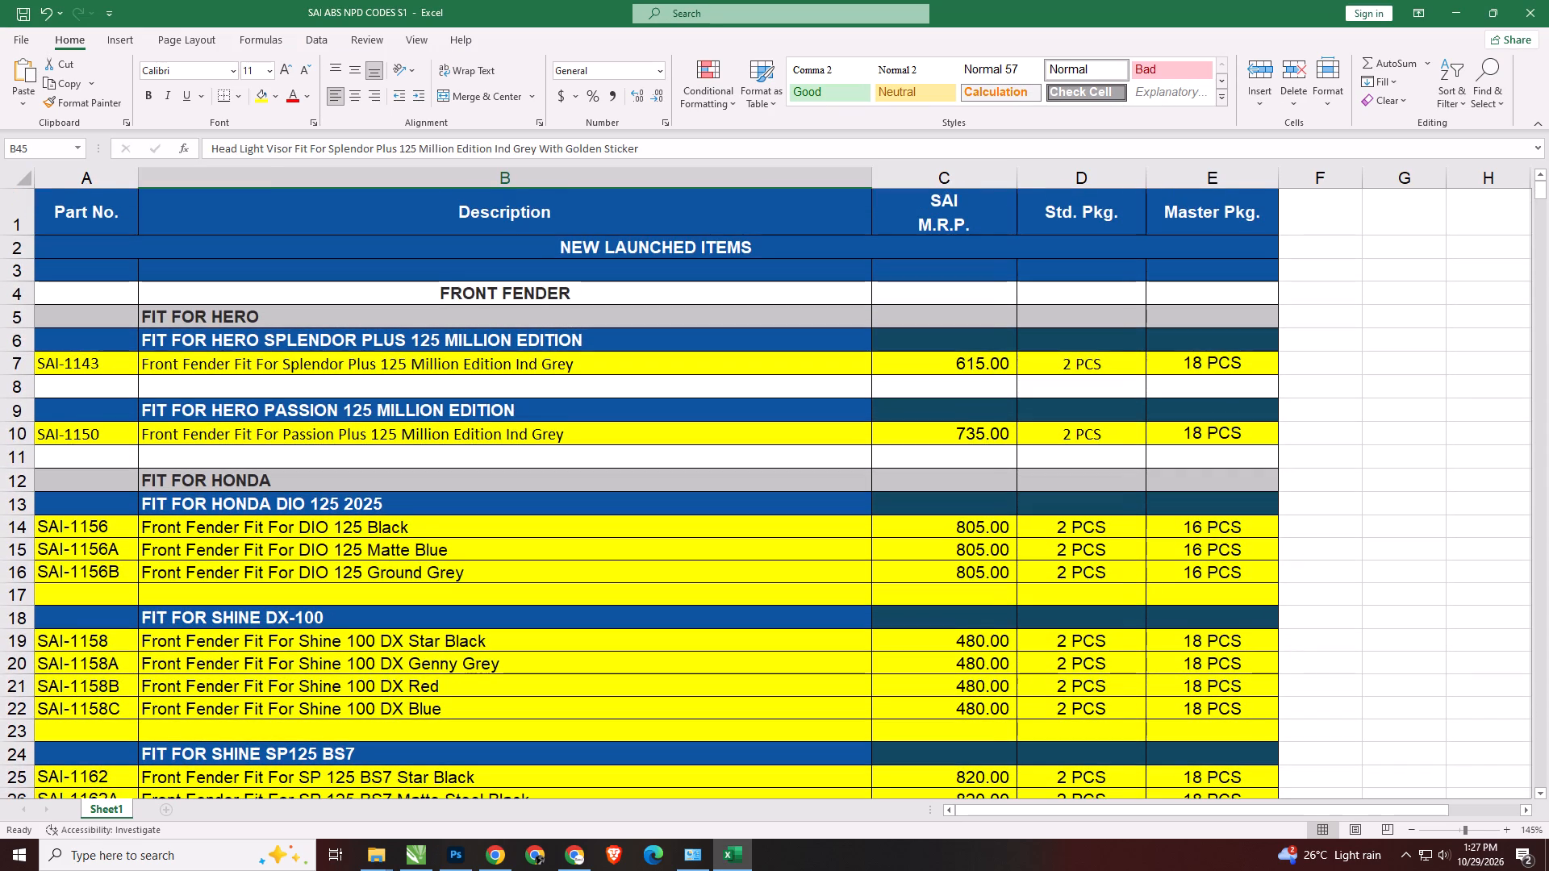
scroll(297, 564, "down", 2)
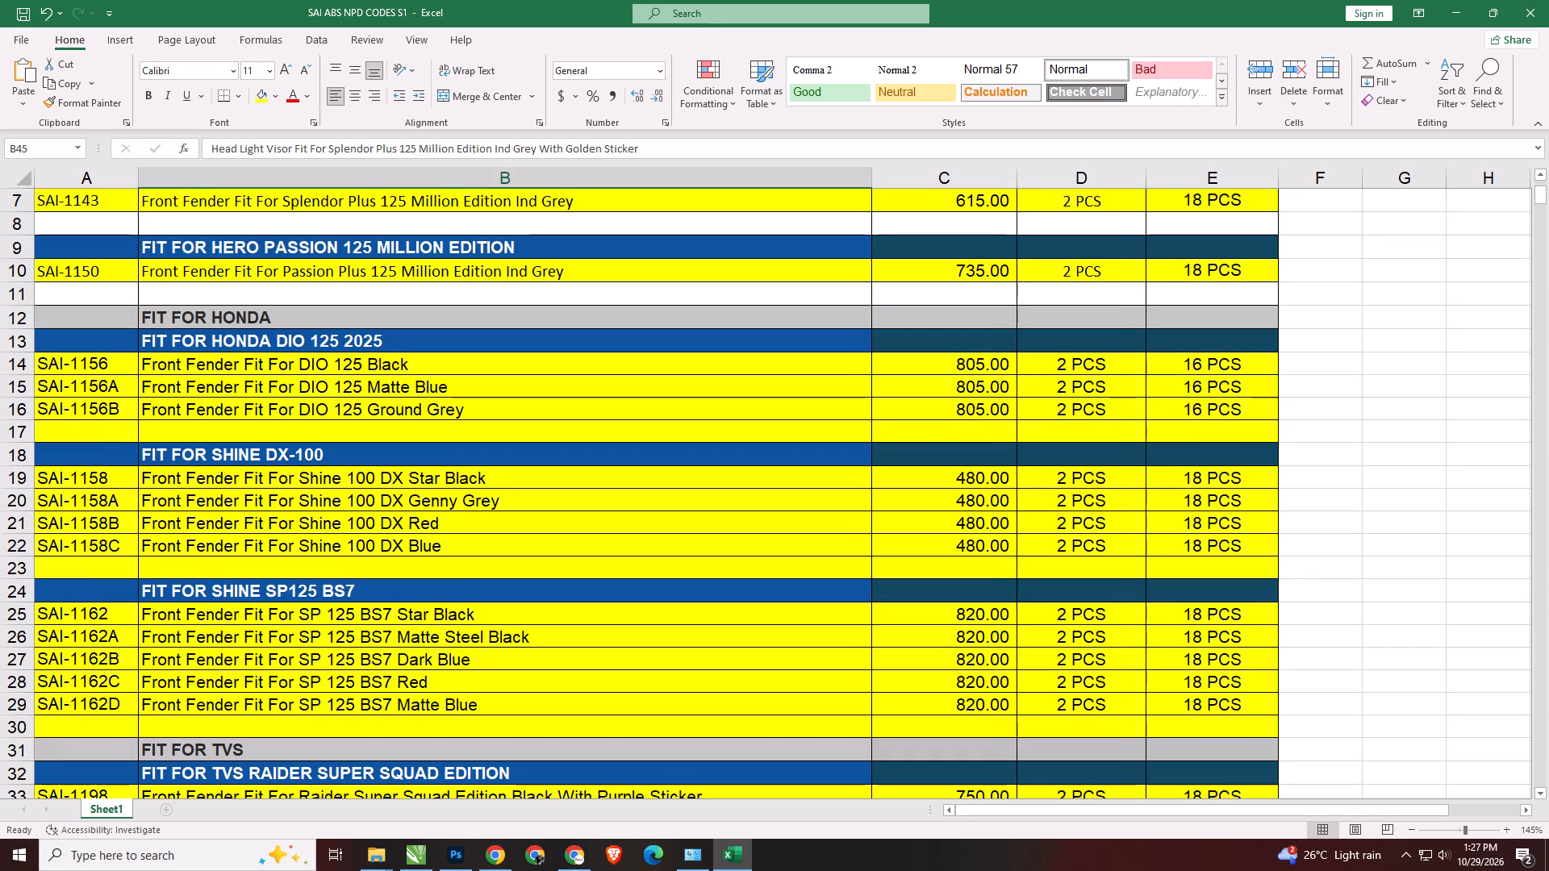
scroll(195, 483, "down", 3)
scroll(218, 486, "up", 2)
scroll(207, 481, "down", 2)
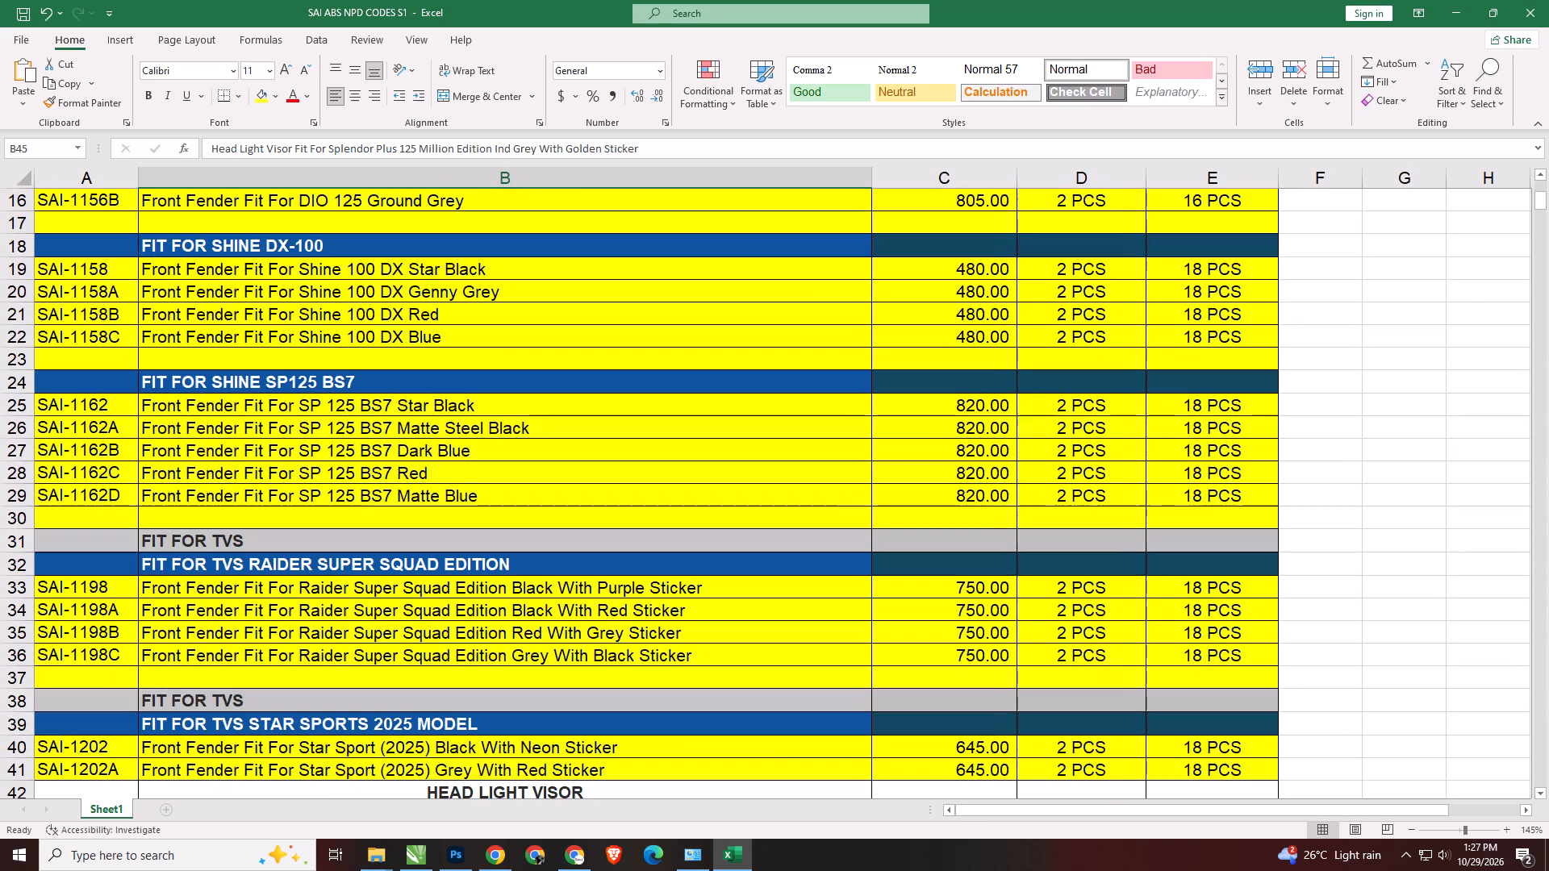
scroll(208, 480, "down", 7)
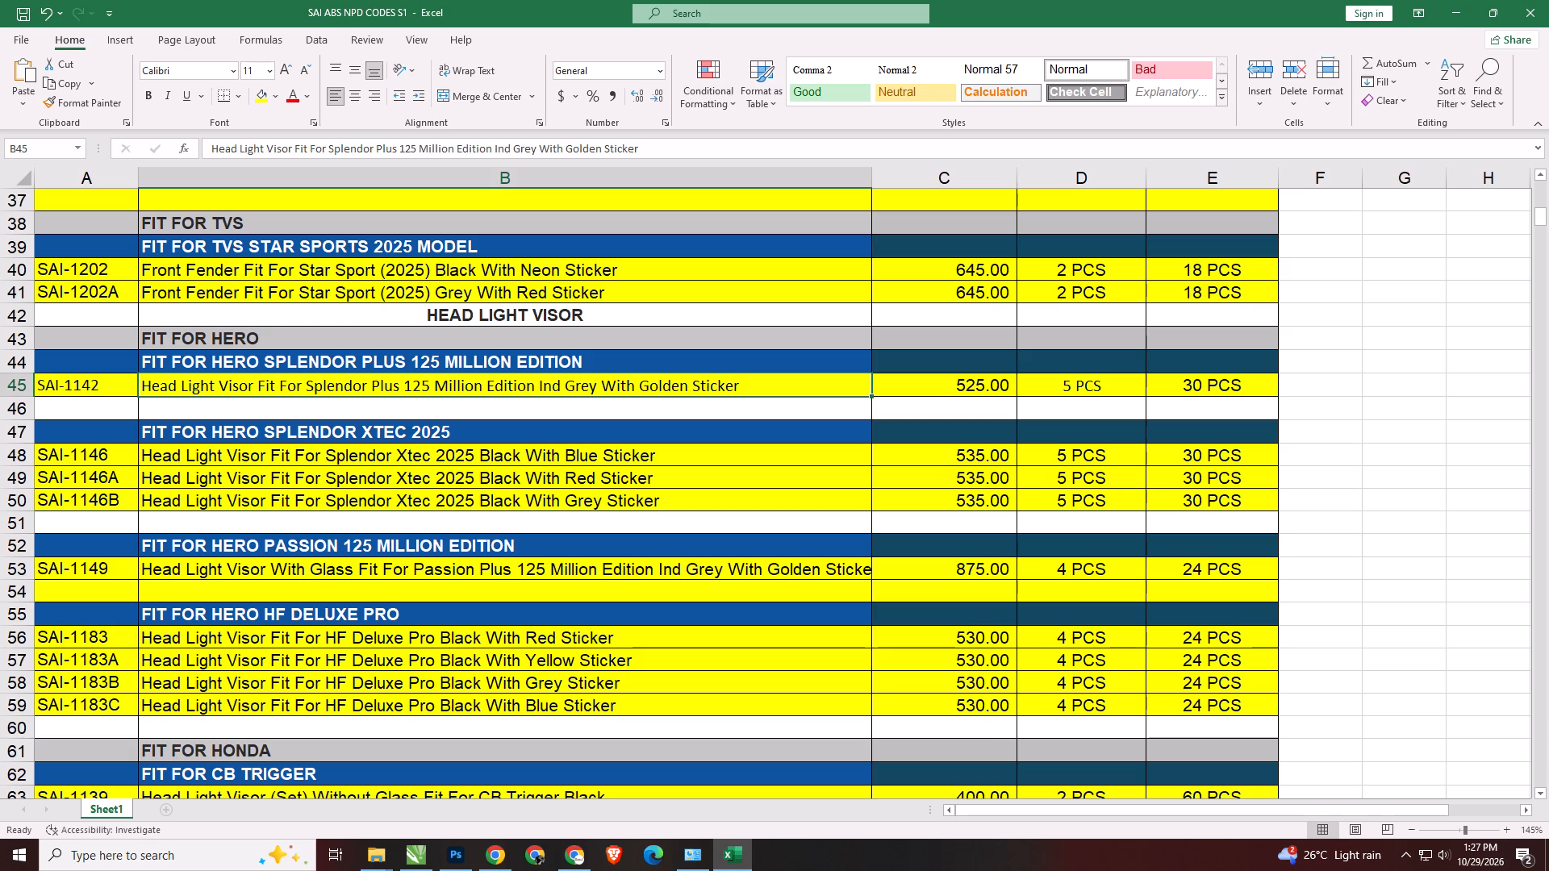
left_click(402, 389)
key("alt+Tab")
key("alt+Tab")
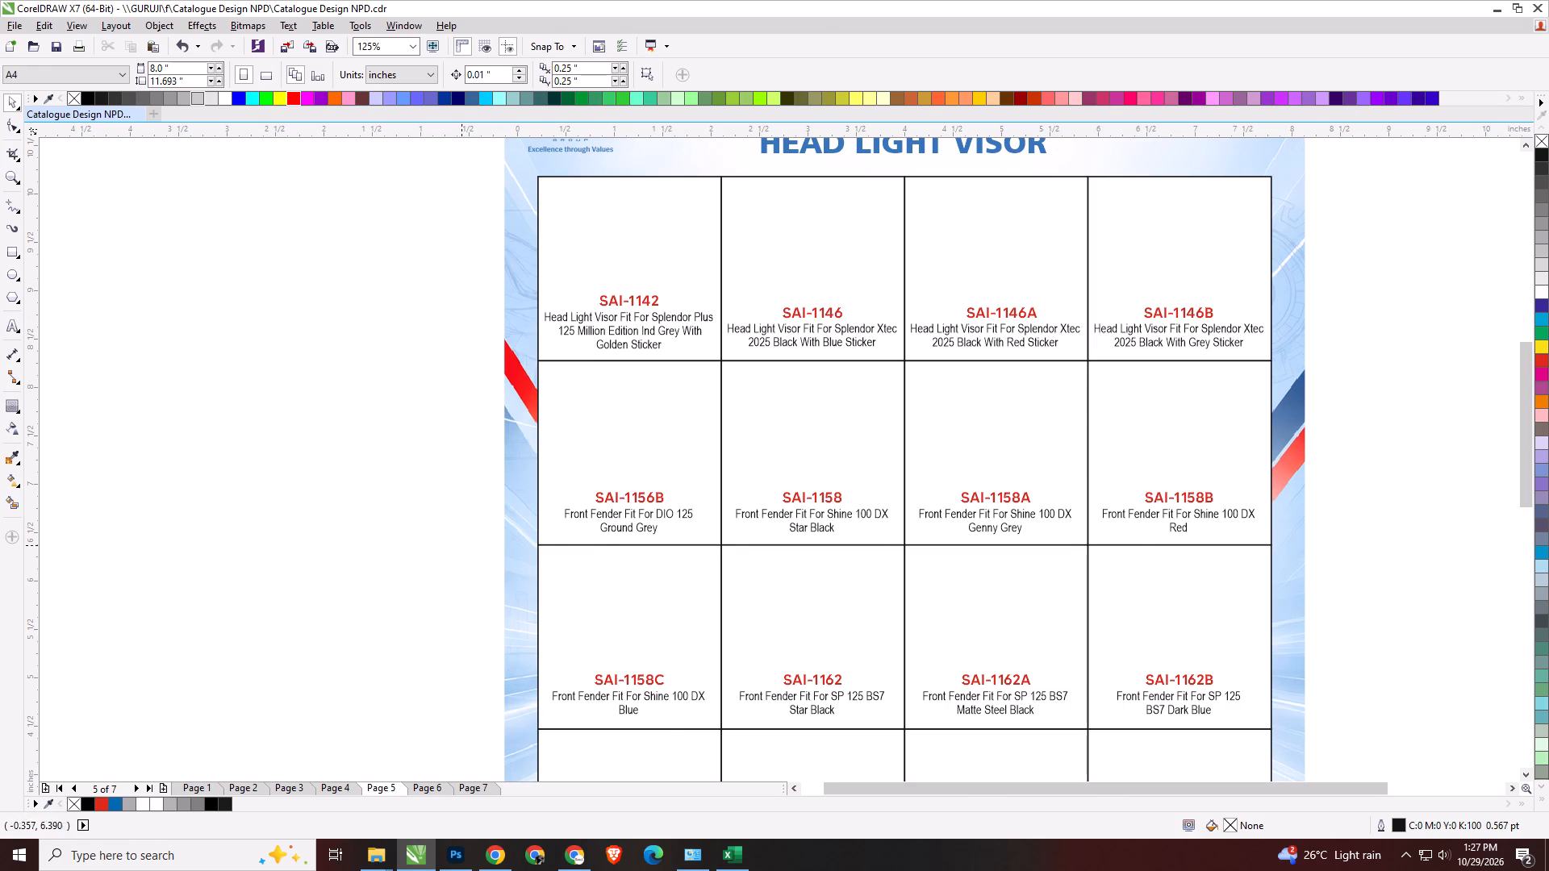
Examine the Head Light Visor entries for Hero, Honda, TVS and Bajaj models in the Excel workbook, alongside catalogue page 5.
left_click(106, 463)
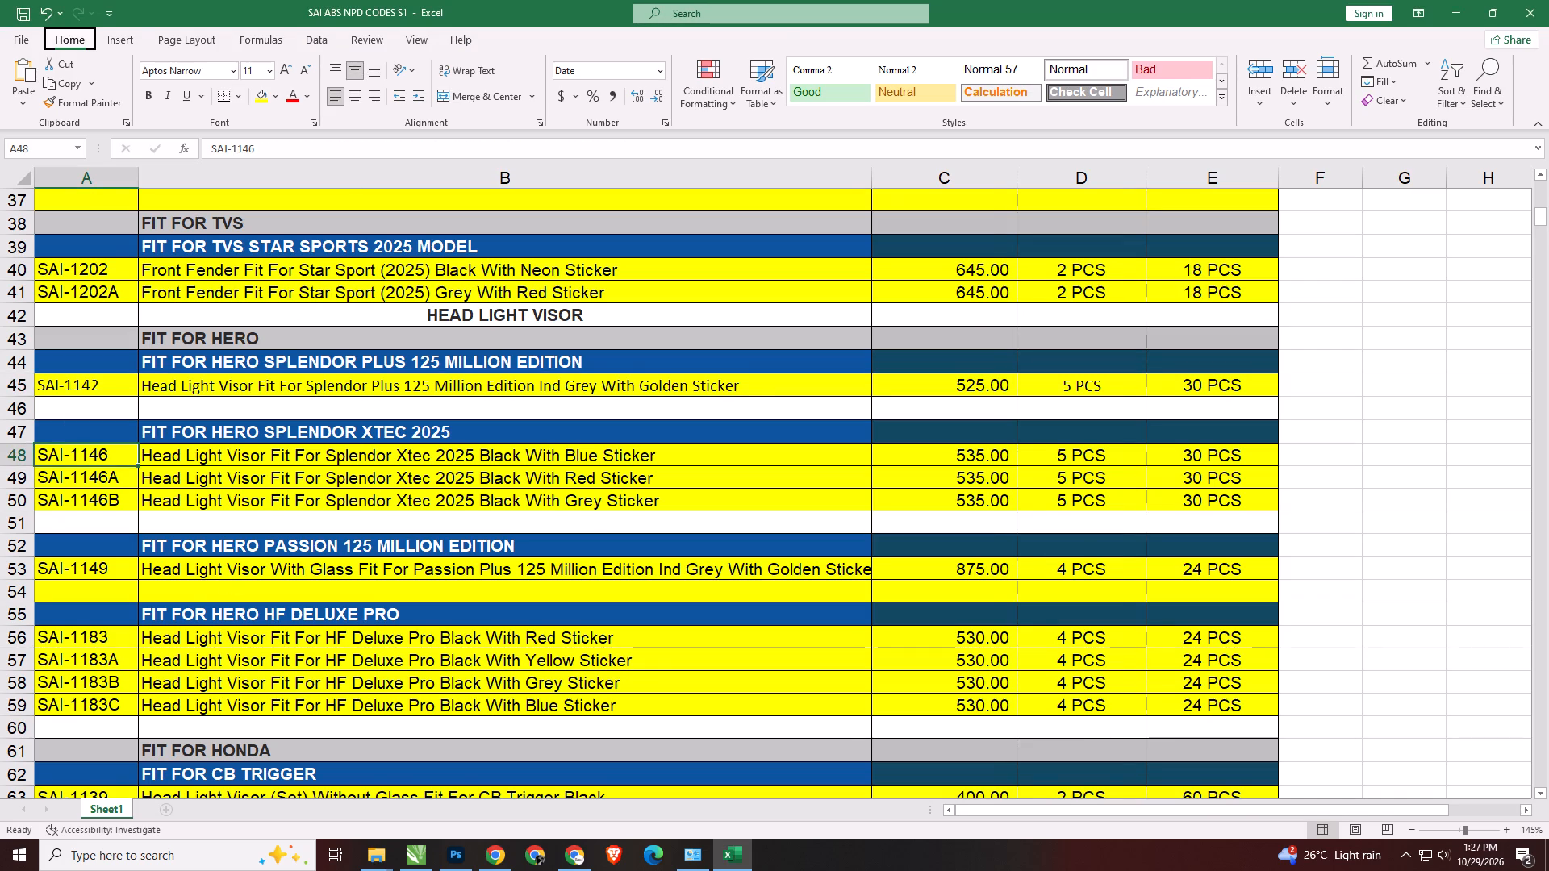
scroll(228, 572, "down", 18)
scroll(228, 572, "down", 3)
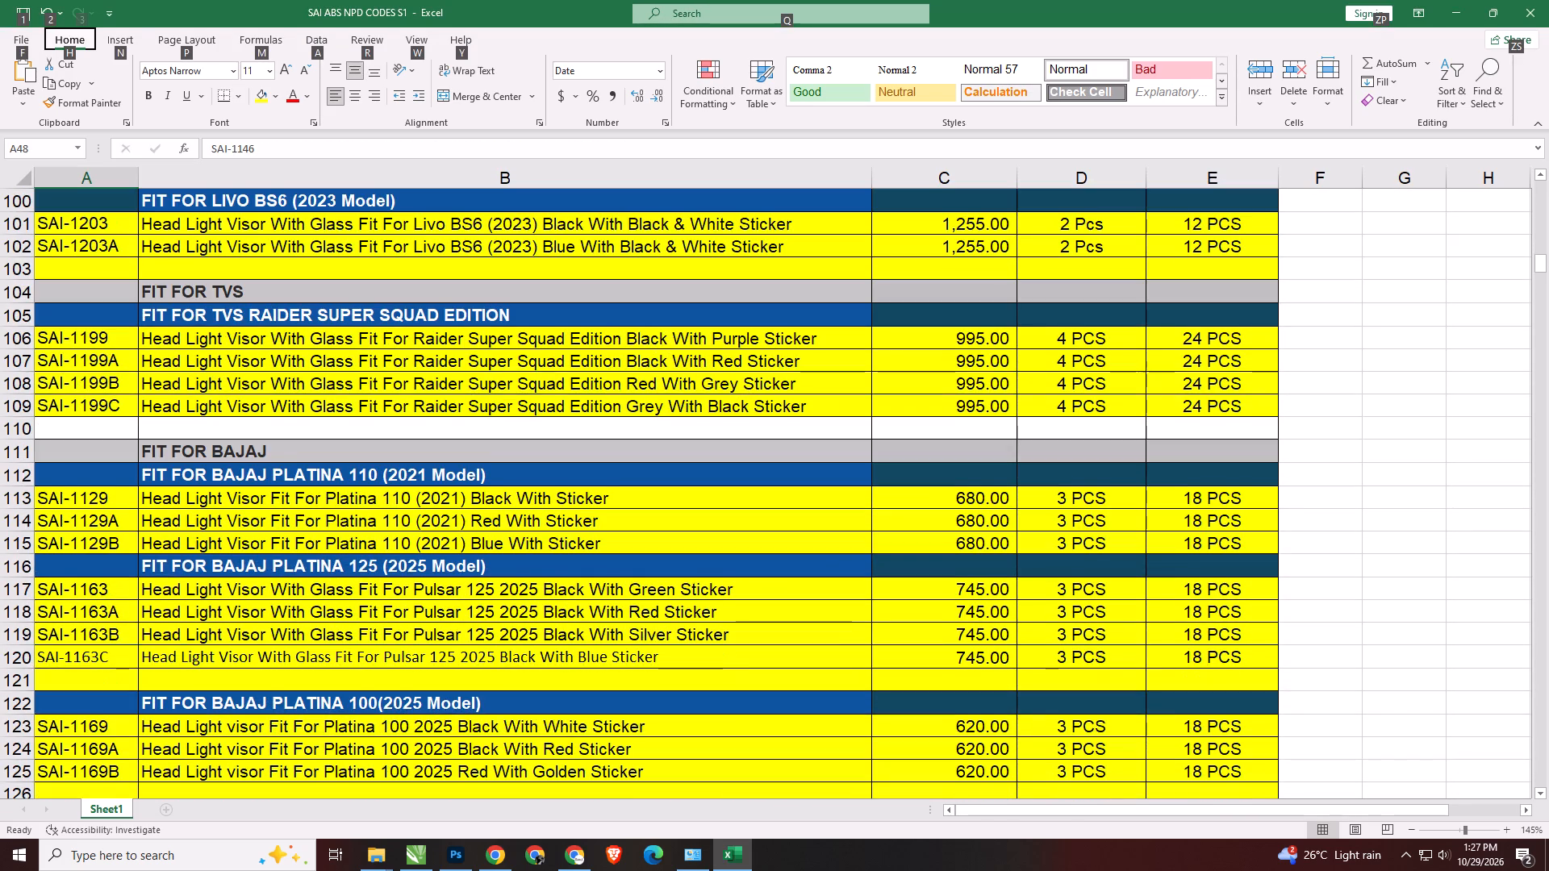
scroll(228, 572, "up", 18)
key("alt+Tab")
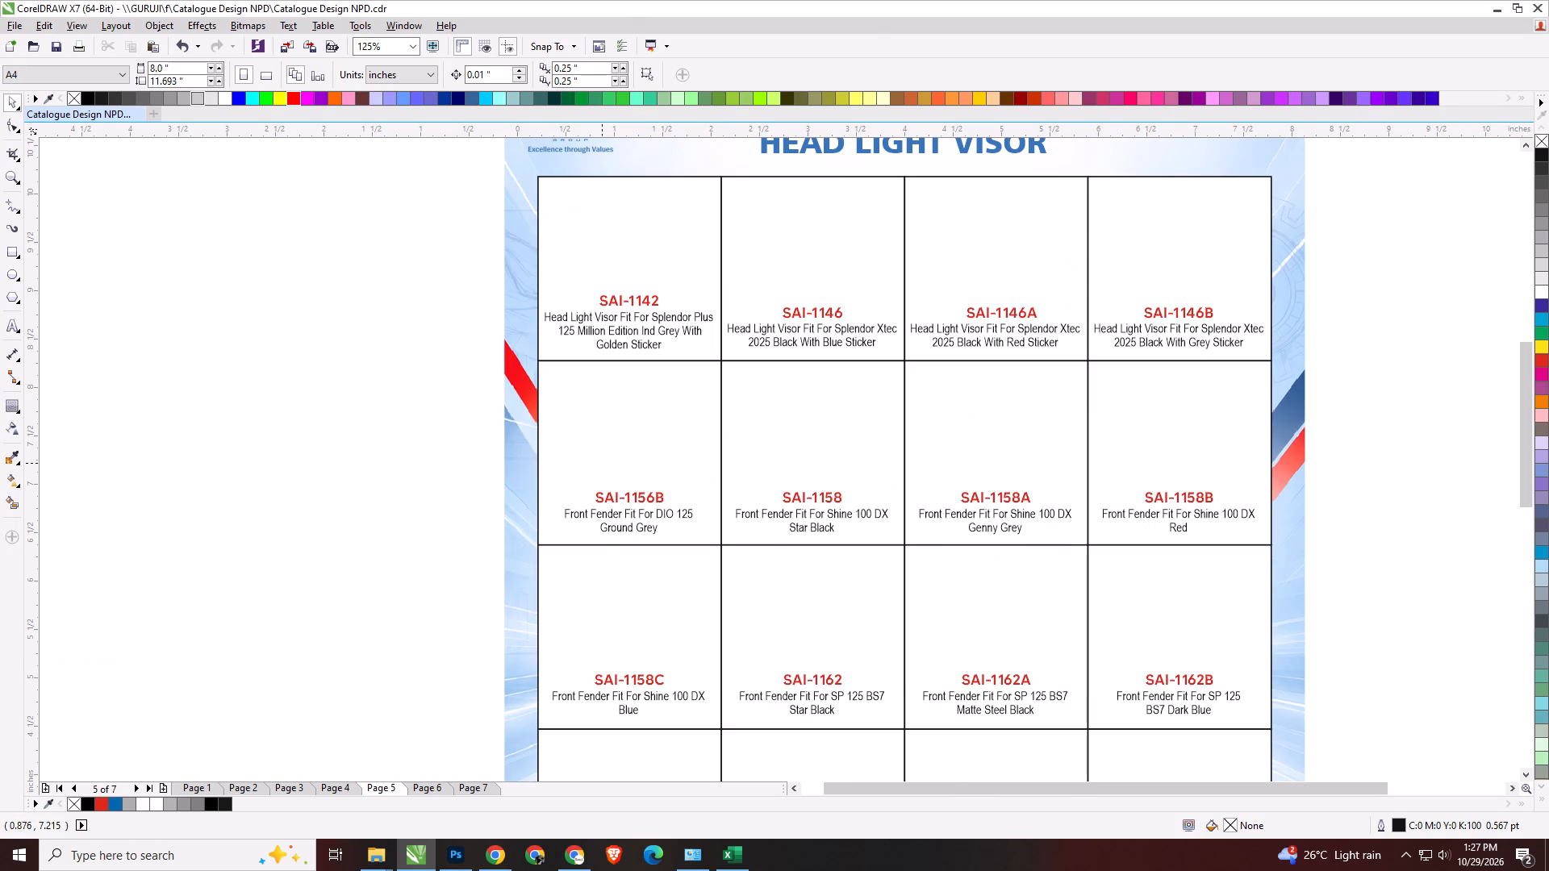
key("alt+Tab")
scroll(175, 483, "up", 3)
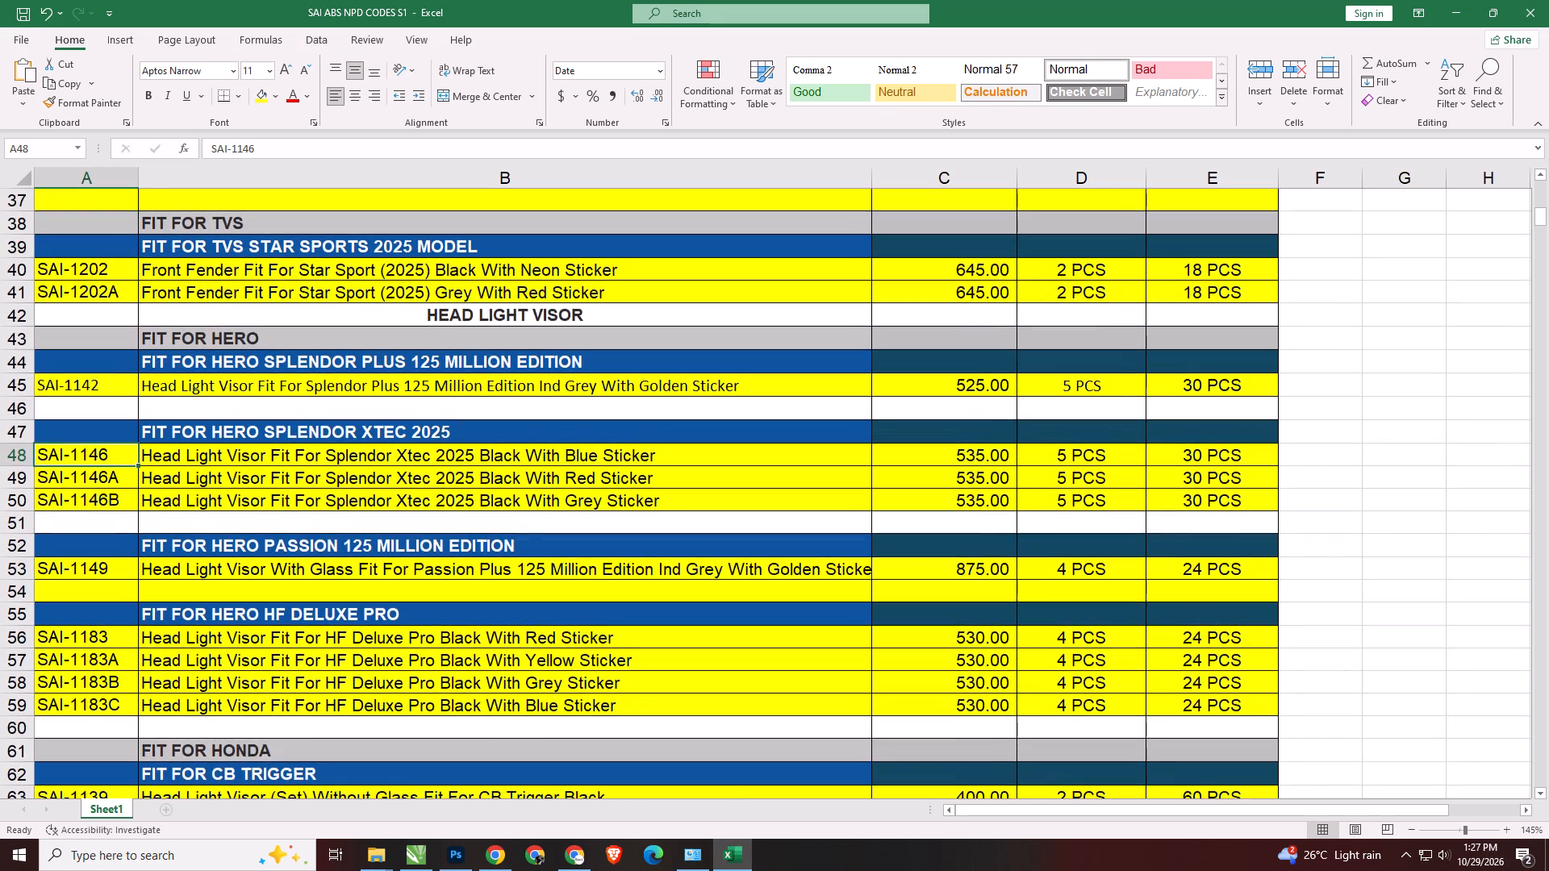
scroll(162, 494, "down", 2)
scroll(102, 598, "down", 4)
scroll(165, 616, "down", 1)
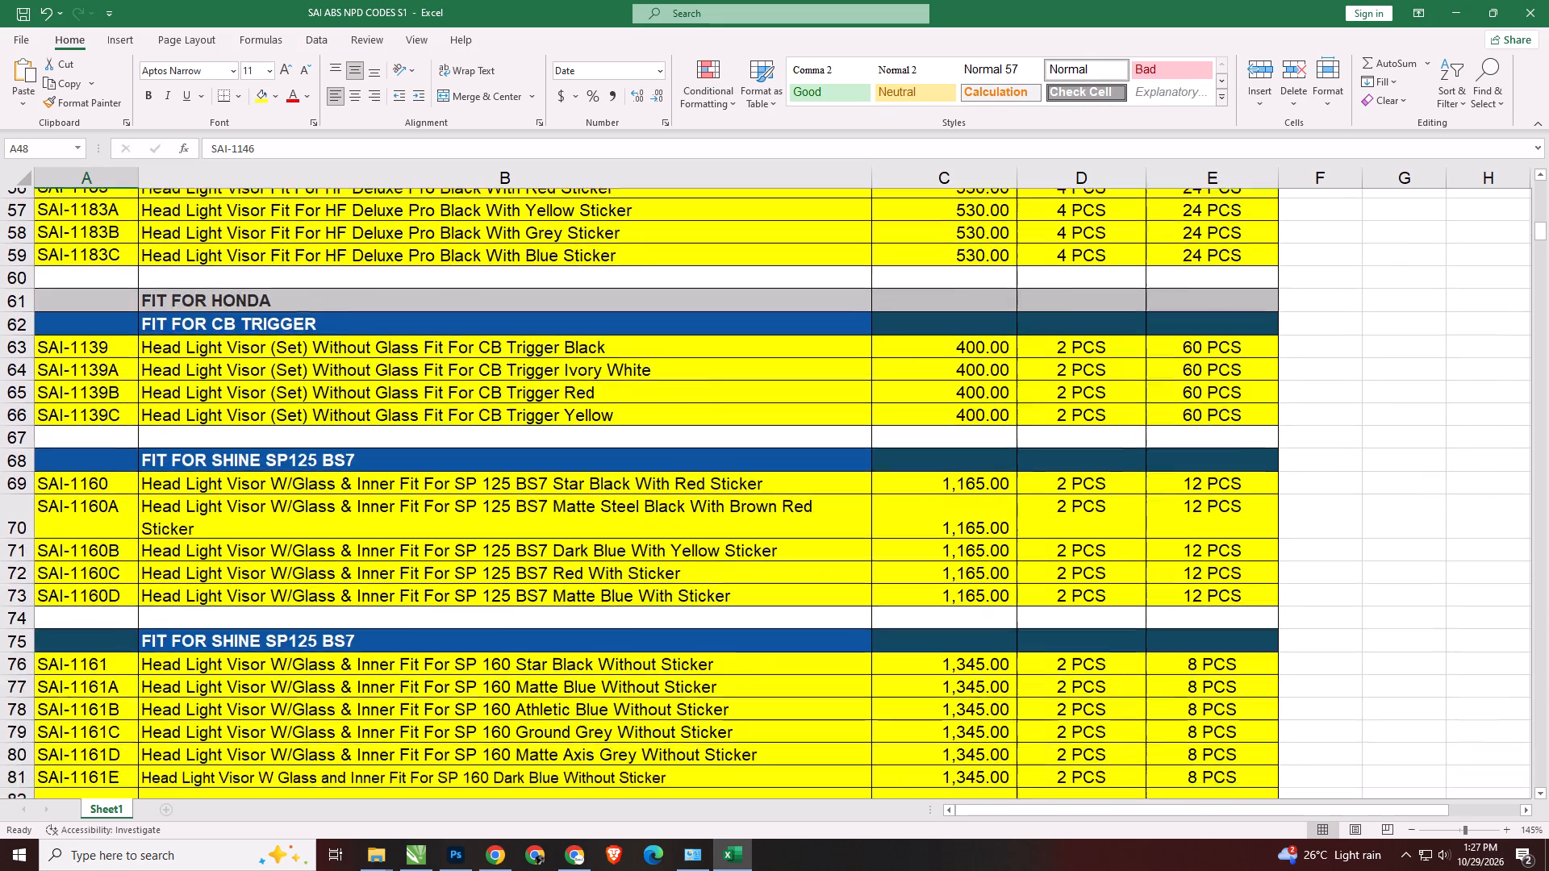
scroll(165, 616, "down", 6)
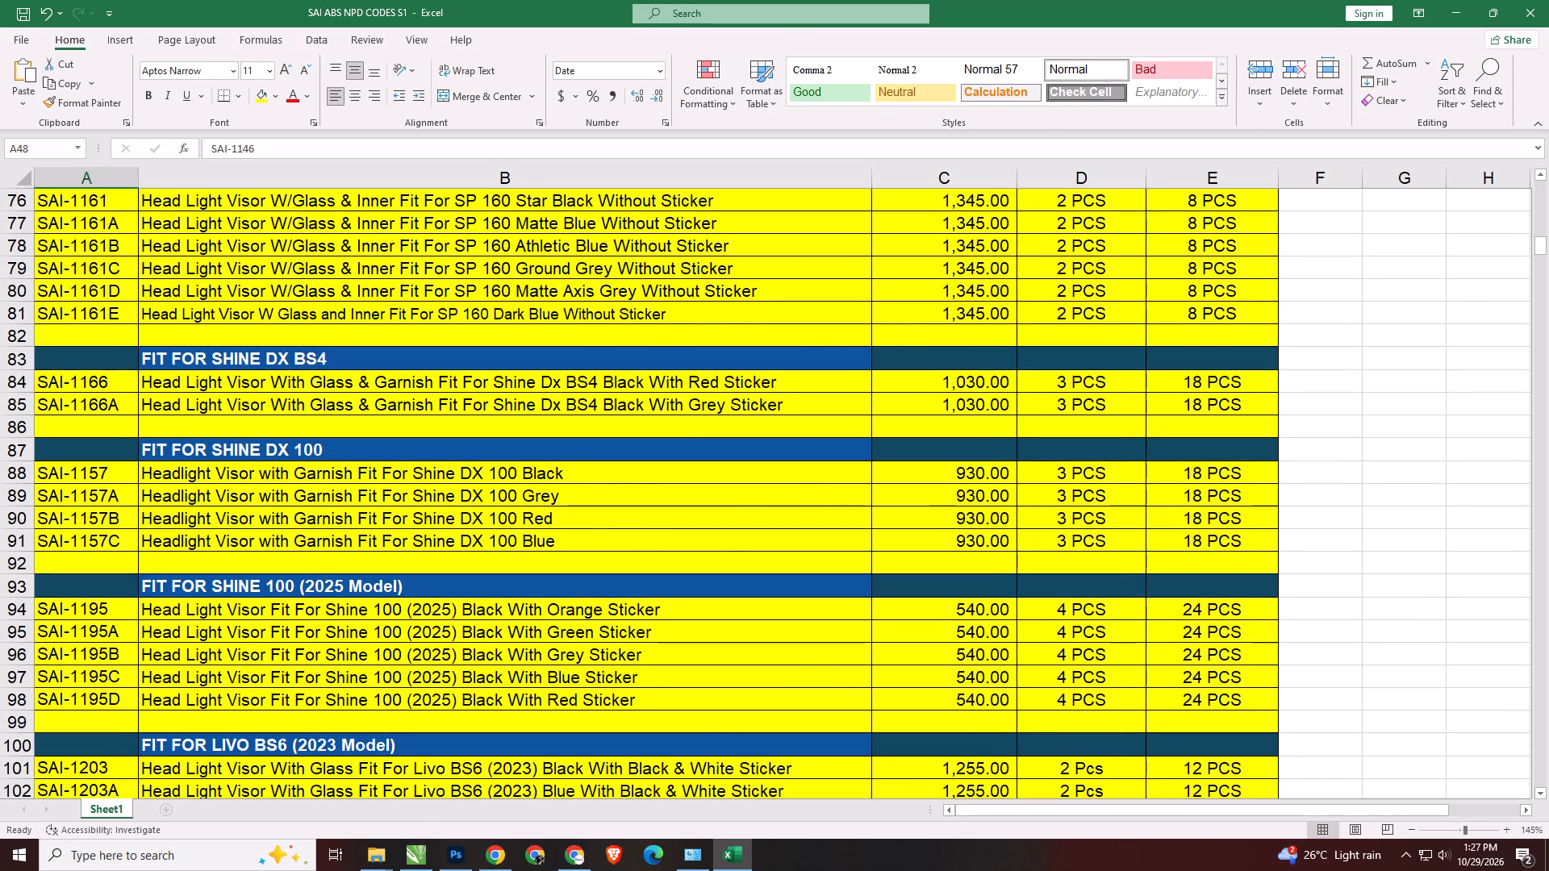
key("alt+Tab")
key("alt+Tab")
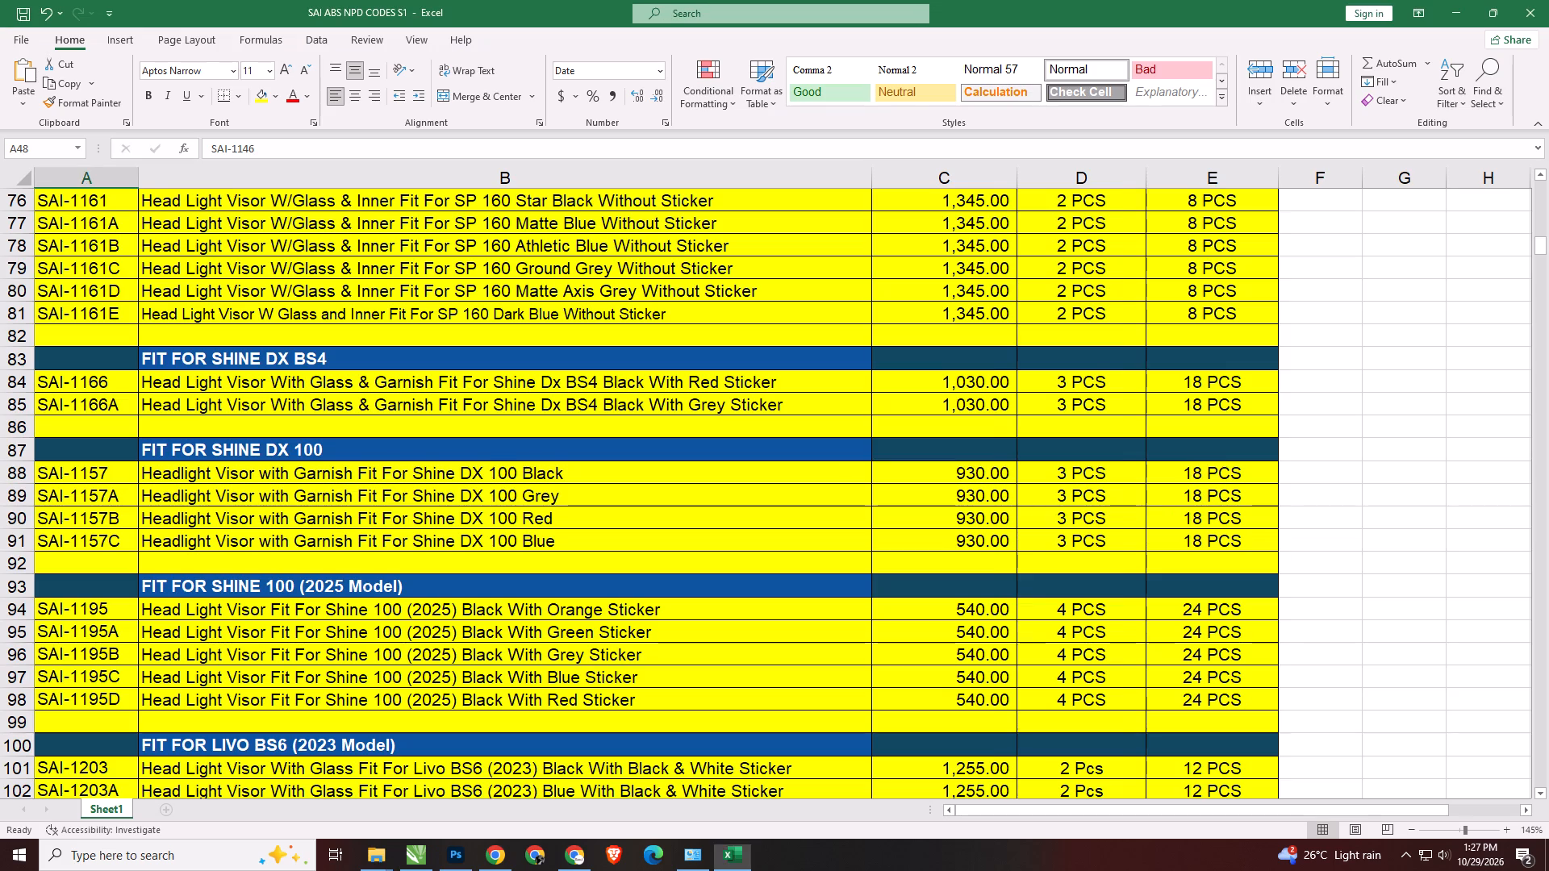
Review the Excel workbook's whole Head Light Visor list, from Splendor Plus 125 Million Edition through Suzuki Access 125 BS7.
scroll(228, 469, "up", 5)
scroll(157, 406, "up", 1)
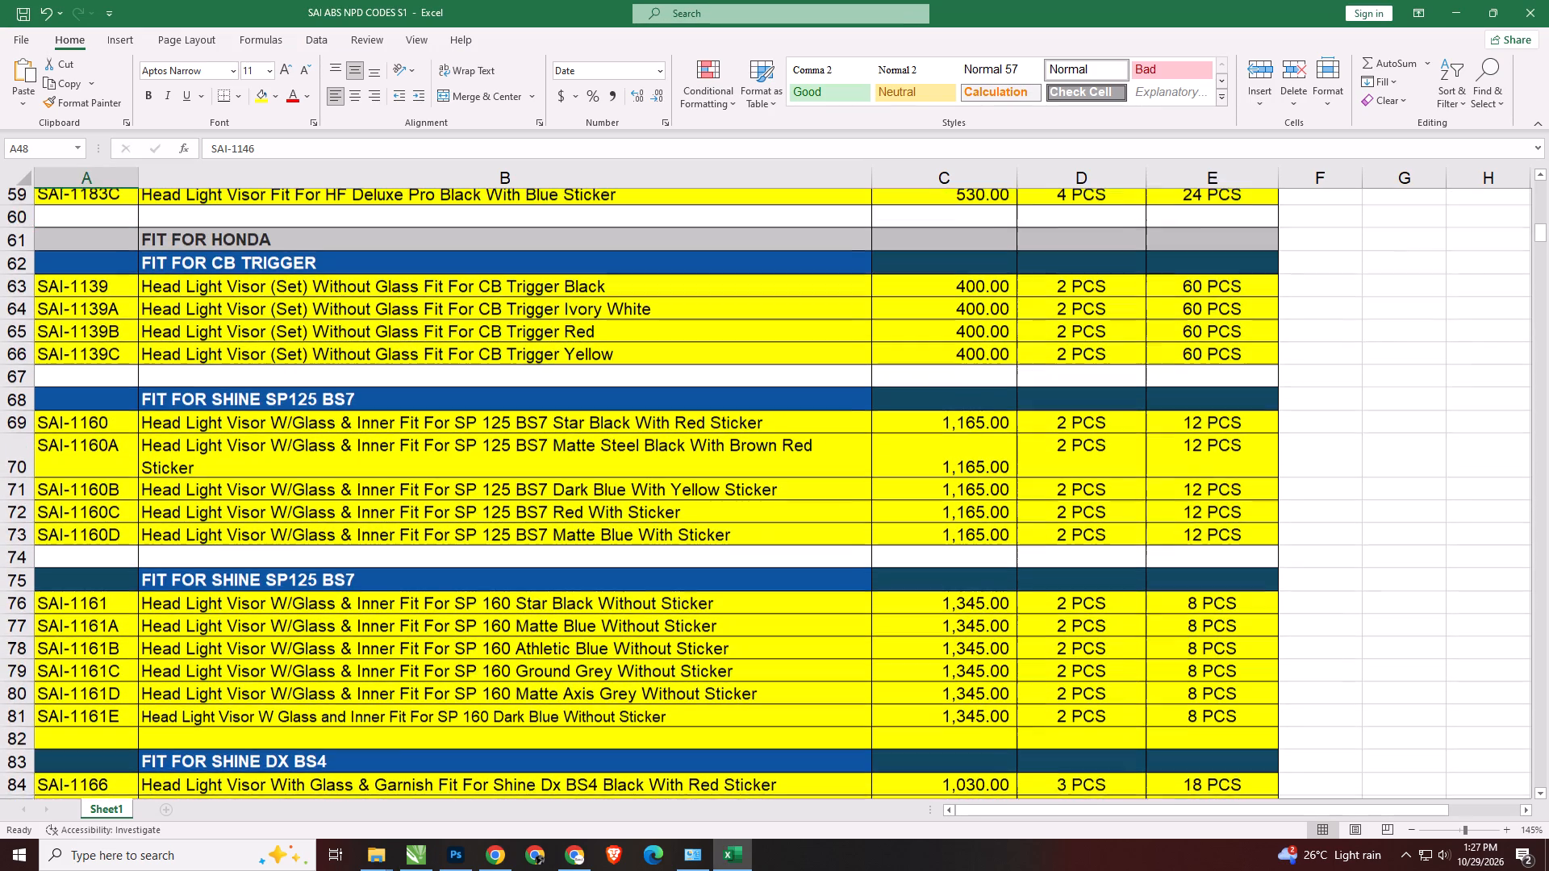
scroll(177, 405, "up", 6)
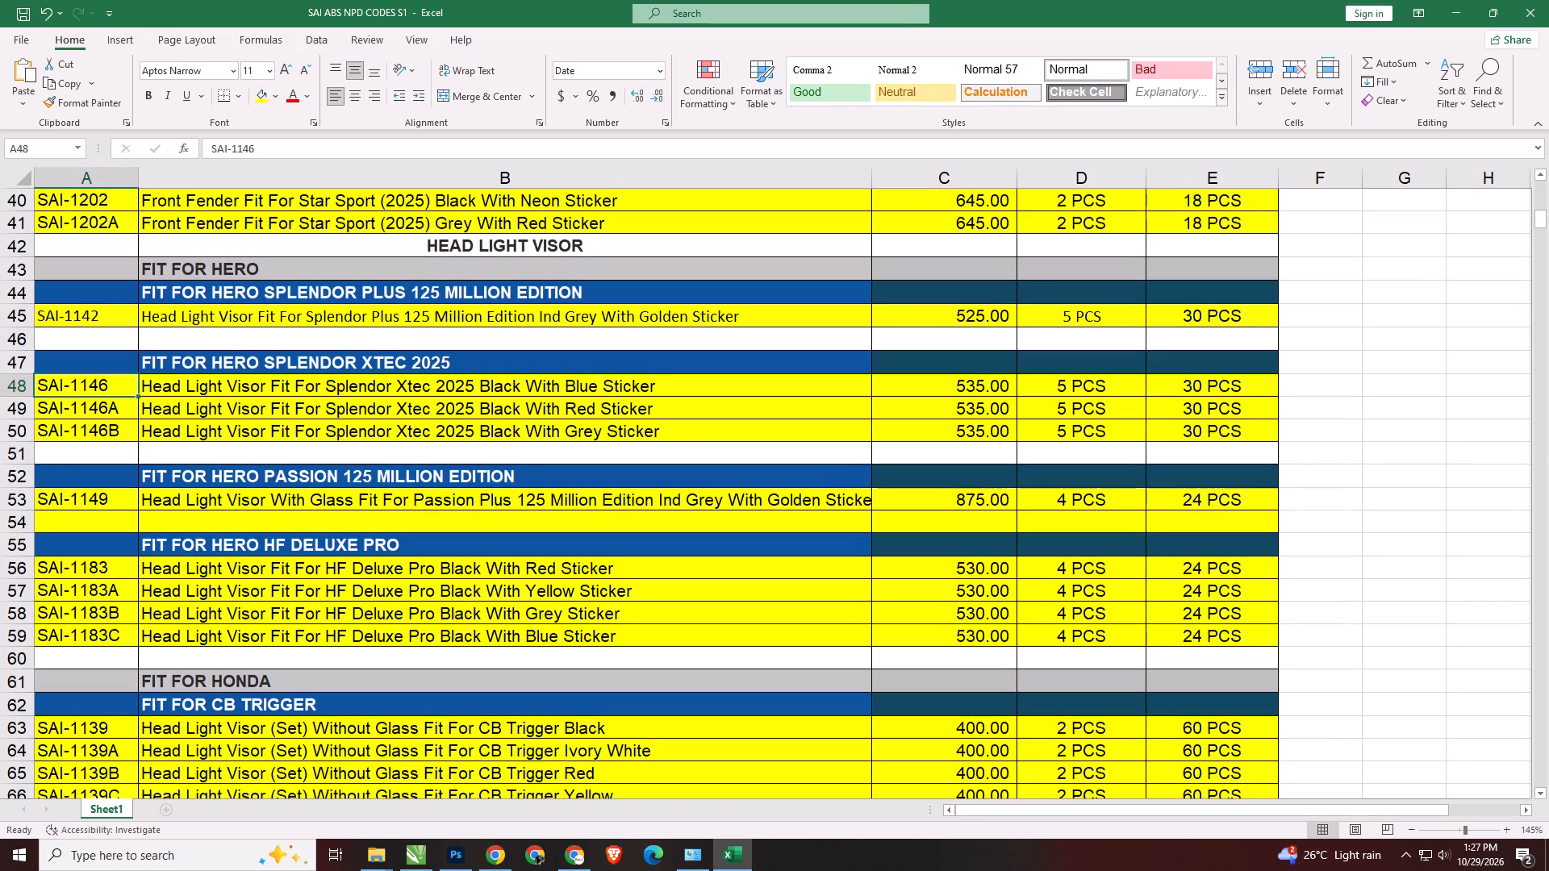
scroll(153, 502, "down", 7)
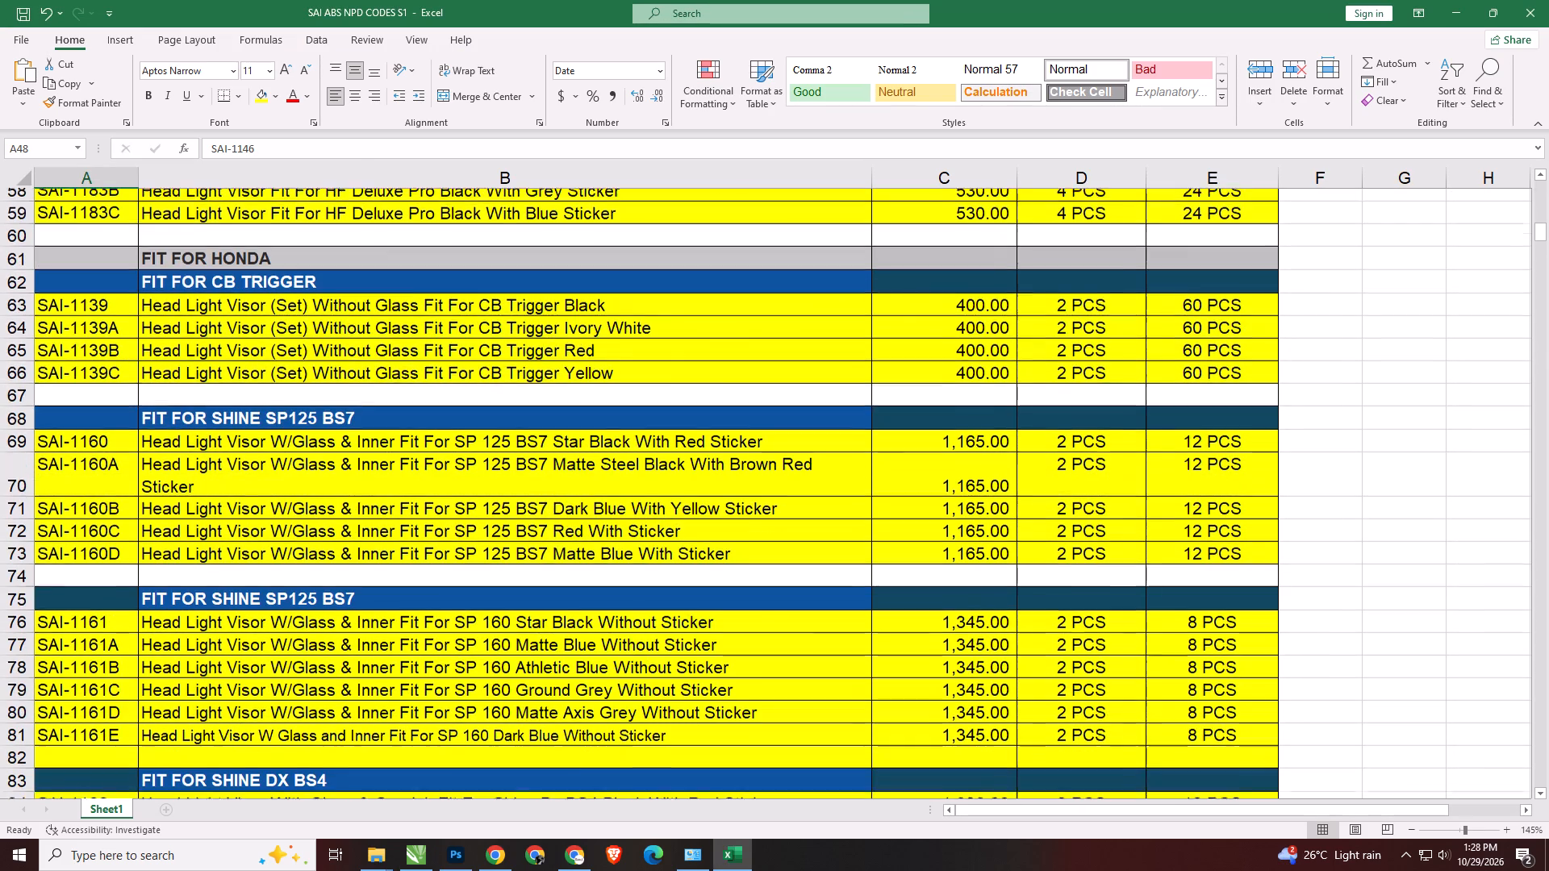
scroll(169, 529, "down", 6)
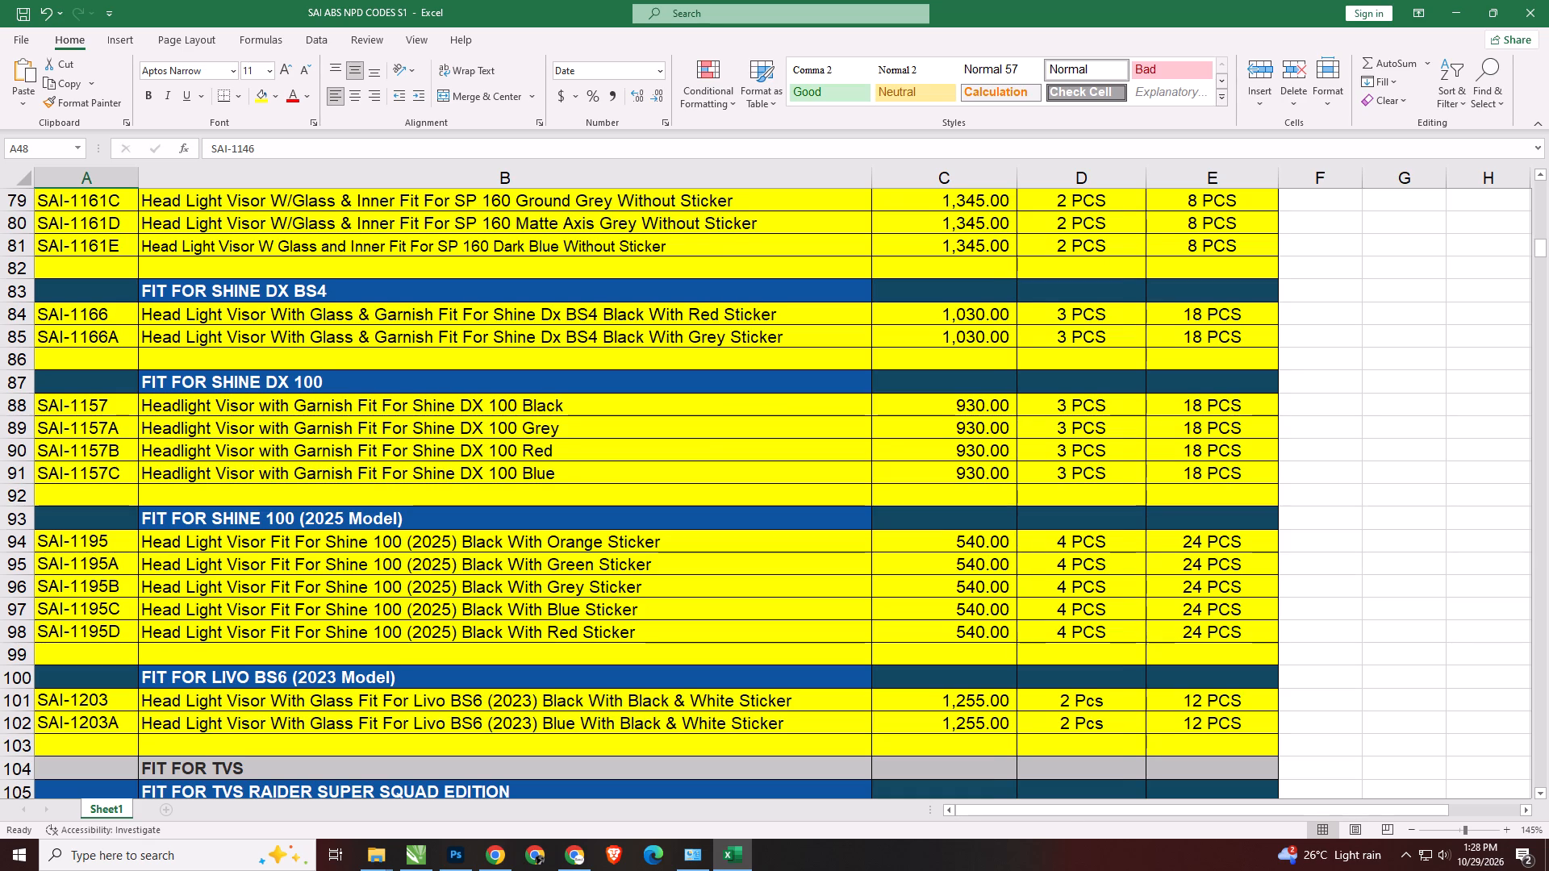
scroll(124, 440, "down", 3)
scroll(201, 581, "down", 4)
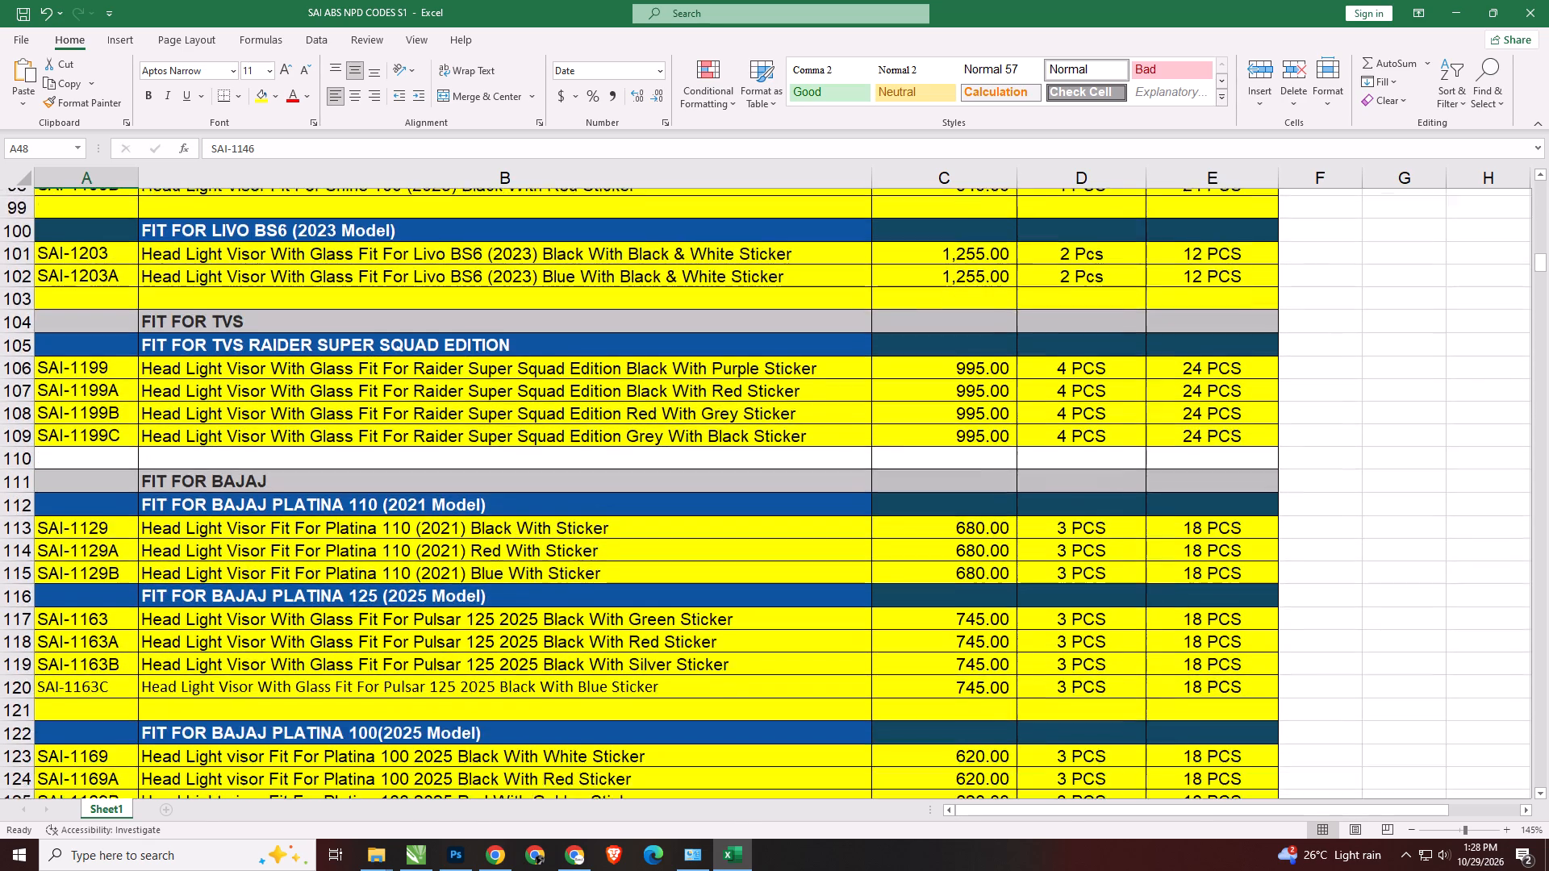
scroll(205, 598, "down", 11)
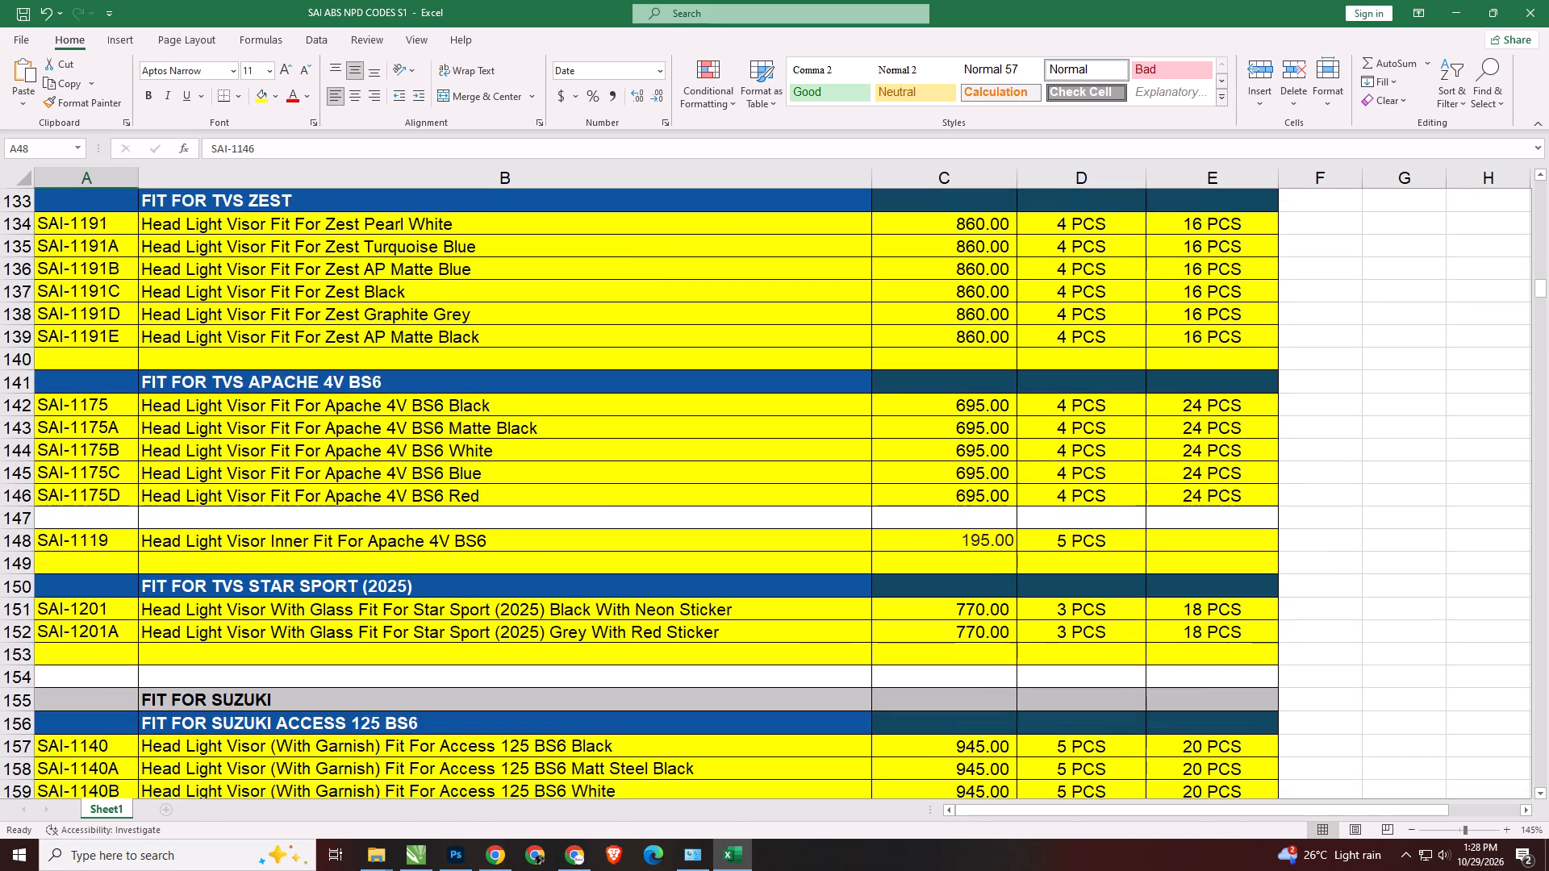
scroll(205, 601, "down", 3)
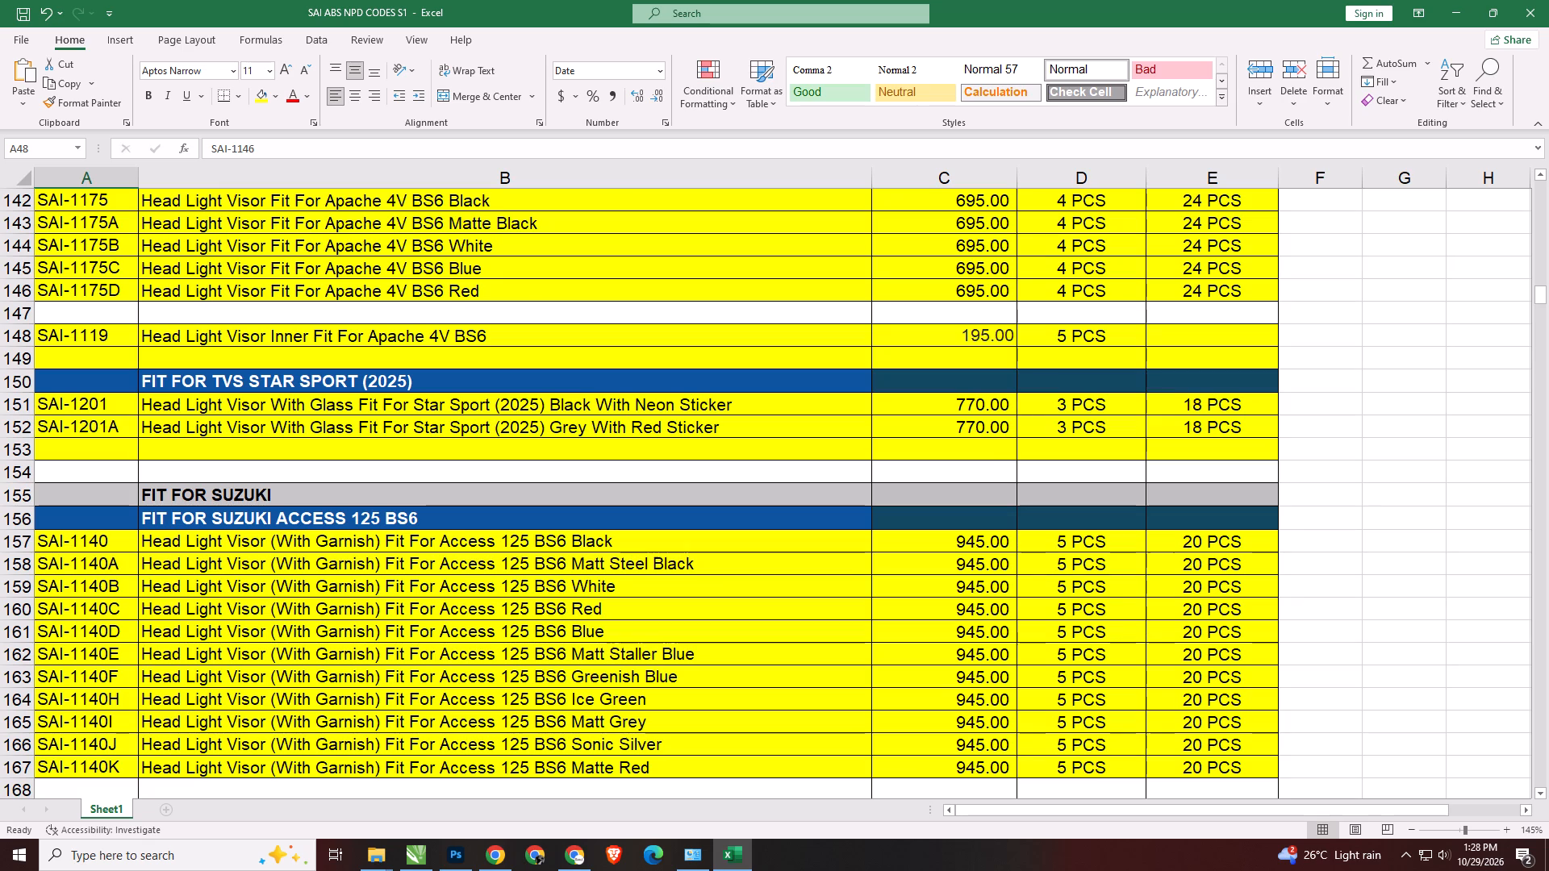
scroll(212, 593, "down", 3)
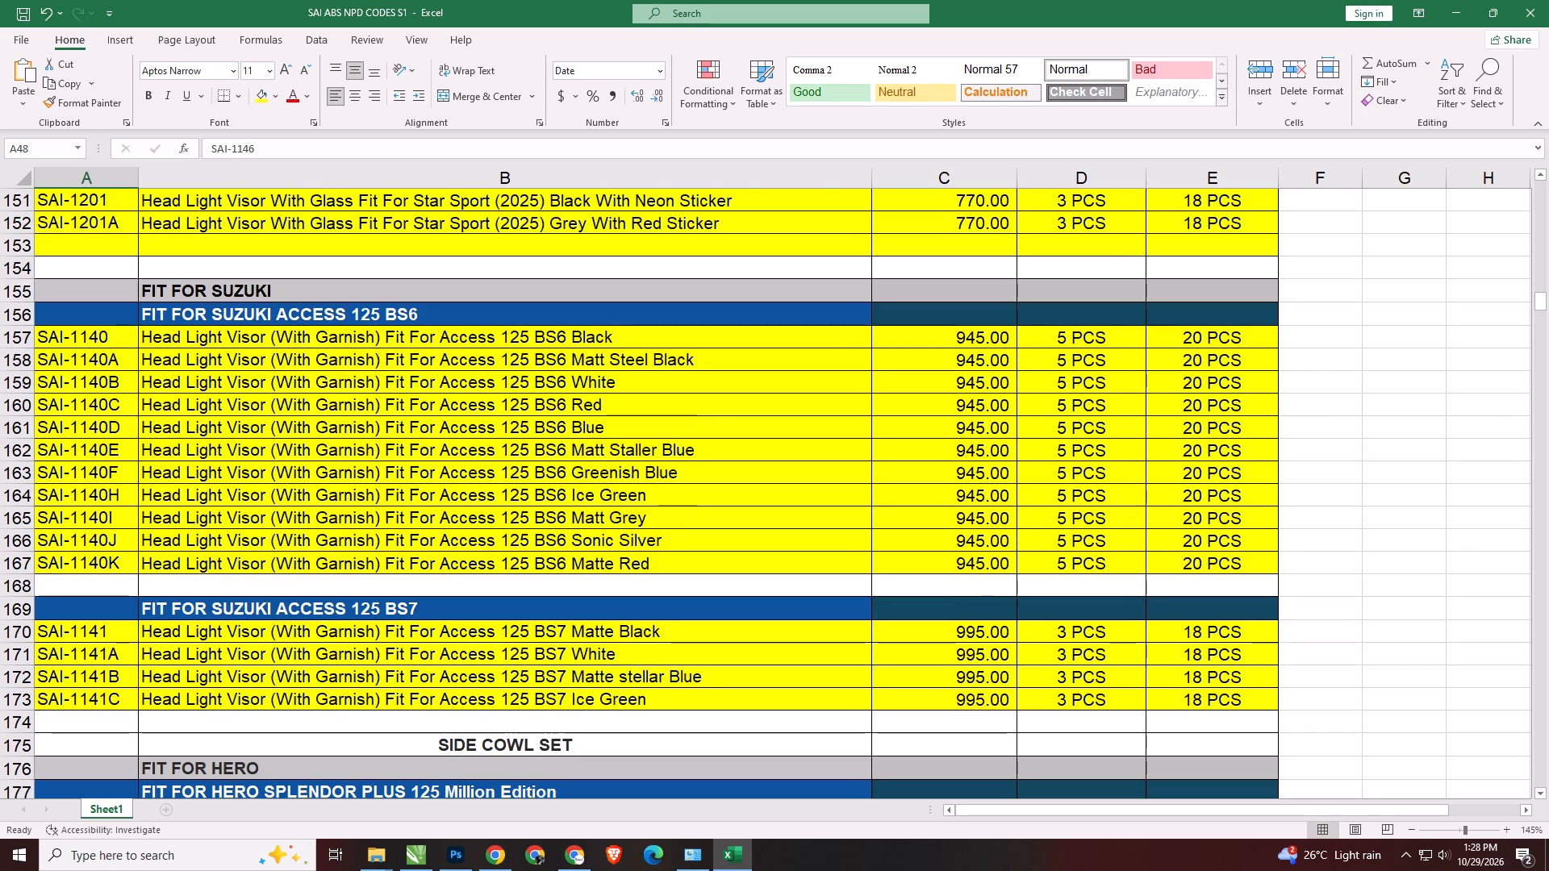
scroll(219, 536, "up", 6)
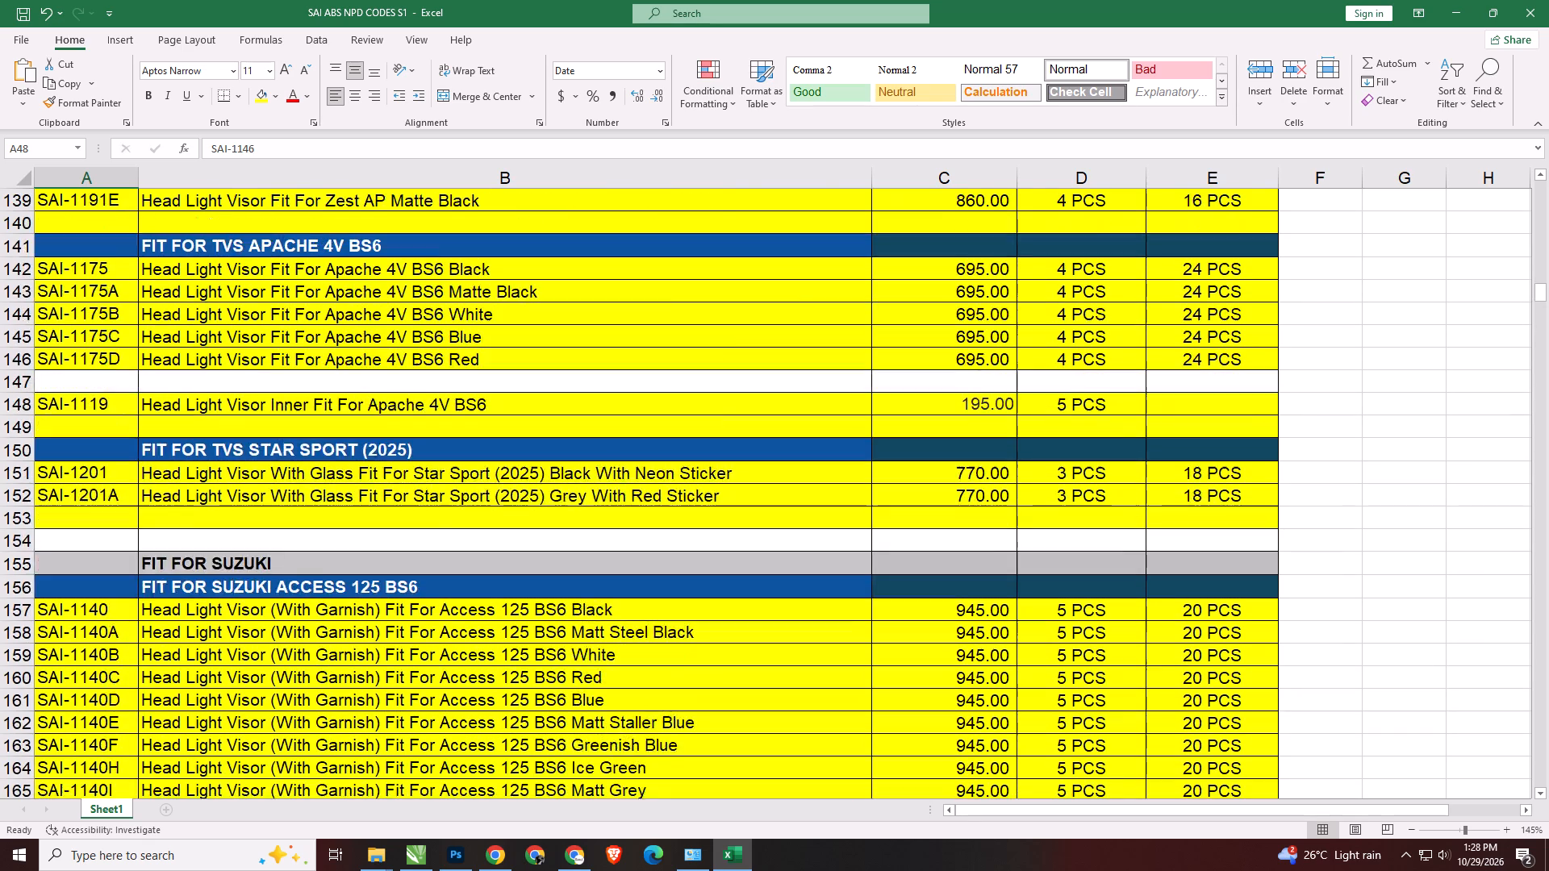
scroll(219, 536, "up", 20)
scroll(219, 536, "up", 6)
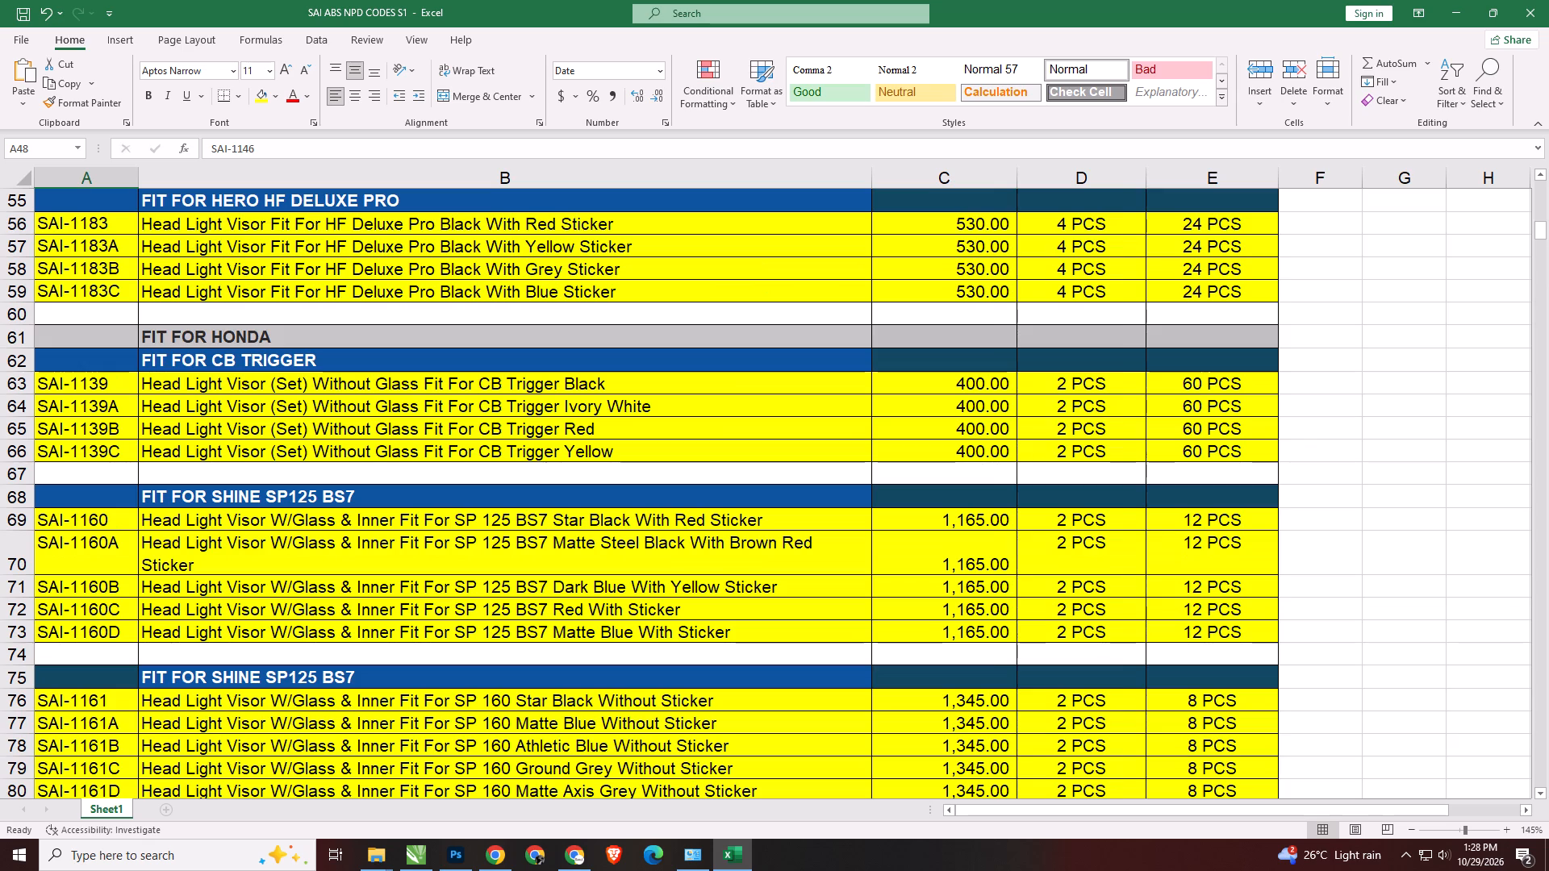
scroll(279, 549, "up", 20)
scroll(279, 549, "up", 3)
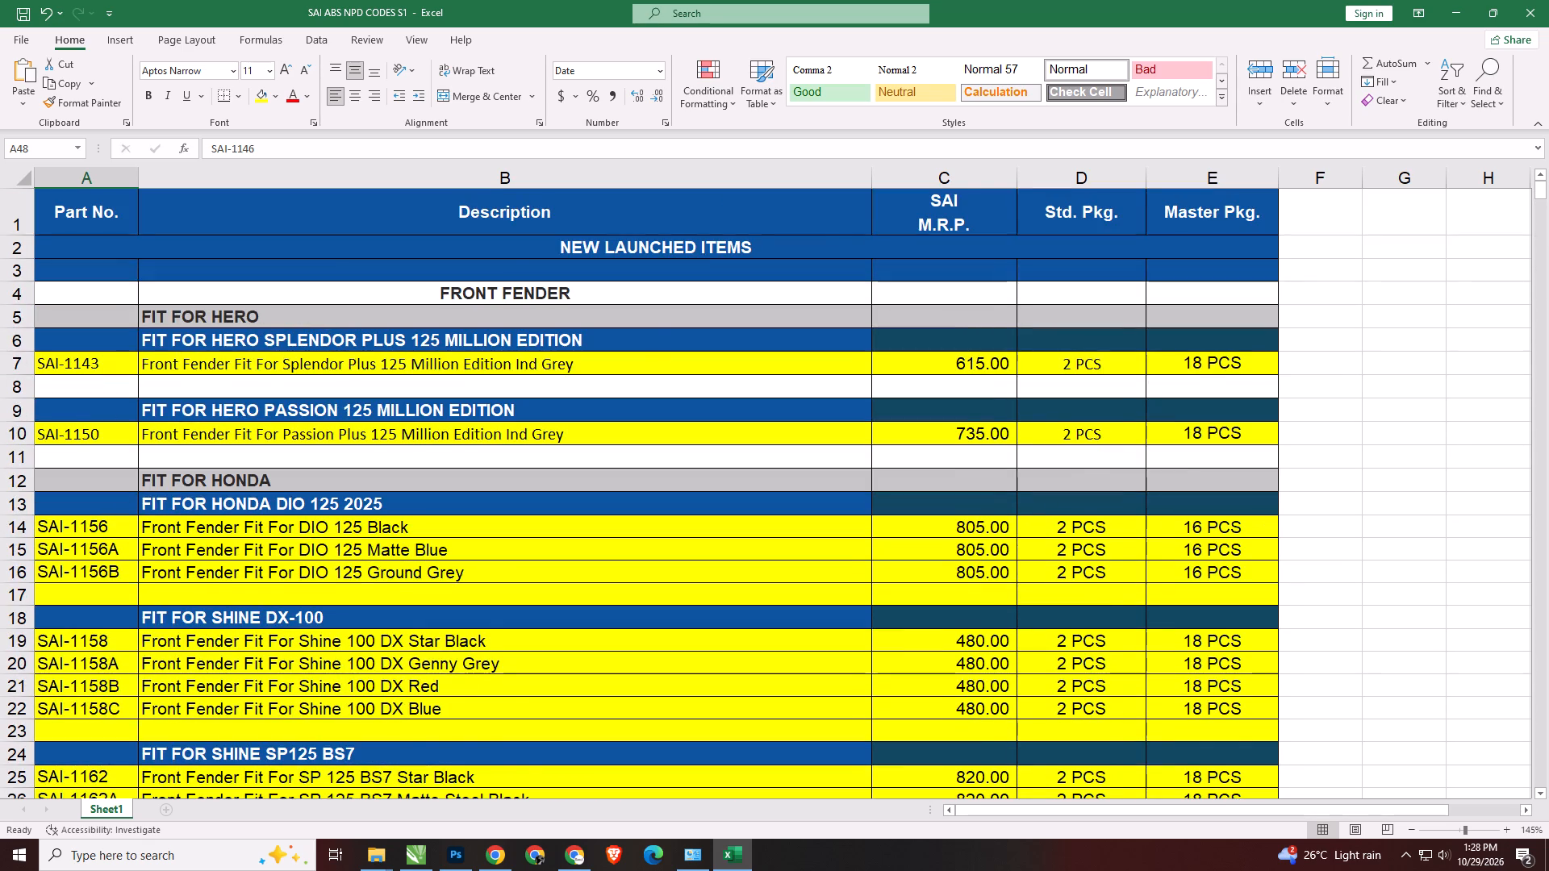
scroll(260, 549, "down", 2)
Switch to CorelDRAW and close the Catalogue Design NPD document without saving its changes.
key("alt+Tab")
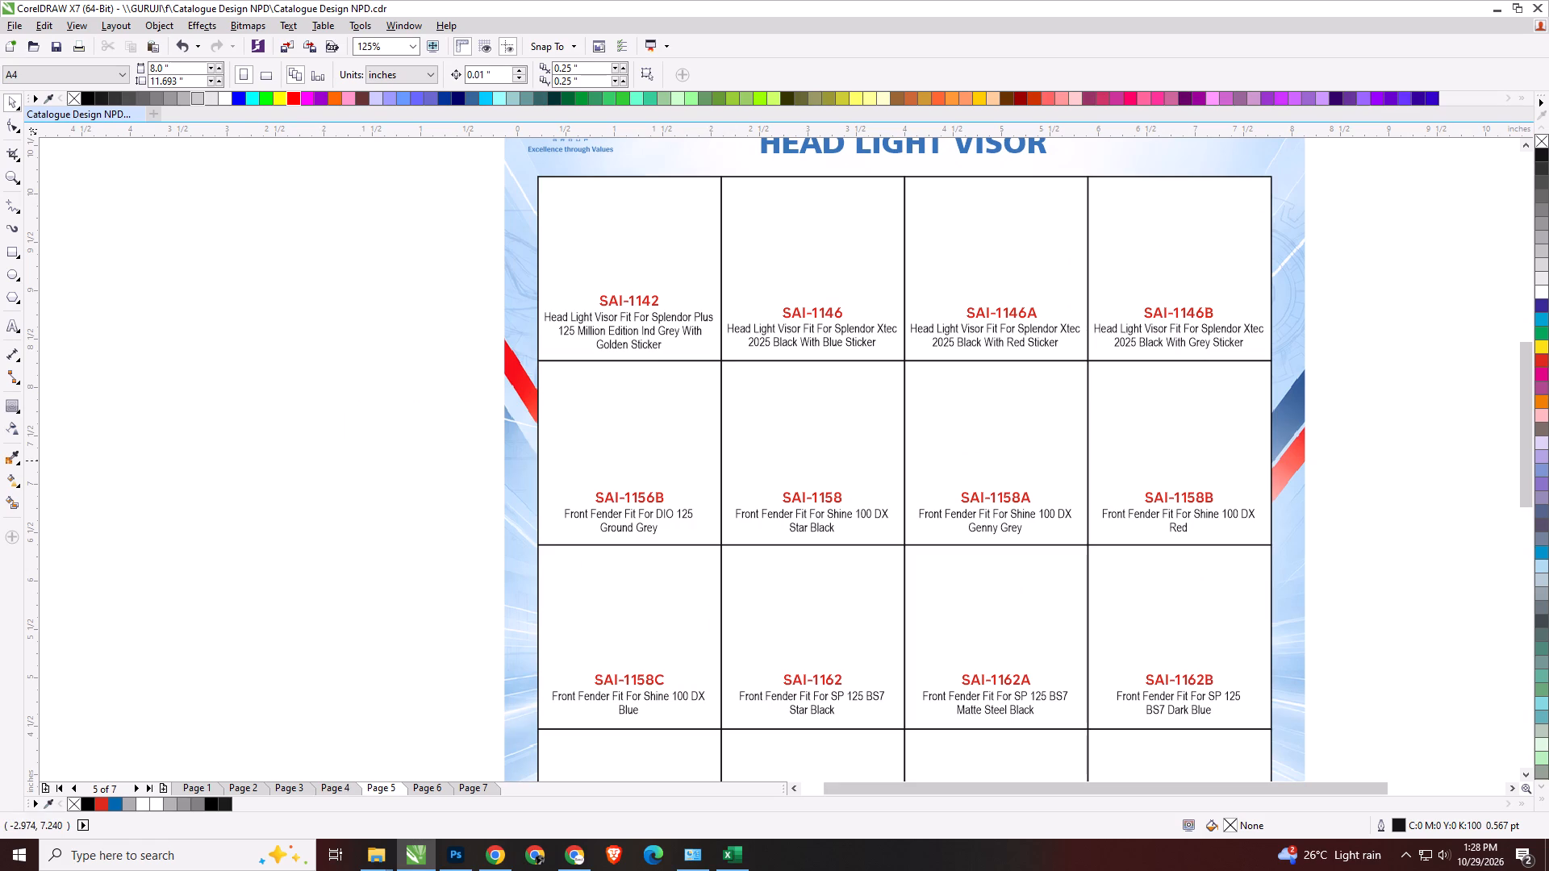
left_click(228, 461)
left_click(349, 689)
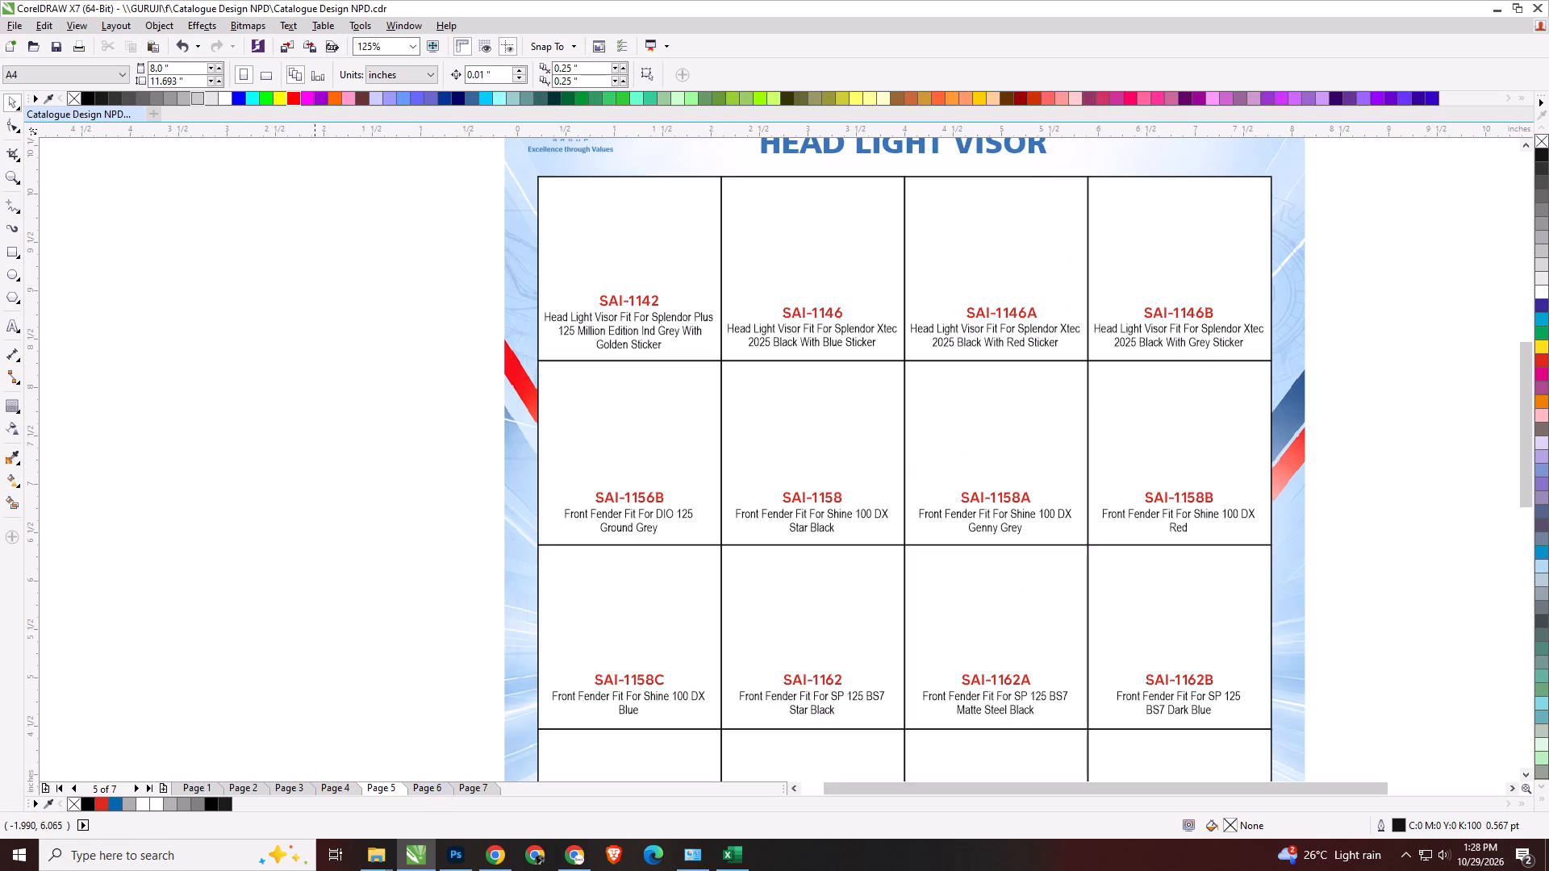
left_click(136, 115)
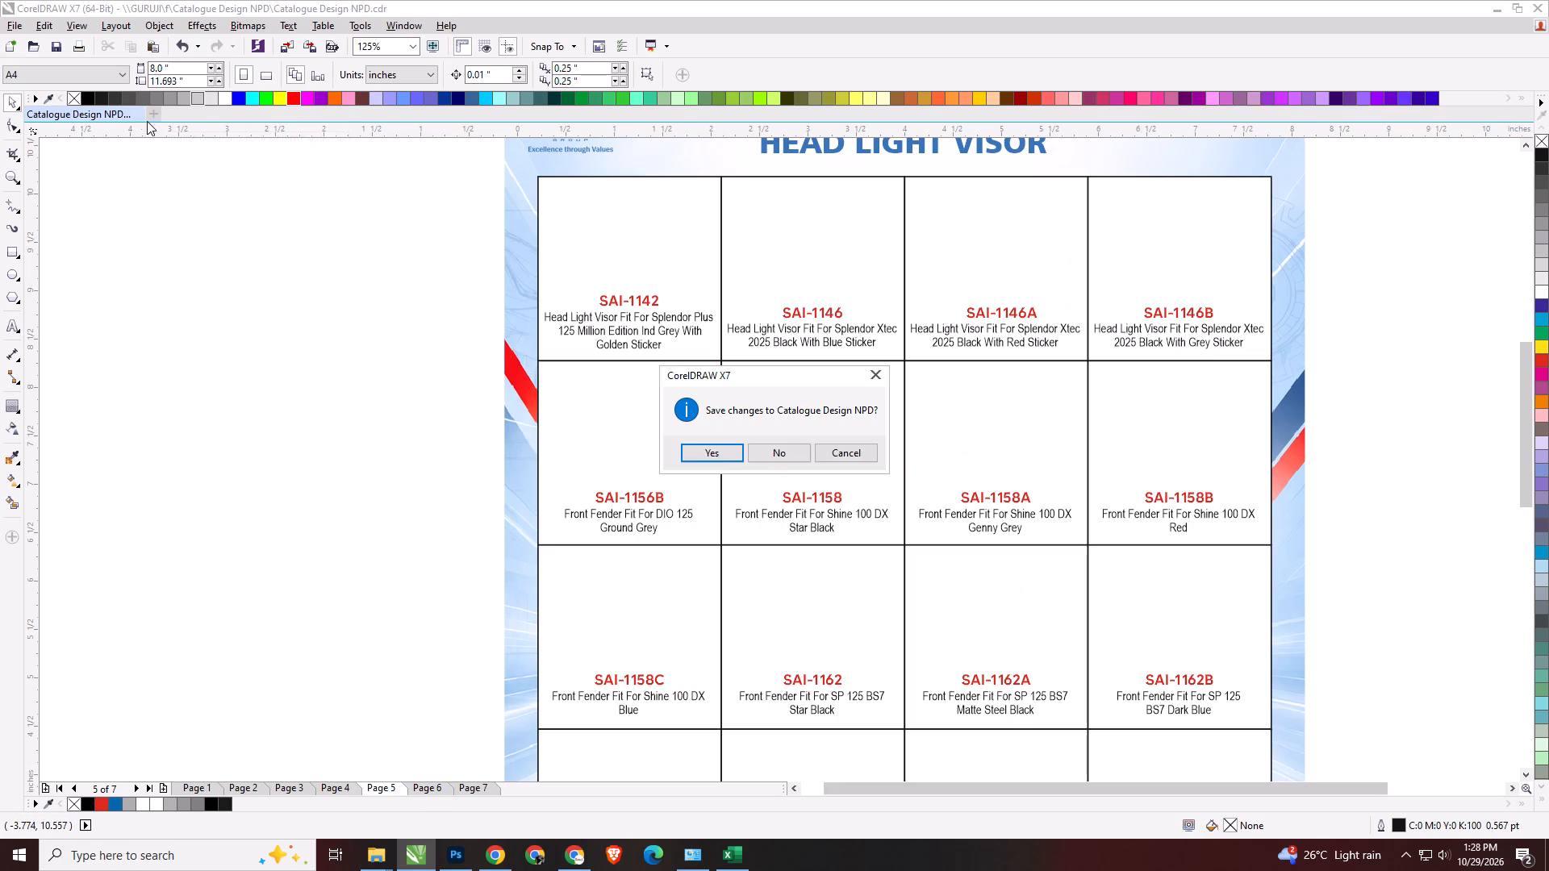
left_click(784, 452)
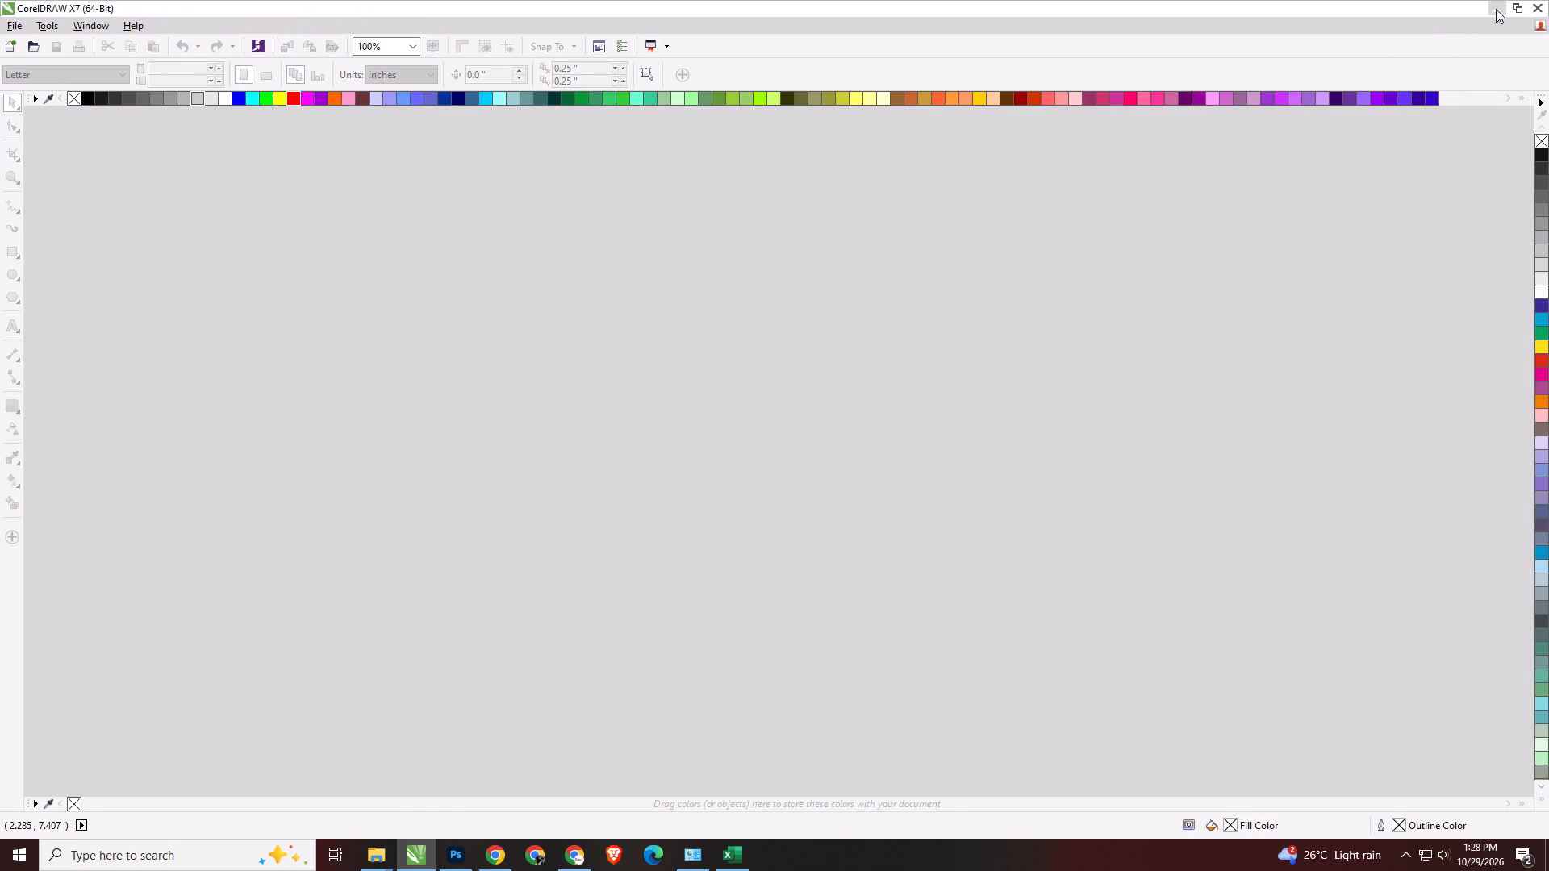
Switch to the Catalogue Design NPD folder in File Explorer, refresh it and reopen the Catalogue Design NPD CorelDRAW file.
left_click(1496, 9)
left_click(1463, 3)
left_click(1184, 480)
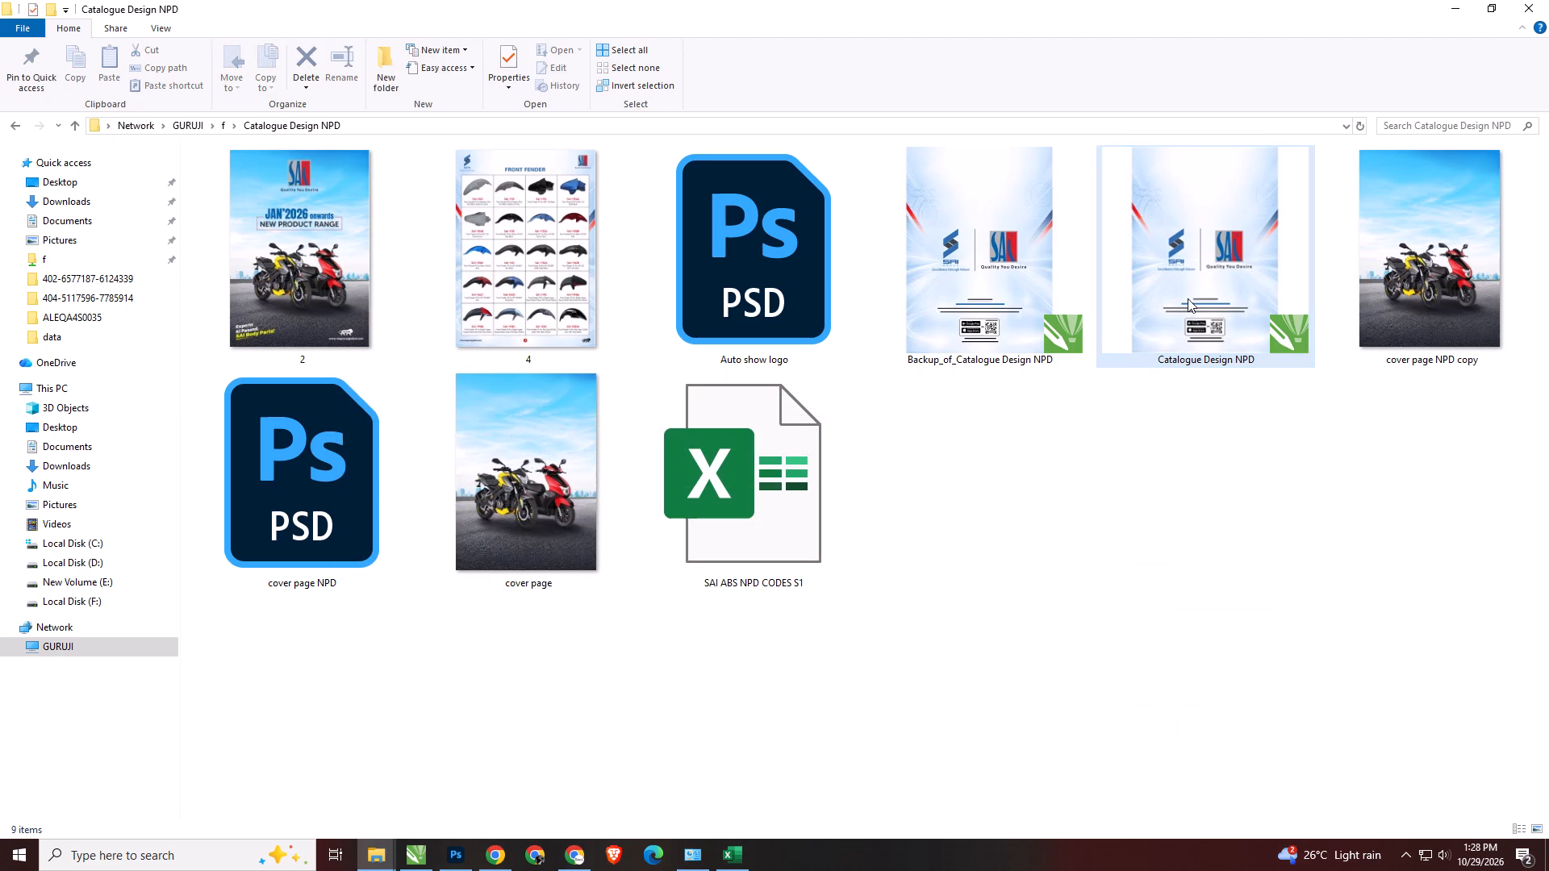
double_click(1085, 451)
right_click(1085, 451)
left_click(1117, 517)
left_click(1024, 511)
right_click(1024, 511)
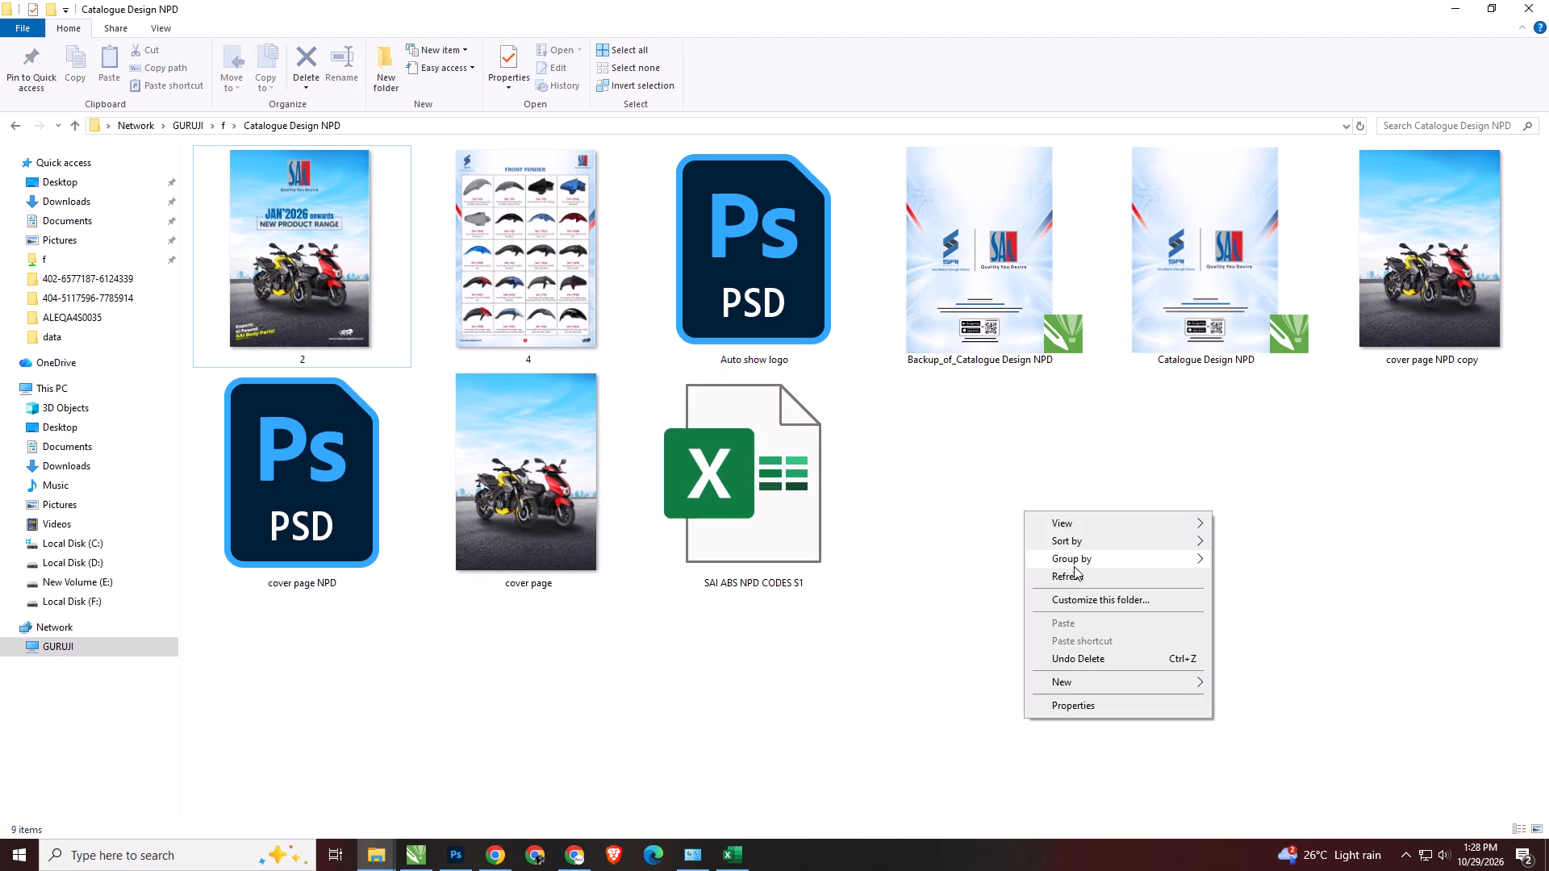
left_click(1076, 577)
left_click_drag(1145, 558, 1149, 547)
double_click(1184, 296)
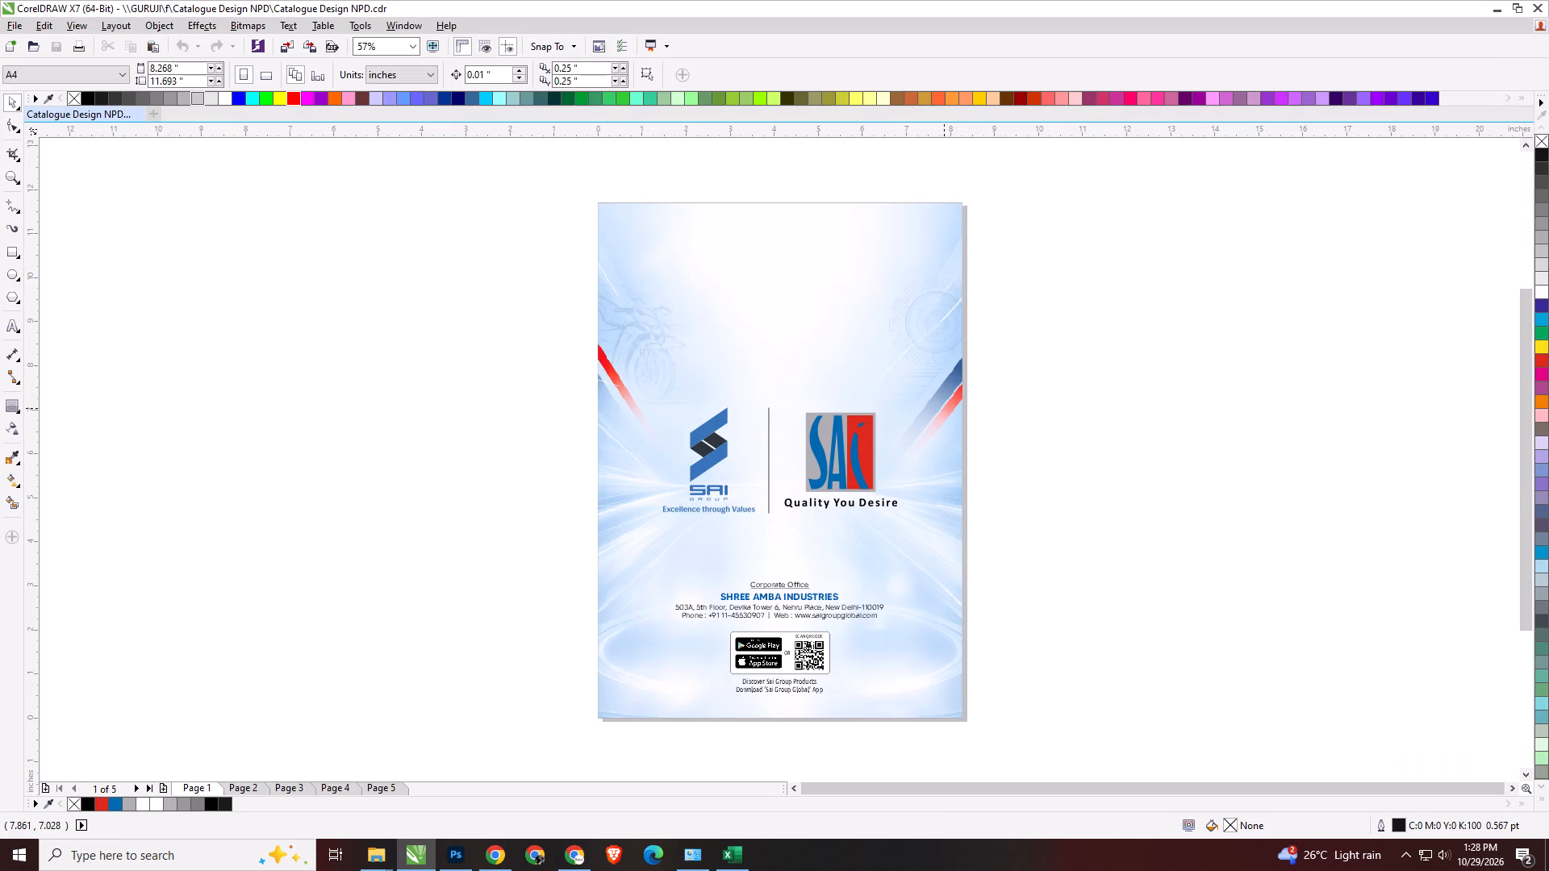
Copy all objects of the Head Light Visor layout on page 5.
left_click(326, 792)
left_click(395, 786)
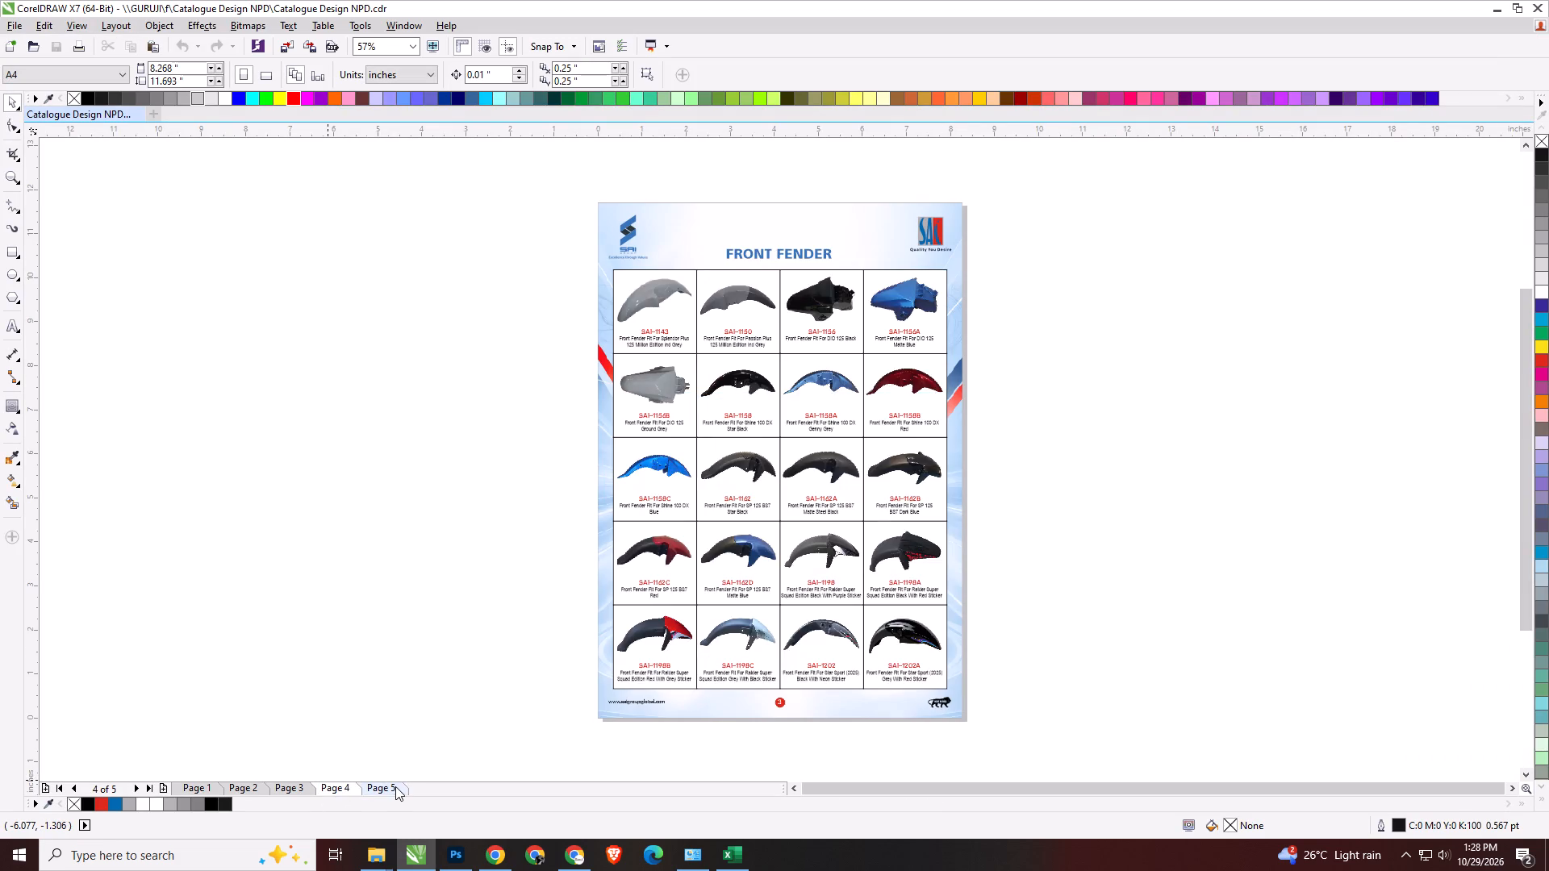
left_click(403, 568)
key("ctrl+a")
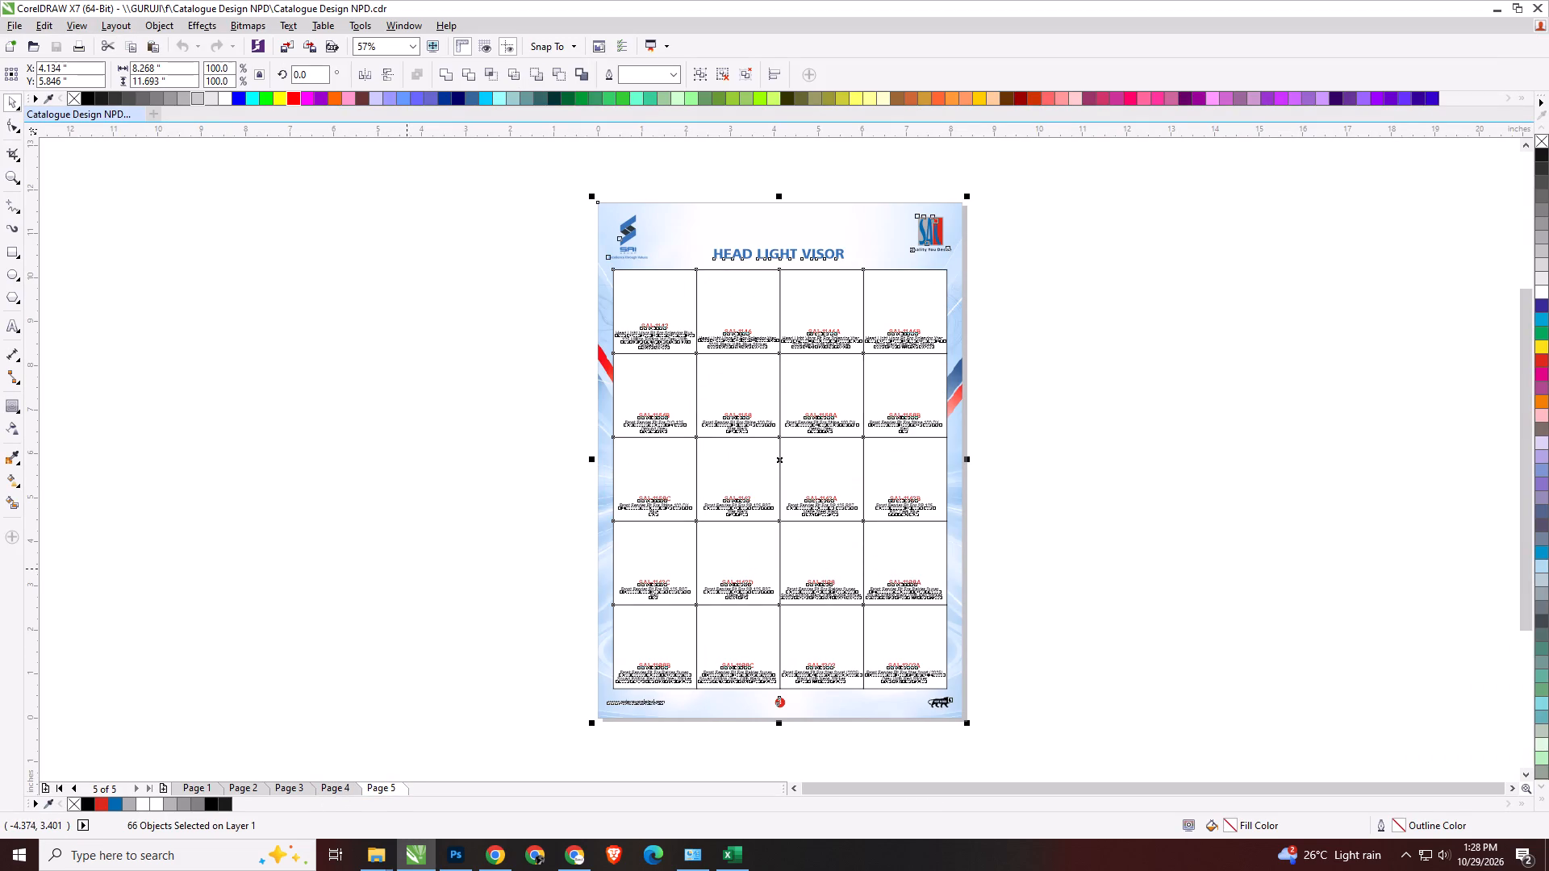
key("ctrl+c")
left_click(390, 706)
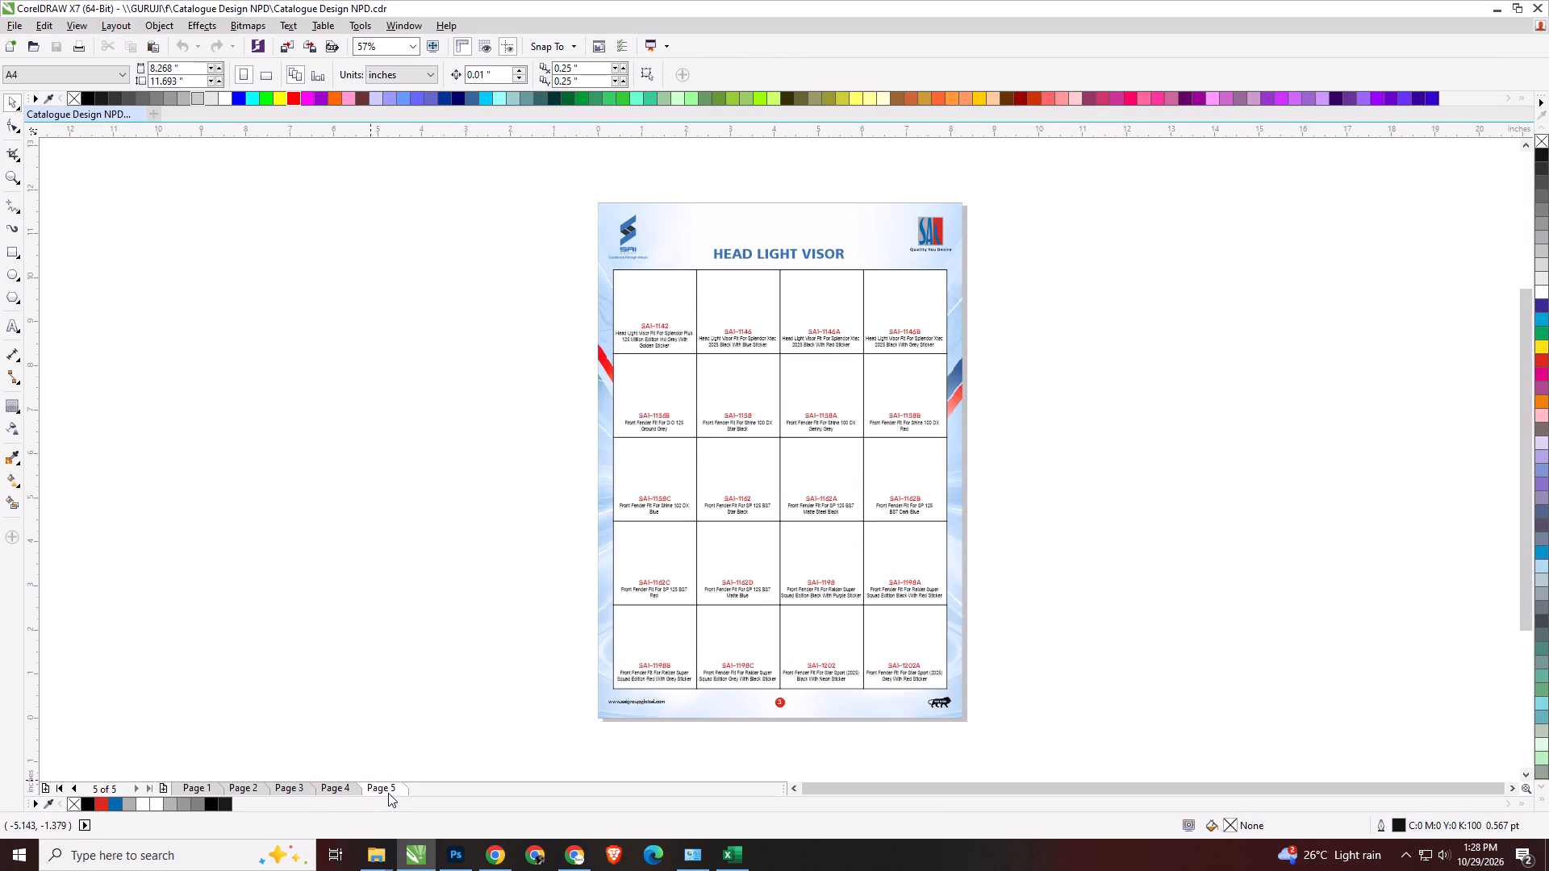
left_click(388, 790)
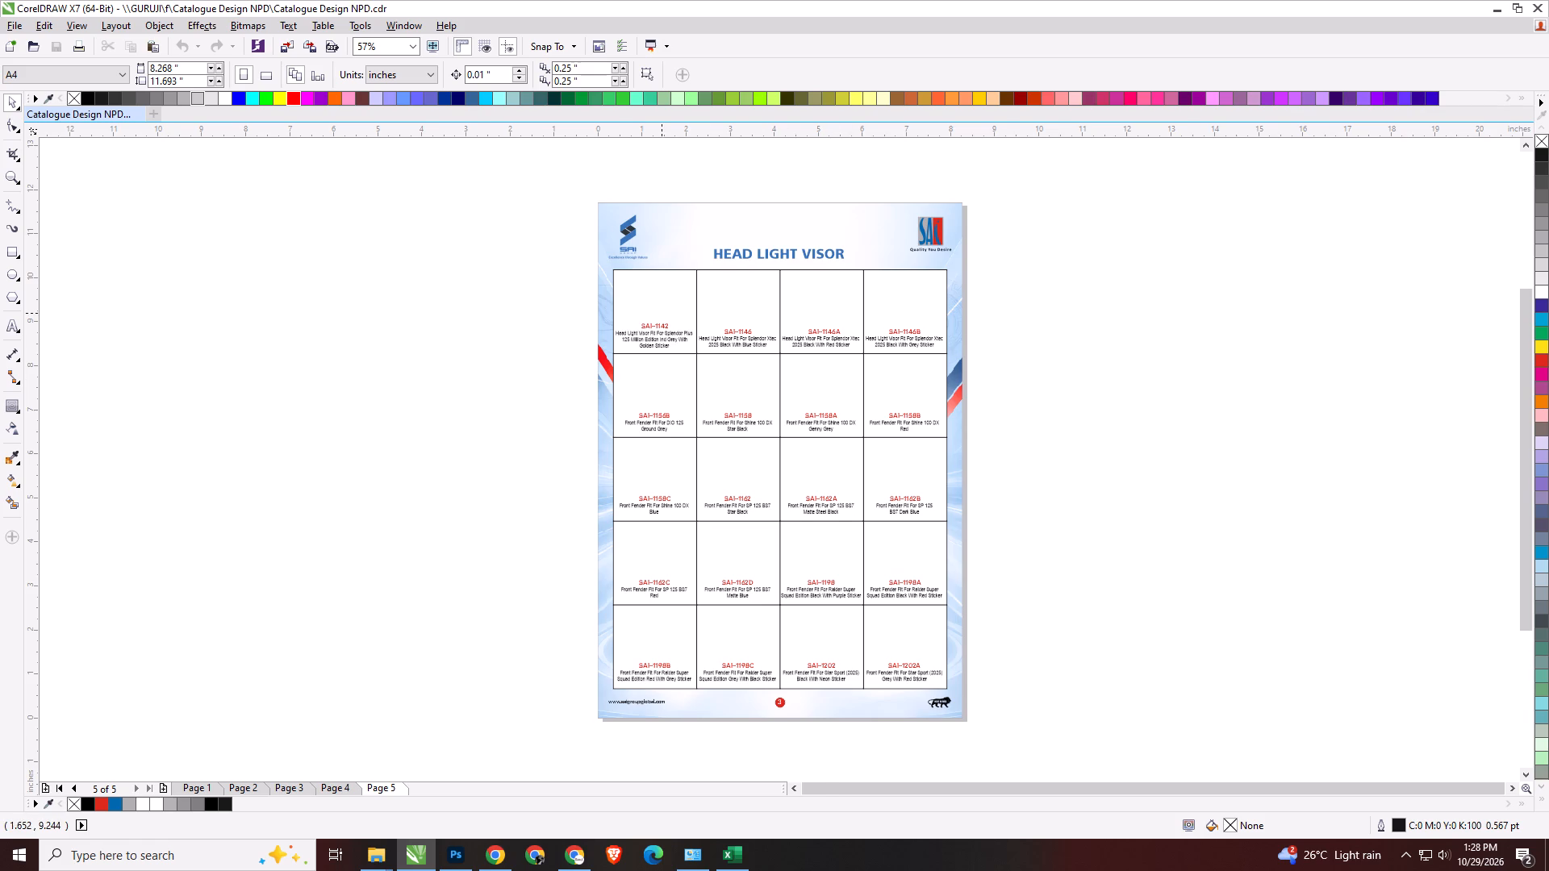
Examine the product codes and descriptions in the upper rows of the Head Light Visor grid on page 5.
scroll(662, 313, "up", 1)
scroll(602, 396, "down", 1)
scroll(699, 365, "up", 1)
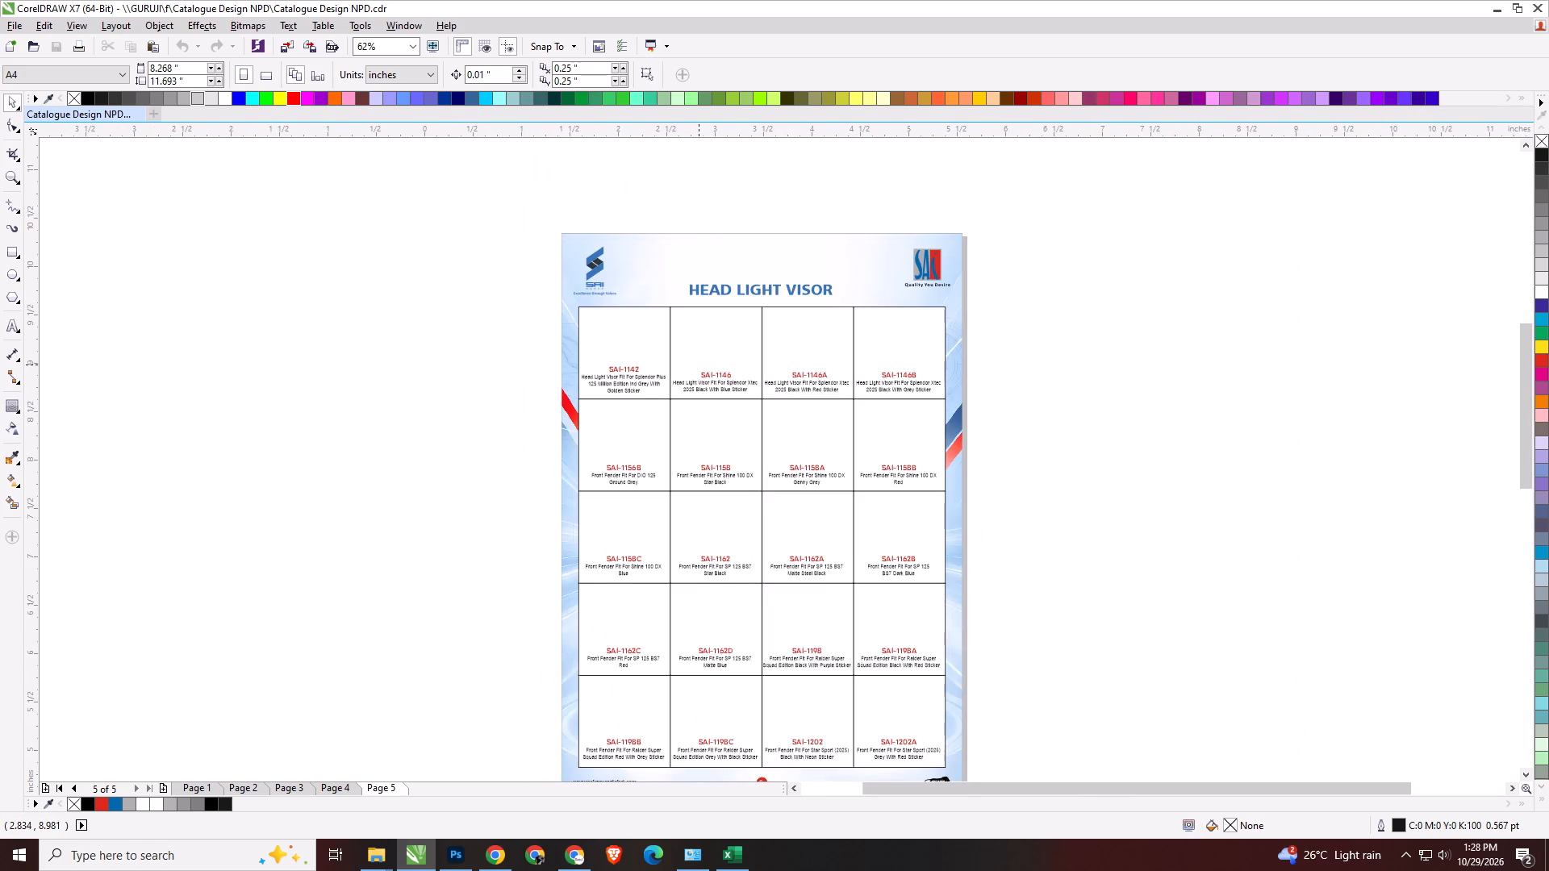
left_click(376, 412)
left_click(567, 376)
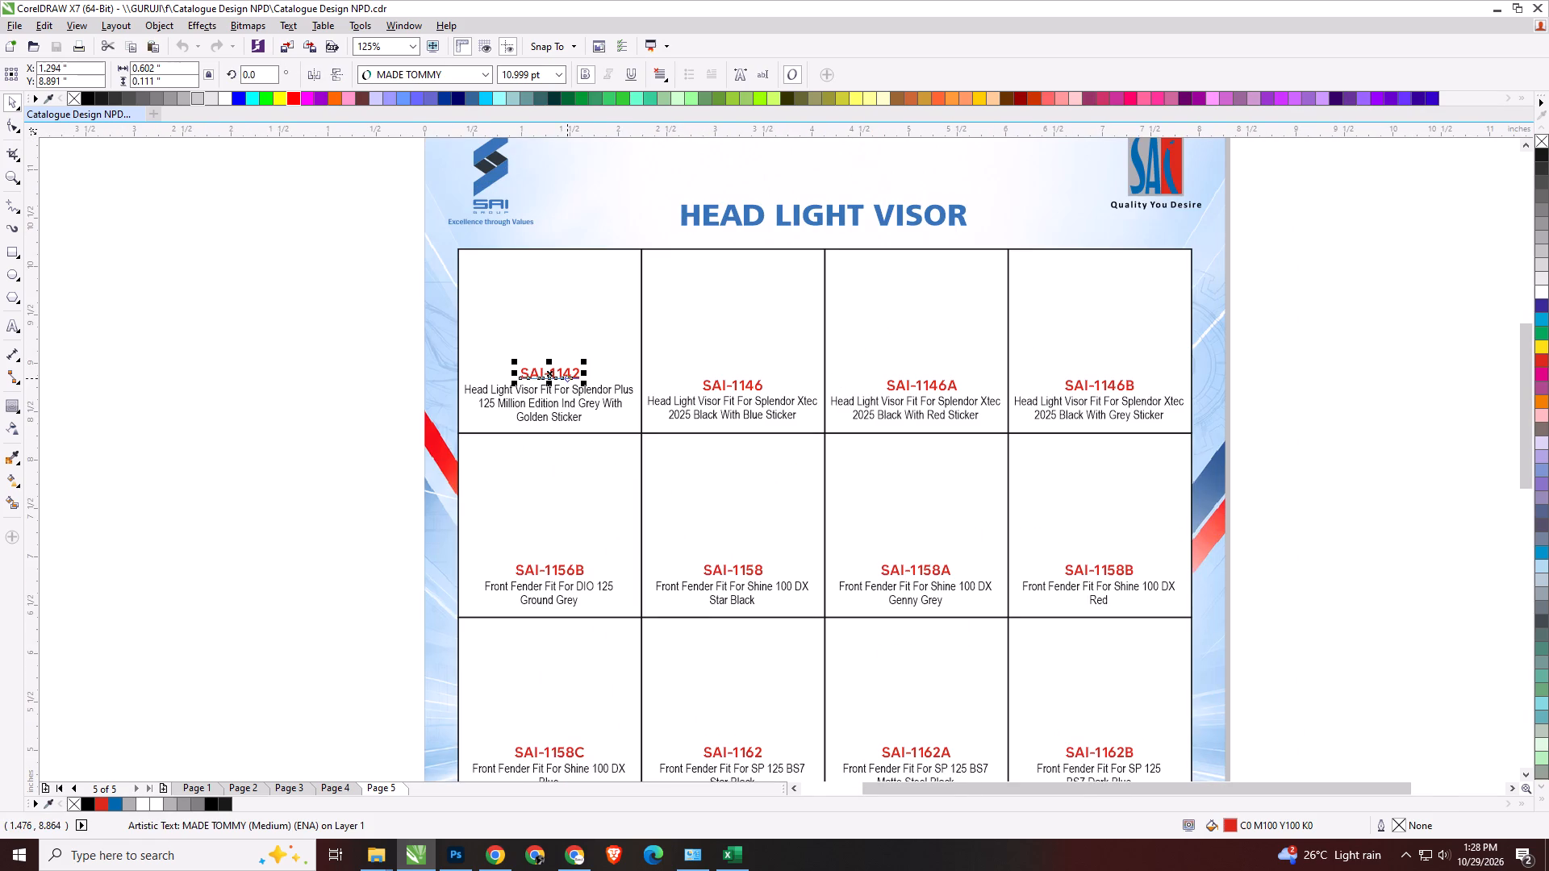
left_click(1115, 381)
left_click_drag(1523, 365, 1523, 381)
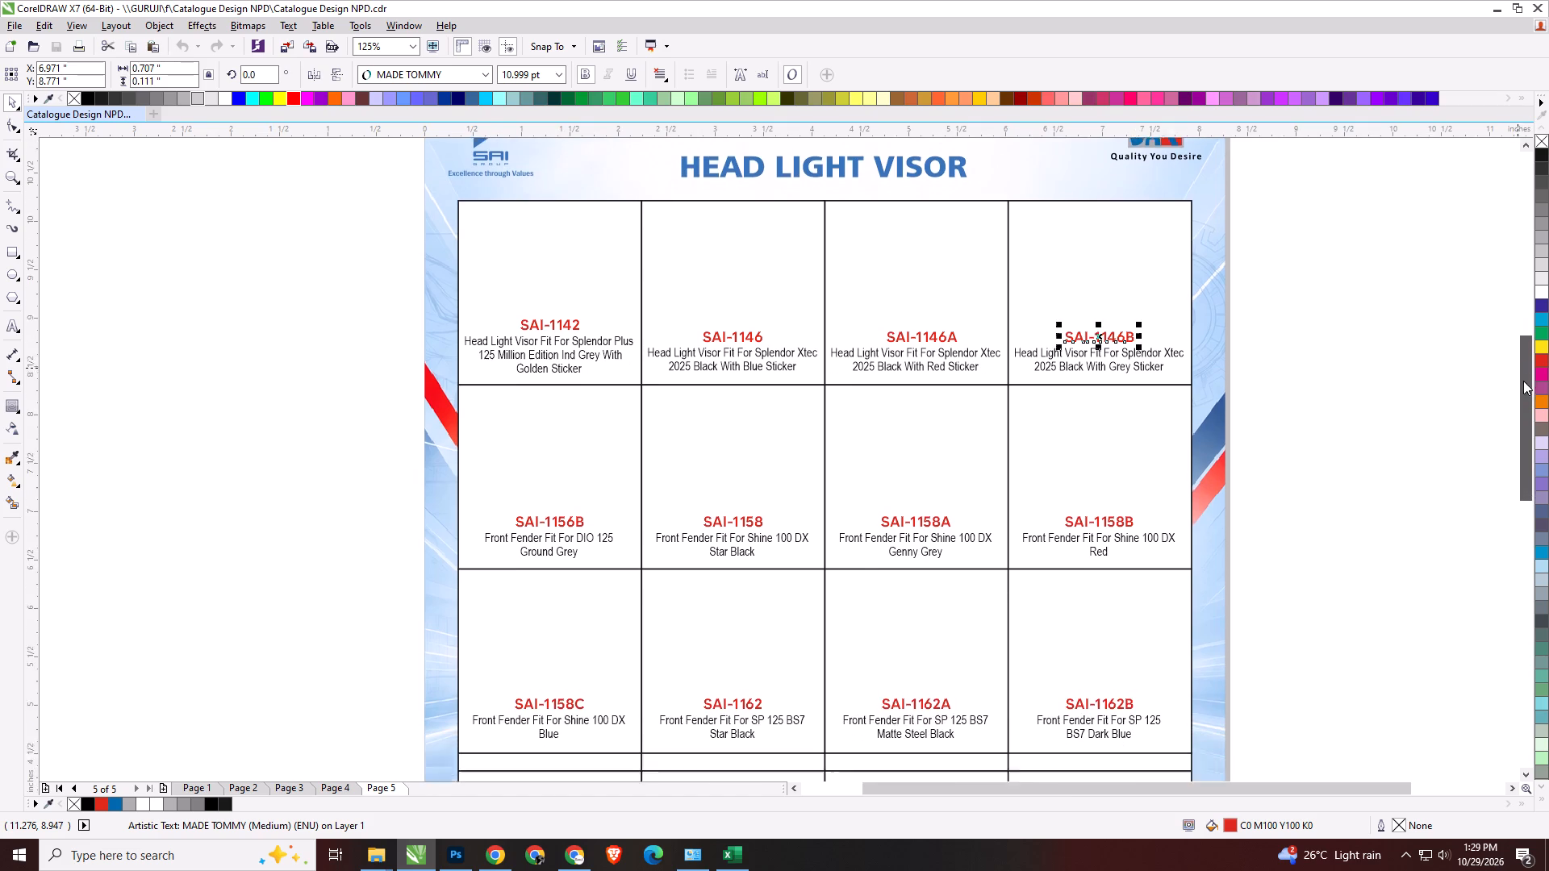
left_click_drag(1523, 381, 1523, 391)
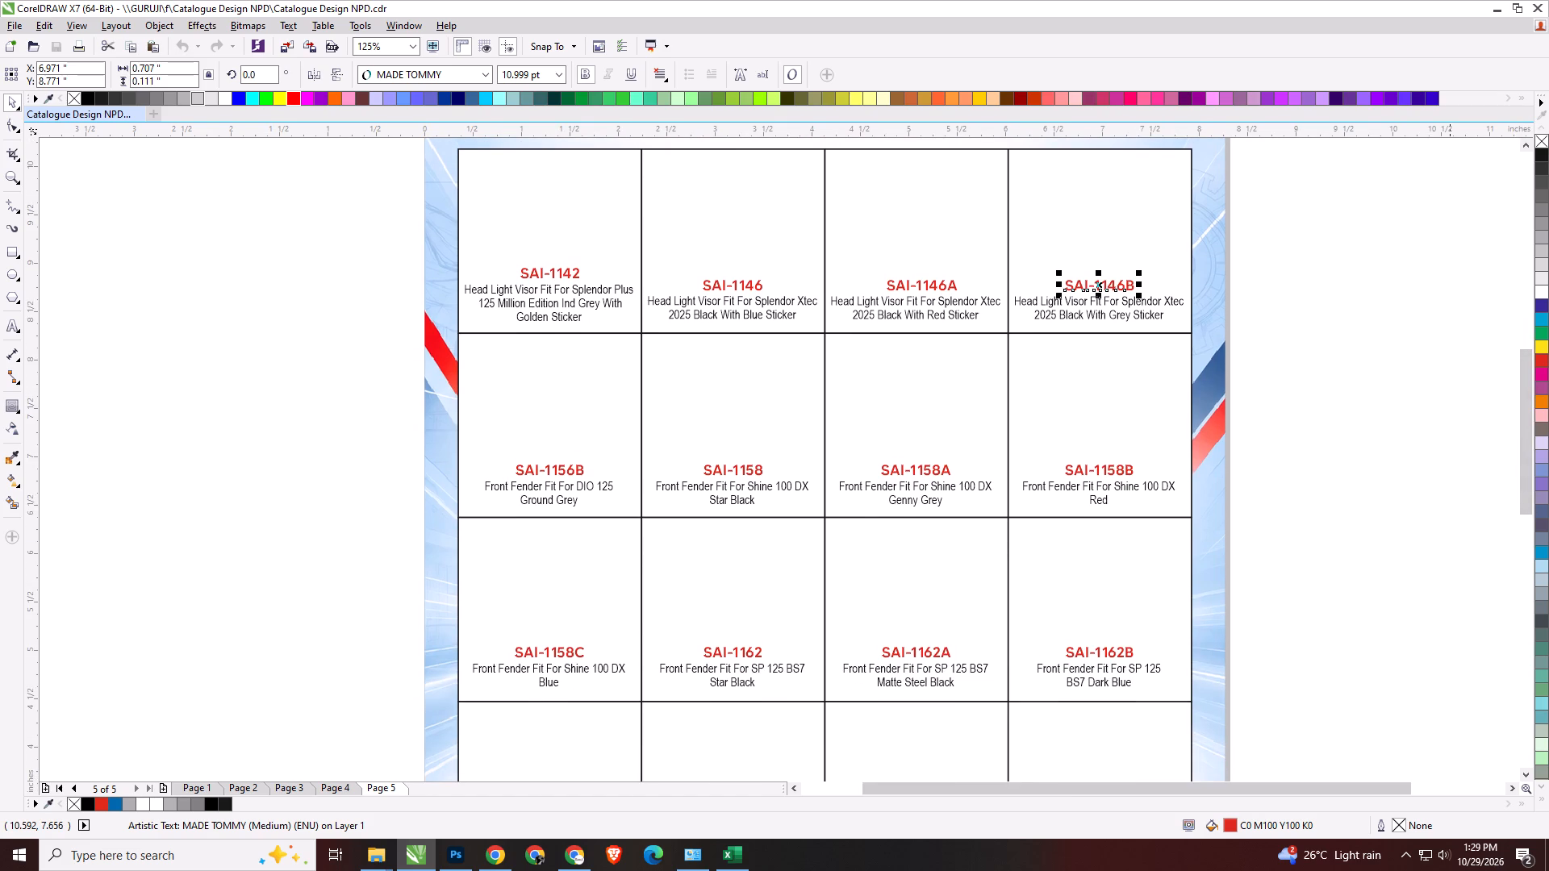
key("alt+Tab")
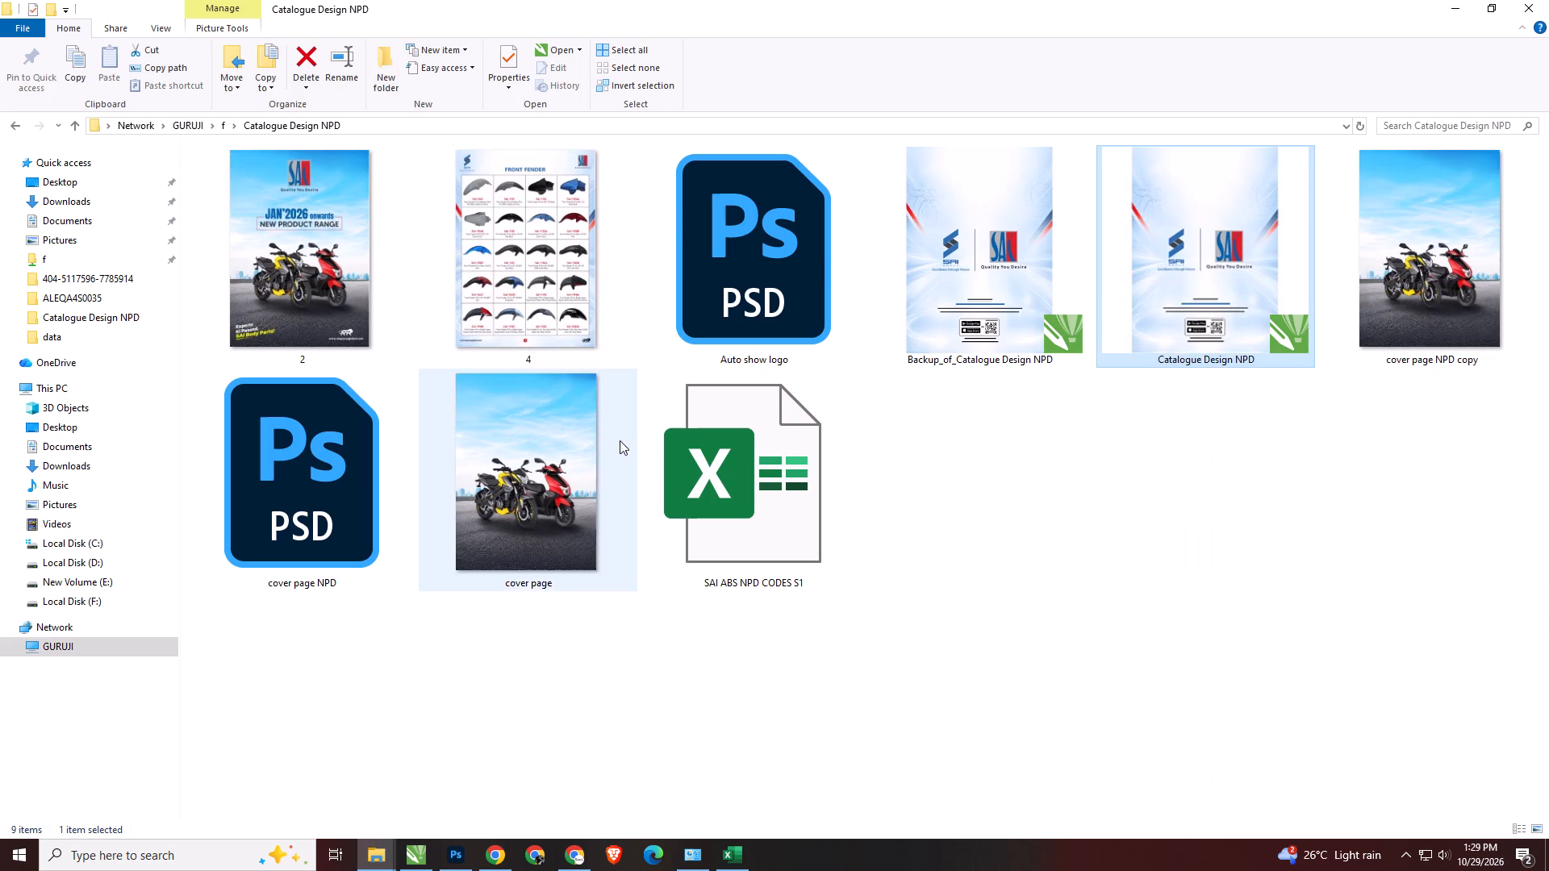
Switch to Excel and compare the Head Light Visor rows SAI-1142 to SAI-1146B with the first grid row on page 5 in CorelDRAW.
key("alt+Tab")
key("alt+Tab")
key("alt+Tab")
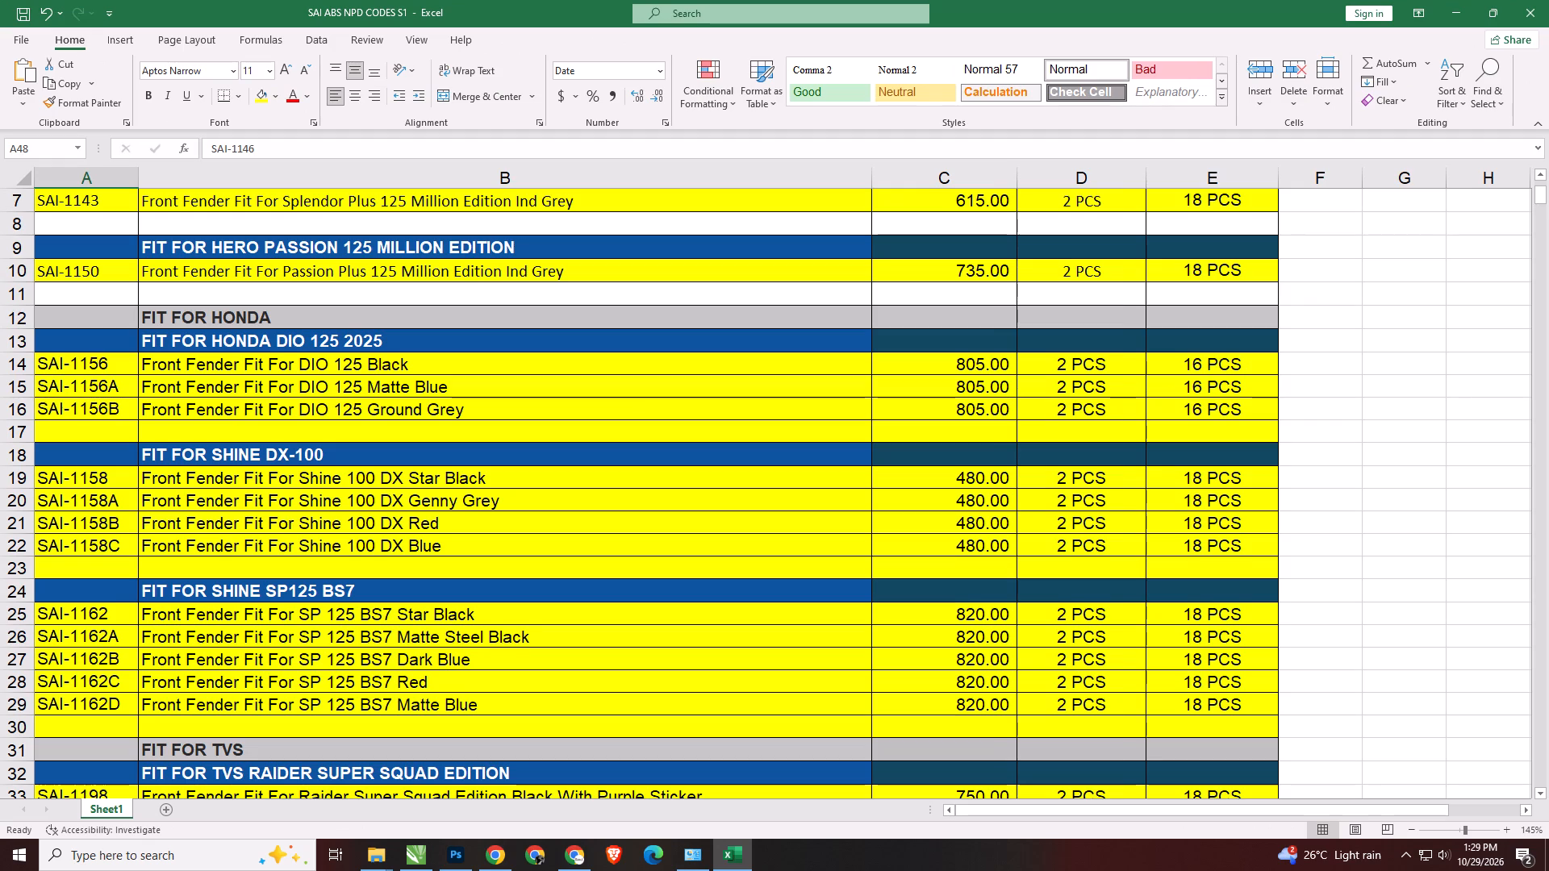
scroll(125, 390, "up", 3)
scroll(180, 423, "down", 3)
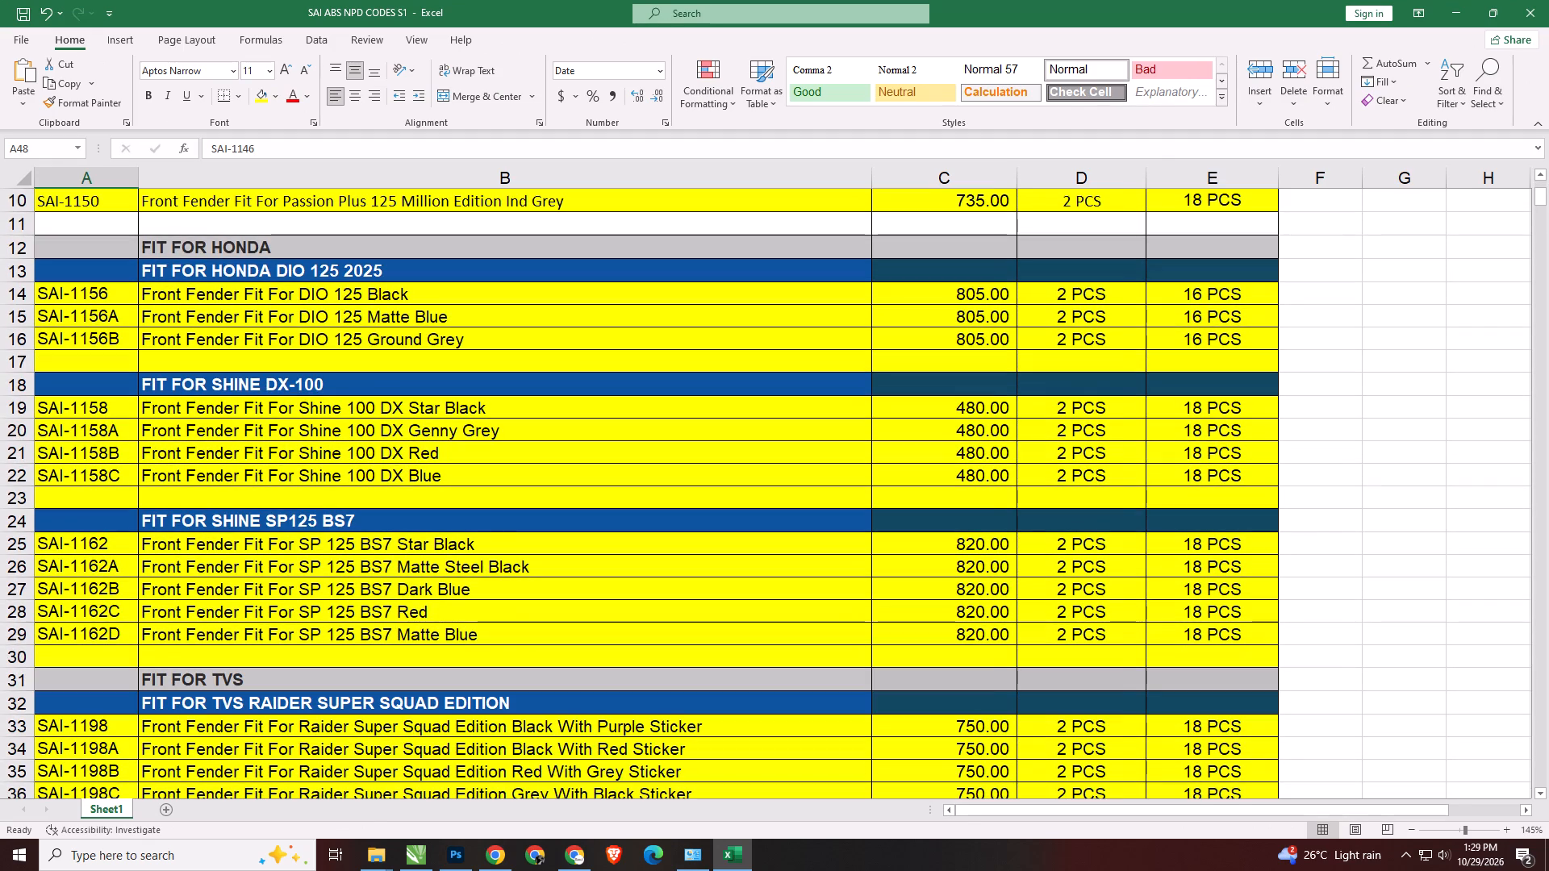
key("alt+Tab")
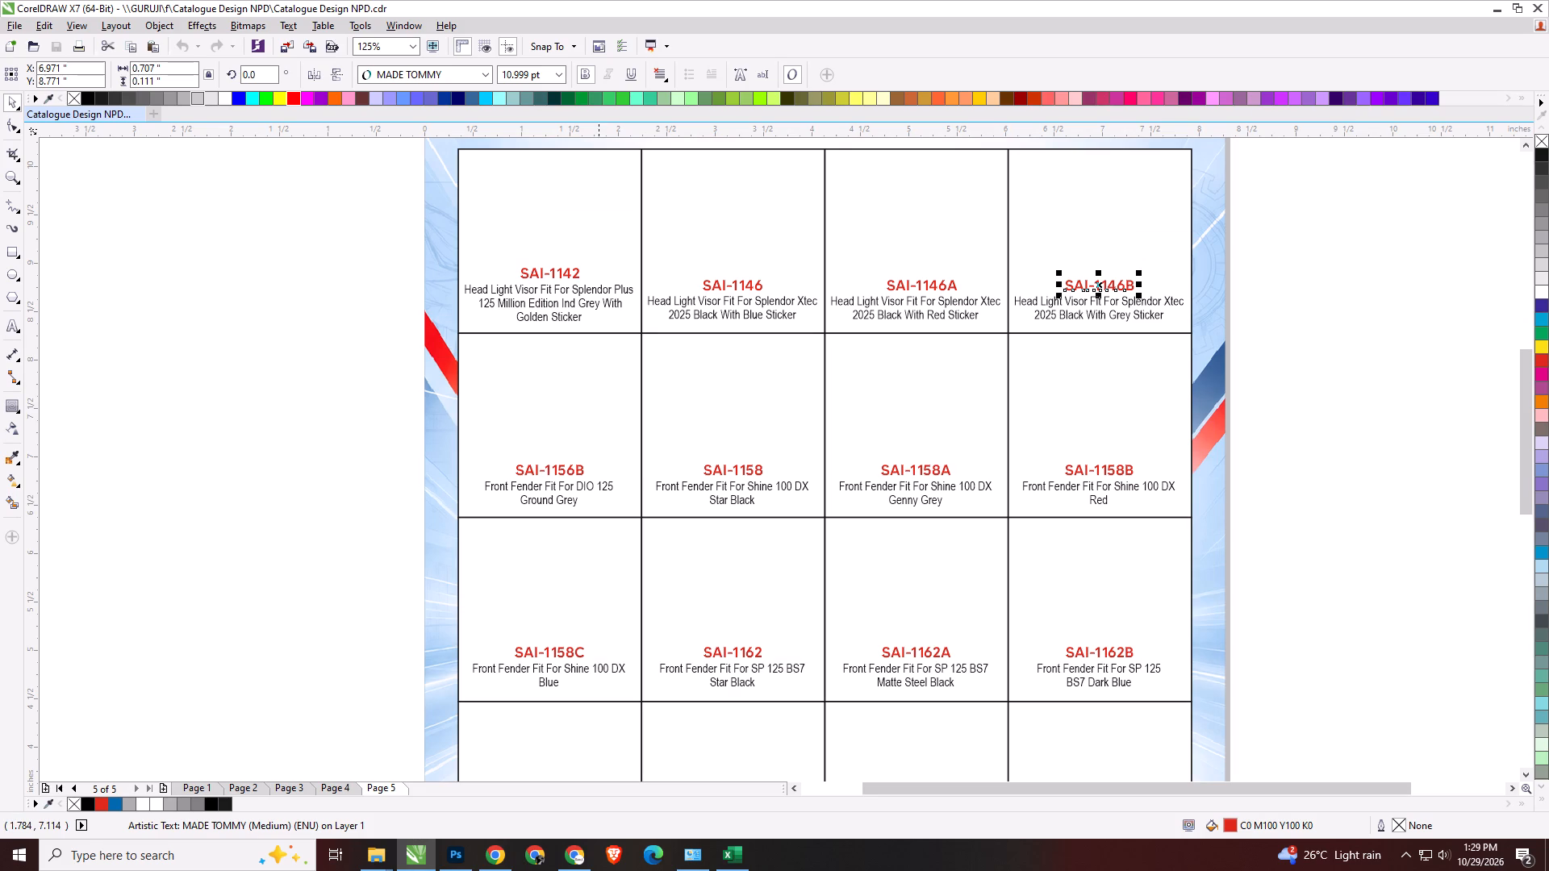
key("alt+Tab")
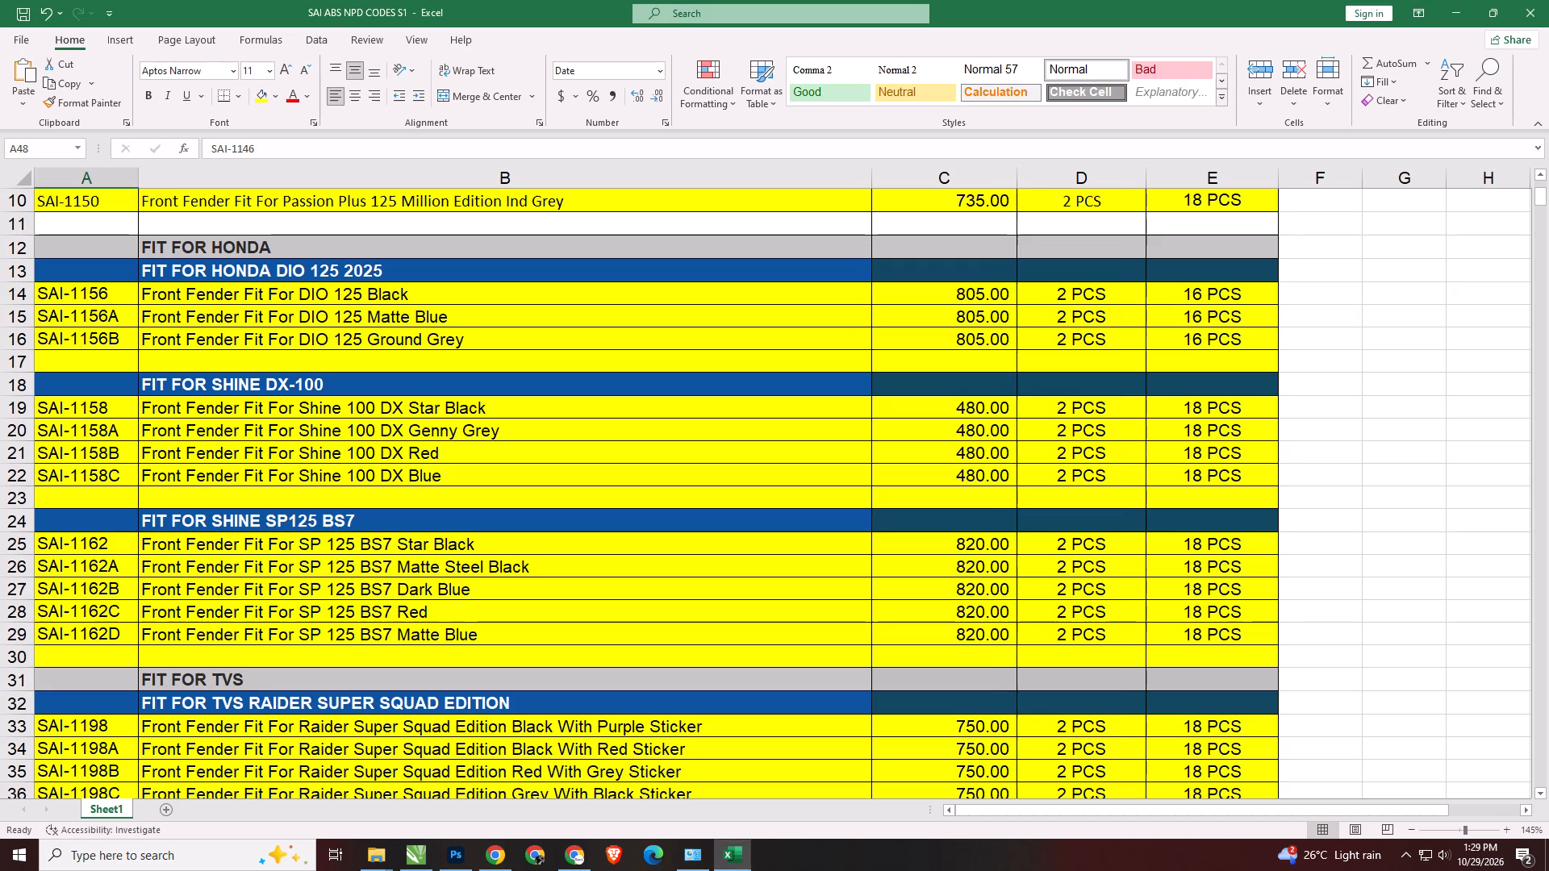
scroll(165, 557, "down", 3)
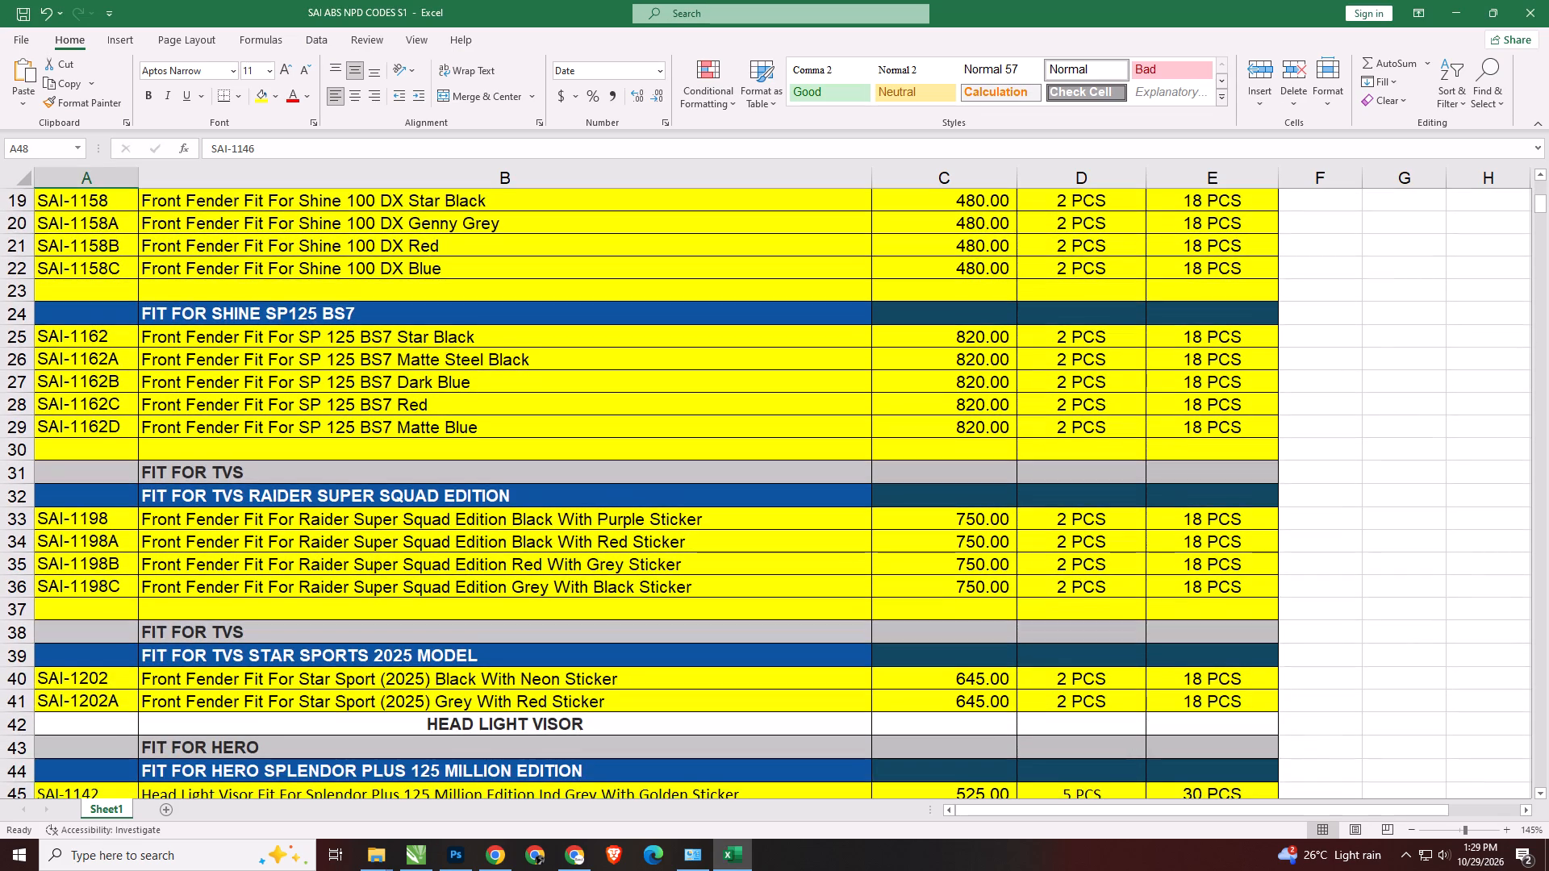
scroll(227, 511, "down", 2)
scroll(106, 415, "down", 3)
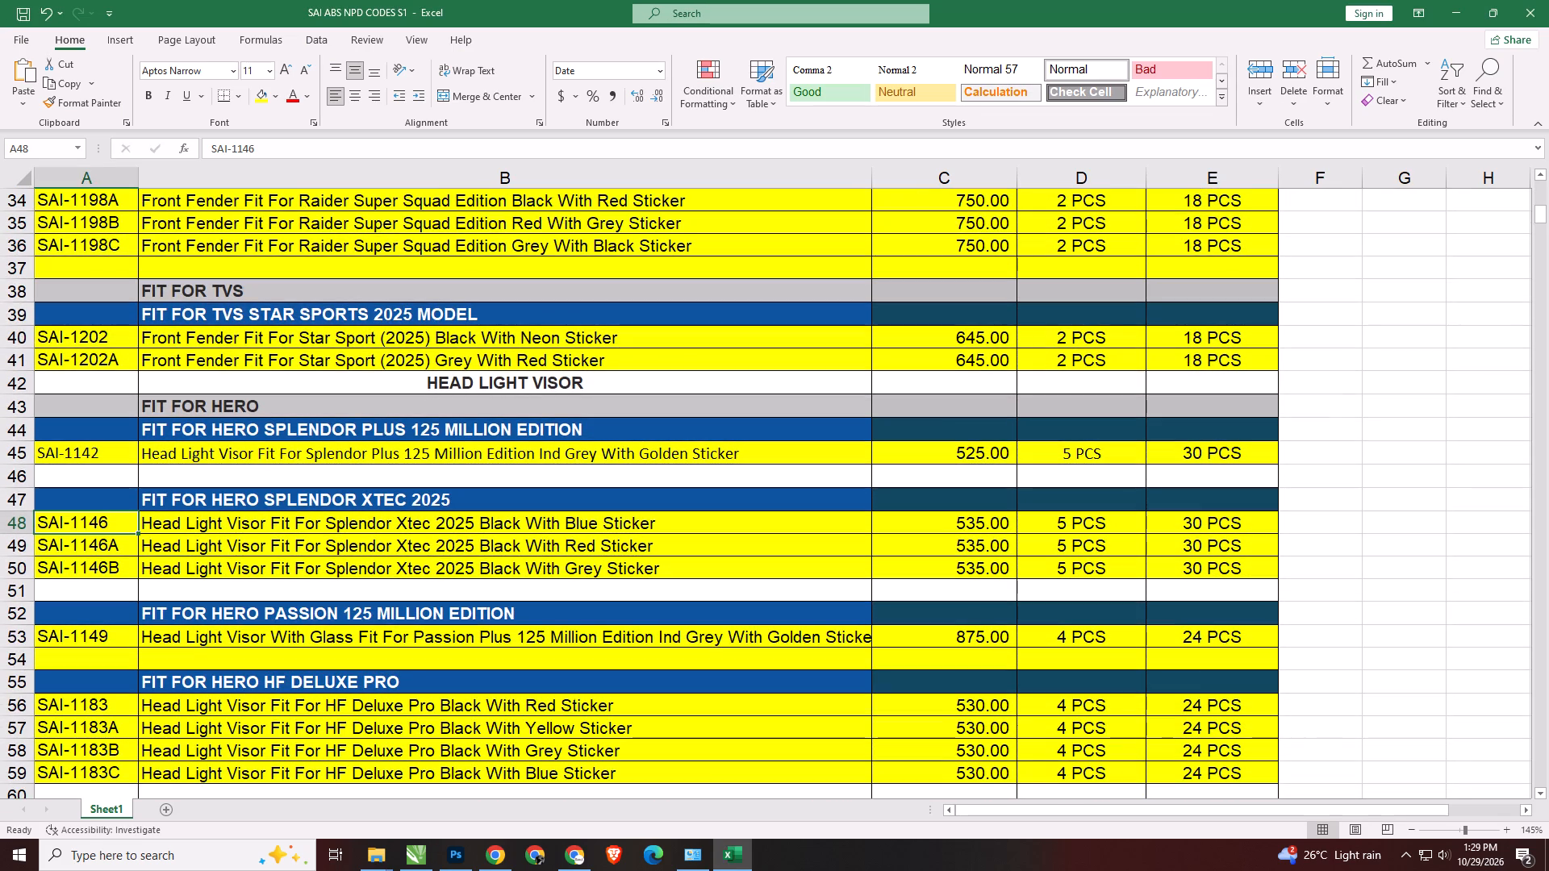
left_click(218, 534)
key("alt+Tab")
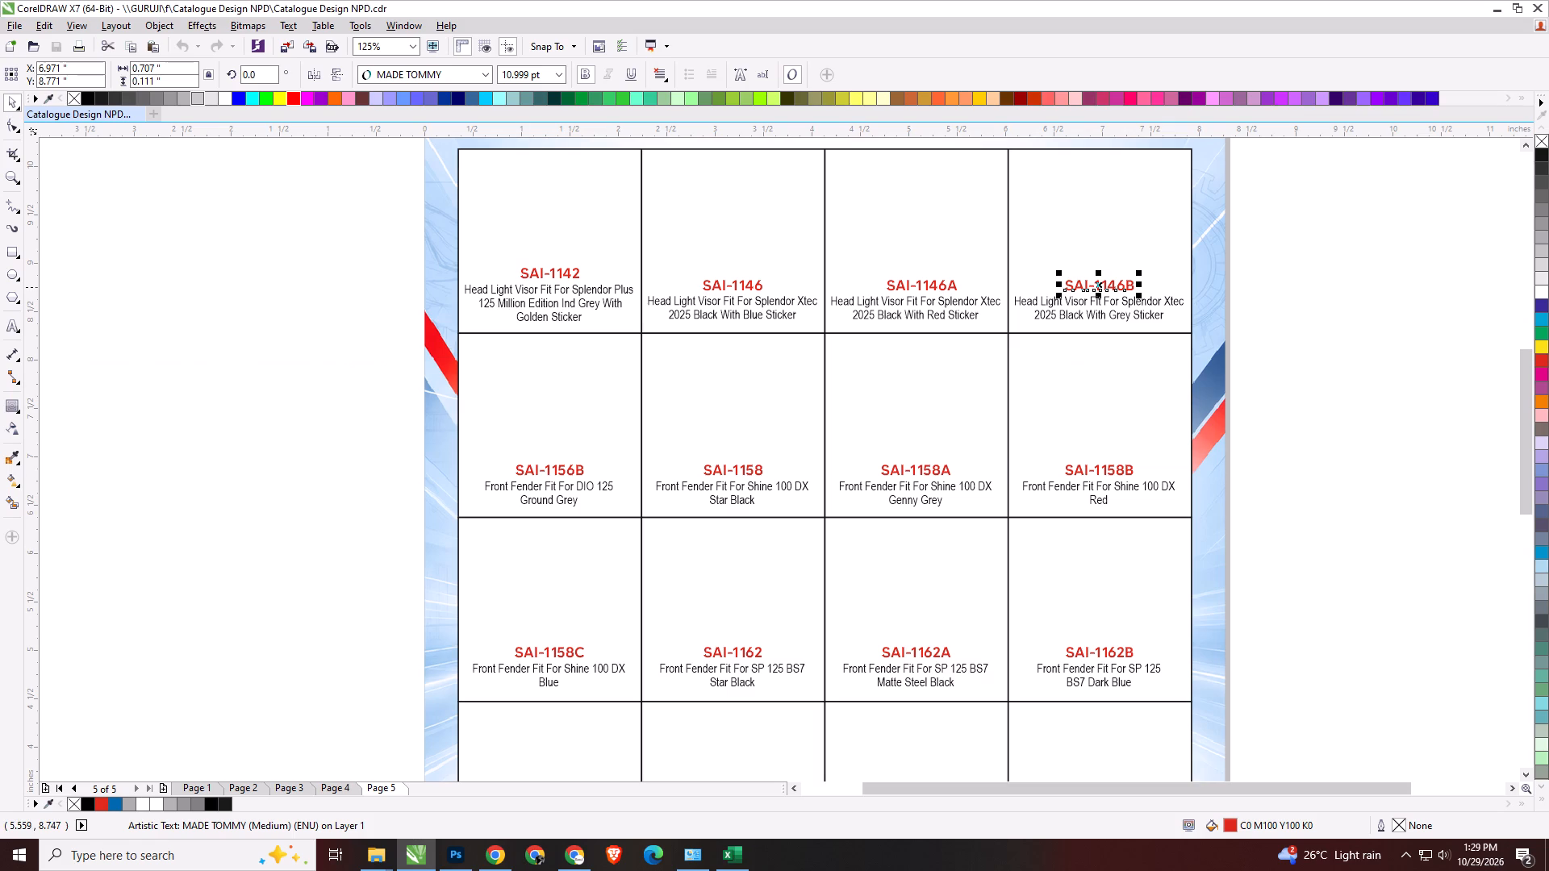
left_click(1297, 323)
key("alt+Tab")
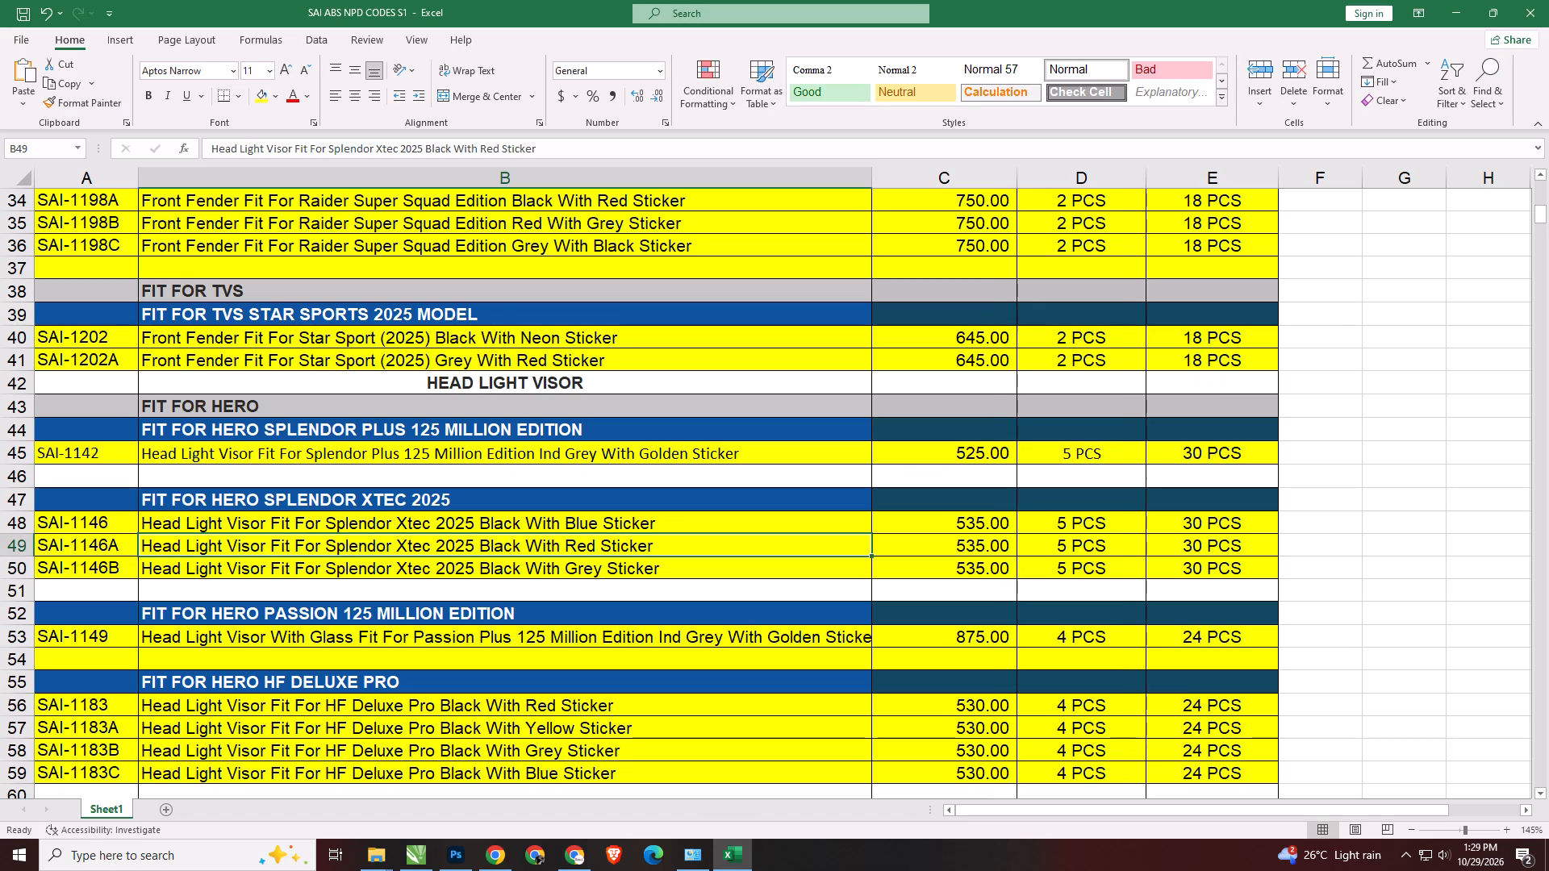
left_click(187, 573)
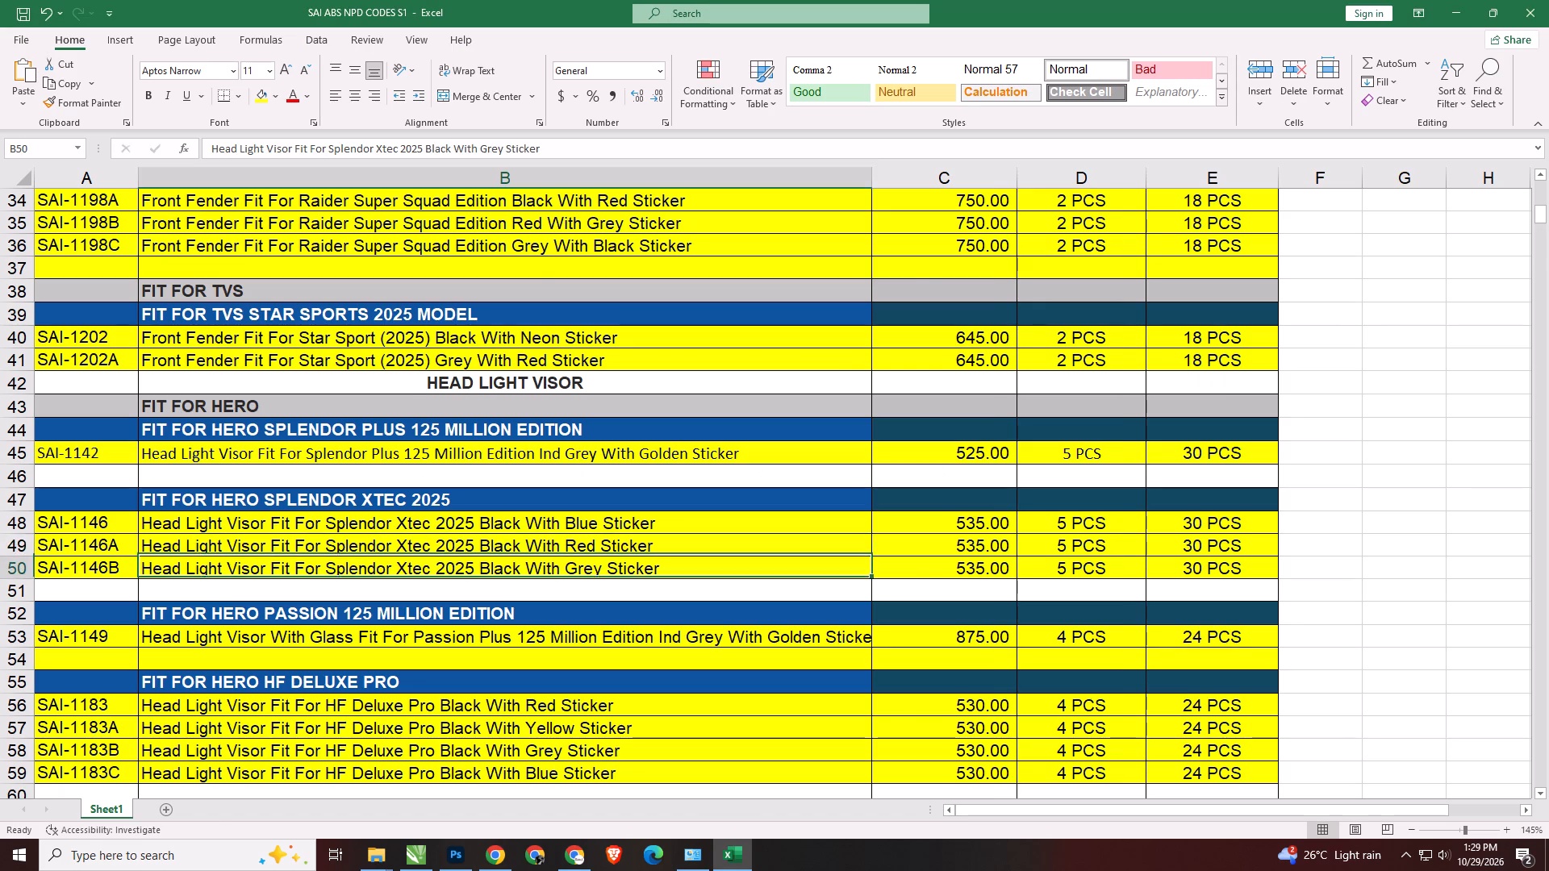
key("alt+Tab")
key("alt+Tab")
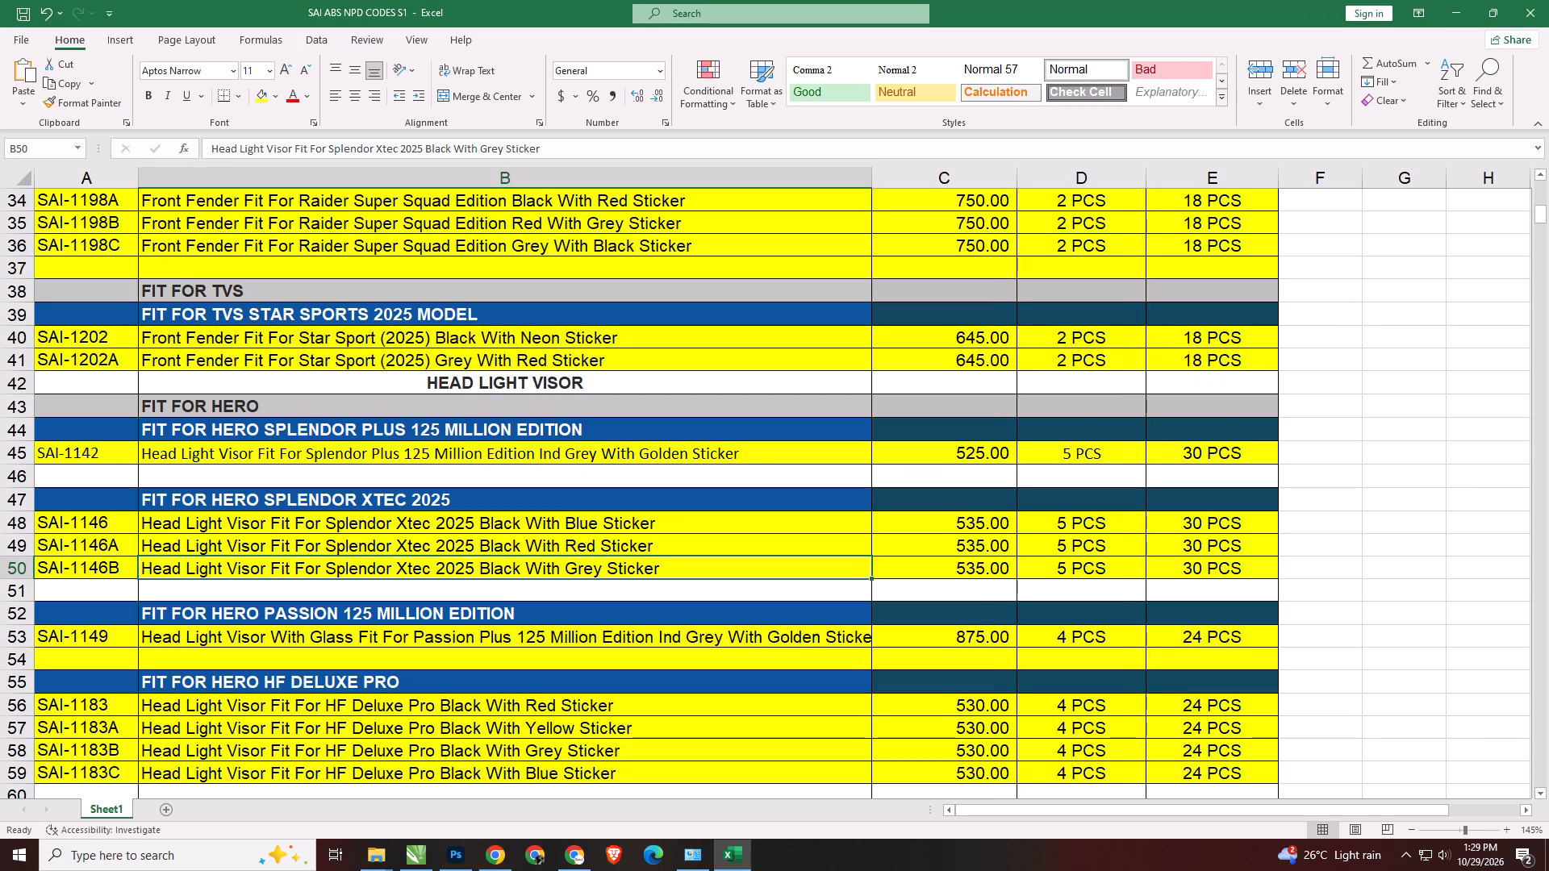
Copy the code SAI-1149 from the Excel list and paste it over SAI-1156B in the second grid row in CorelDRAW.
double_click(112, 639)
key("ctrl+a")
key("ctrl+c")
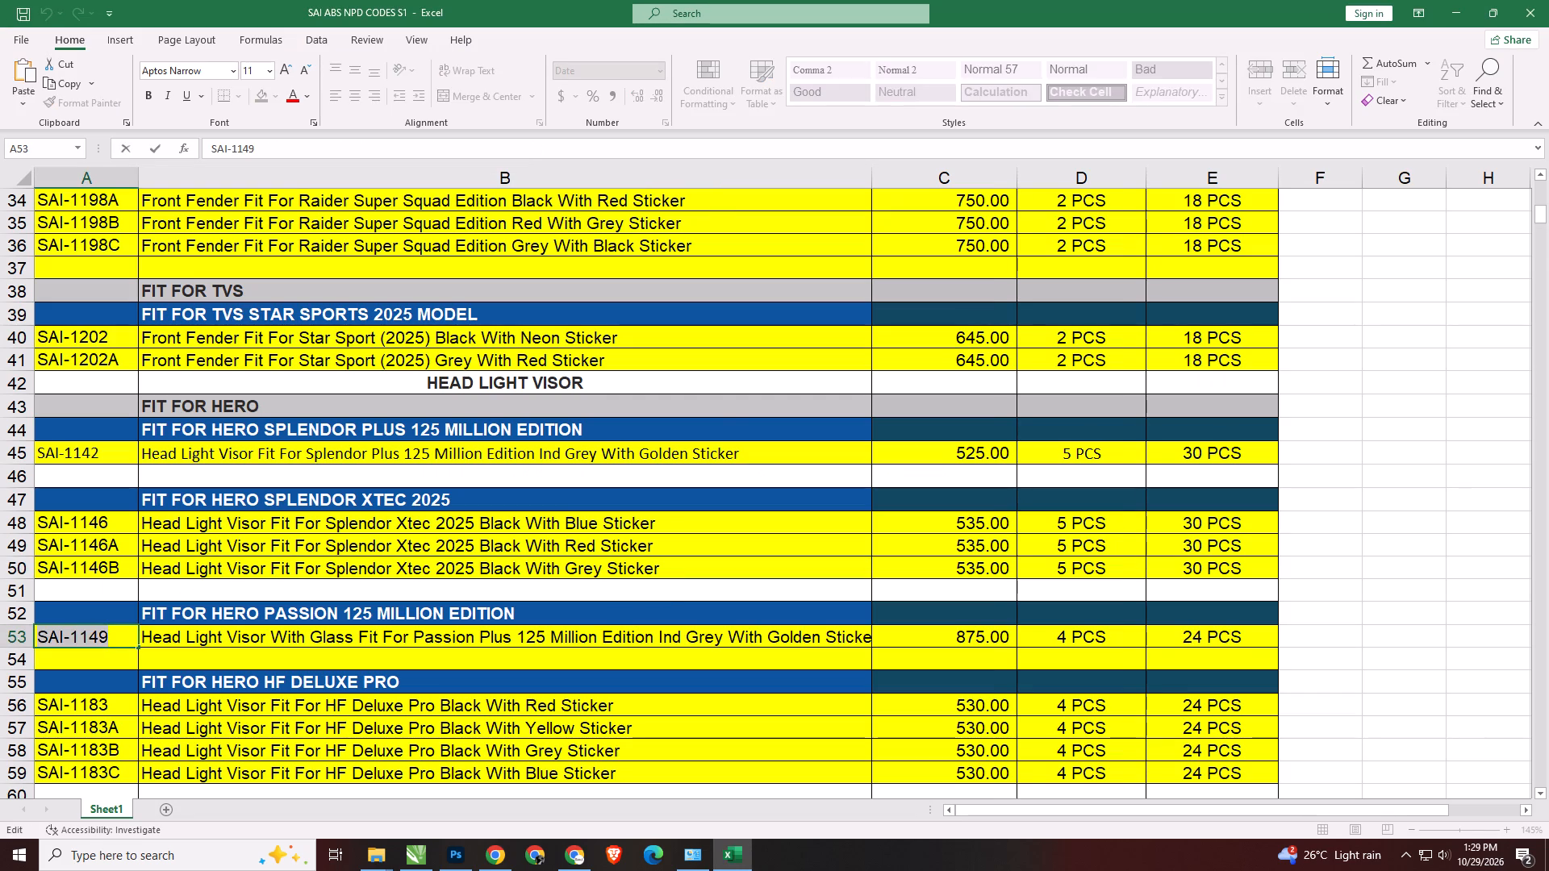
key("alt+Tab")
double_click(578, 470)
key("ctrl+a")
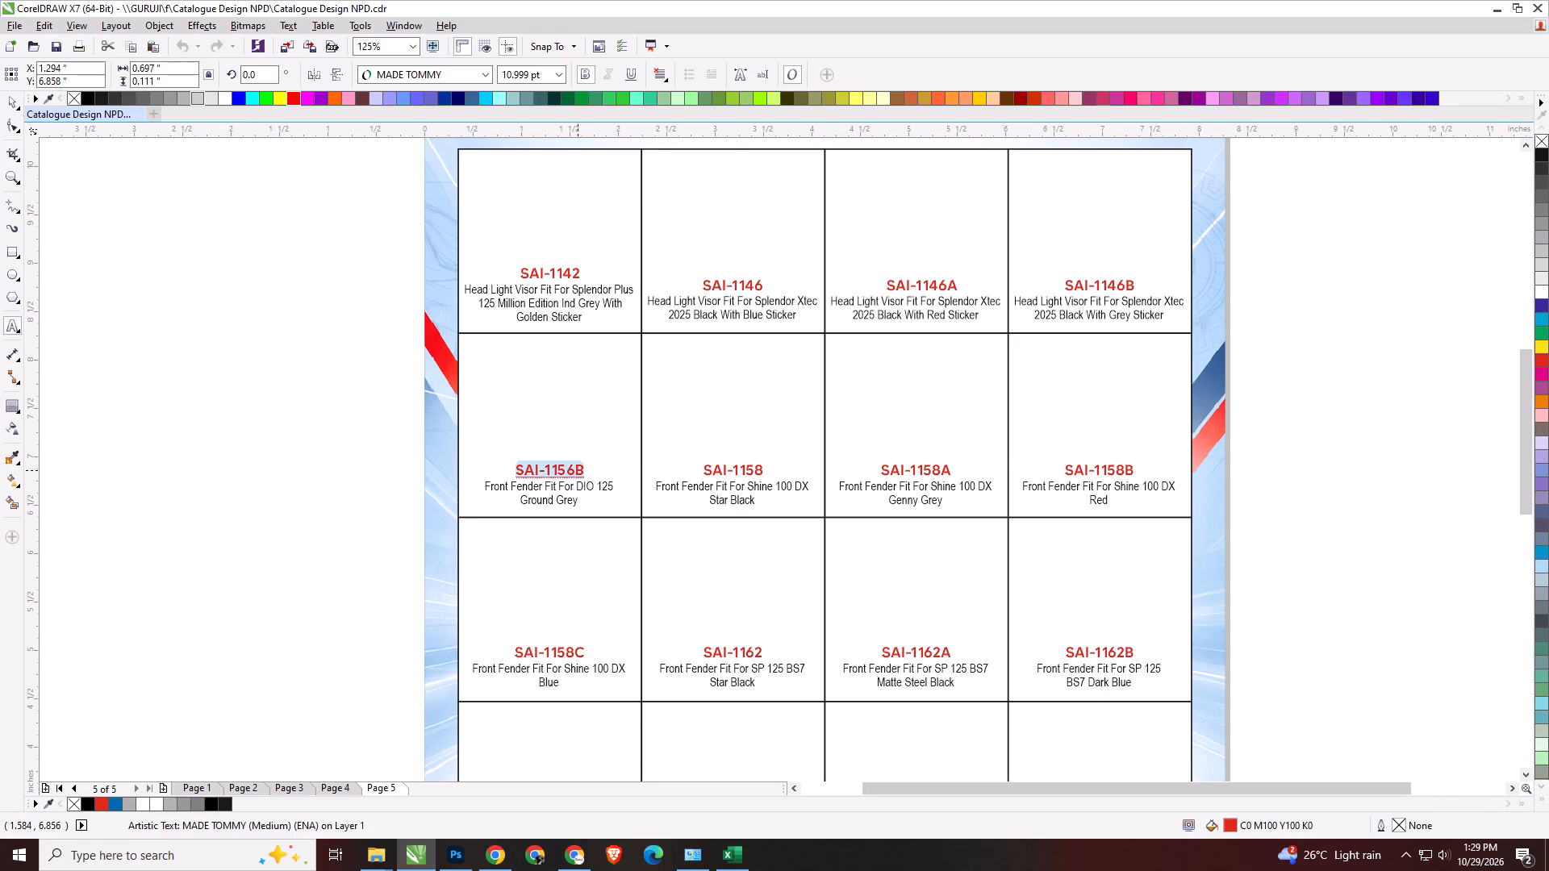
key("ctrl+v")
Replace the description under SAI-1149 with Excel's "Head Light Visor With Glass Fit For Passion Plus 125 Million Edition Ind Grey With Golden Sticker".
left_click(560, 496)
key("alt+Tab")
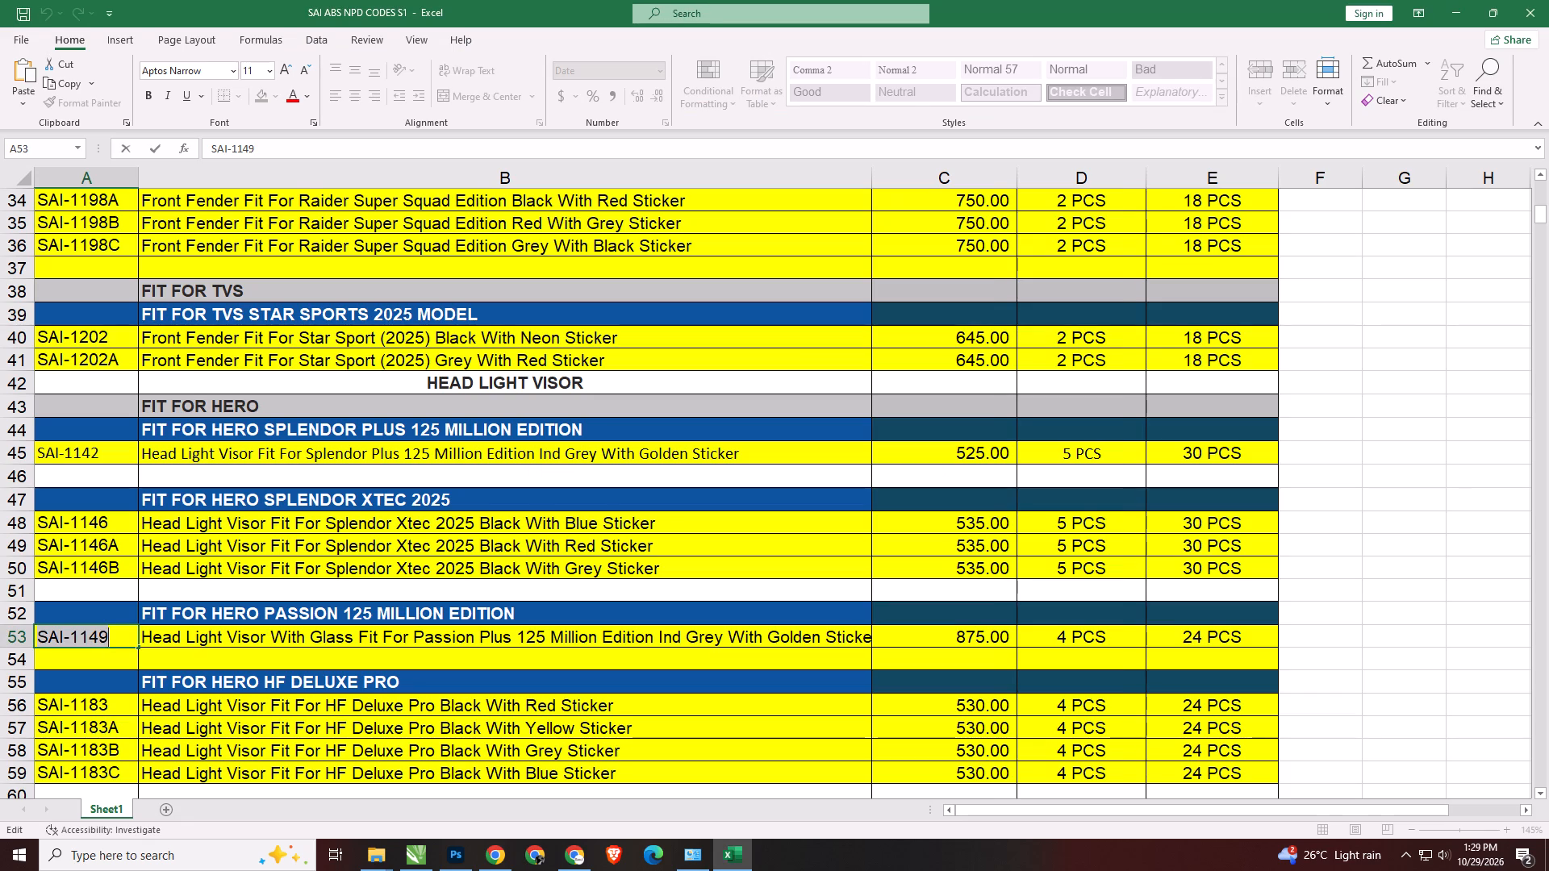
double_click(265, 638)
scroll(265, 638, "down", 3)
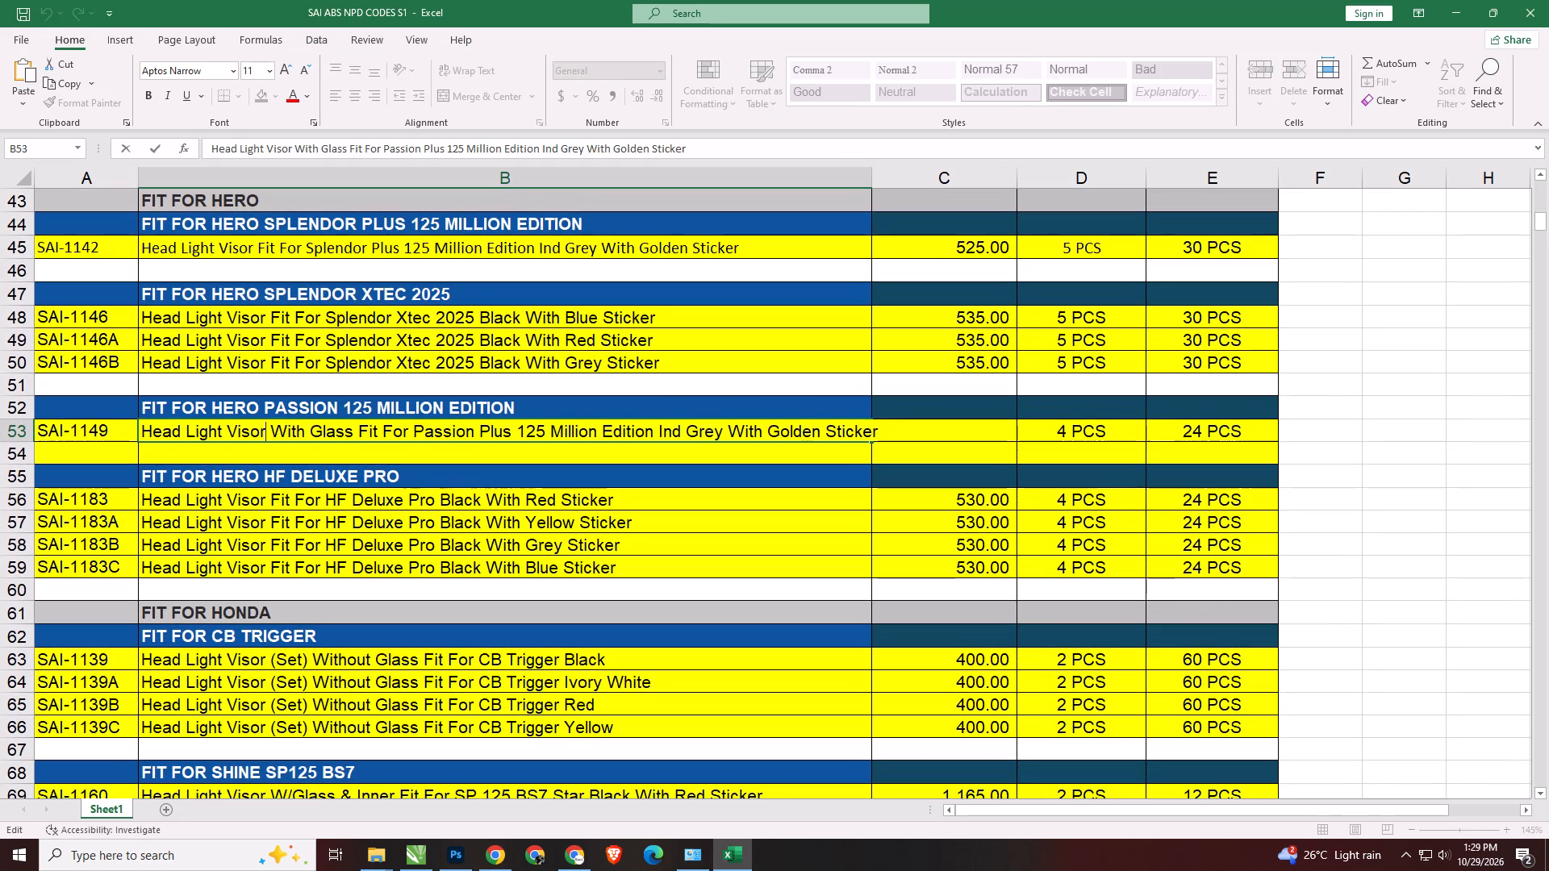
key("ctrl+a")
key("ctrl+c")
key("alt+Tab")
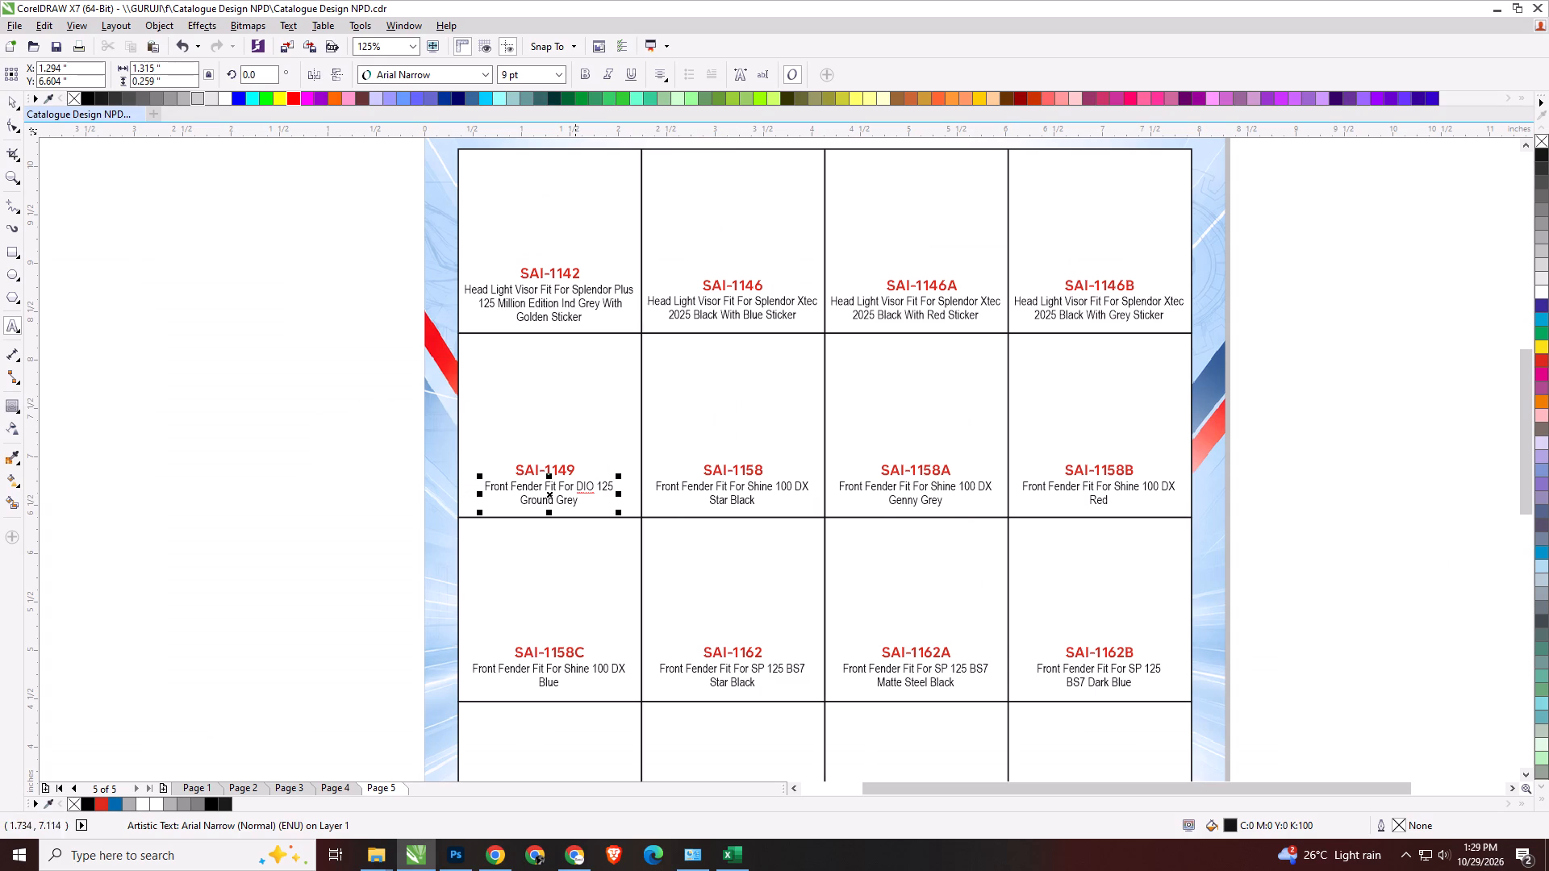
left_click(575, 492)
key("ctrl+a")
key("ctrl+v")
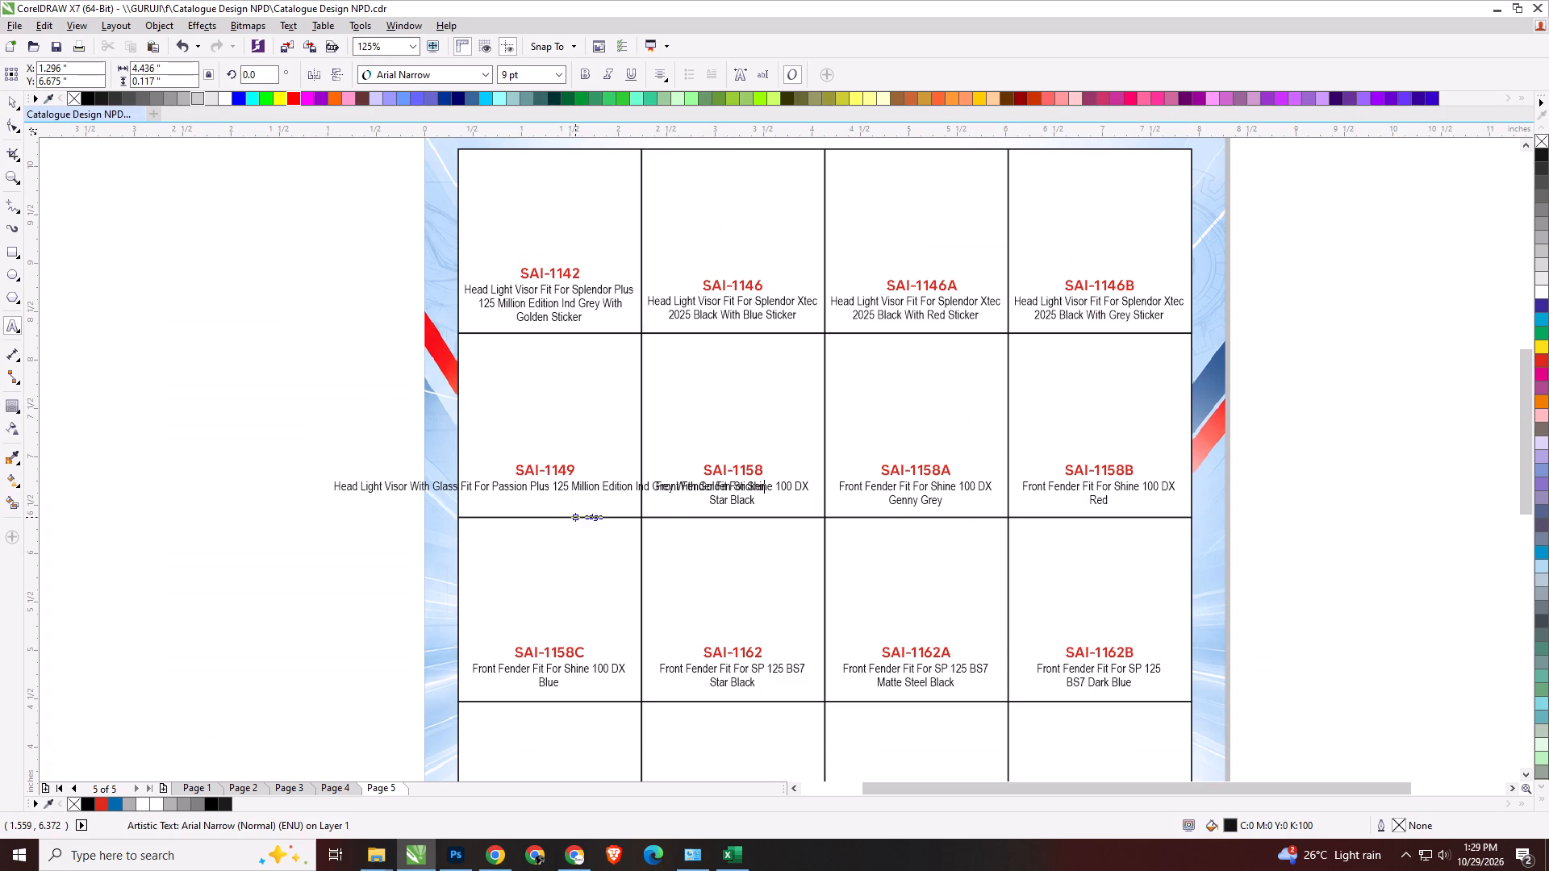
Break the SAI-1149 description into three lines, starting new lines at "Fit For Passion" and "Ind Grey".
scroll(555, 499, "up", 1)
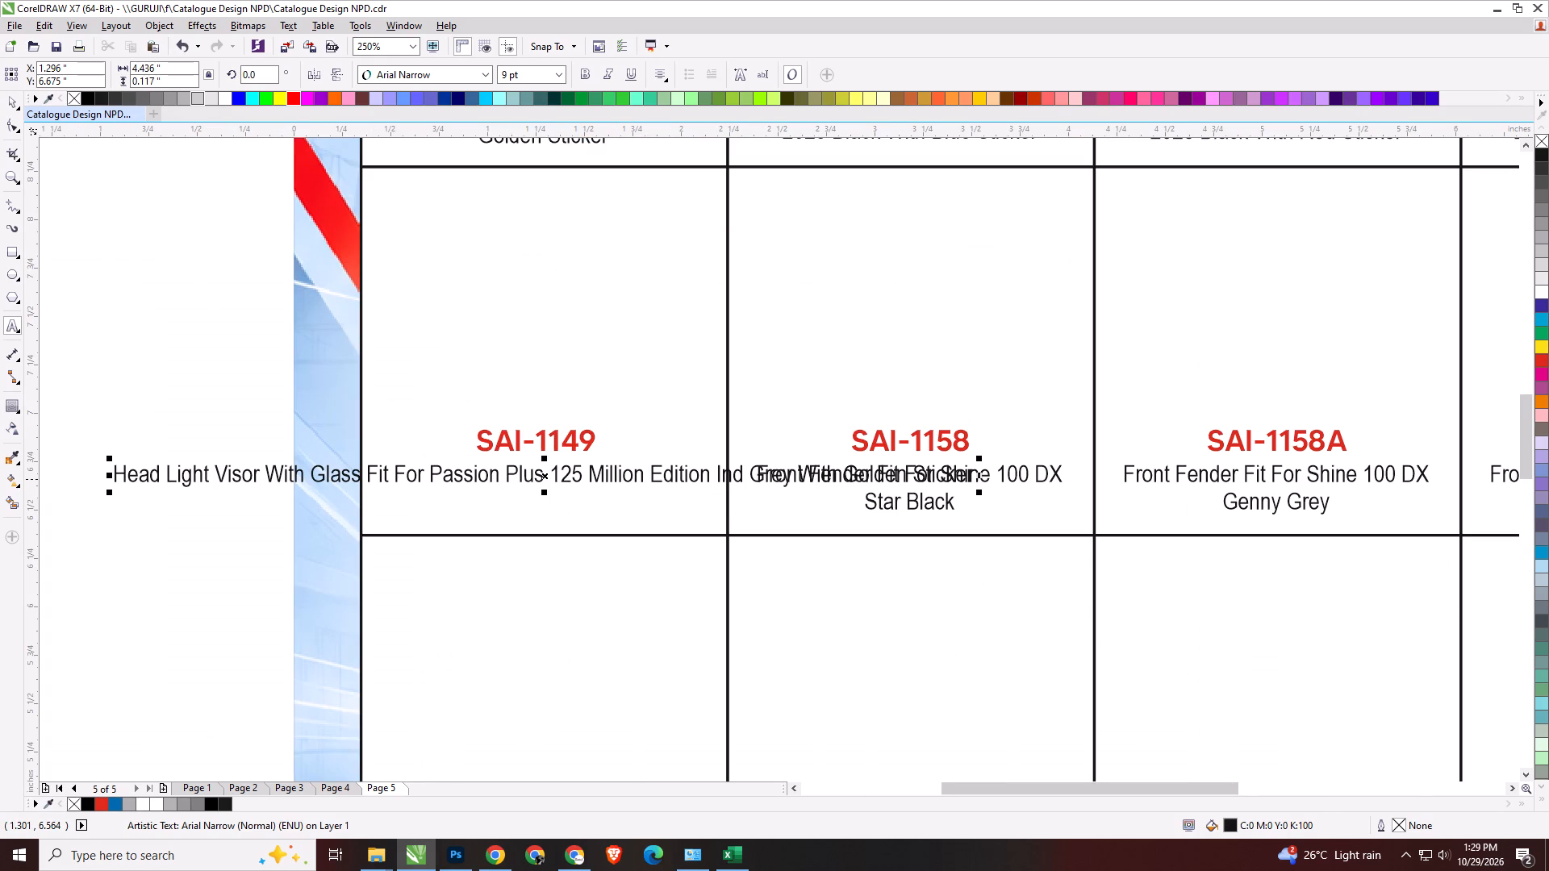
left_click(509, 479)
key("Return")
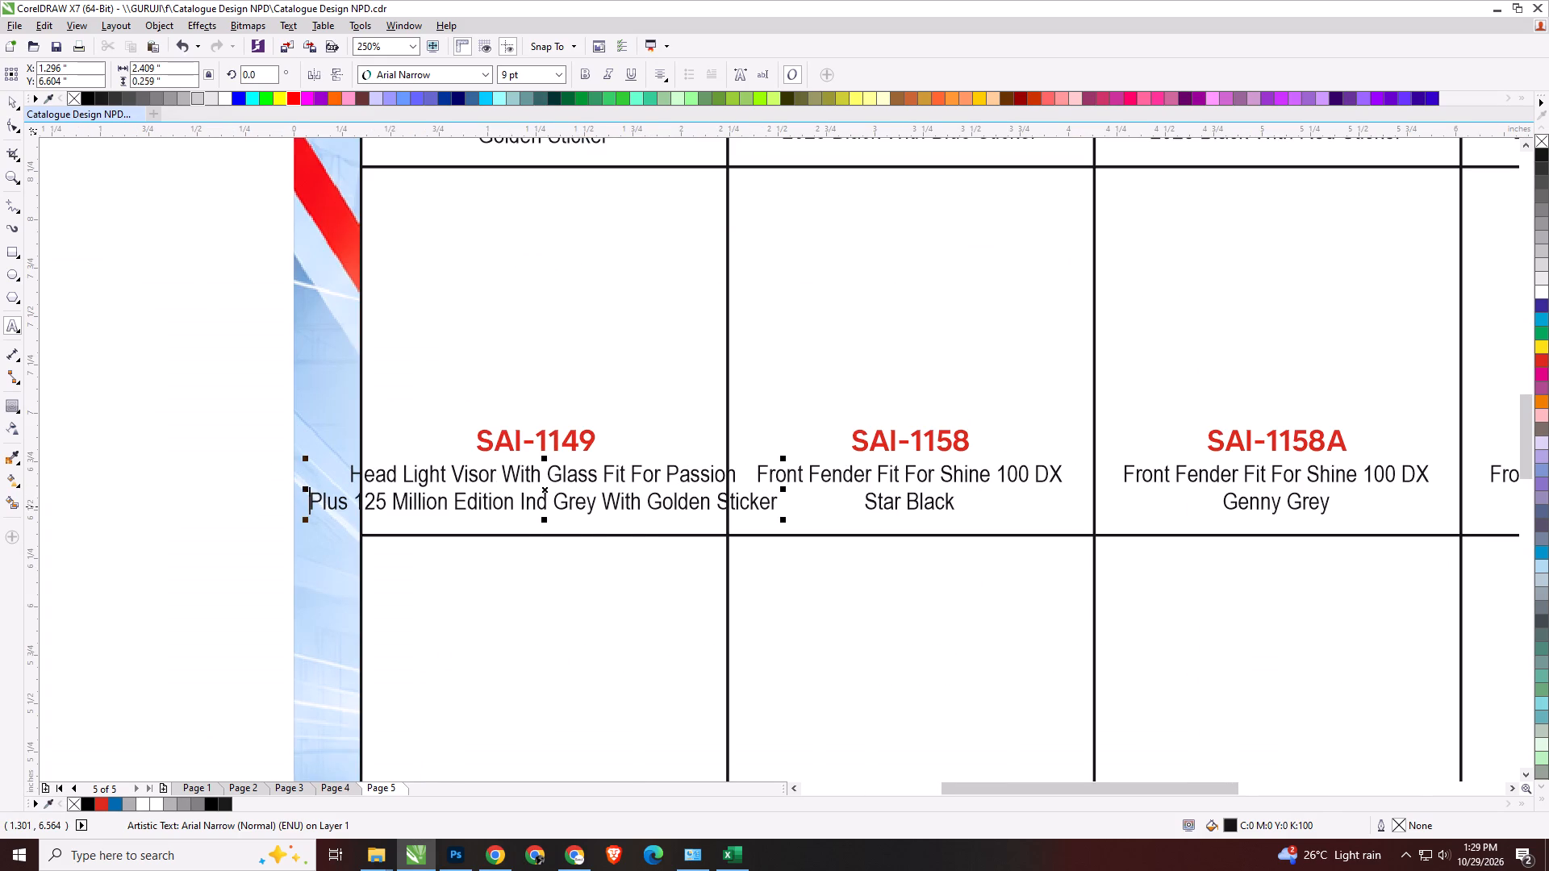
left_click(558, 506)
key("Return")
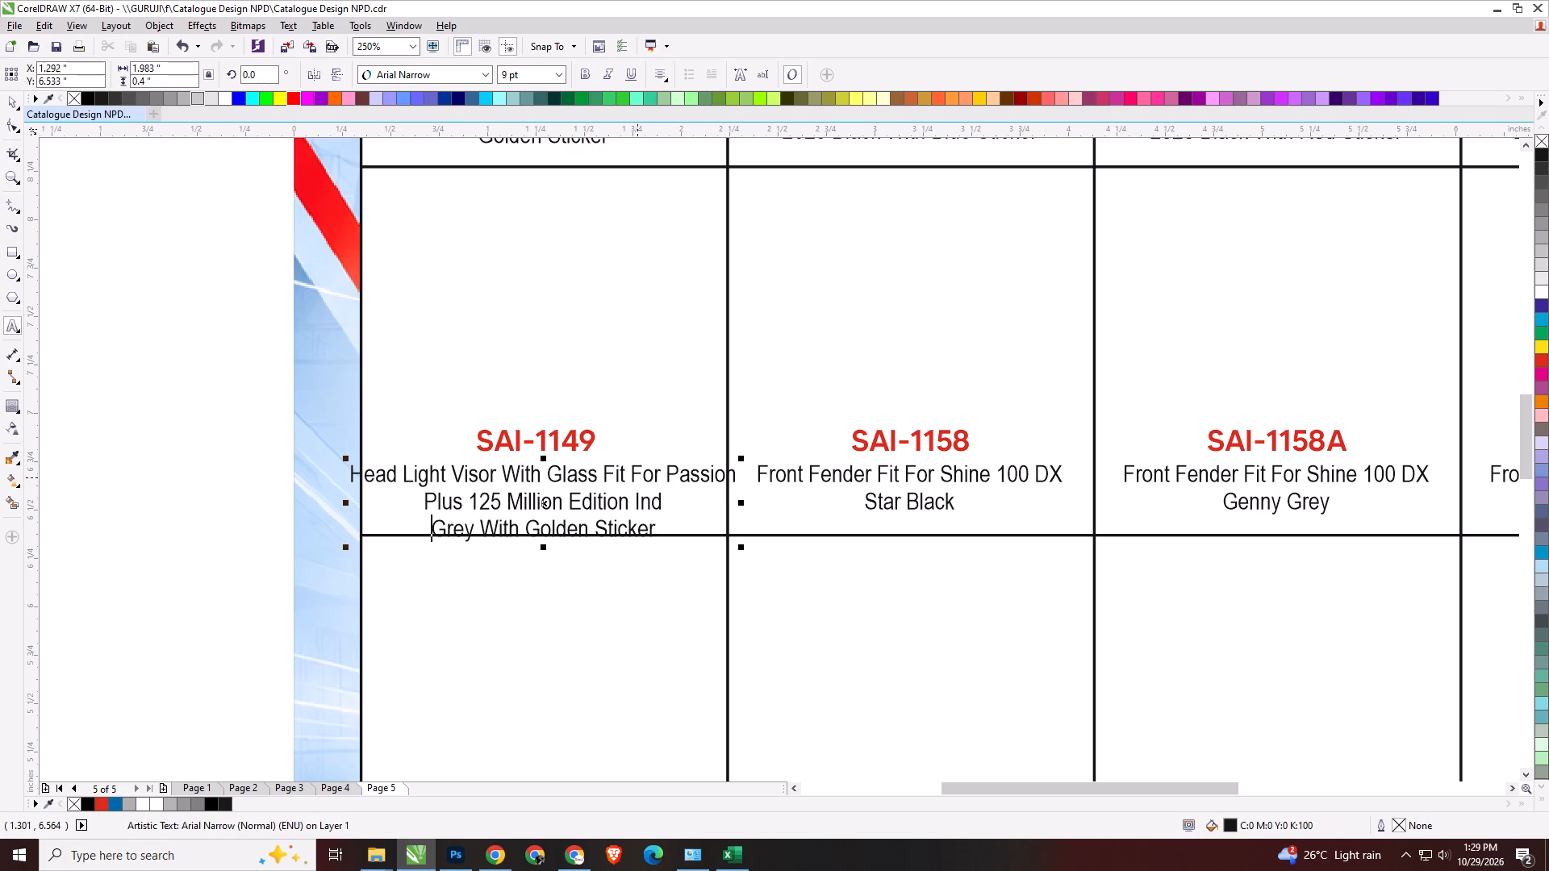
key("ctrl+z")
left_click(603, 475)
key("Return")
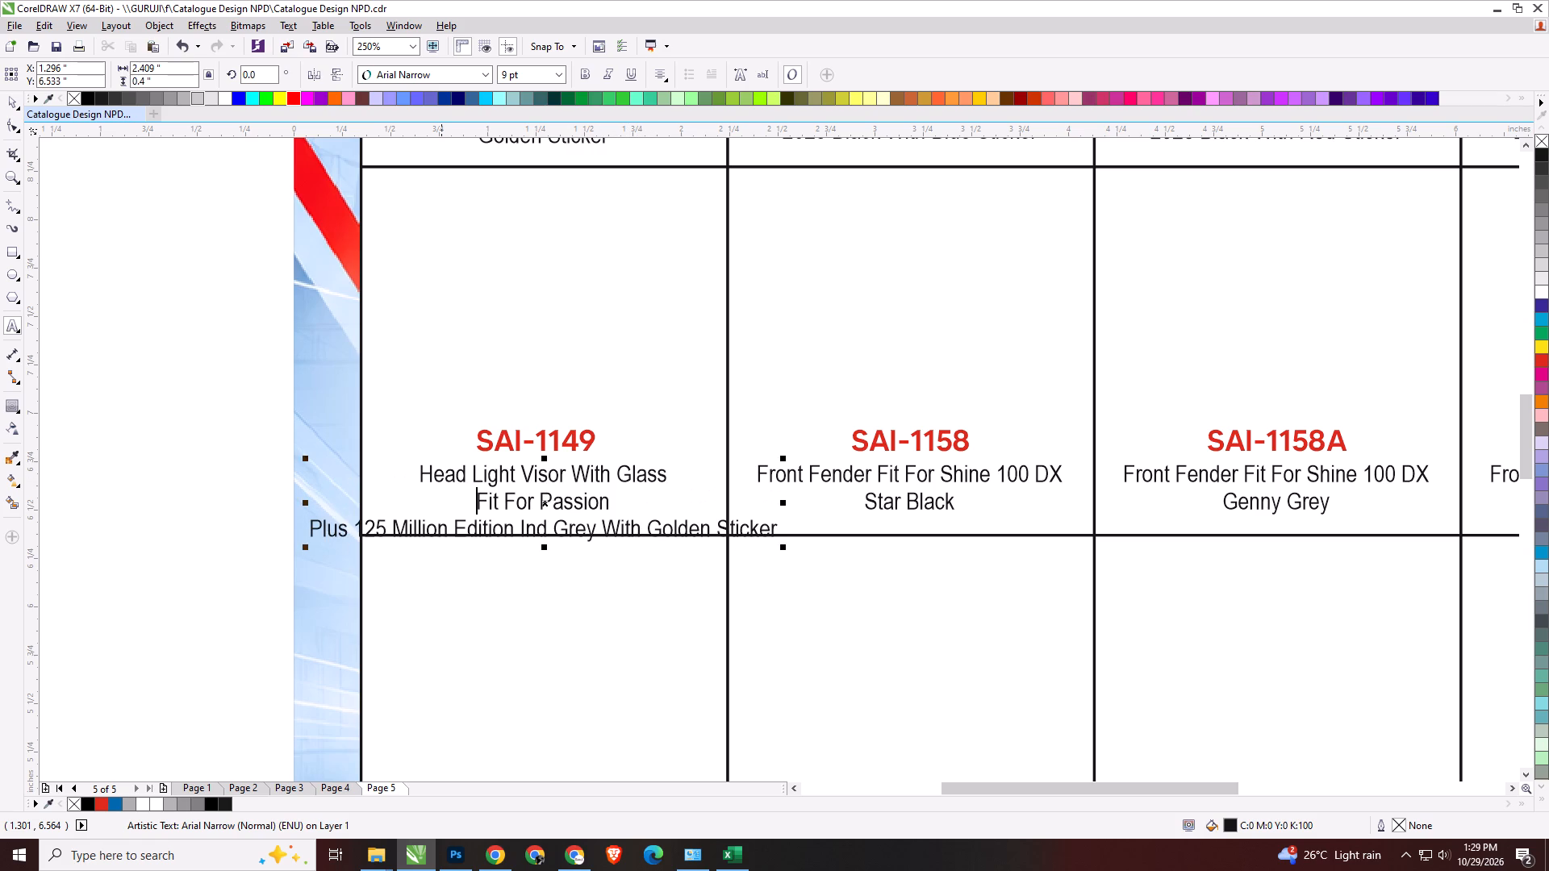
left_click(524, 534)
key("Left")
key("Return")
left_click(438, 529)
key("BackSpace")
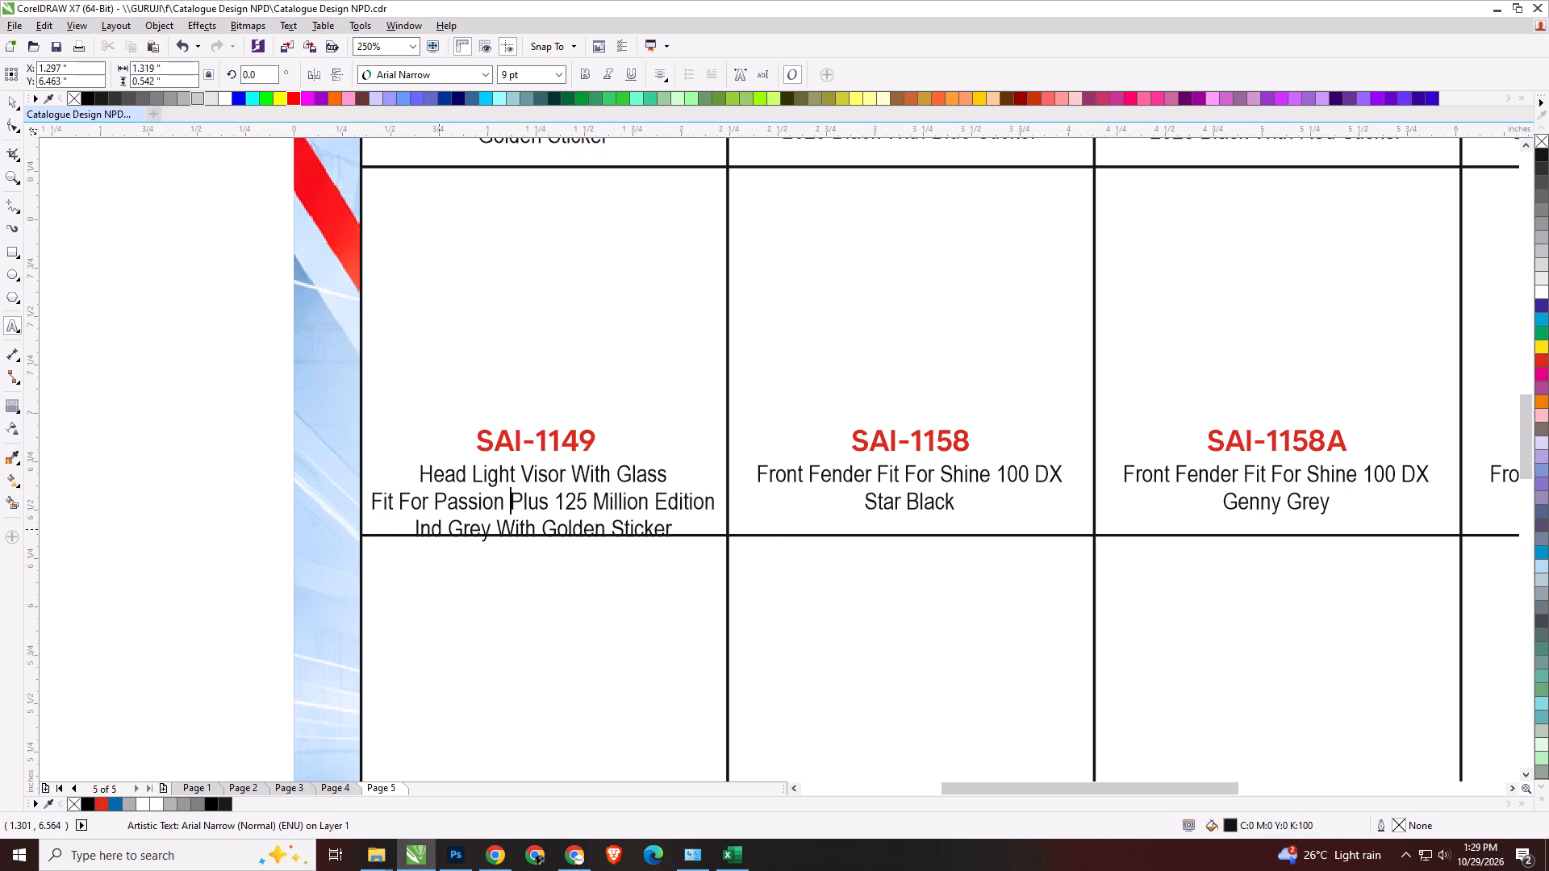
left_click(14, 108)
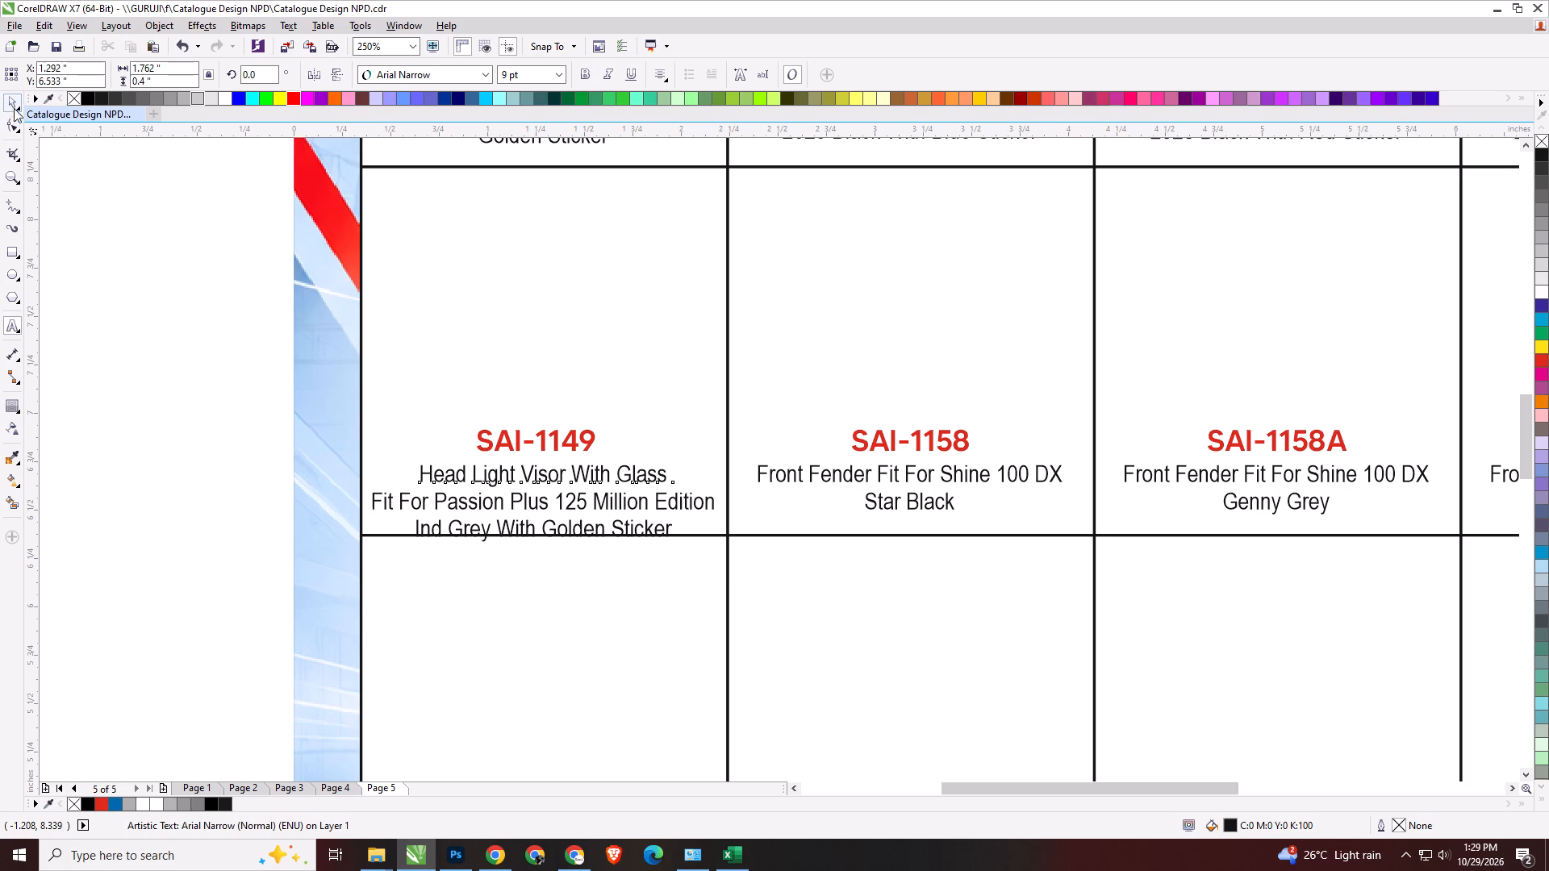
Group the SAI-1149 code with its description and bottom-align the group to the neighbouring SAI-1158 description.
left_click_drag(209, 331, 764, 581)
key("ctrl+g")
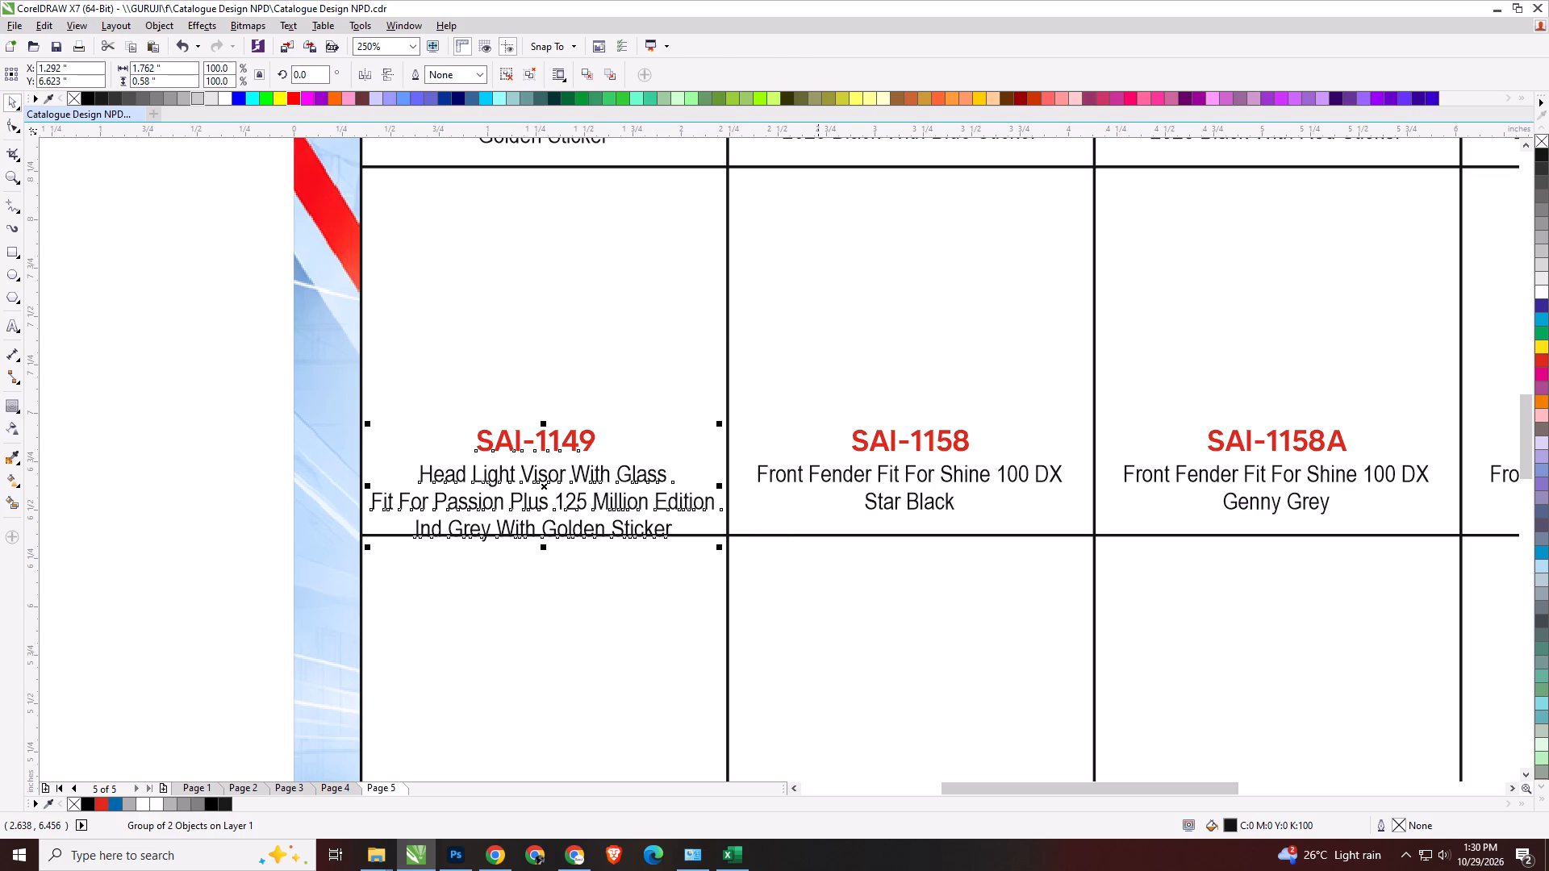
left_click(871, 500, "shift")
key("b")
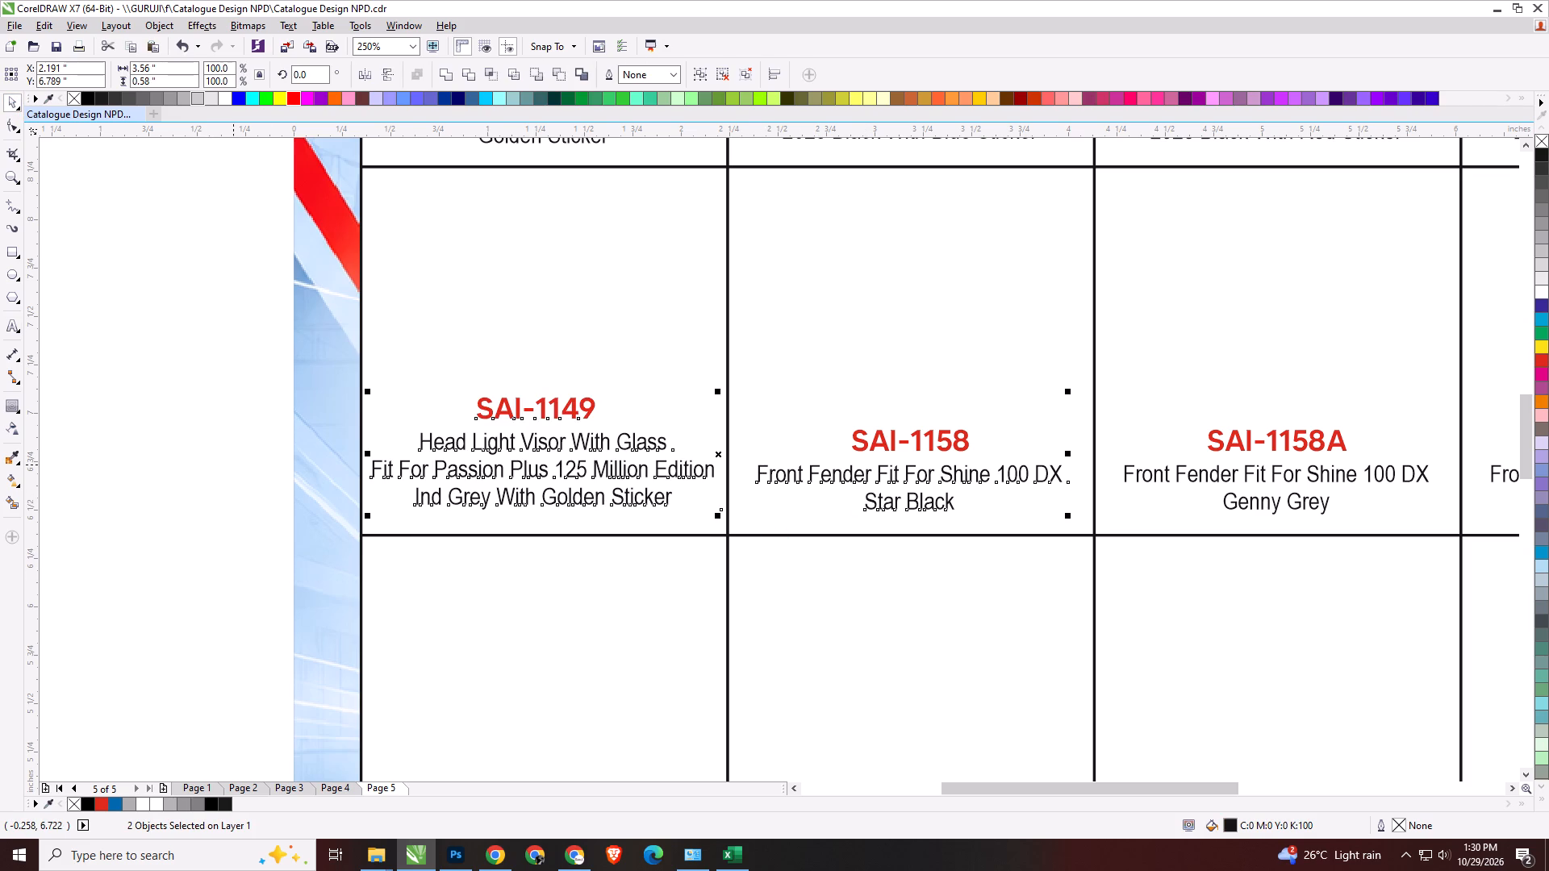
left_click(233, 465)
Copy the code SAI-1183 from the Excel list and paste it over SAI-1158 in the second grid row in CorelDRAW.
scroll(219, 510, "down", 1)
scroll(570, 473, "up", 1)
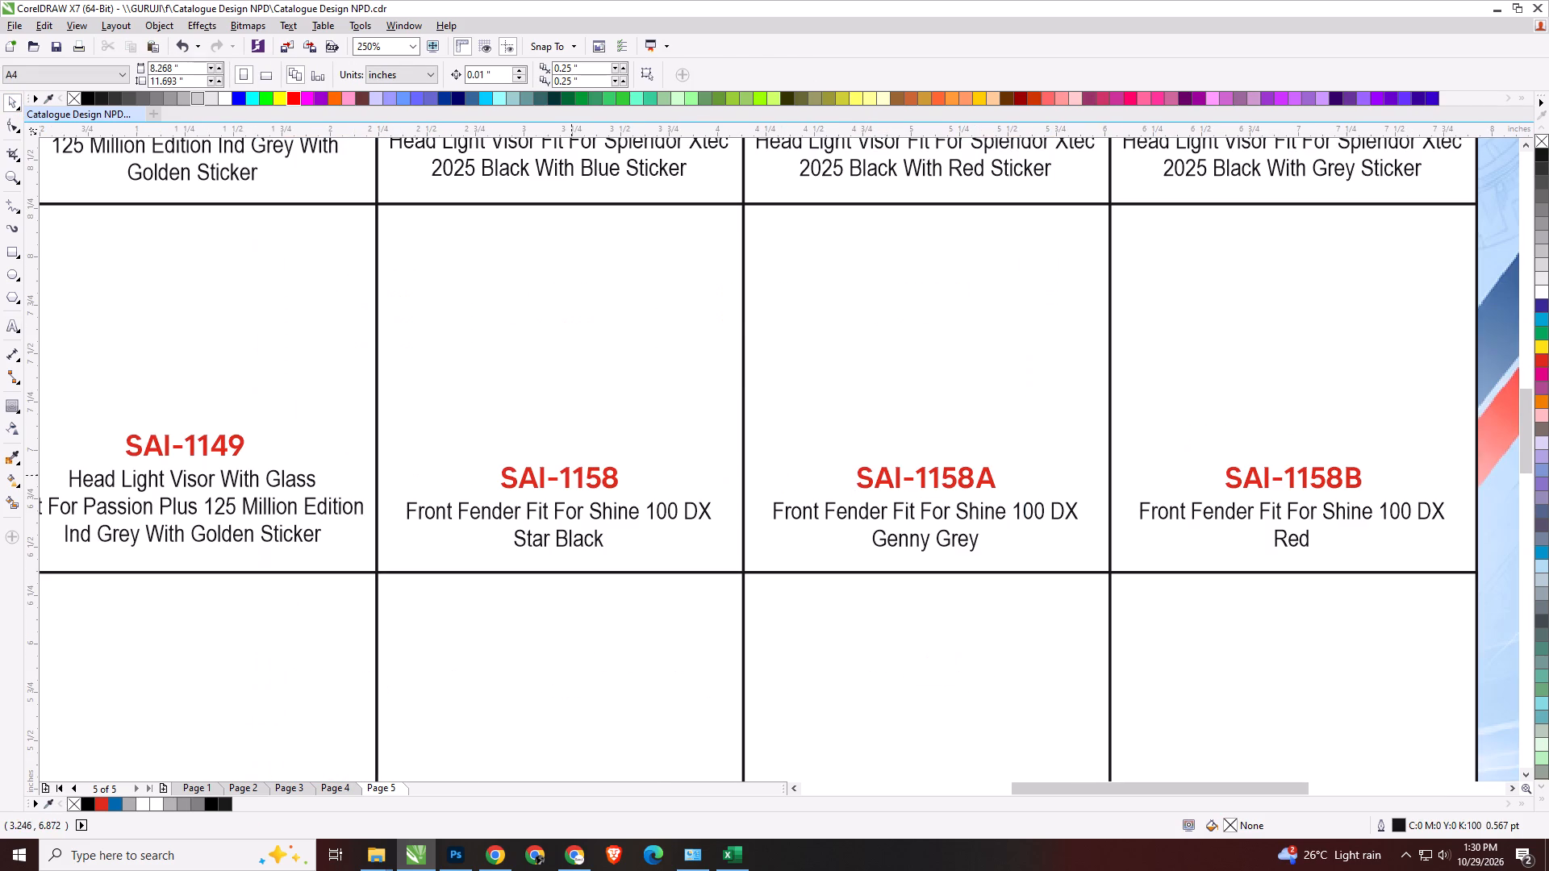
left_click(575, 481)
key("alt+Tab")
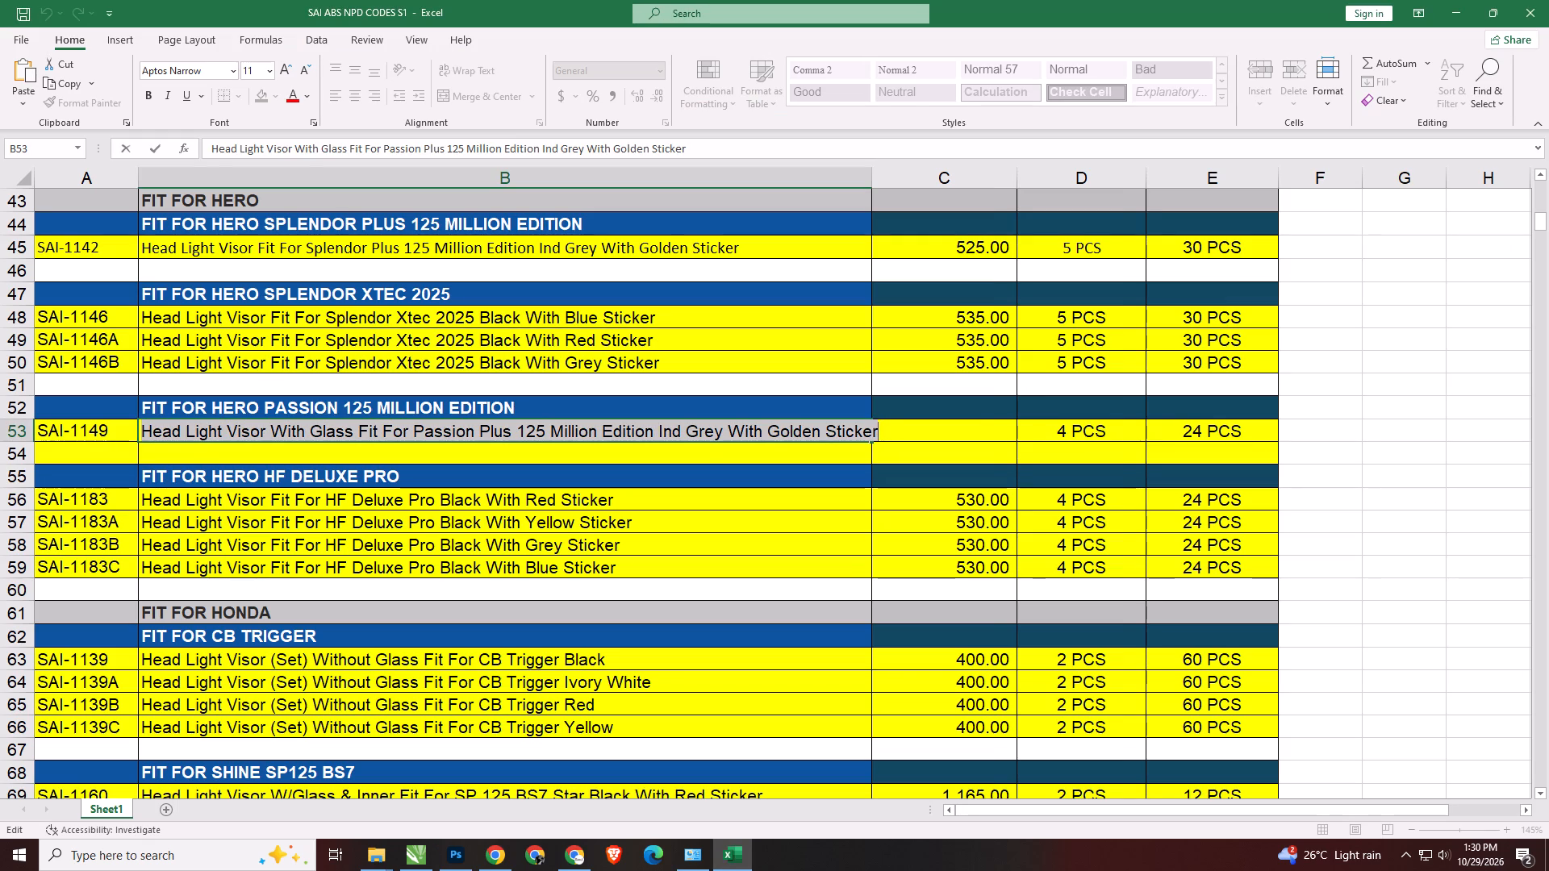
double_click(112, 502)
key("ctrl+a")
key("ctrl+c")
key("alt+Tab")
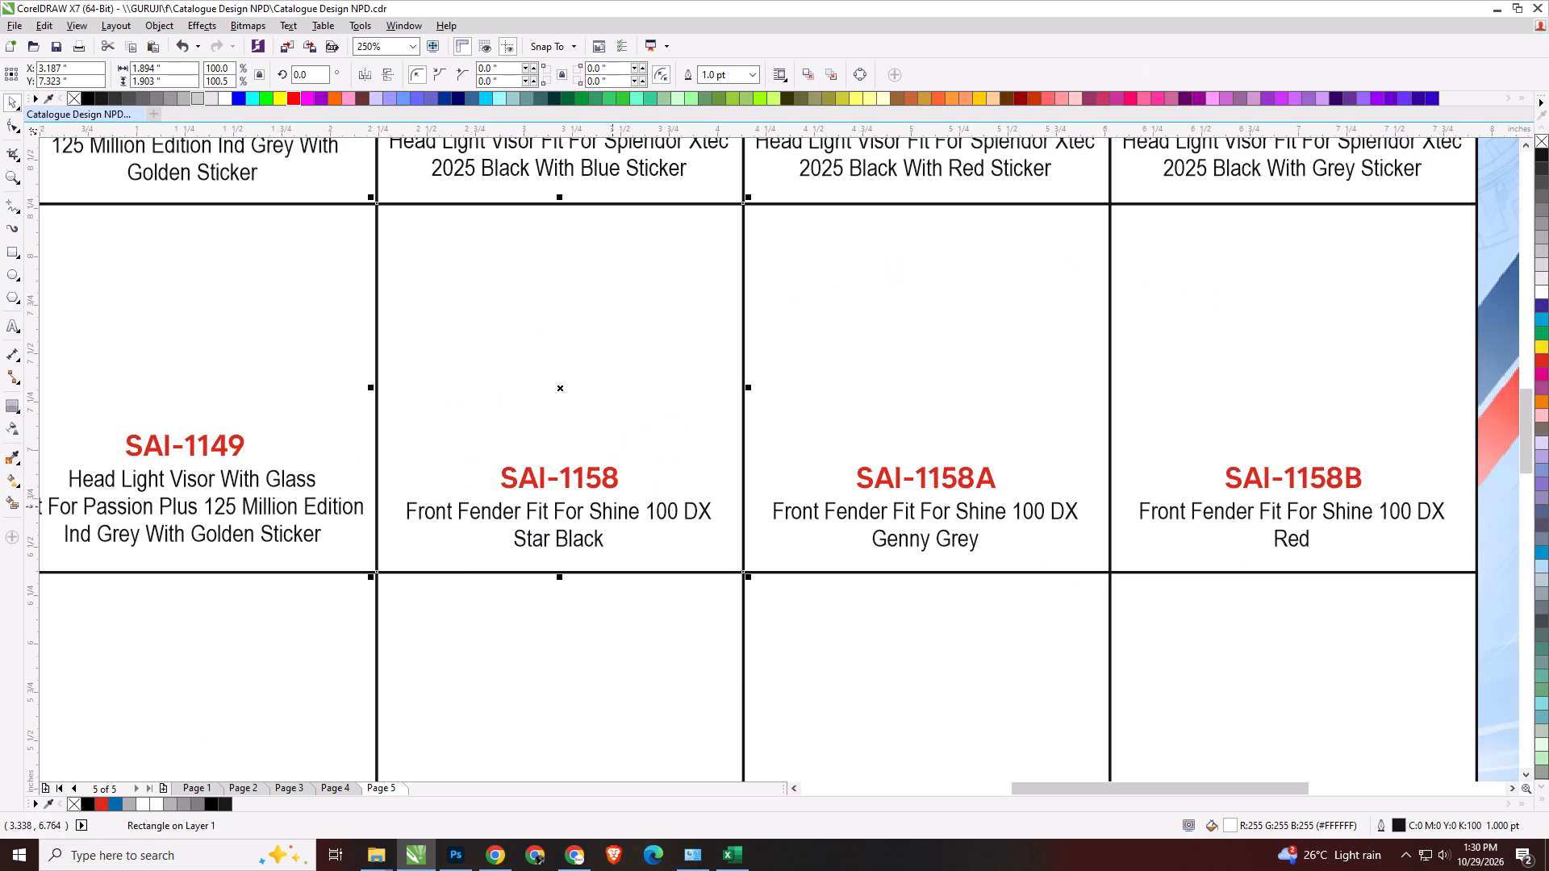
double_click(594, 479)
key("ctrl+a")
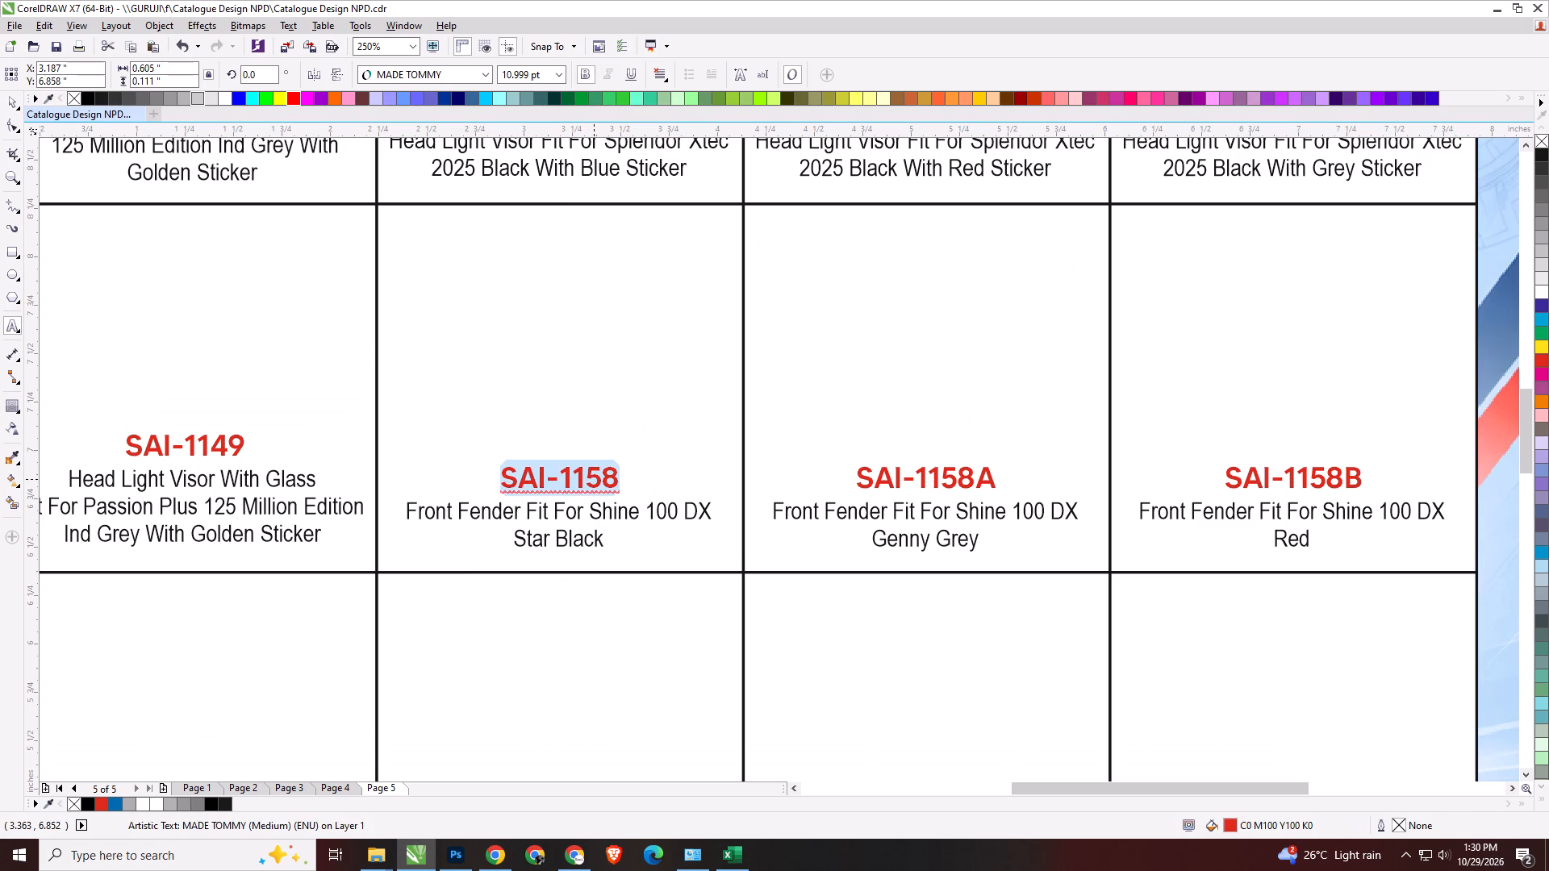
key("ctrl+v")
left_click(10, 95)
Replace the SAI-1183 description with Excel's "Head Light Visor Fit For HF Deluxe Pro Black With Red Sticker", starting a second line at "Pro".
key("alt+Tab")
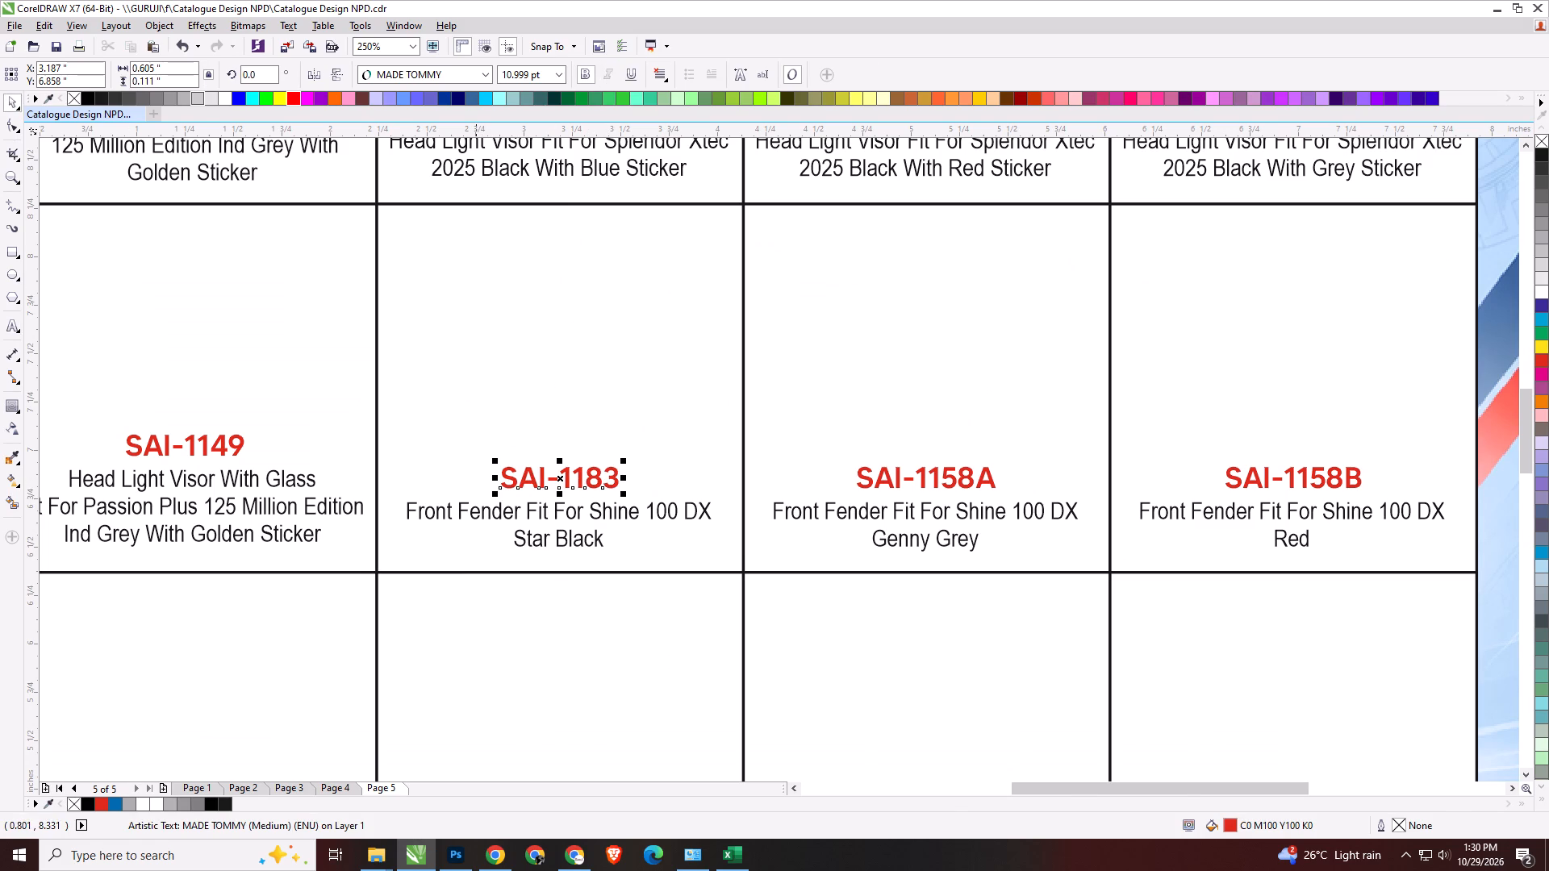
double_click(261, 500)
key("ctrl+a")
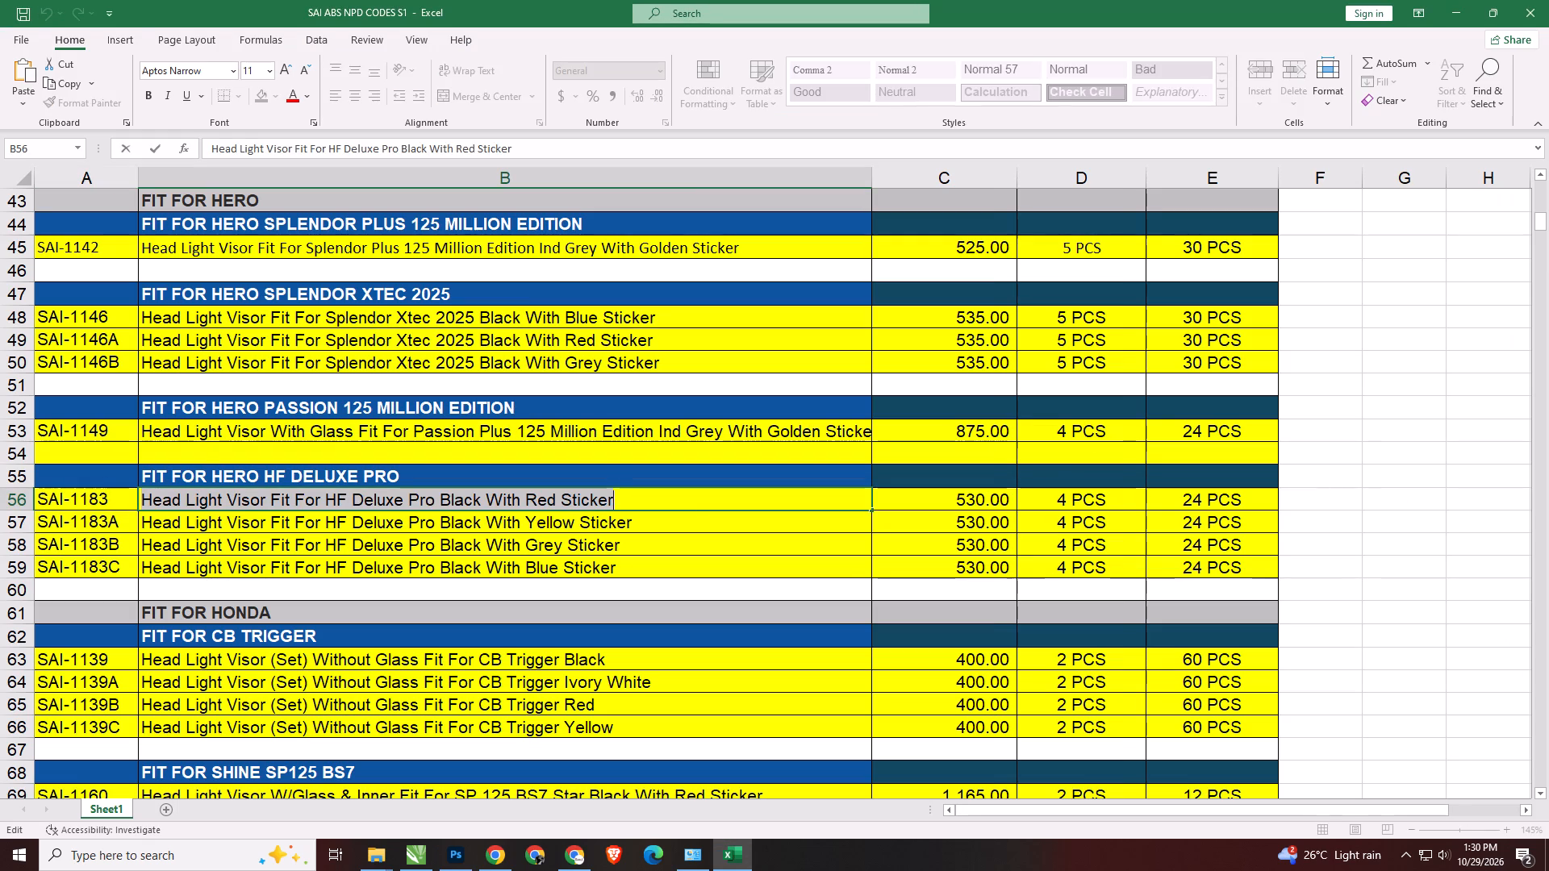
key("ctrl+c")
key("alt+Tab")
double_click(543, 513)
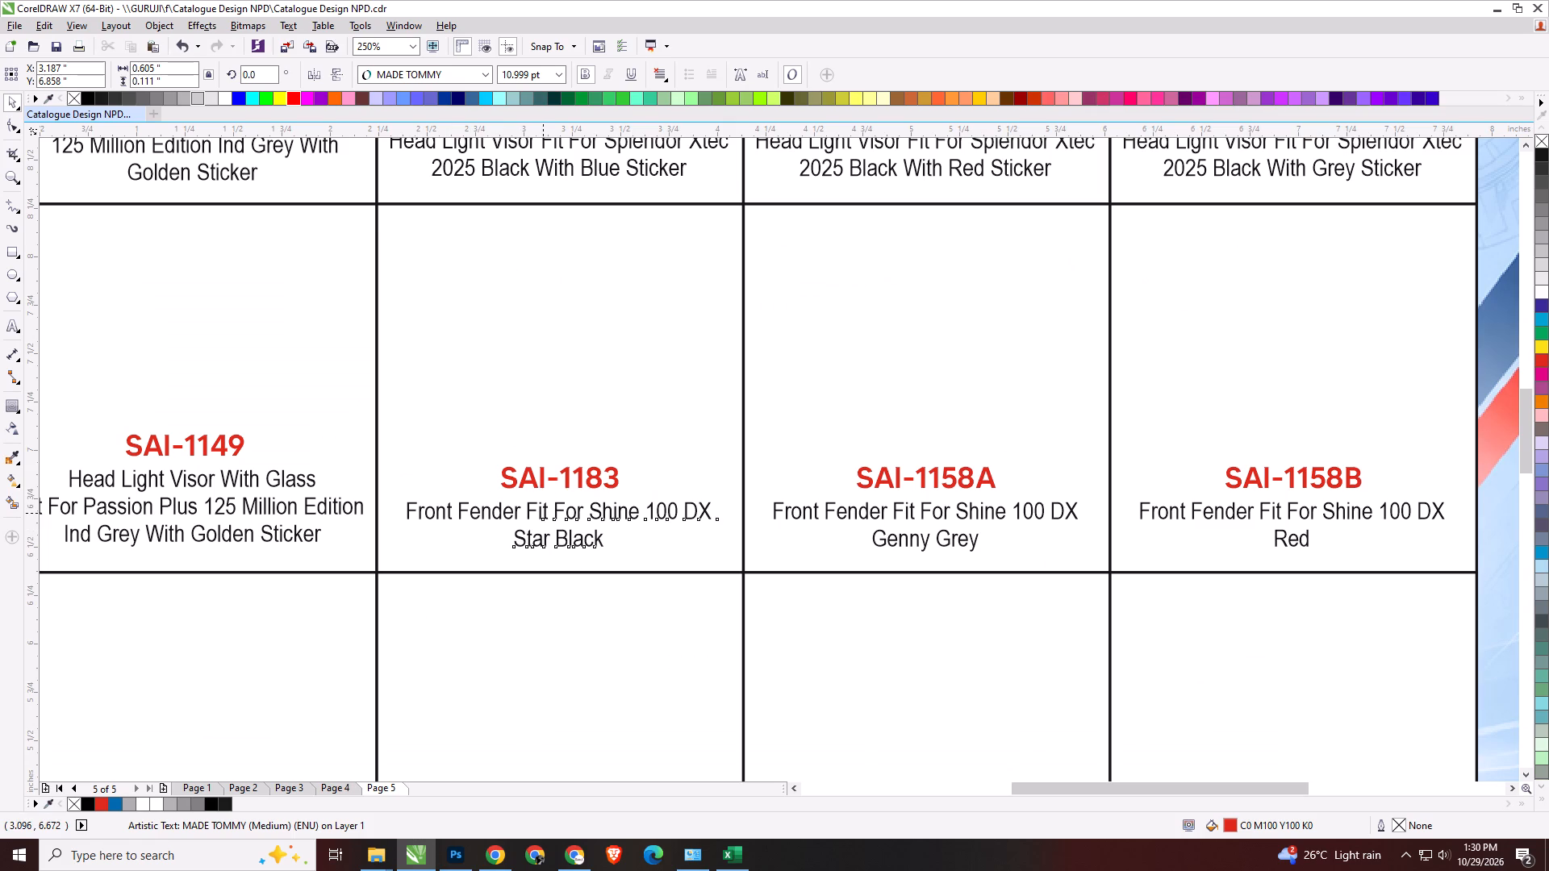
key("ctrl+a")
key("ctrl+v")
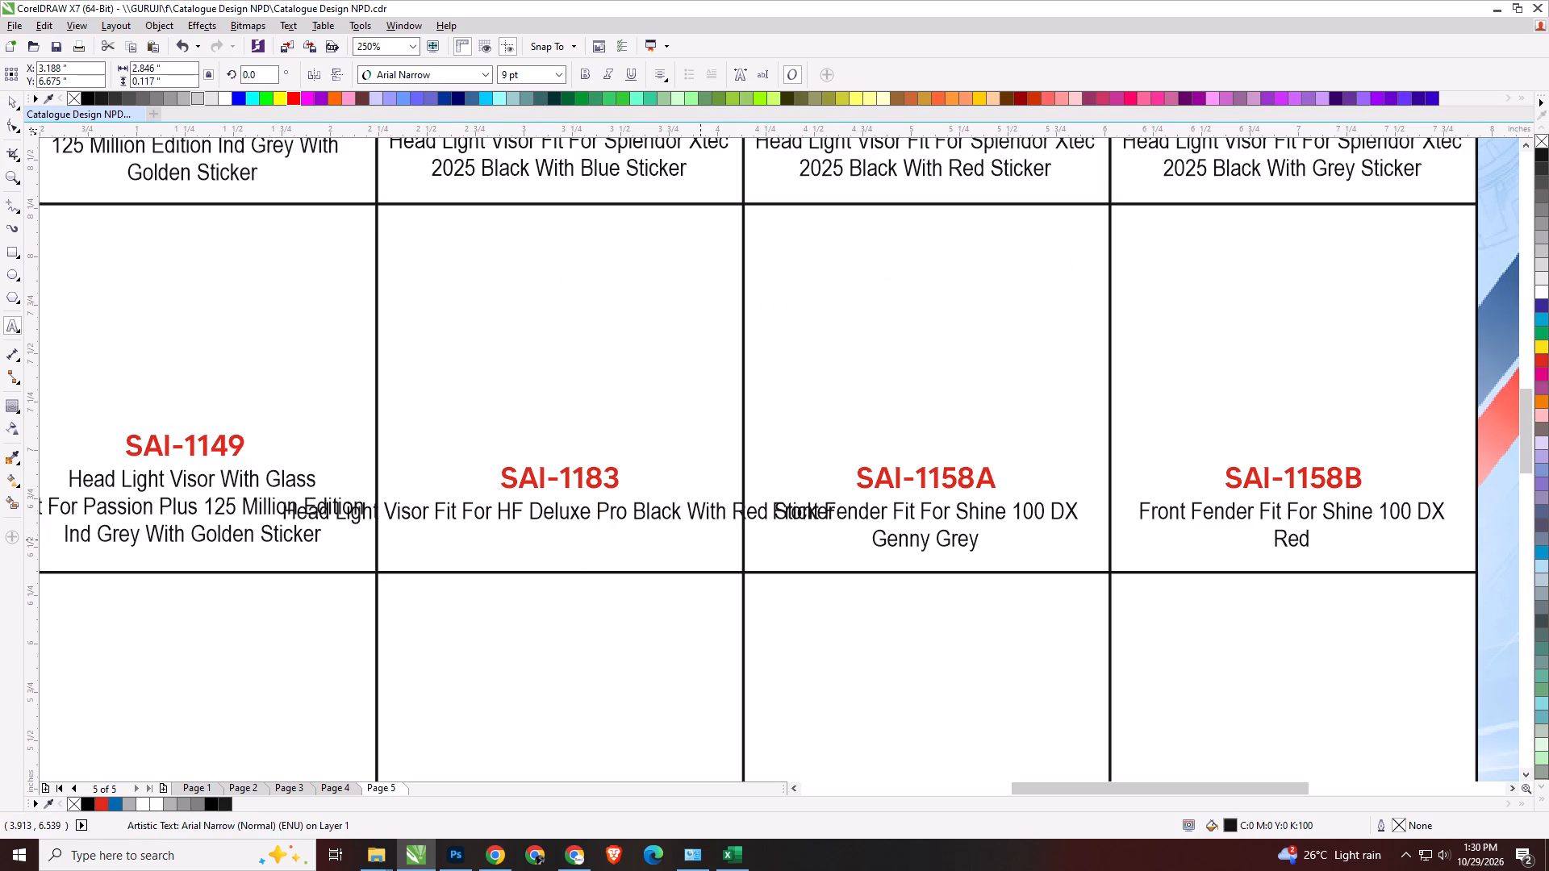
left_click(598, 512)
key("Return")
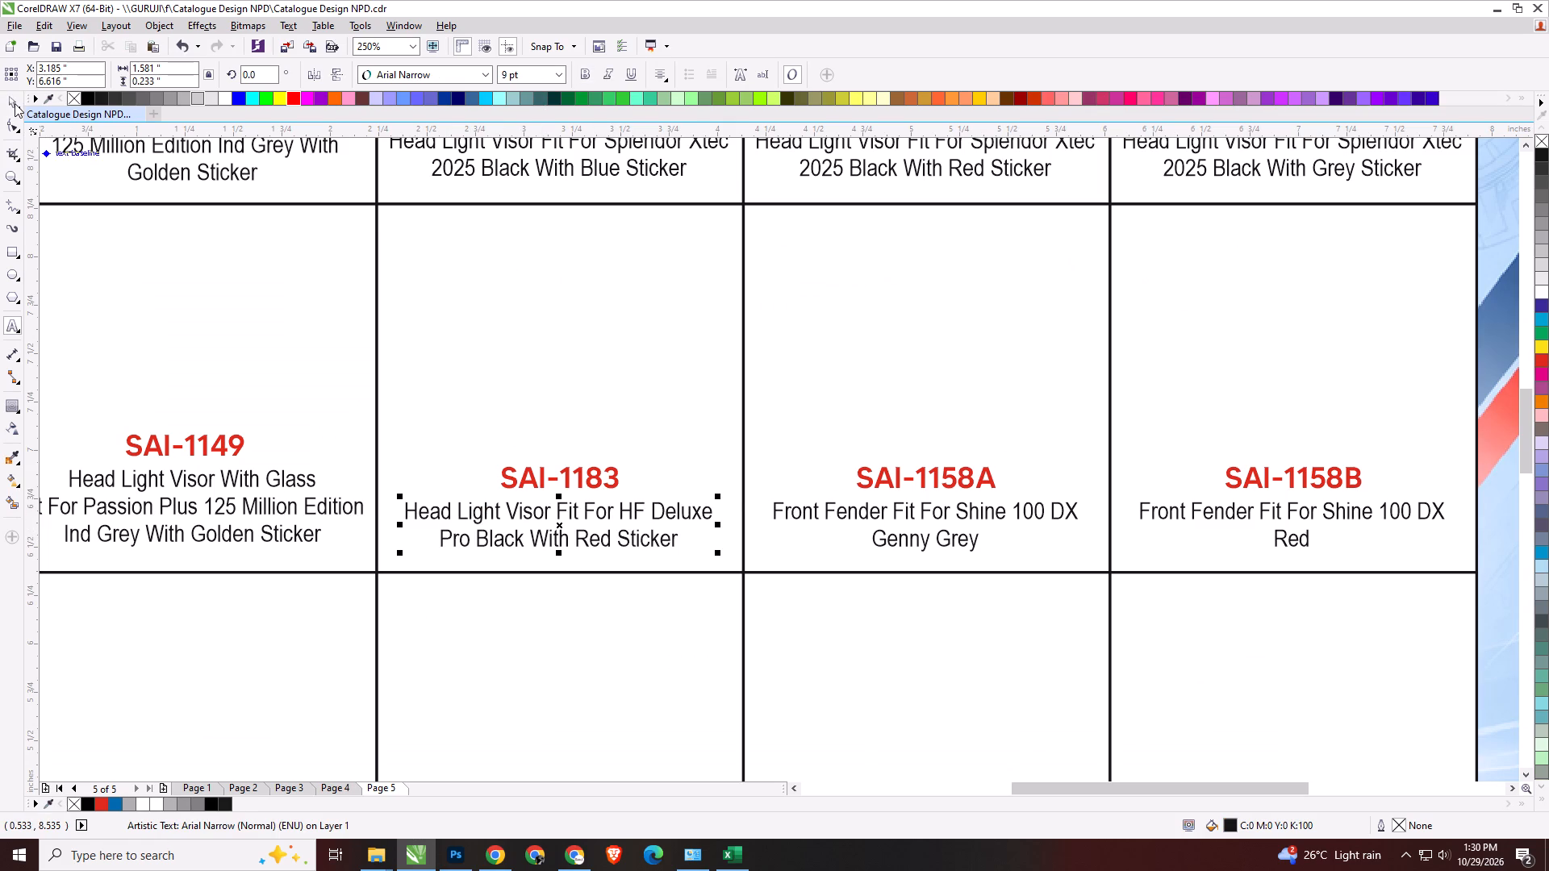
left_click(15, 103)
left_click_drag(1123, 784, 1151, 784)
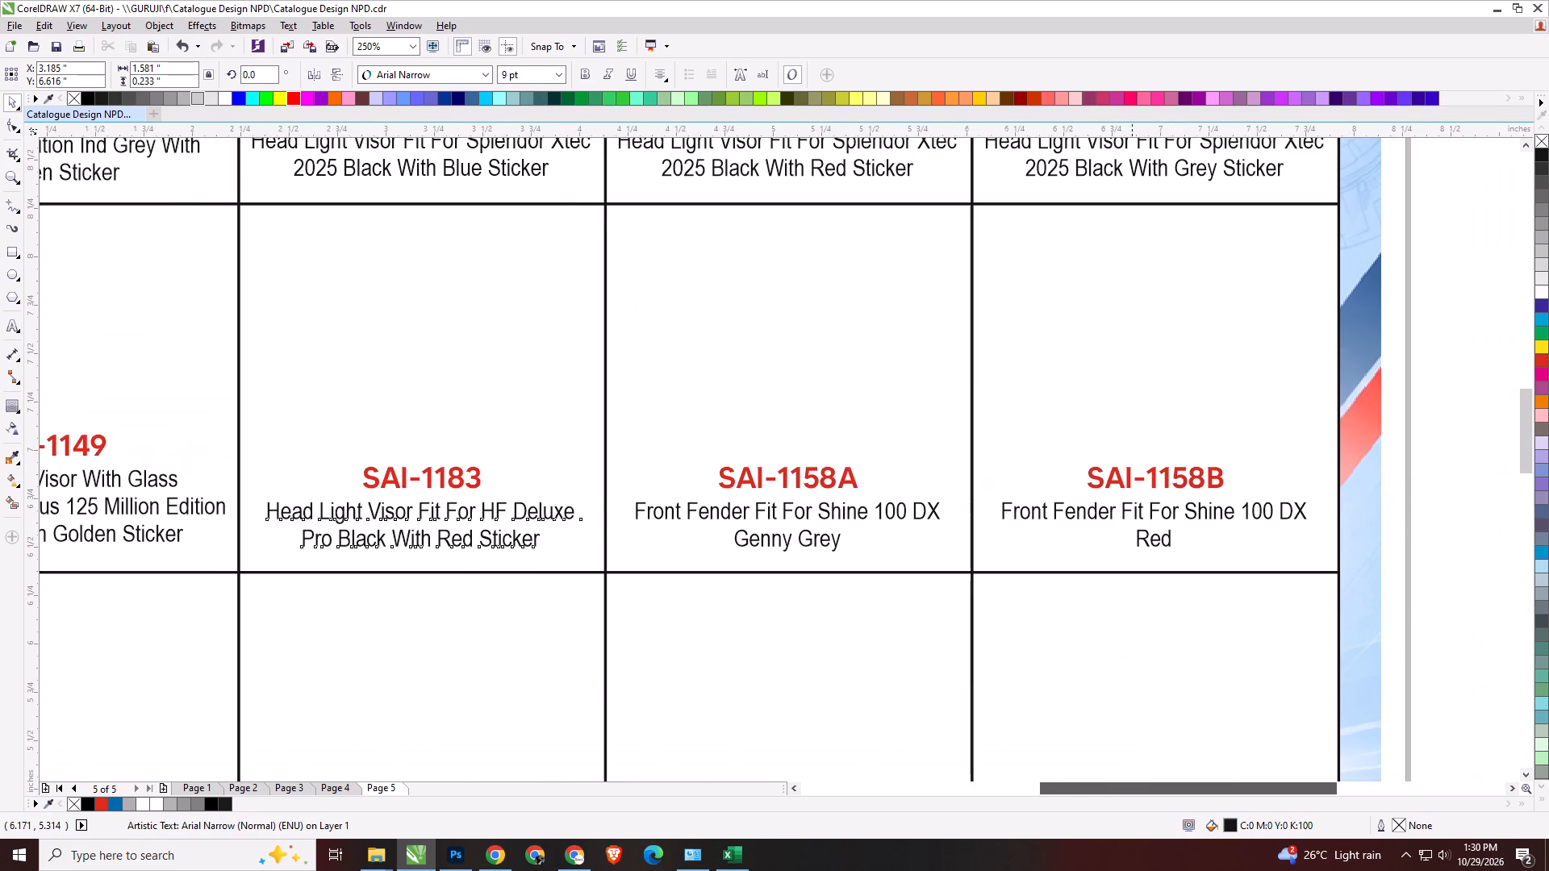
Copy the code SAI-1183A from the Excel list and paste it over SAI-1158A in the second grid row in CorelDRAW.
key("alt+Tab")
double_click(119, 523)
key("ctrl+a")
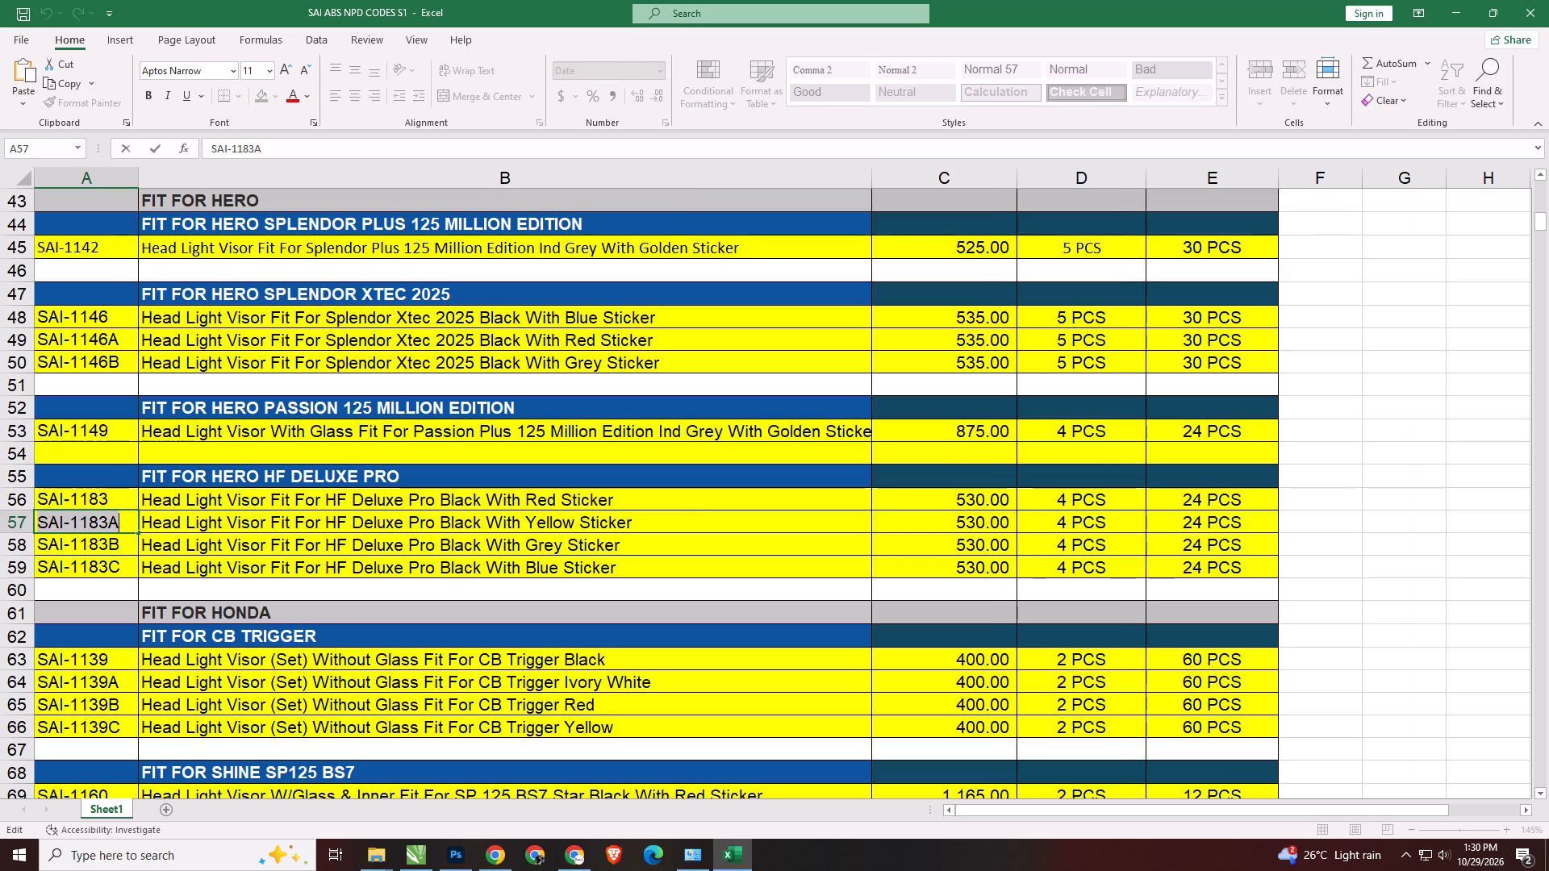
key("ctrl+c")
key("alt+Tab")
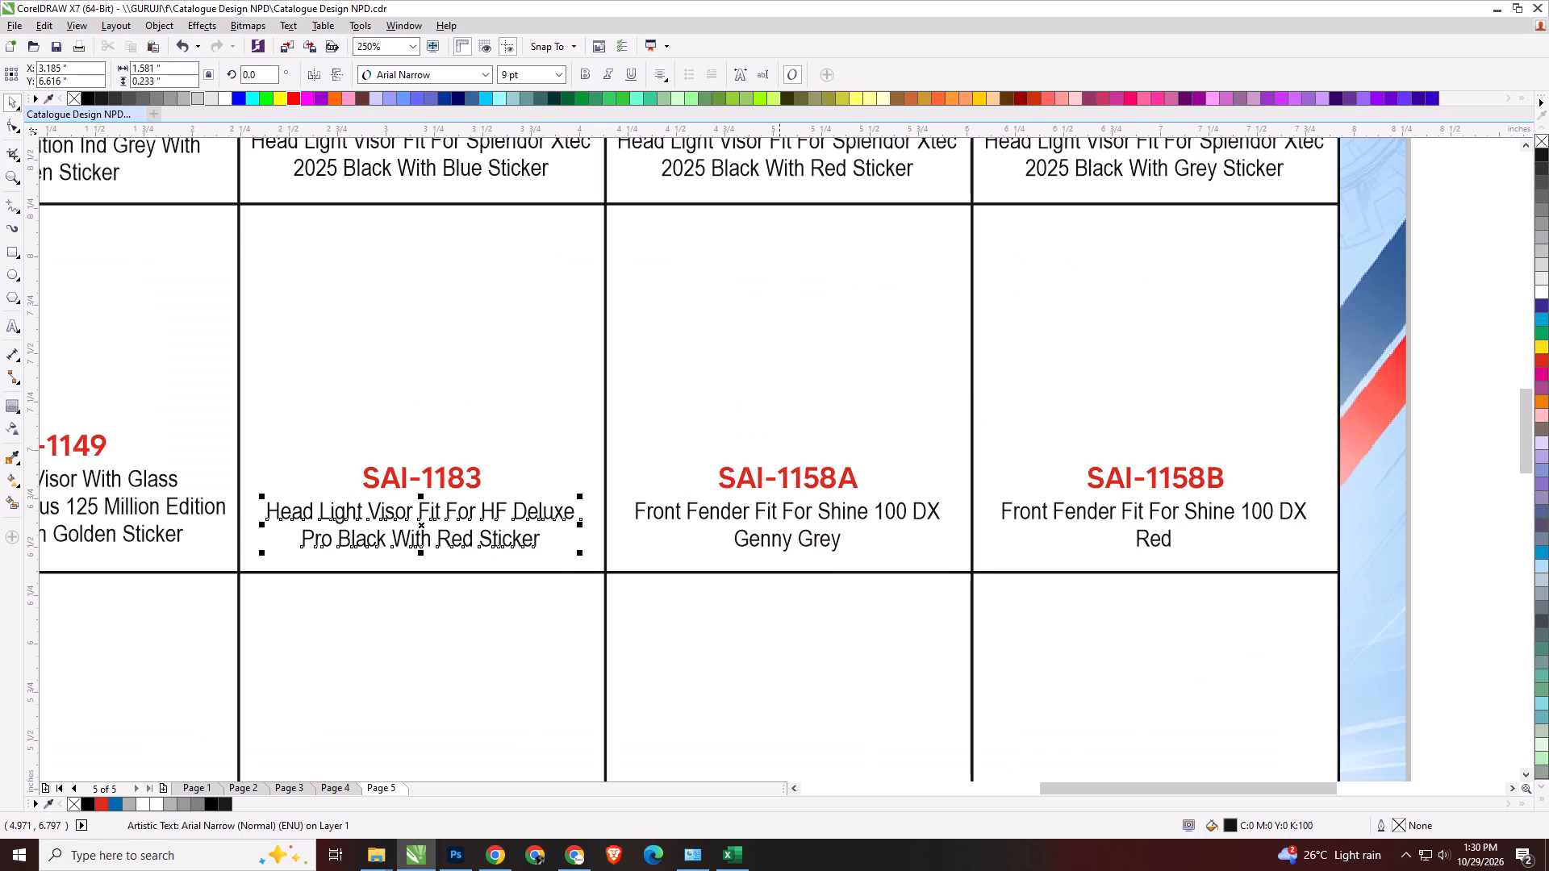
double_click(791, 477)
double_click(783, 477)
key("ctrl+a")
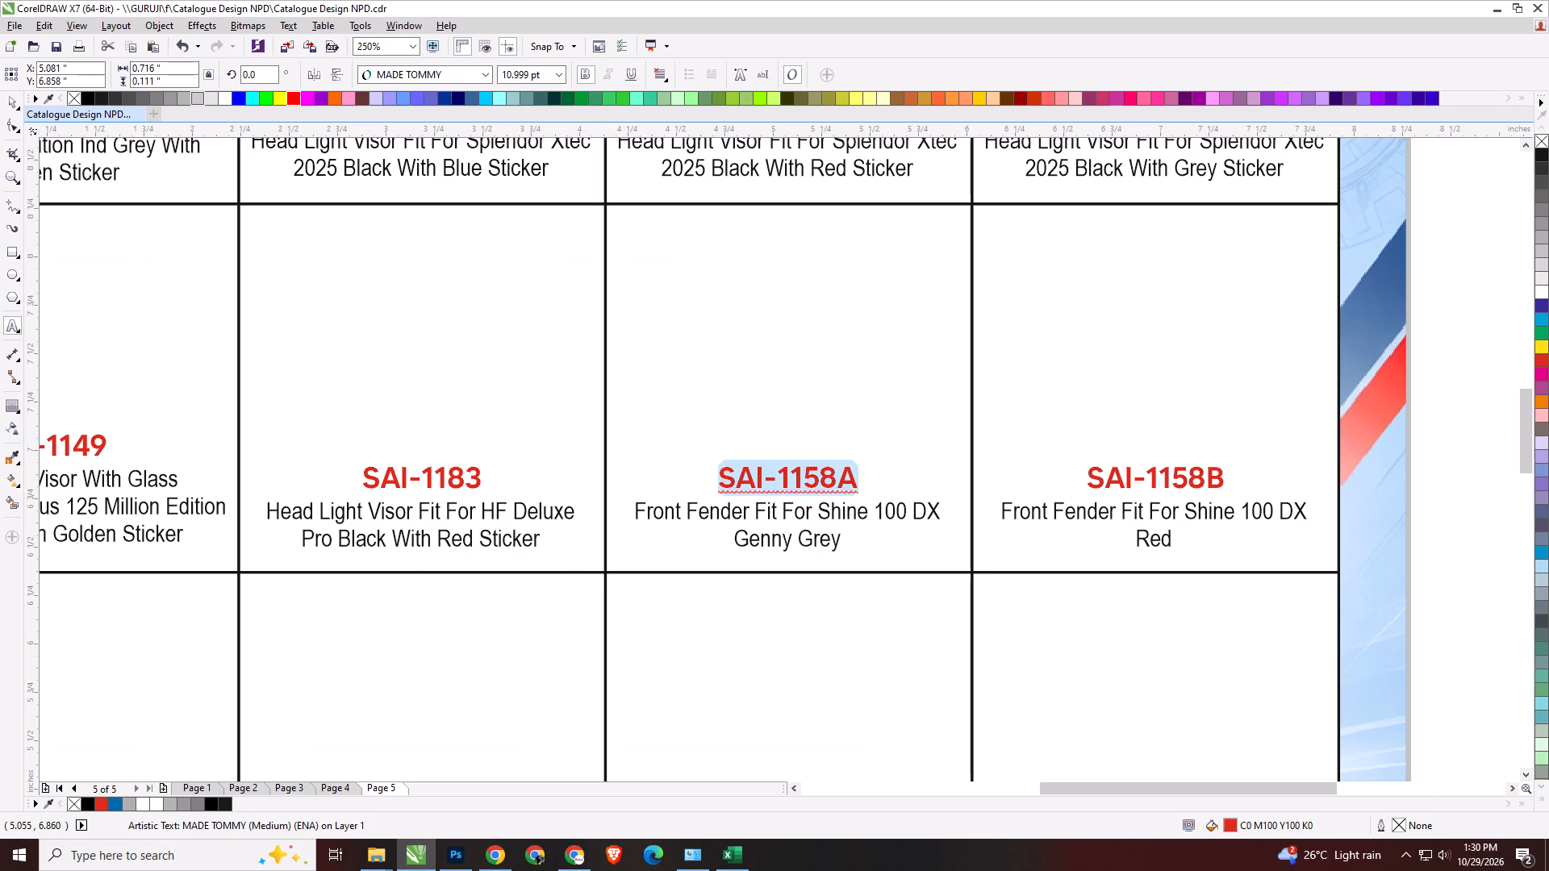
key("ctrl+v")
Replace the SAI-1183A description with Excel's "Head Light Visor Fit For HF Deluxe Pro Black With Yellow Sticker", starting a second line at "Pro".
left_click(763, 522)
key("alt+Tab")
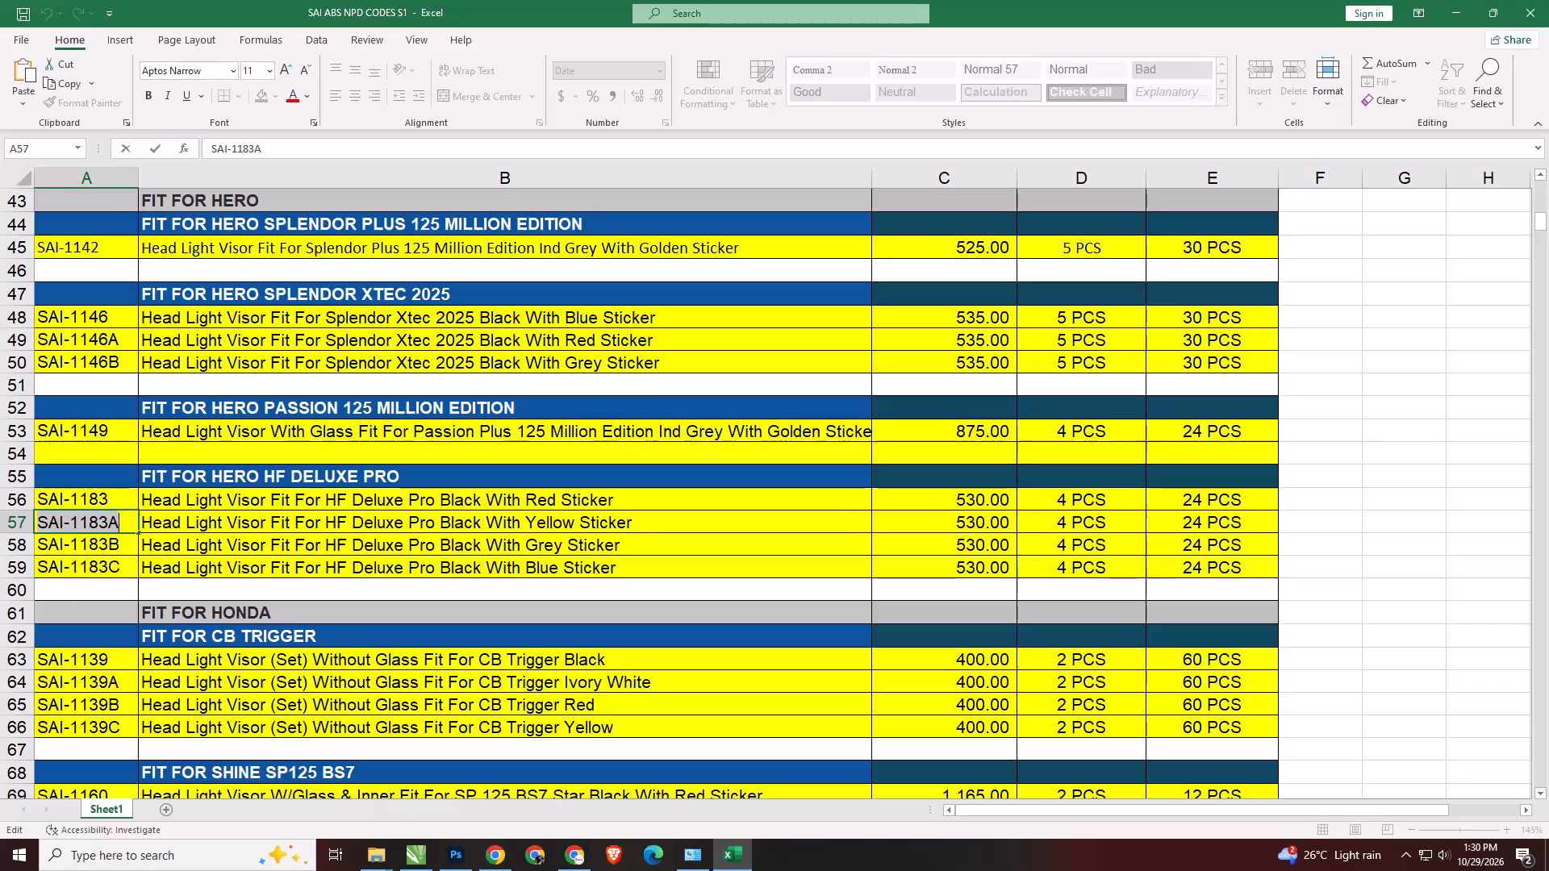
double_click(248, 528)
key("ctrl+a")
key("ctrl+c")
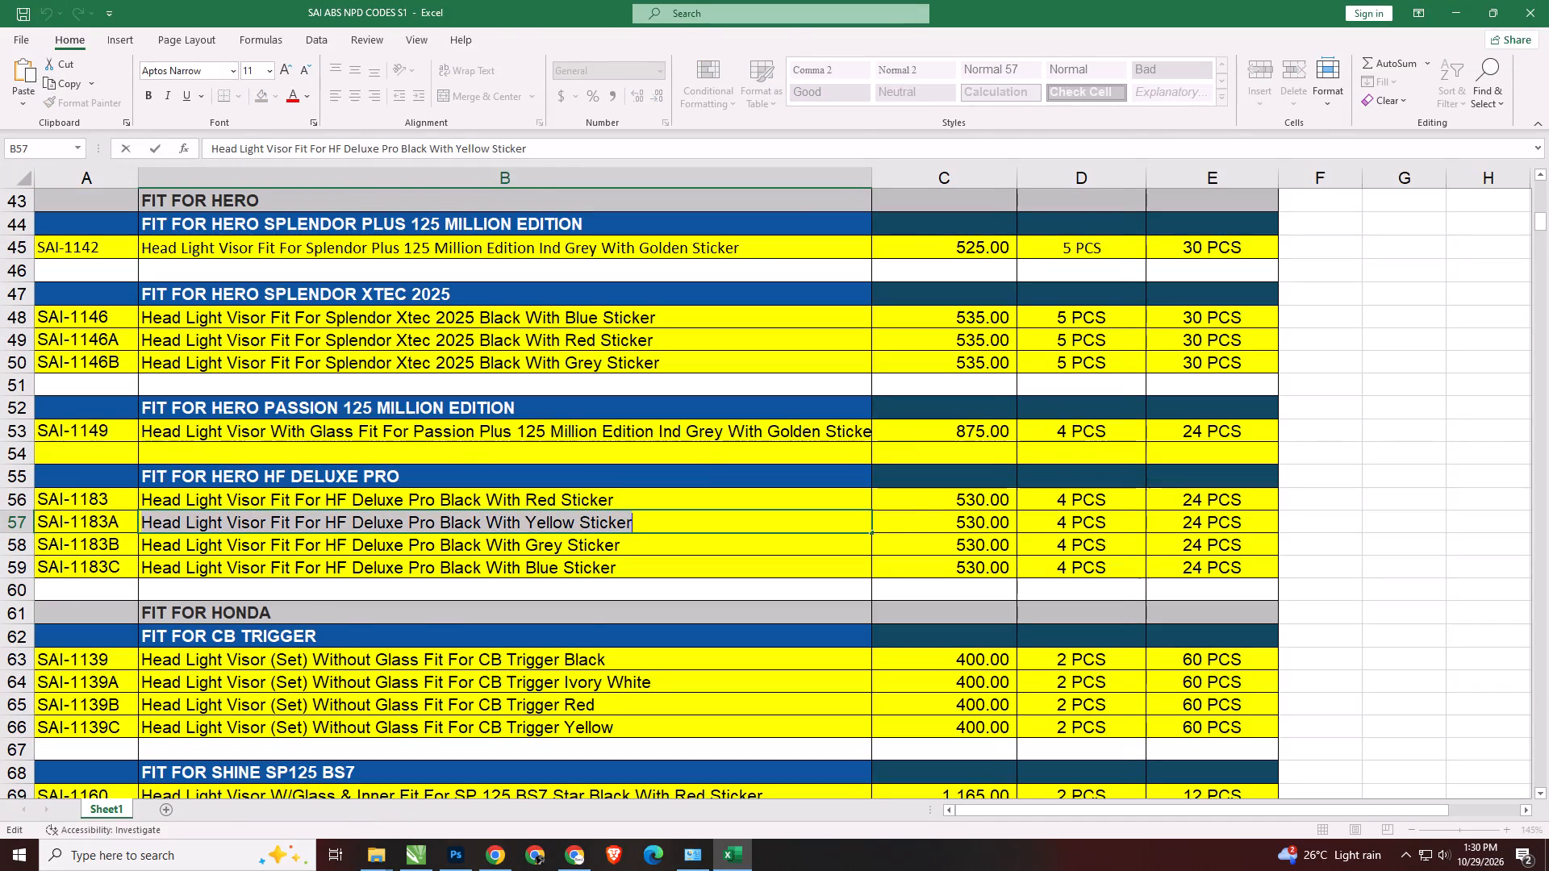
key("alt+Tab")
left_click(808, 518)
key("ctrl+a")
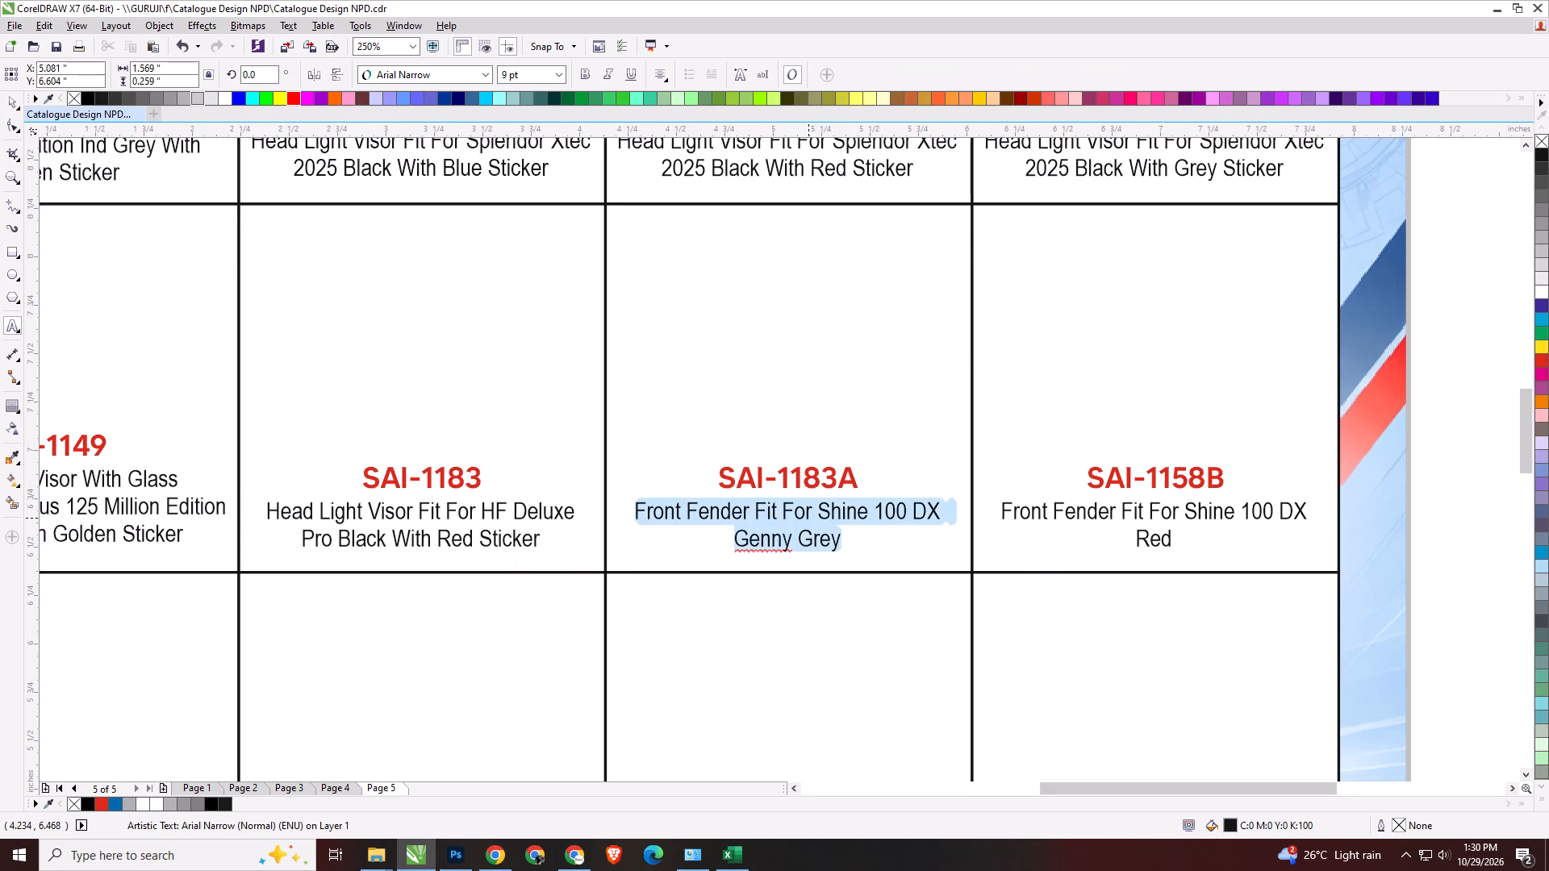
key("ctrl+v")
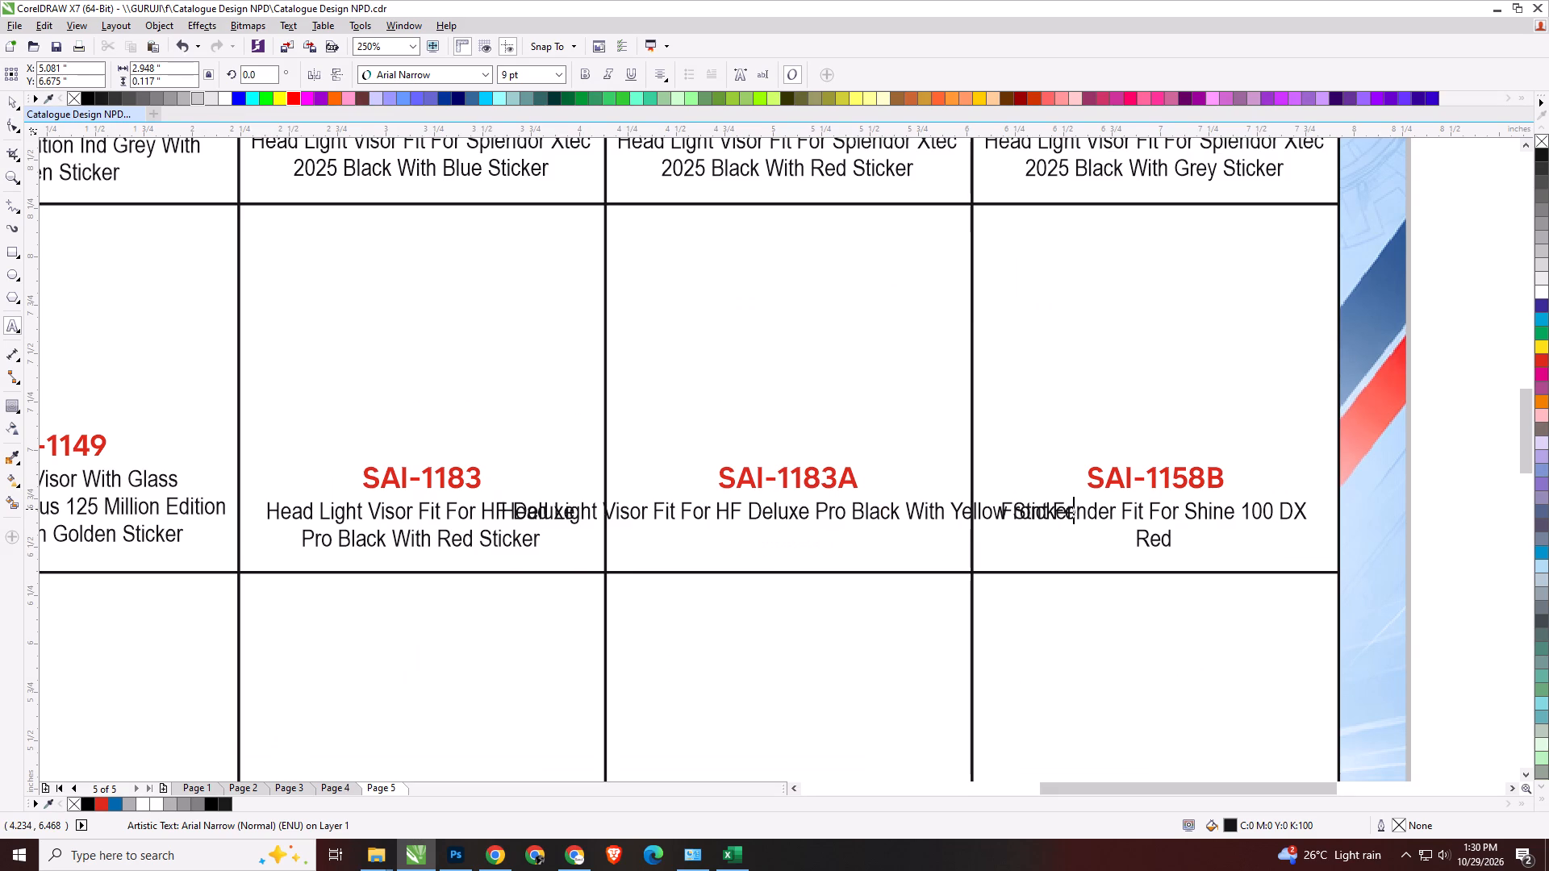
left_click(819, 514)
key("Return")
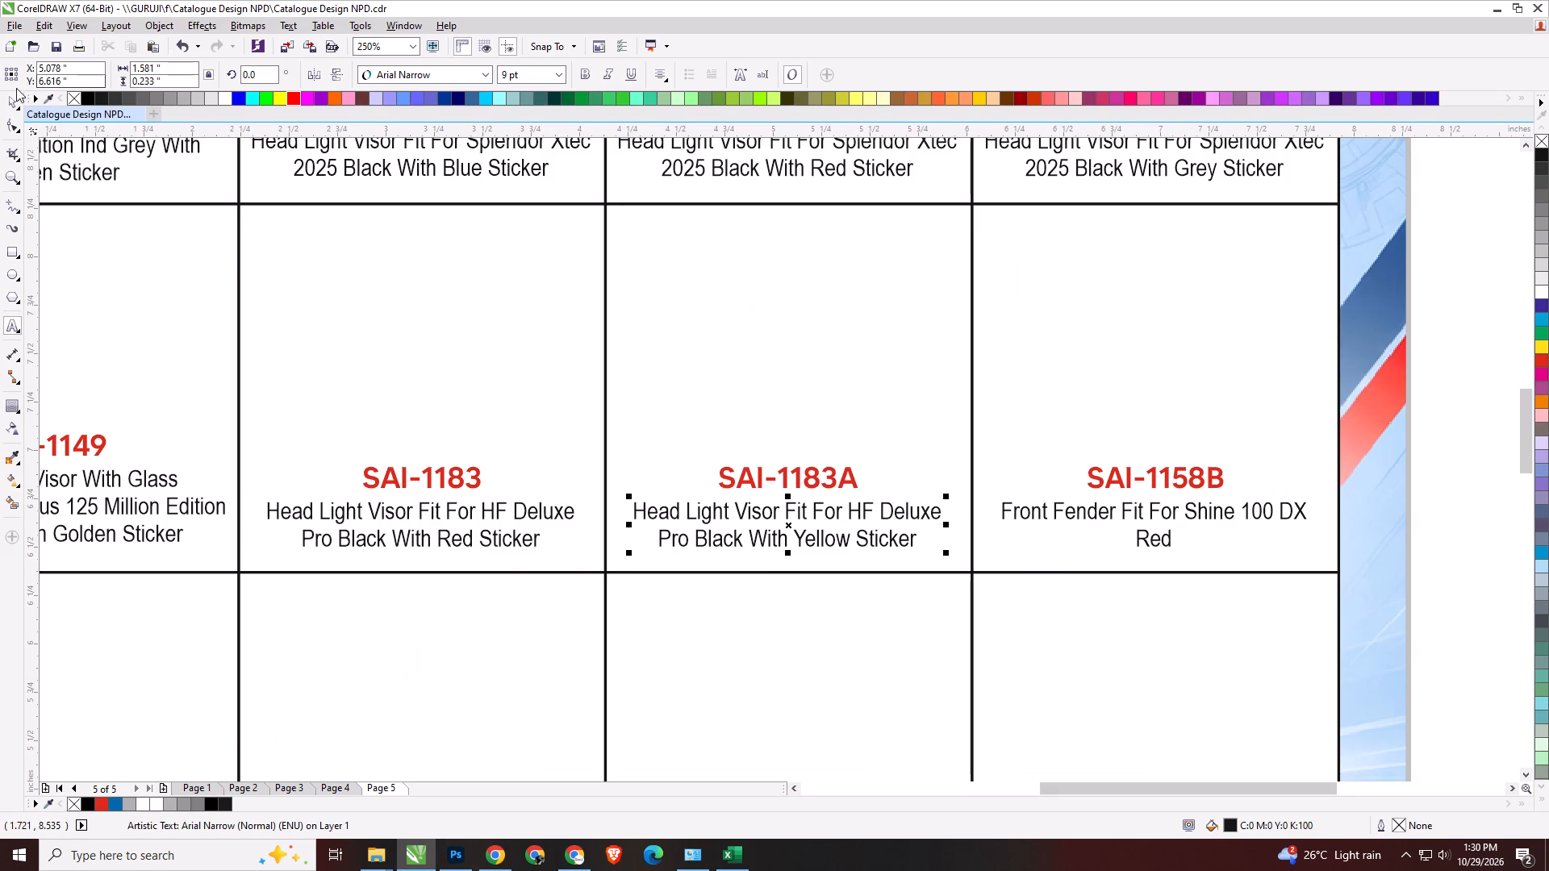
left_click(12, 97)
Copy the code SAI-1183B from the Excel list and paste it over SAI-1158B in the second grid row in CorelDRAW.
left_click_drag(1100, 788, 1111, 789)
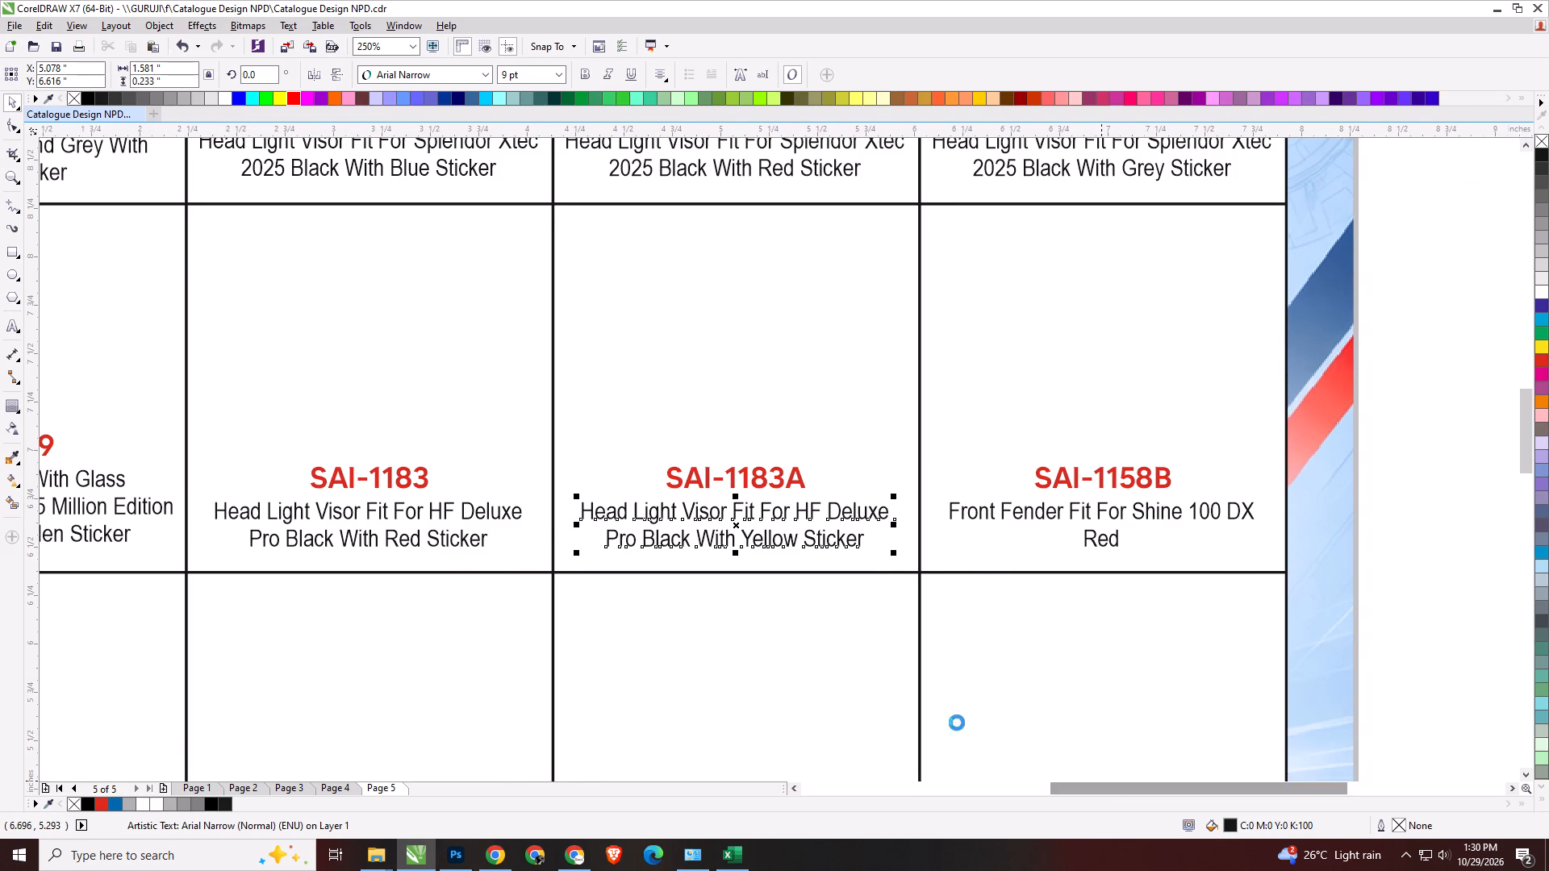
key("alt+Tab")
double_click(127, 546)
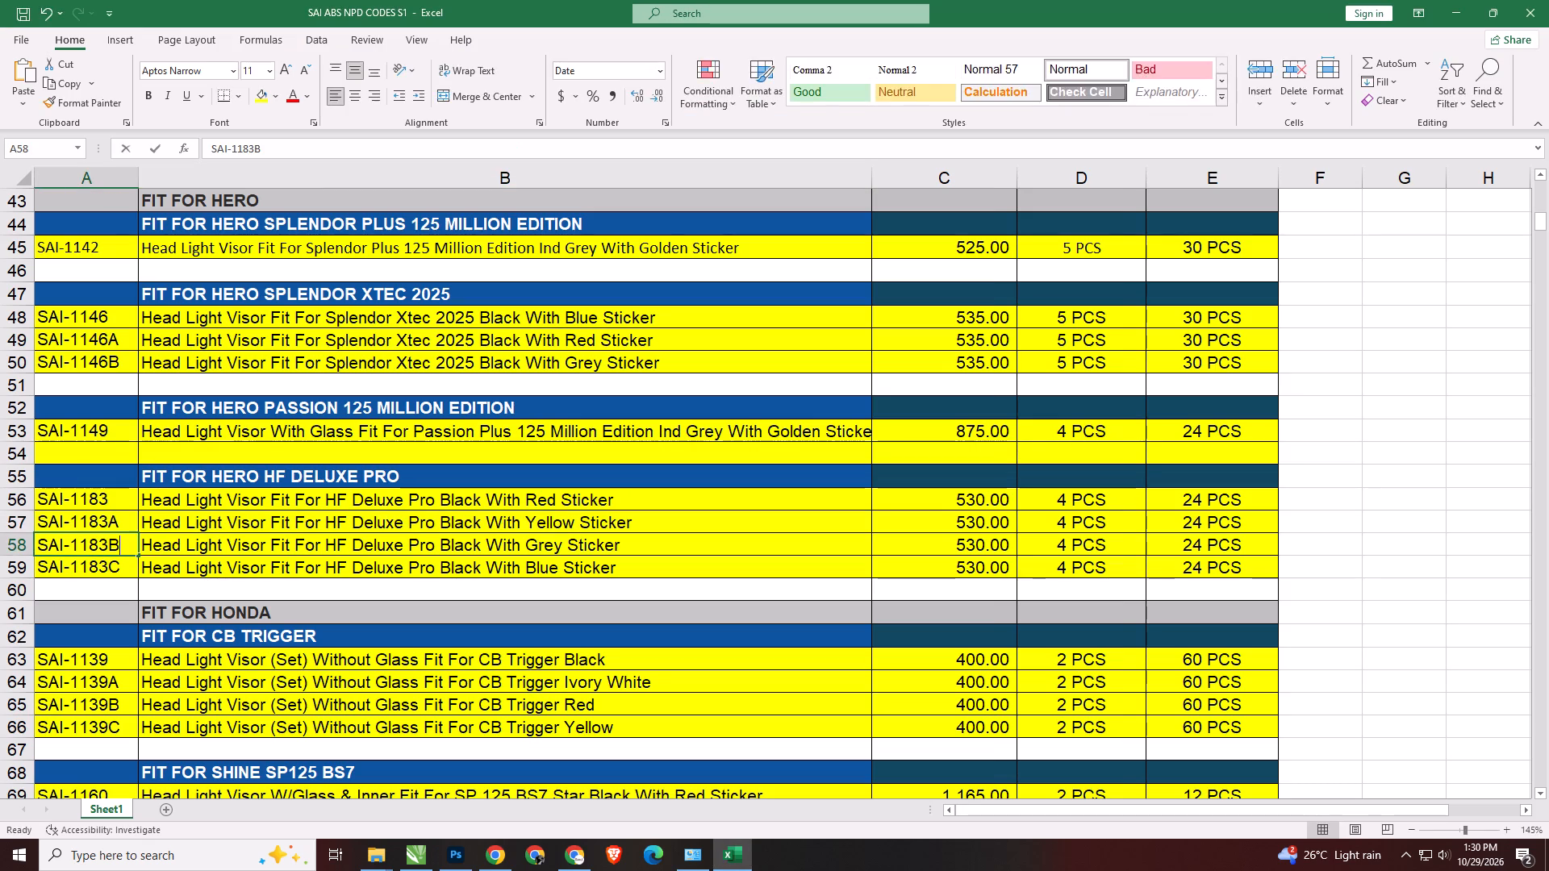
key("ctrl+a")
key("ctrl+c")
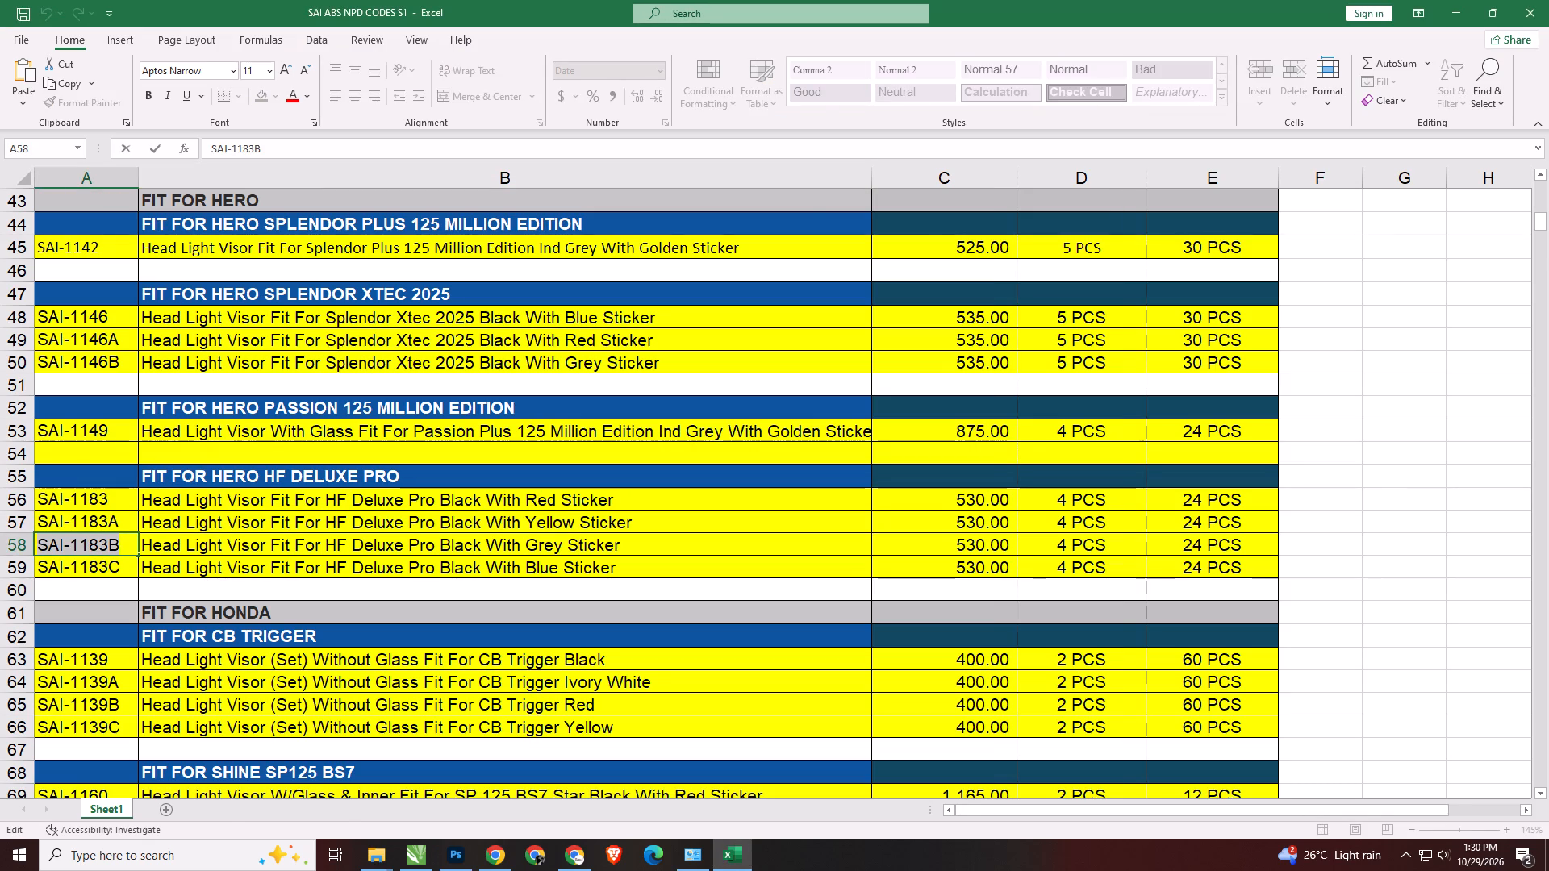
key("alt+Tab")
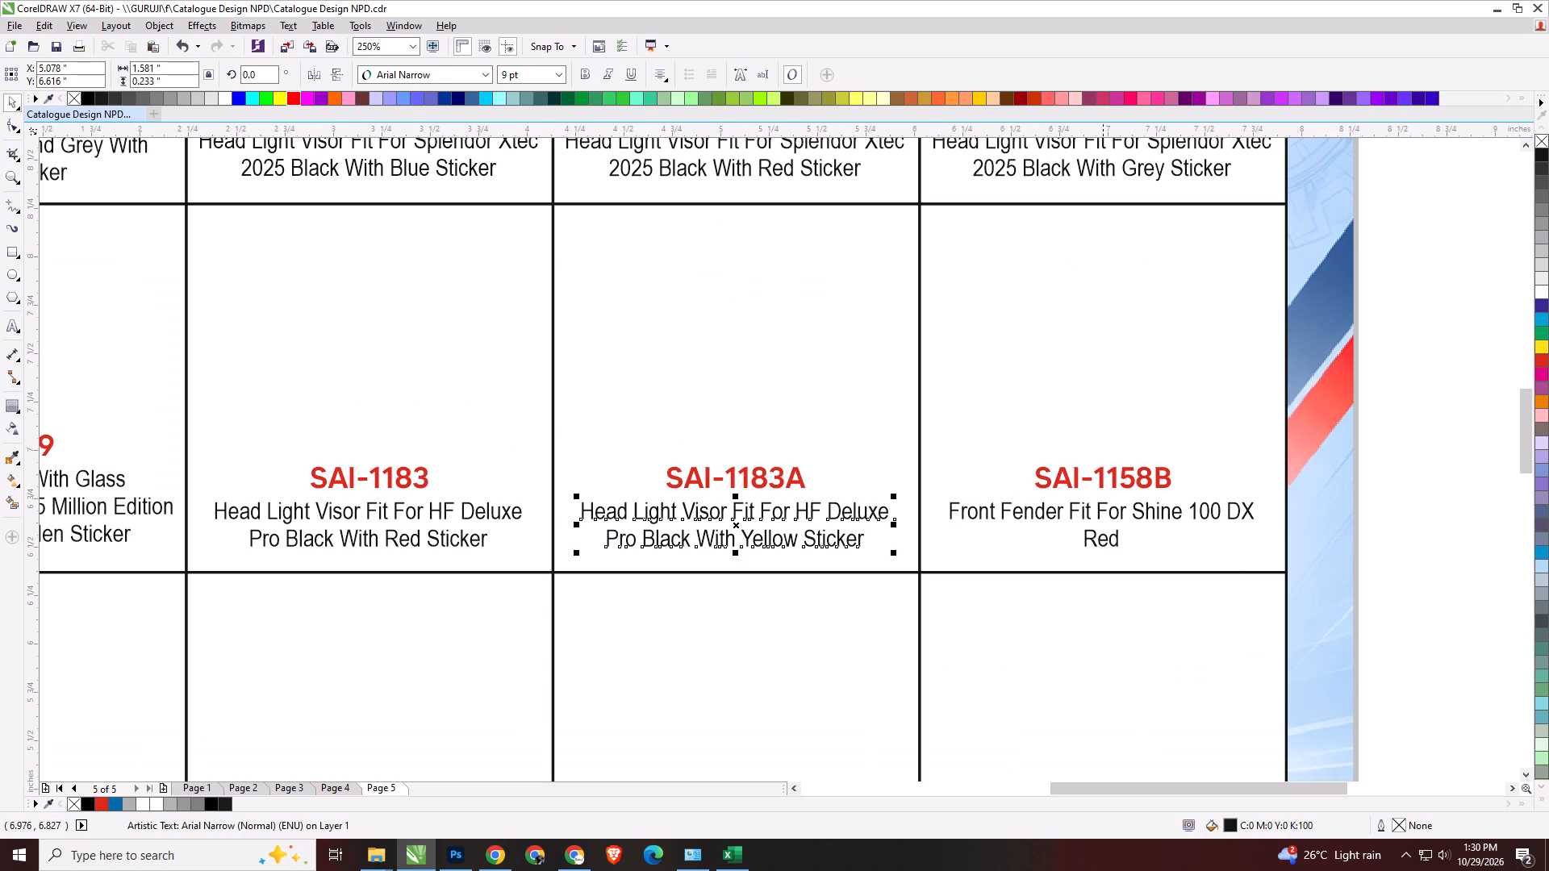
double_click(1103, 482)
key("ctrl+a")
key("ctrl+v")
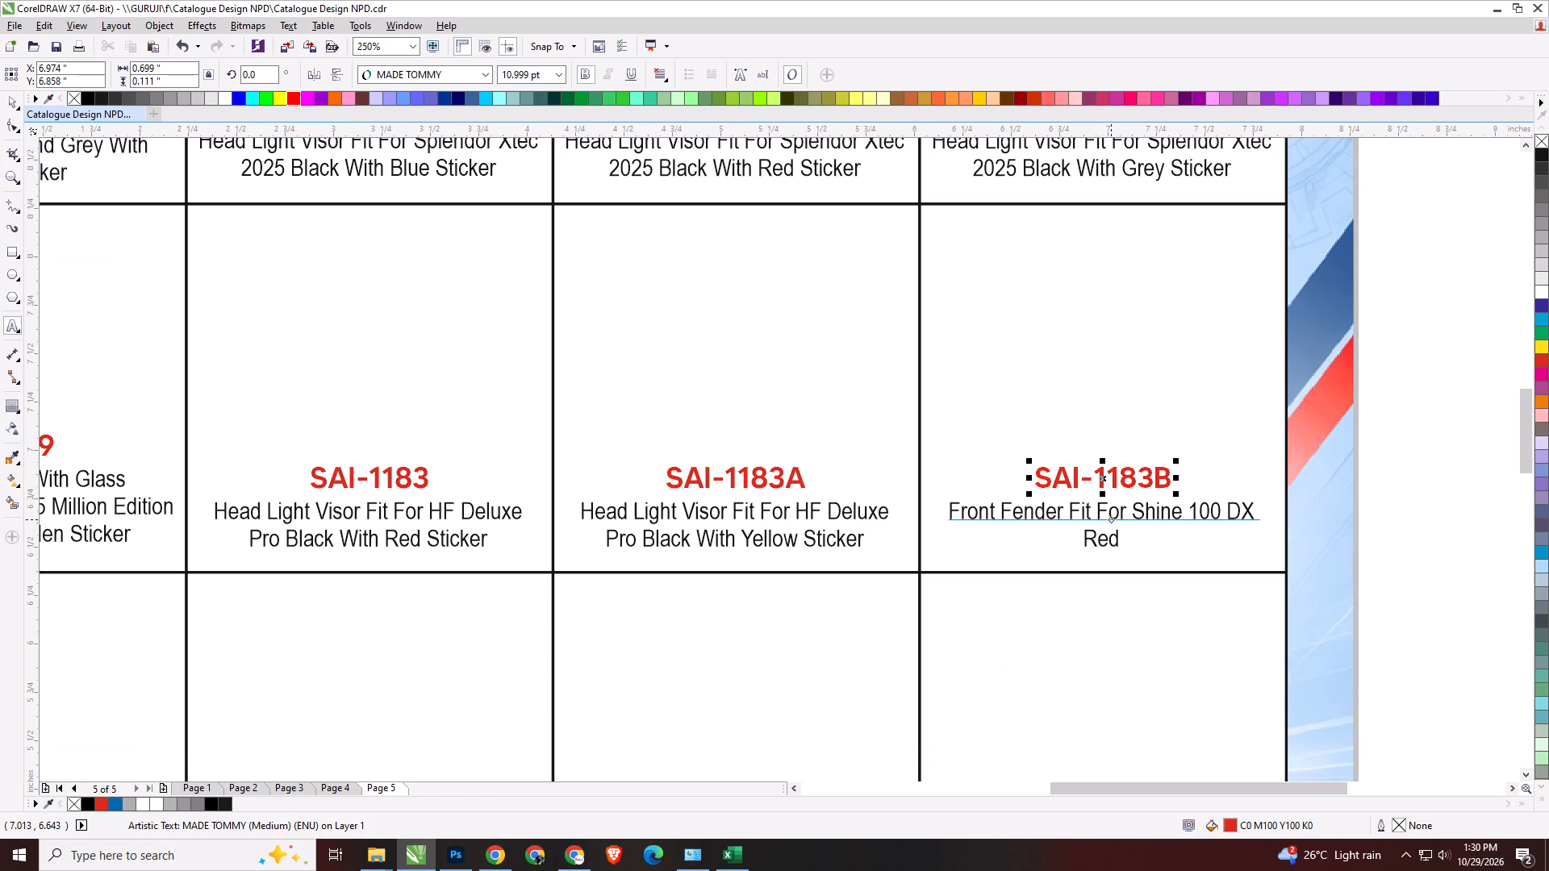
Replace the SAI-1183B description with Excel's "Head Light Visor Fit For HF Deluxe Pro Black With Grey Sticker", starting a second line at "Deluxe".
left_click(1111, 516)
key("alt+Tab")
double_click(224, 545)
key("ctrl+a")
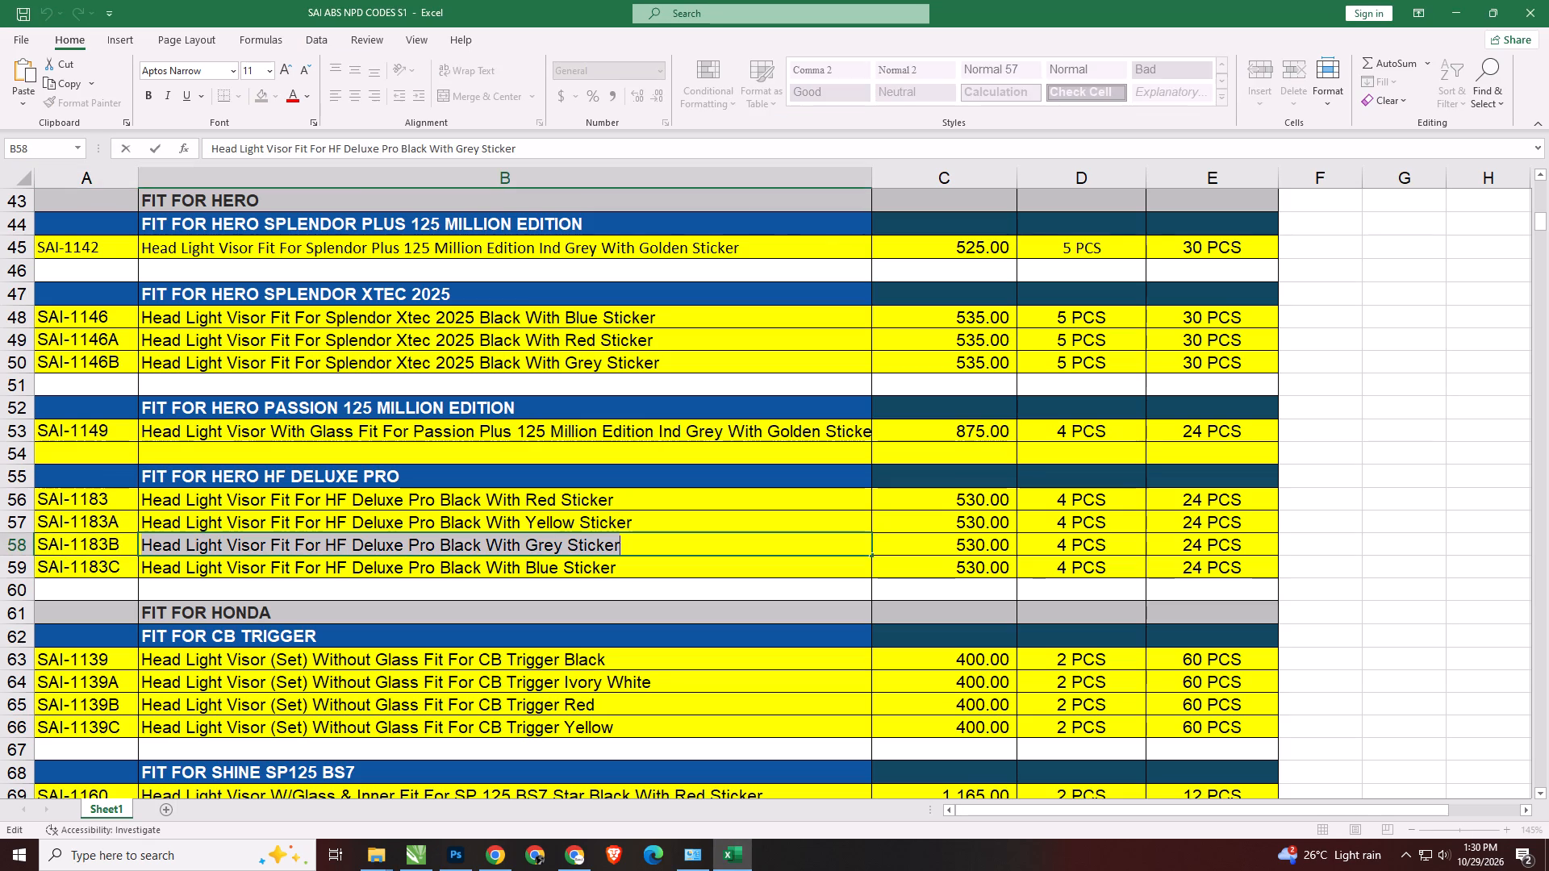
key("ctrl+c")
key("alt+Tab")
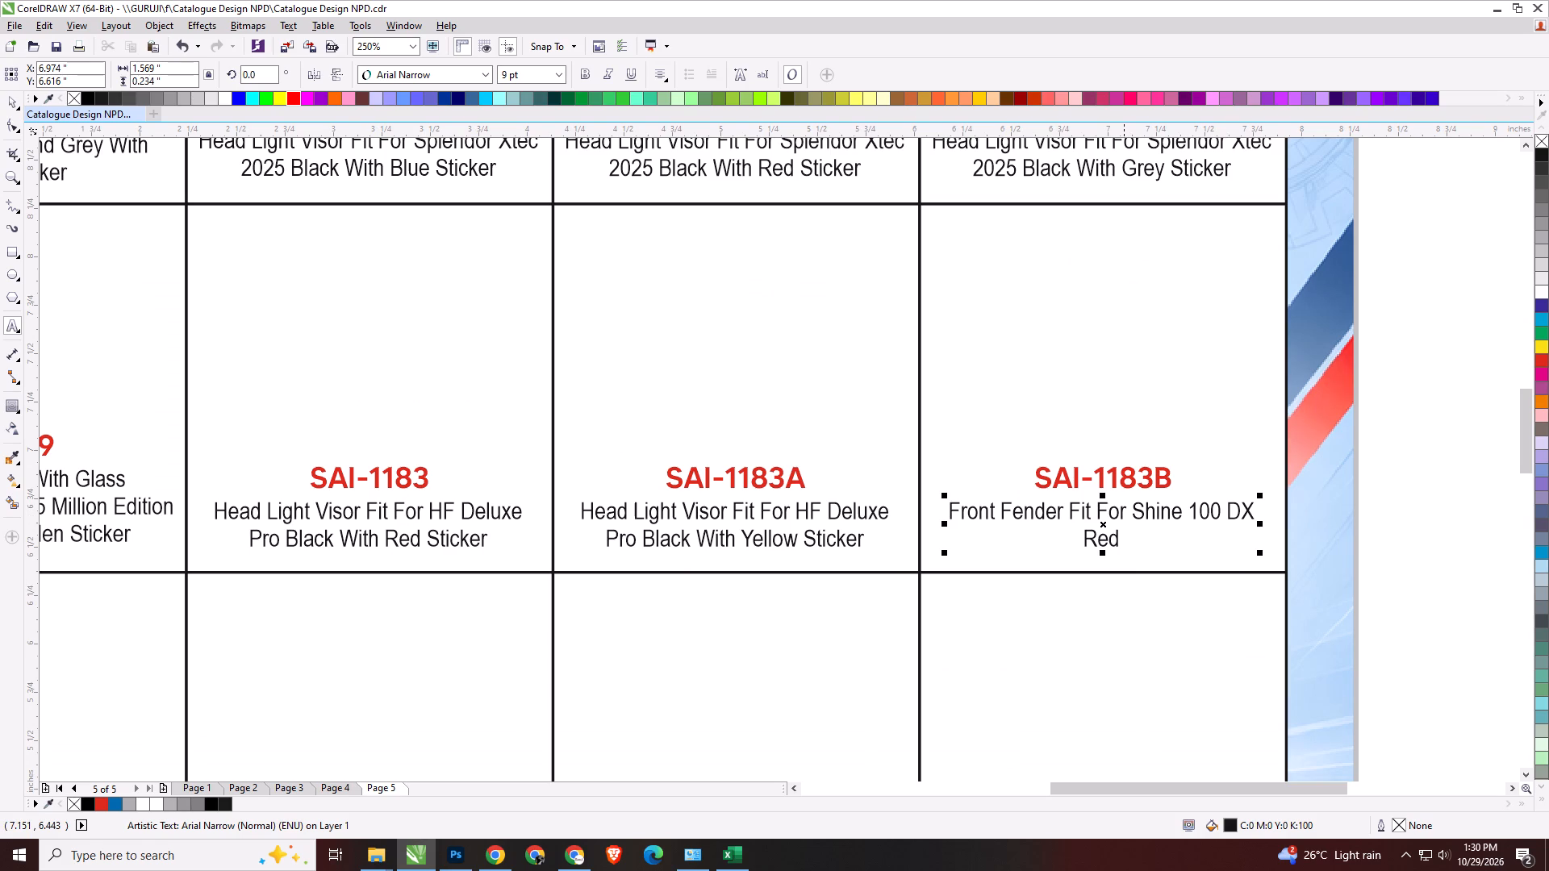
left_click(1124, 521)
key("ctrl+a")
key("ctrl+v")
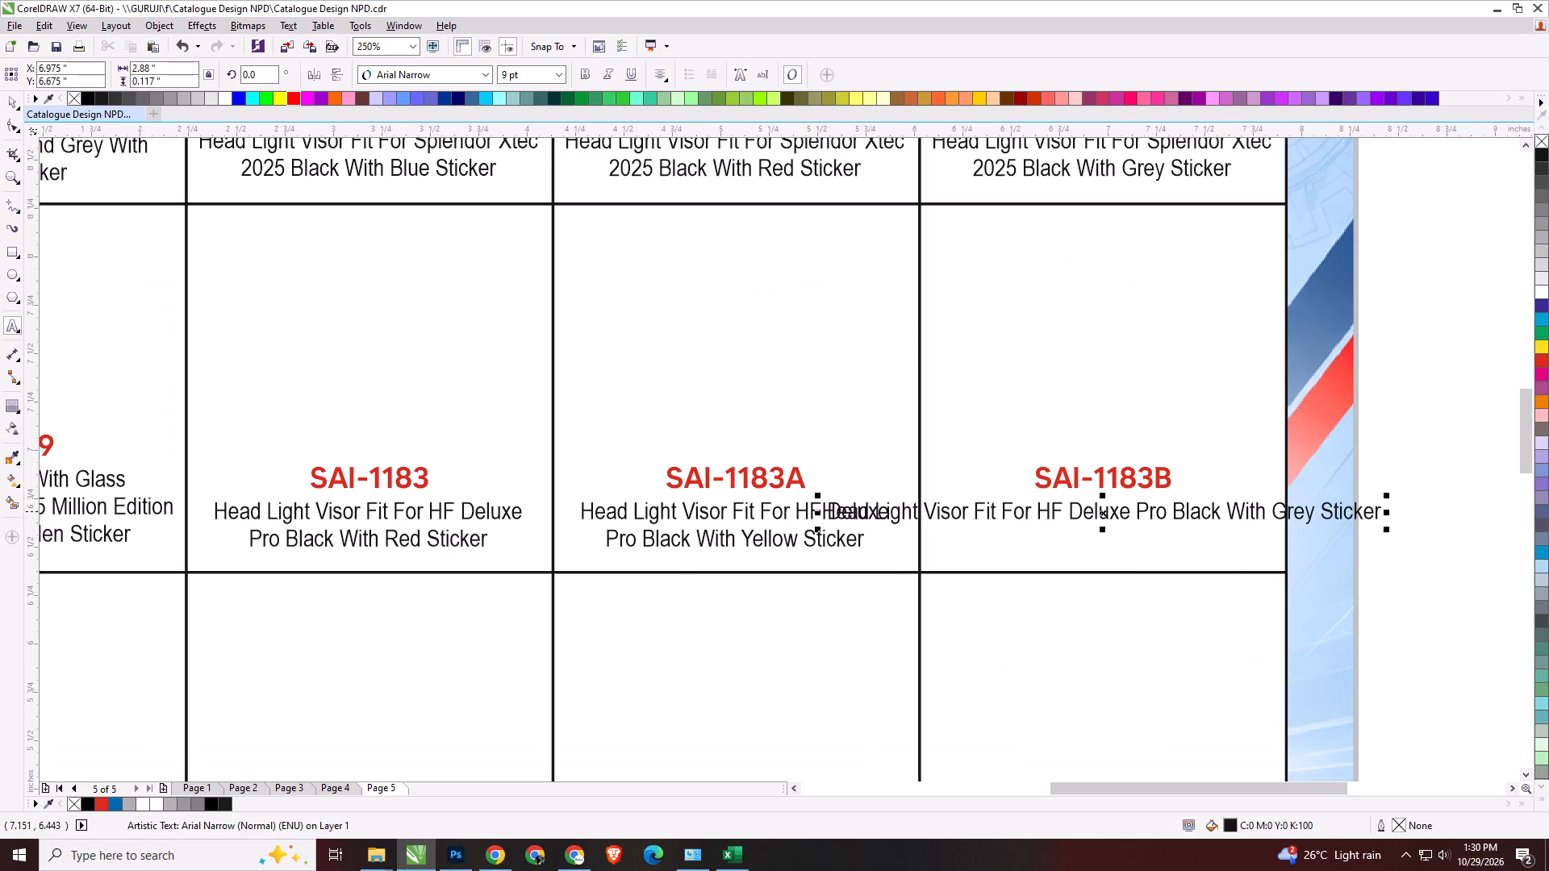
left_click(1064, 509)
key("Return")
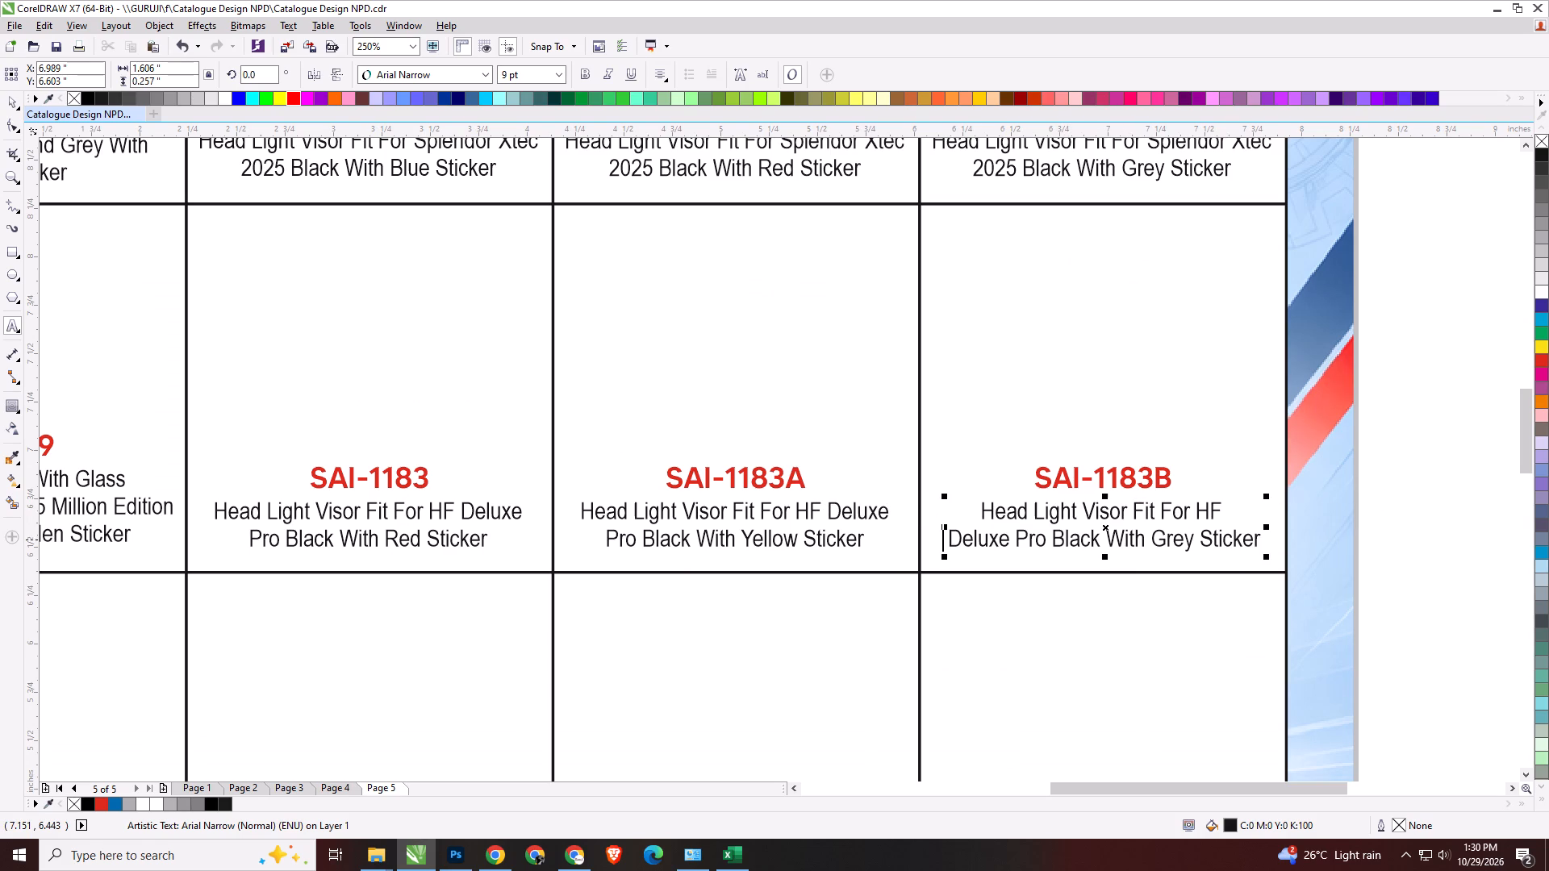
left_click(2, 104)
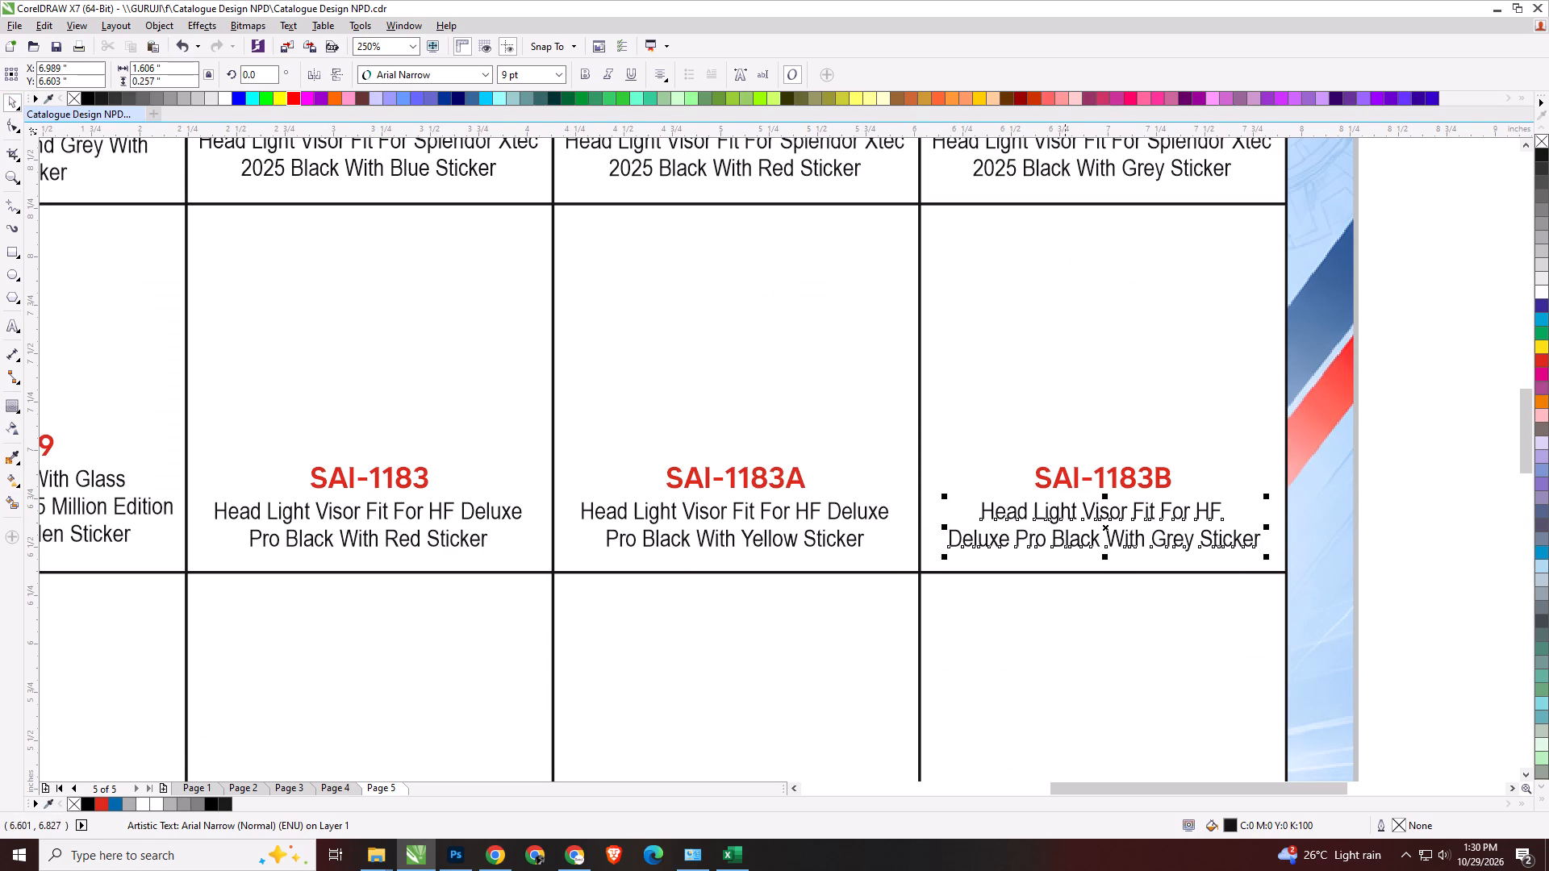
Copy the code SAI-1183C from the Excel list and paste it over SAI-1158C in the third grid row in CorelDRAW.
scroll(1349, 537, "down", 1)
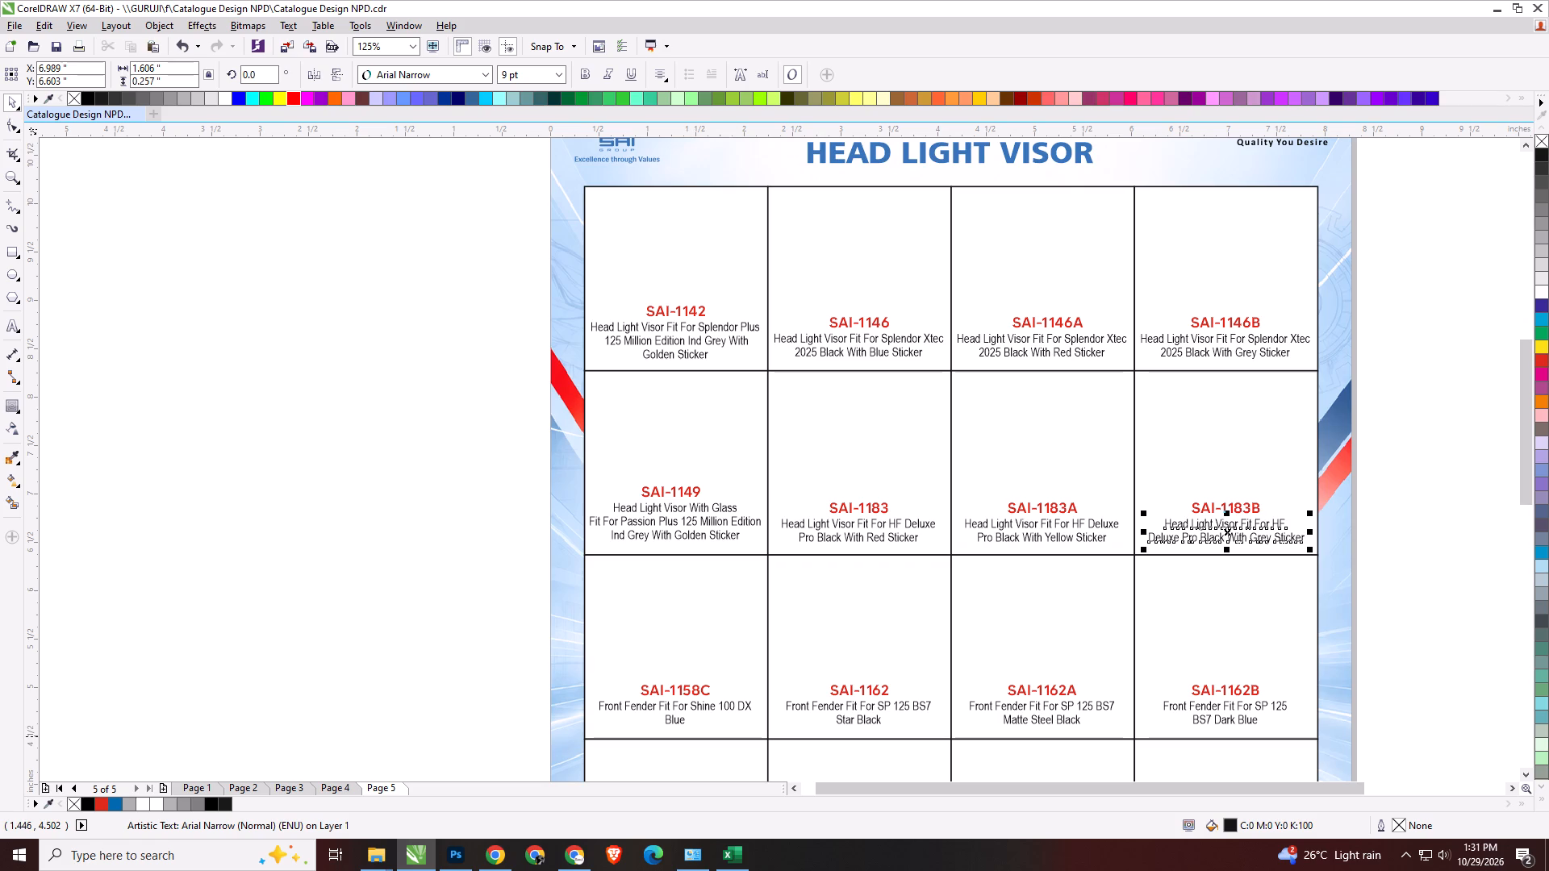
scroll(730, 736, "up", 1)
key("alt+Tab")
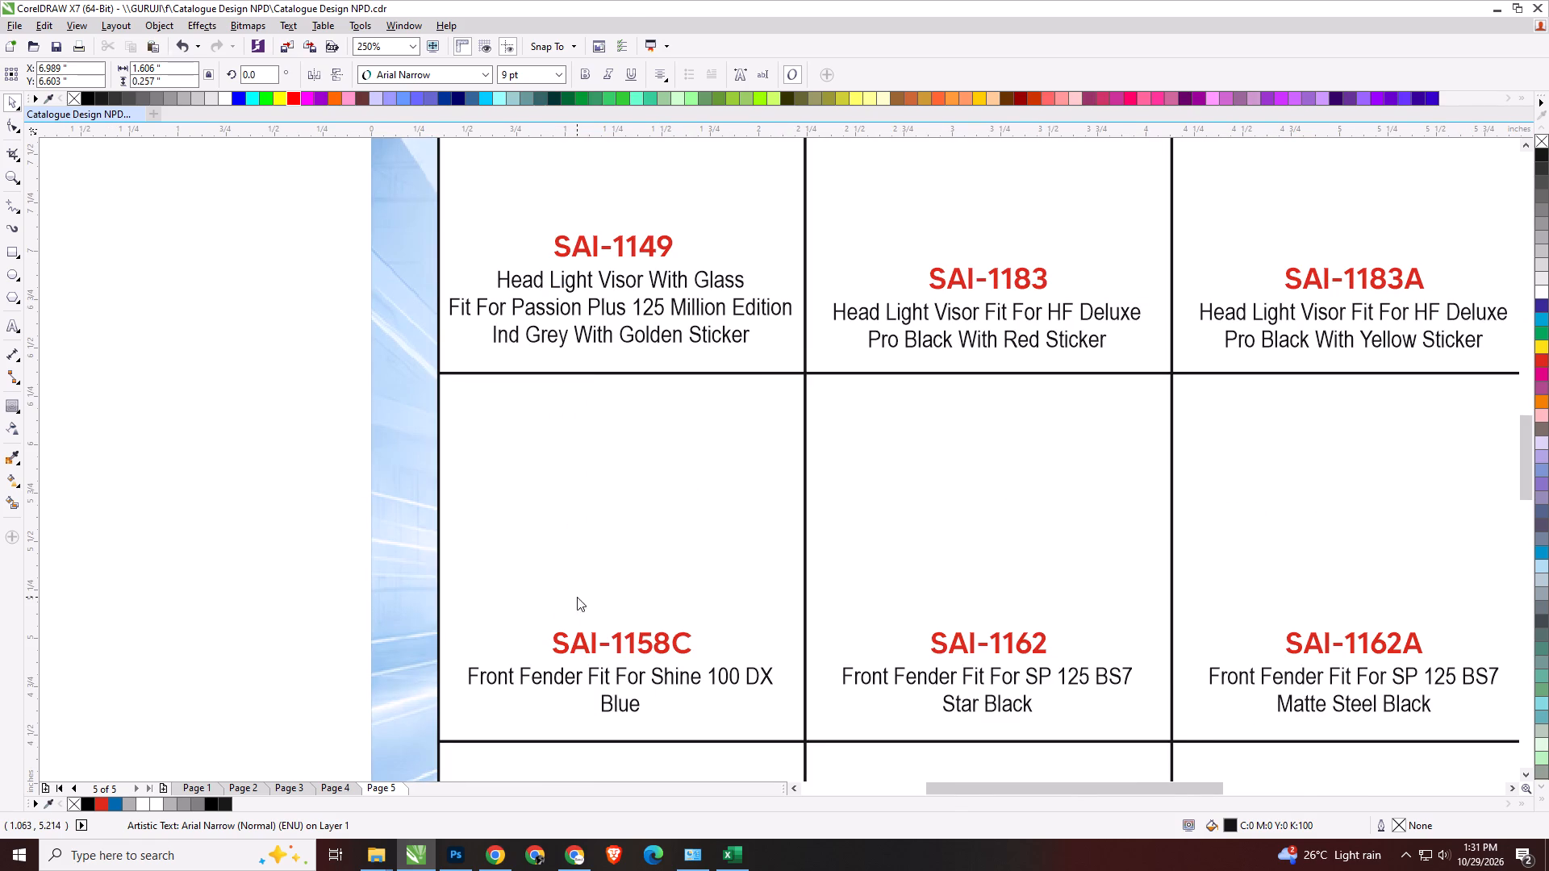
double_click(119, 566)
key("ctrl+a")
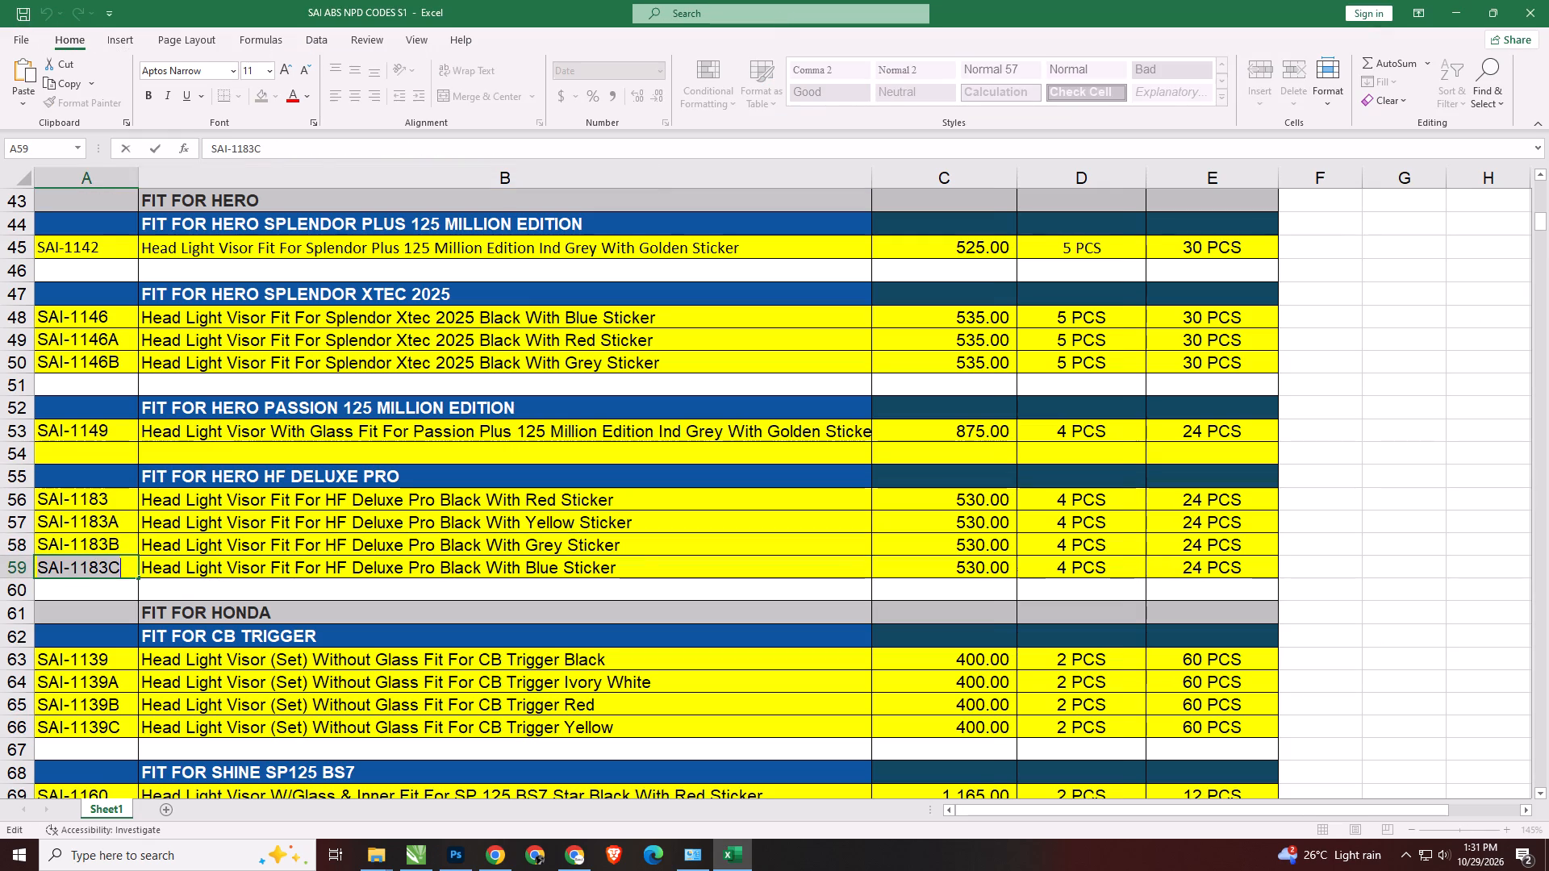
key("ctrl+c")
key("alt+Tab")
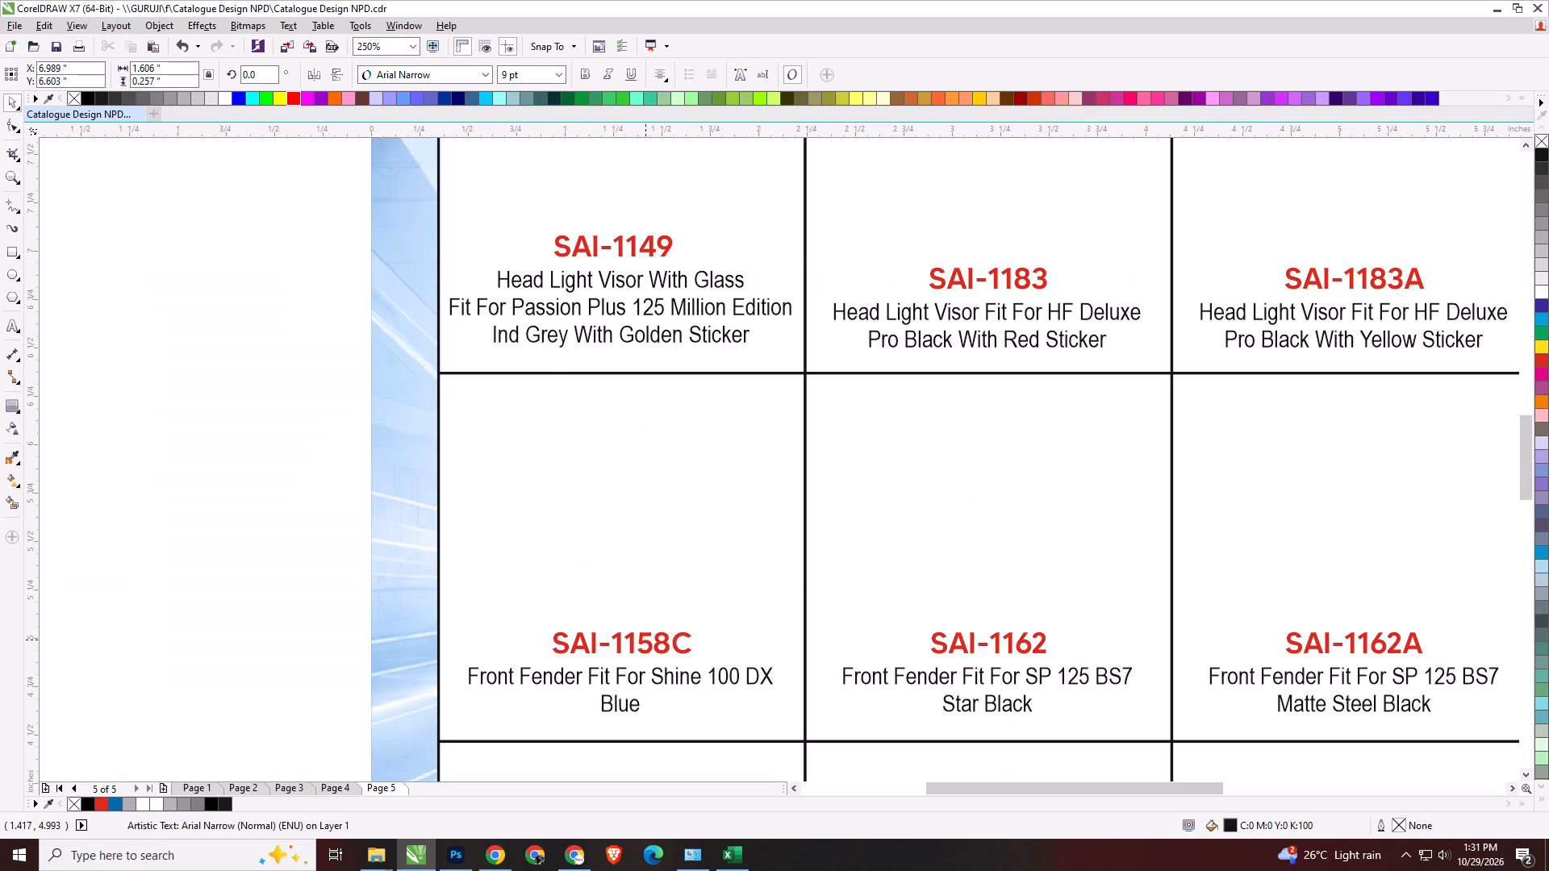
double_click(645, 640)
key("ctrl+a")
key("ctrl+v")
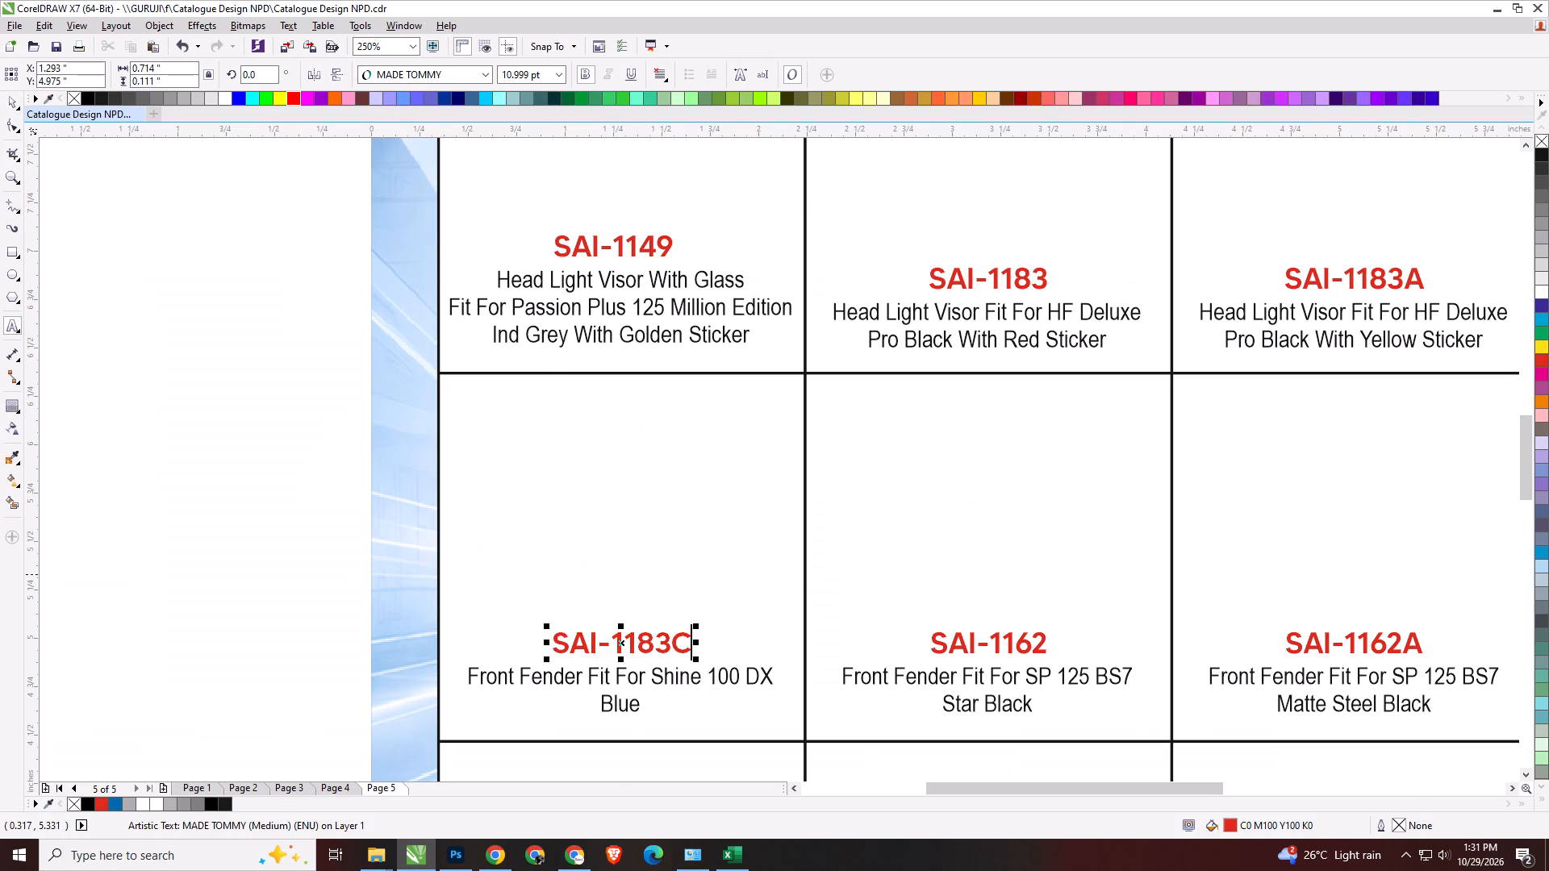
Replace the SAI-1183C description with Excel's "Head Light Visor Fit For HF Deluxe Pro Black With Blue Sticker", starting a second line at "Deluxe".
scroll(431, 574, "down", 1)
scroll(540, 659, "up", 1)
left_click(540, 593)
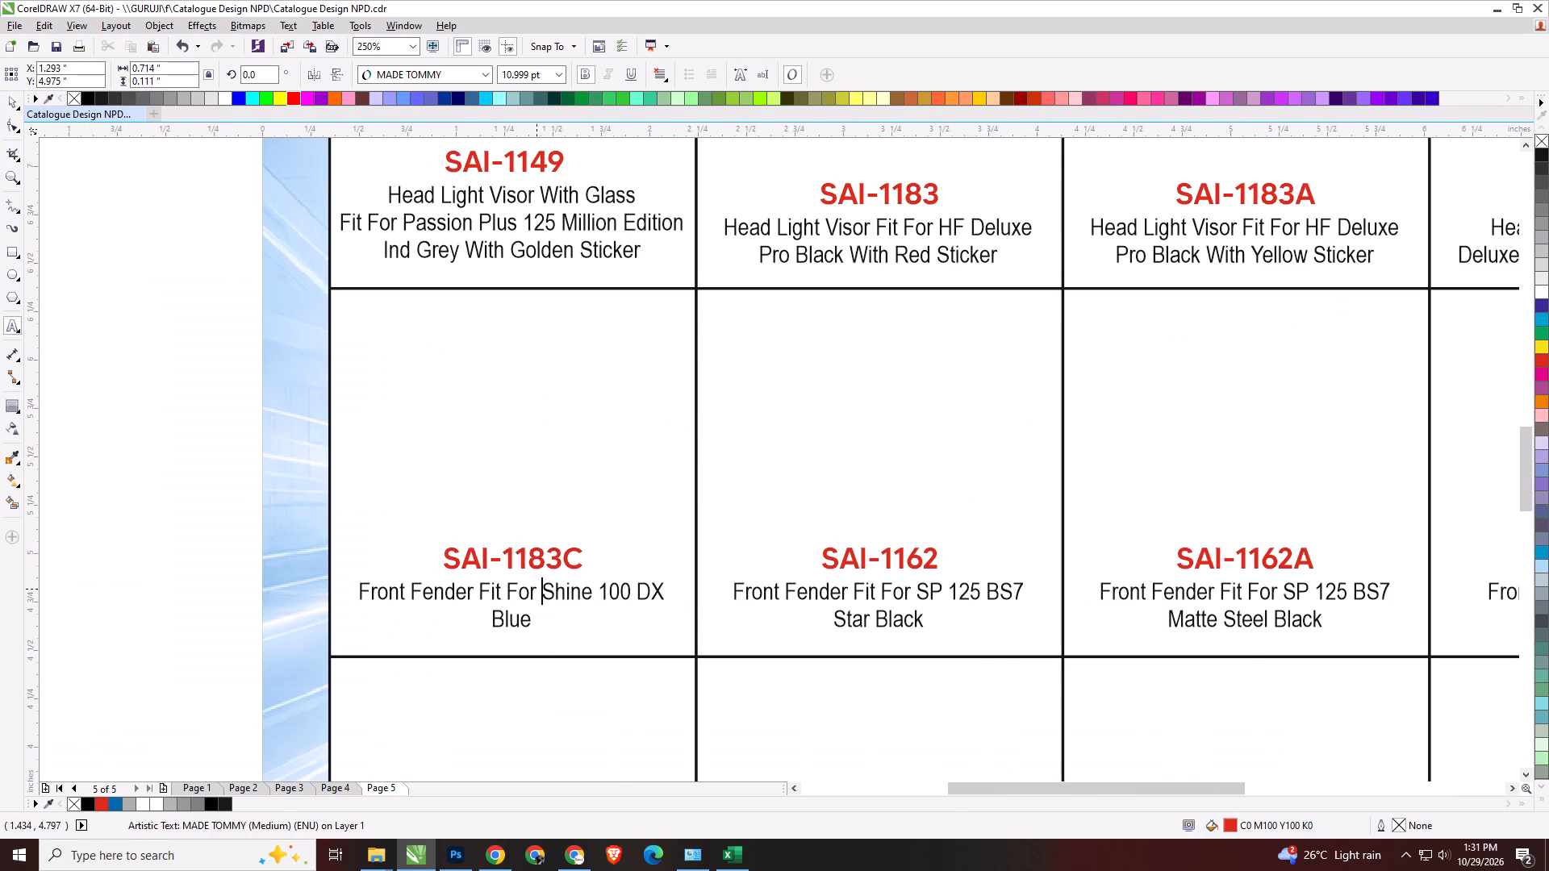
key("alt+Tab")
double_click(197, 572)
key("ctrl+a")
key("ctrl+c")
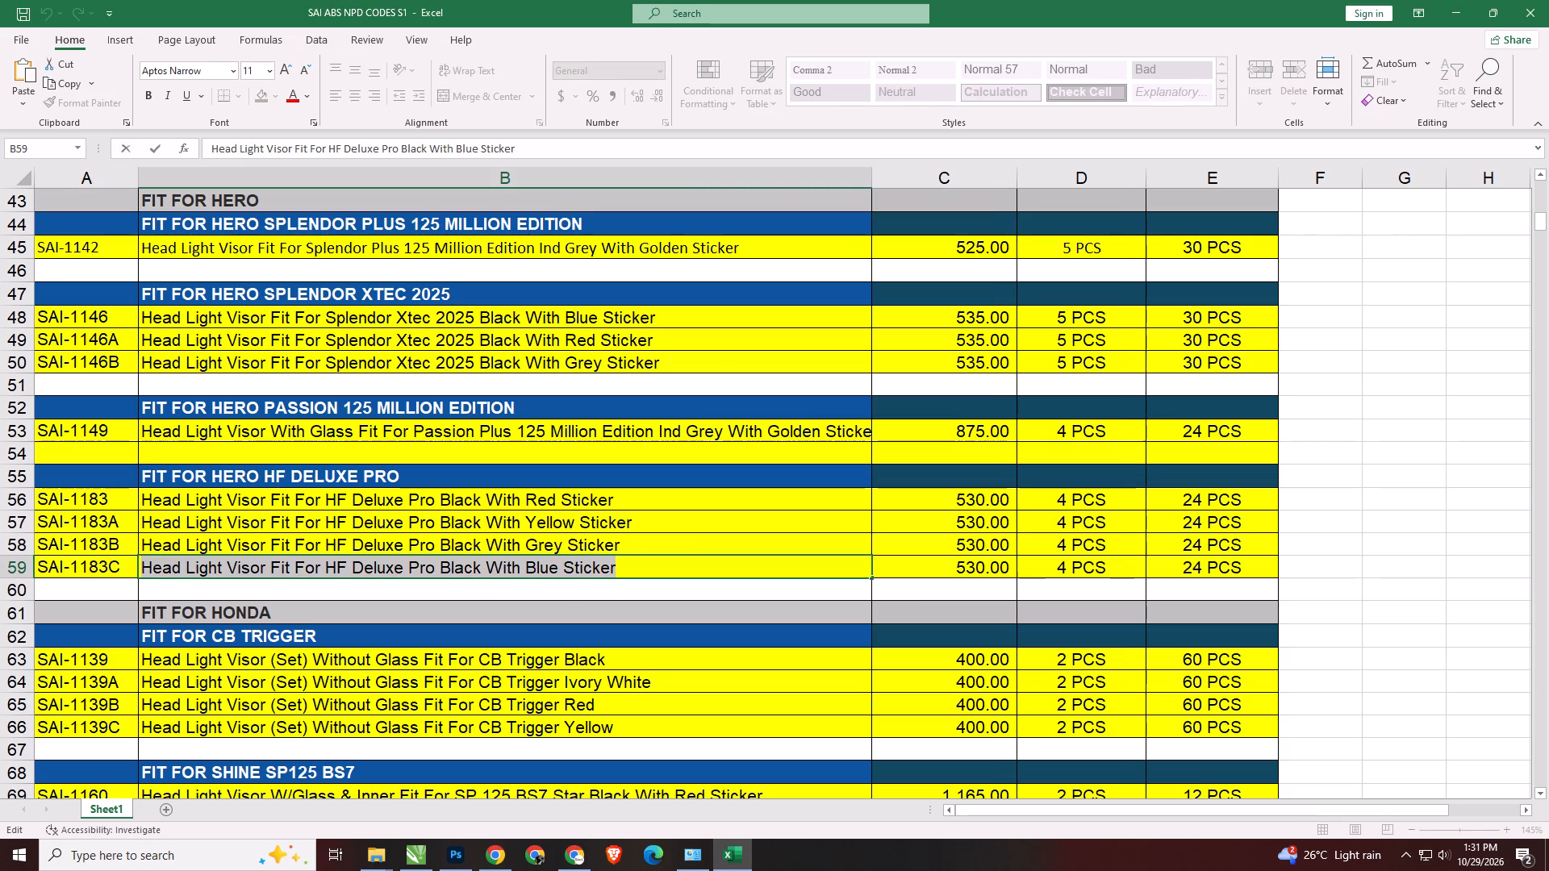
key("alt+Tab")
left_click(516, 597)
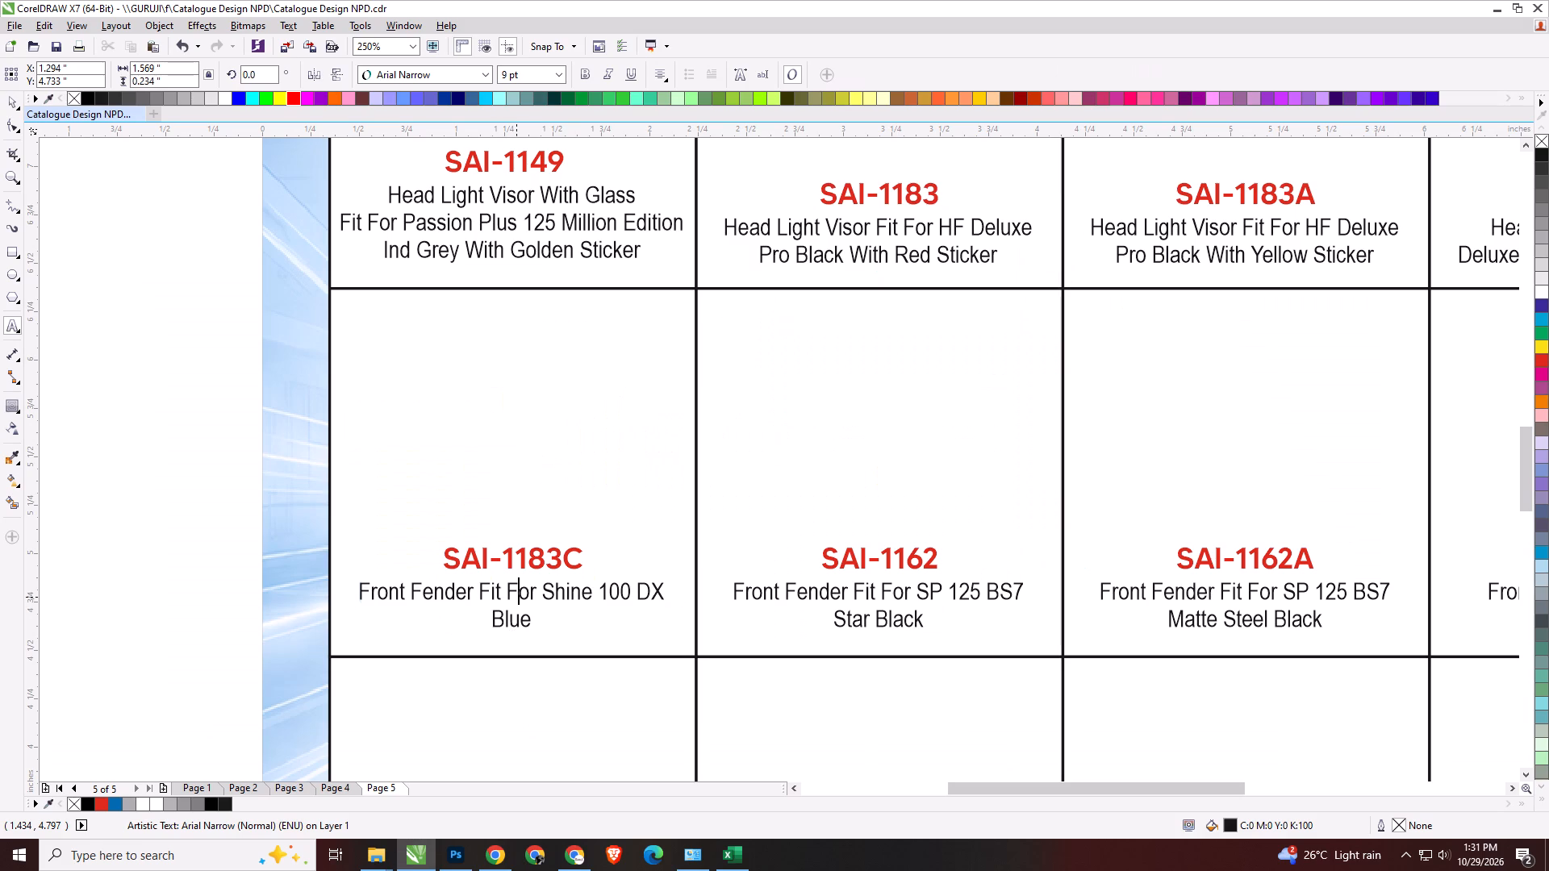
key("ctrl+a")
key("ctrl+v")
left_click(474, 593)
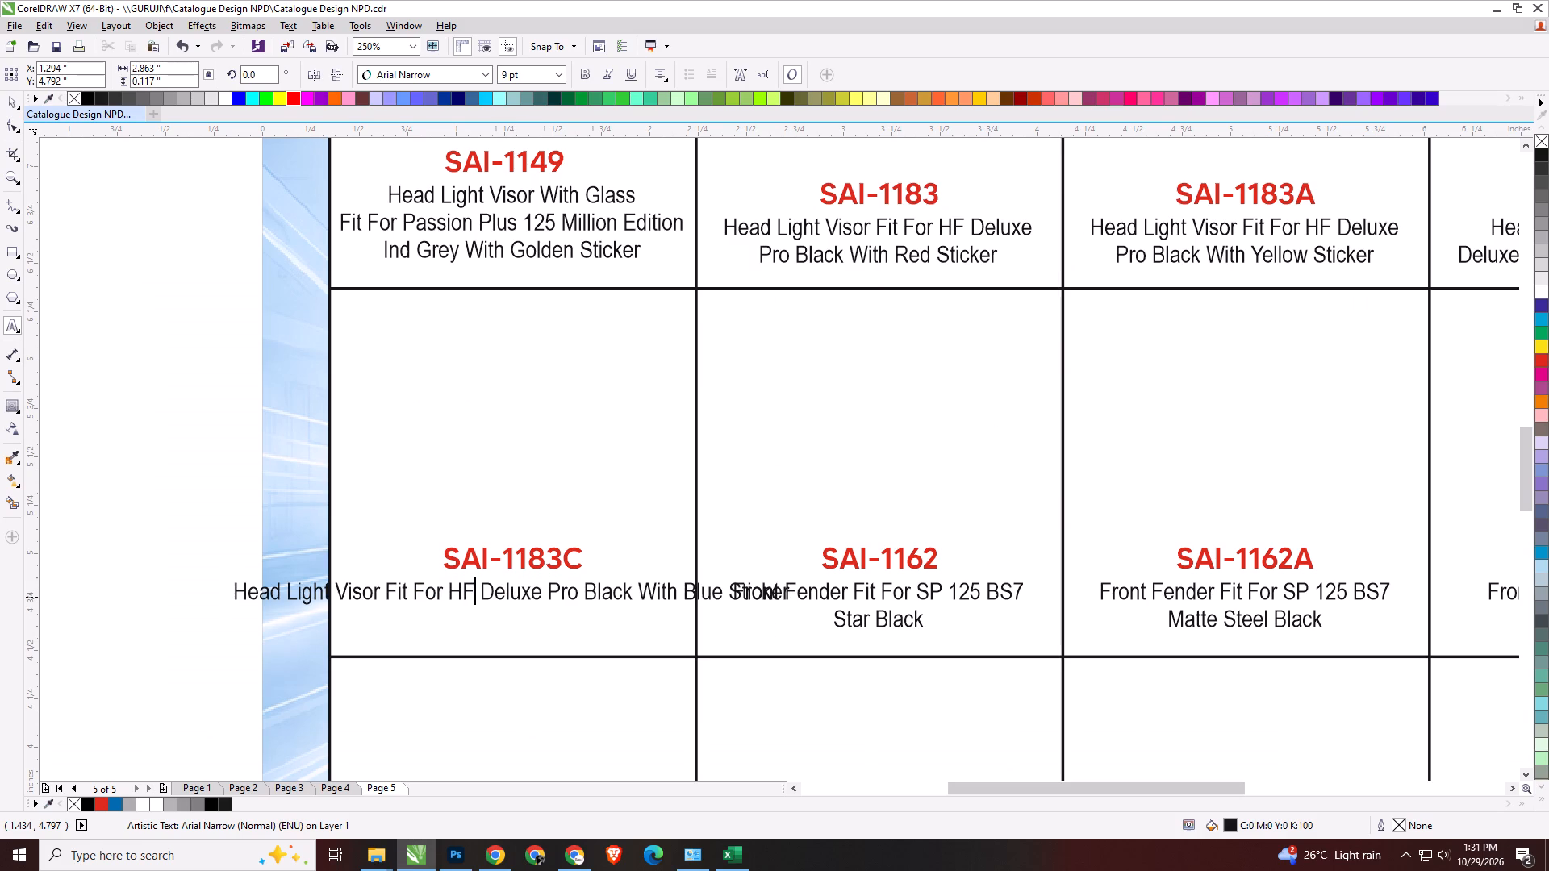
key("Return")
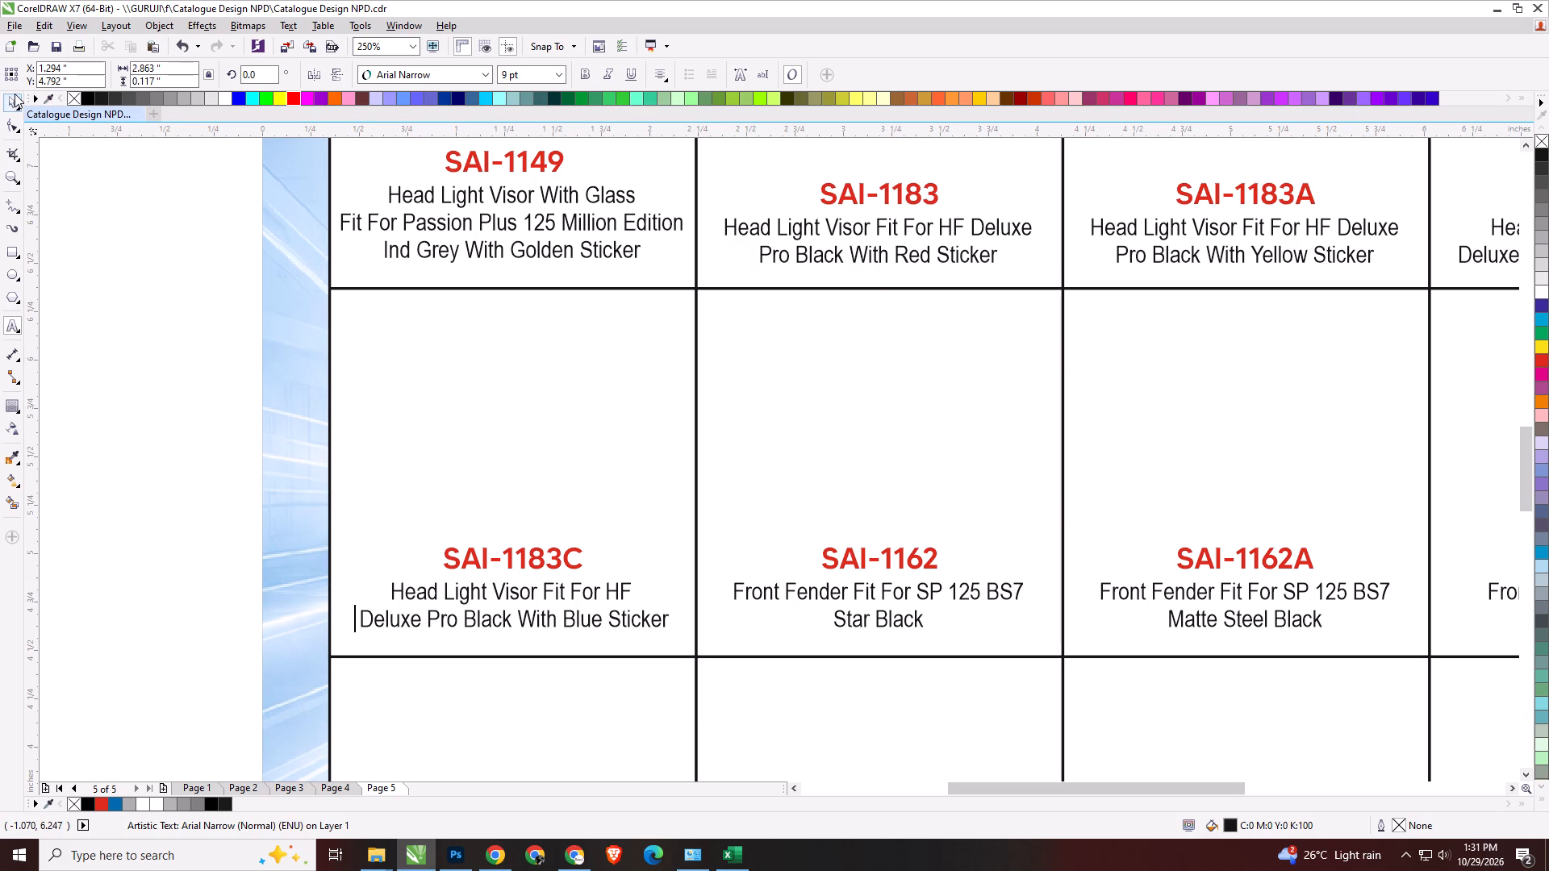
left_click(15, 94)
Copy the code SAI-1139 from the Excel list and paste it over SAI-1162 in the third grid row in CorelDRAW.
left_click_drag(991, 794, 1010, 791)
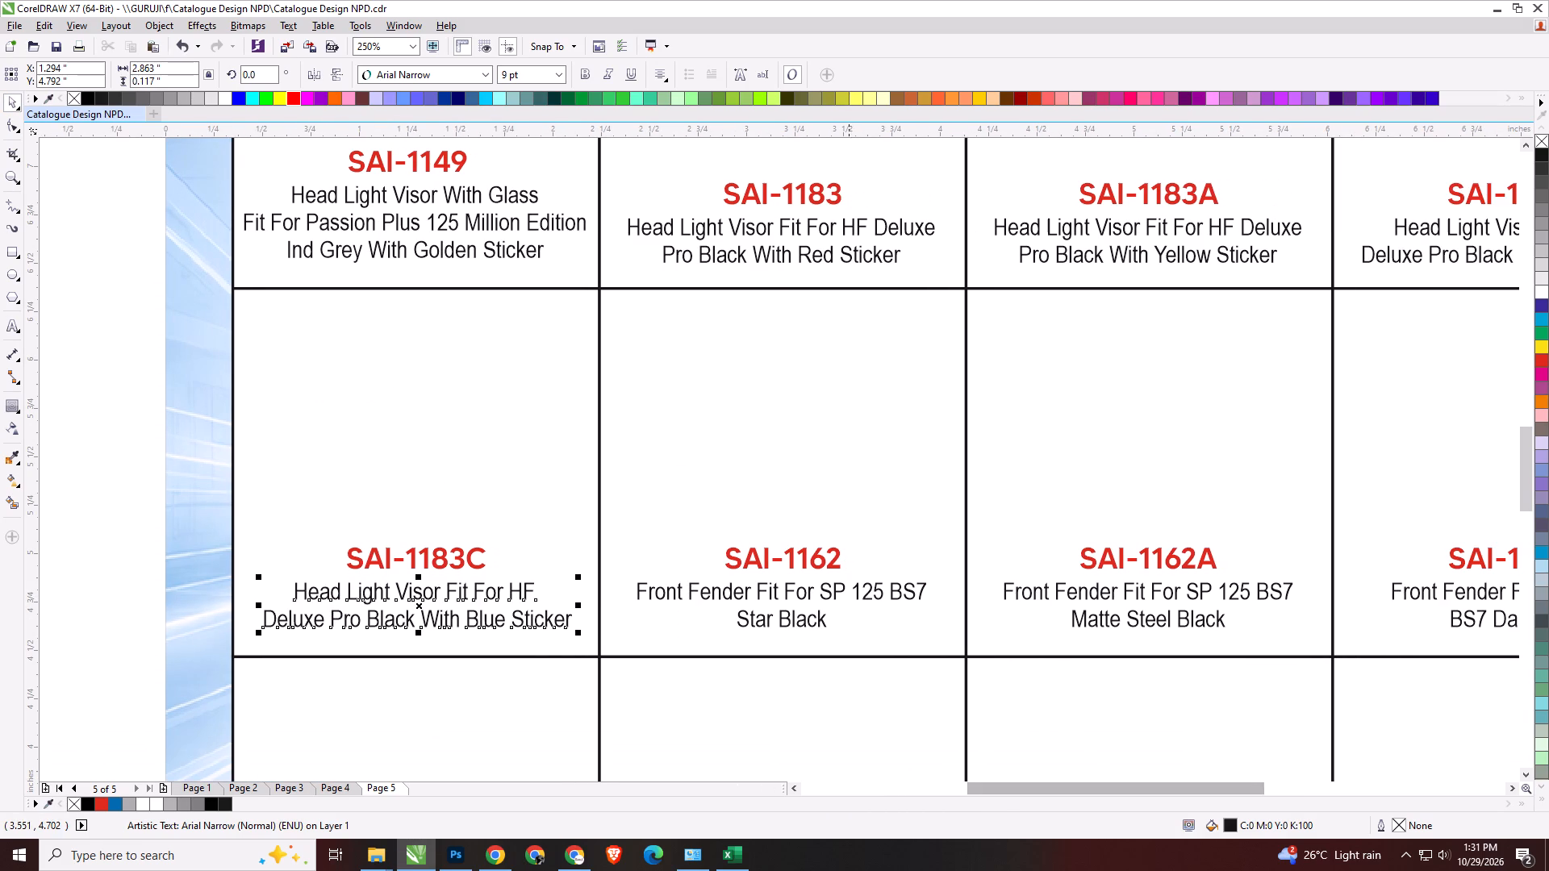
left_click(815, 563)
key("alt+Tab")
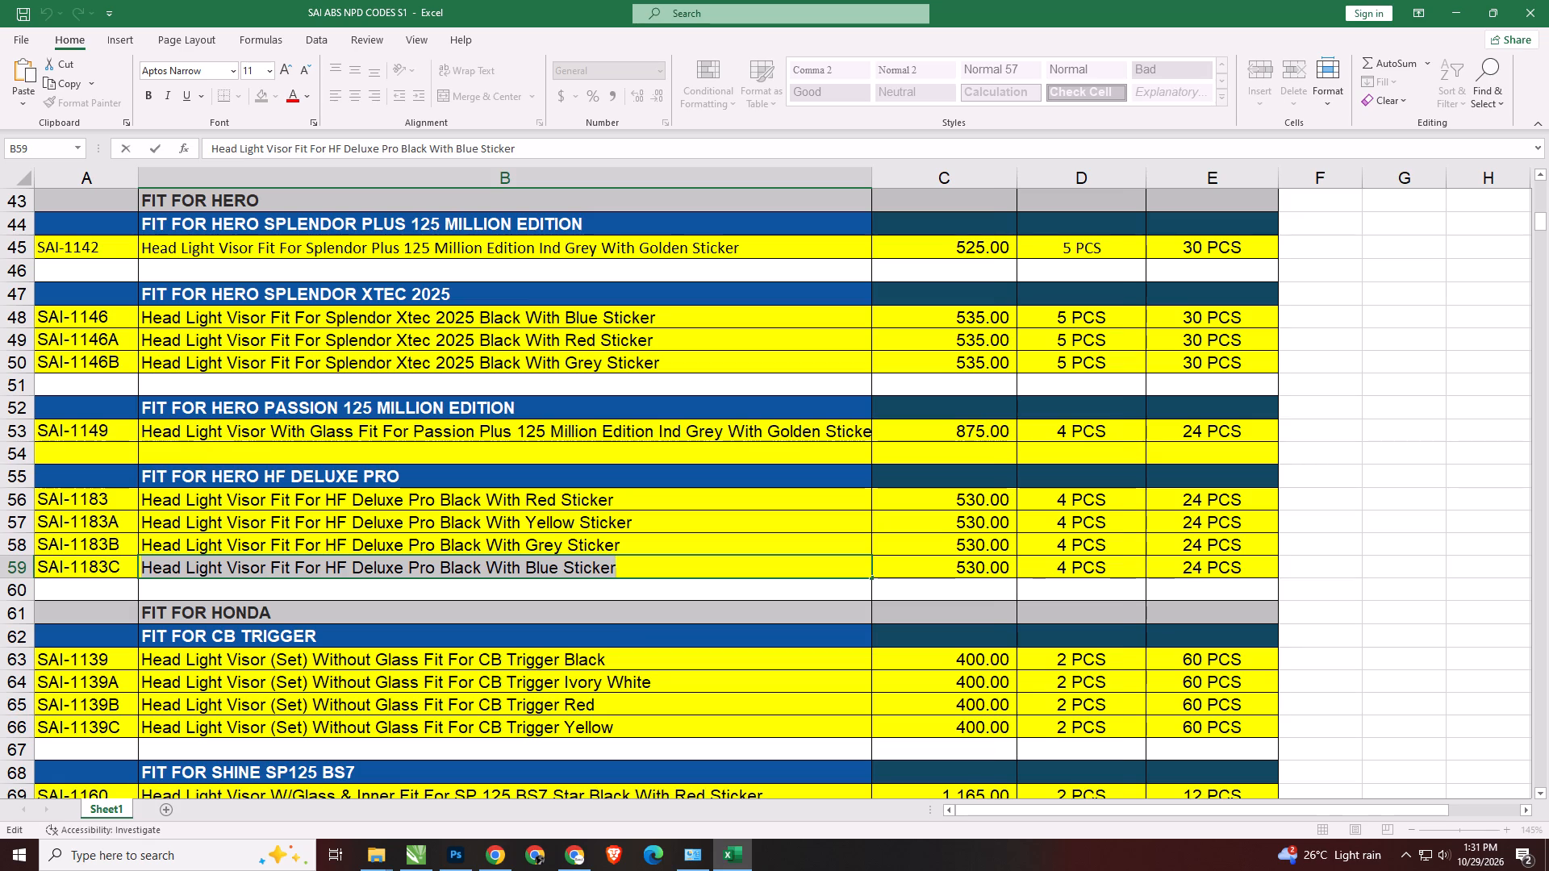
double_click(124, 661)
key("ctrl+a")
key("ctrl+c")
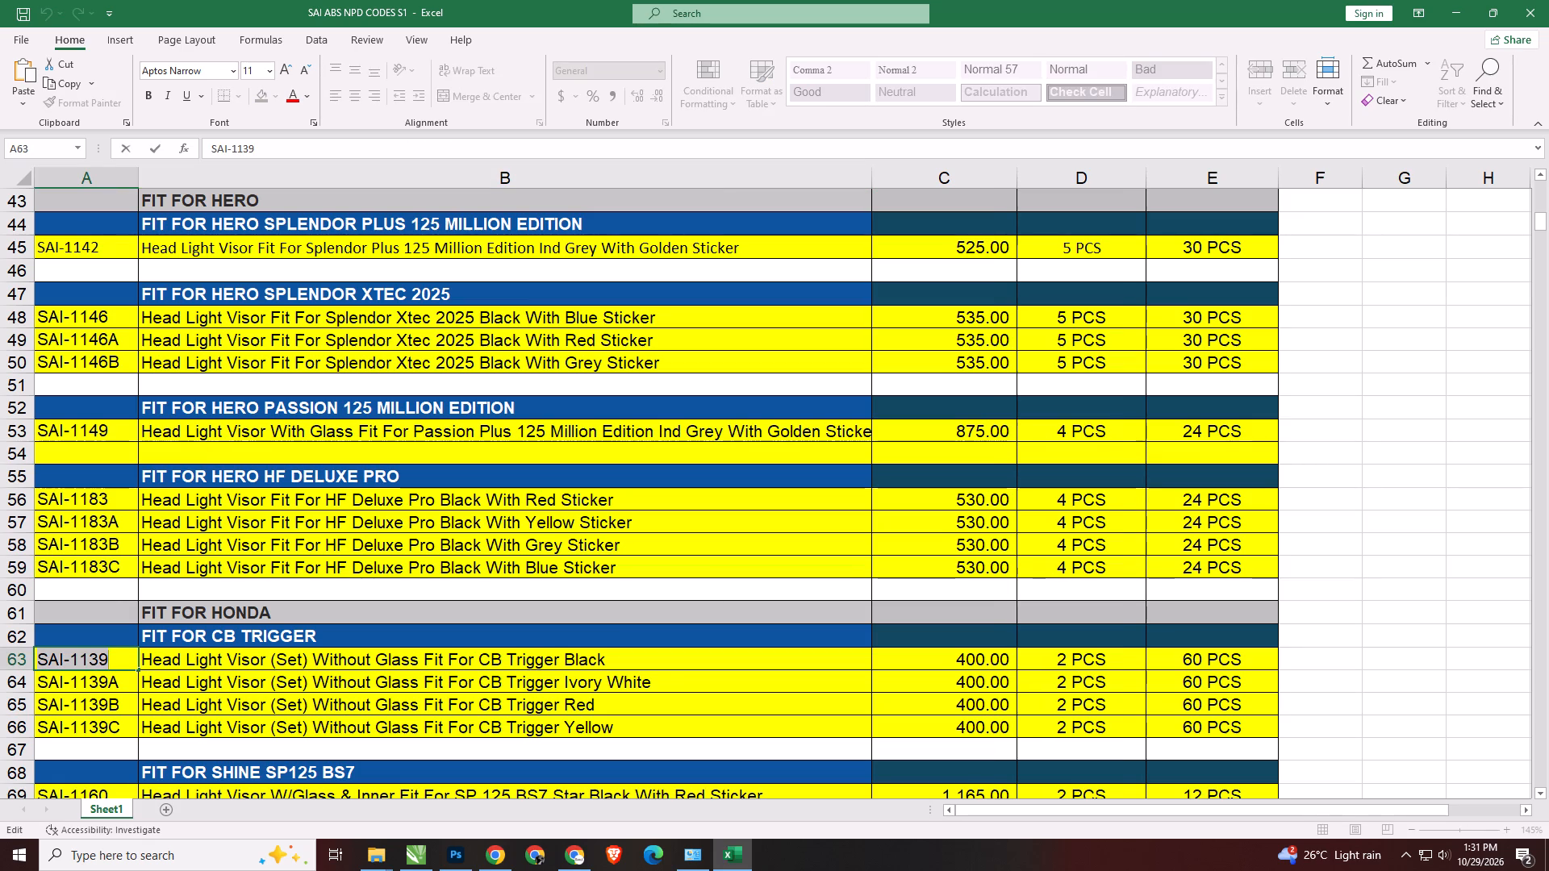
key("alt+Tab")
double_click(791, 560)
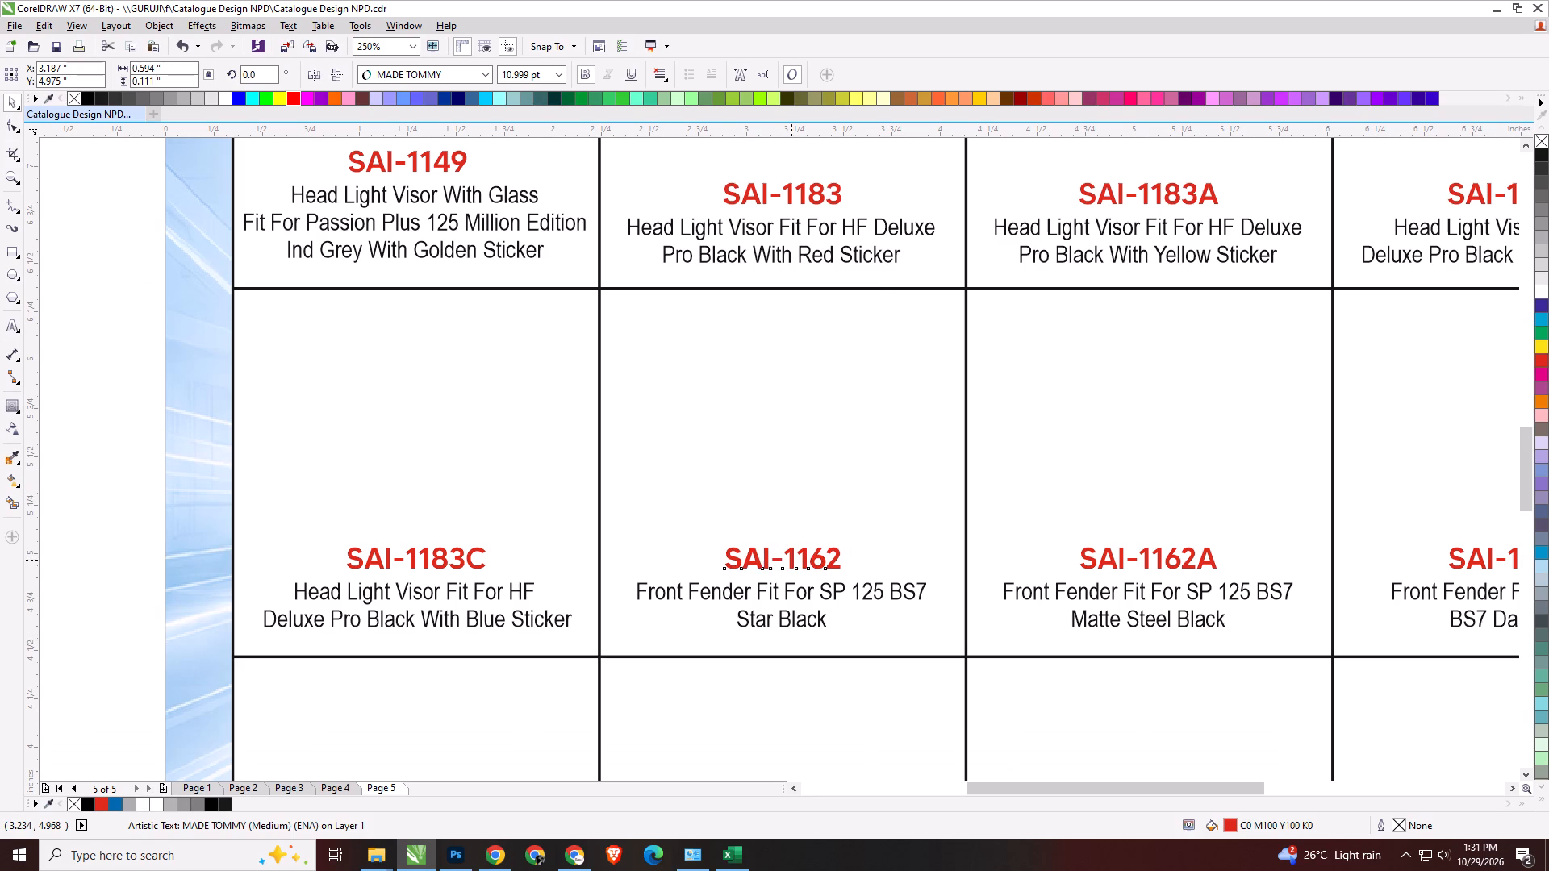
key("ctrl+a")
key("ctrl+v")
Replace the SAI-1139 description with Excel's "Head Light Visor (Set) Without Glass Fit For CB Trigger Black", starting a second line at "Glass".
left_click(792, 598)
key("alt+Tab")
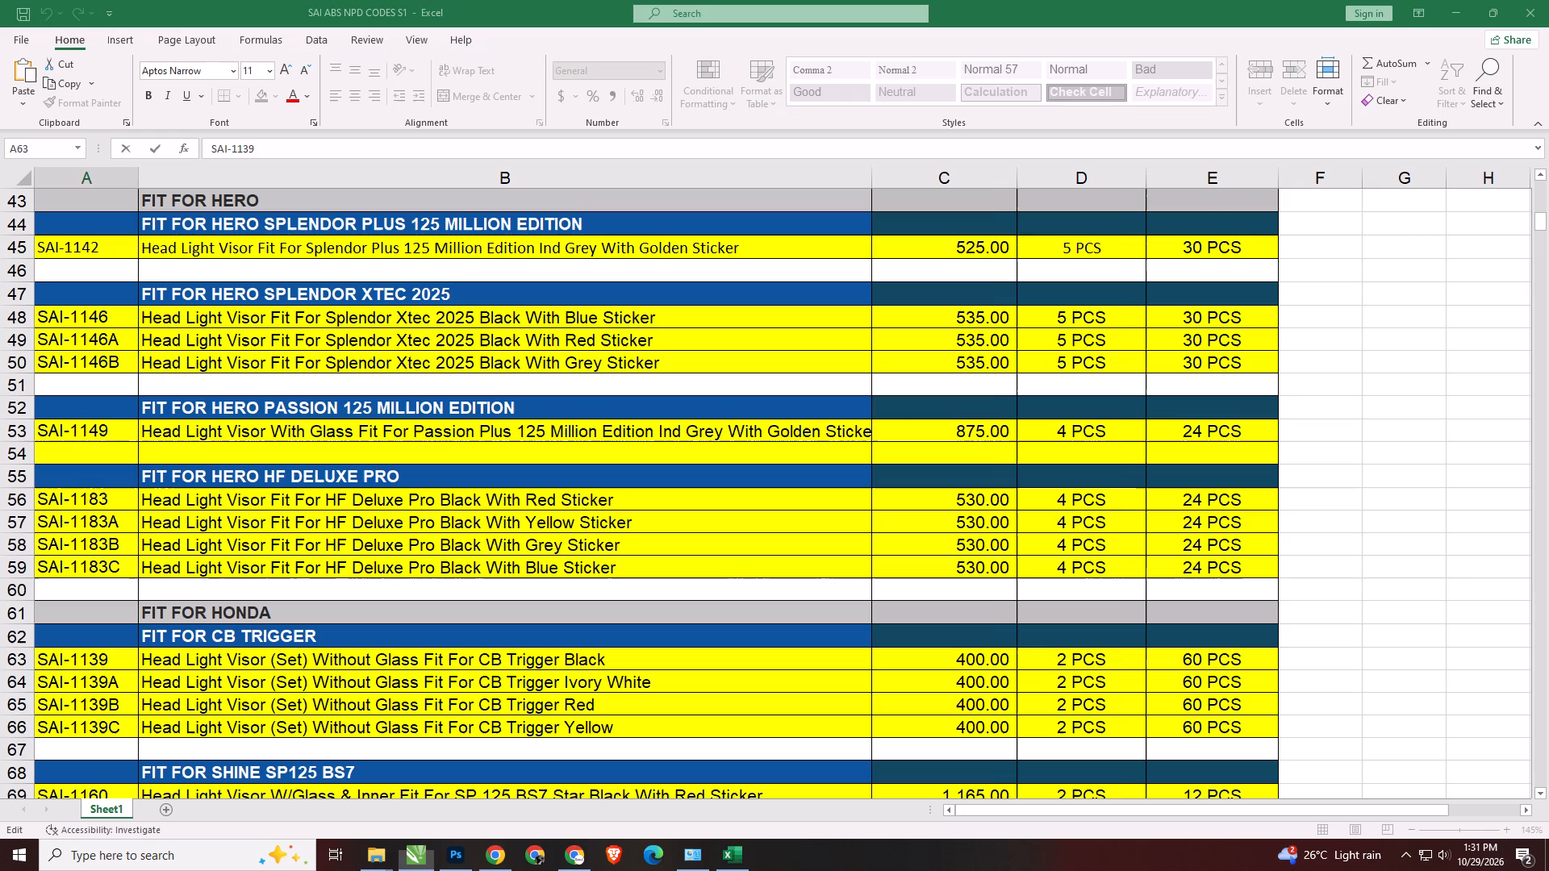
double_click(228, 662)
key("a")
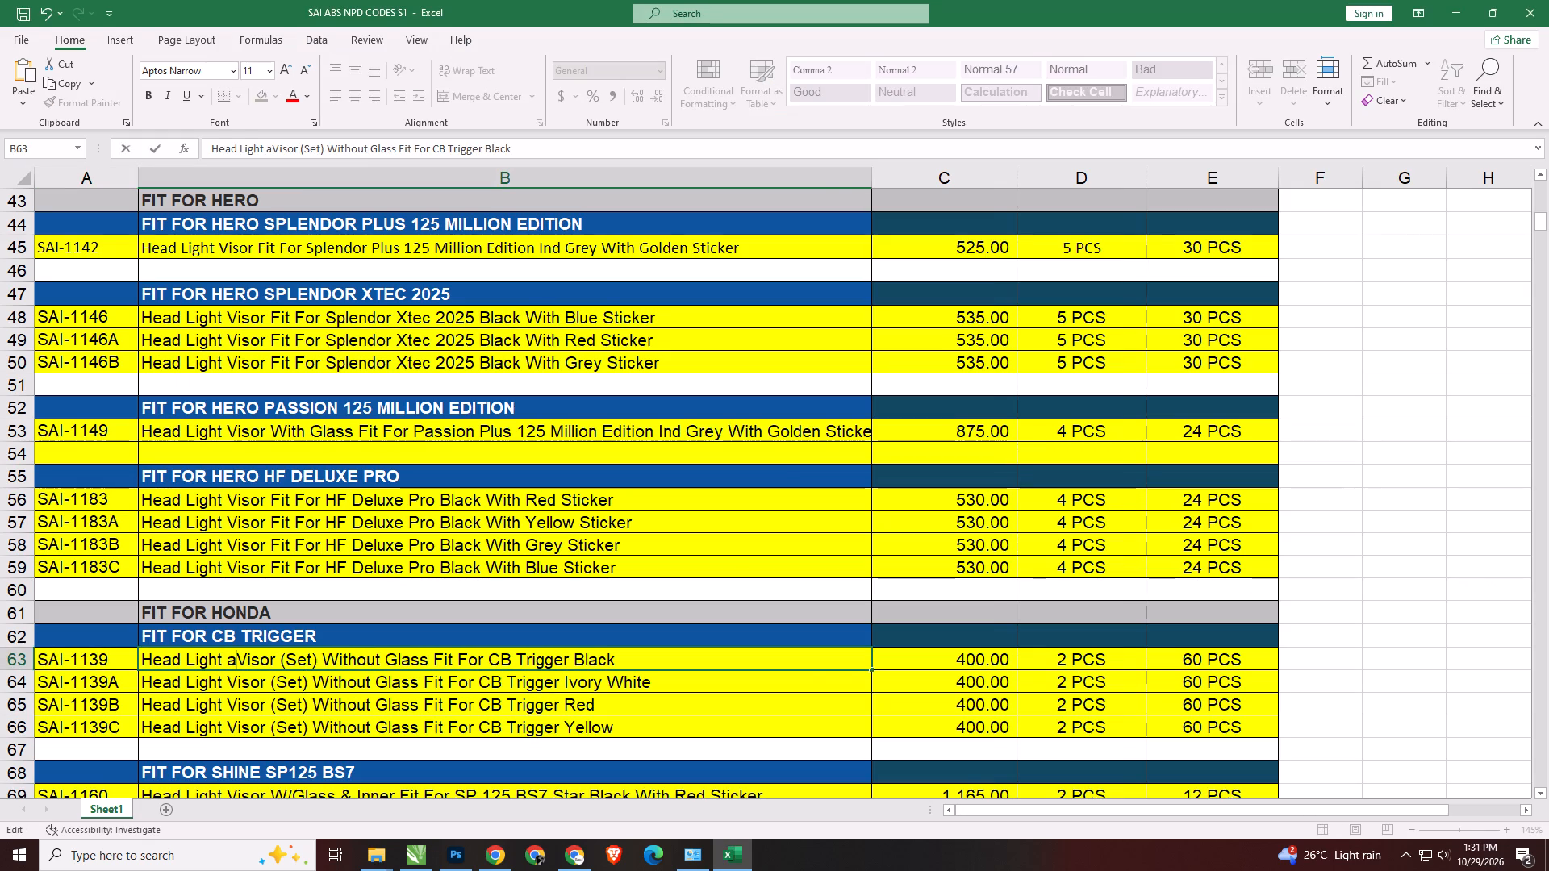
key("ctrl+z")
key("ctrl+a")
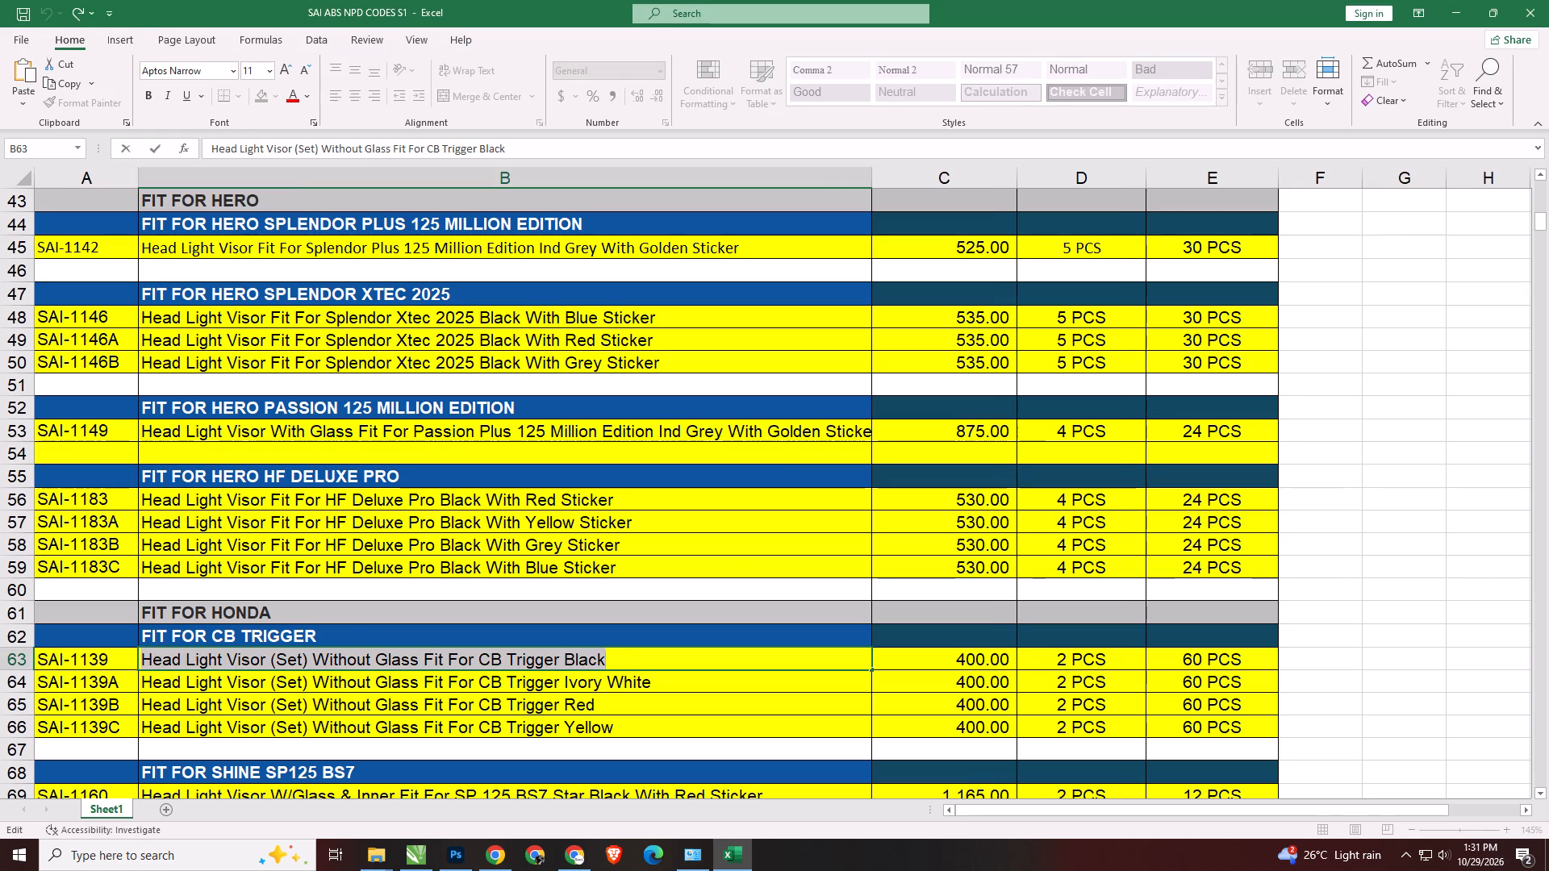
key("ctrl+c")
key("alt+Tab")
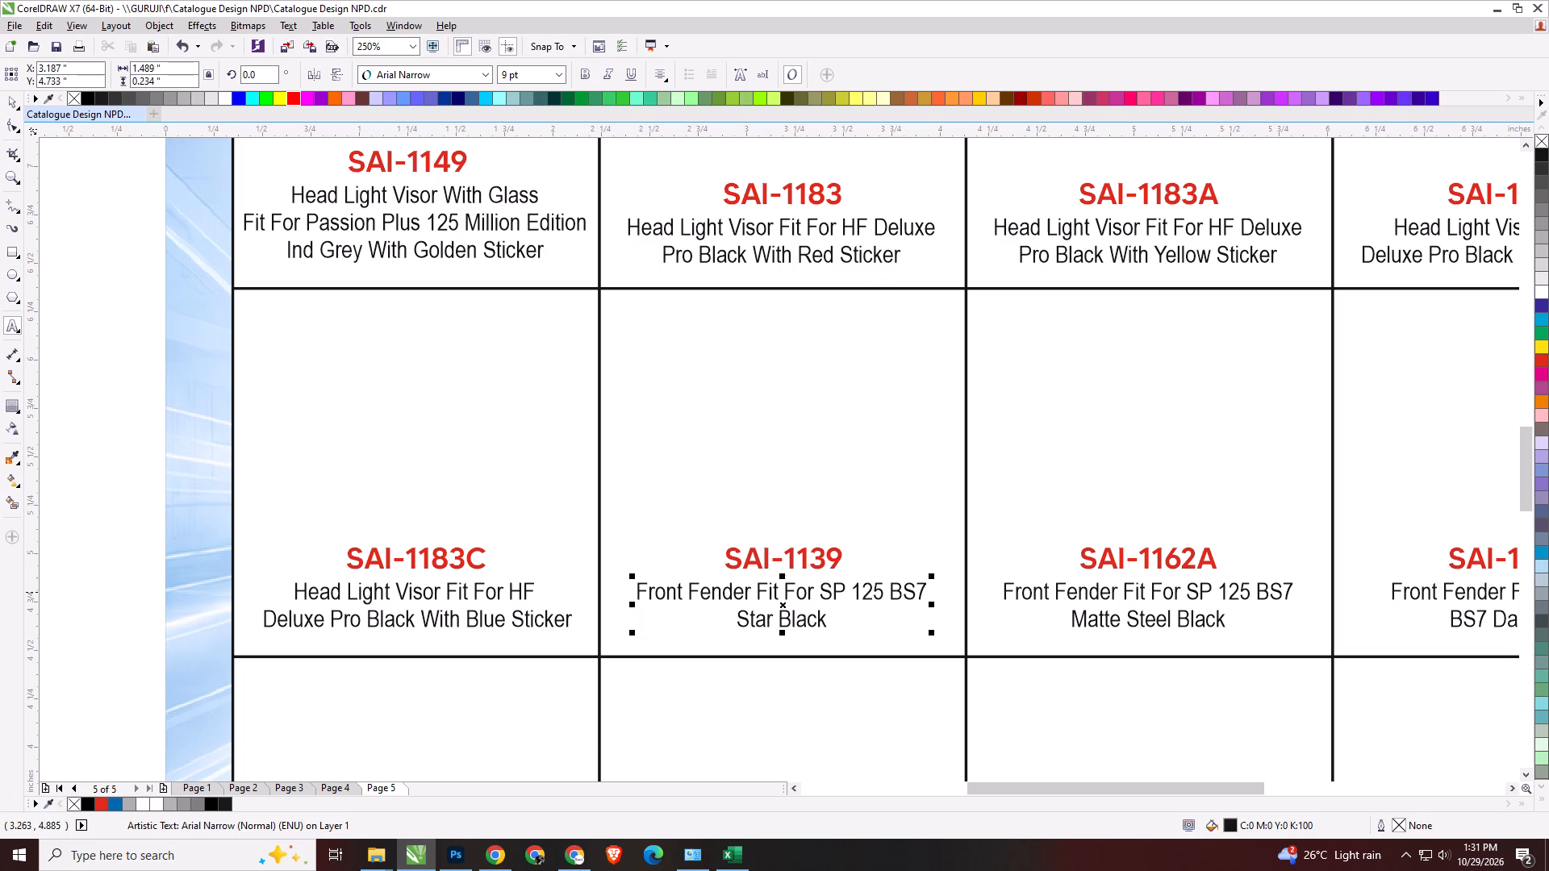
left_click(790, 592)
key("ctrl+a")
key("ctrl+v")
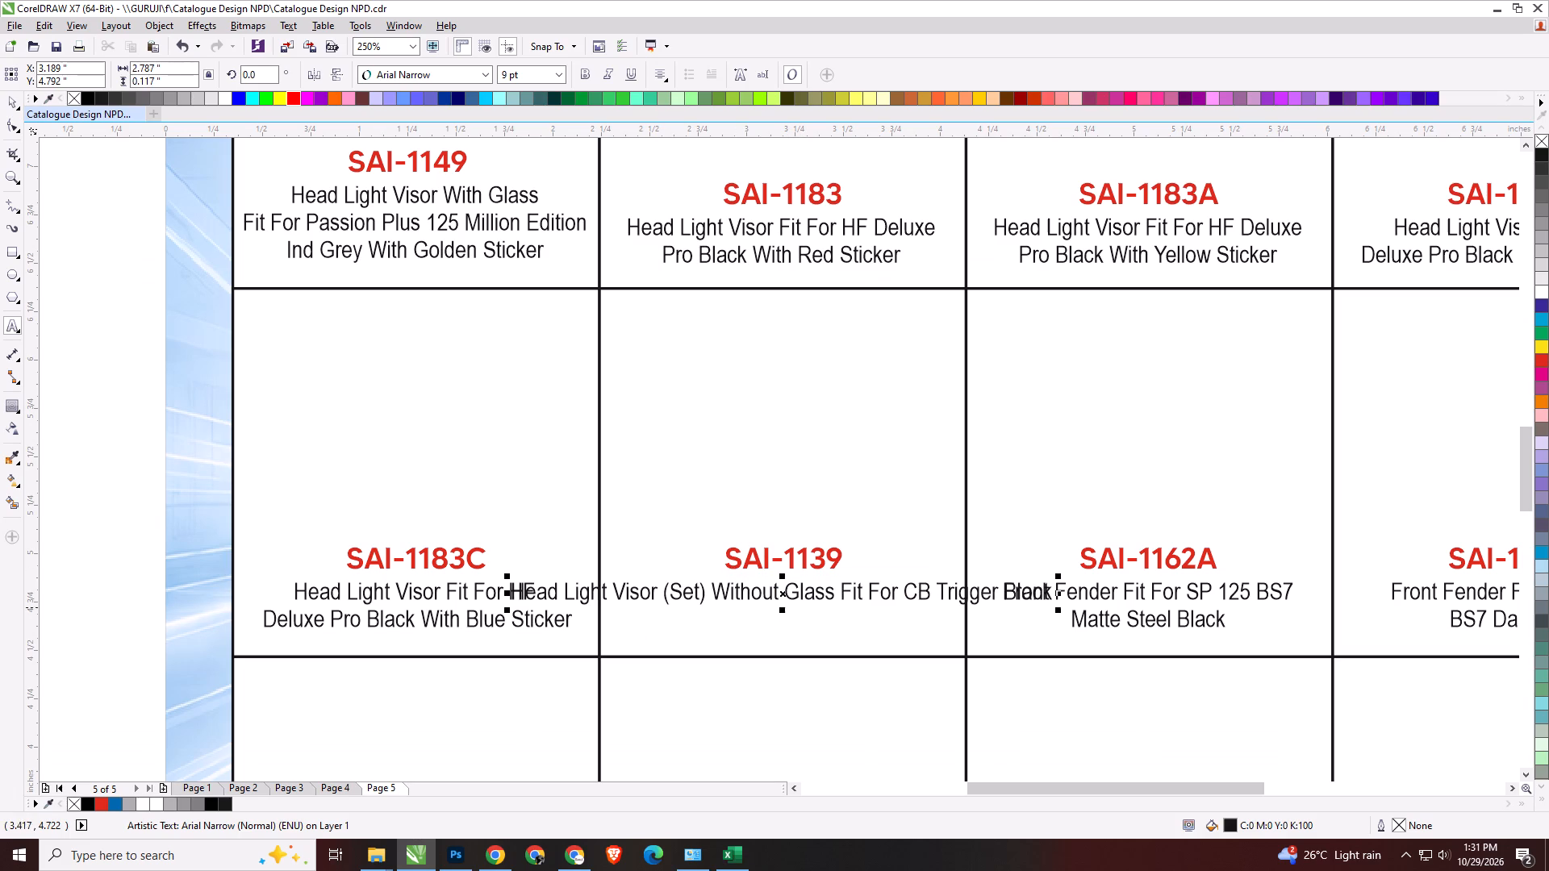
left_click(784, 594)
double_click(784, 594)
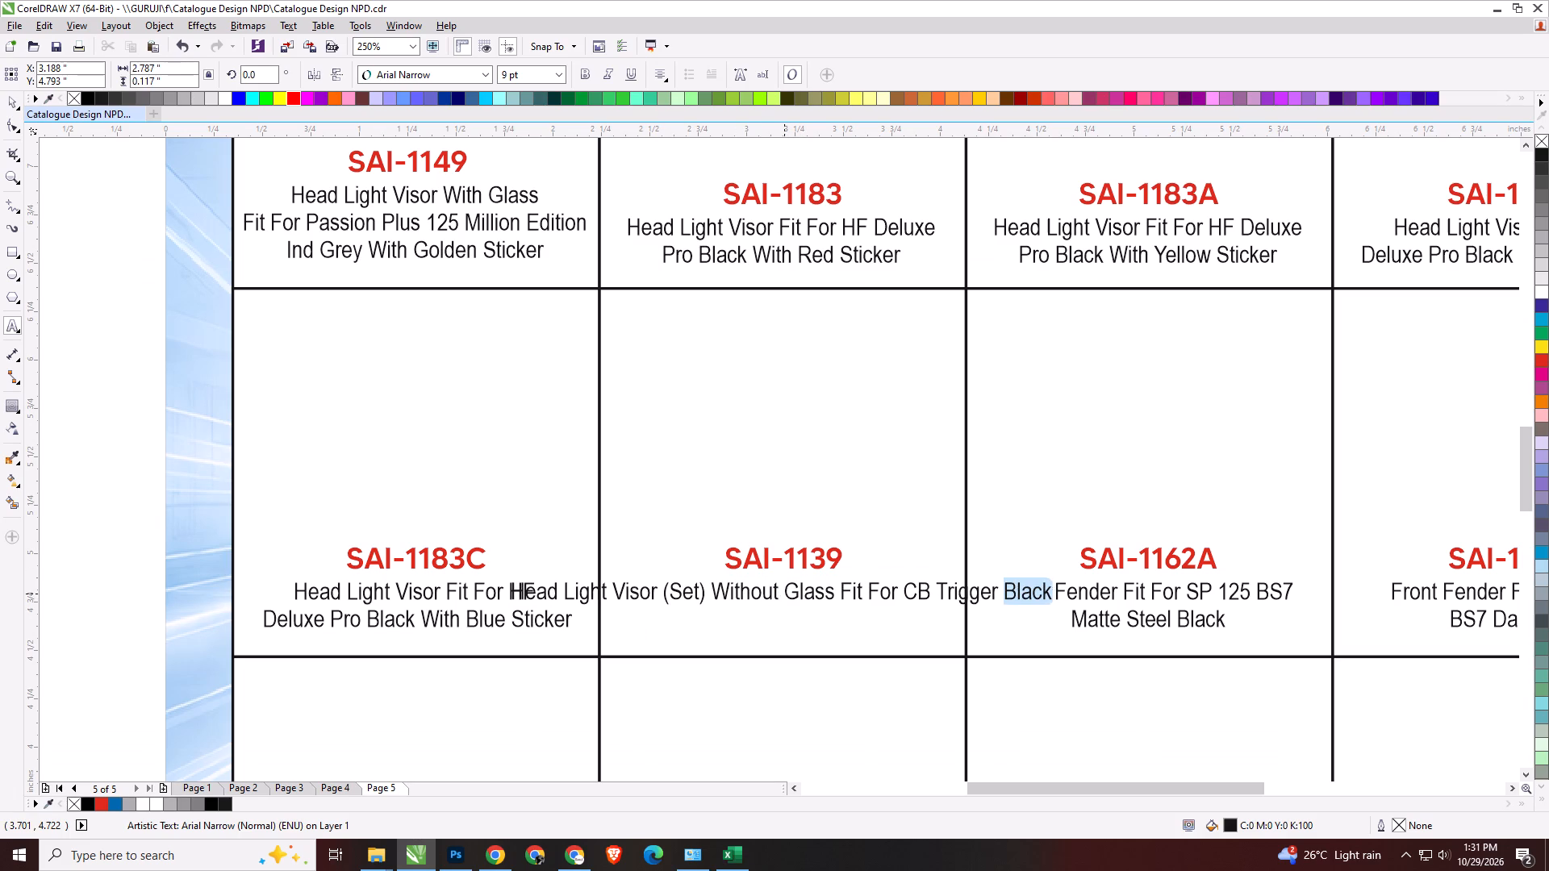
double_click(791, 599)
left_click(790, 601)
key("Return")
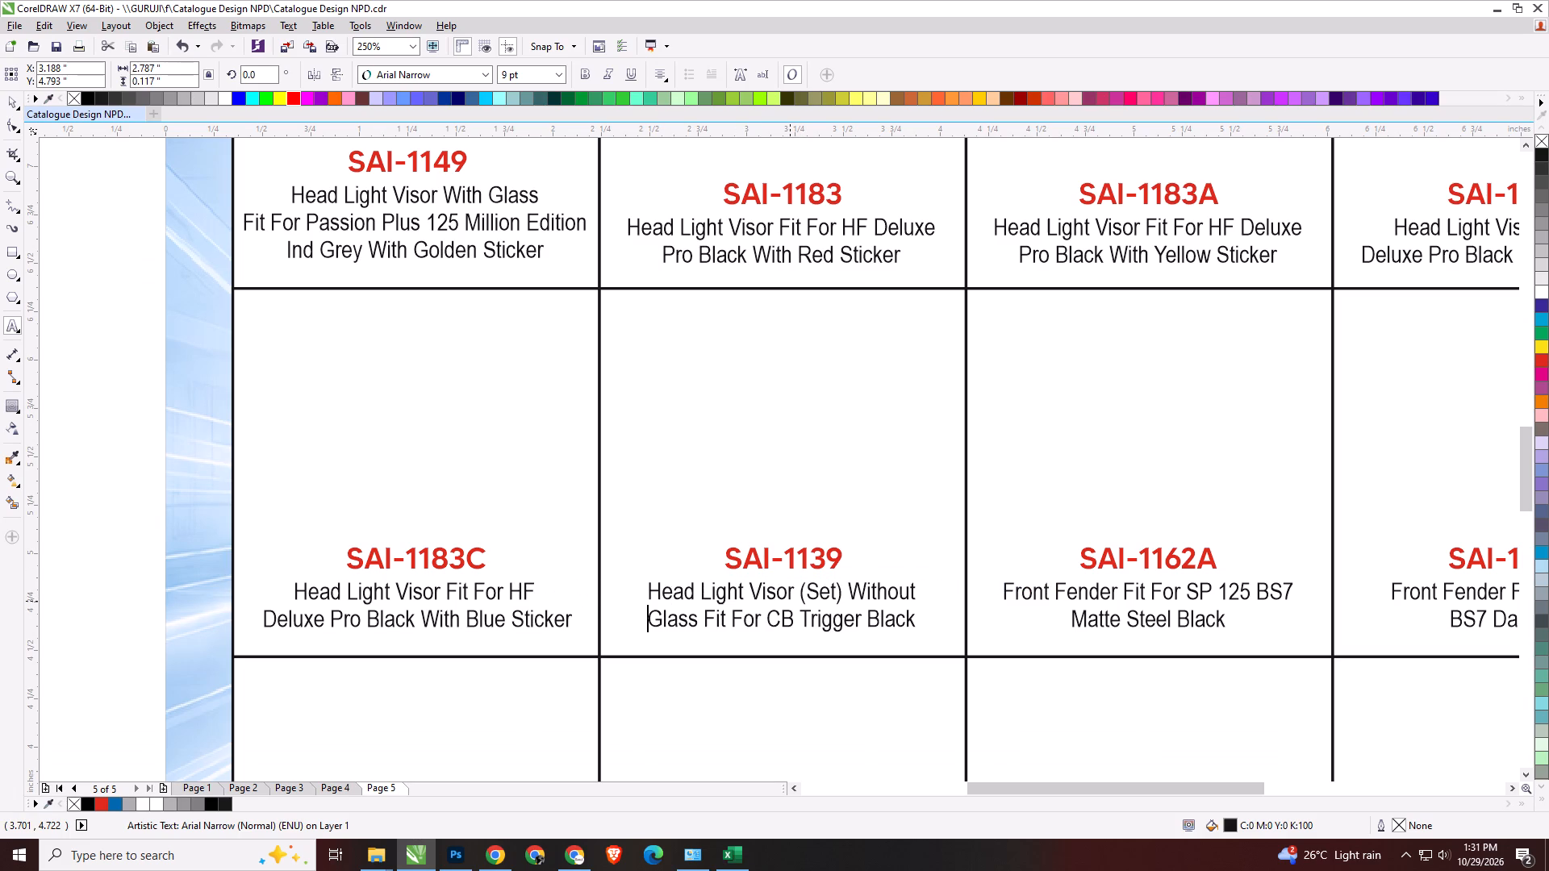
left_click(15, 105)
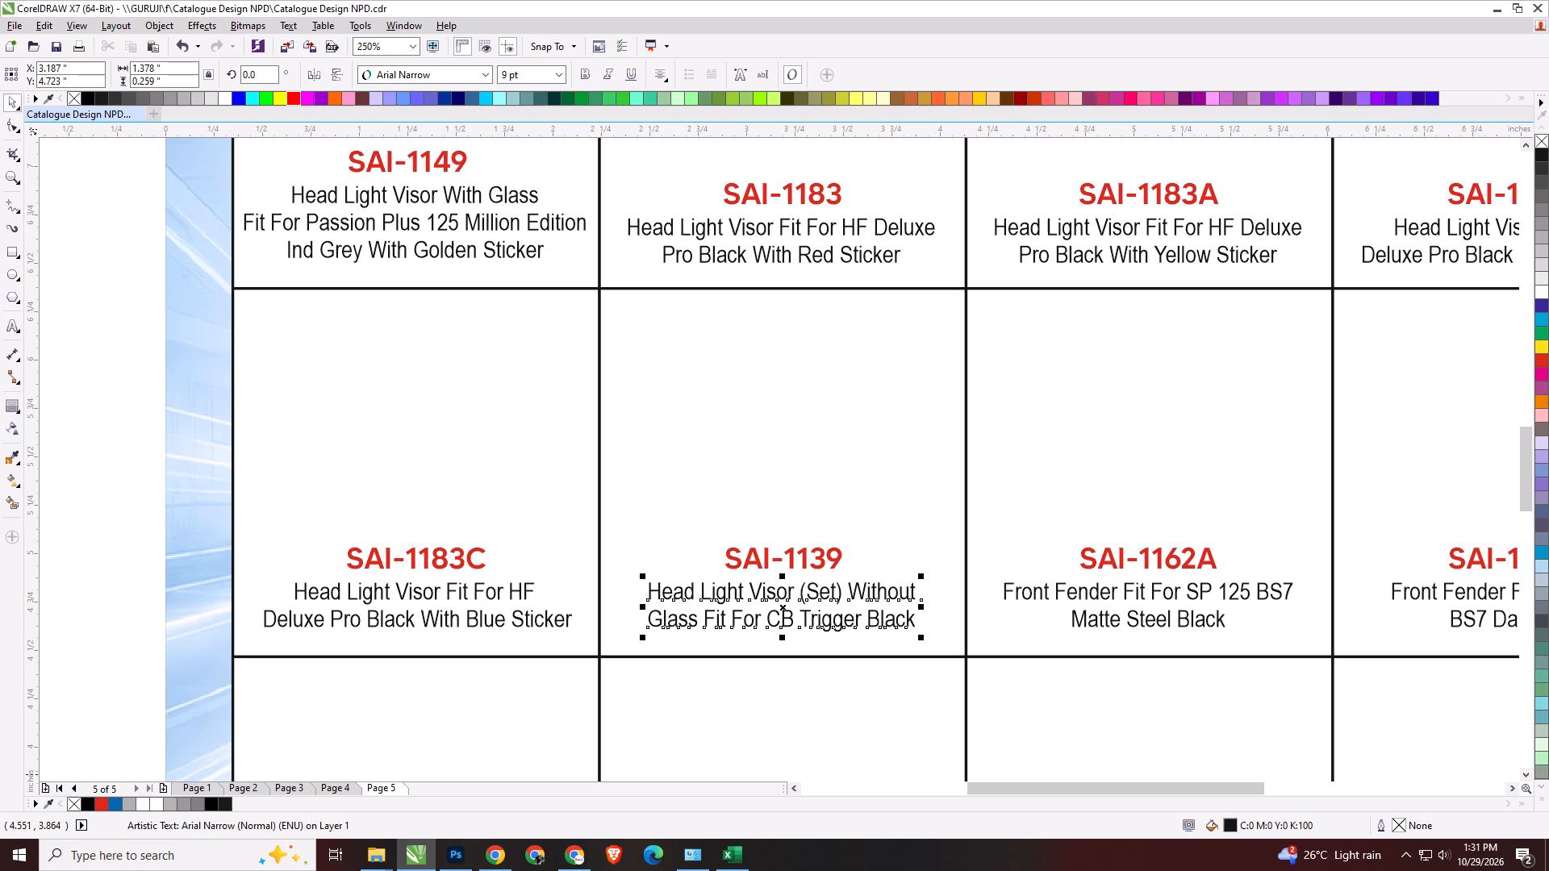
Copy the code SAI-1139A from the Excel list and paste it over SAI-1162A in the third grid row in CorelDRAW.
left_click_drag(1047, 784, 1118, 785)
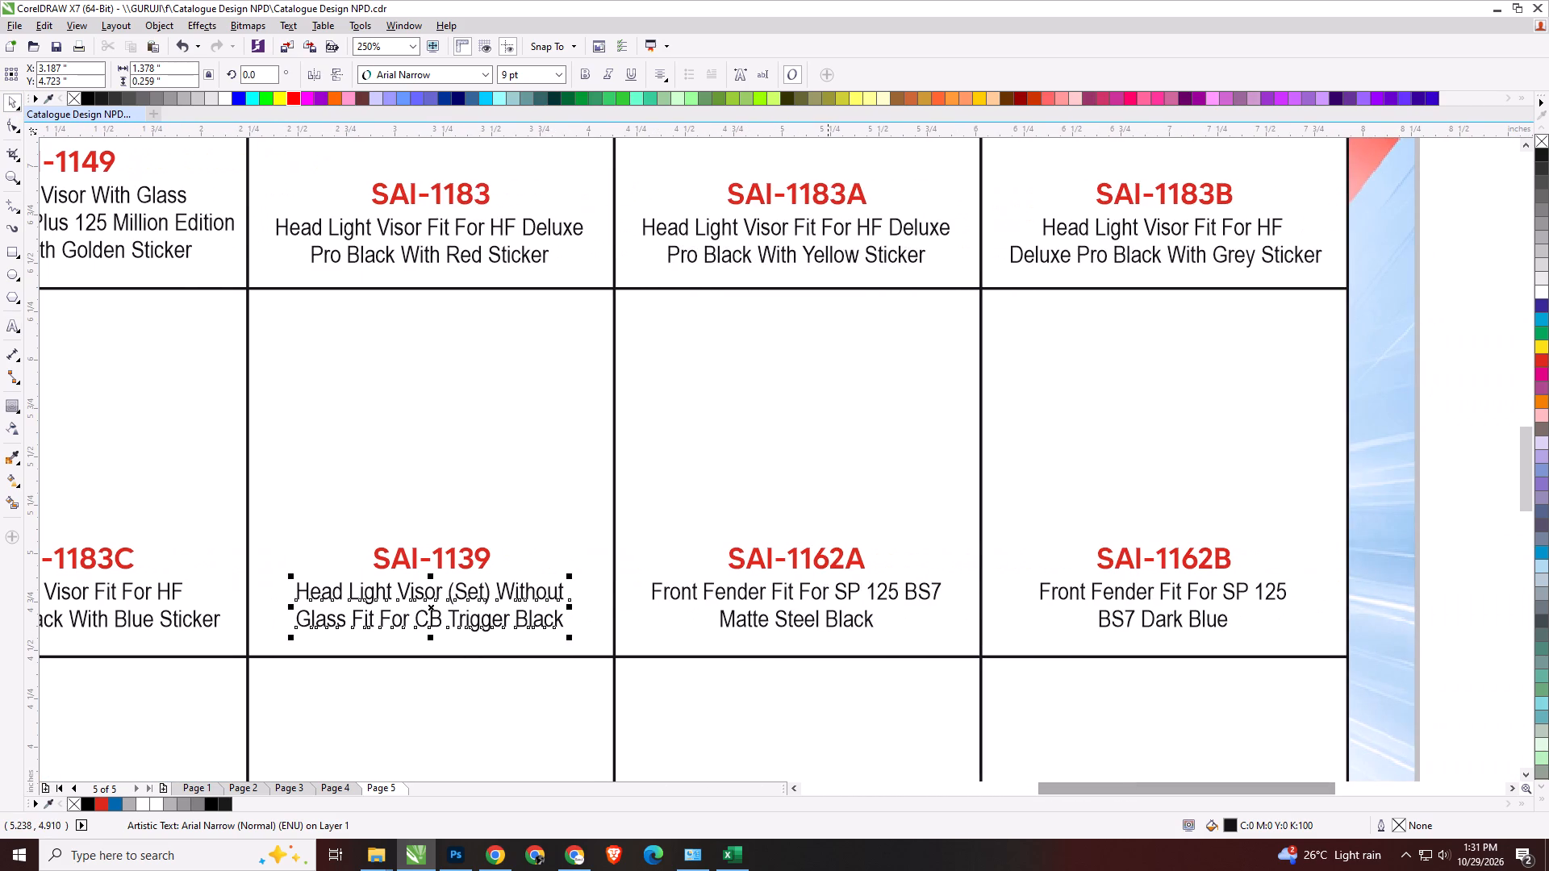
double_click(805, 555)
key("alt+Tab")
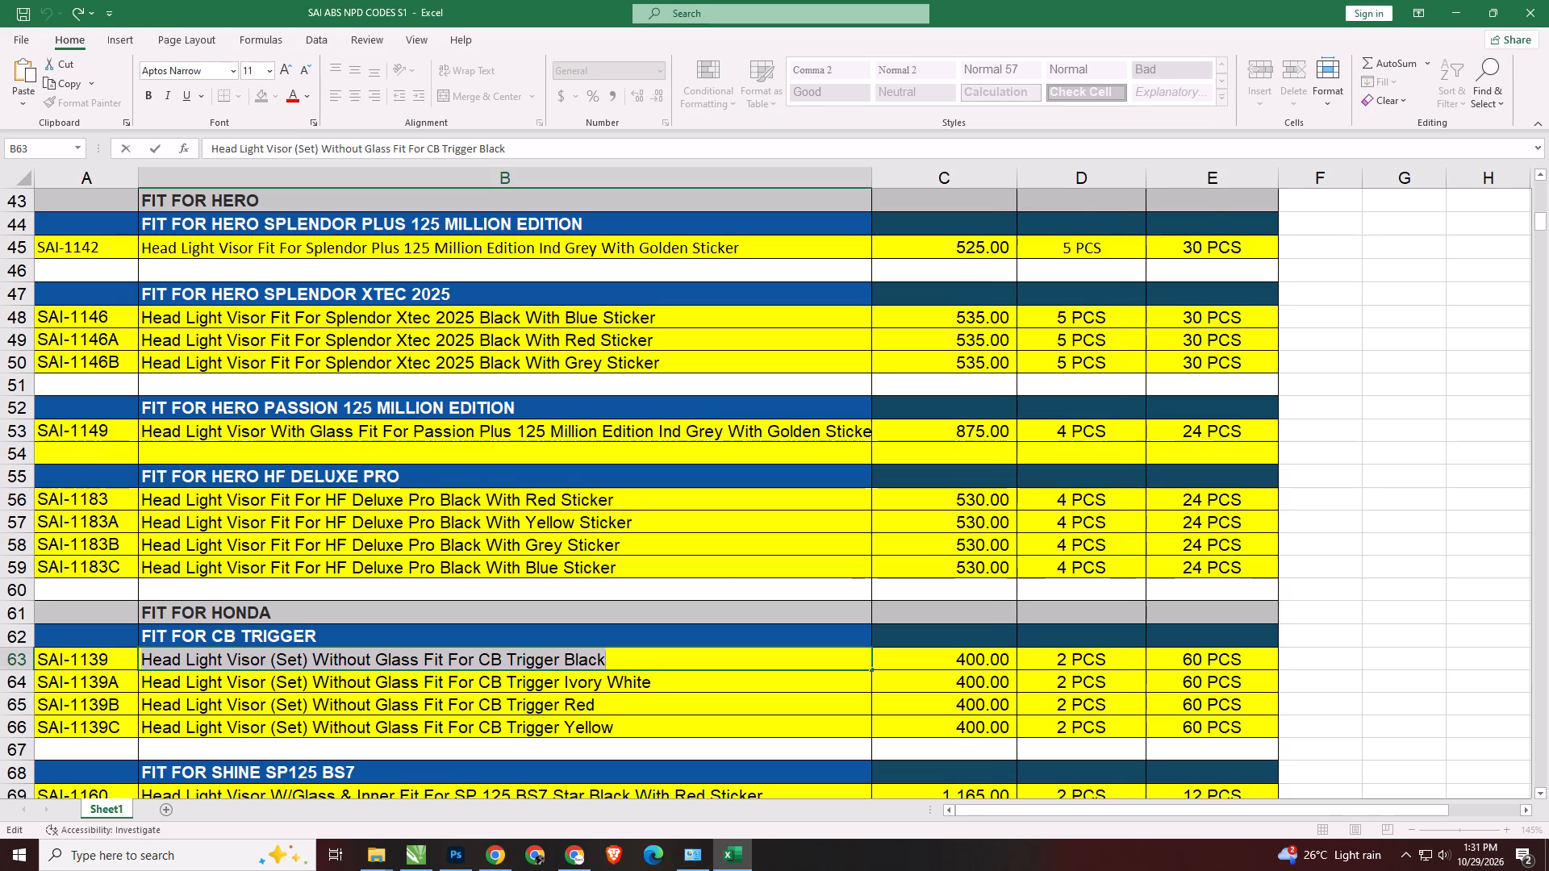
scroll(428, 615, "down", 4)
double_click(127, 410)
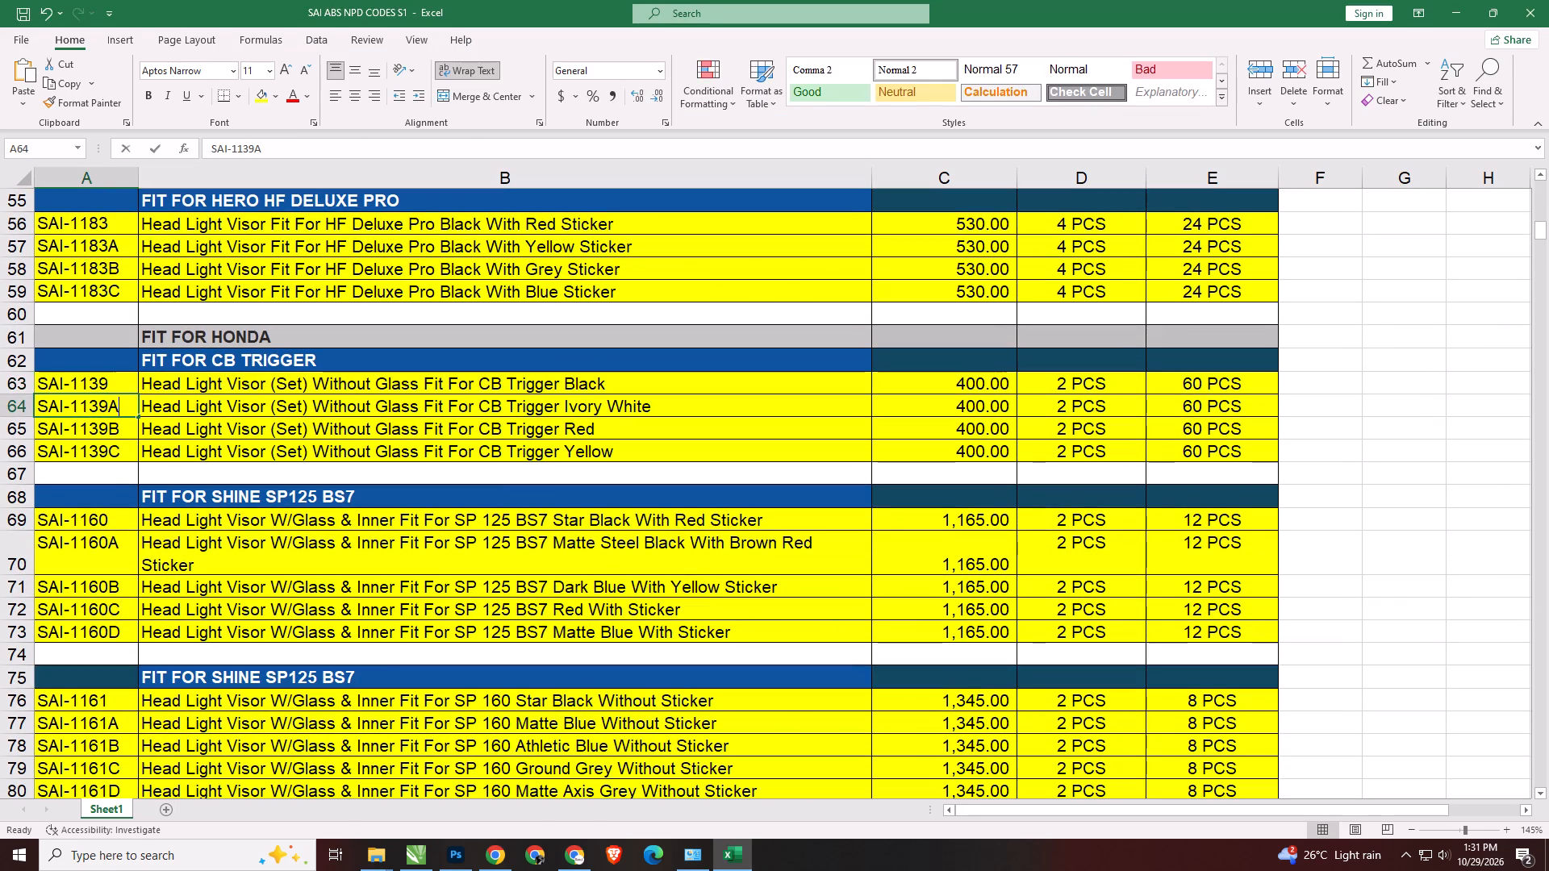
key("ctrl+a")
key("ctrl+c")
key("alt+Tab")
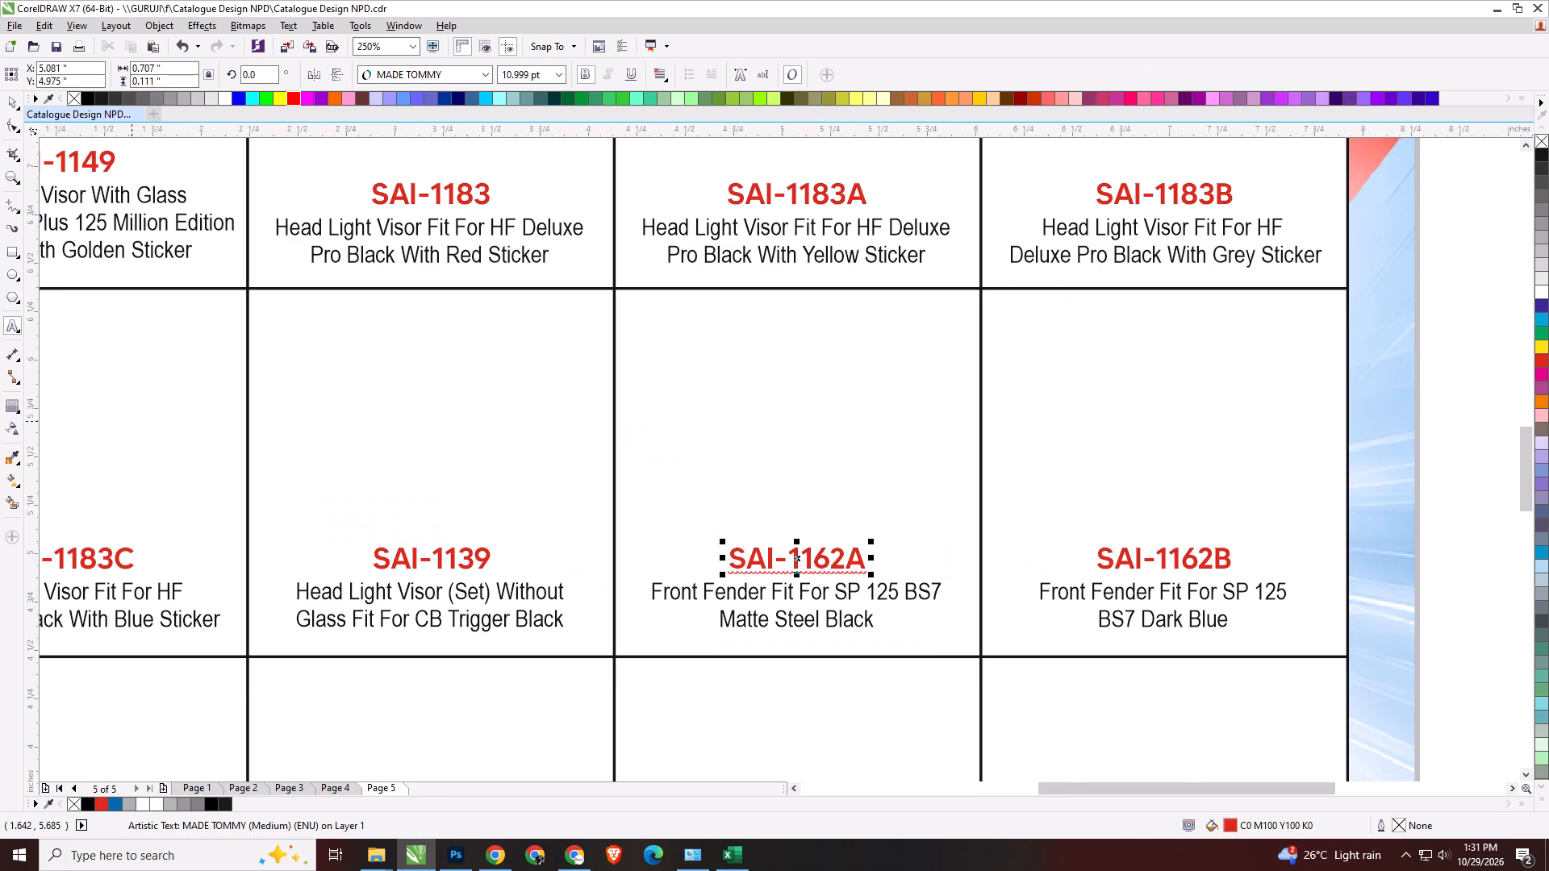
key("alt+Tab")
left_click(122, 410)
key("ctrl+a")
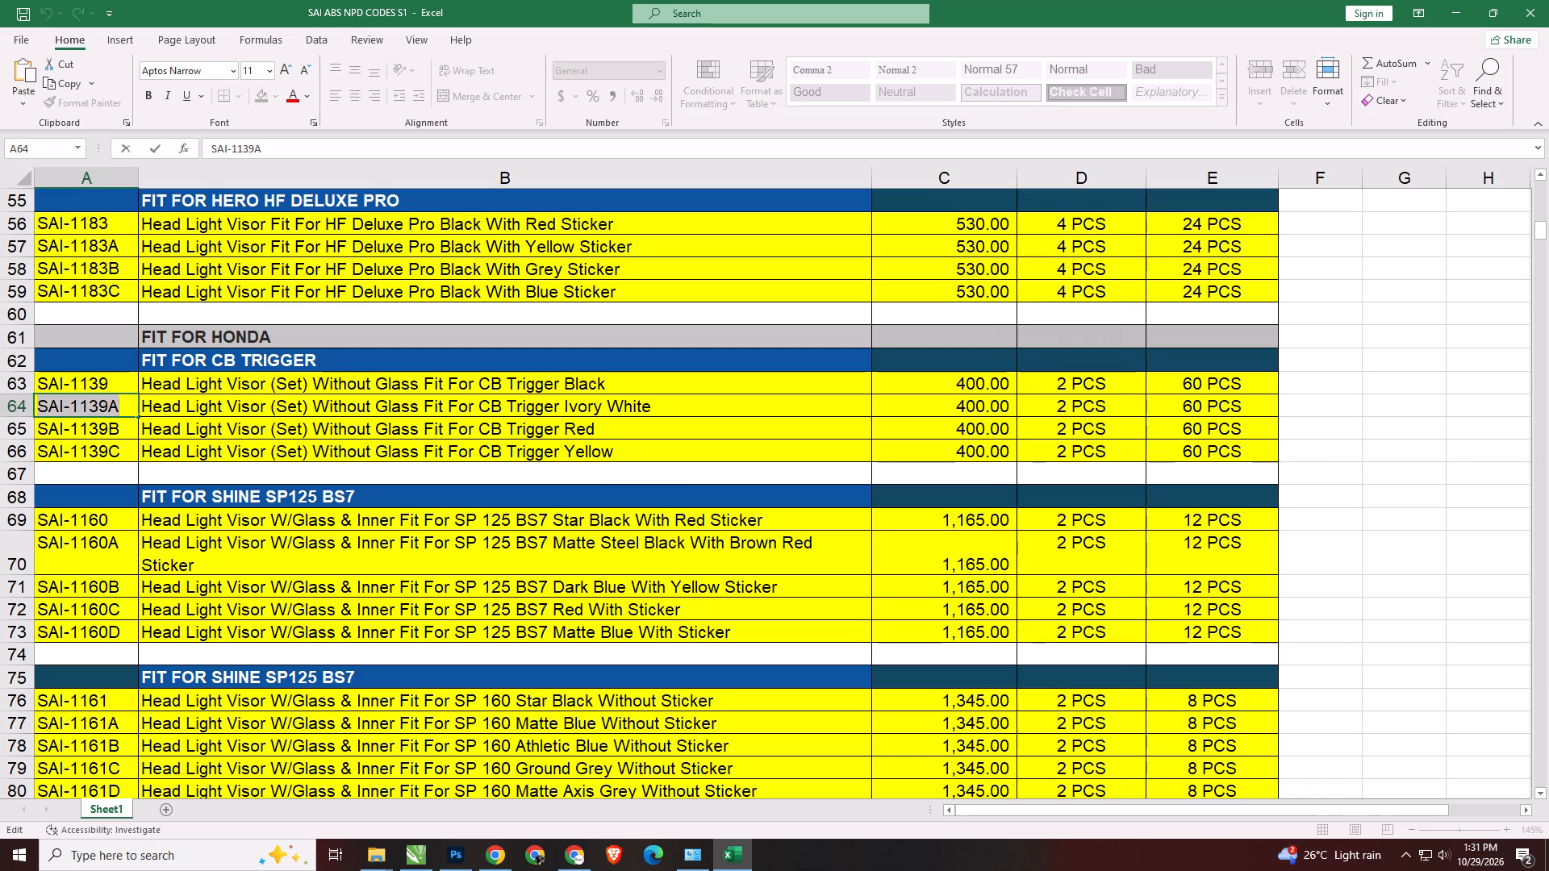
key("ctrl+c")
key("alt+Tab")
left_click(740, 557)
key("ctrl+a")
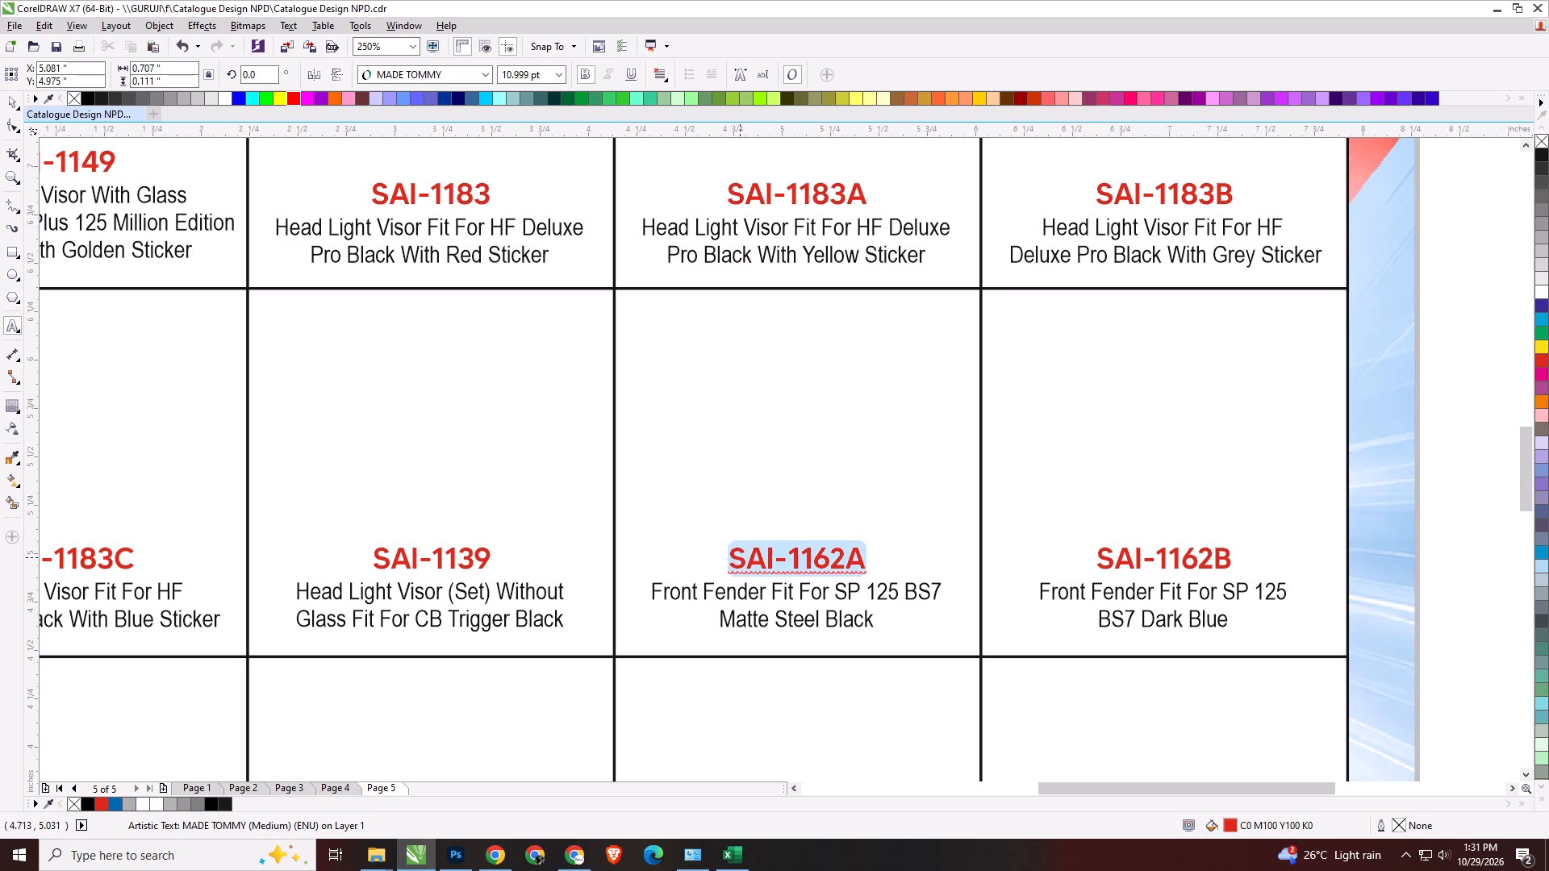
key("ctrl+v")
Replace the SAI-1139A description with Excel's "Head Light Visor (Set) Without Glass Fit For CB Trigger Ivory White", starting a second line at "Fit".
left_click(795, 598)
key("alt+Tab")
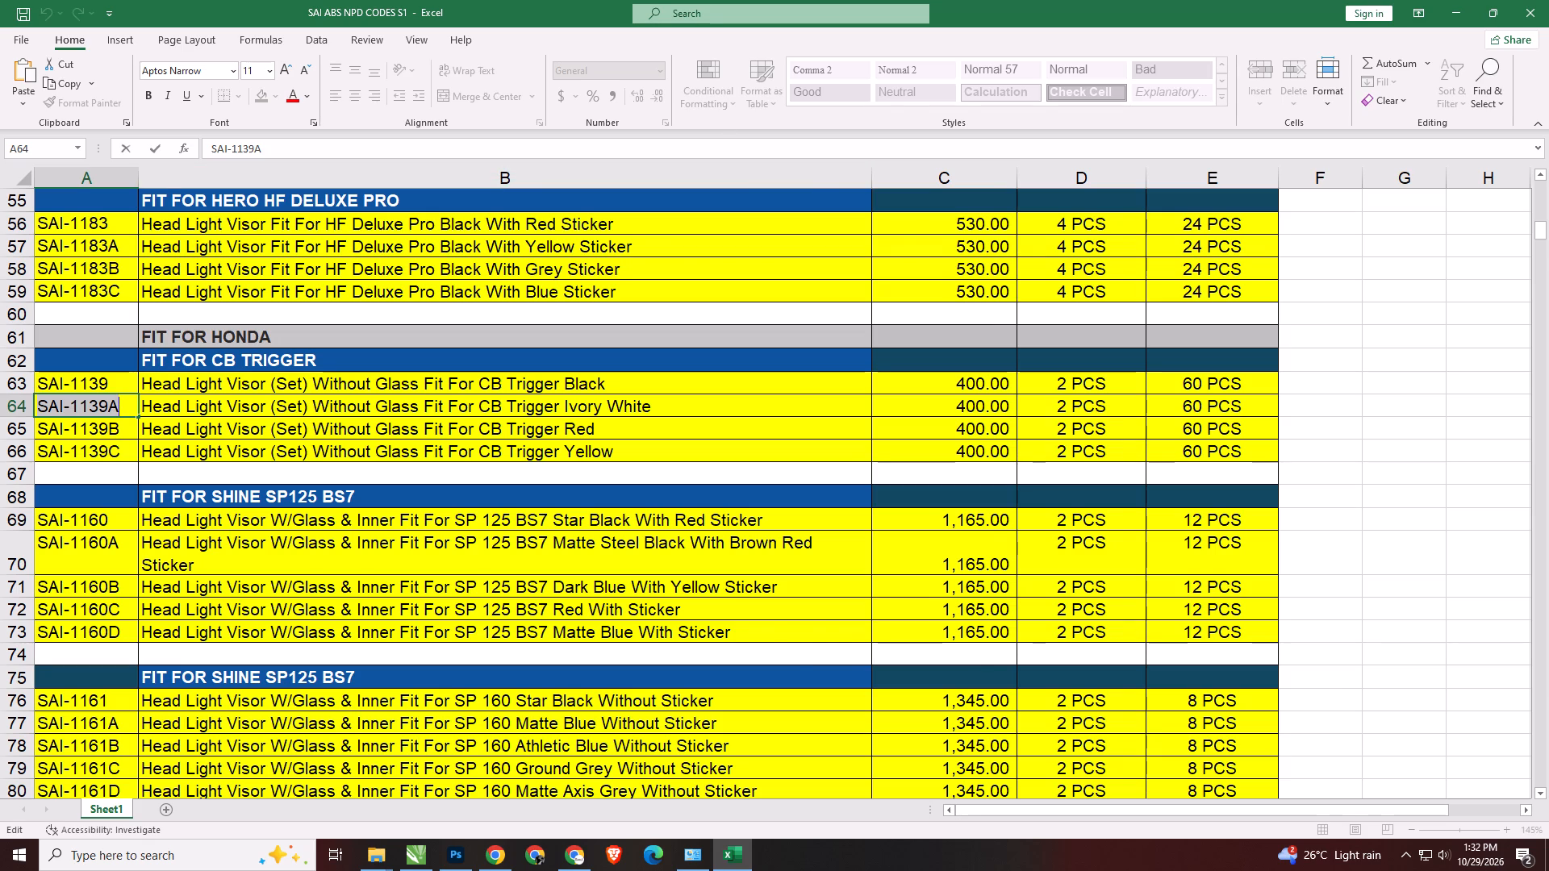
key("alt+Tab")
left_click(841, 595)
key("alt+Tab")
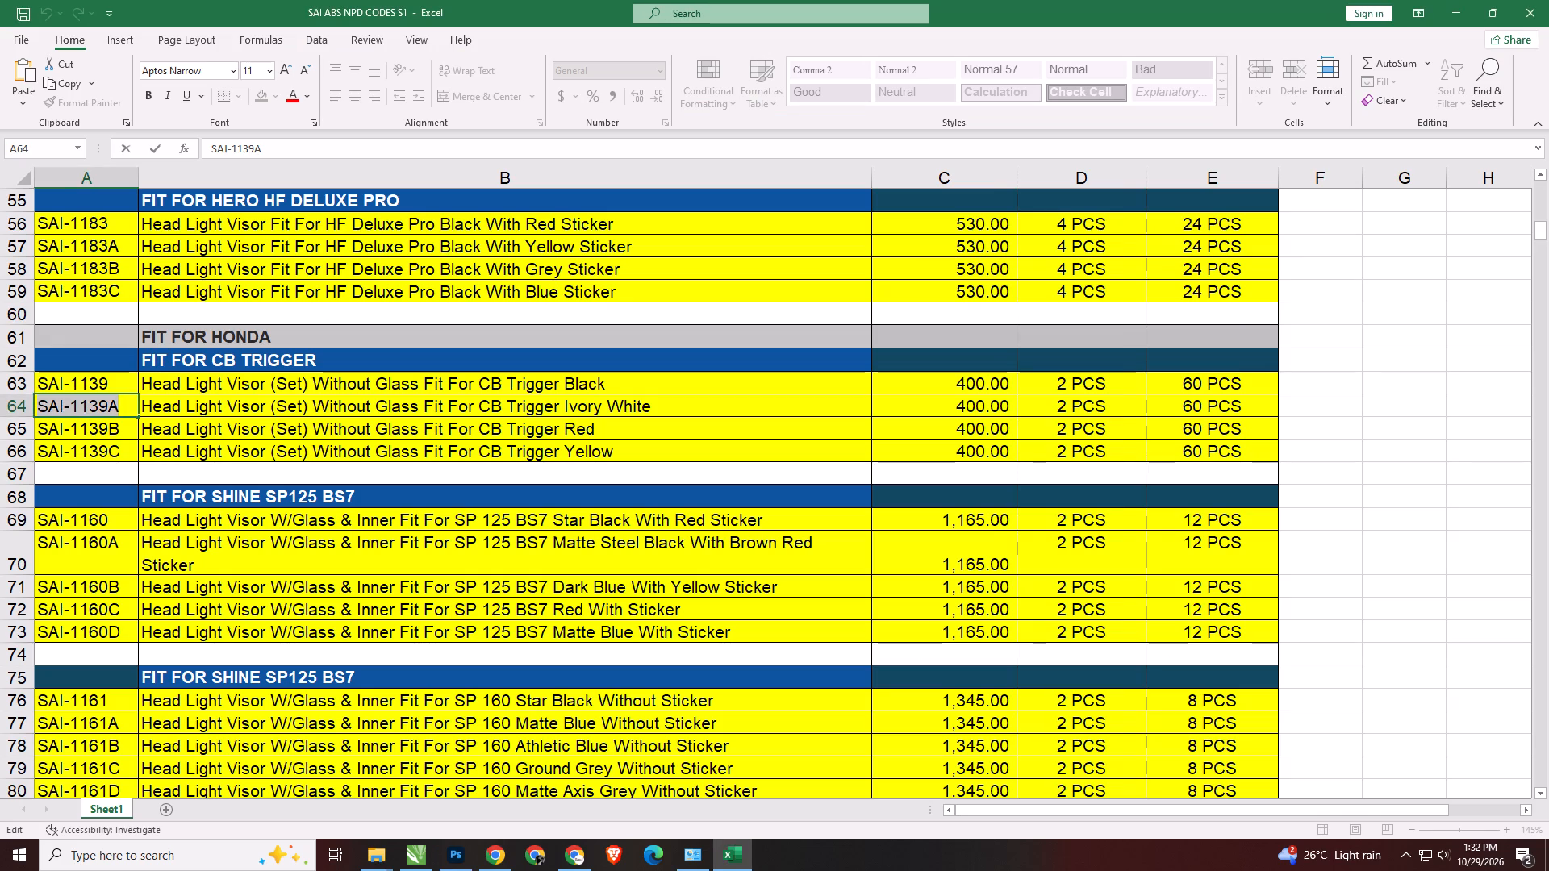
double_click(217, 410)
key("ctrl+a")
key("ctrl+c")
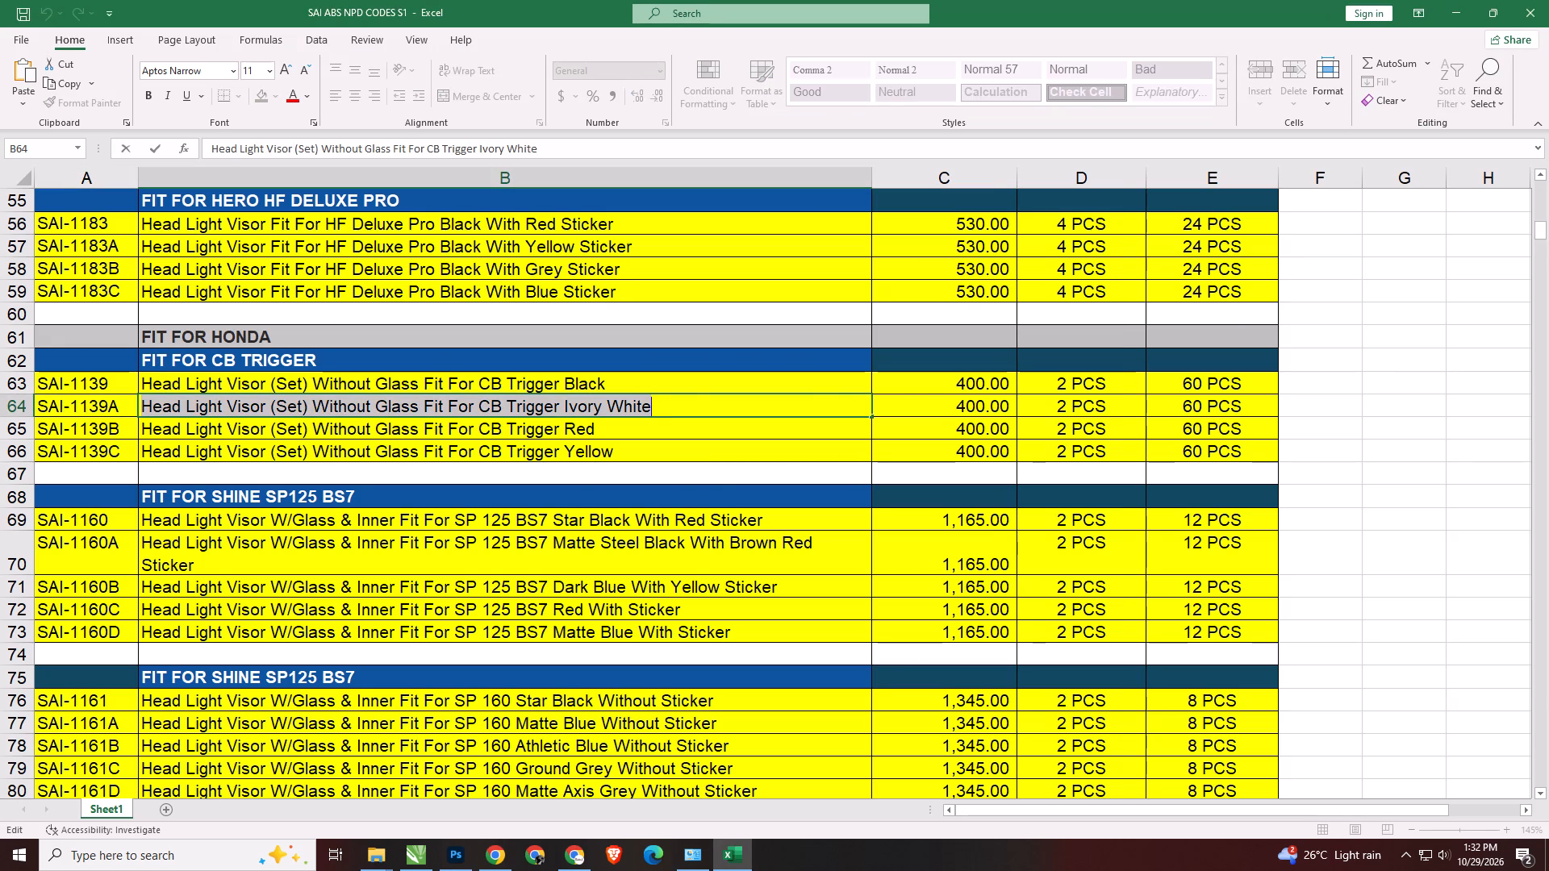
key("alt+Tab")
left_click(826, 592)
key("ctrl+a")
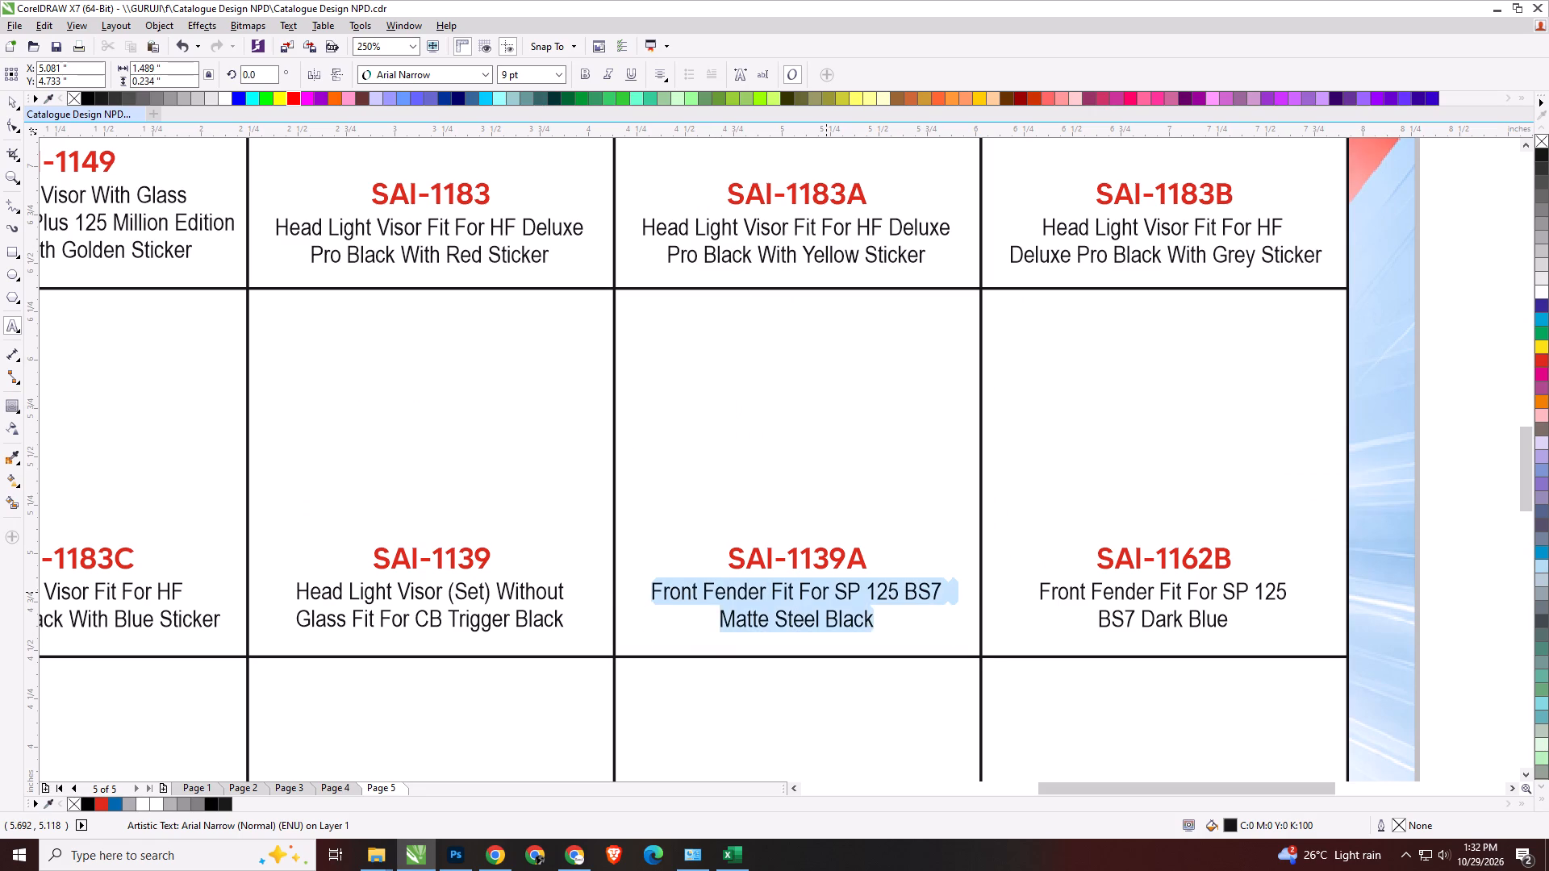
key("ctrl+v")
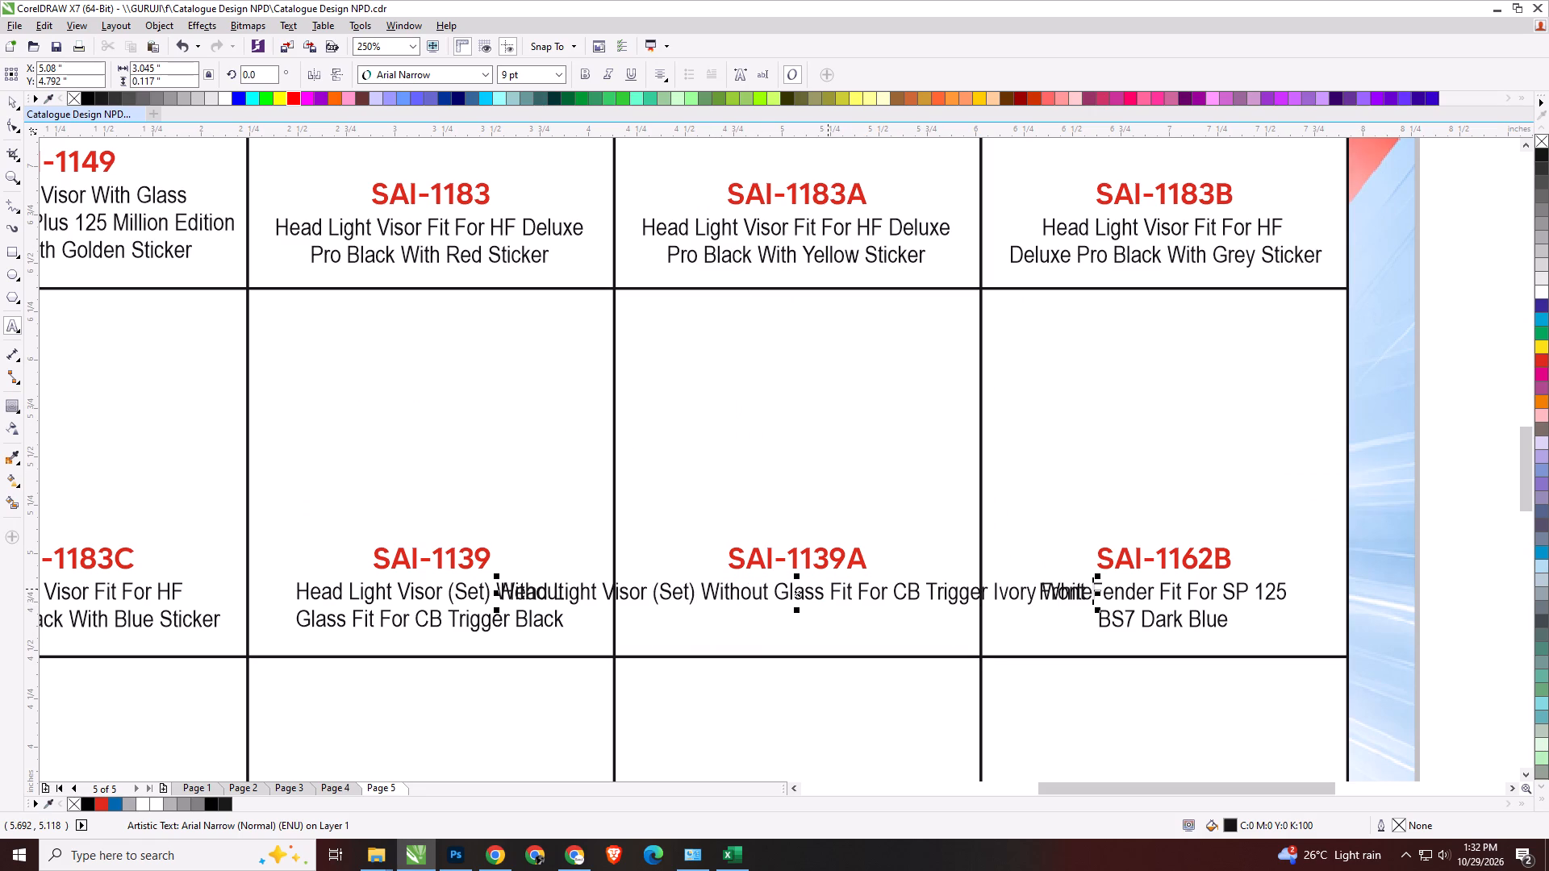
left_click(831, 590)
key("Return")
Copy the code SAI-1139B from the Excel list and paste it over SAI-1162B in the third grid row in CorelDRAW.
left_click(1121, 553)
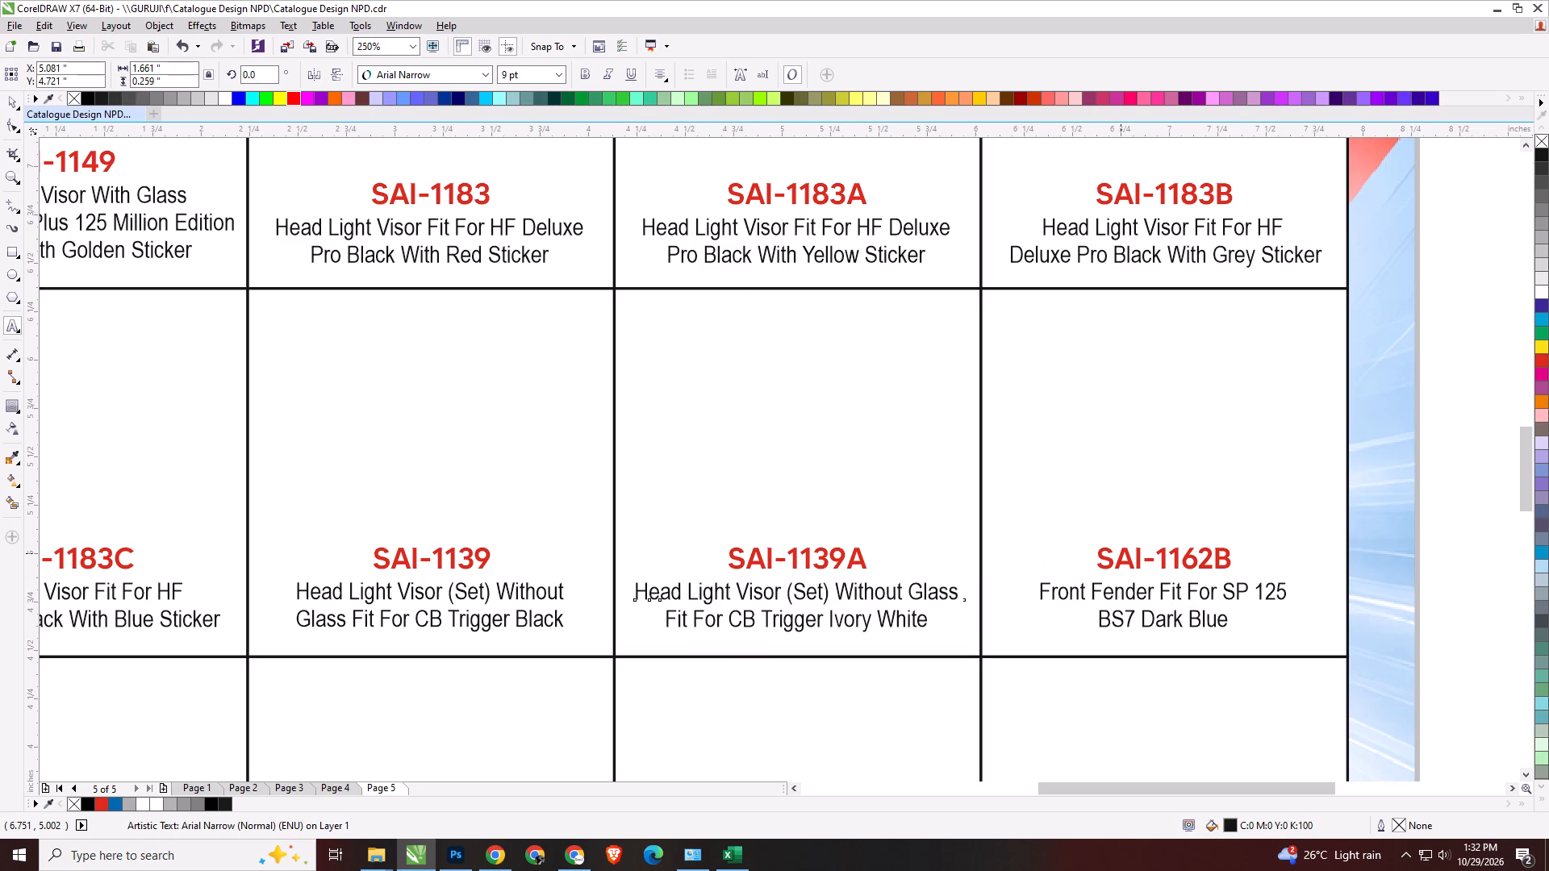
key("ctrl+a")
key("alt+Tab")
double_click(118, 428)
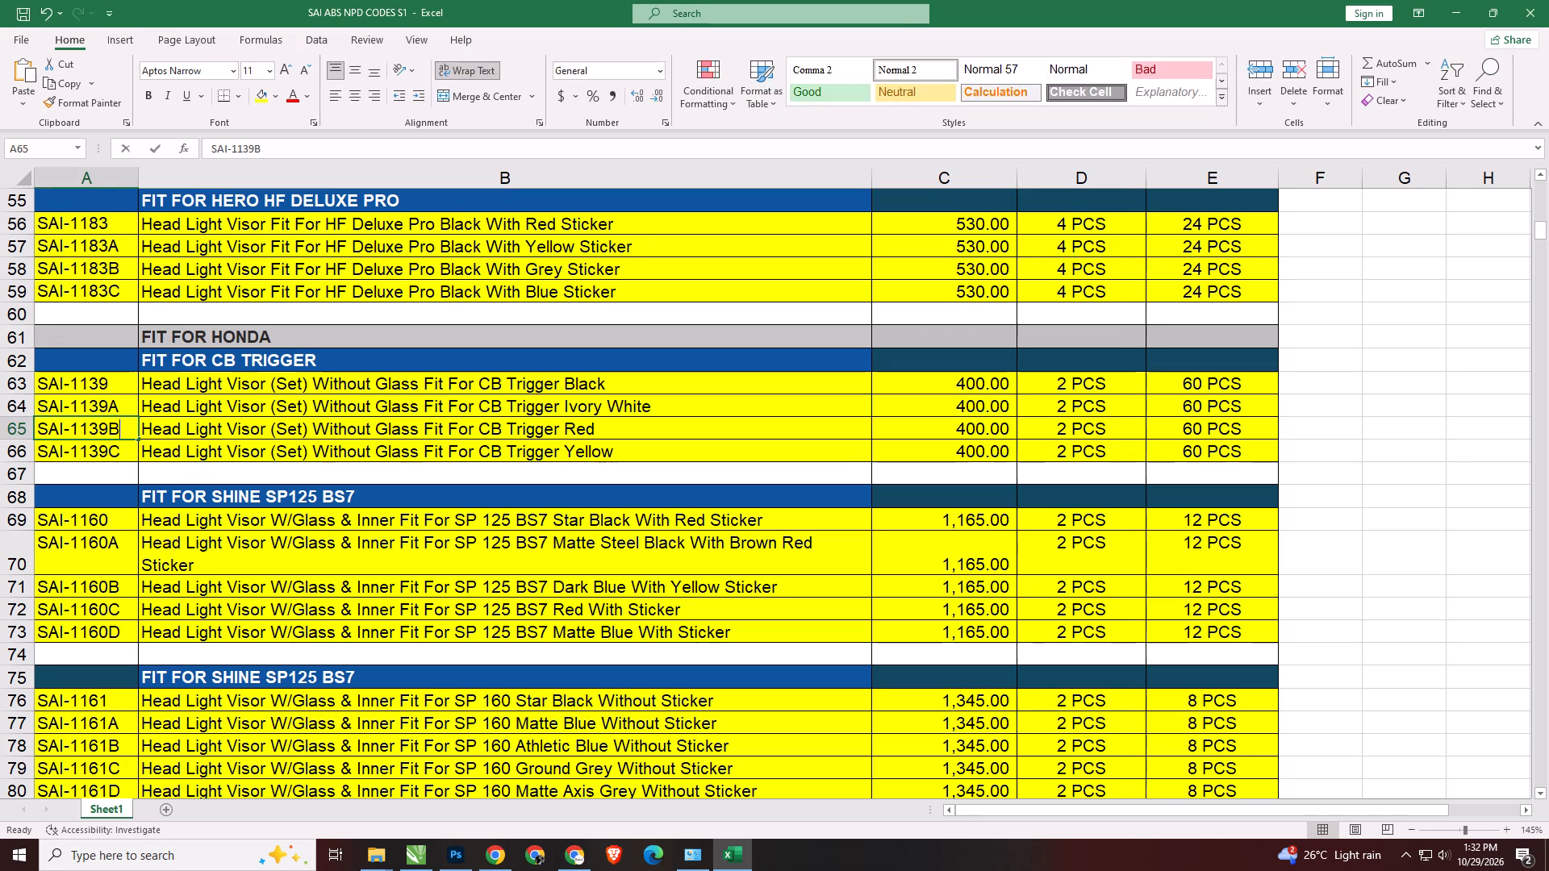
key("ctrl+a")
key("ctrl+c")
key("alt+Tab")
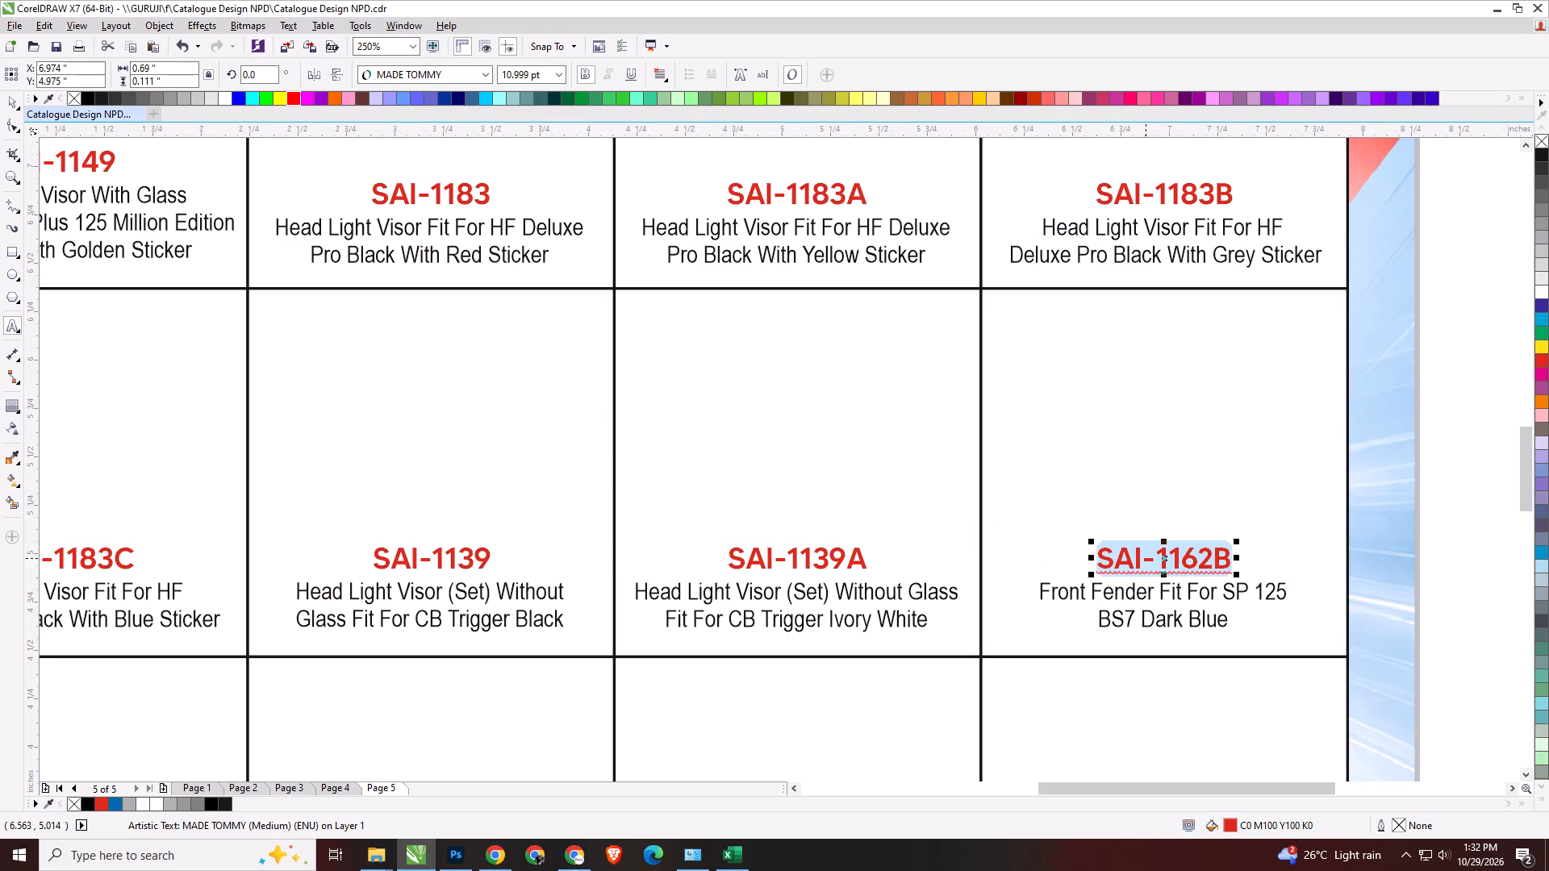
left_click(1143, 562)
key("ctrl+a")
key("ctrl+v")
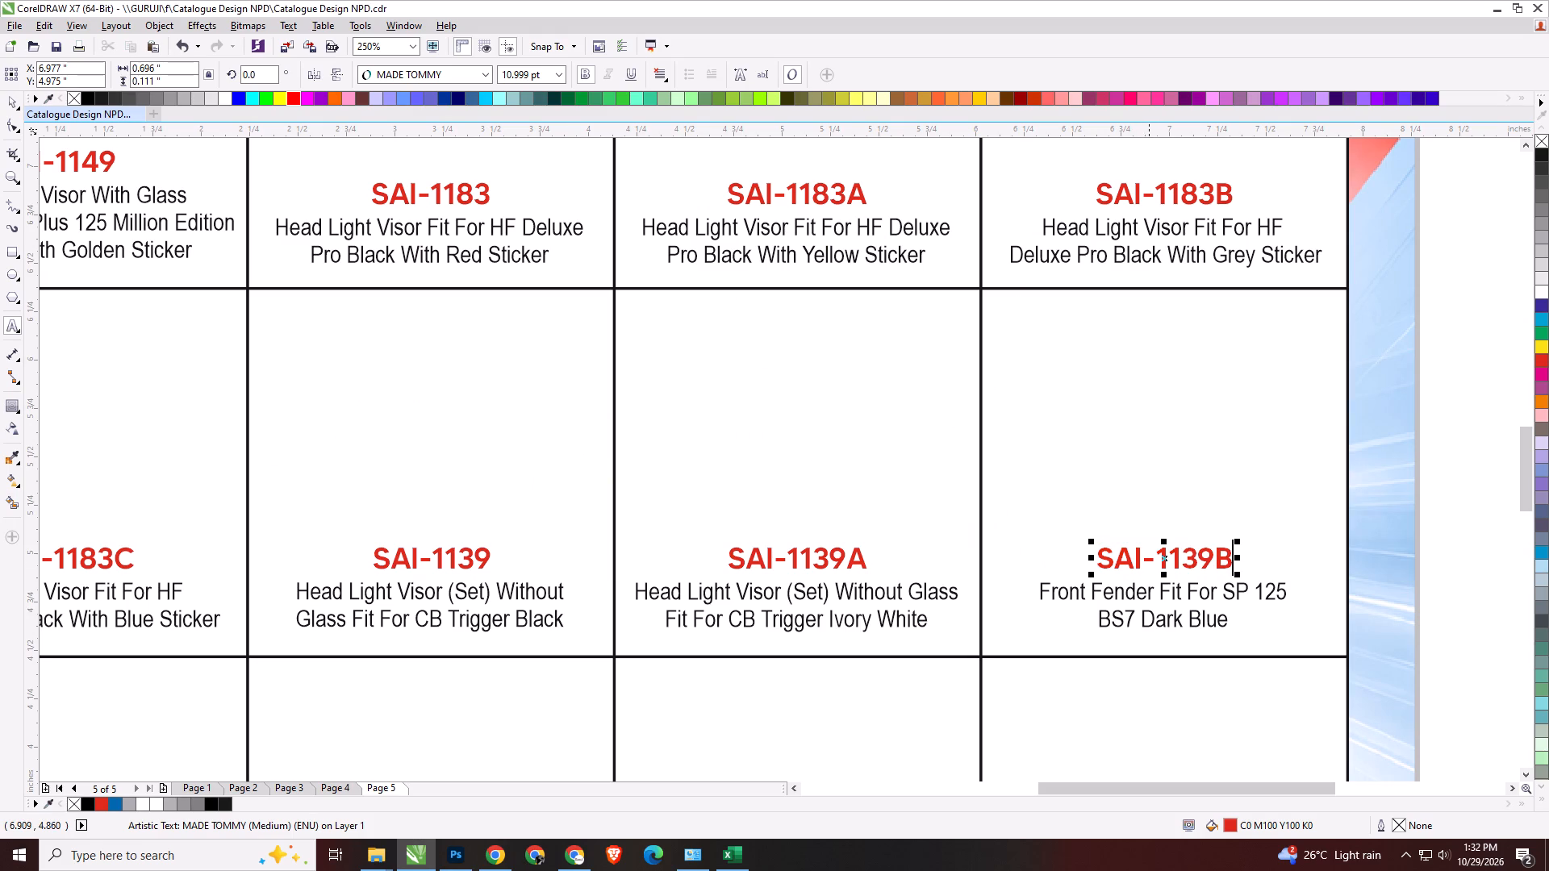
Replace the SAI-1139B description with Excel's "Head Light Visor (Set) Without Glass Fit For CB Trigger Red", starting a second line at "Fit".
left_click(1145, 593)
key("alt+Tab")
double_click(253, 431)
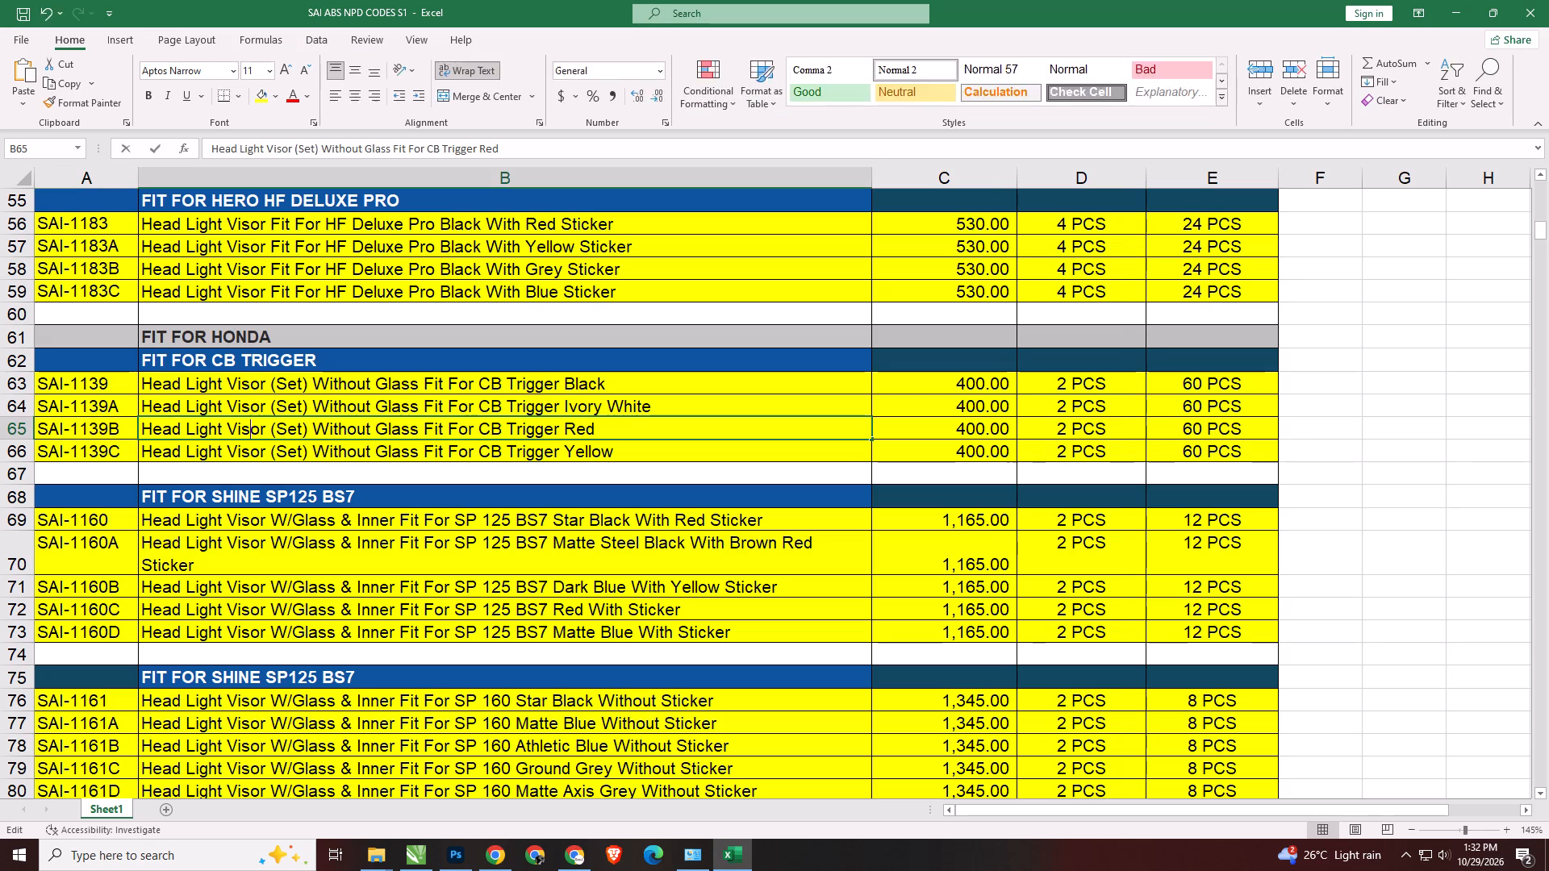
key("ctrl+a")
key("ctrl+c")
key("alt+Tab")
double_click(1149, 597)
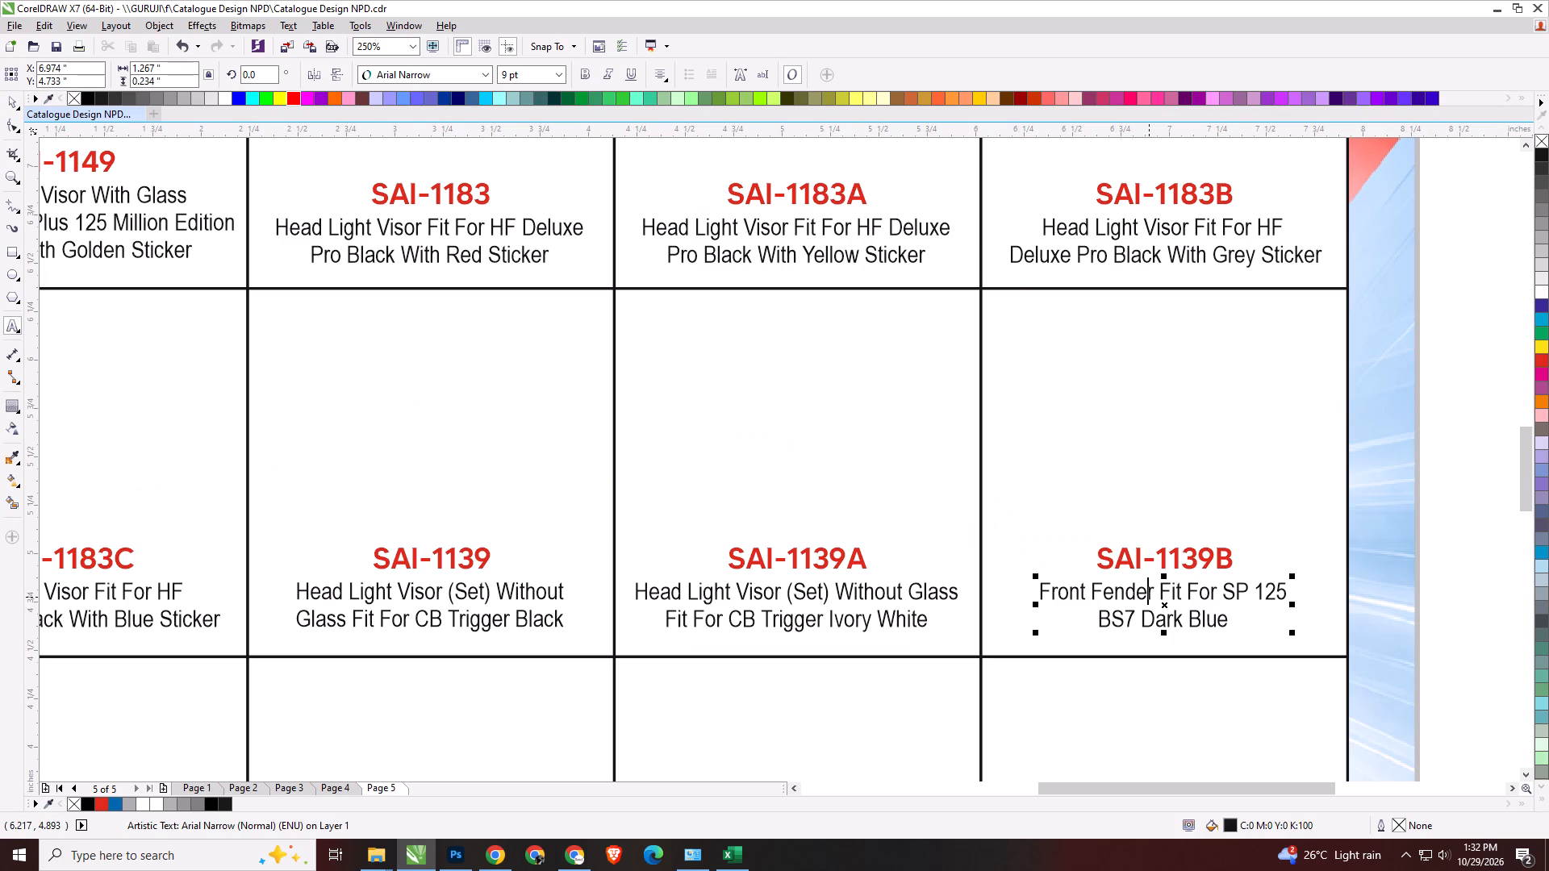
key("ctrl+a")
key("ctrl+v")
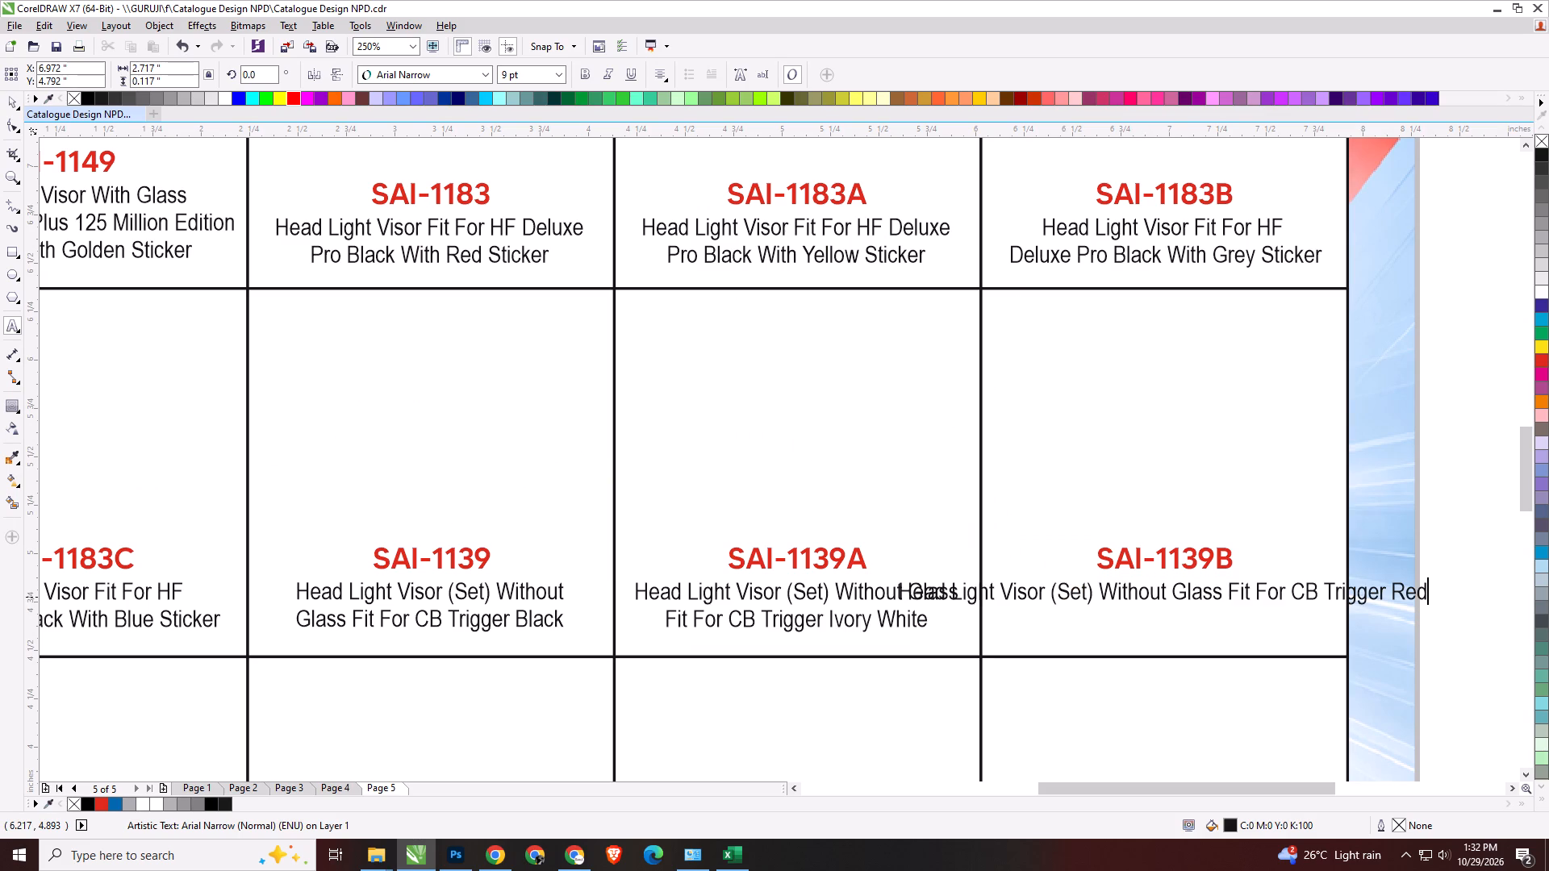
left_click(1233, 599)
key("Return")
Copy the code SAI-1139C from the Excel list and paste it over SAI-1162C in the fourth grid row in CorelDRAW.
left_click_drag(1523, 473, 1524, 478)
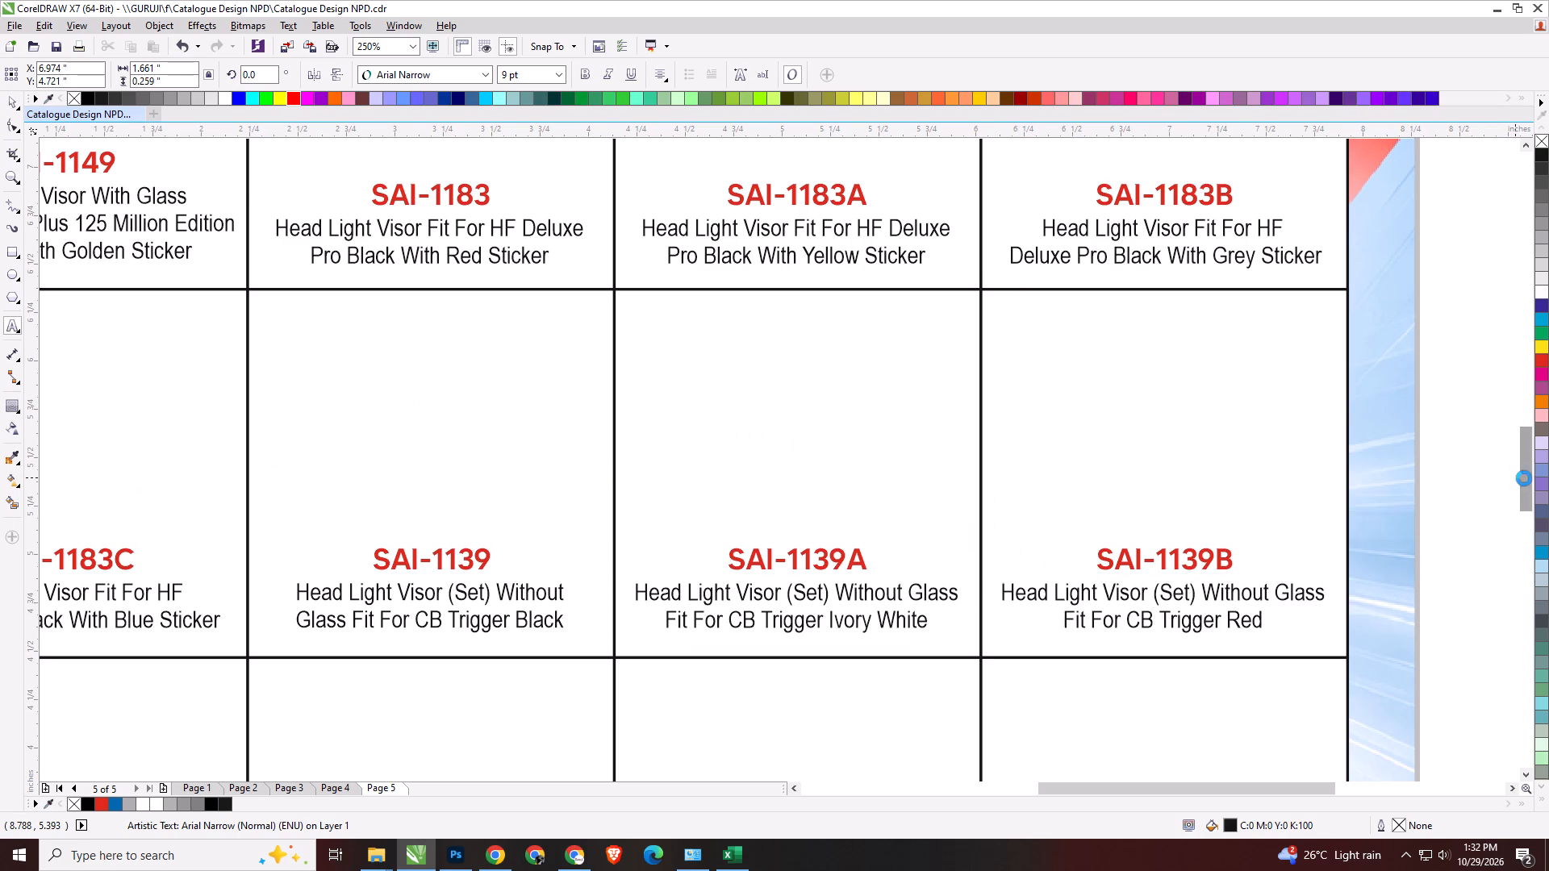
left_click_drag(1524, 478, 1526, 533)
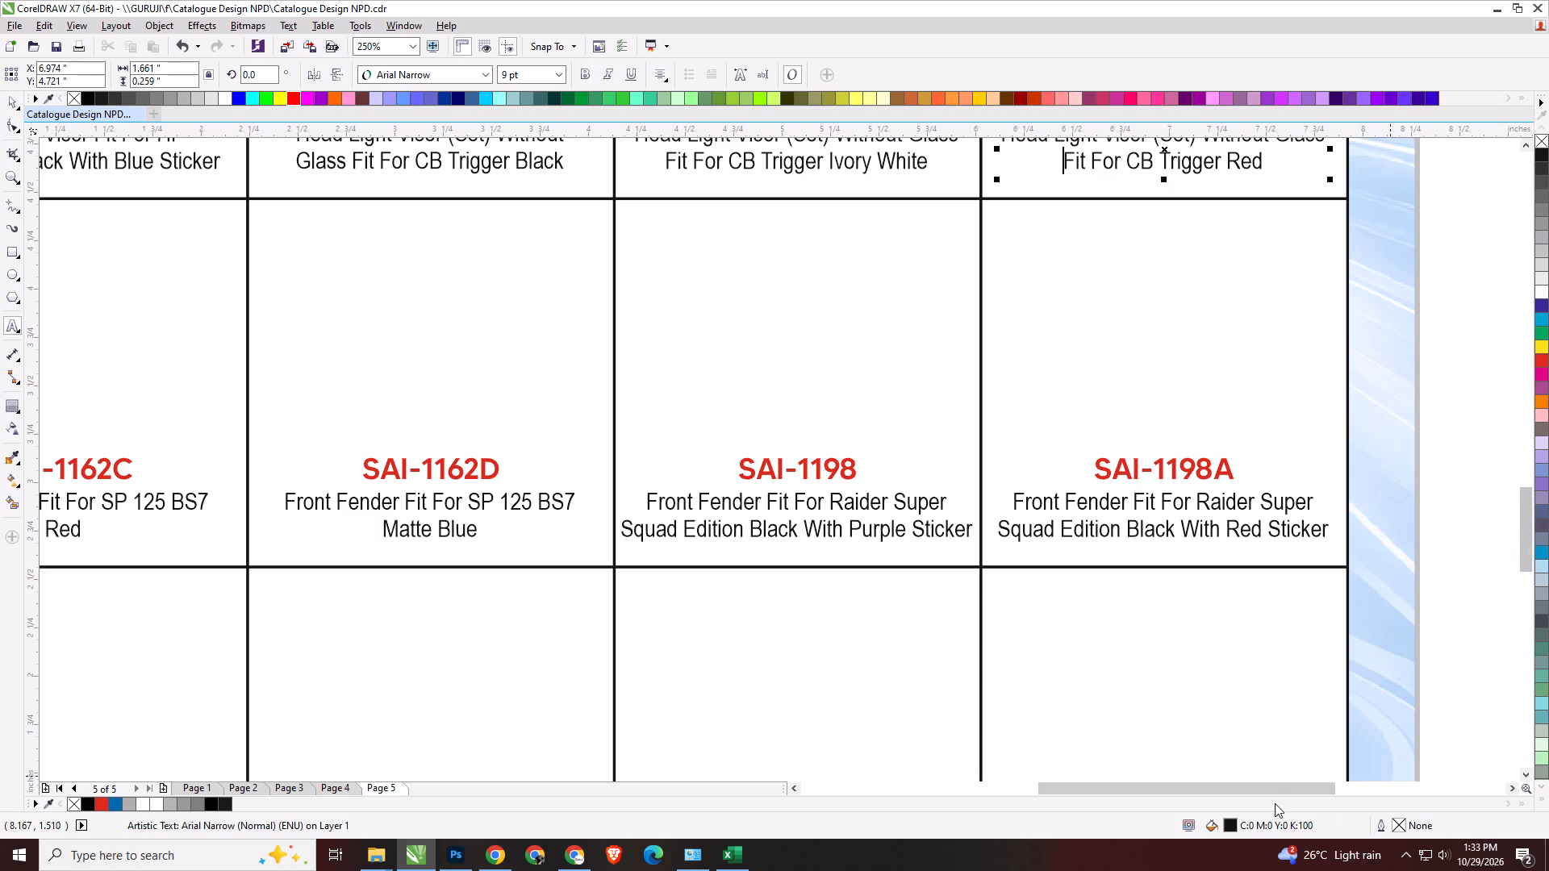
left_click_drag(1267, 788, 1157, 789)
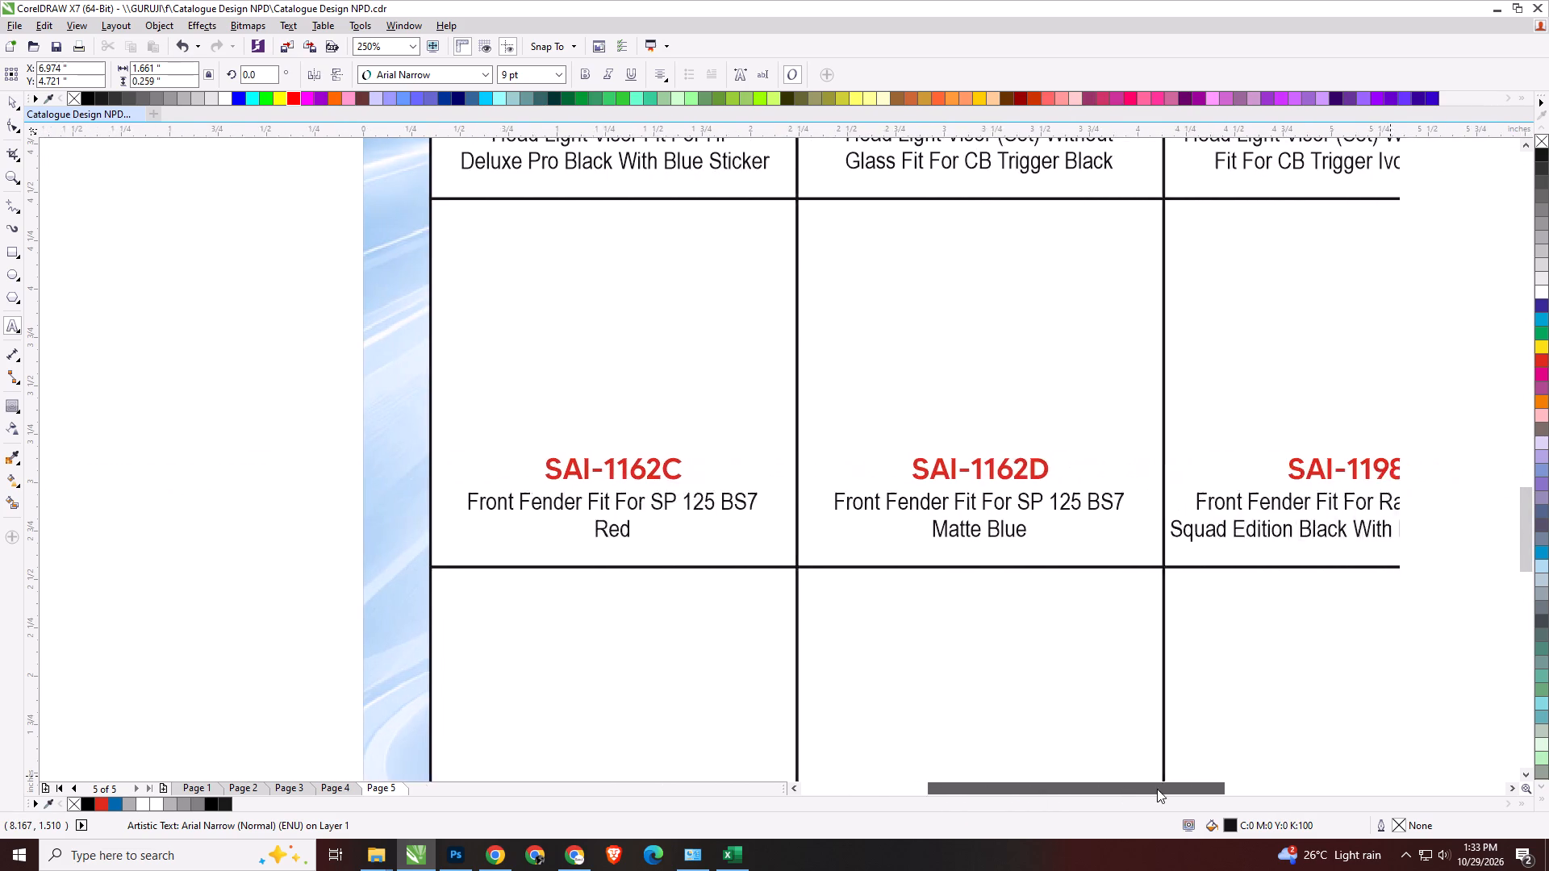
left_click_drag(1157, 789, 1170, 789)
left_click(561, 476)
key("ctrl+a")
key("alt+Tab")
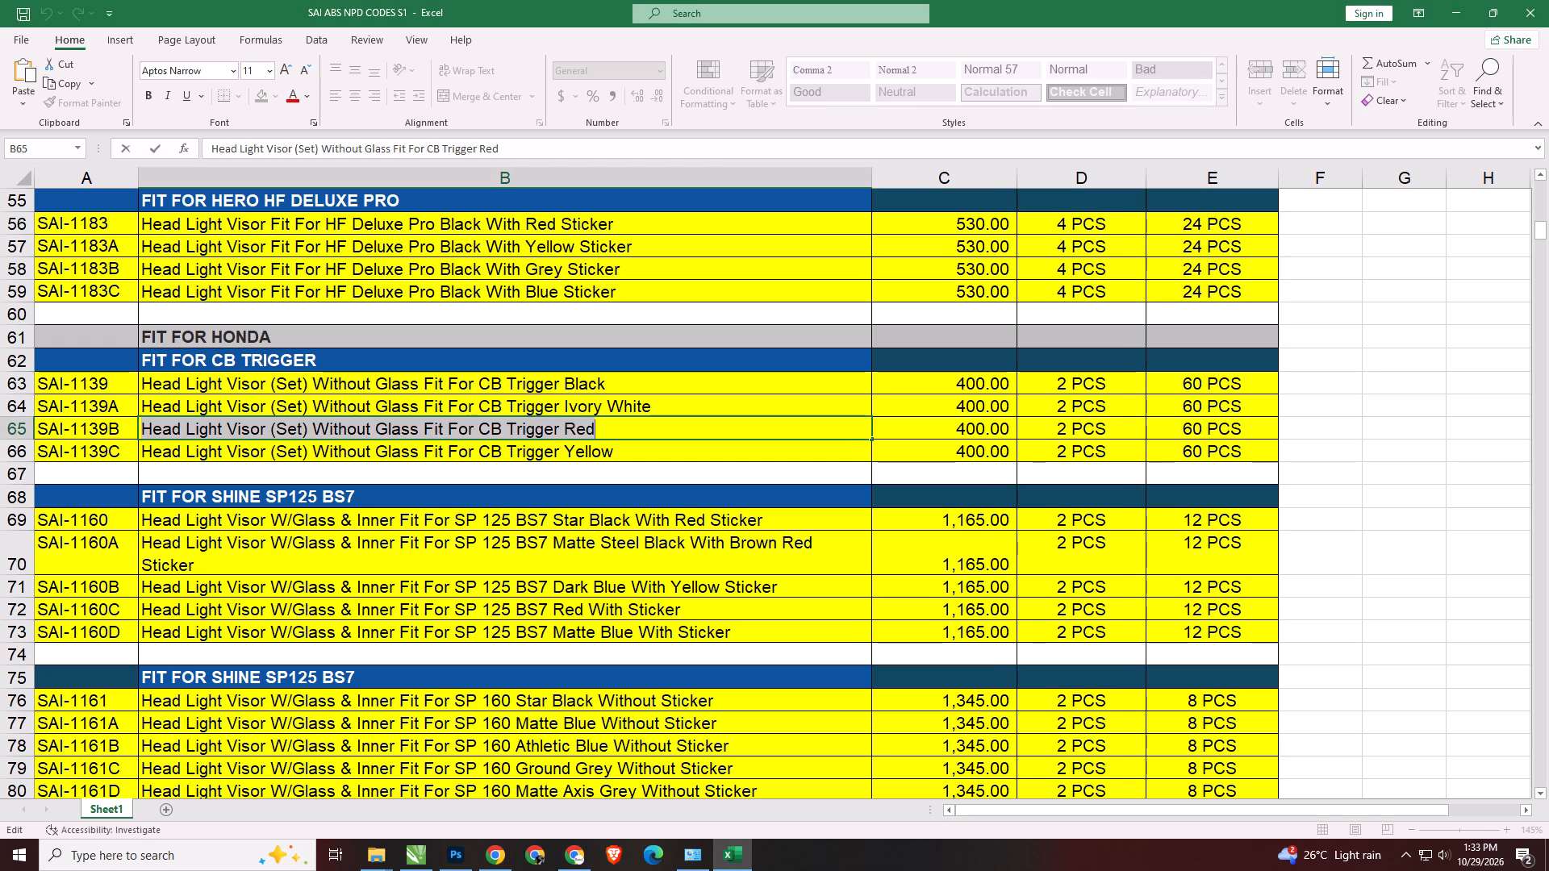
double_click(118, 452)
key("ctrl+a")
key("ctrl+c")
key("alt+Tab")
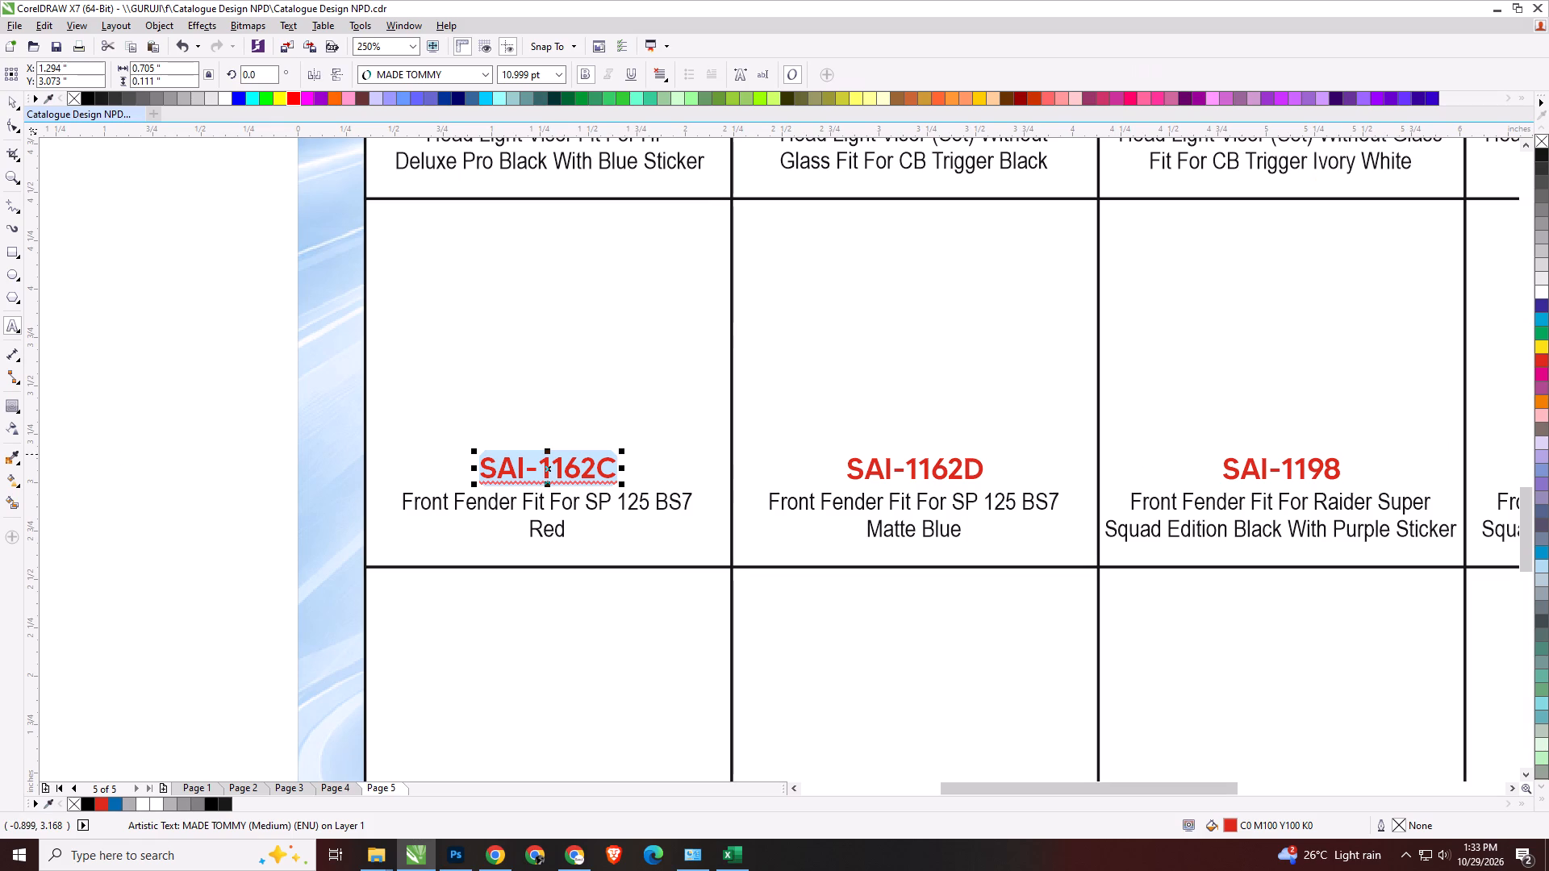
left_click(545, 463)
key("ctrl+a")
key("ctrl+v")
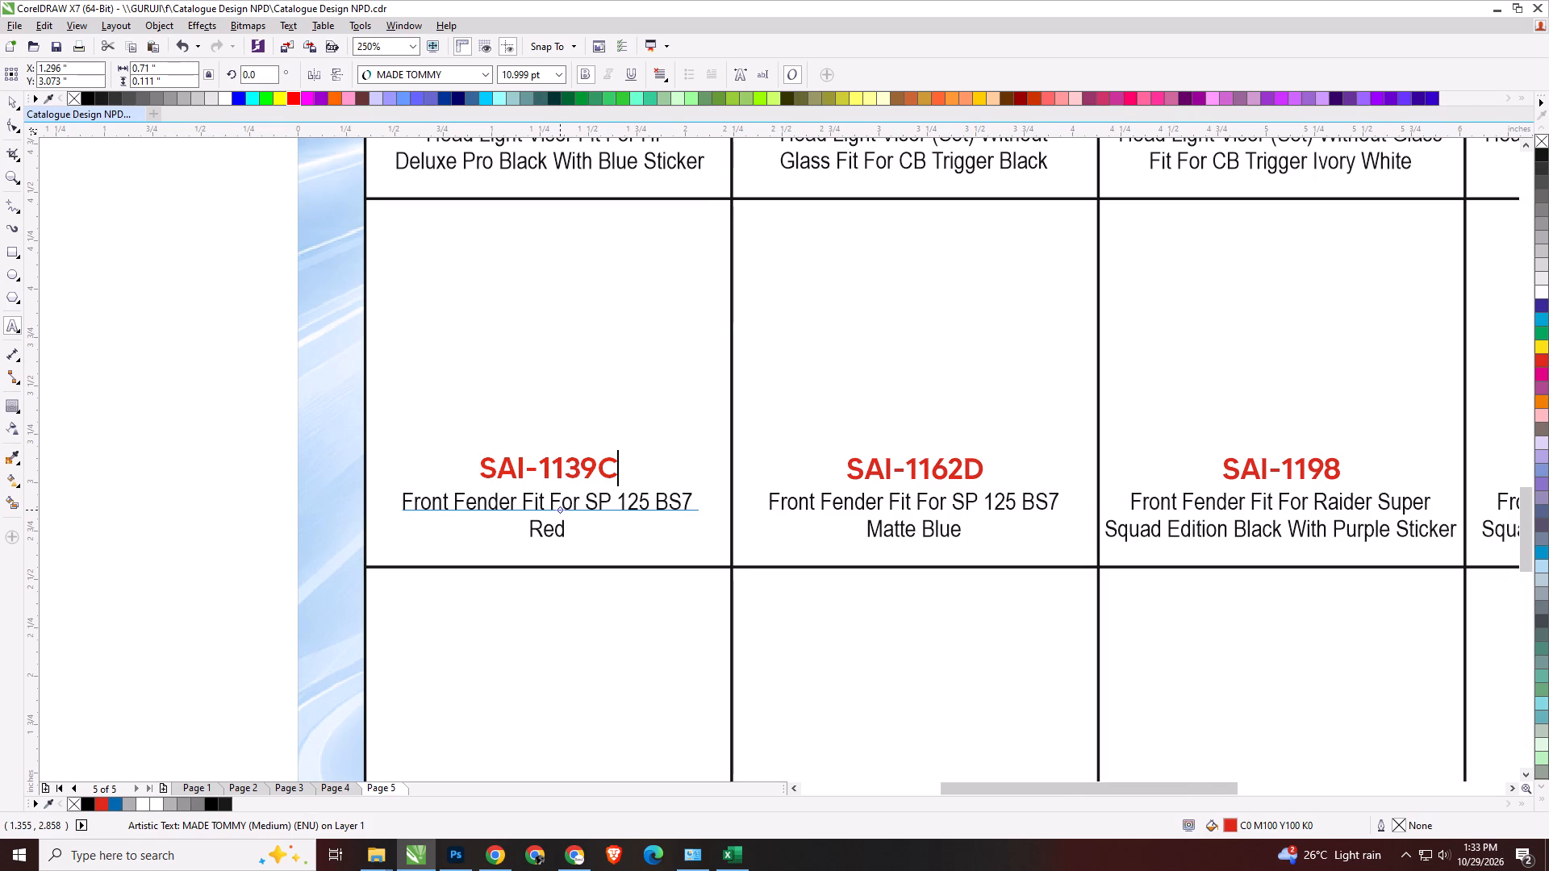
Replace the SAI-1139C description with Excel's "Head Light Visor (Set) Without Glass Fit For CB Trigger Yellow", starting a second line at "Fit".
left_click(560, 508)
key("alt+Tab")
double_click(271, 455)
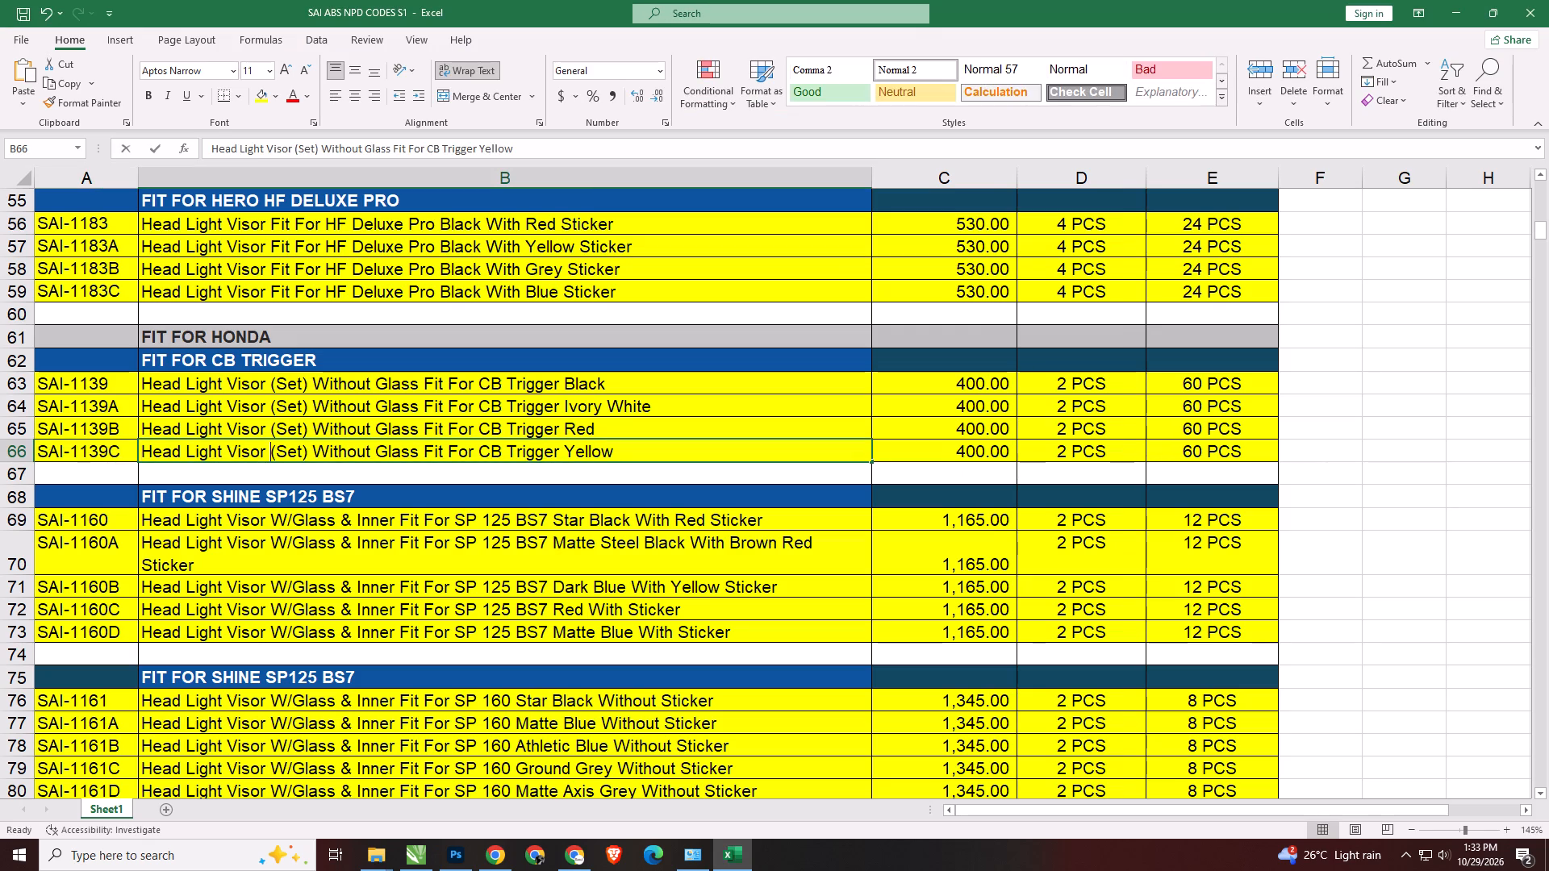
key("ctrl+a")
key("ctrl+c")
key("alt+Tab")
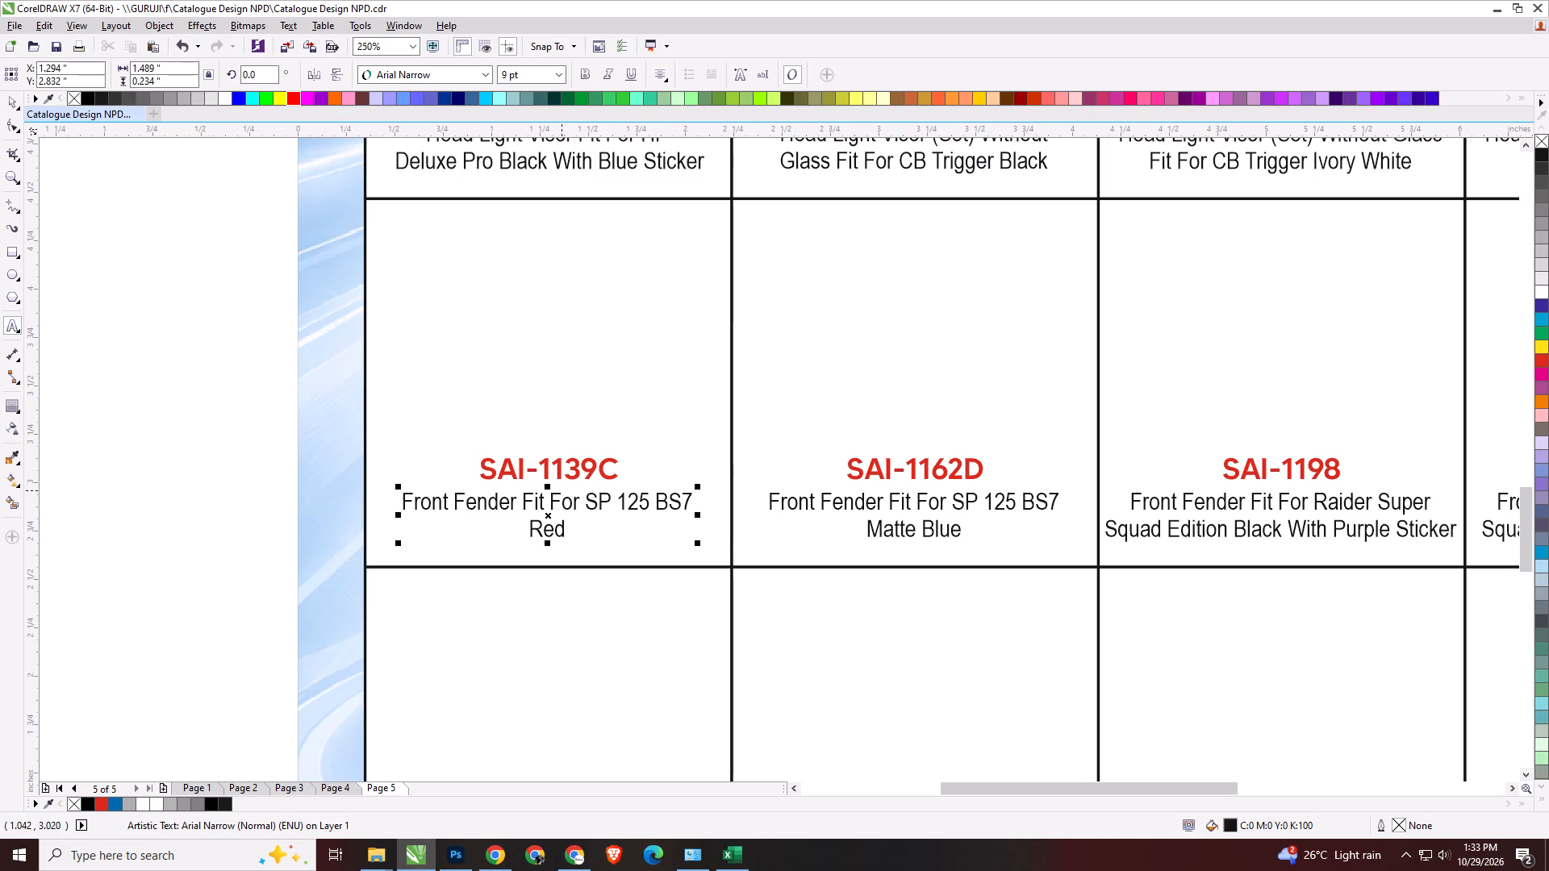
left_click(551, 506)
key("ctrl+a")
key("ctrl+v")
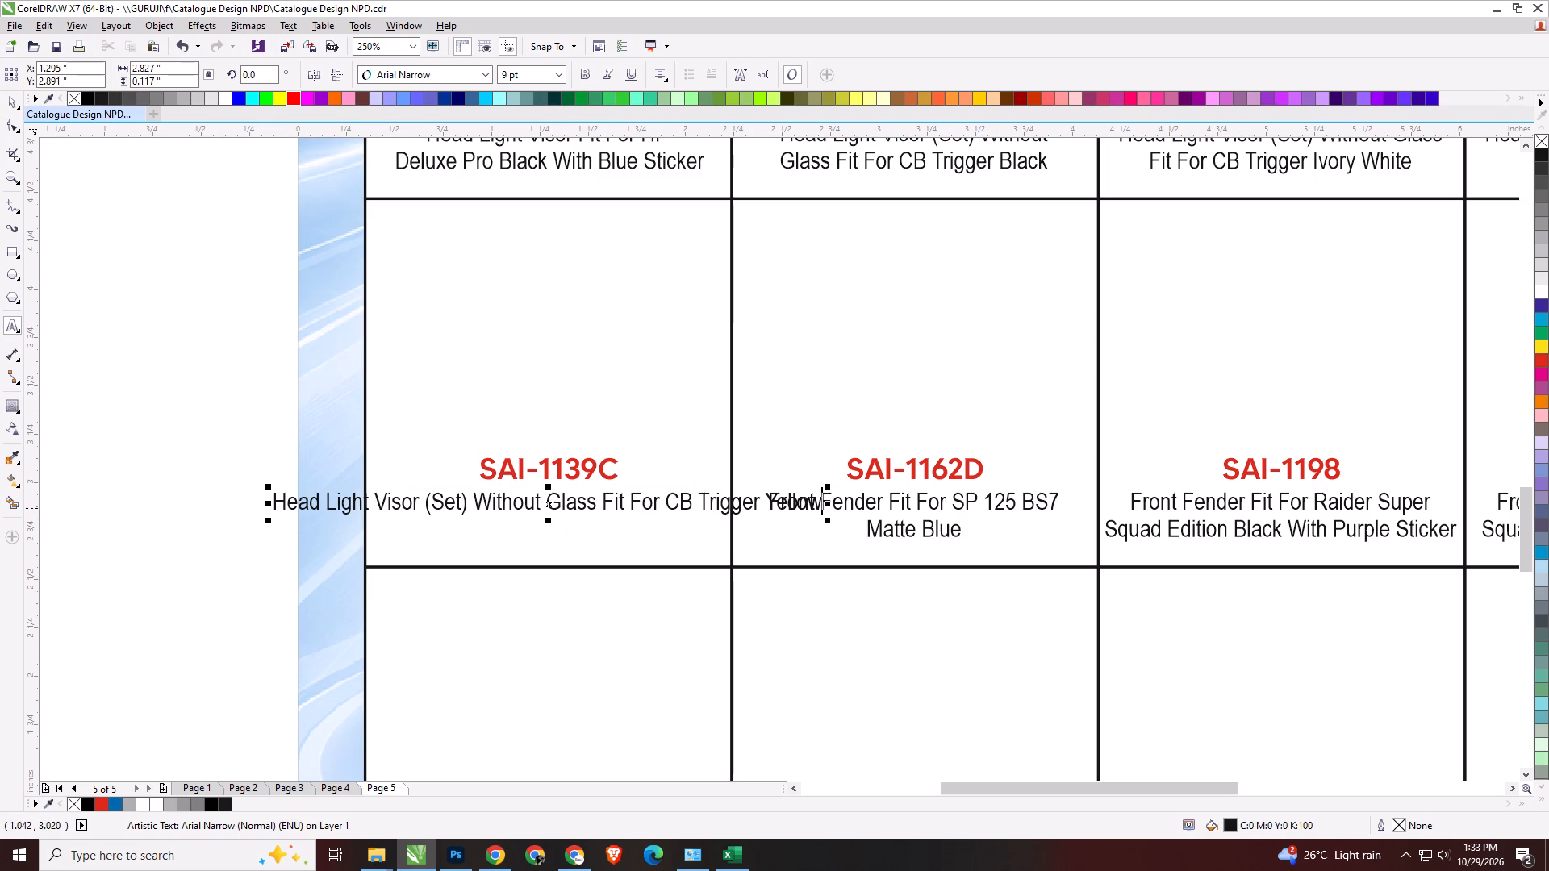
left_click(601, 504)
key("Return")
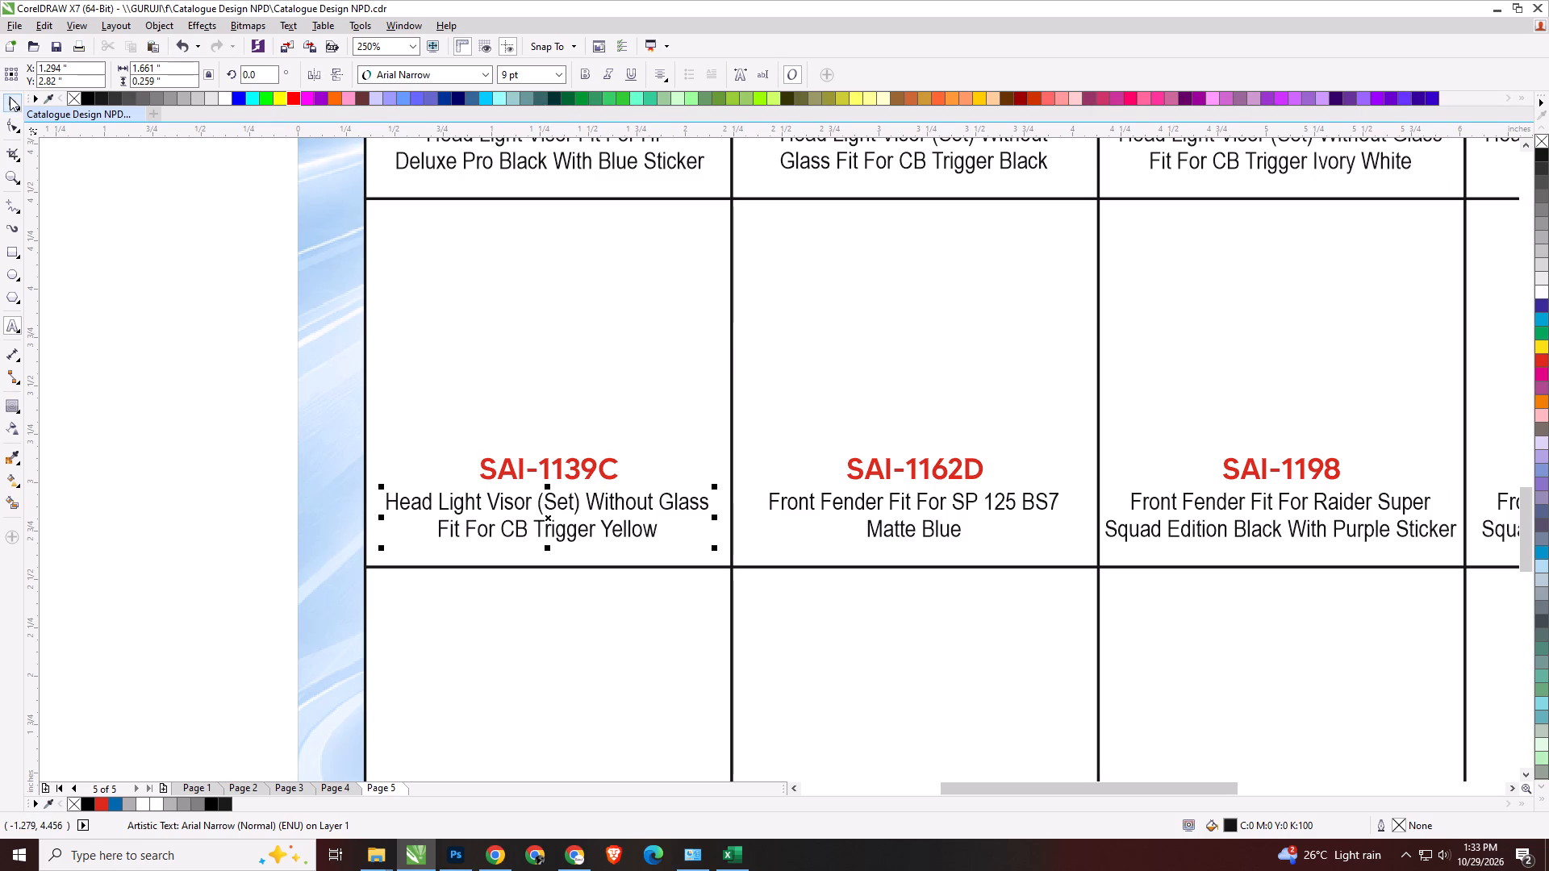
left_click(10, 98)
Copy the code SAI-1160 from the Excel list and paste it over SAI-1162D in the fourth grid row in CorelDRAW.
left_click_drag(978, 786, 1009, 783)
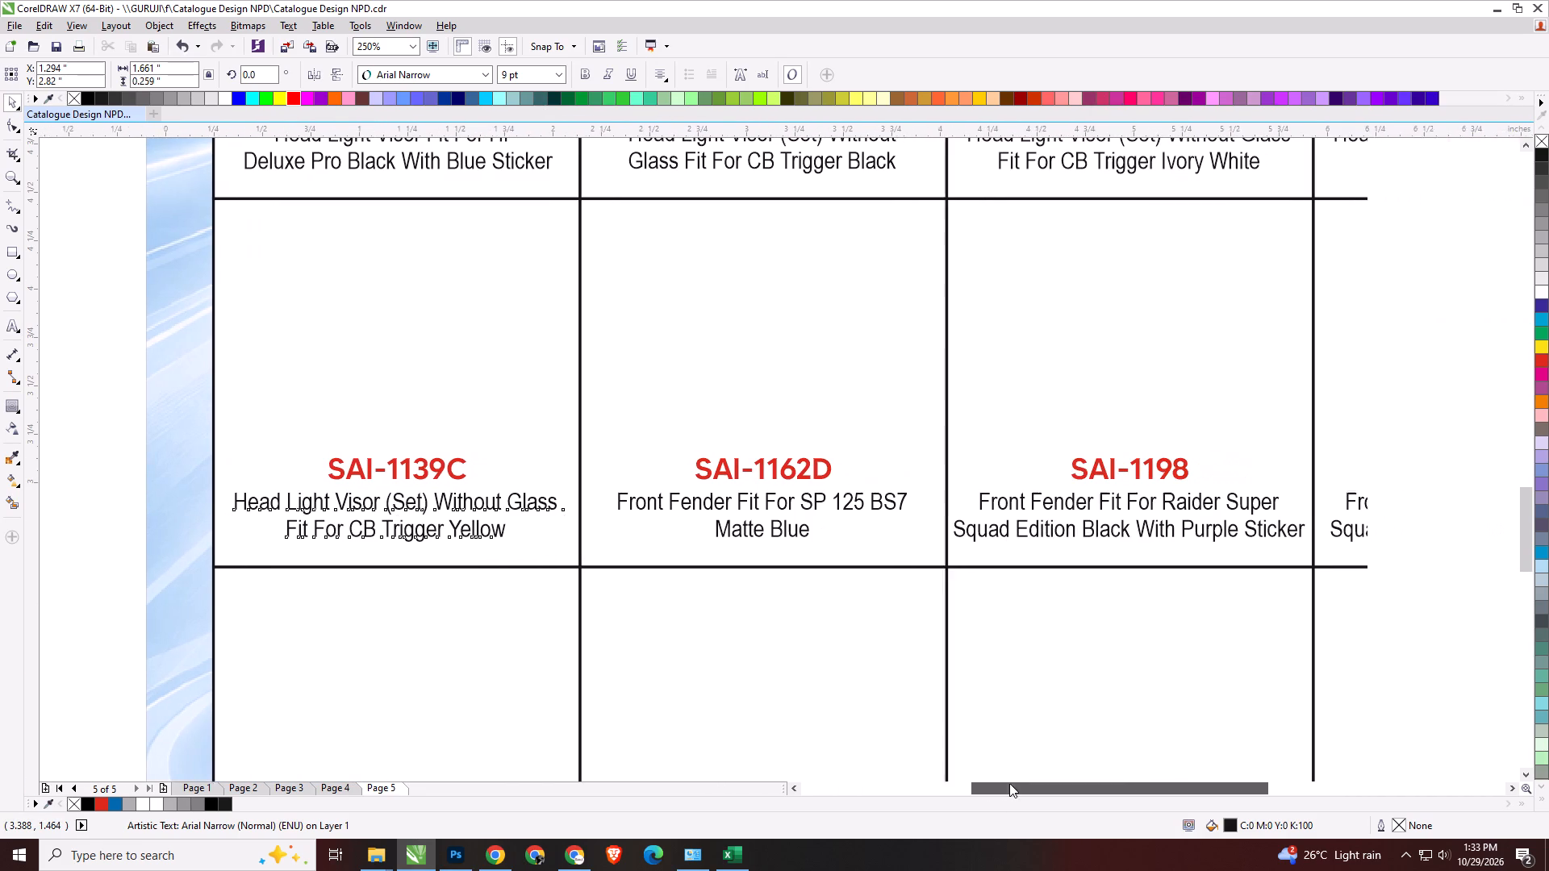
left_click_drag(1009, 783, 1023, 781)
key("alt+Tab")
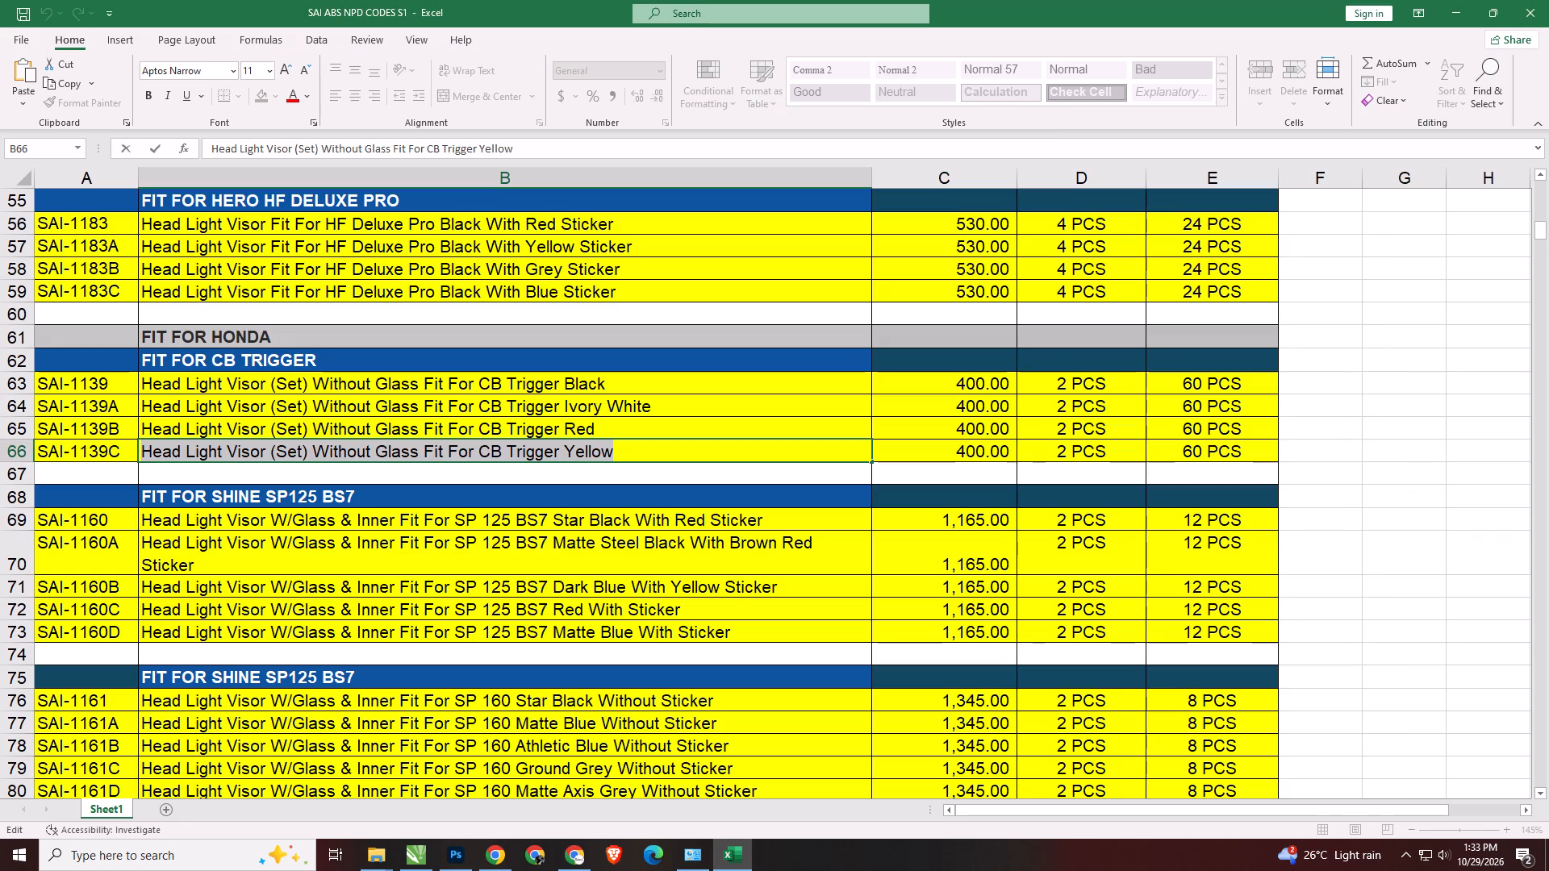
double_click(126, 522)
key("ctrl+a")
key("ctrl+c")
key("alt+Tab")
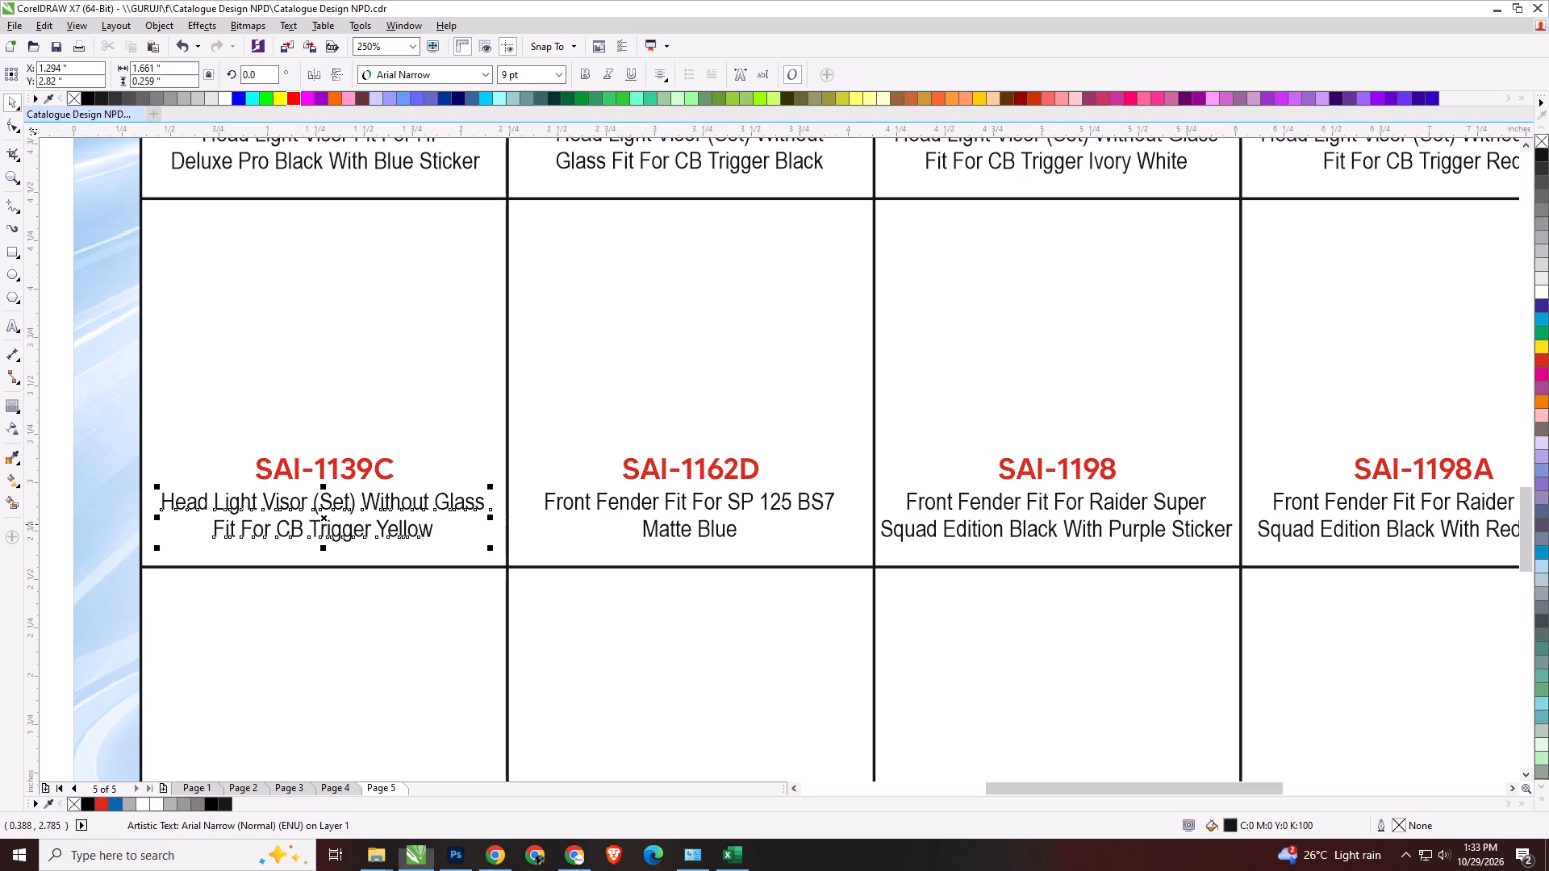
double_click(696, 473)
double_click(687, 473)
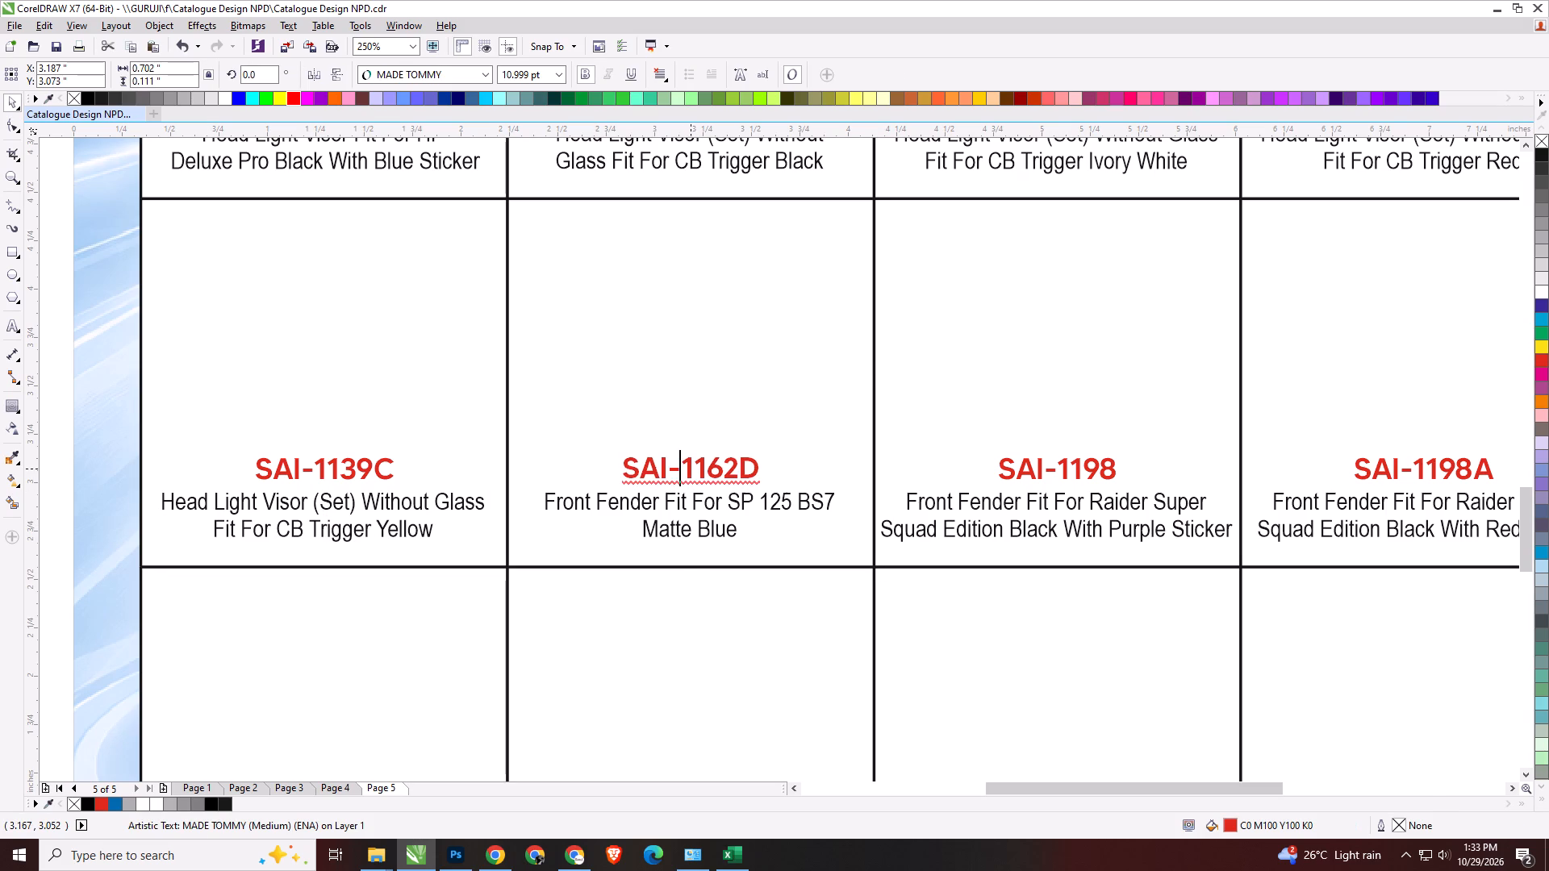
key("ctrl+a")
key("ctrl+v")
Replace the description under SAI-1160 with Excel's "Head Light Visor W/Glass & Inner Fit For SP 125 BS7 Star Black With Red Sticker".
double_click(699, 499)
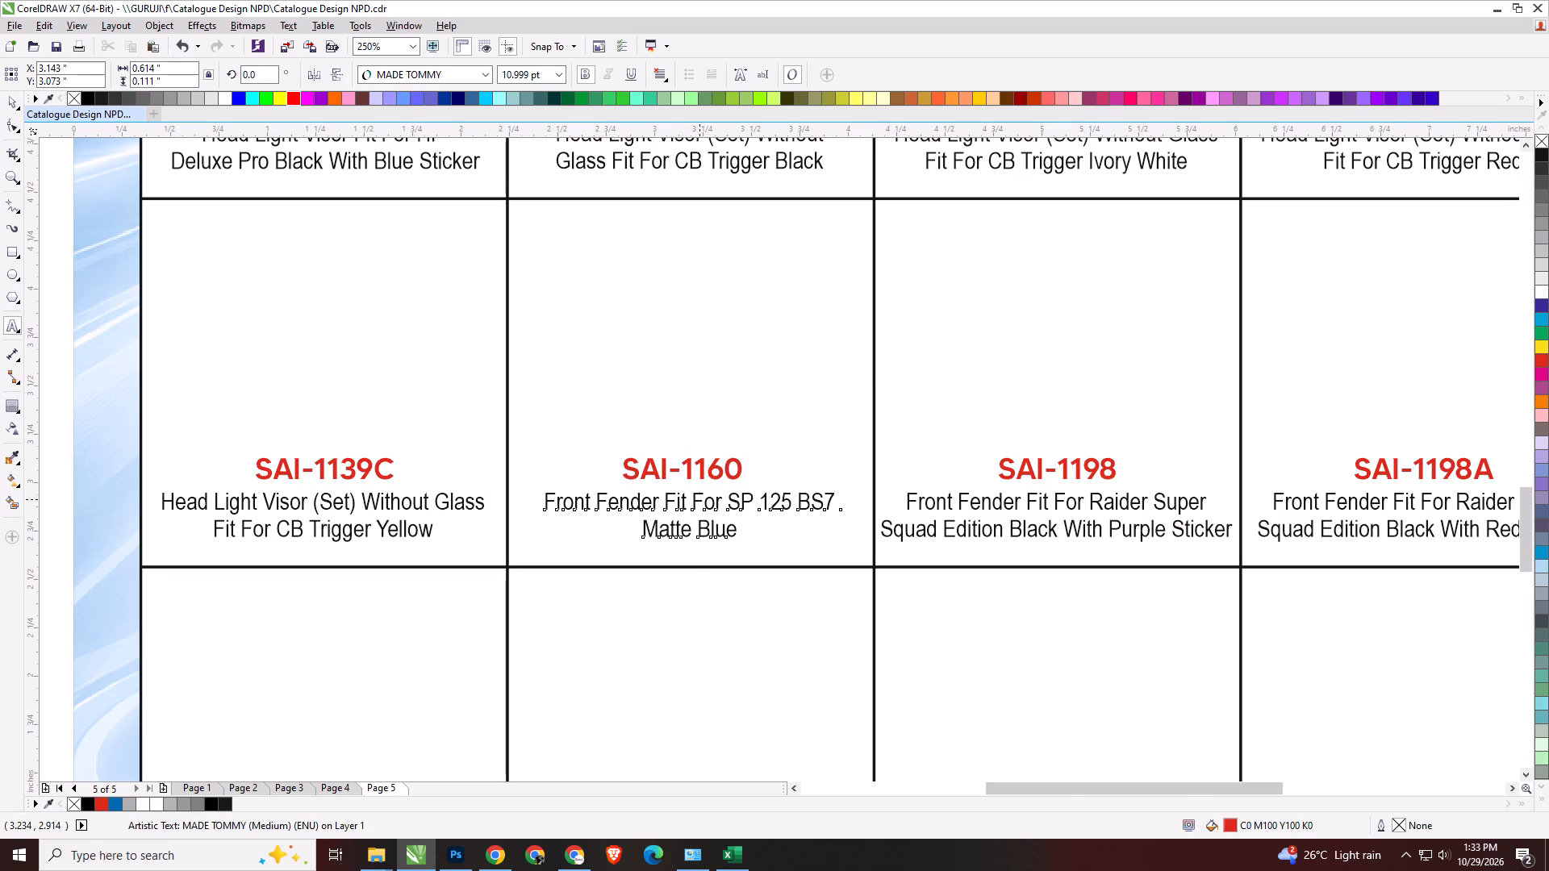
key("alt+Tab")
double_click(253, 526)
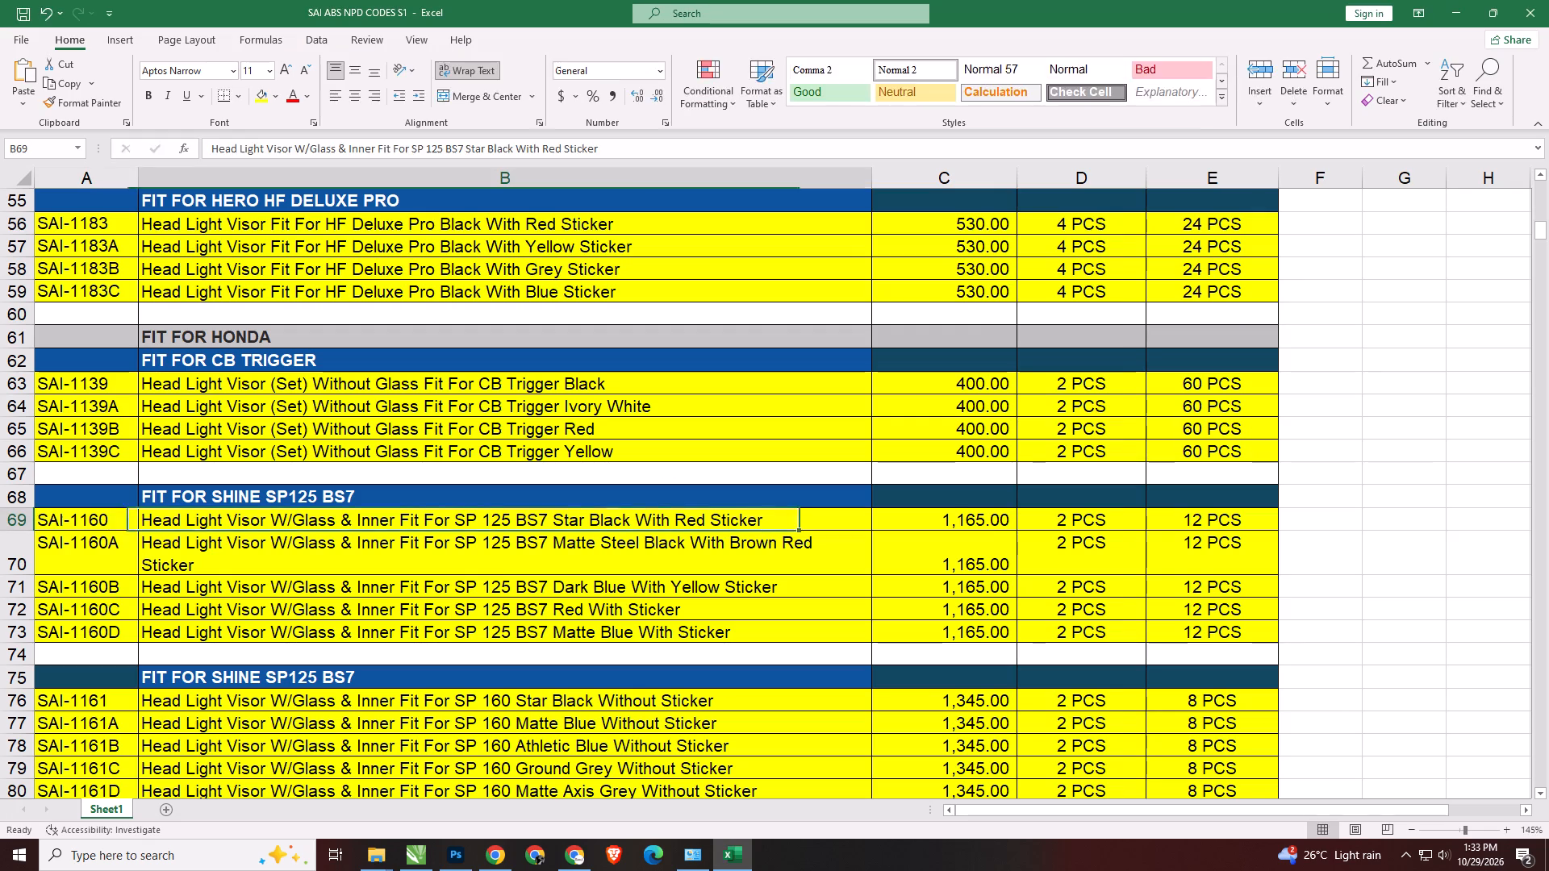
key("ctrl+a")
key("ctrl+c")
key("alt+Tab")
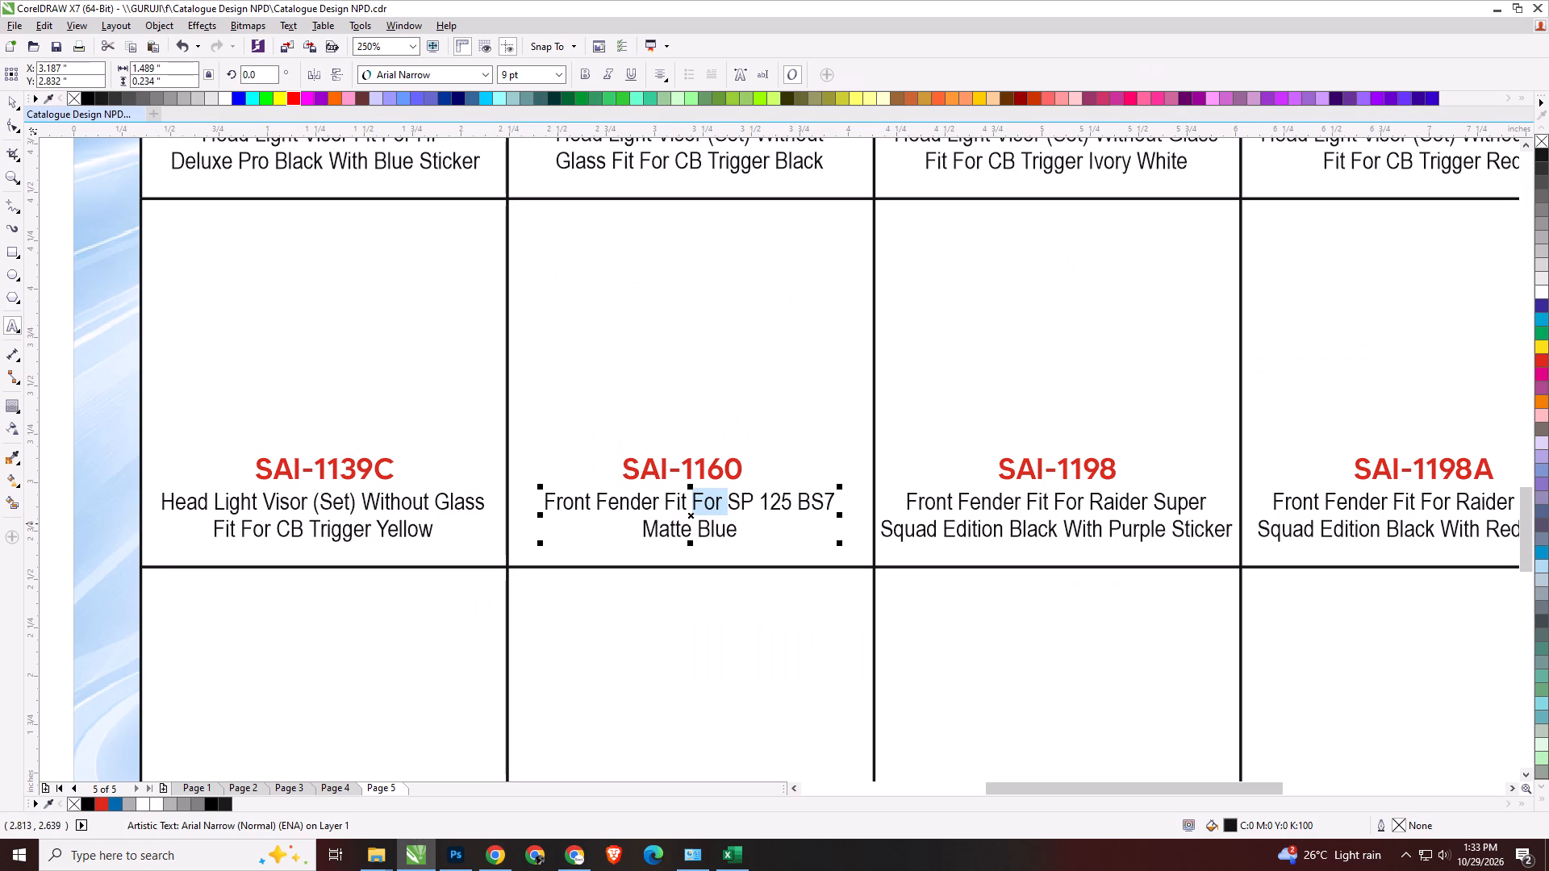
left_click(677, 504)
key("ctrl+a")
key("ctrl+v")
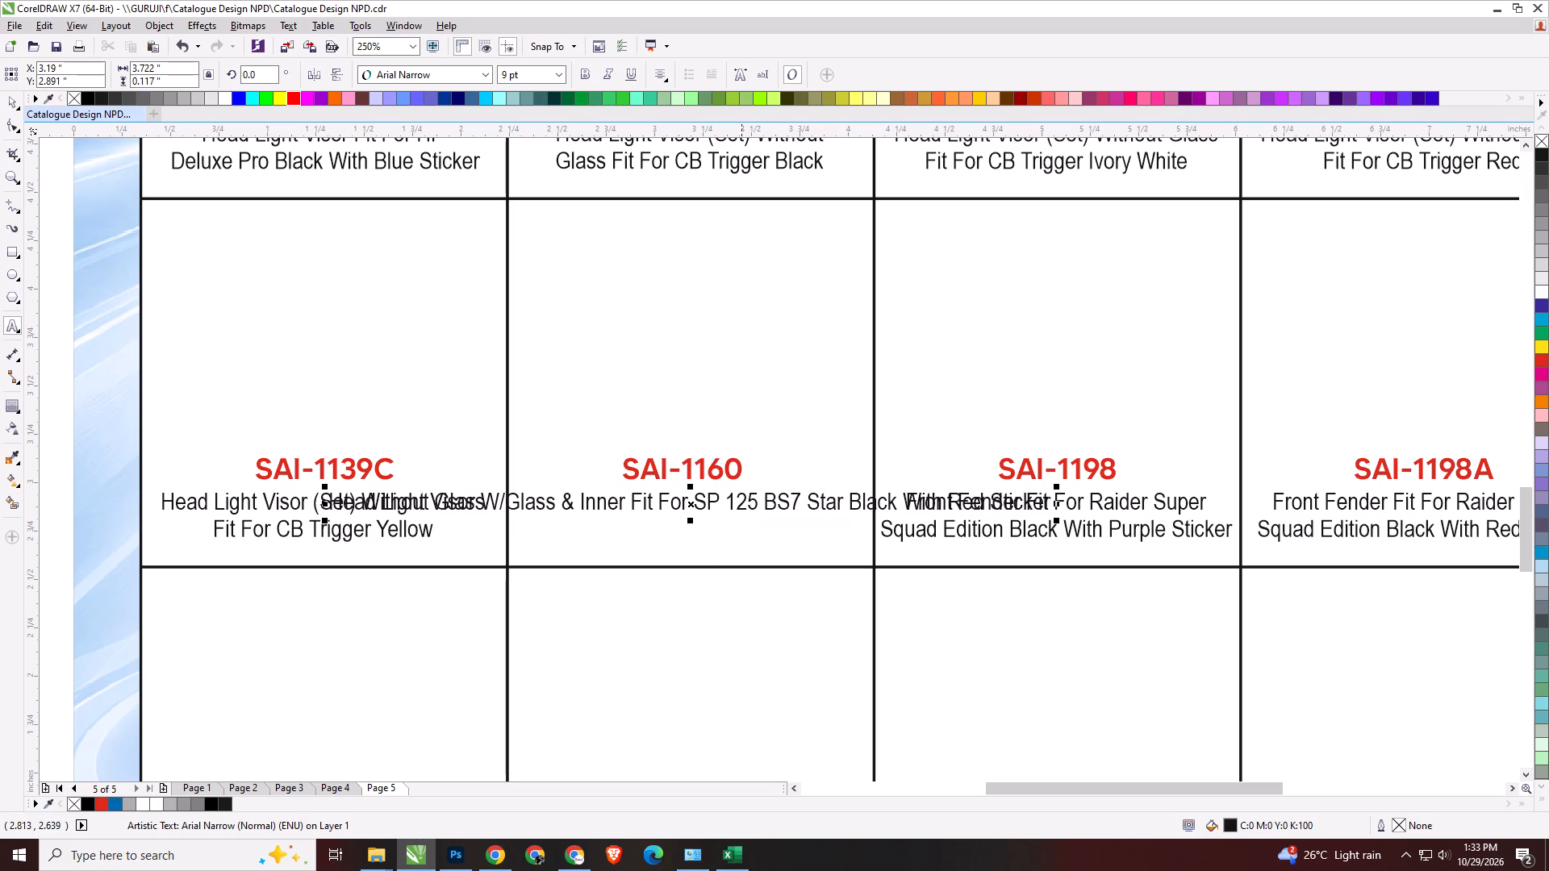
Break the SAI-1160 description into three lines, starting the second at "Fit" and the third at "With".
left_click(732, 511)
key("Return")
key("ctrl+z")
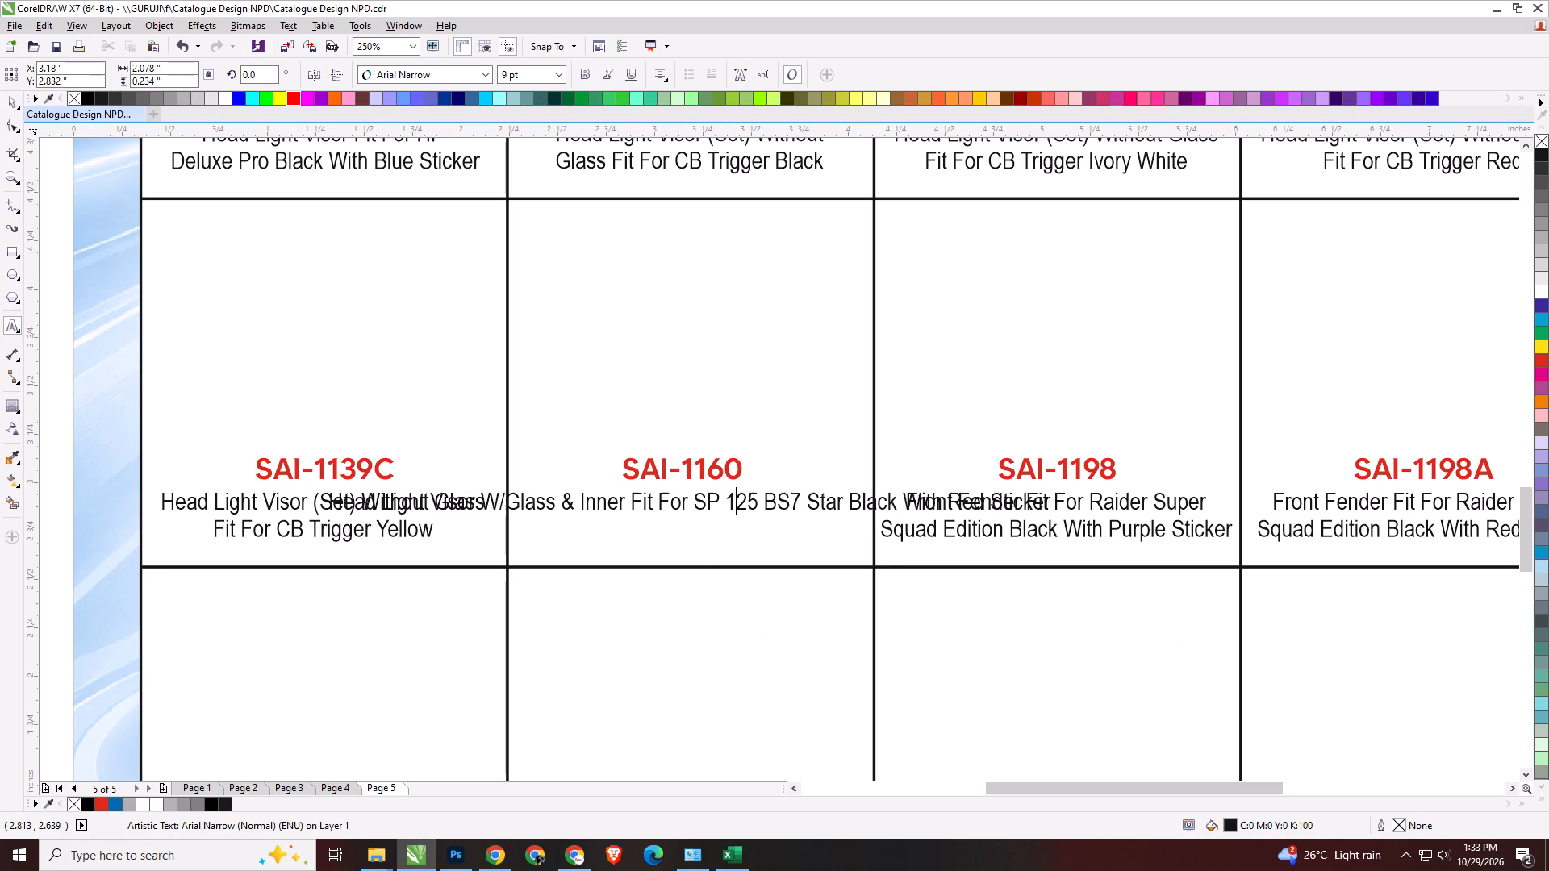
double_click(631, 506)
key("Return")
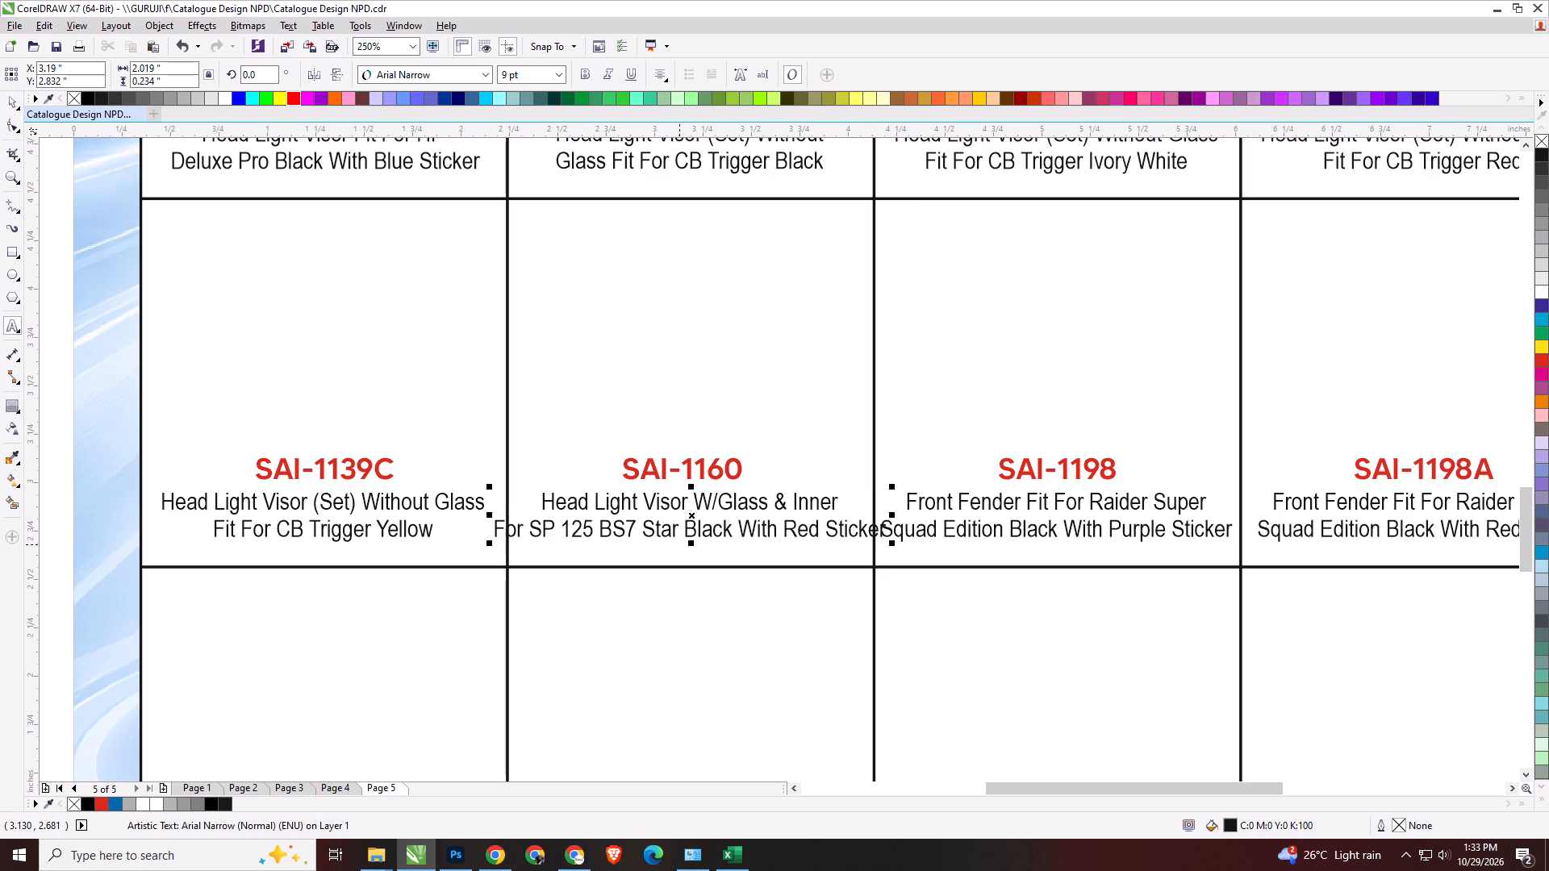
key("ctrl+z")
left_click(633, 502)
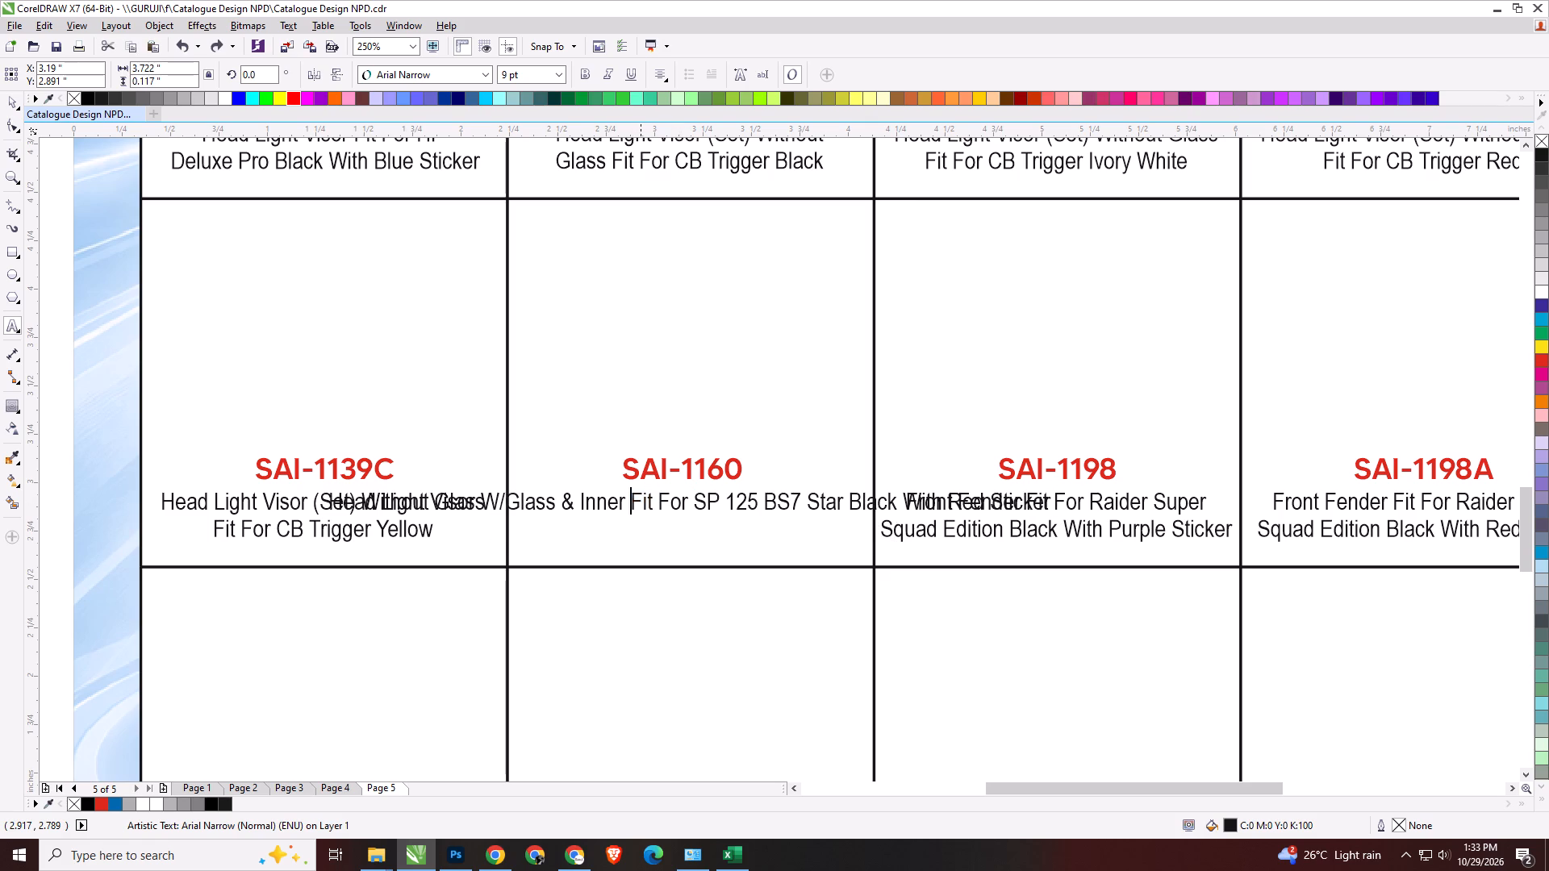
key("Return")
left_click(799, 531)
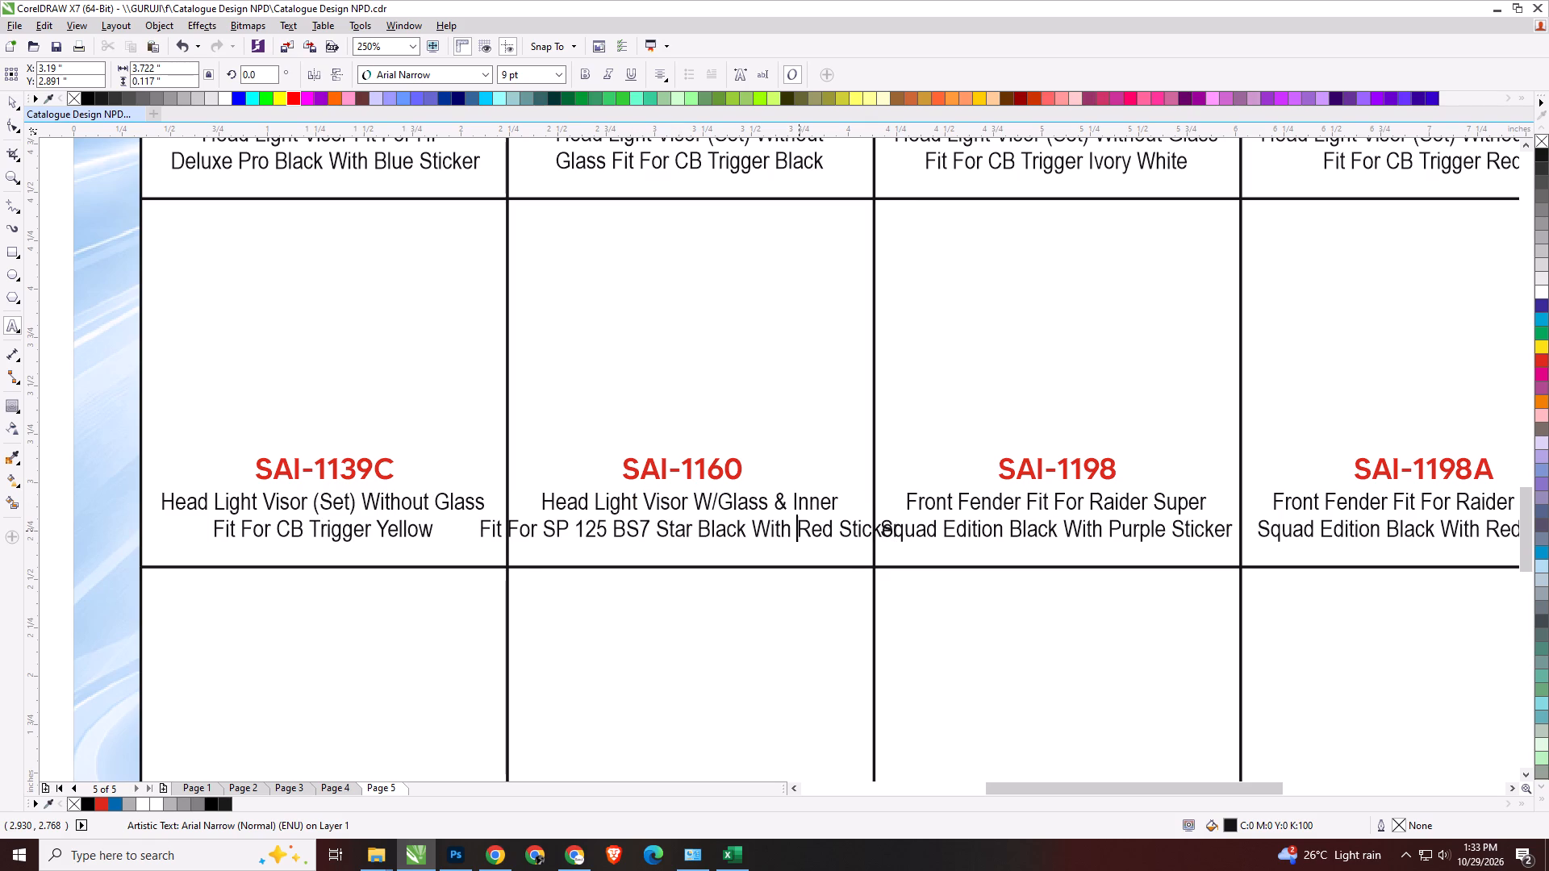
key("Return")
key("ctrl+z")
left_click(749, 531)
key("Return")
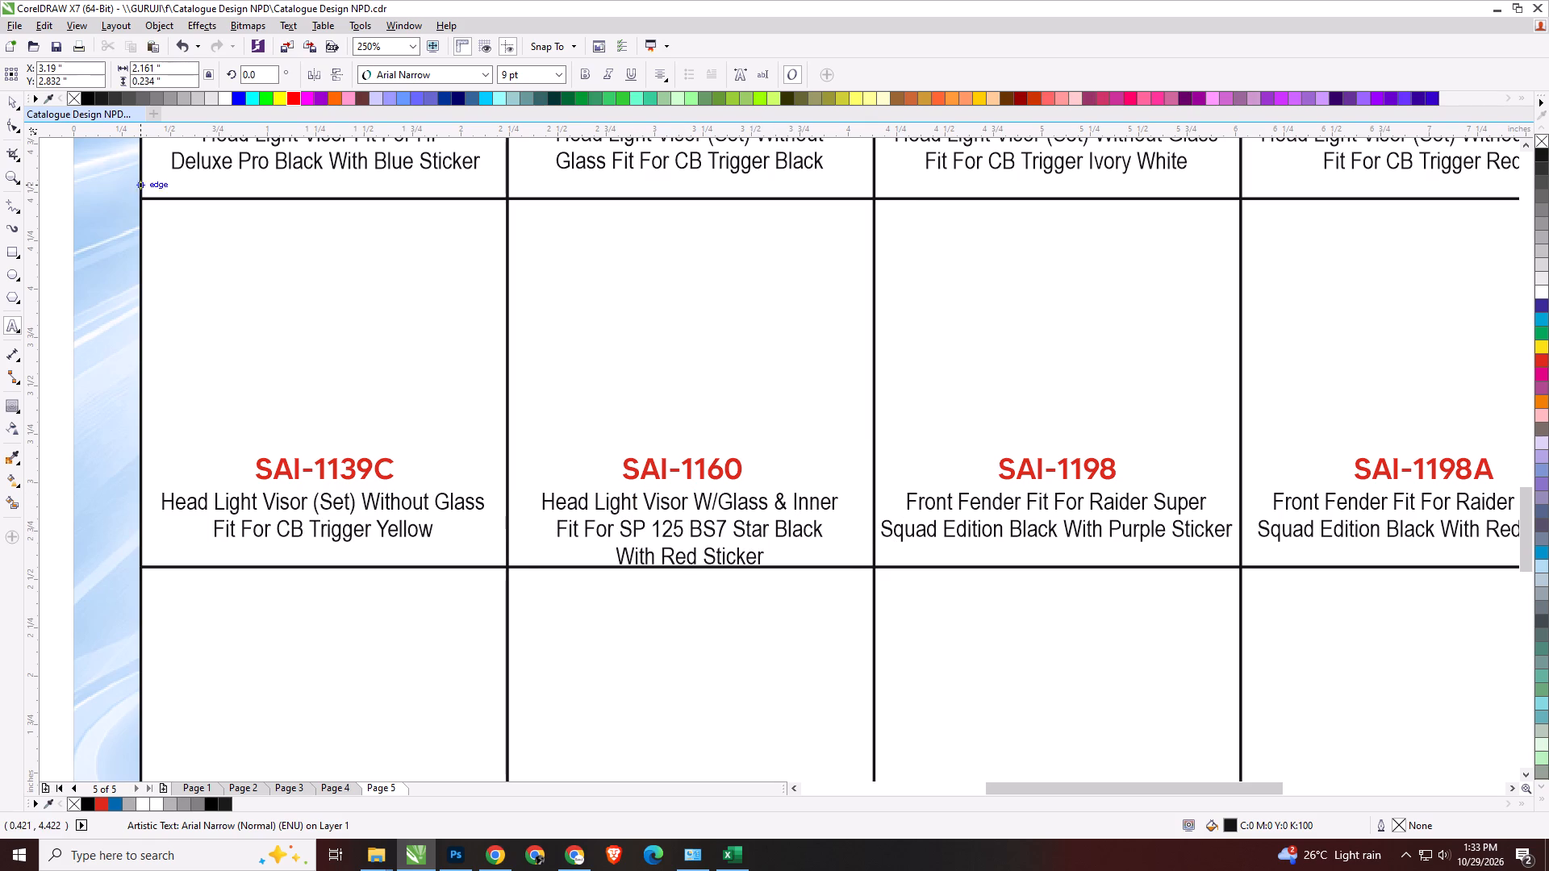
Group the SAI-1160 code with its description, align the group's bottom edge to the SAI-1139C description, and ungroup it.
left_click(18, 99)
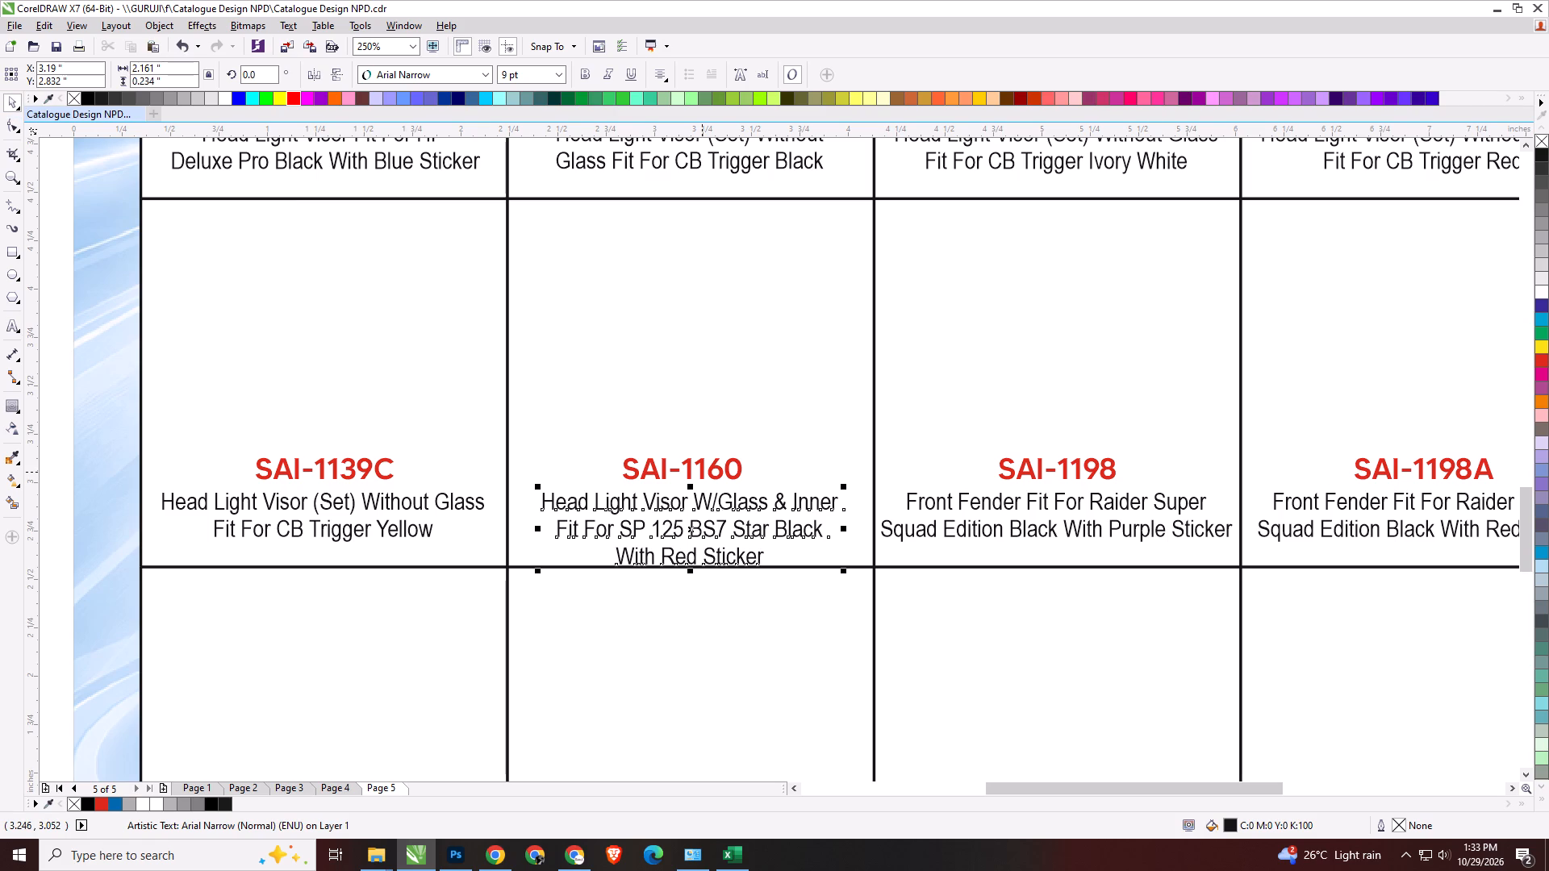
left_click(702, 472, "shift")
key("ctrl+g")
left_click(926, 531, "shift")
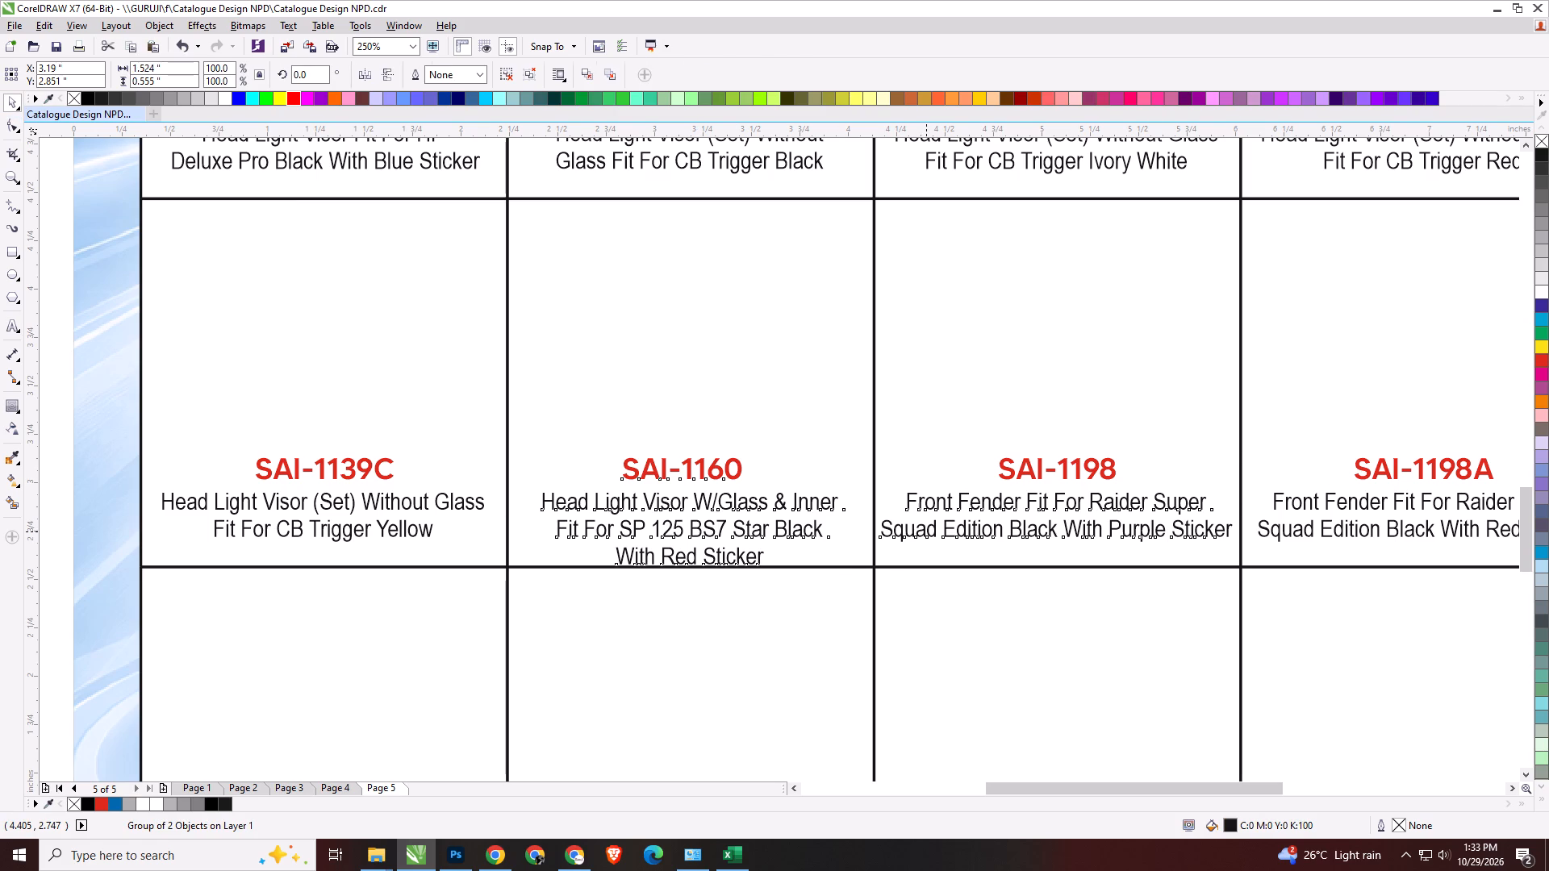
left_click(655, 579)
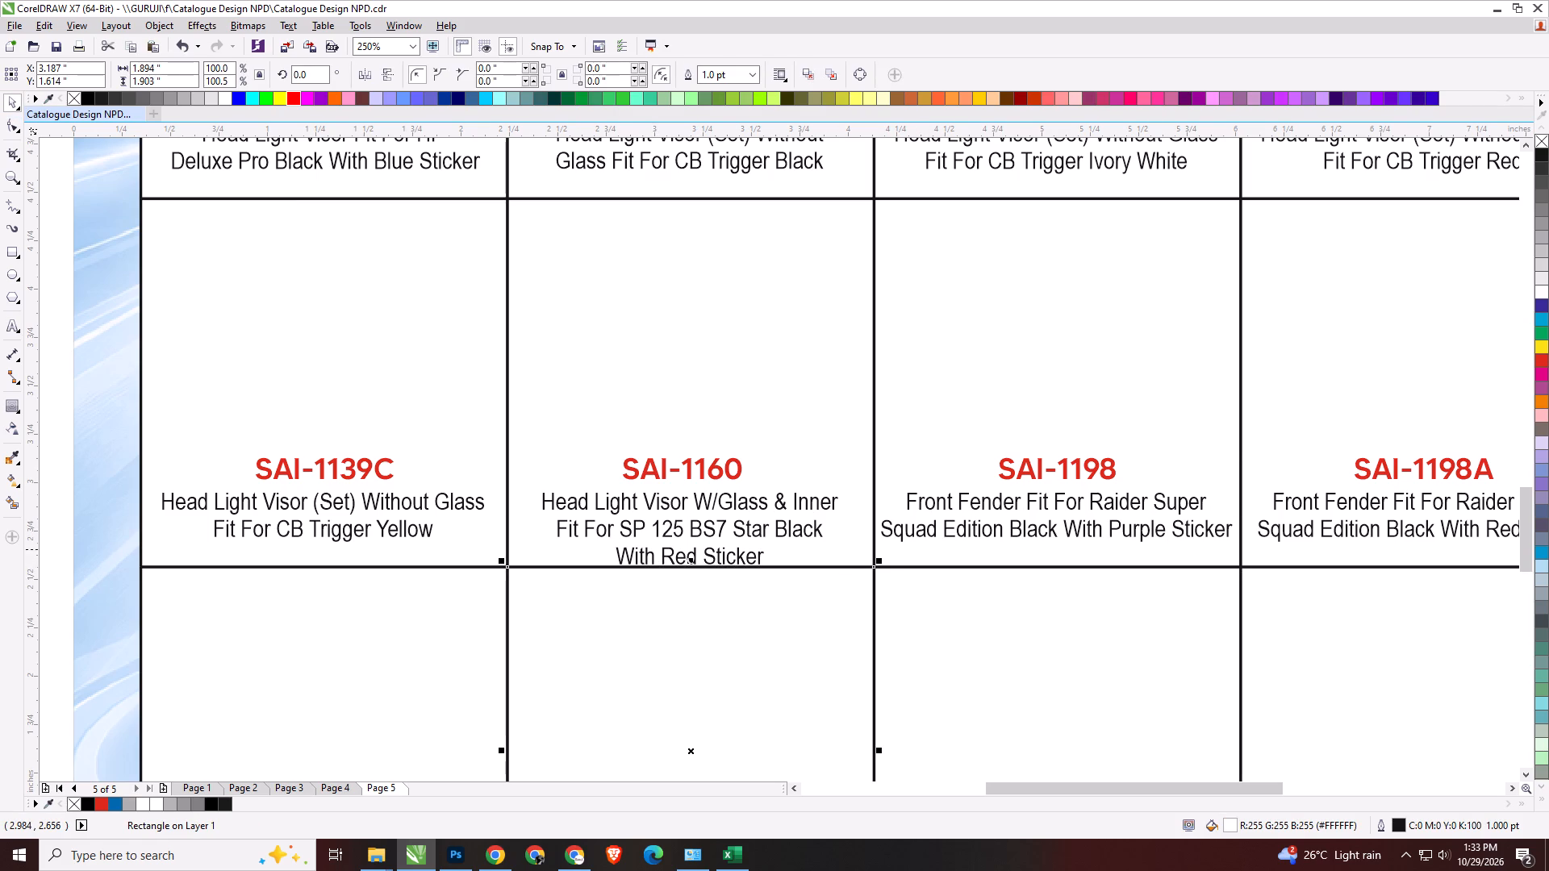
left_click(649, 549)
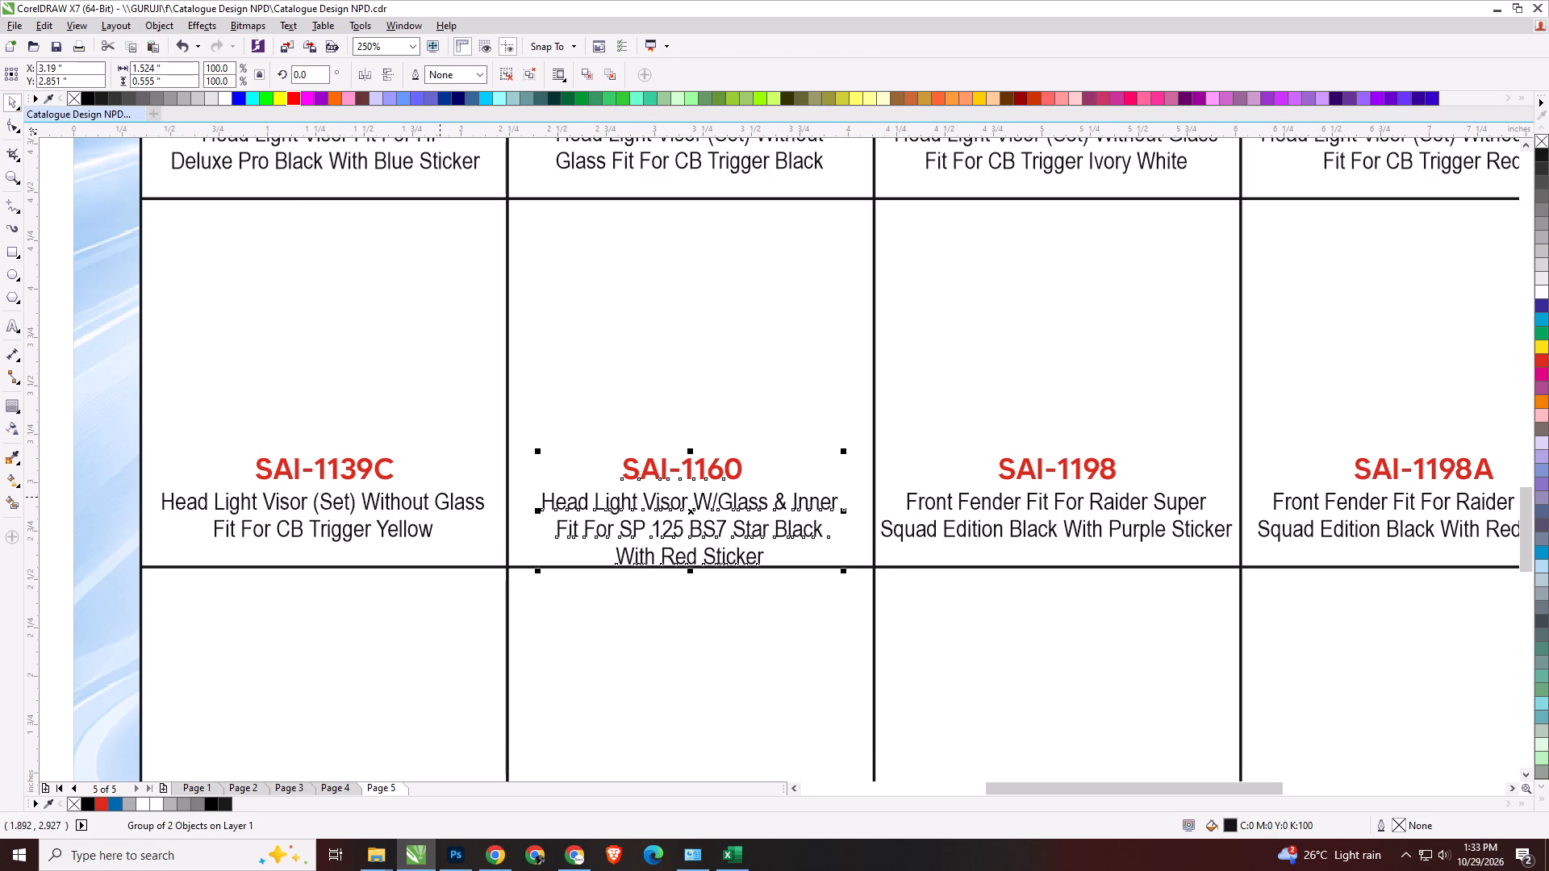
left_click(437, 499, "shift")
key("b")
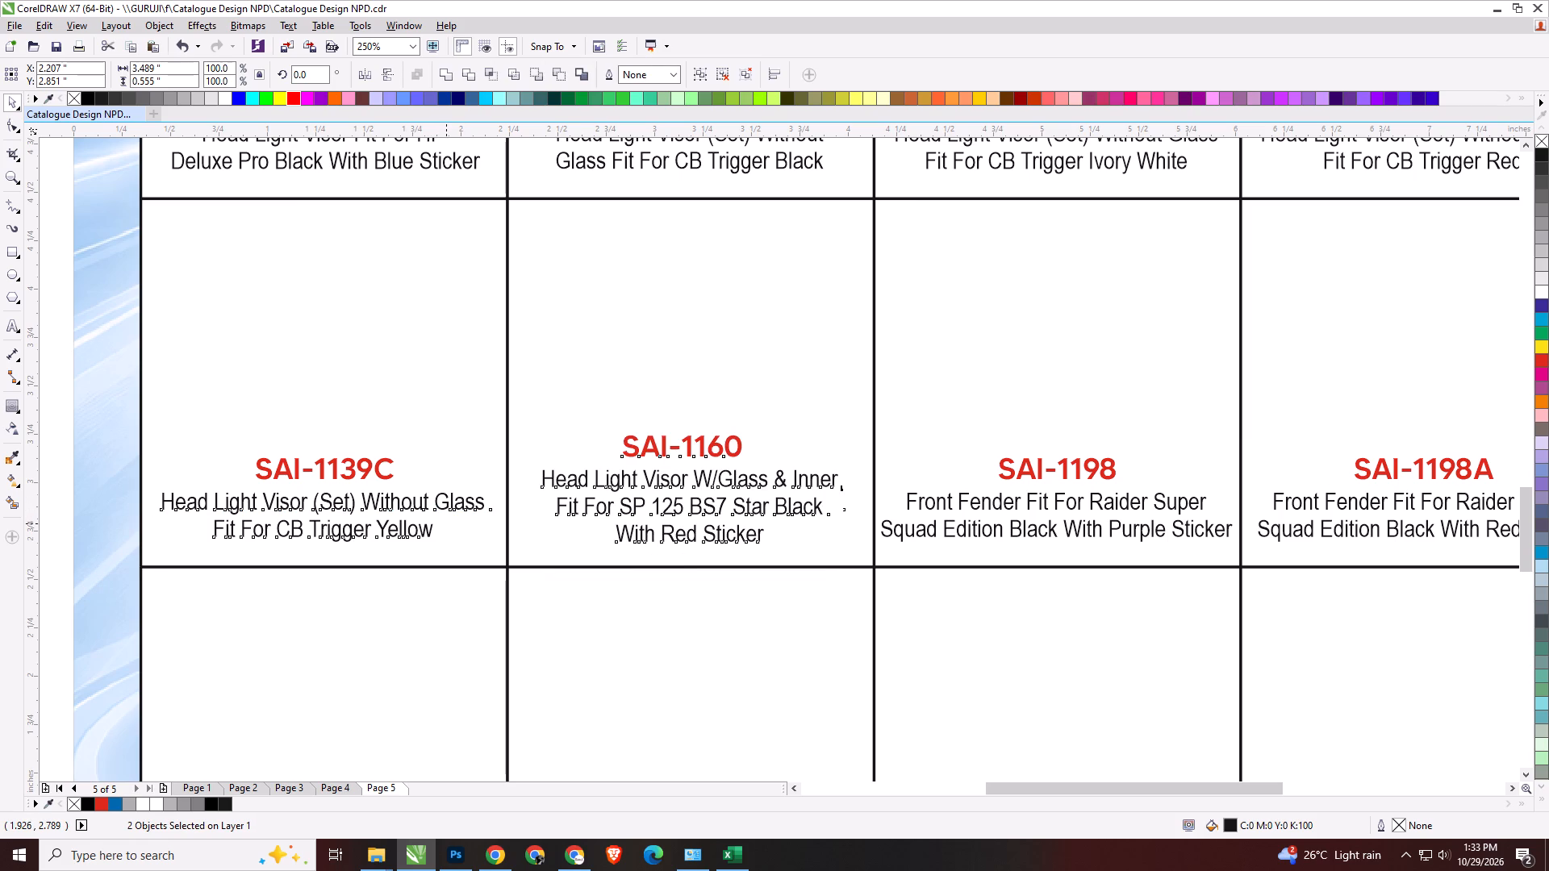
left_click(111, 596)
left_click(686, 480)
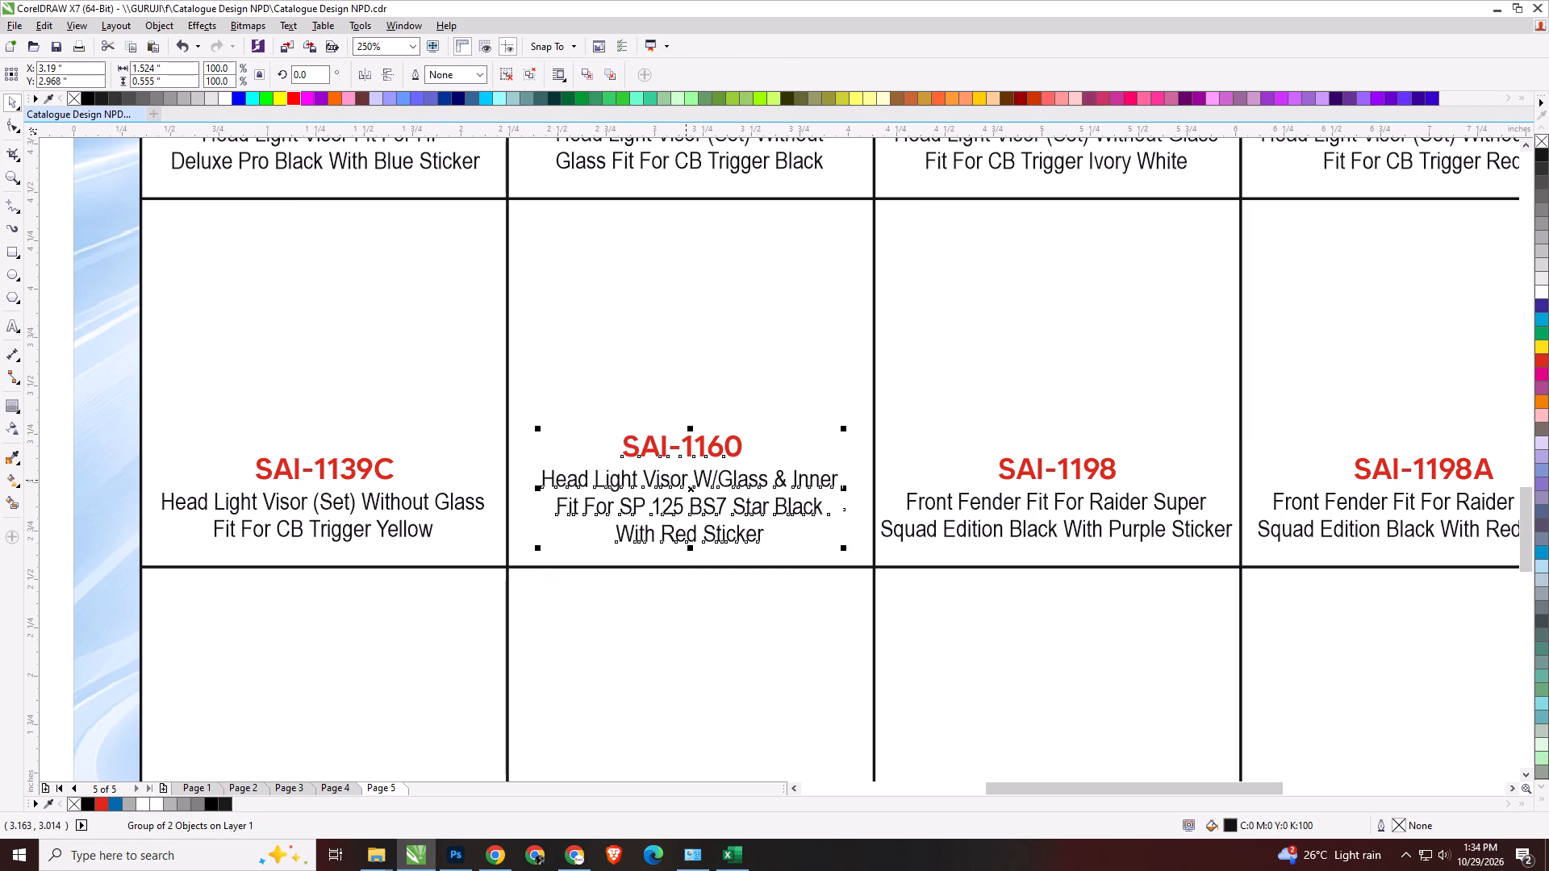
key("ctrl+u")
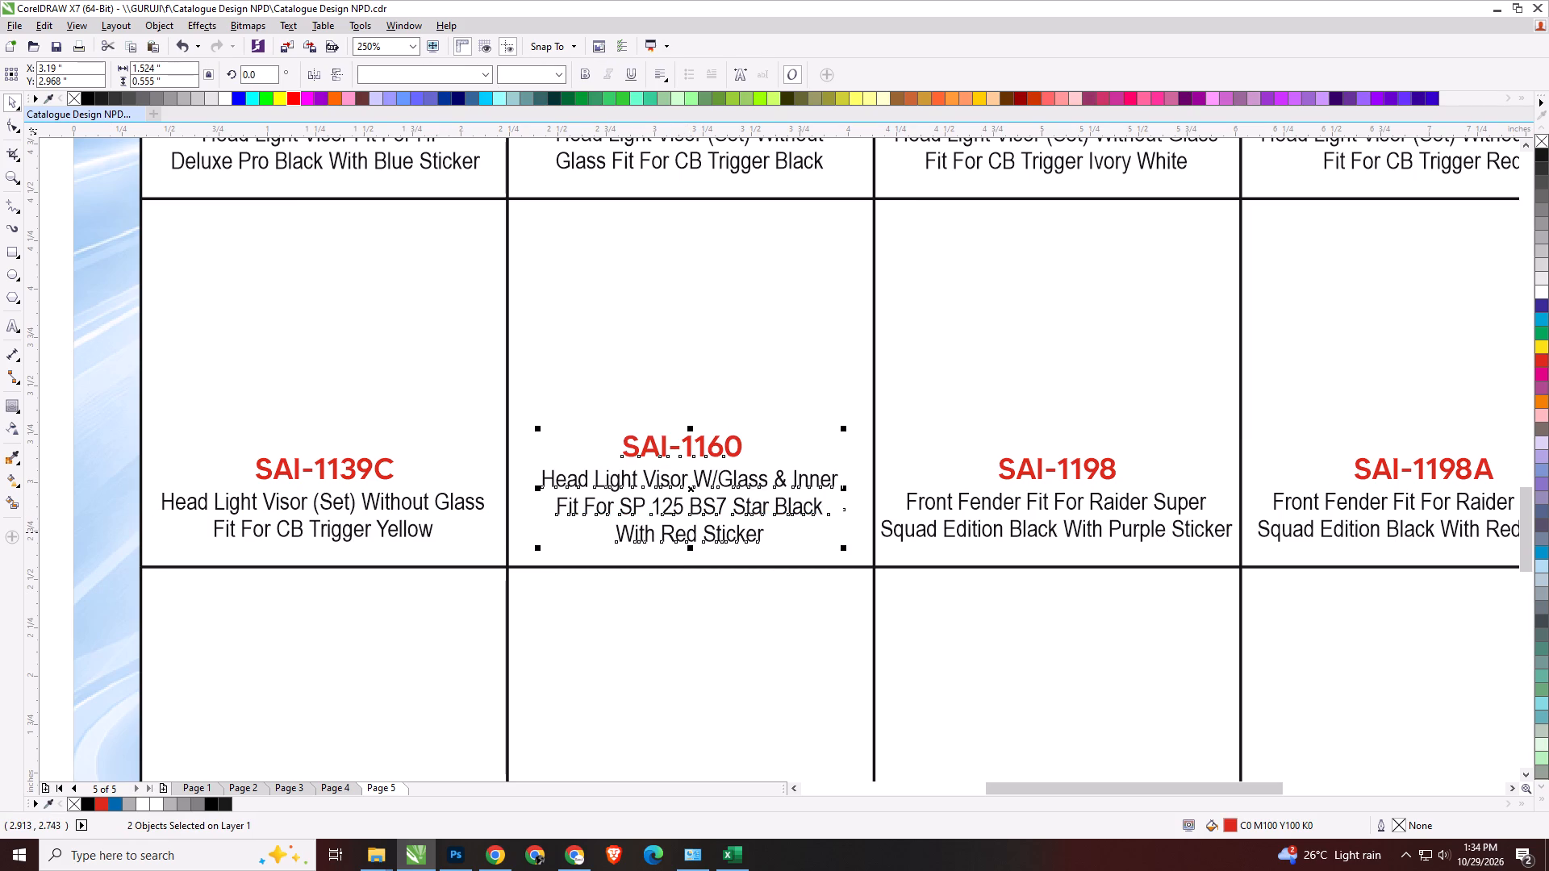
Copy the code SAI-1160A from the Excel list and paste it over SAI-1198 in the fourth grid row in CorelDRAW.
left_click(1068, 473)
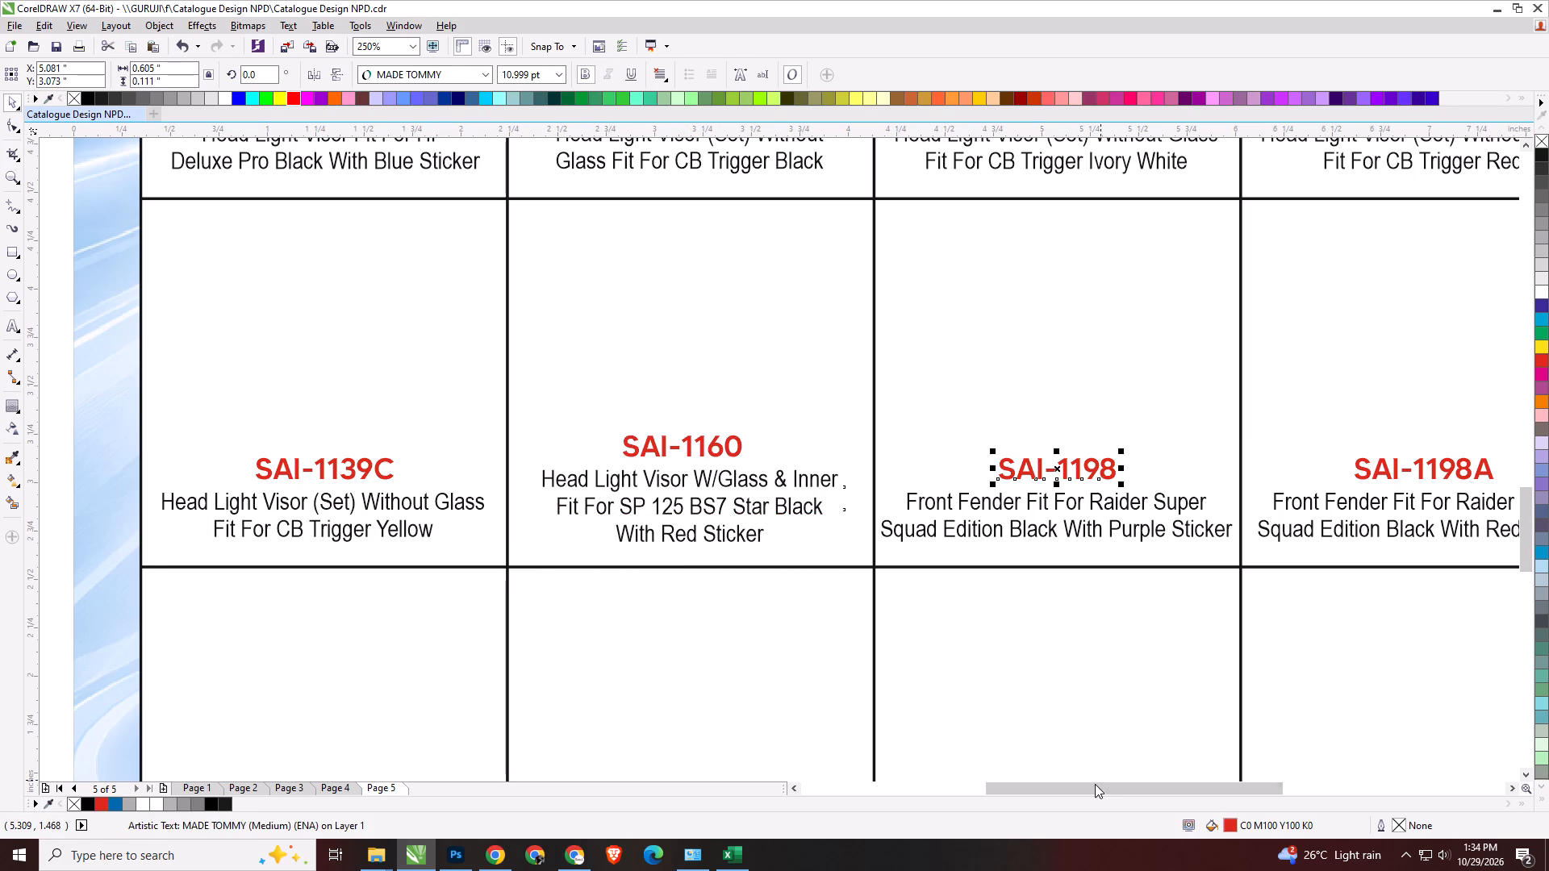
left_click_drag(1092, 786, 1172, 782)
key("alt+Tab")
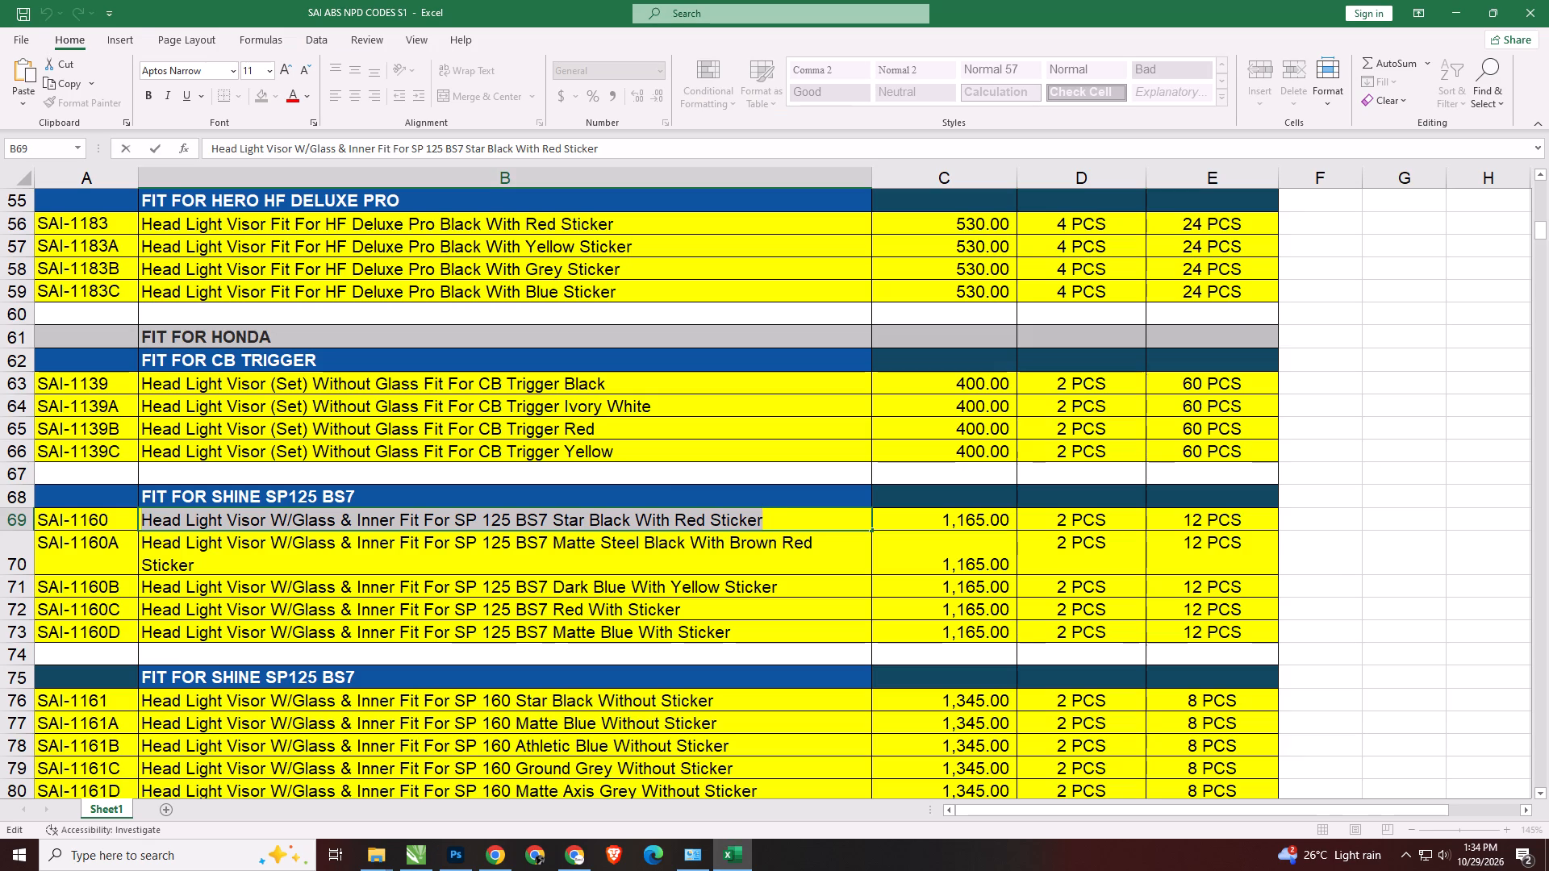
double_click(106, 545)
key("ctrl+a")
key("ctrl+c")
key("alt+Tab")
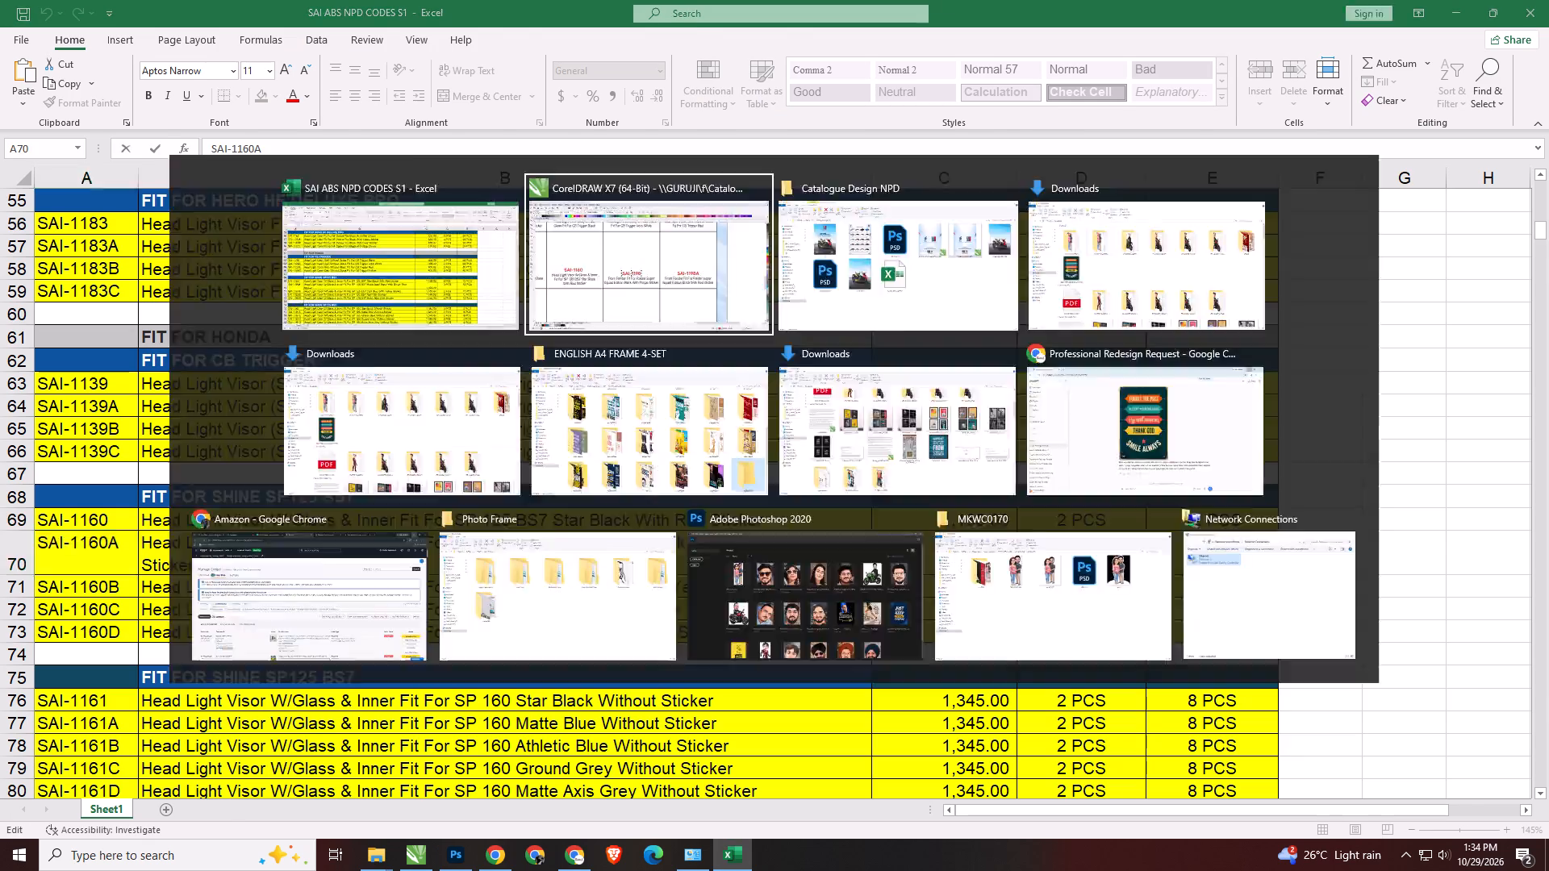
double_click(694, 475)
key("ctrl+a")
key("ctrl+v")
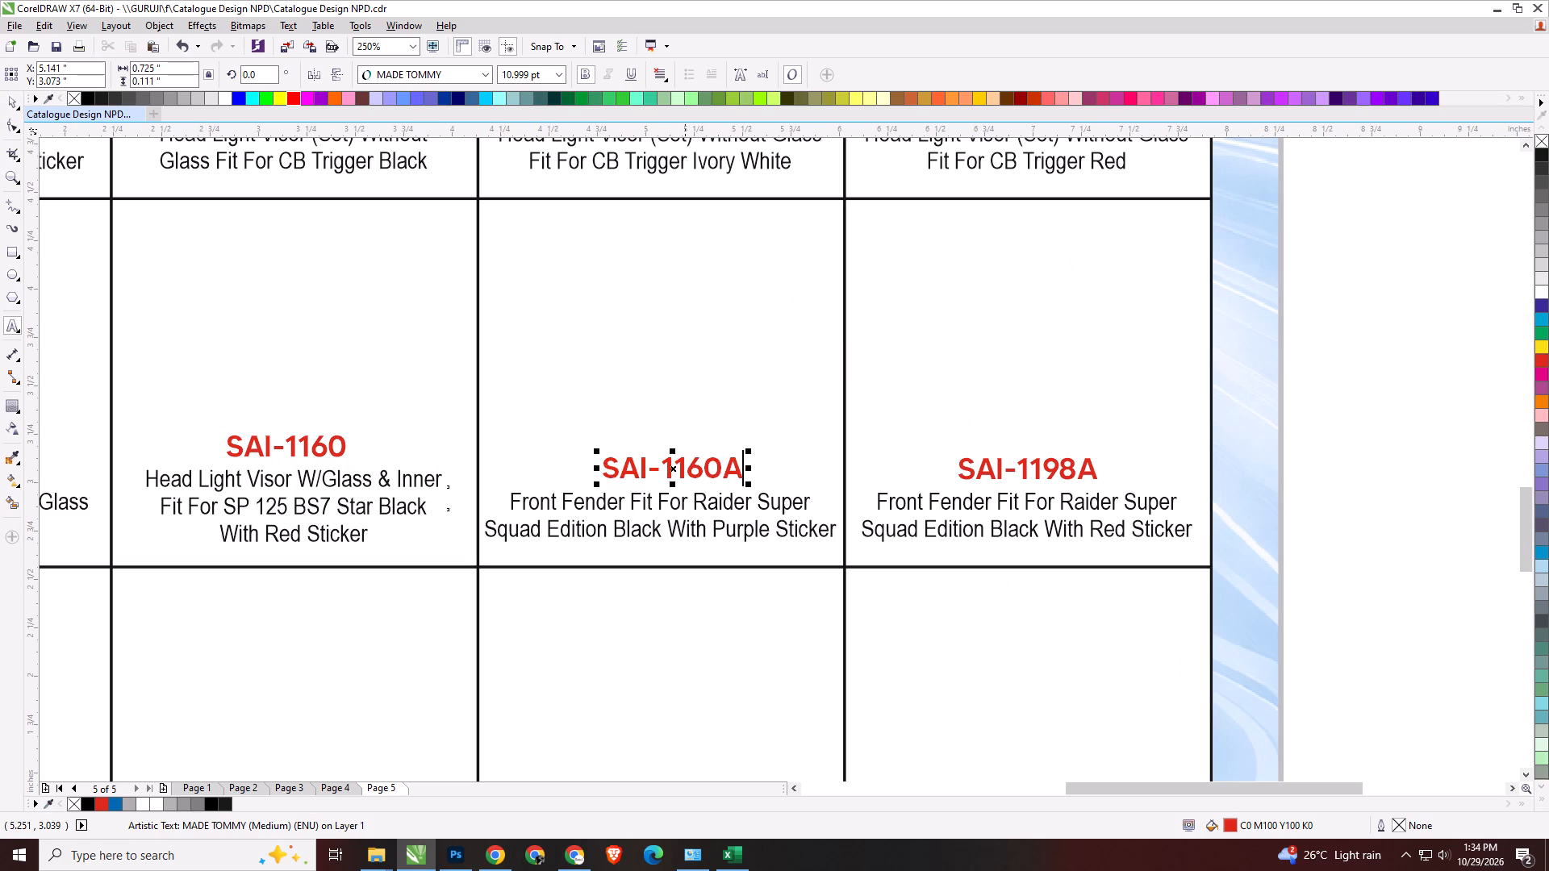
Replace SAI-1160A's description with Excel's "Head Light Visor W/Glass & Inner Fit For SP 125 BS7 Matte Steel Black With Brown Red Sticker", breaking before "Fit" and "With".
left_click(627, 503)
key("alt+Tab")
double_click(295, 544)
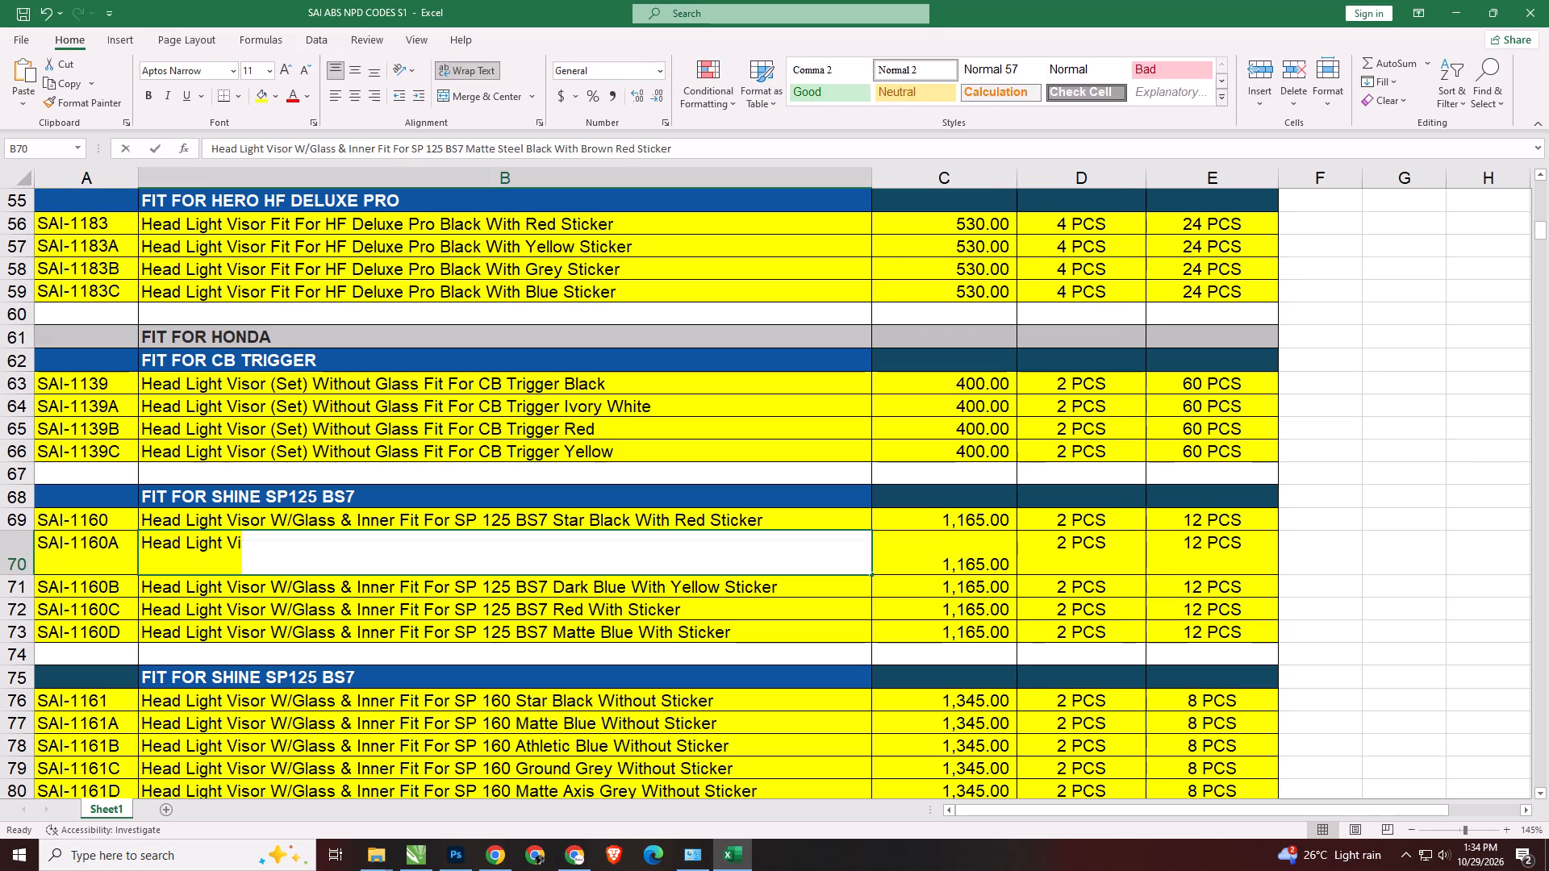
key("ctrl+a")
key("ctrl+c")
key("alt+Tab")
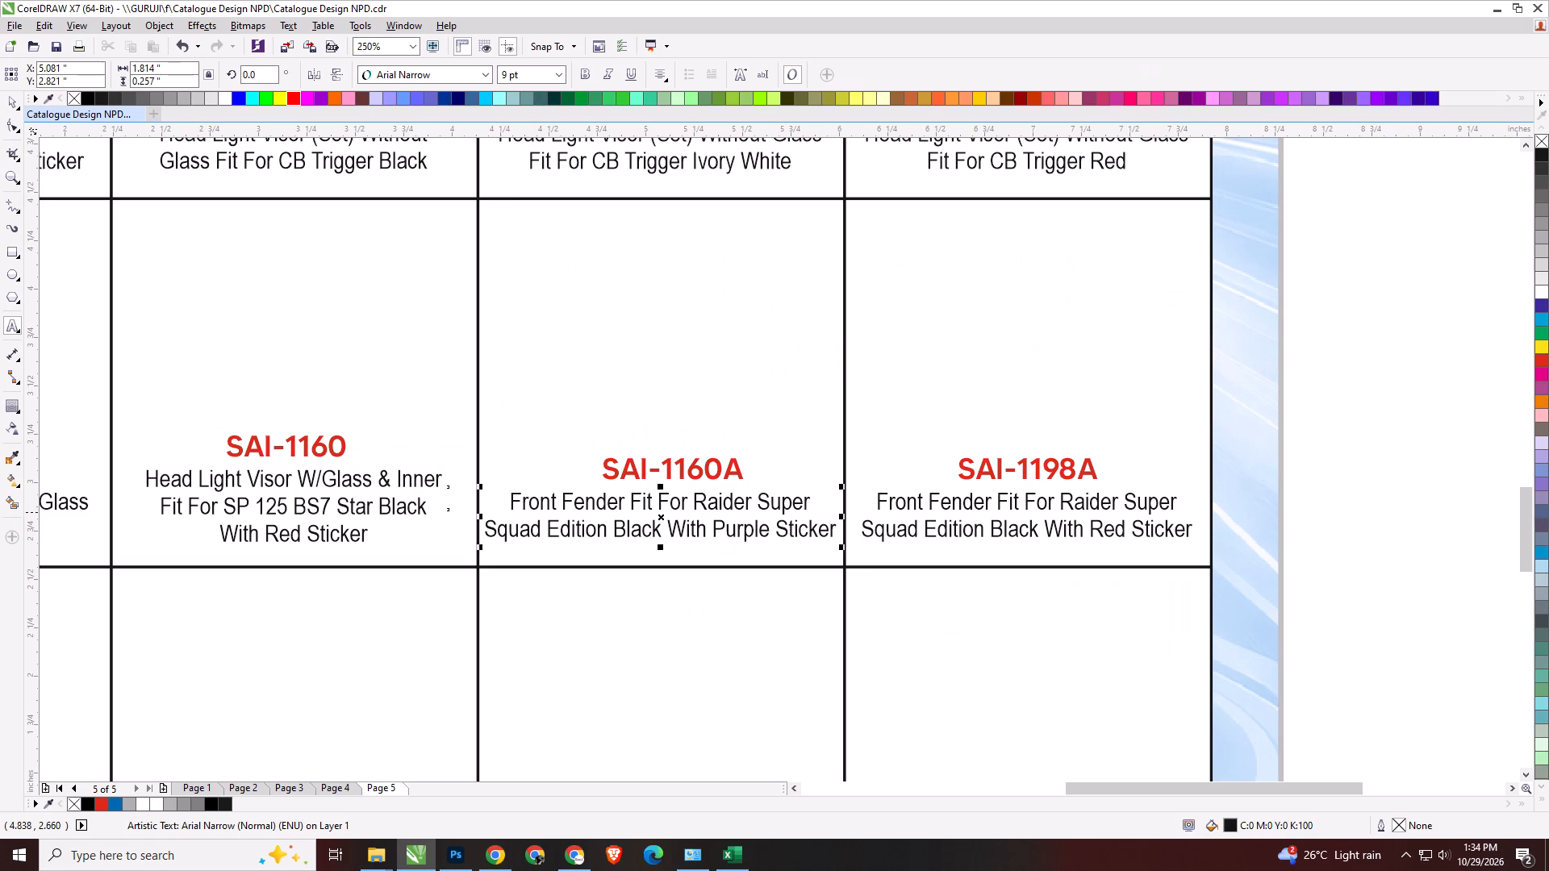
left_click(695, 512)
key("ctrl+a")
key("ctrl+v")
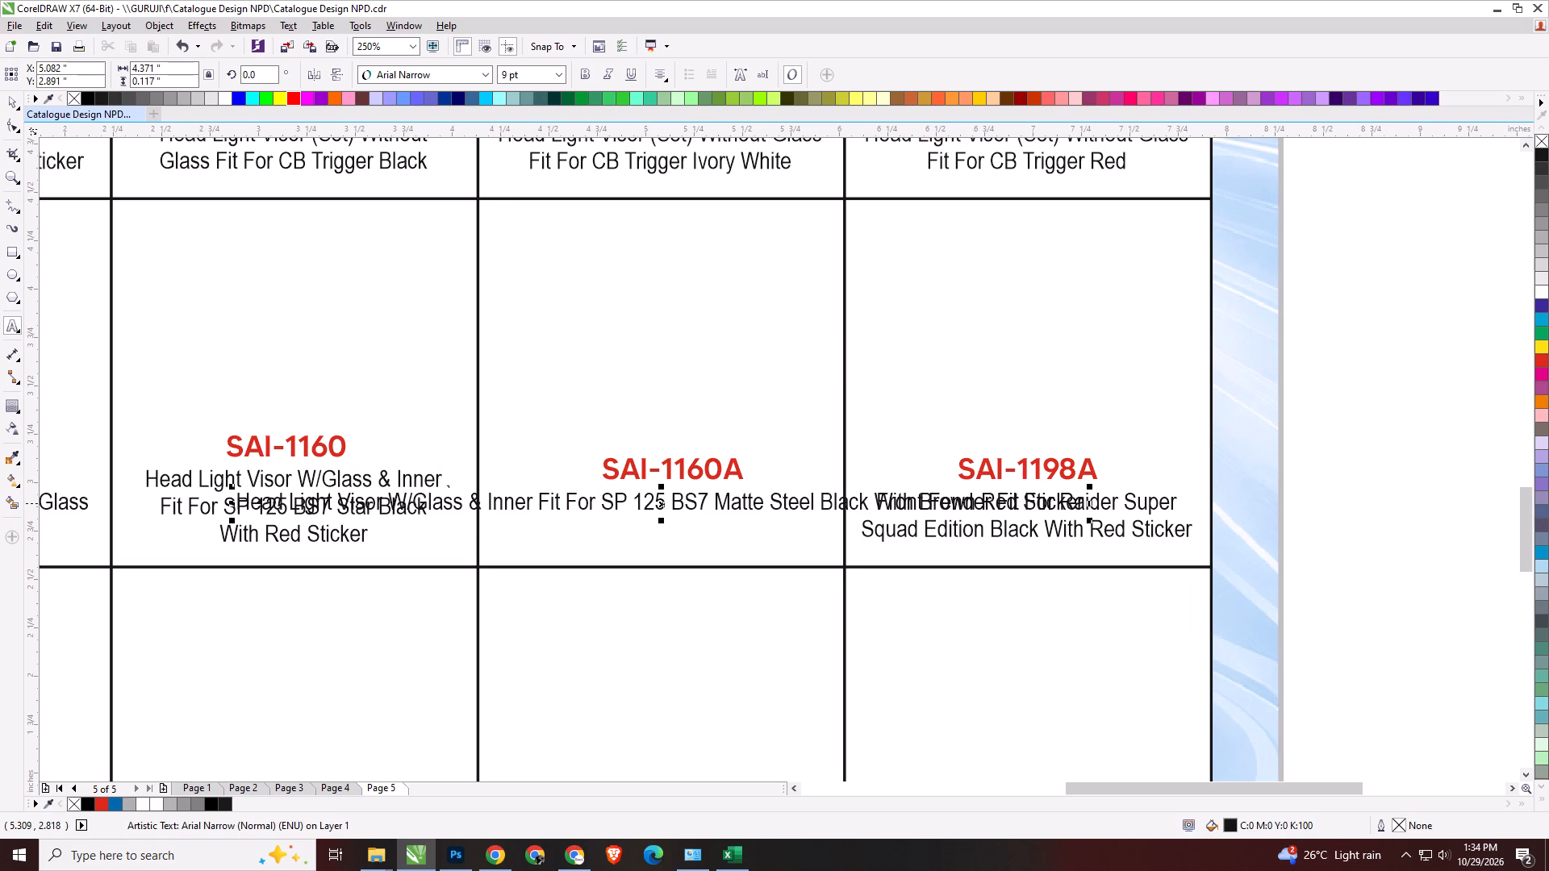
left_click(540, 502)
key("Return")
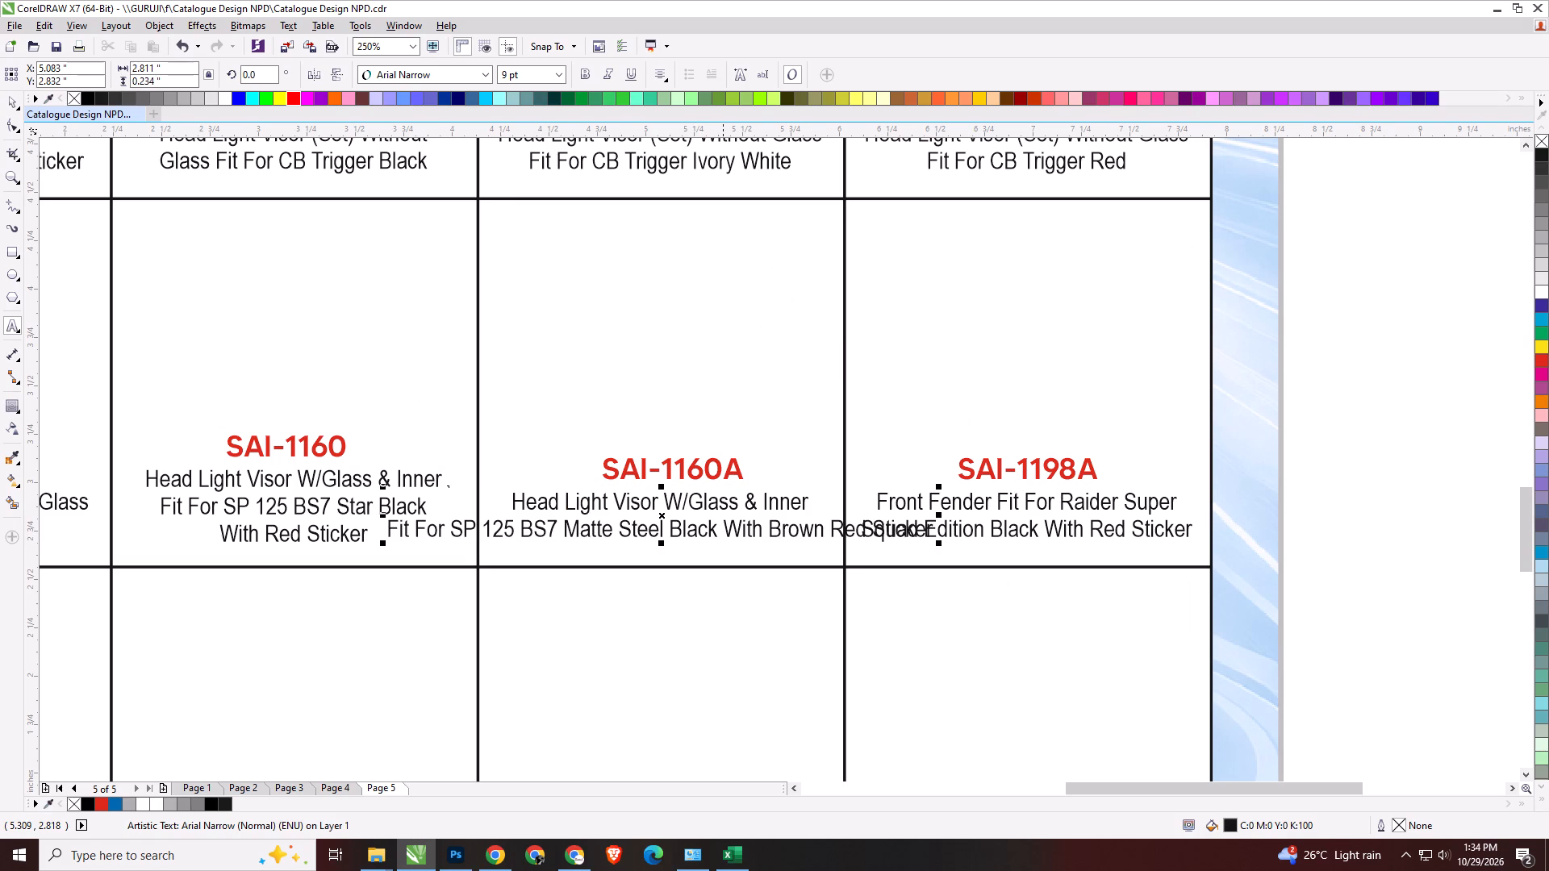
left_click(723, 529)
key("Return")
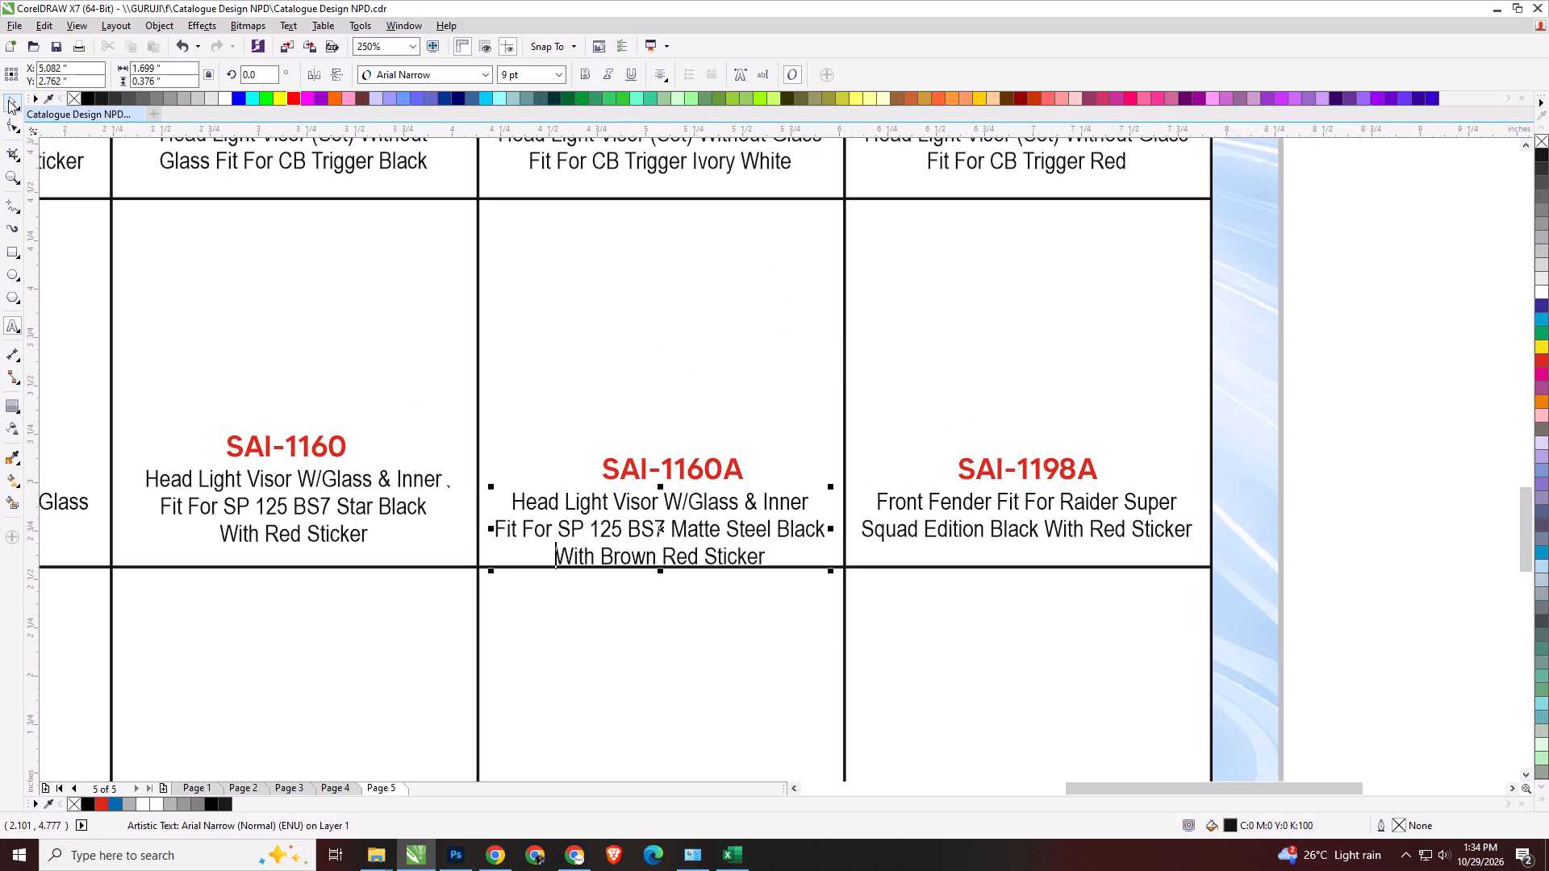
Group the SAI-1160A code with its description, align the group's bottom edge to the SAI-1160 description, and ungroup it.
left_click(8, 100)
left_click(634, 473, "shift")
key("ctrl+g")
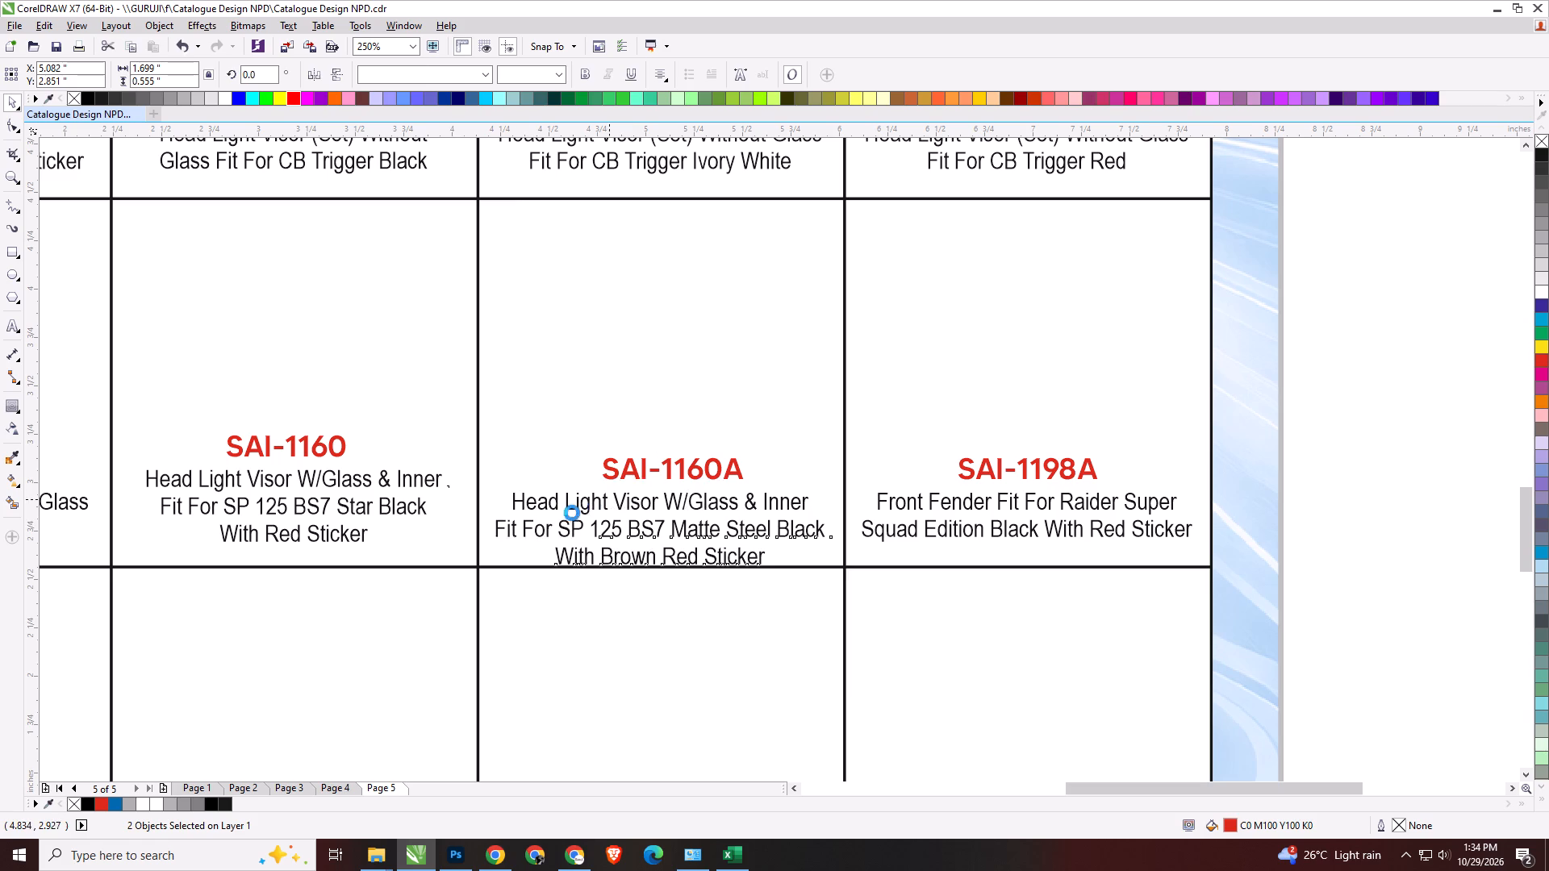
left_click(420, 509, "shift")
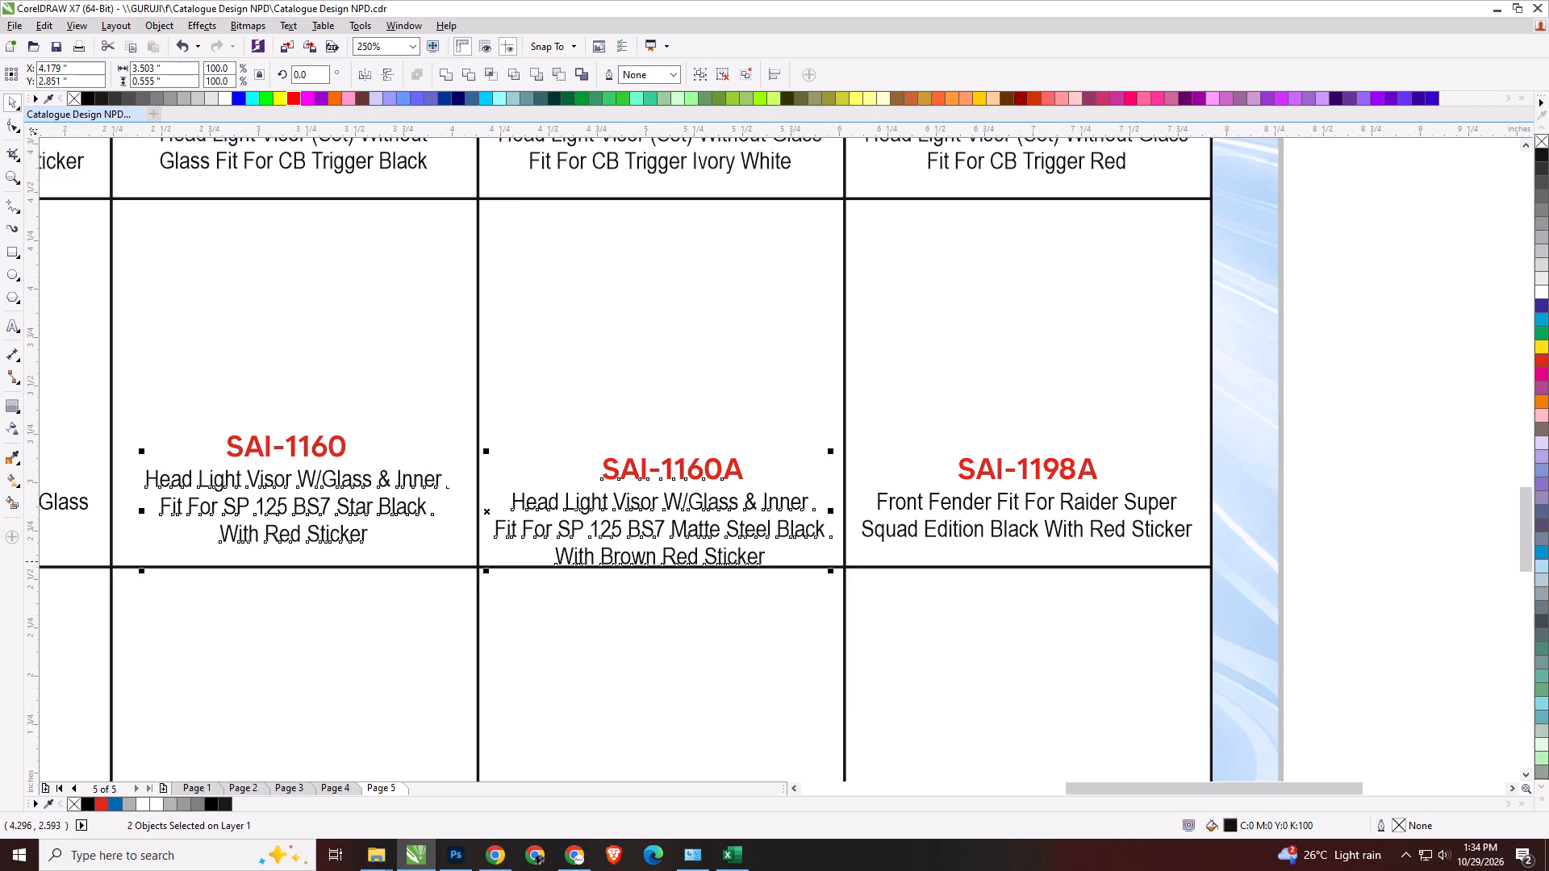
key("b")
left_click(683, 590)
left_click(684, 535)
key("ctrl+u")
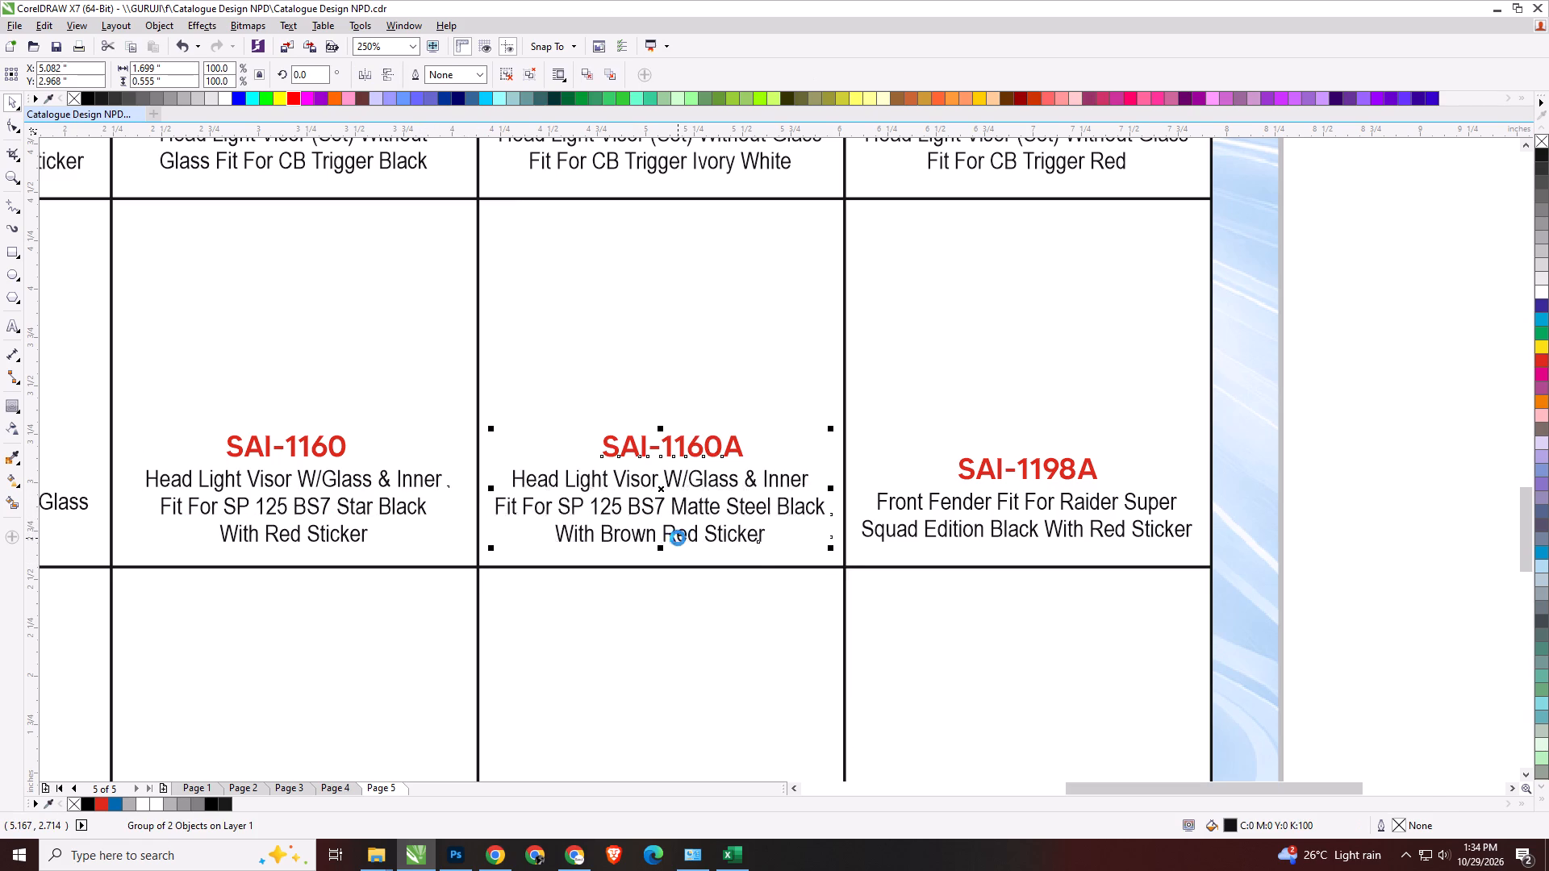
left_click(1443, 472)
Copy the code SAI-1160B from the Excel list and paste it over SAI-1198A in the fourth grid row in CorelDRAW.
key("alt+Tab")
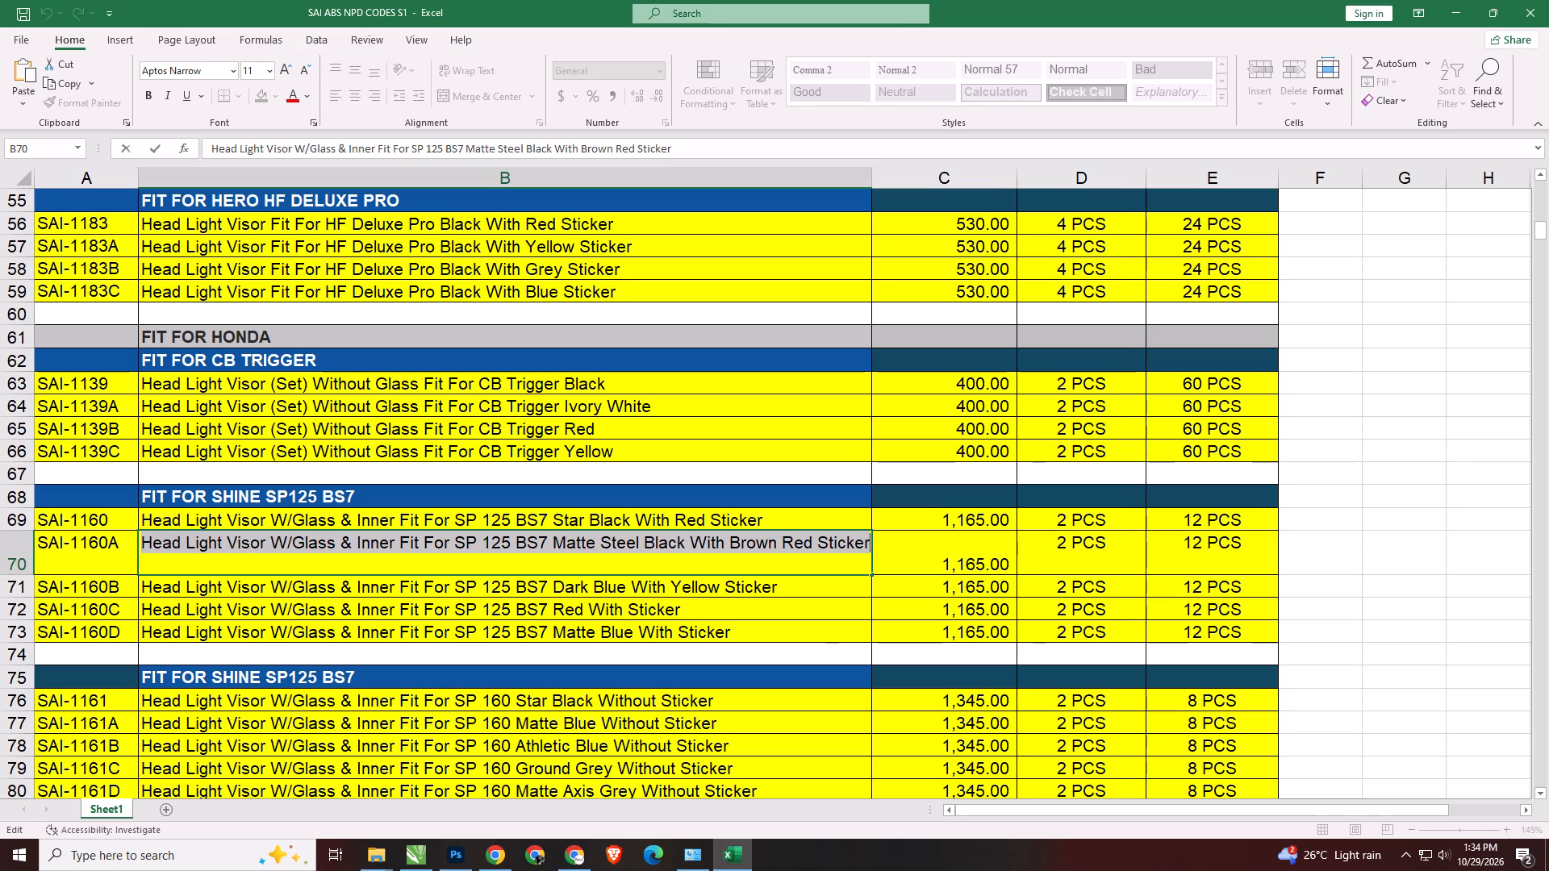
double_click(106, 588)
key("ctrl+a")
key("ctrl+c")
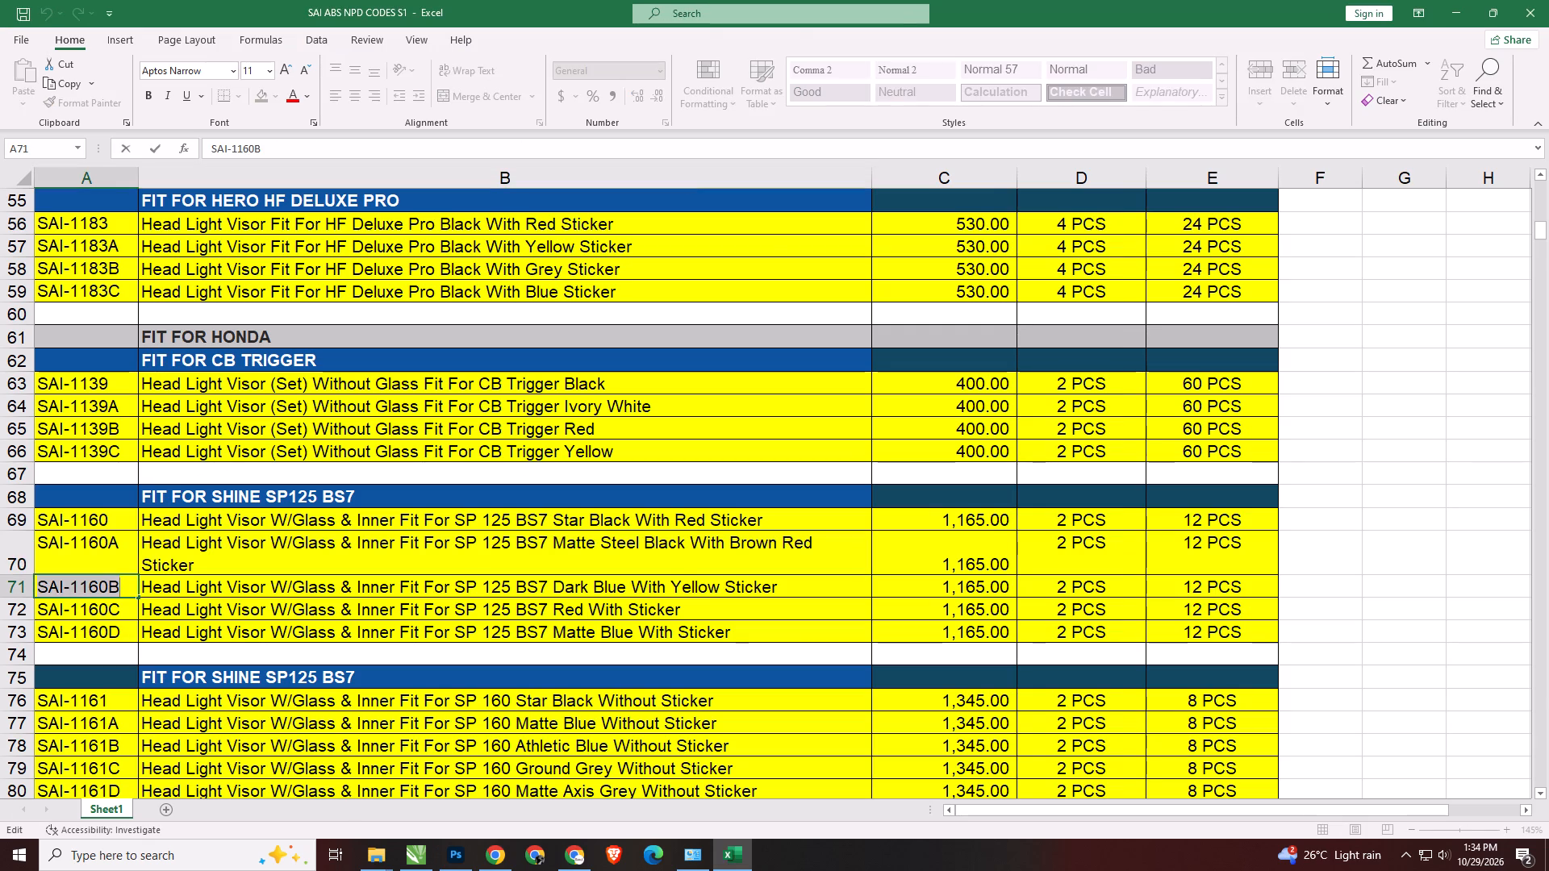
key("alt+Tab")
double_click(999, 473)
key("ctrl+a")
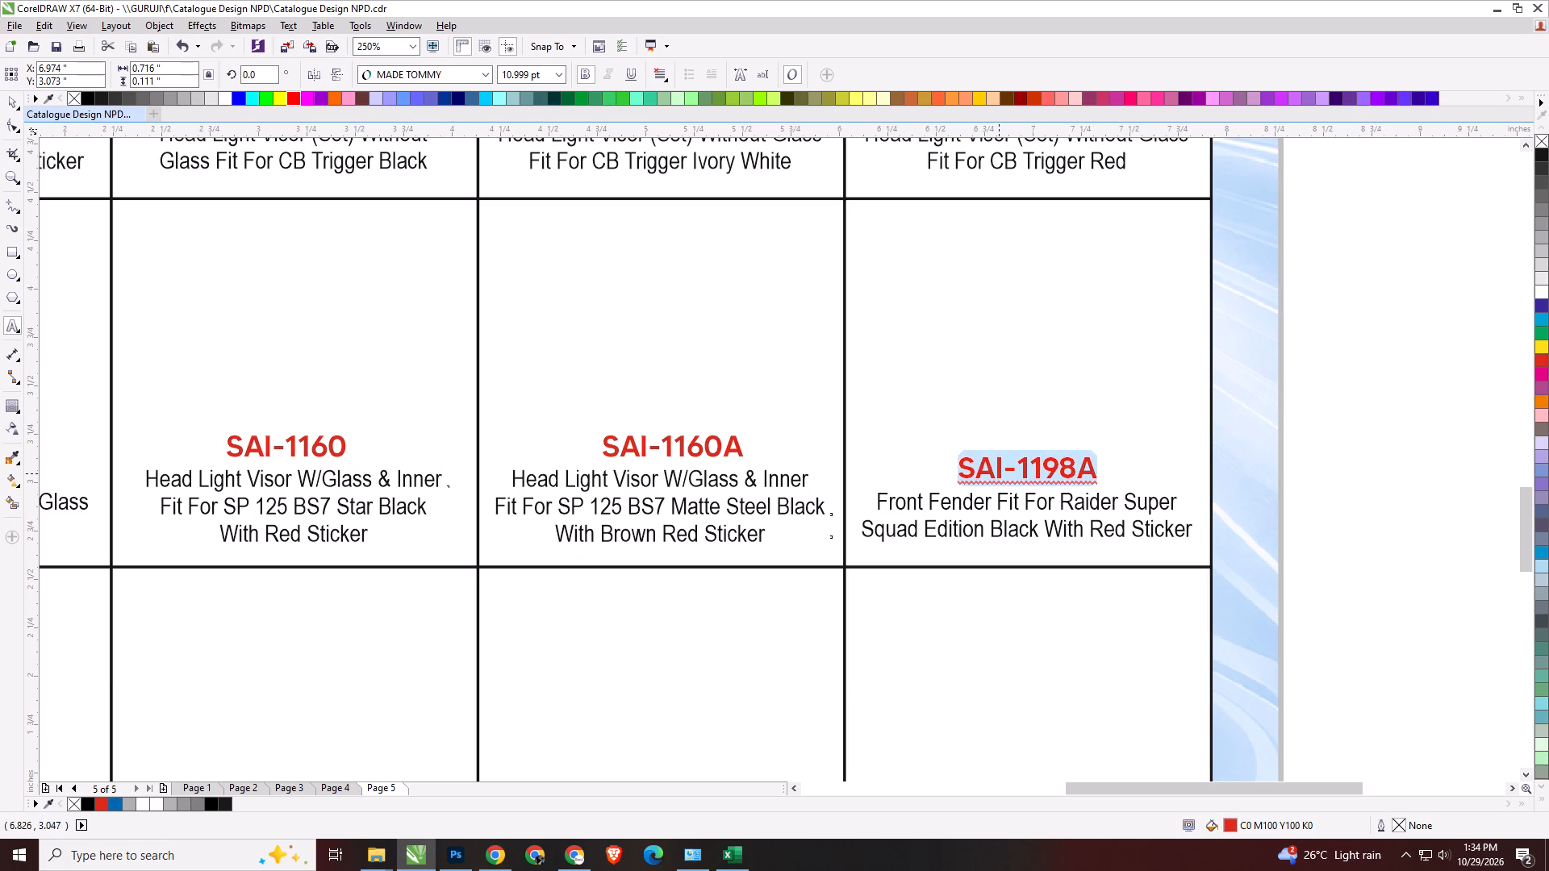
key("ctrl+v")
left_click(960, 510)
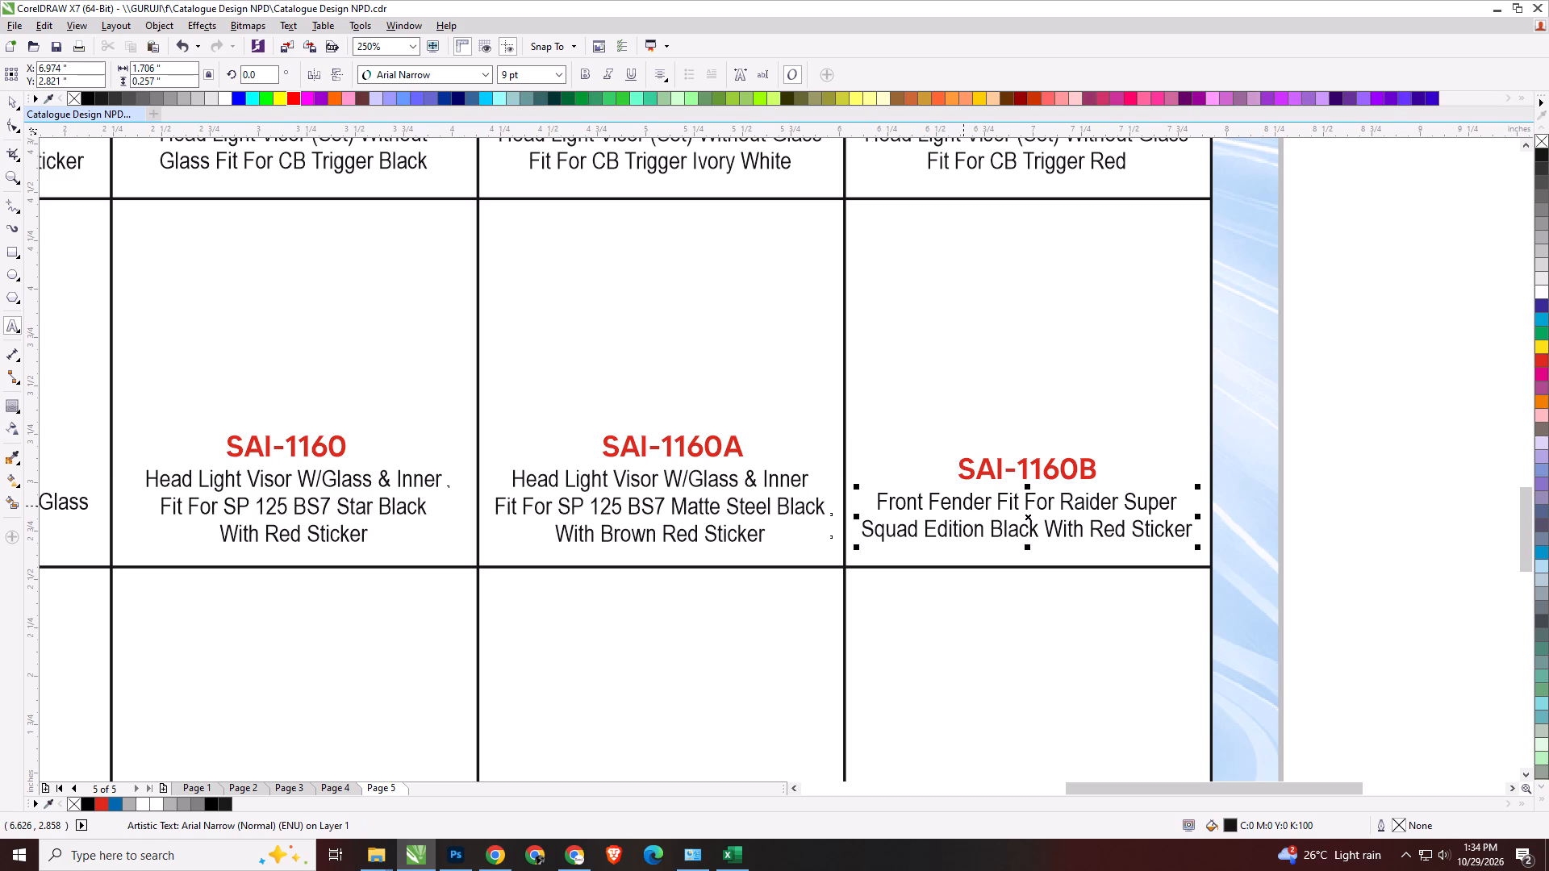
Replace SAI-1160B's description with Excel's "Head Light Visor W/Glass & Inner Fit For SP 125 BS7 Dark Blue With Yellow Sticker", breaking before "Fit" and "With".
key("alt+Tab")
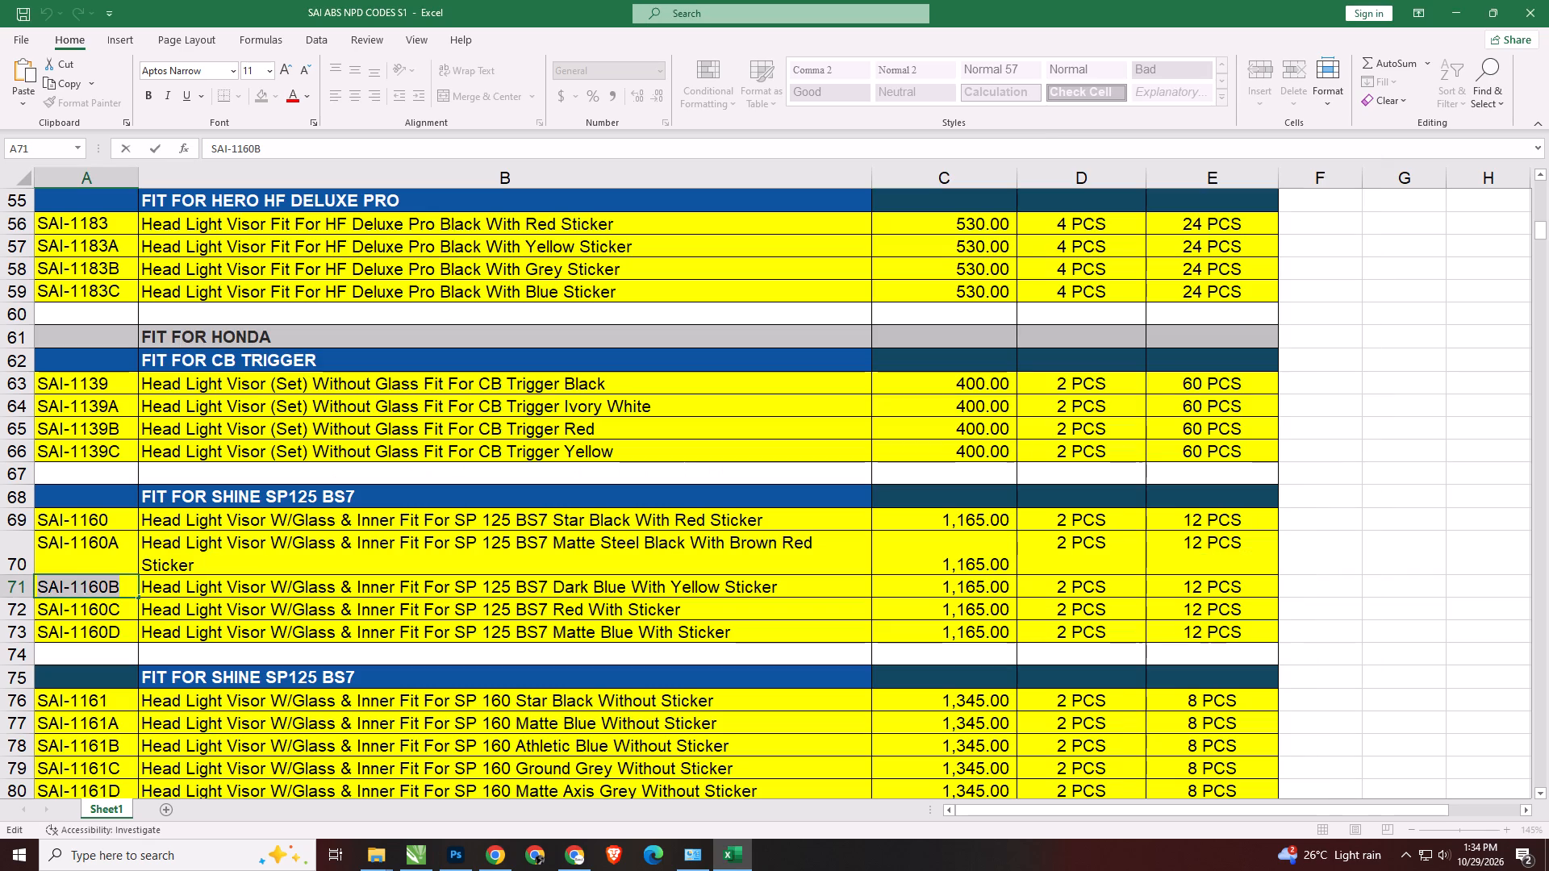
double_click(250, 591)
key("ctrl+a")
key("ctrl+c")
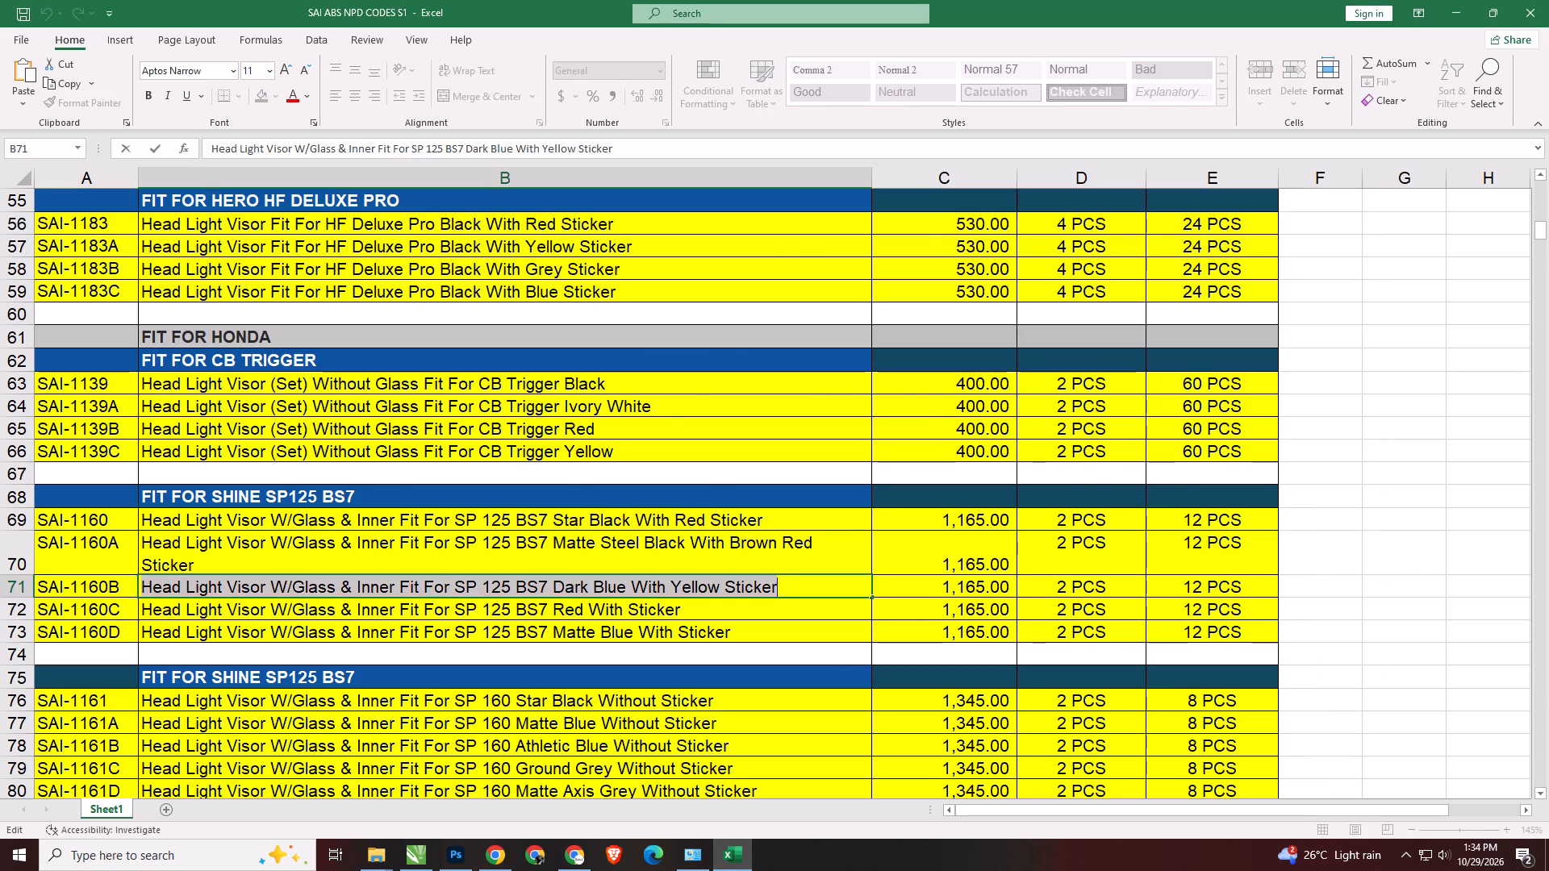
key("alt+Tab")
double_click(1007, 508)
key("ctrl+a")
key("ctrl+v")
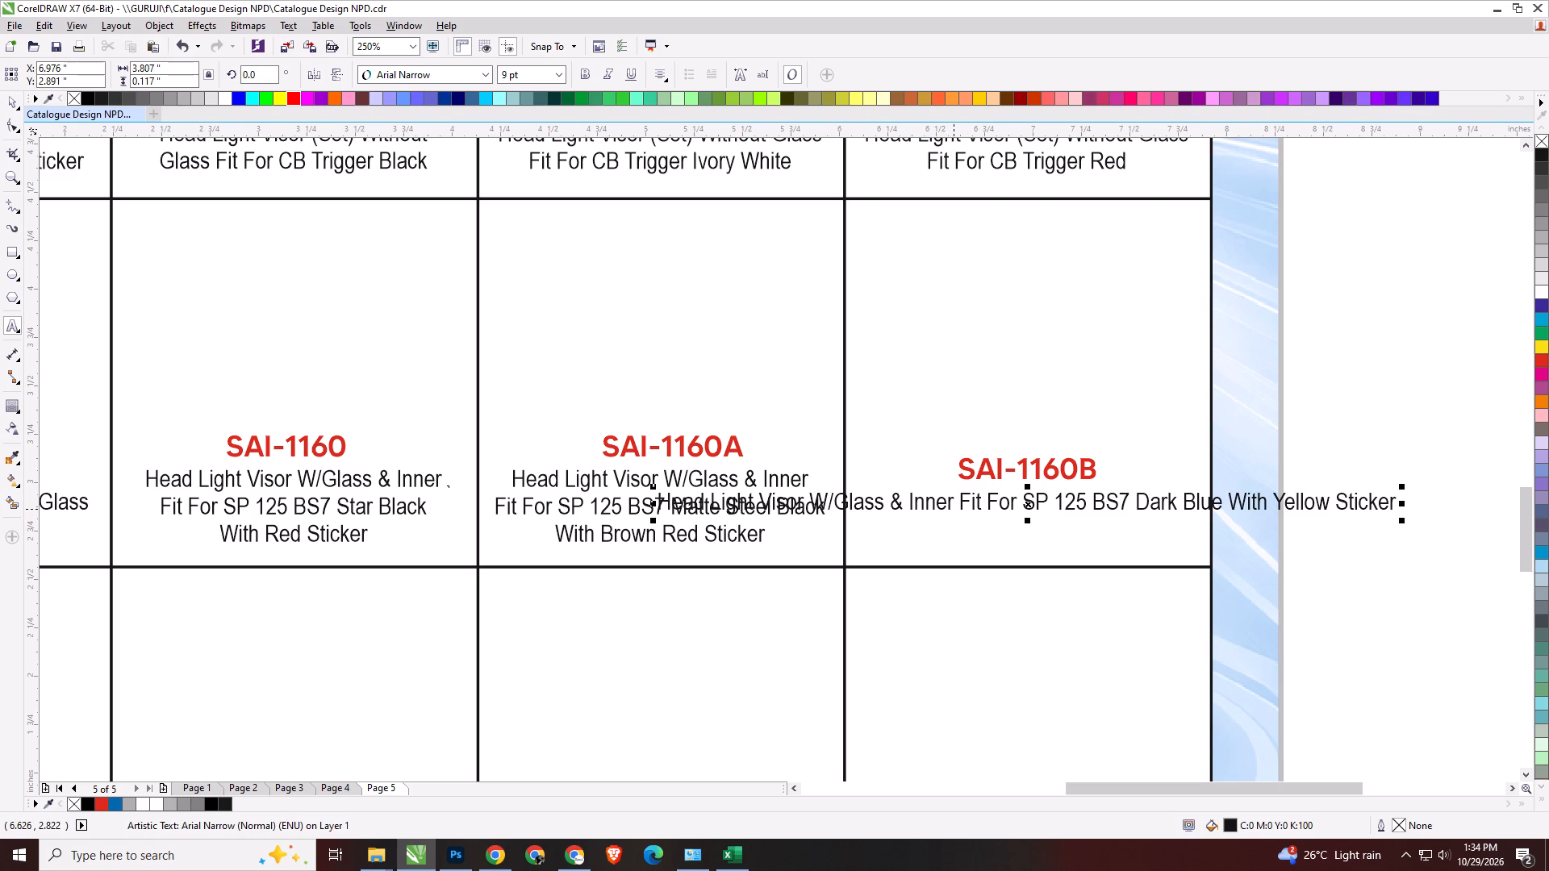
left_click(958, 509)
key("Return")
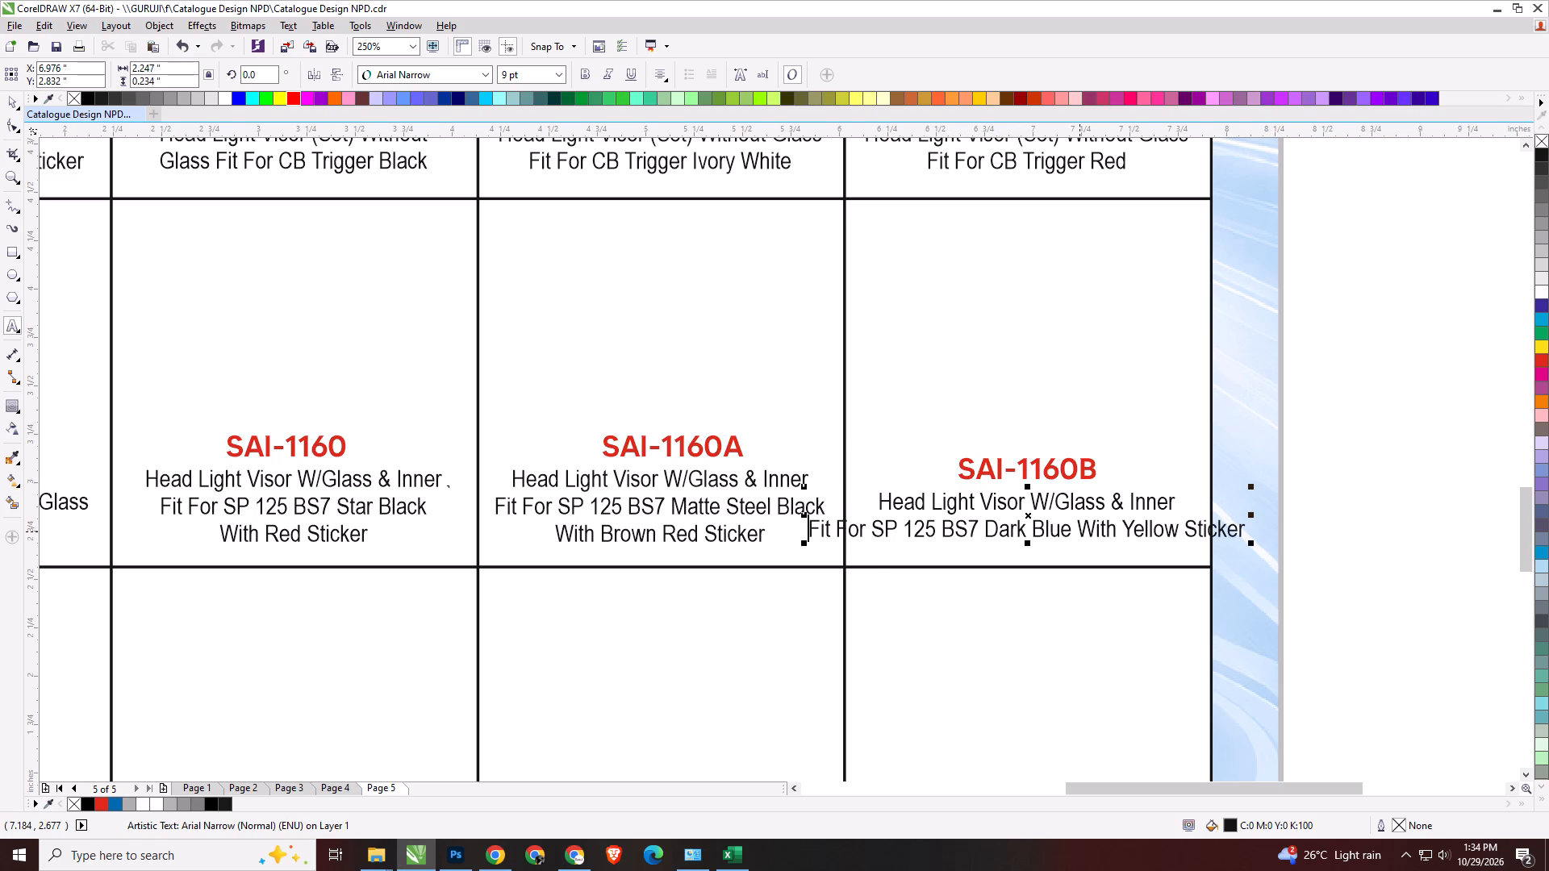
left_click(1079, 531)
key("Return")
Group the SAI-1160B code with its description and align the group's bottom edge to the SAI-1160A description.
left_click(12, 98)
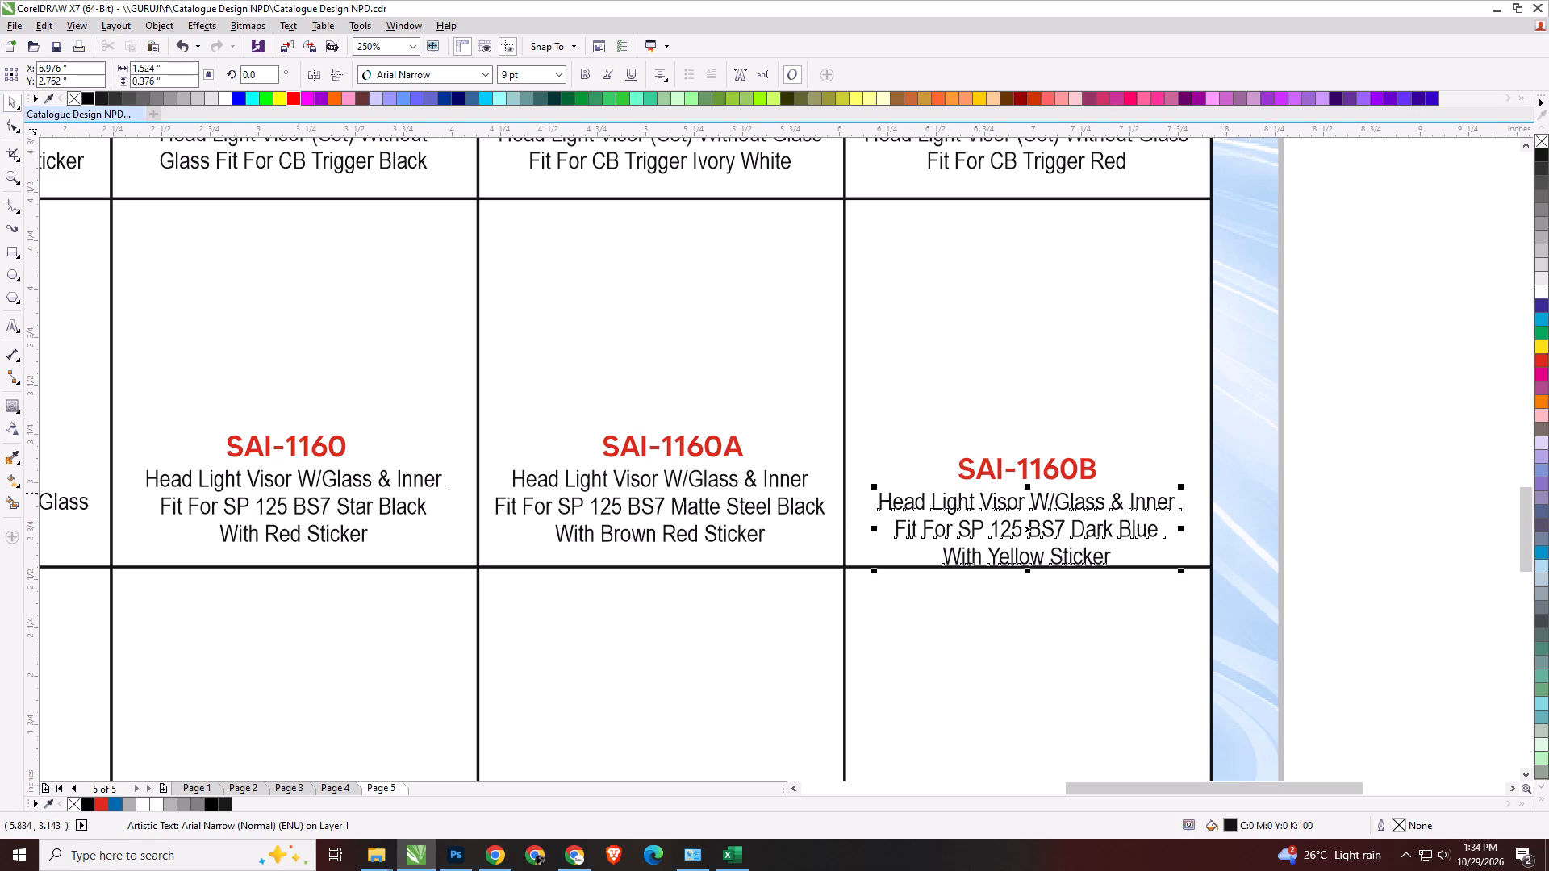
left_click_drag(1373, 410, 858, 598)
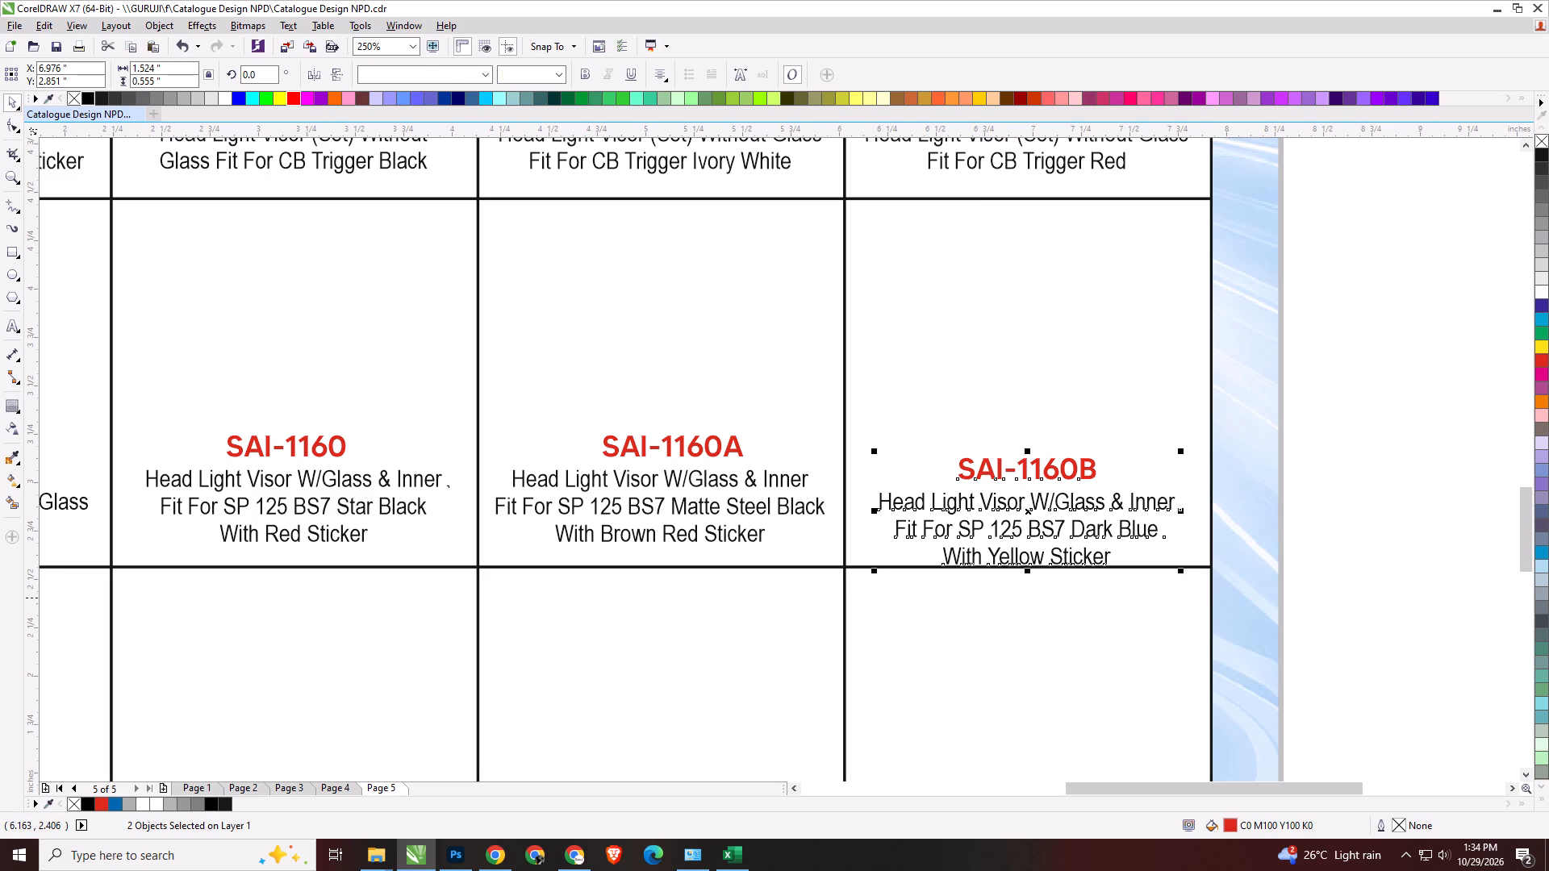
key("ctrl+g")
left_click(766, 505, "shift")
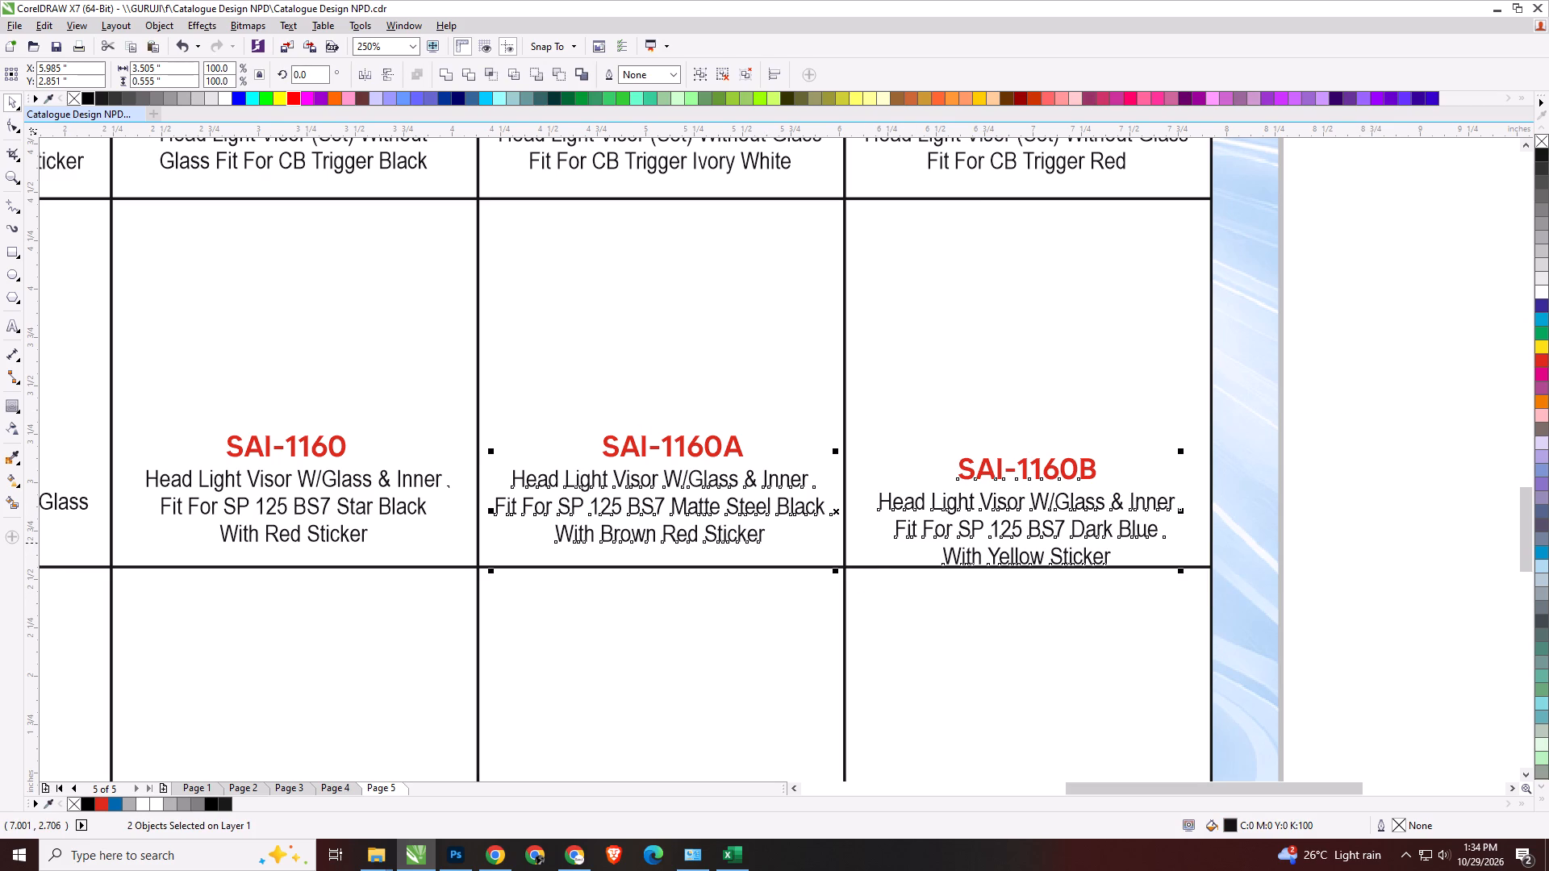
key("b")
left_click(1379, 552)
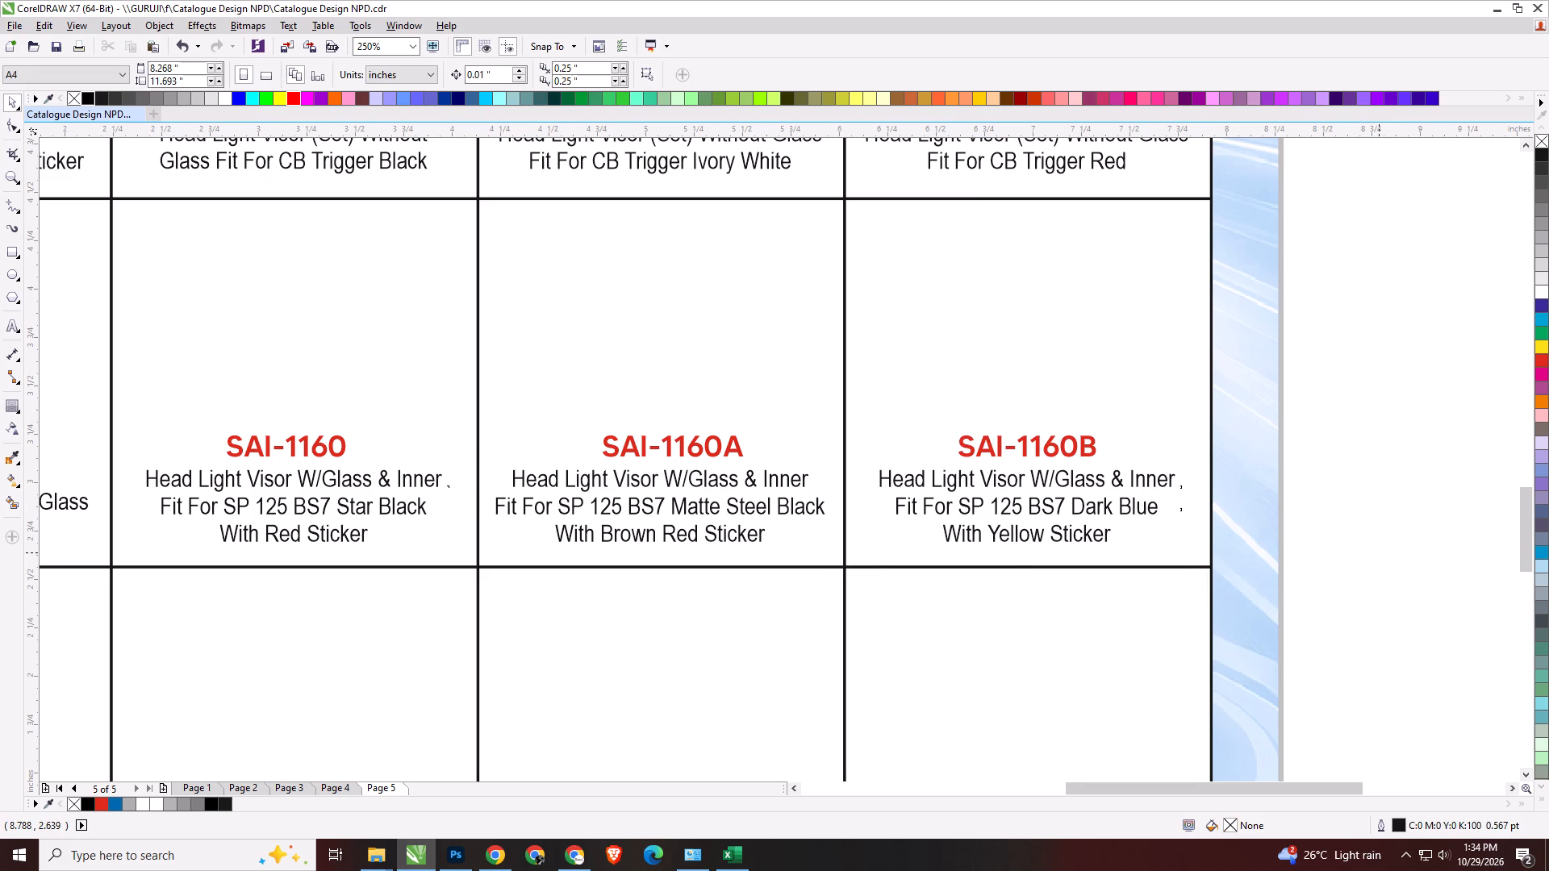
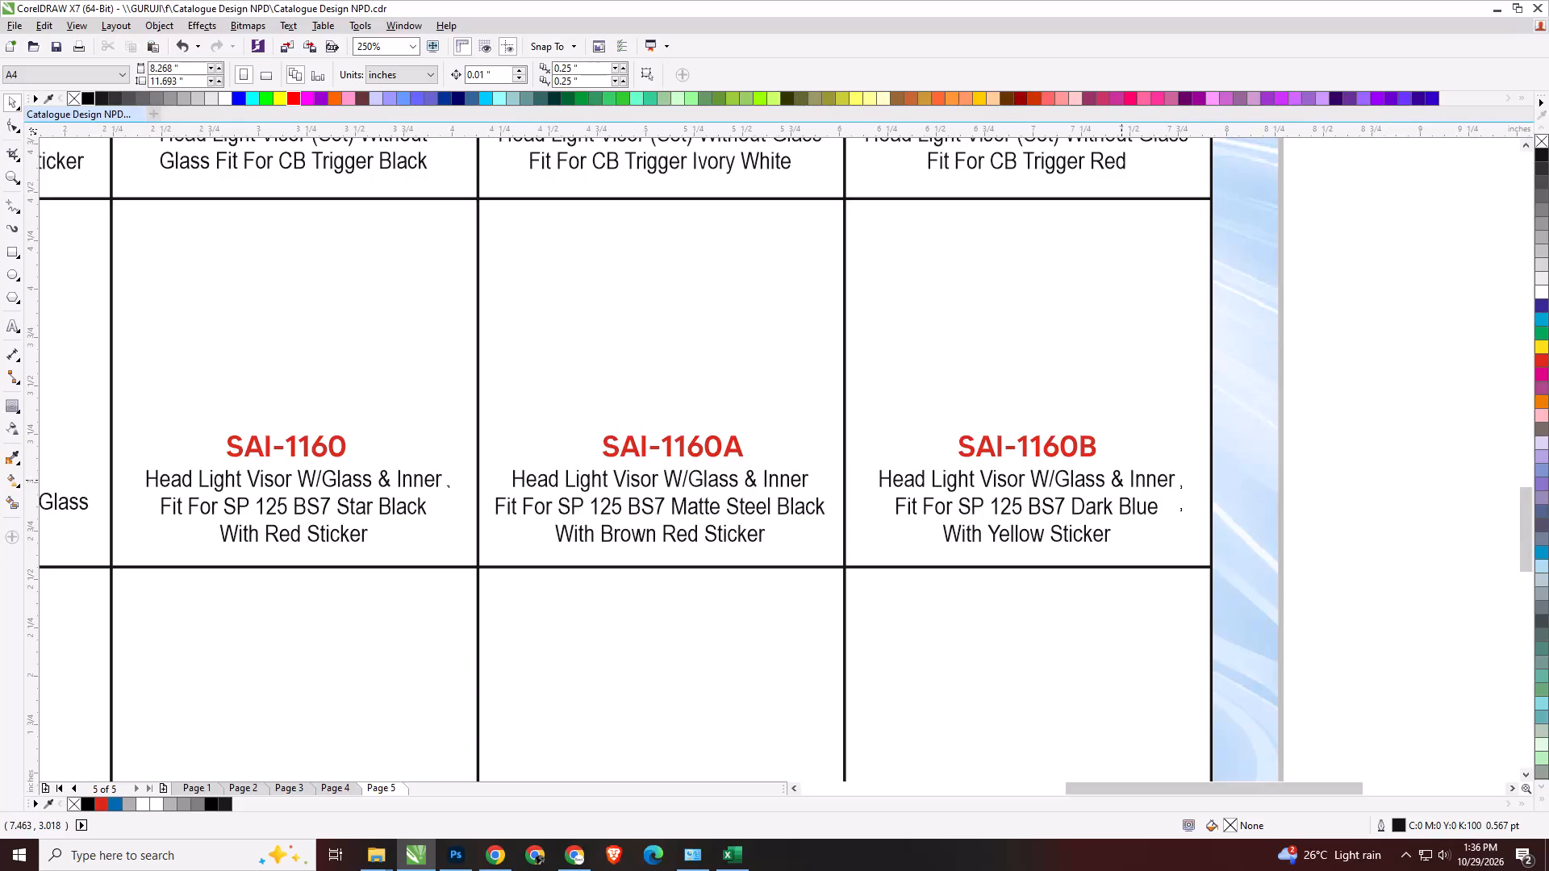
Copy the code SAI-1160C from the Excel list and paste it over SAI-1198B in the bottom grid row in CorelDRAW.
left_click(1121, 480)
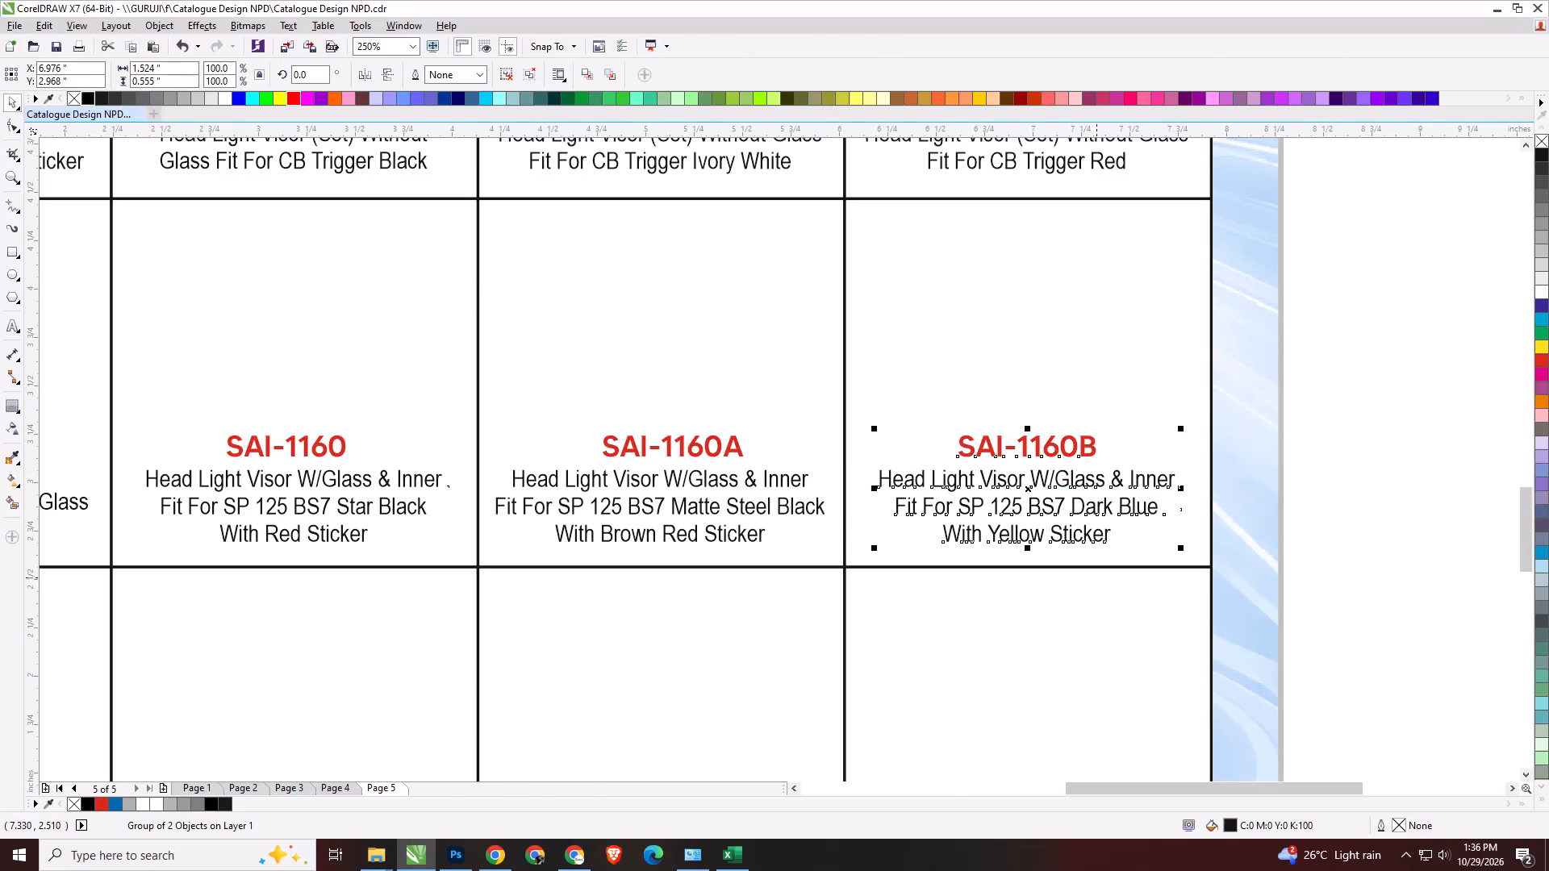
key("alt+Tab")
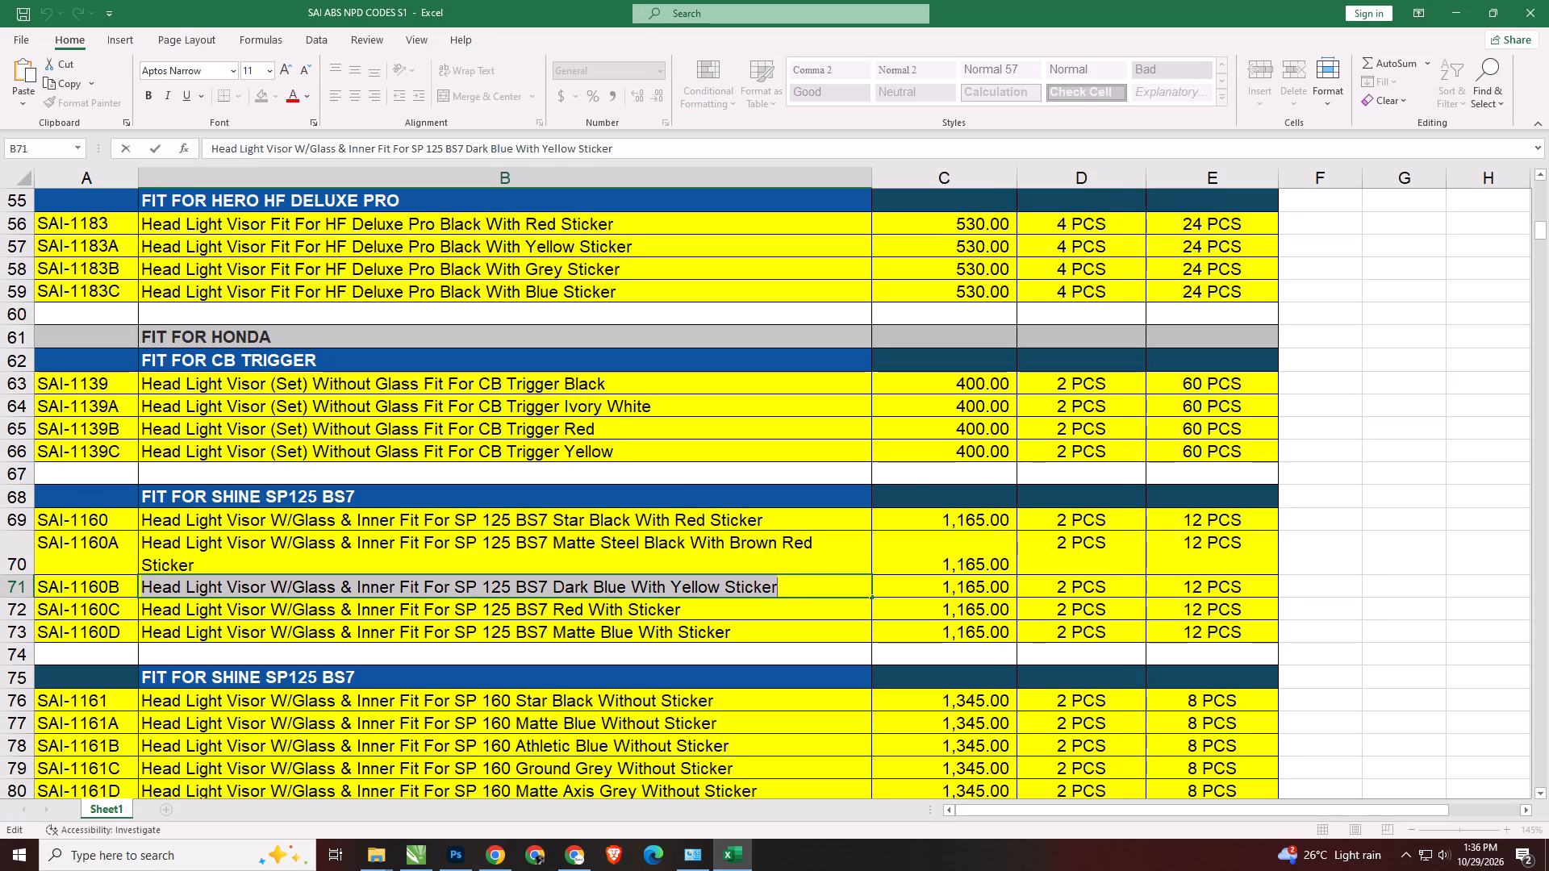
double_click(127, 610)
key("ctrl+a")
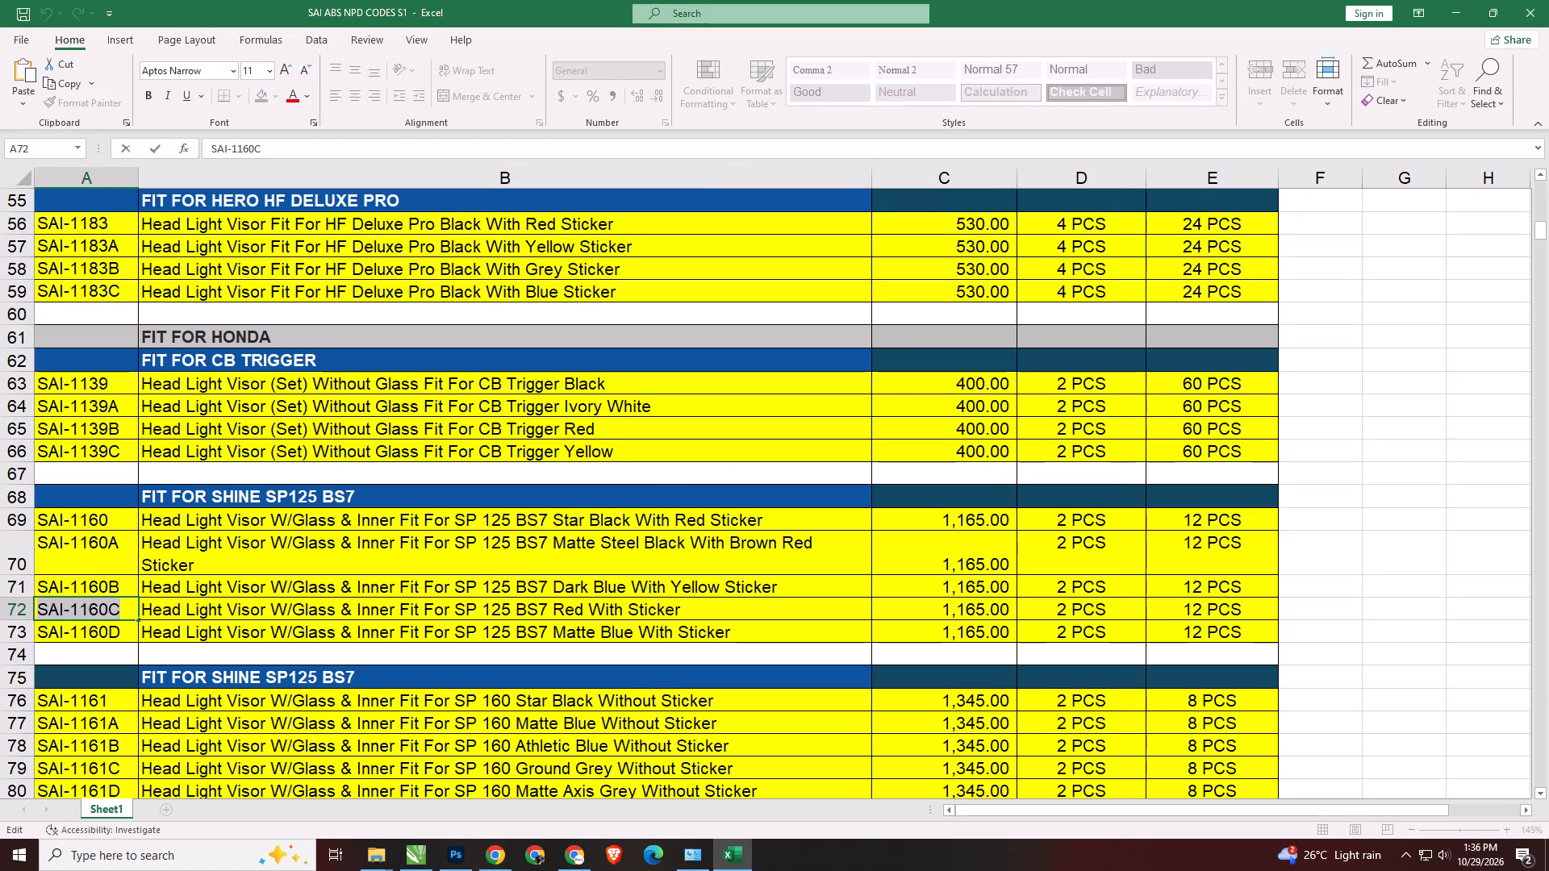
key("ctrl+c")
key("alt+Tab")
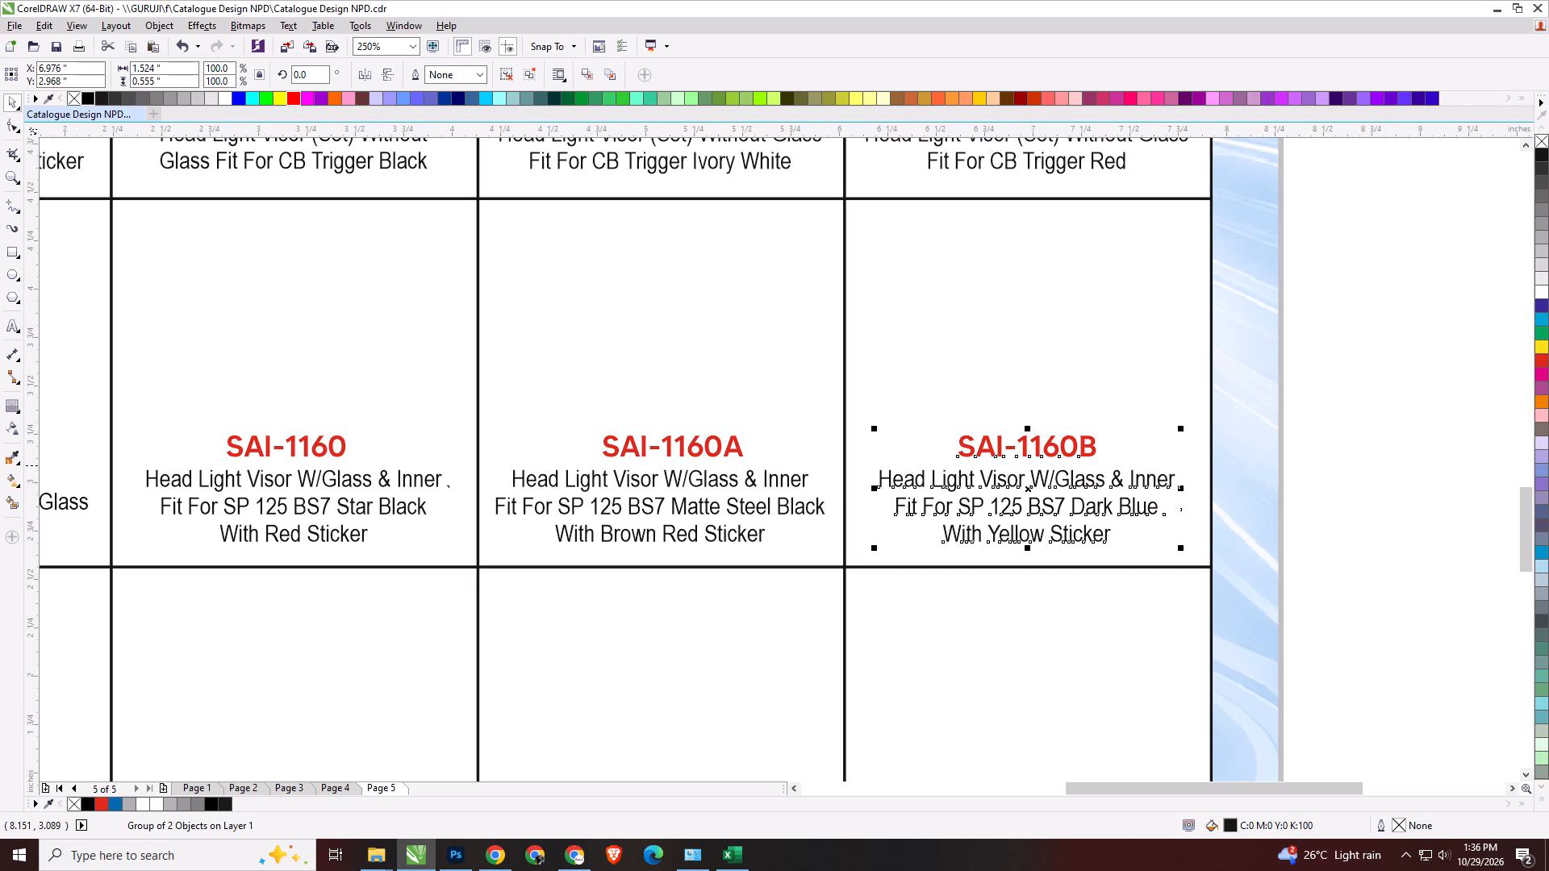
scroll(1255, 465, "down", 1)
scroll(610, 666, "up", 1)
double_click(615, 640)
key("ctrl+a")
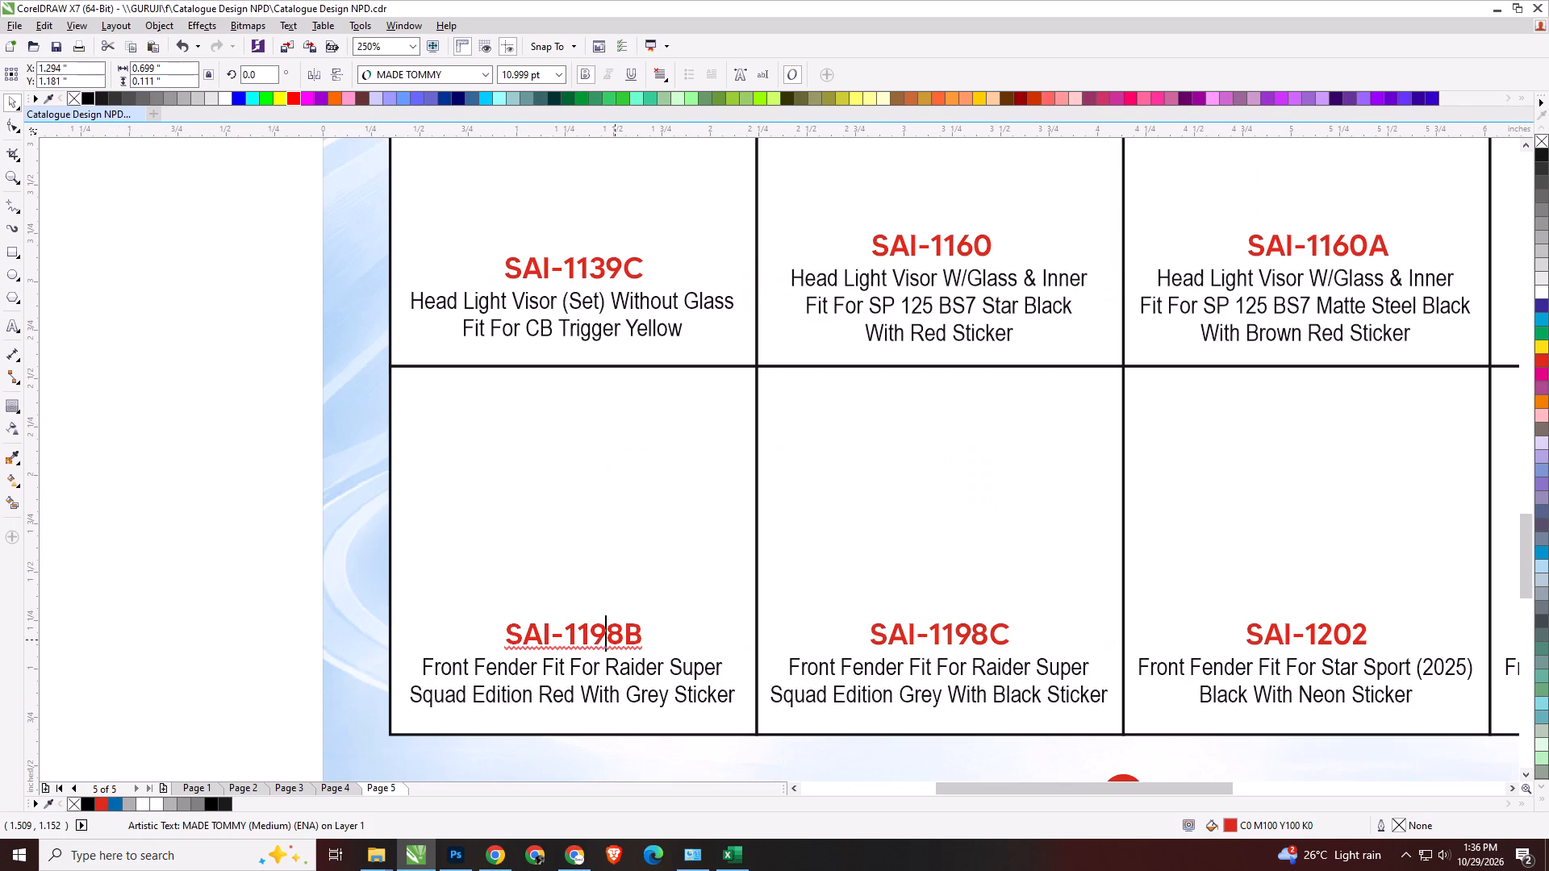
key("ctrl+v")
Replace SAI-1160C's description with Excel's "Head Light Visor W/Glass & Inner Fit For SP 125 BS7 Red With Sticker", breaking before "Fit".
scroll(501, 573, "down", 1)
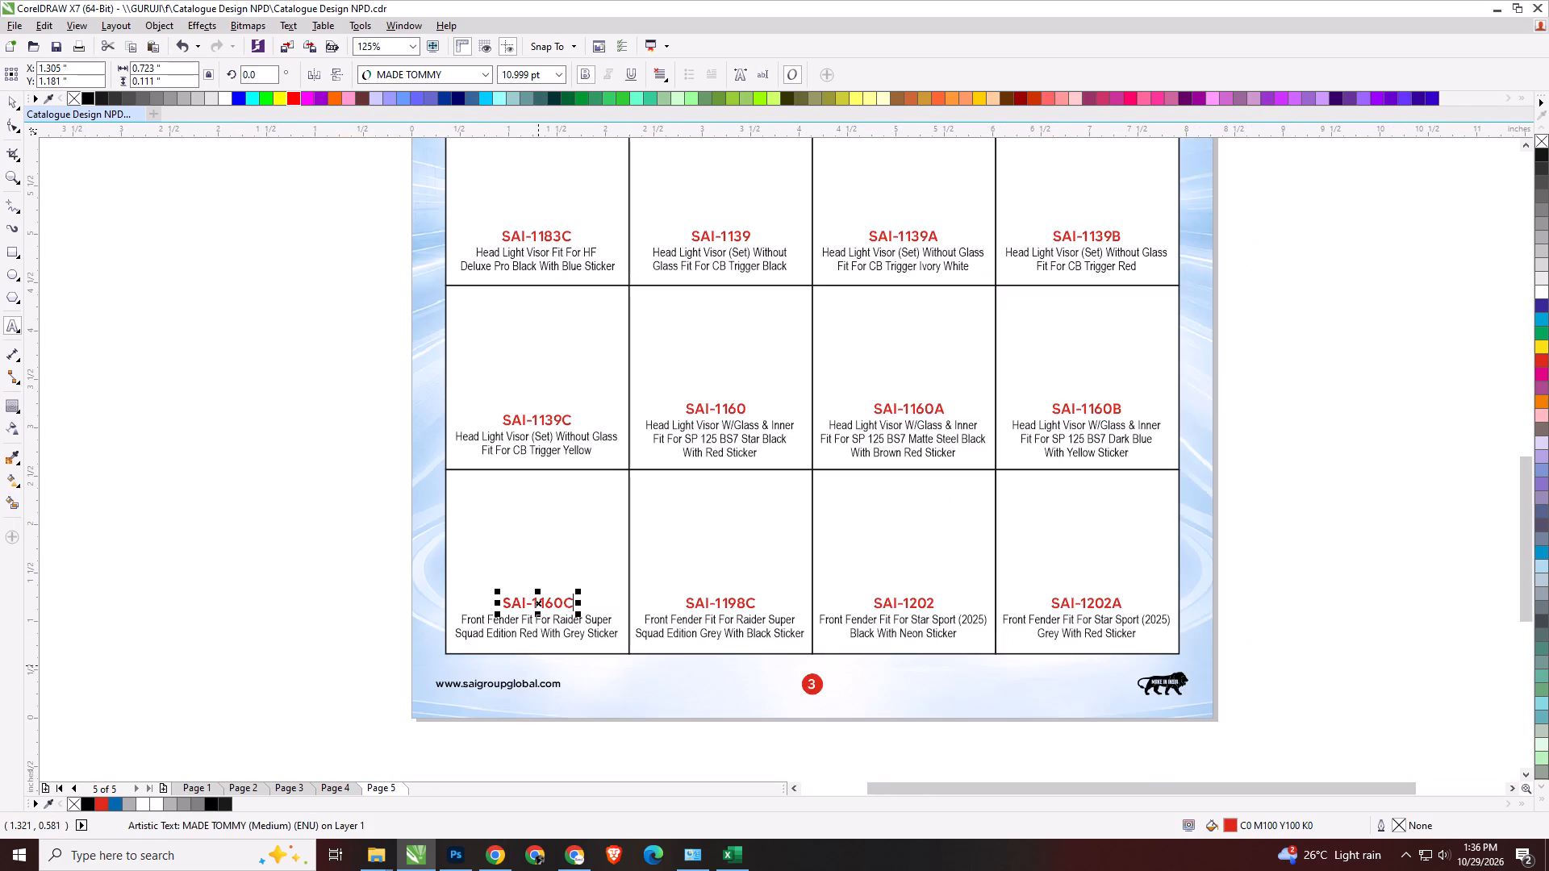
scroll(527, 631, "up", 1)
left_click(528, 638)
key("ctrl+a")
key("alt+Tab")
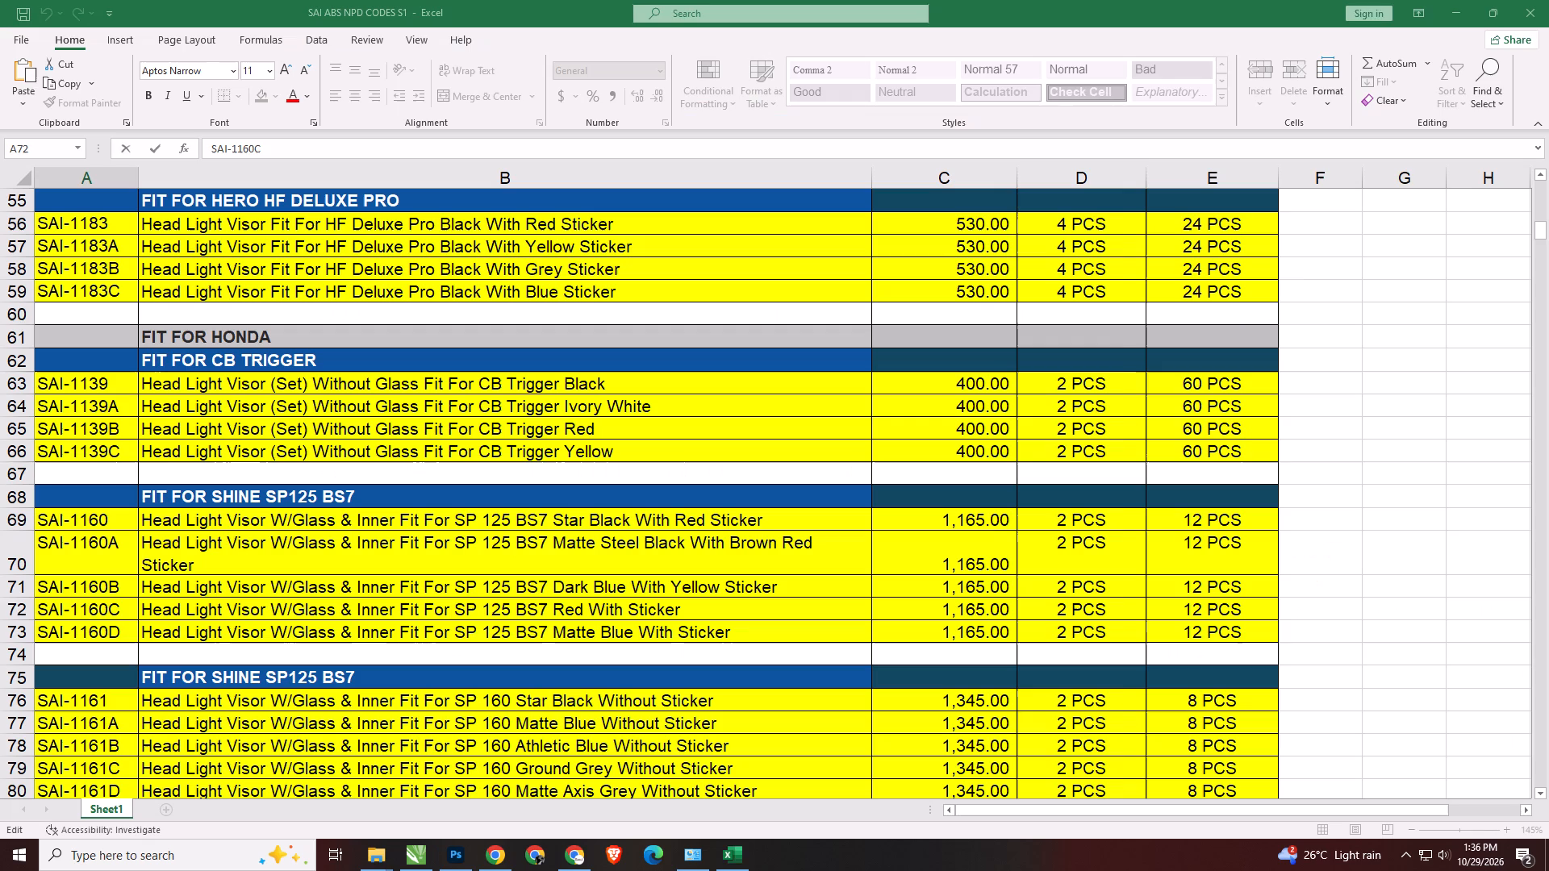
double_click(203, 609)
key("ctrl+a")
key("ctrl+c")
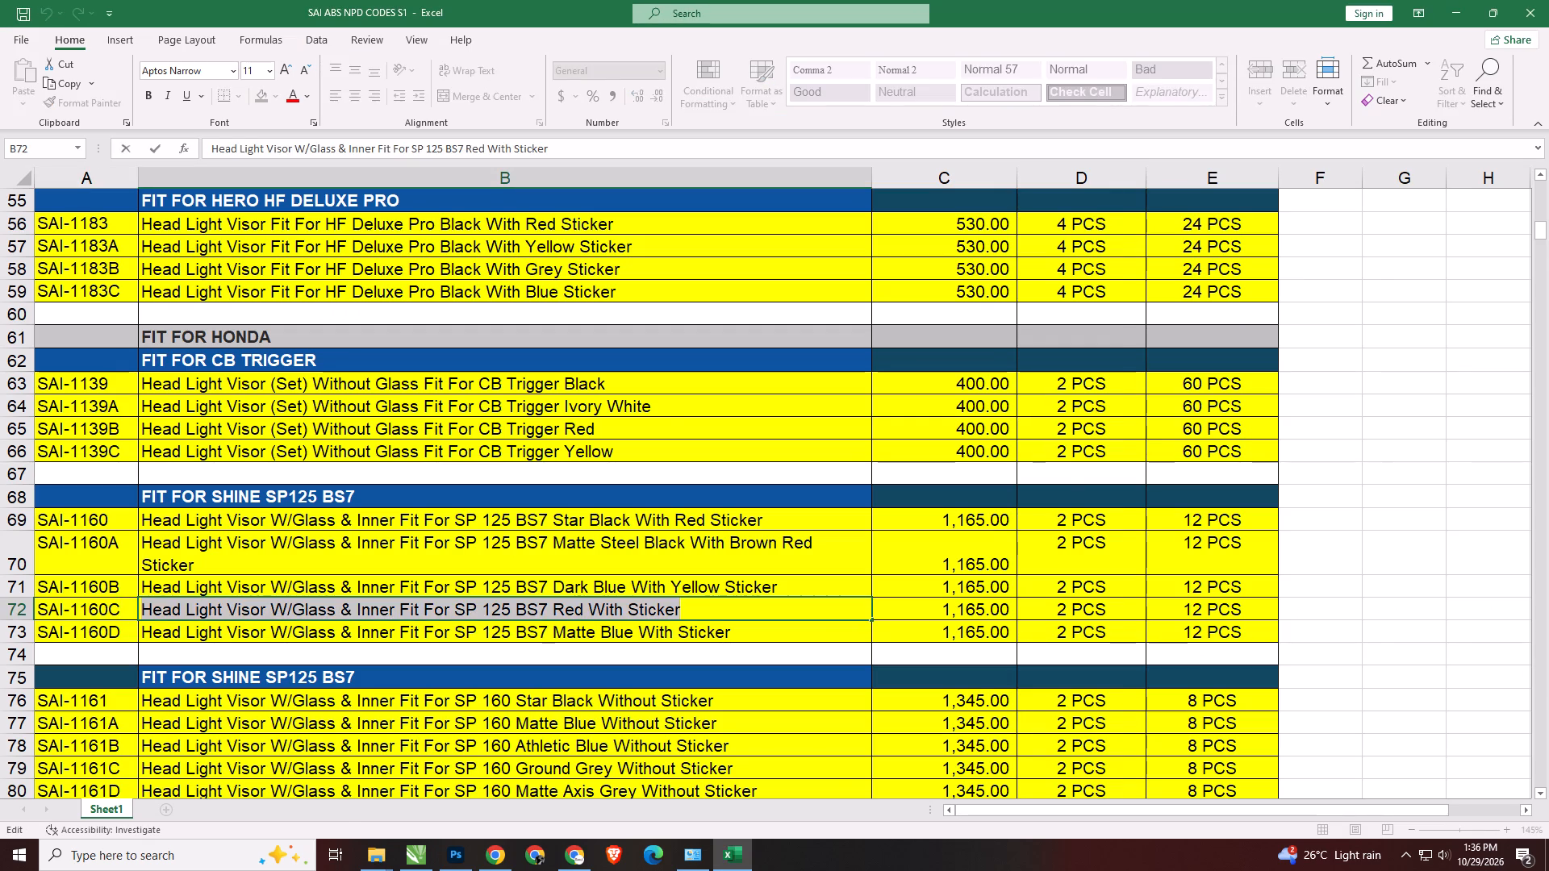
key("alt+Tab")
left_click(492, 636)
key("ctrl+a")
key("ctrl+v")
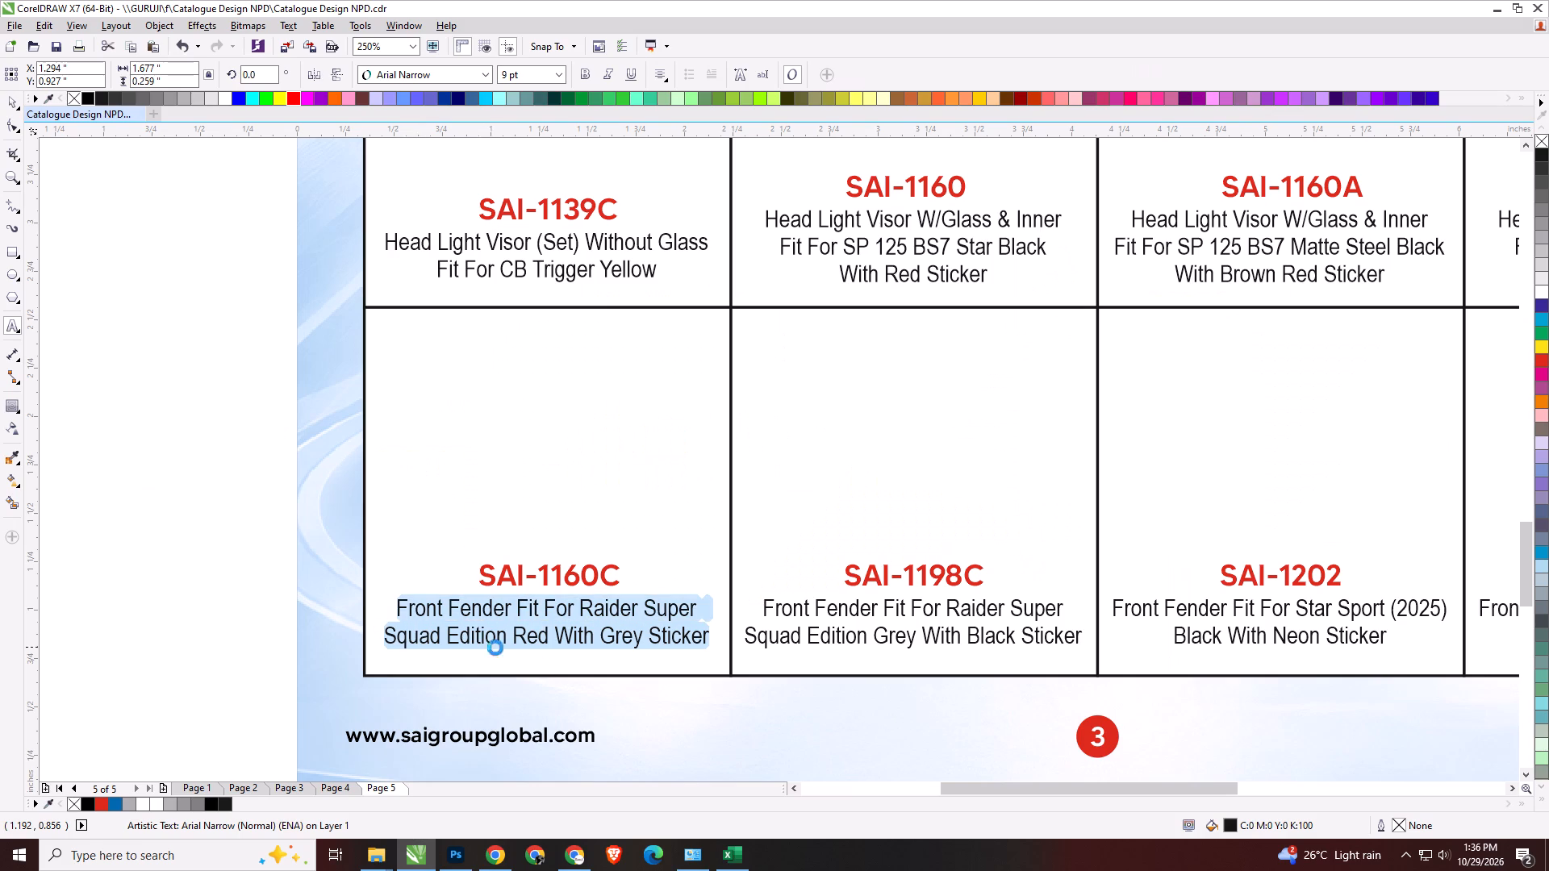
left_click(537, 609)
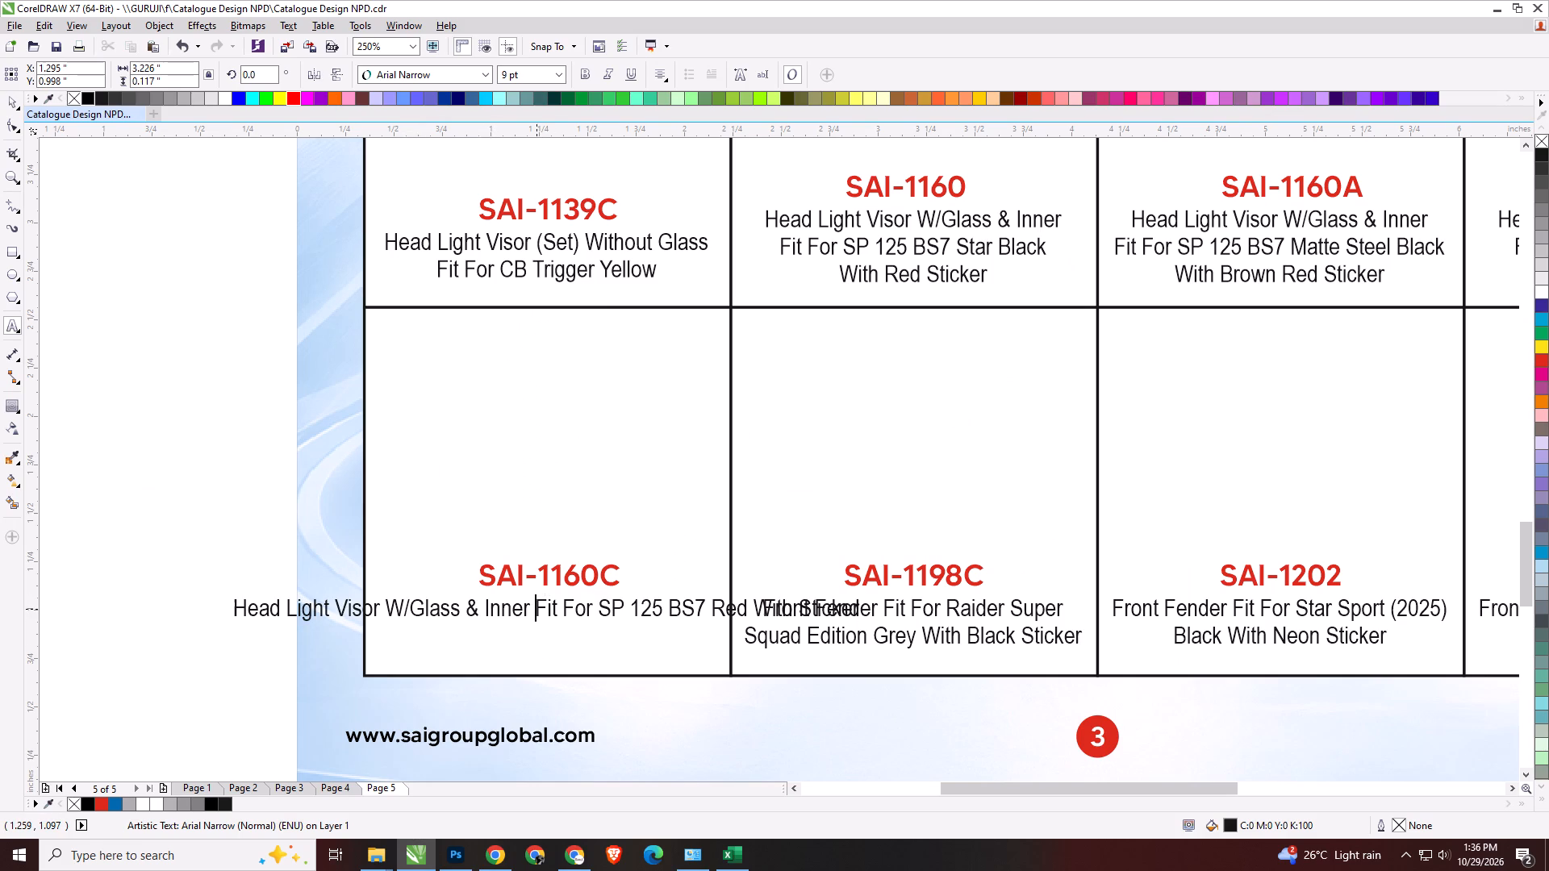
key("Return")
left_click(6, 98)
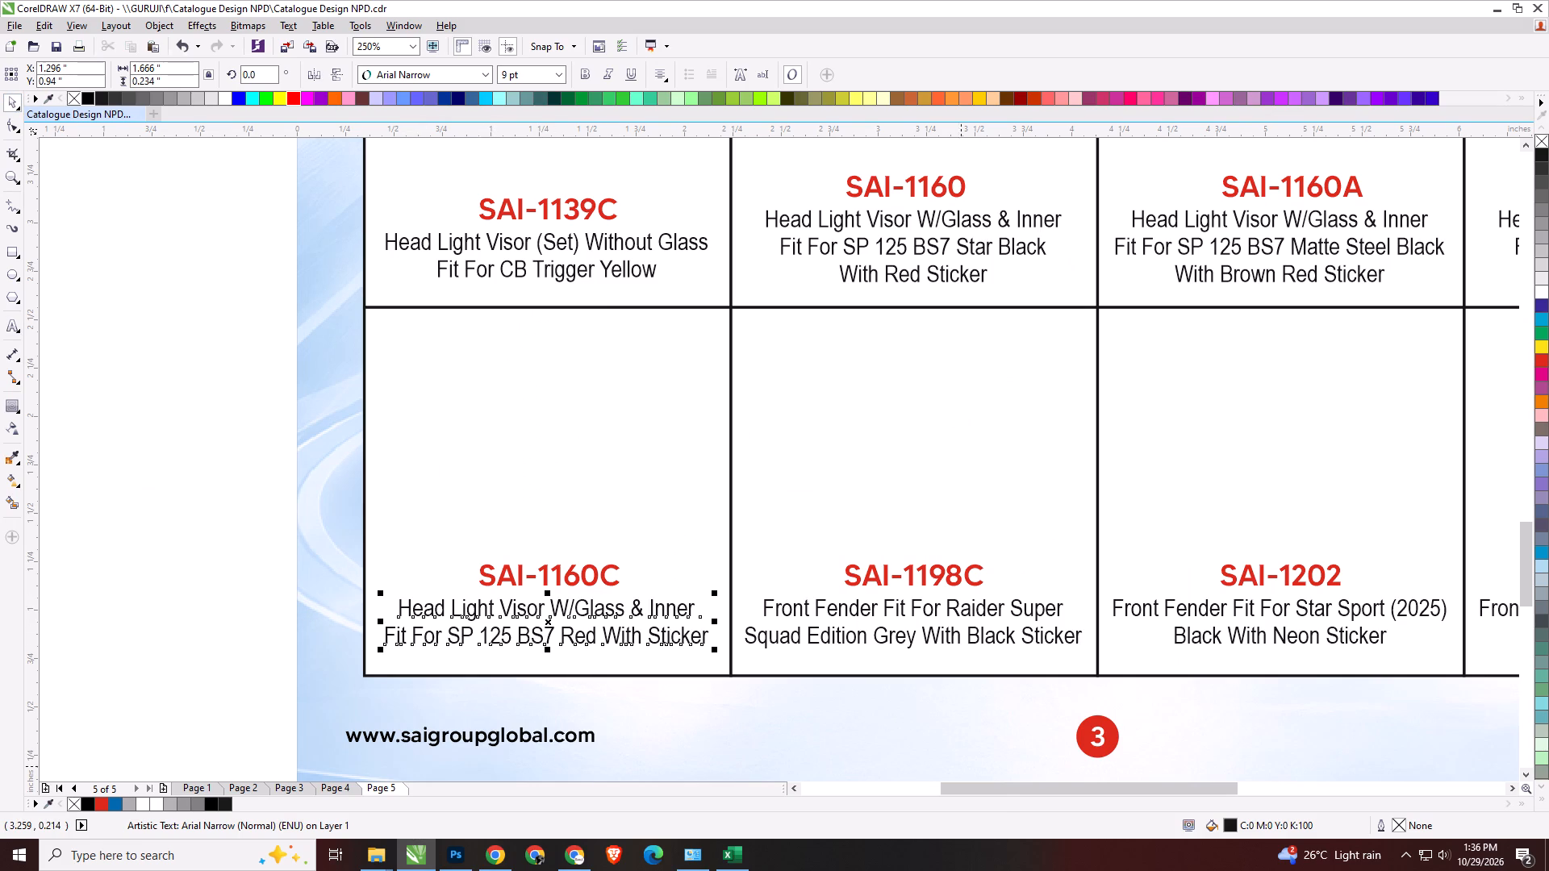
Copy the code SAI-1160D from the Excel list and paste it over SAI-1198C in the bottom grid row in CorelDRAW.
left_click_drag(997, 791, 1033, 792)
key("alt+Tab")
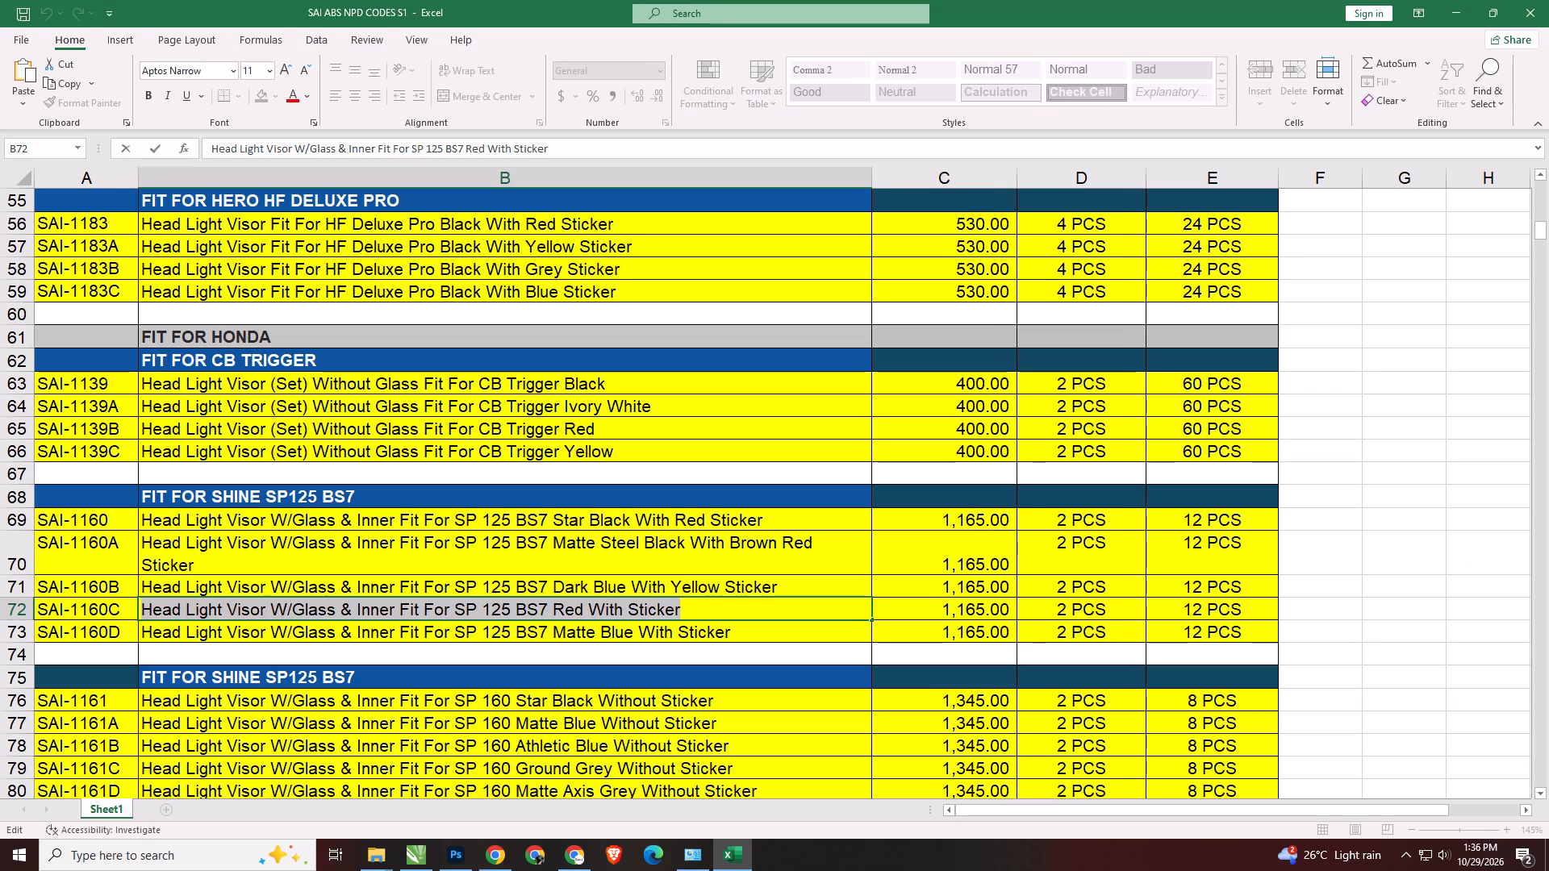
double_click(121, 628)
key("ctrl+a")
key("ctrl+c")
key("alt+Tab")
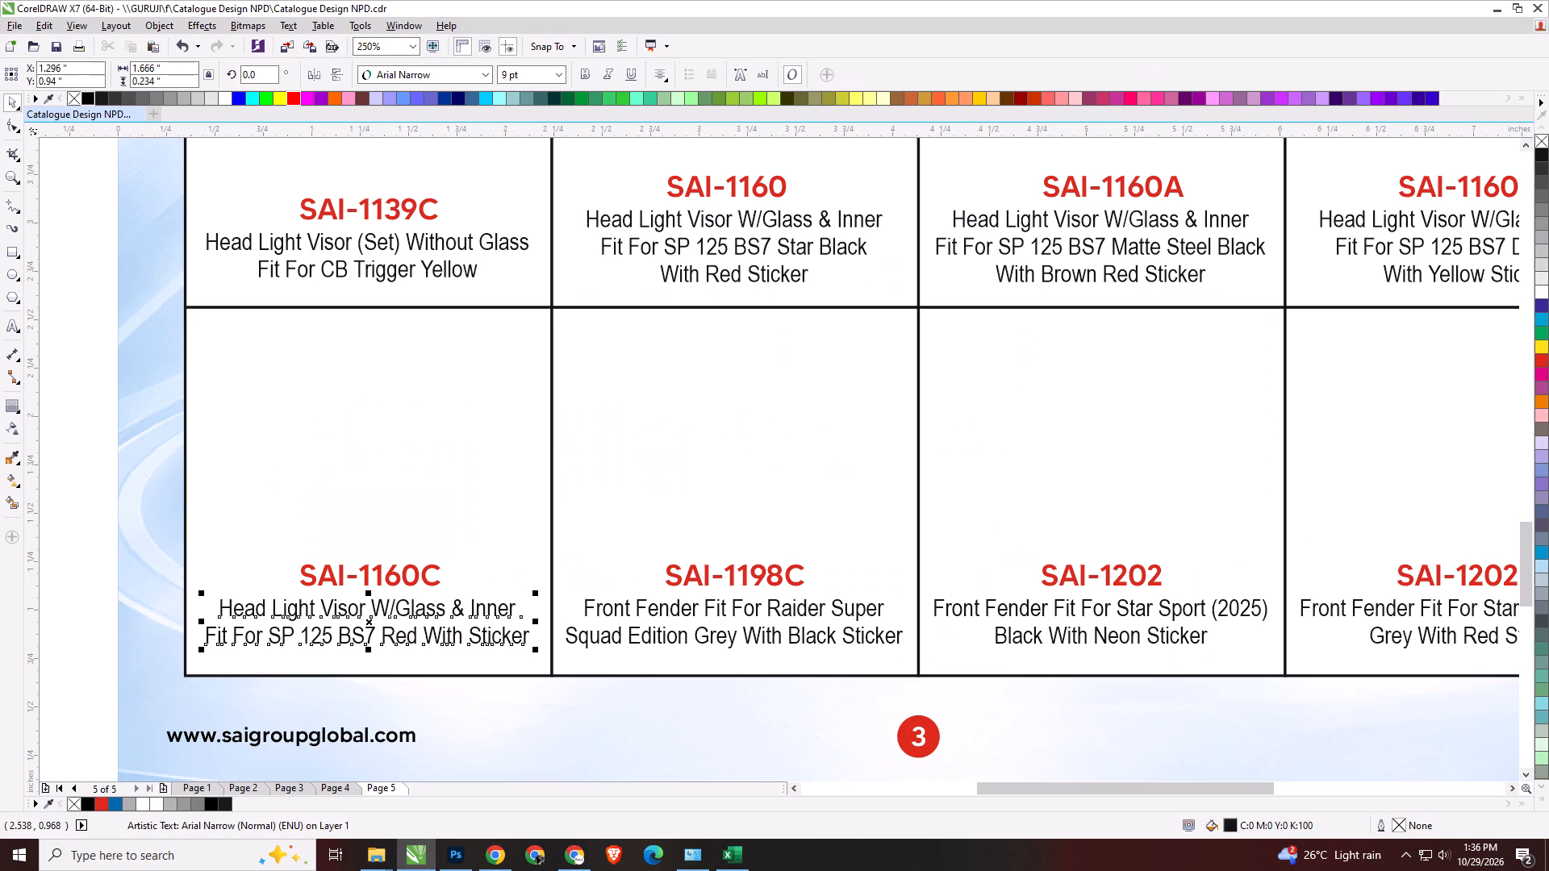
double_click(709, 576)
key("ctrl+a")
key("ctrl+v")
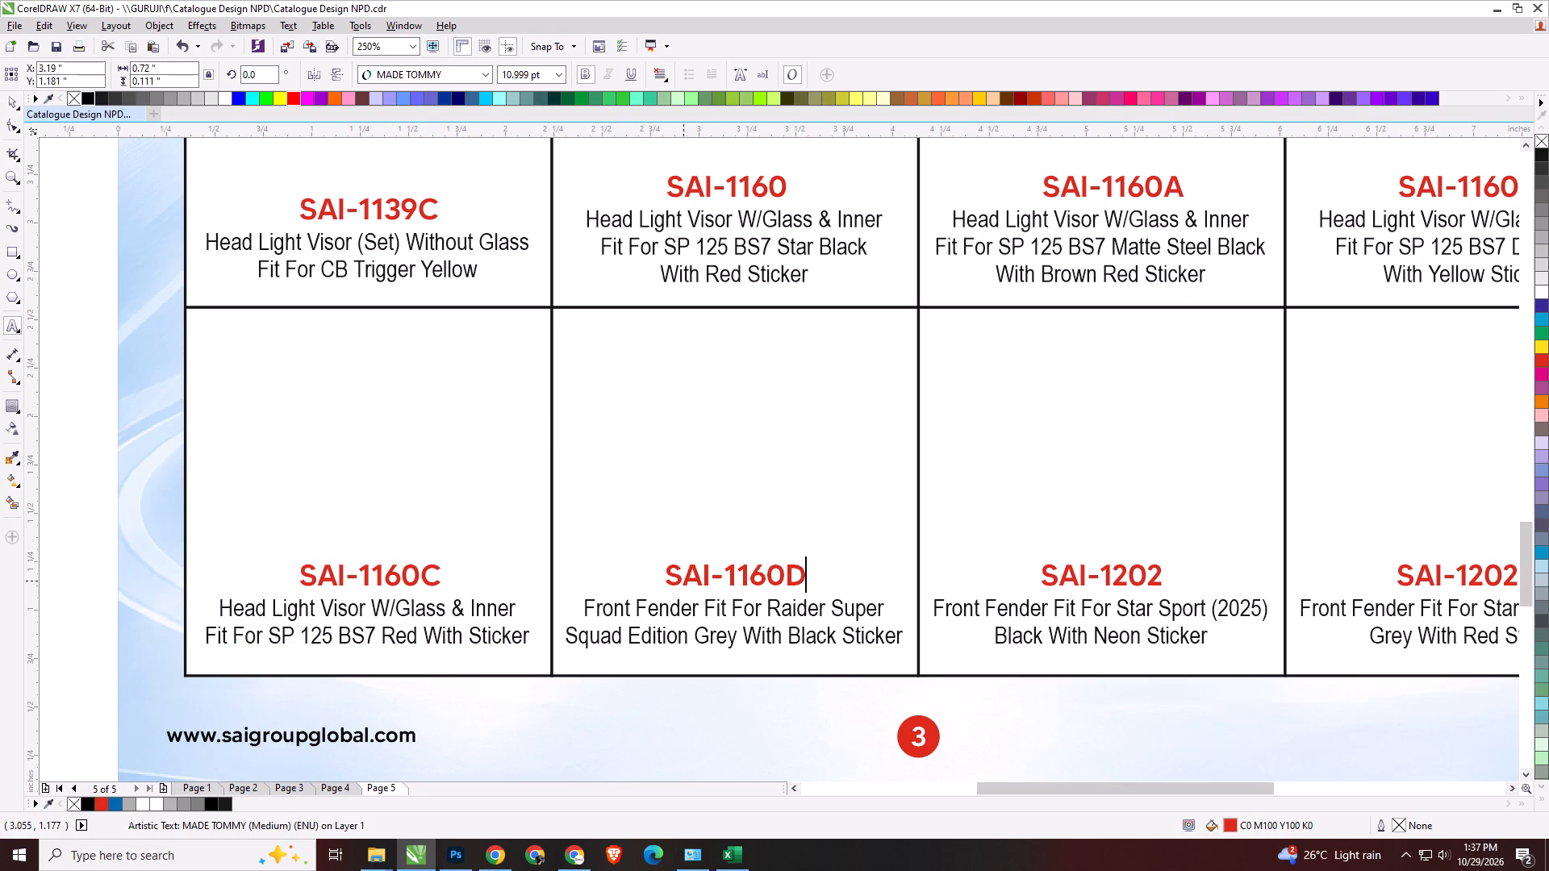
Replace SAI-1160D's description with Excel's "Head Light Visor W/Glass & Inner Fit For SP 125 BS7 Matte Blue With Sticker", breaking before "Fit" and "With".
left_click(683, 614)
key("alt+Tab")
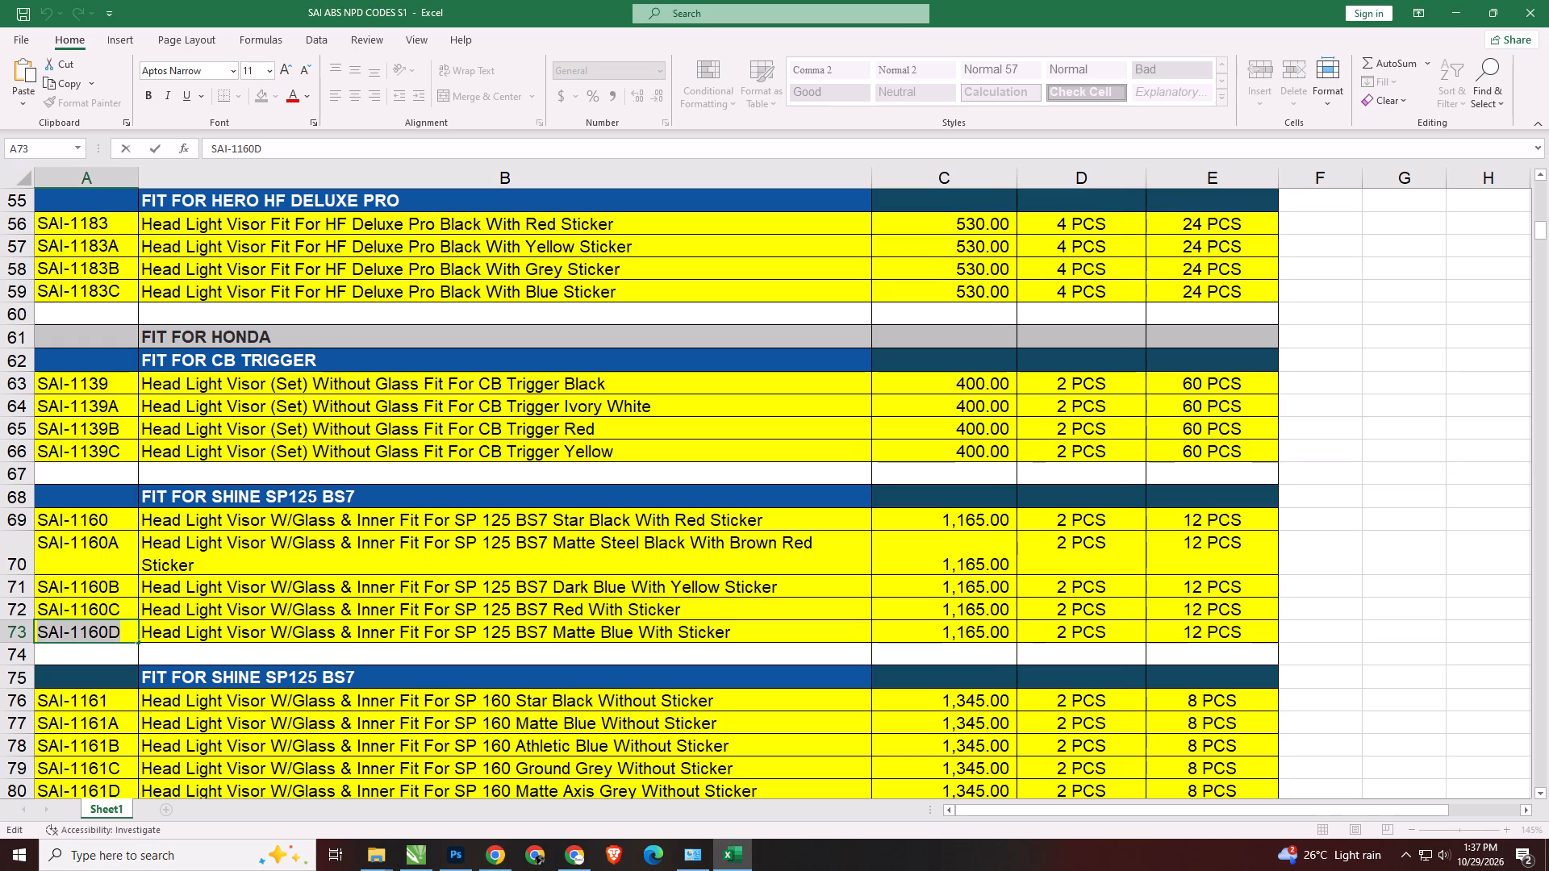
double_click(253, 635)
key("ctrl+a")
key("ctrl+c")
key("alt+Tab")
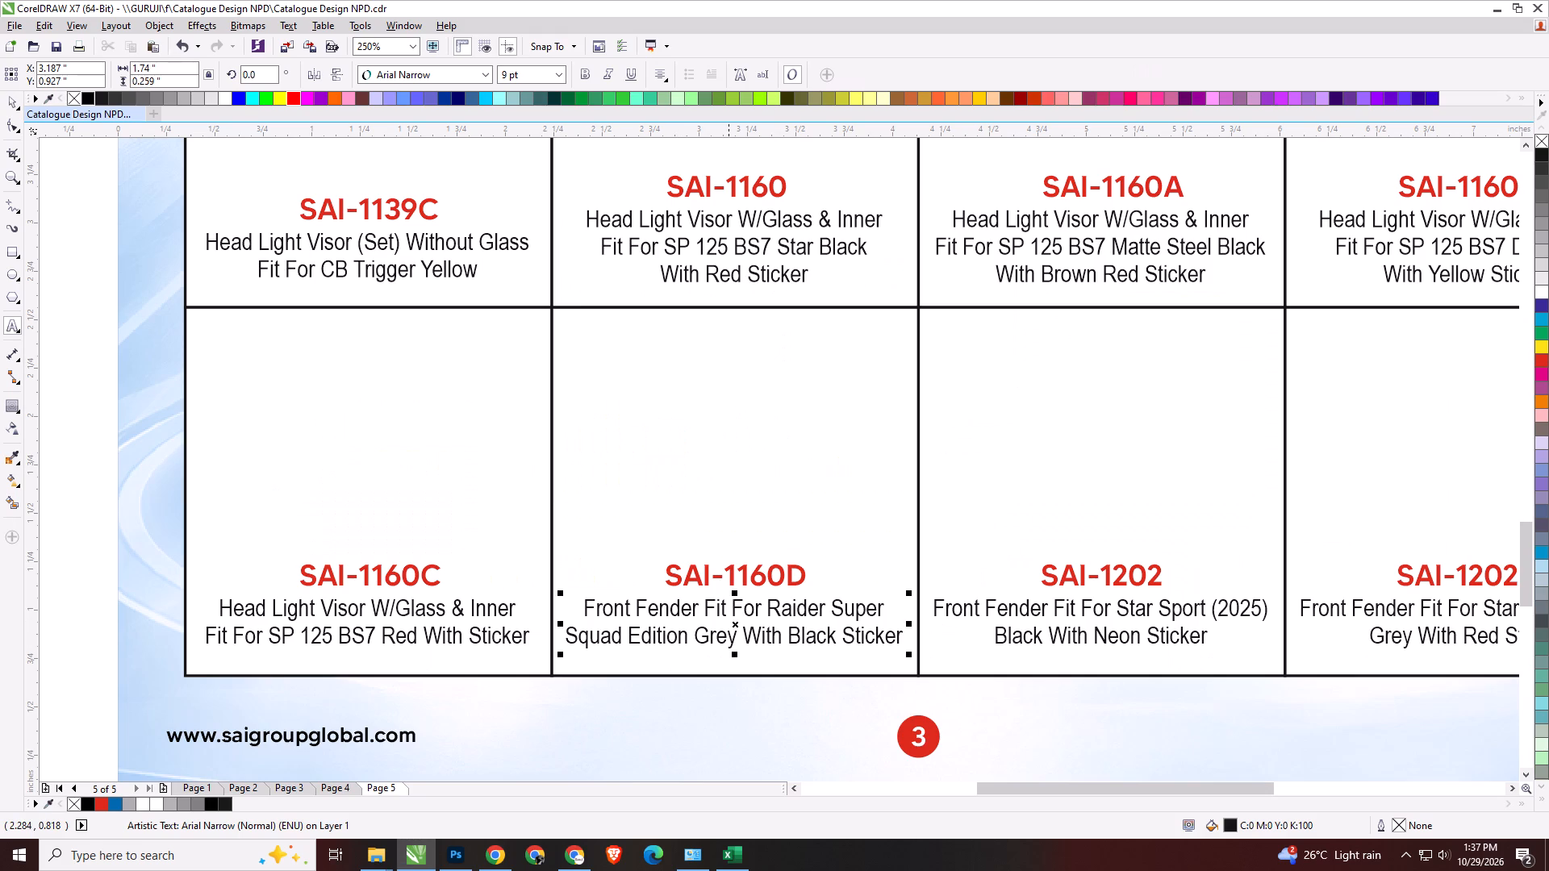
double_click(729, 621)
key("ctrl+a")
key("ctrl+v")
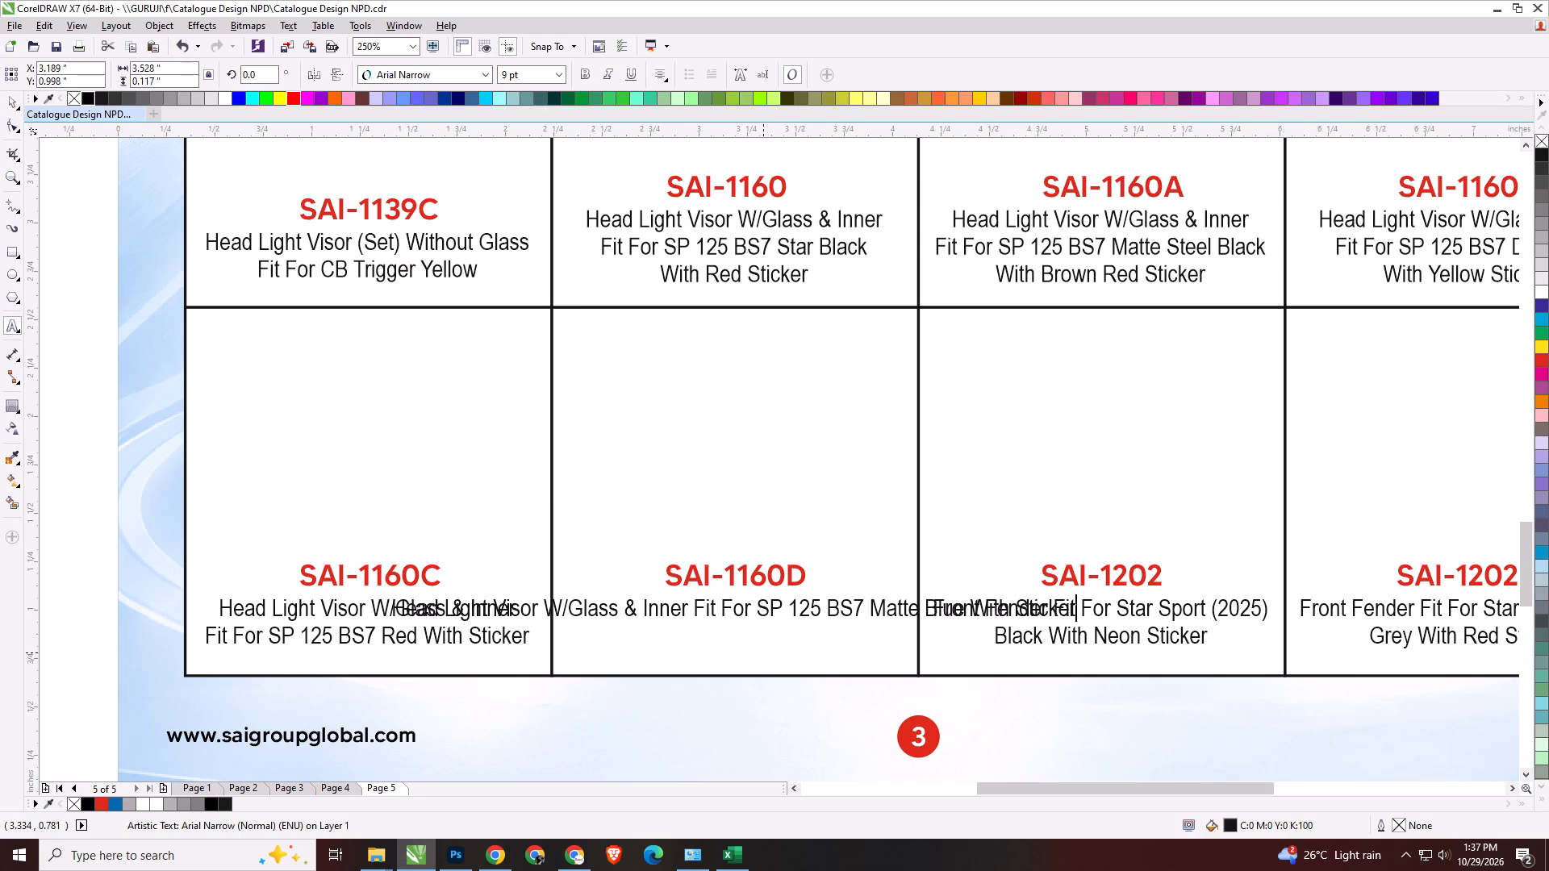
left_click(695, 613)
key("Return")
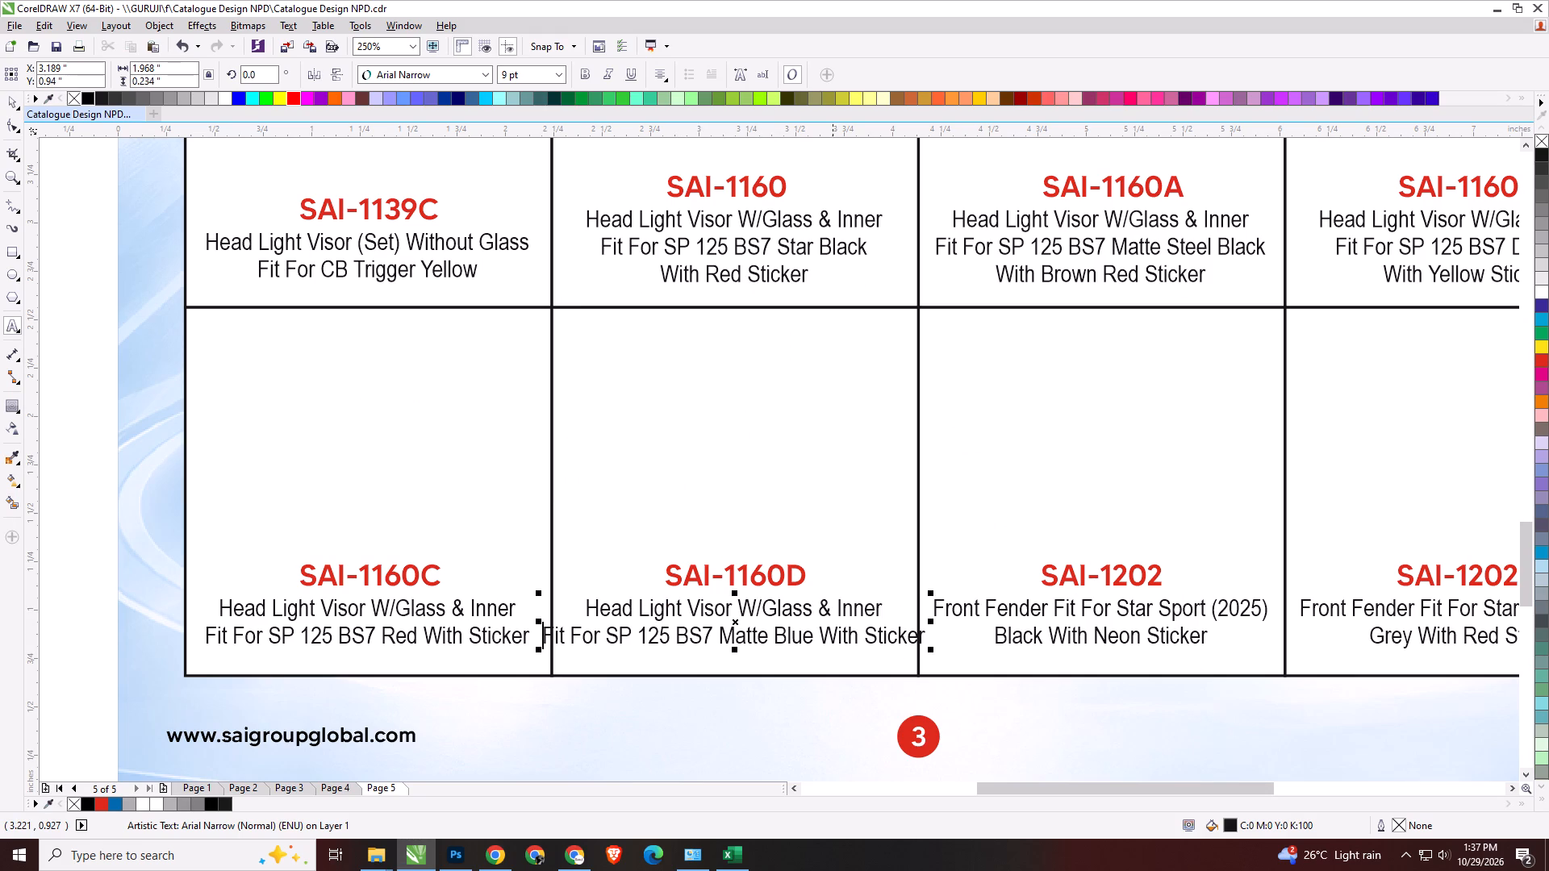
left_click(813, 636)
key("Right")
key("Return")
left_click(15, 103)
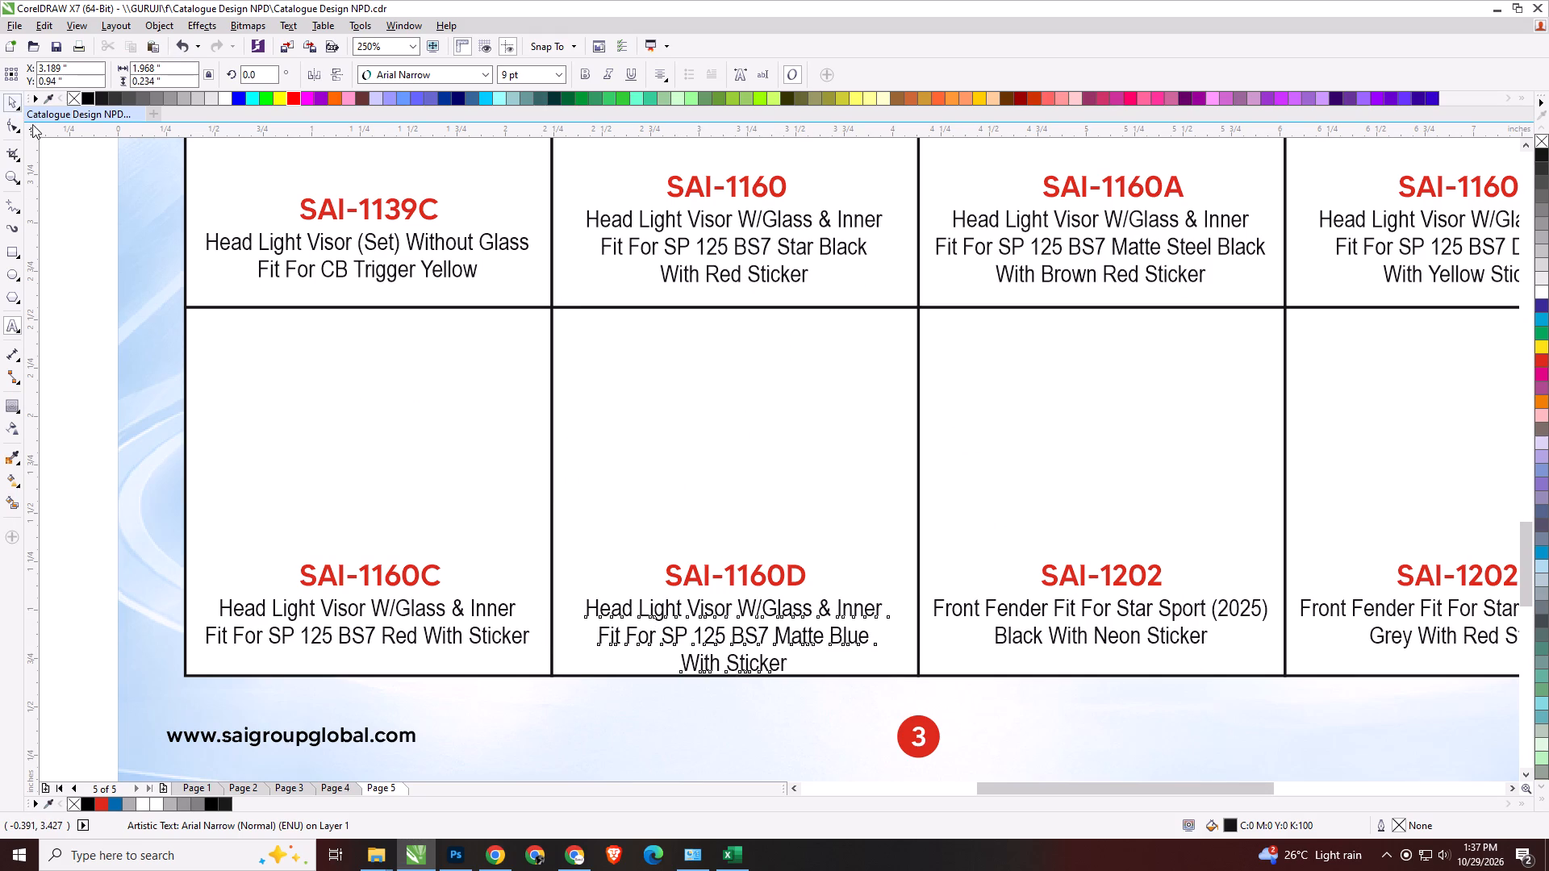
Group the SAI-1160D code with its description, align the group's bottom edge to the SAI-1160C description, and ungroup it.
left_click(678, 579, "shift")
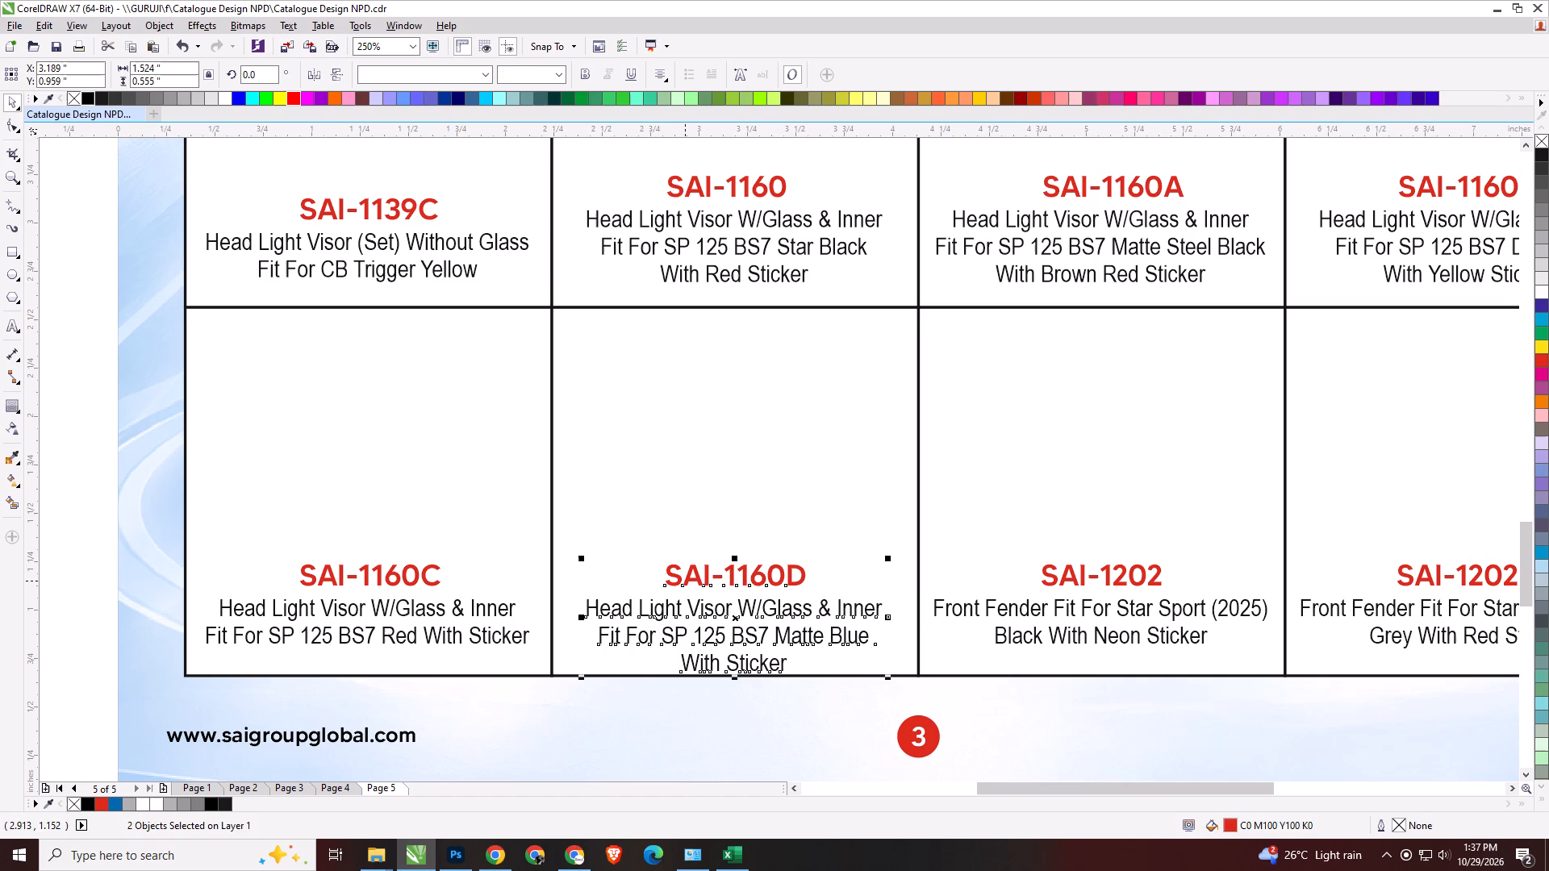
key("ctrl+g")
left_click(526, 636, "shift")
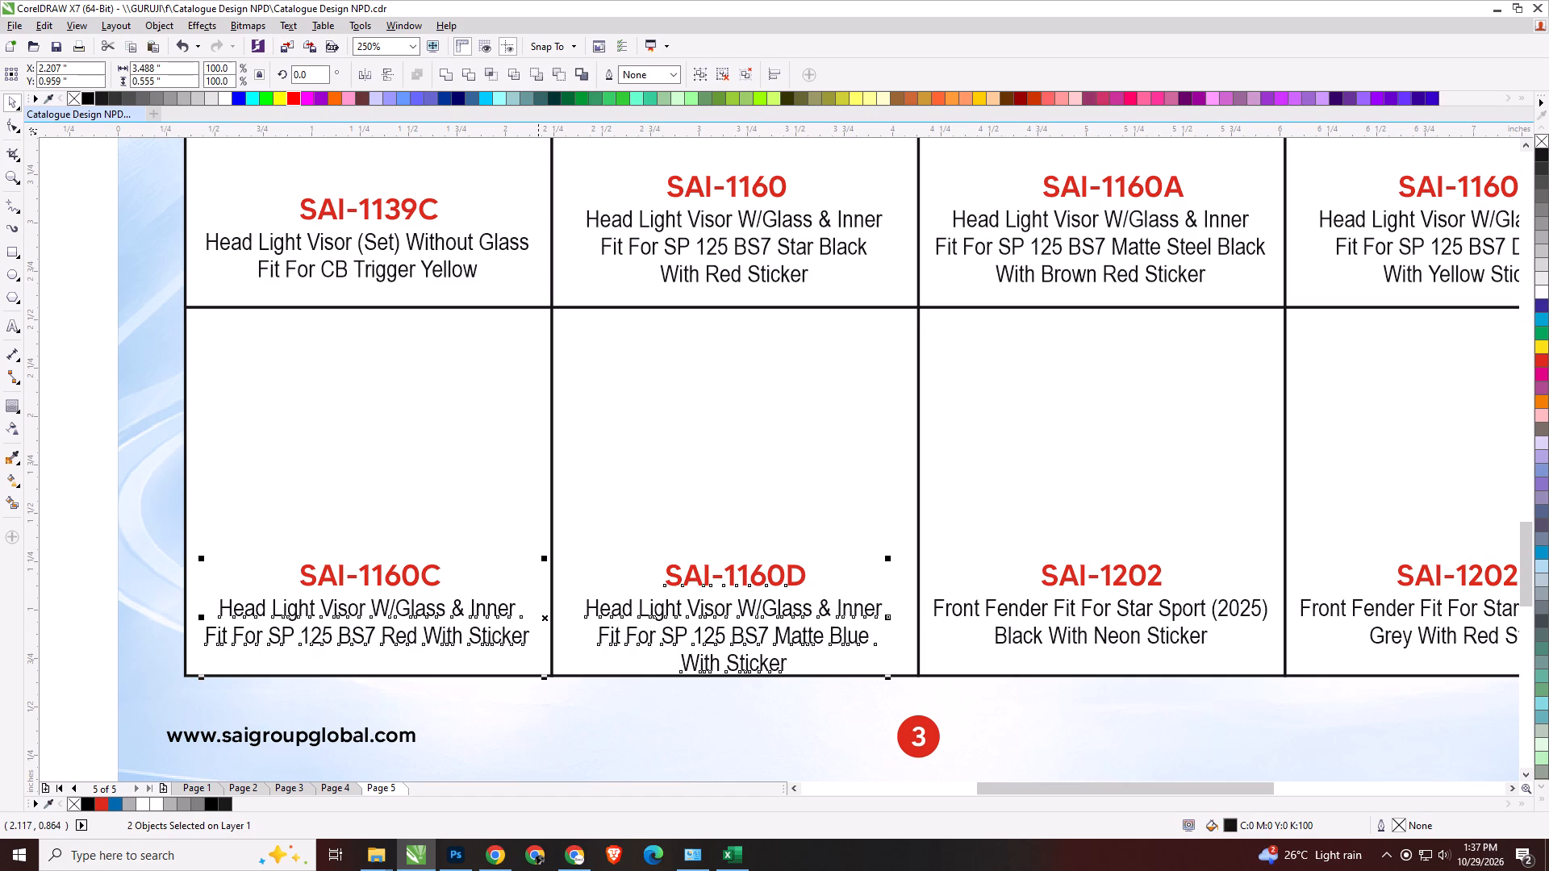
key("b")
left_click(681, 721)
left_click(712, 629)
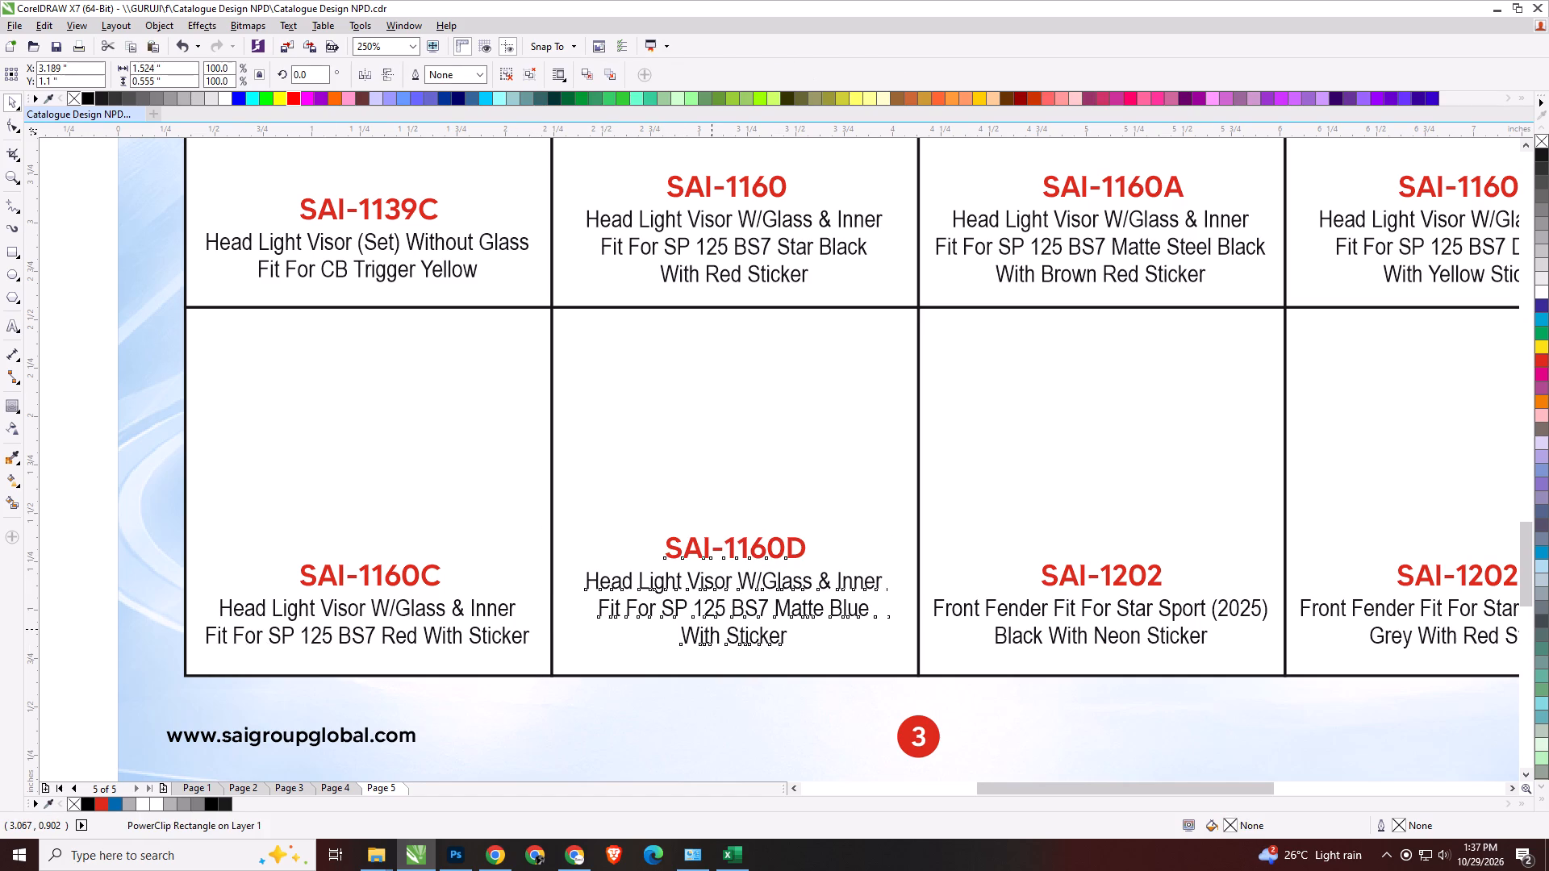
key("ctrl+u")
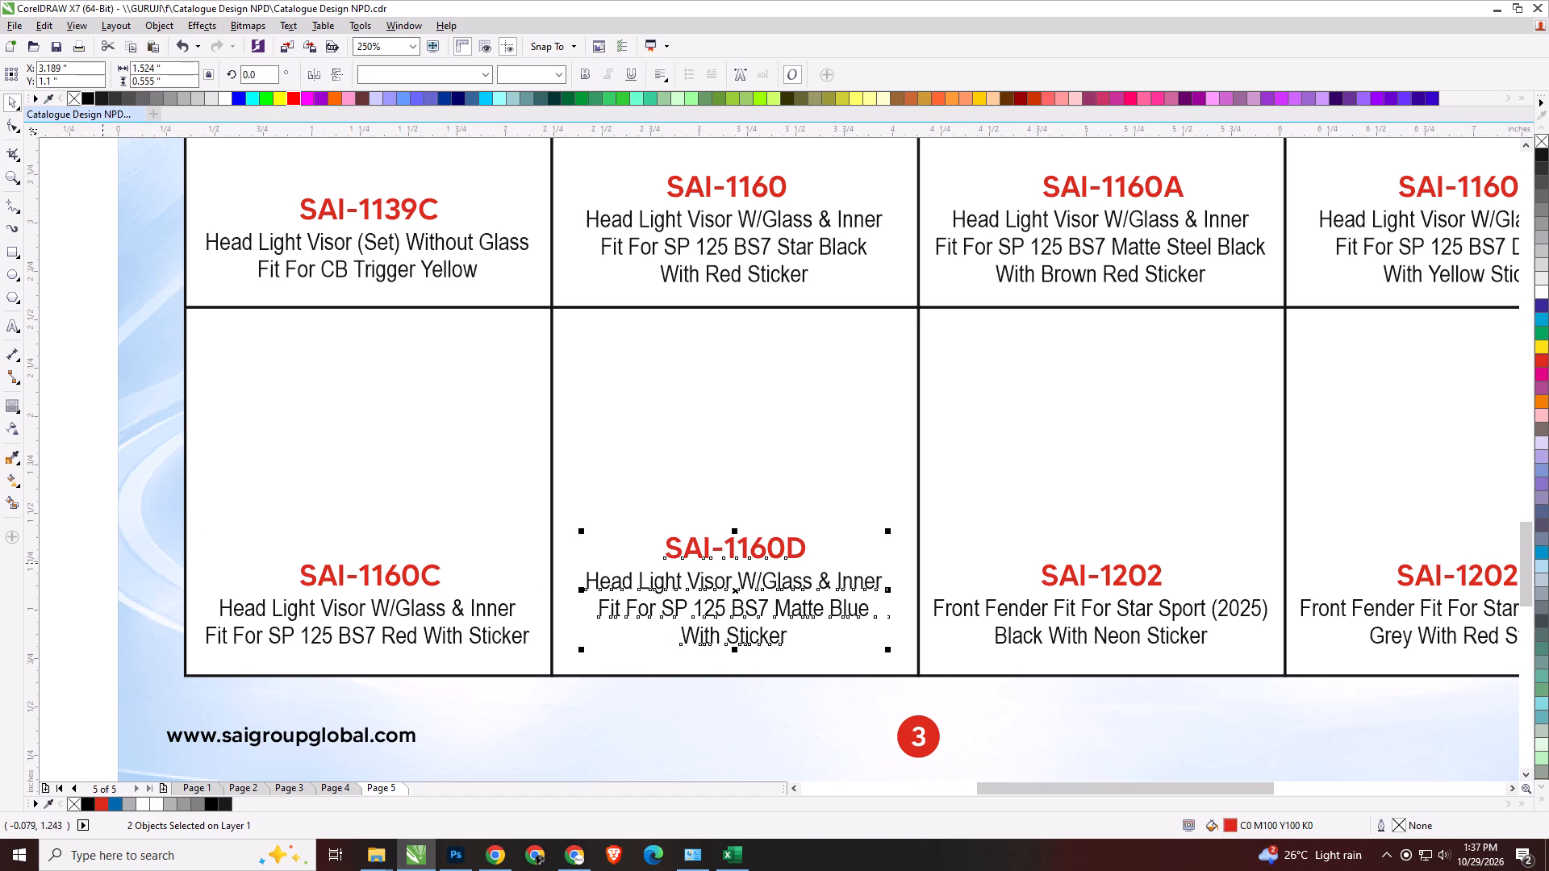
left_click(102, 563)
Copy the code SAI-1161 from the Excel list and paste it over SAI-1202 in the bottom grid row in CorelDRAW.
left_click_drag(1062, 787, 1117, 783)
key("alt+Tab")
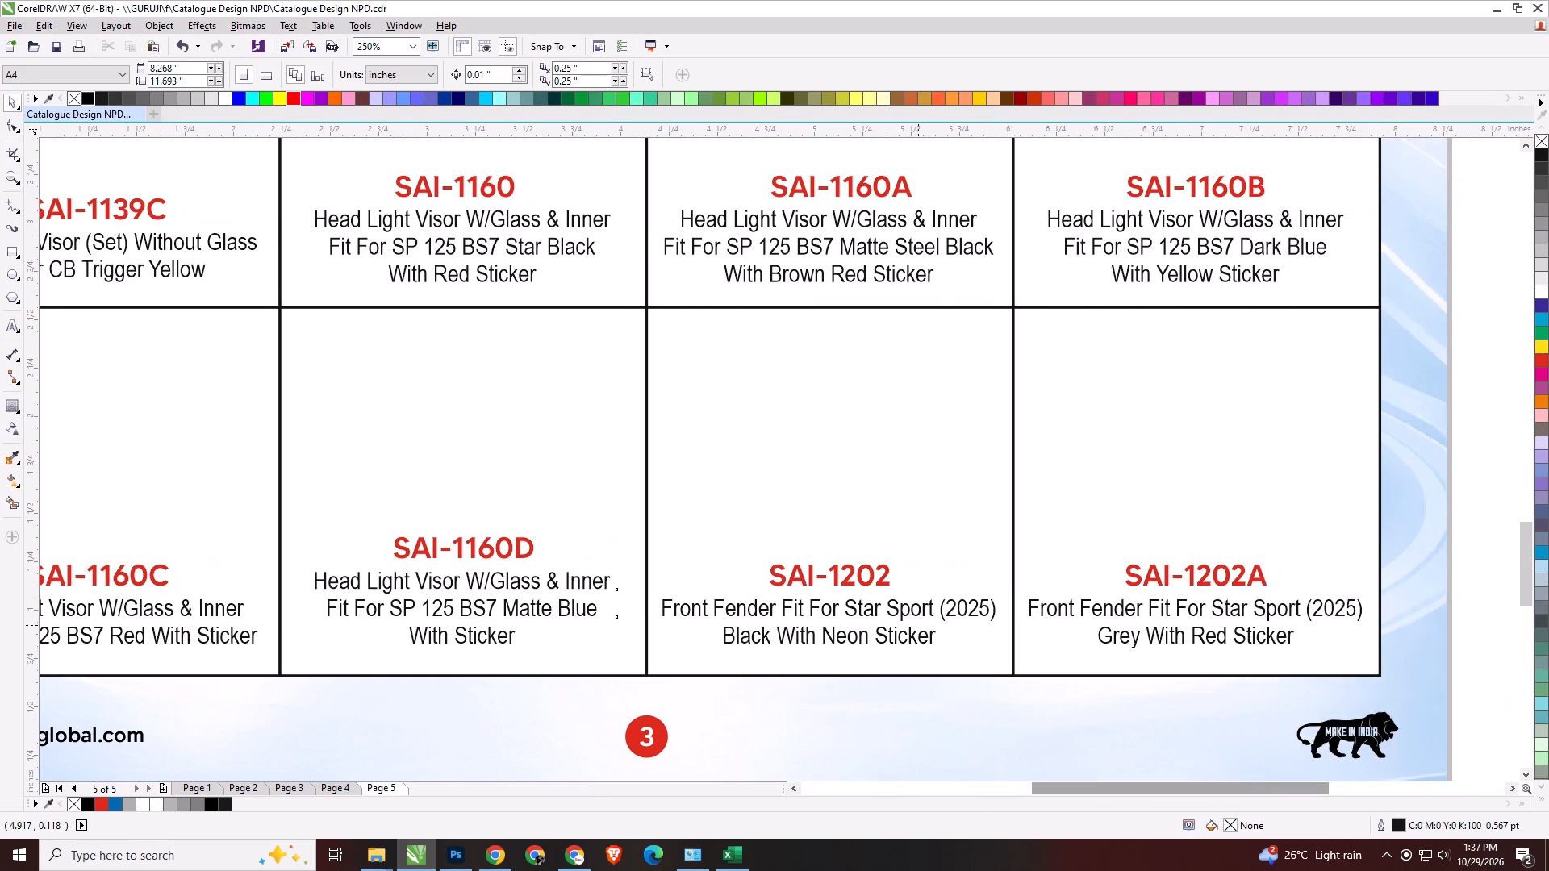
scroll(751, 595, "down", 3)
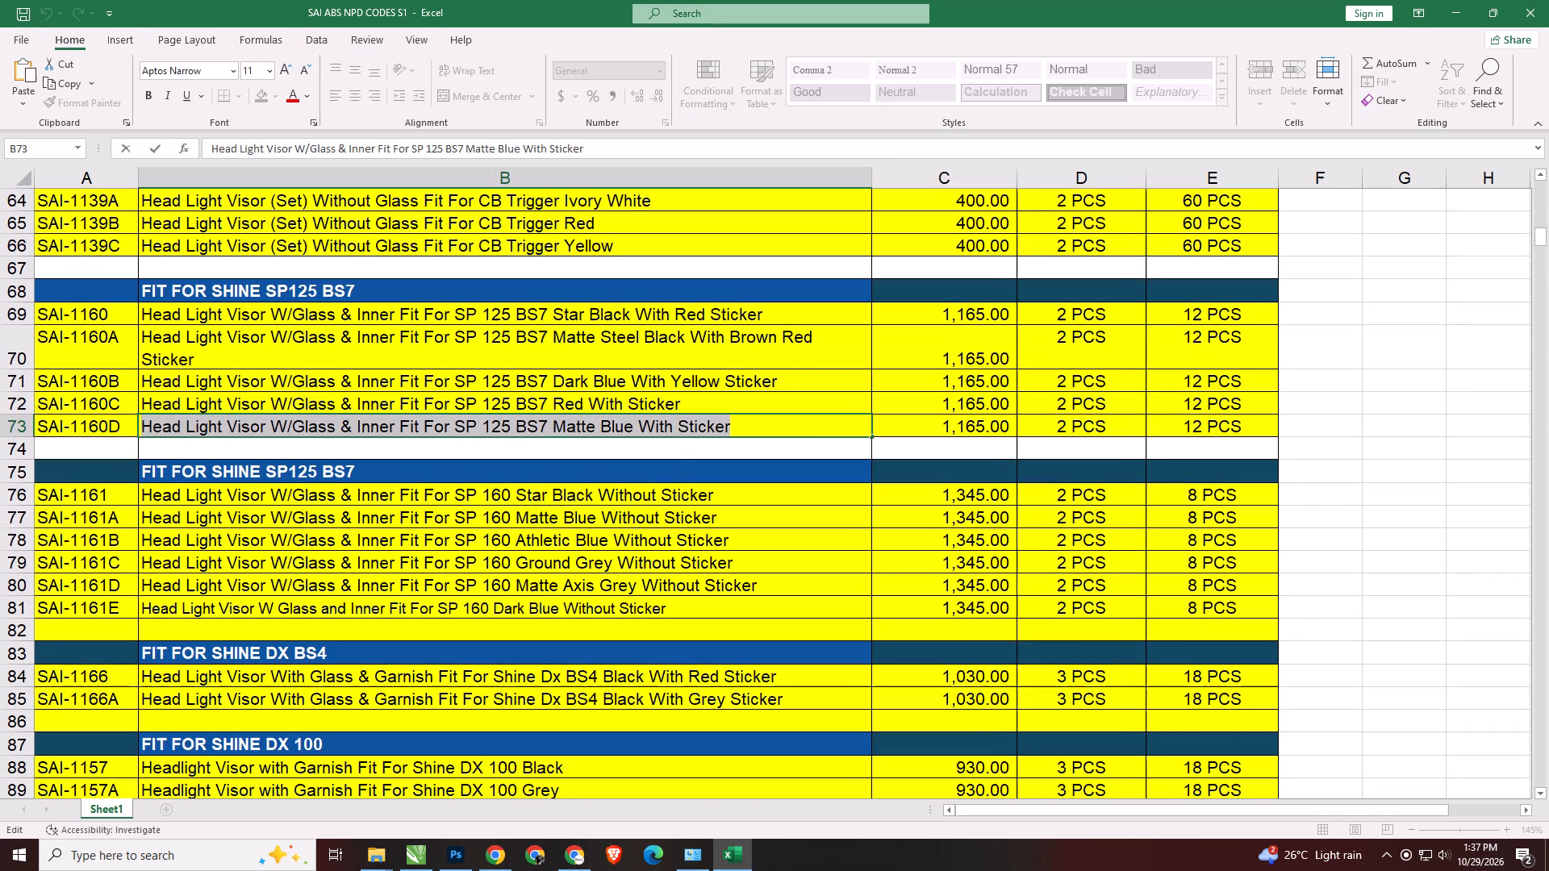
double_click(113, 498)
key("ctrl+a")
key("ctrl+c")
key("alt+Tab")
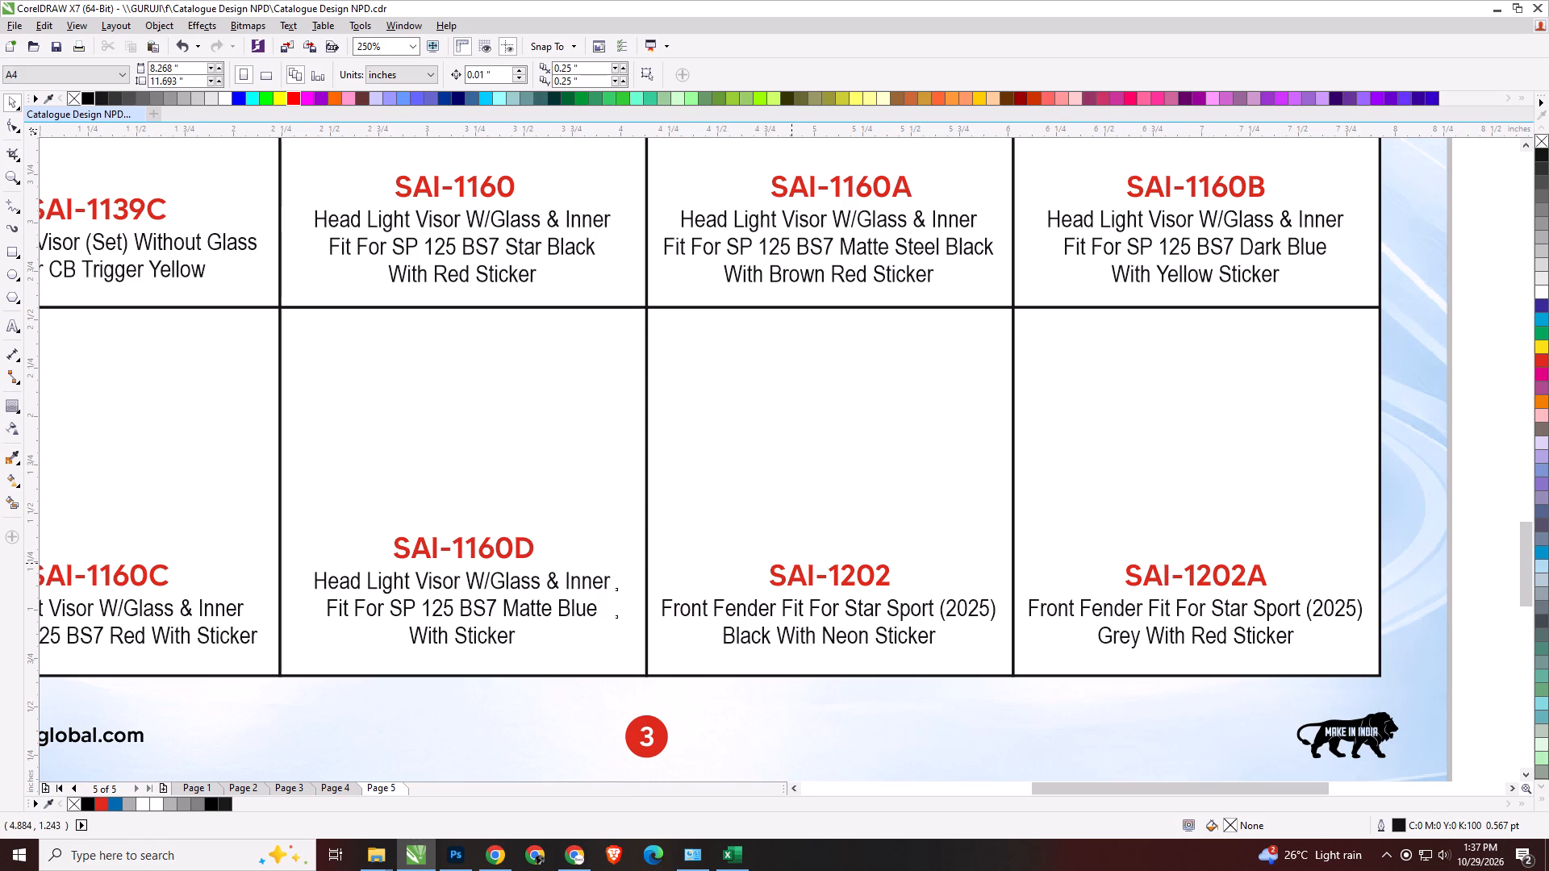
double_click(798, 569)
key("ctrl+a")
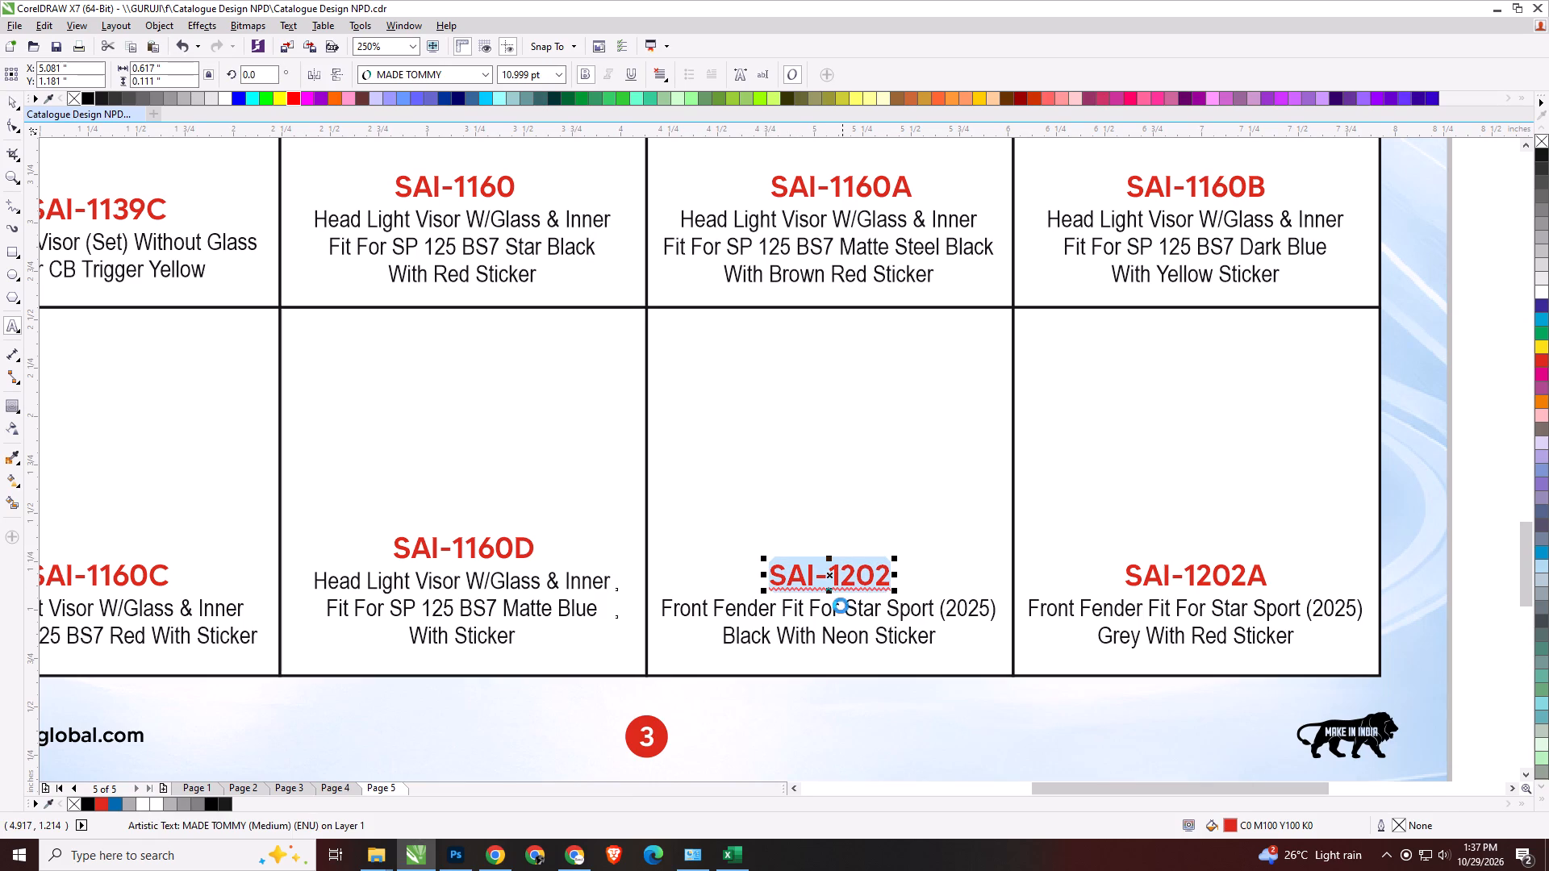
key("ctrl+v")
Replace SAI-1161's description with Excel's "Head Light Visor W/Glass & Inner Fit For SP 160 Star Black Without Sticker", breaking before "Fit" and "Without".
left_click(859, 613)
key("alt+Tab")
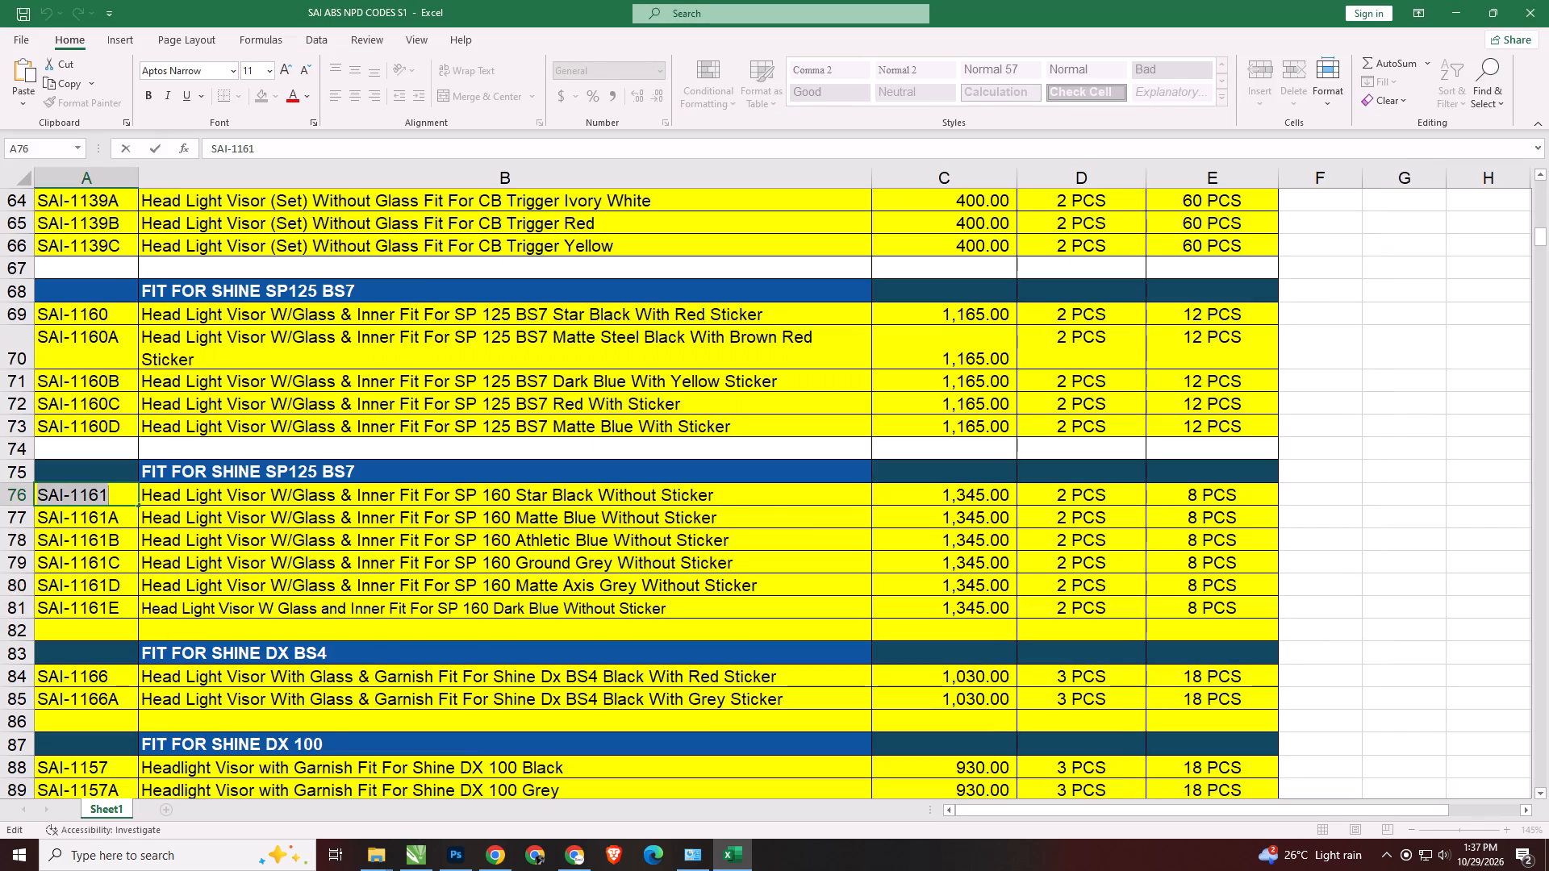
double_click(259, 502)
key("ctrl+a")
key("ctrl+c")
key("alt+Tab")
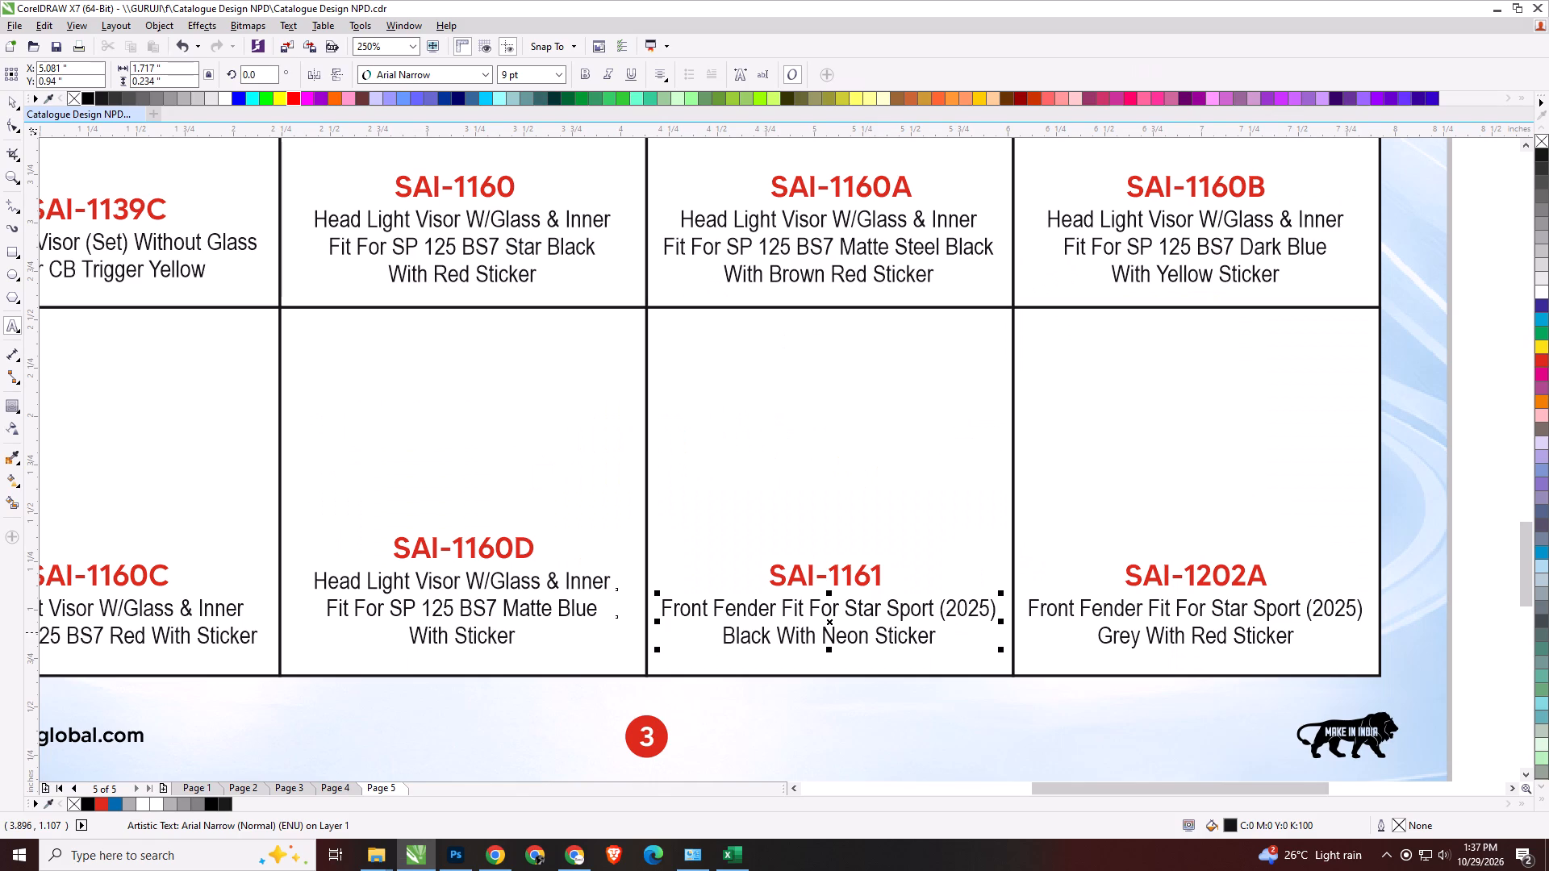
left_click(863, 615)
key("ctrl+a")
key("ctrl+v")
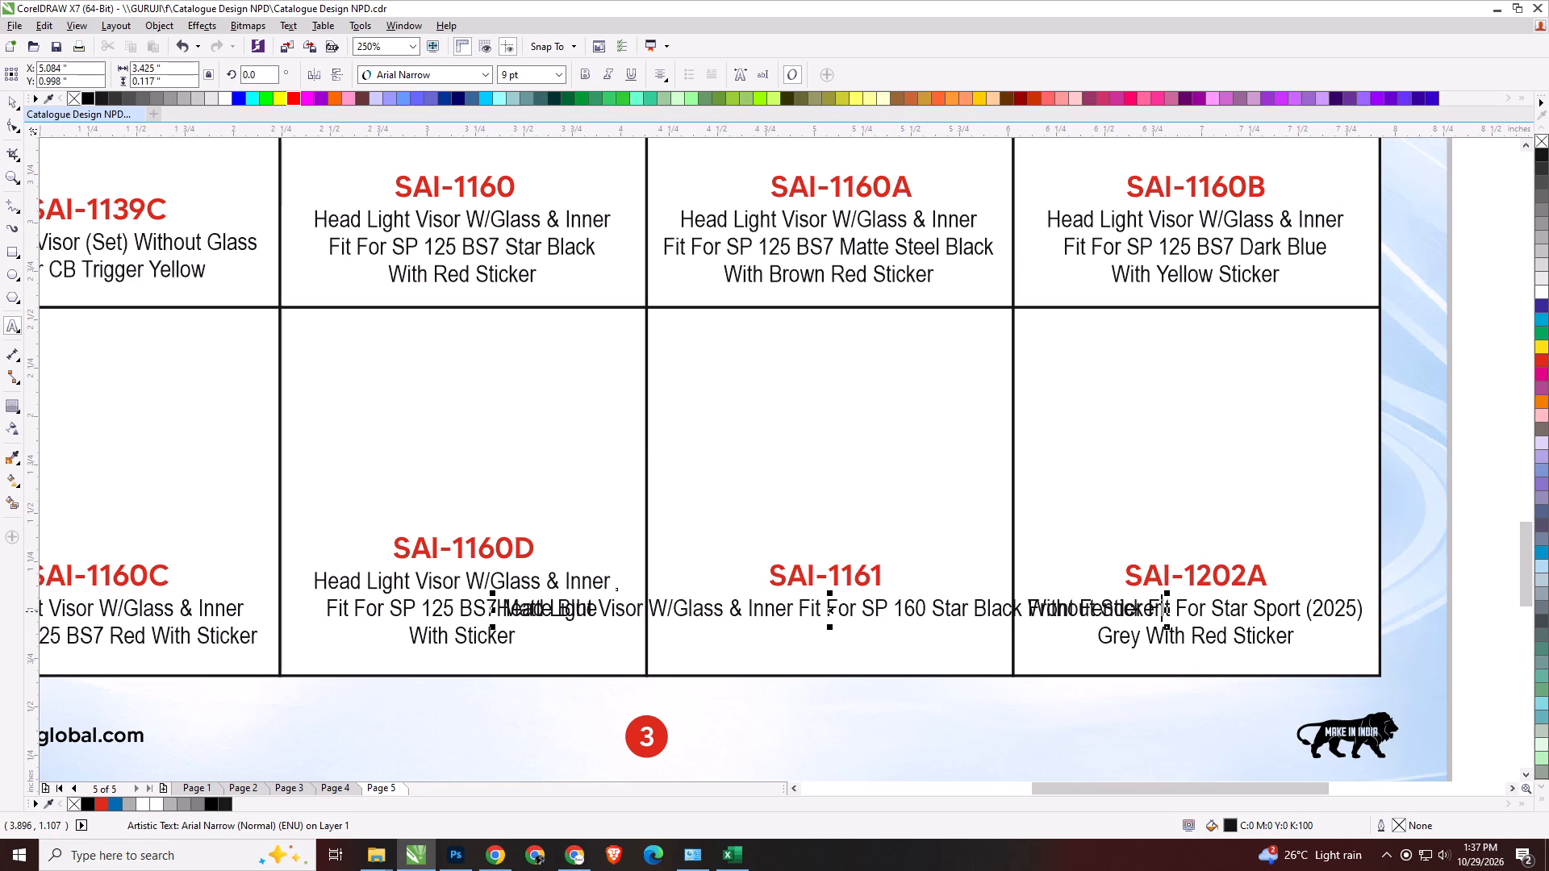
left_click(798, 611)
key("Return")
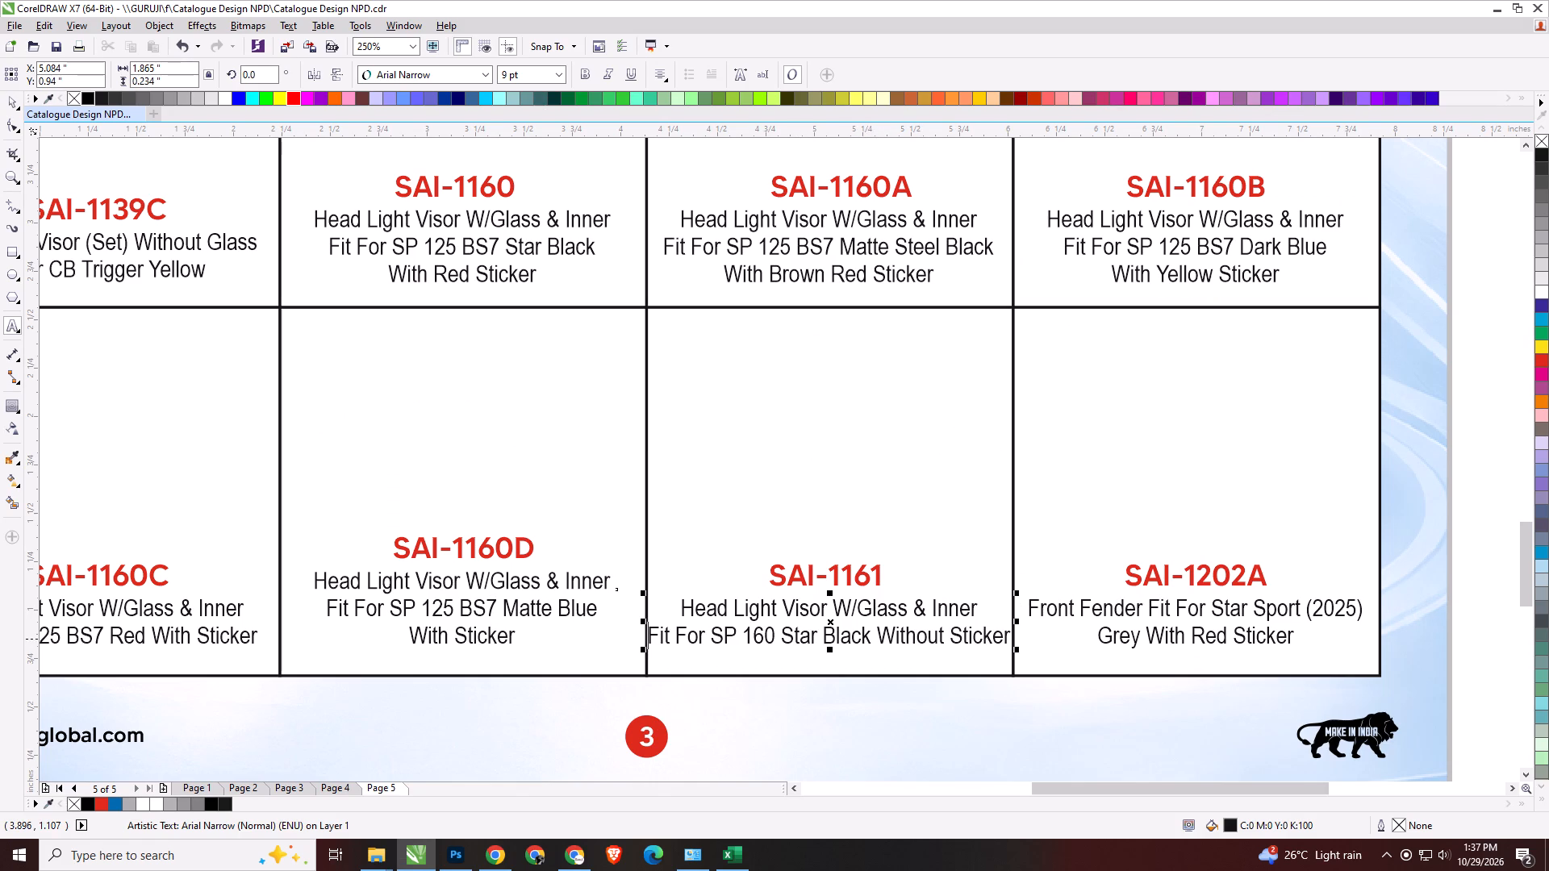
left_click(880, 636)
key("Return")
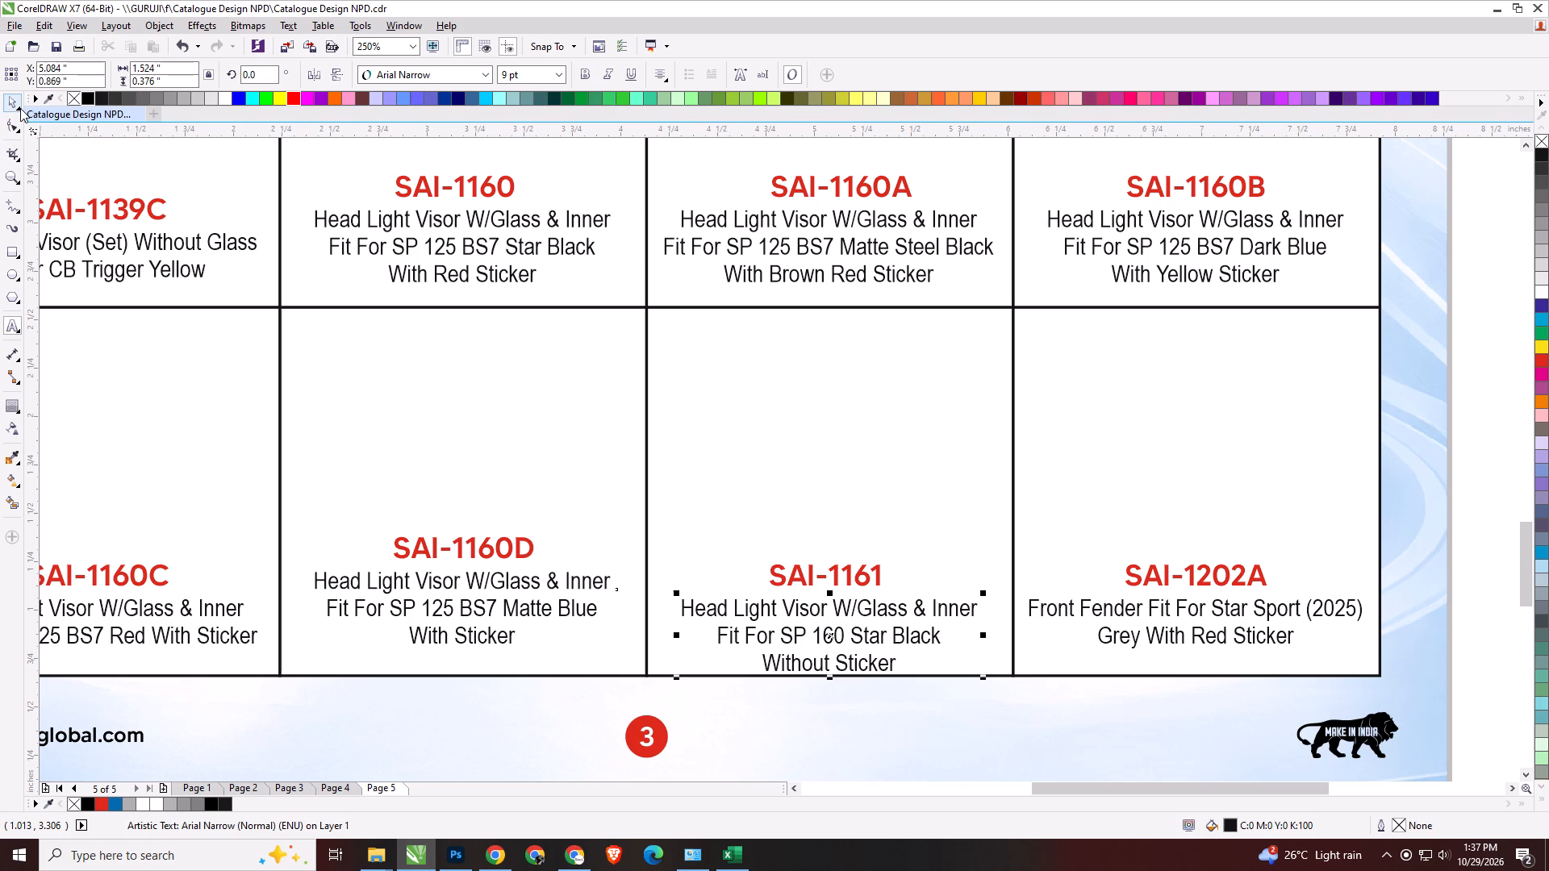
Group the SAI-1161 code with its description and align the group's bottom edge to the SAI-1160D description.
left_click(20, 108)
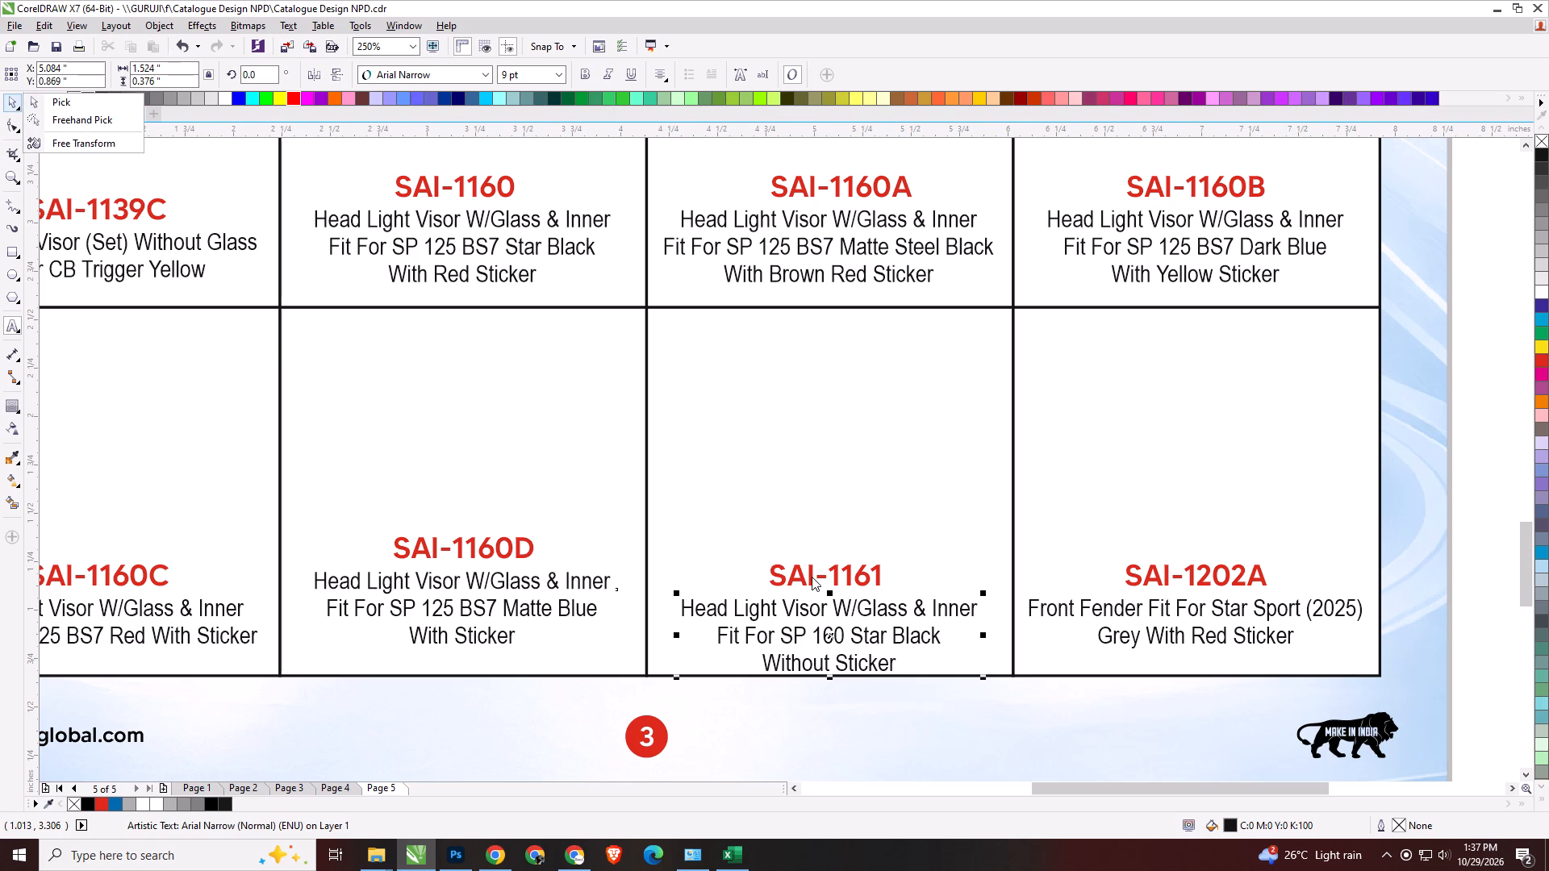
left_click(812, 577, "shift")
left_click(805, 581)
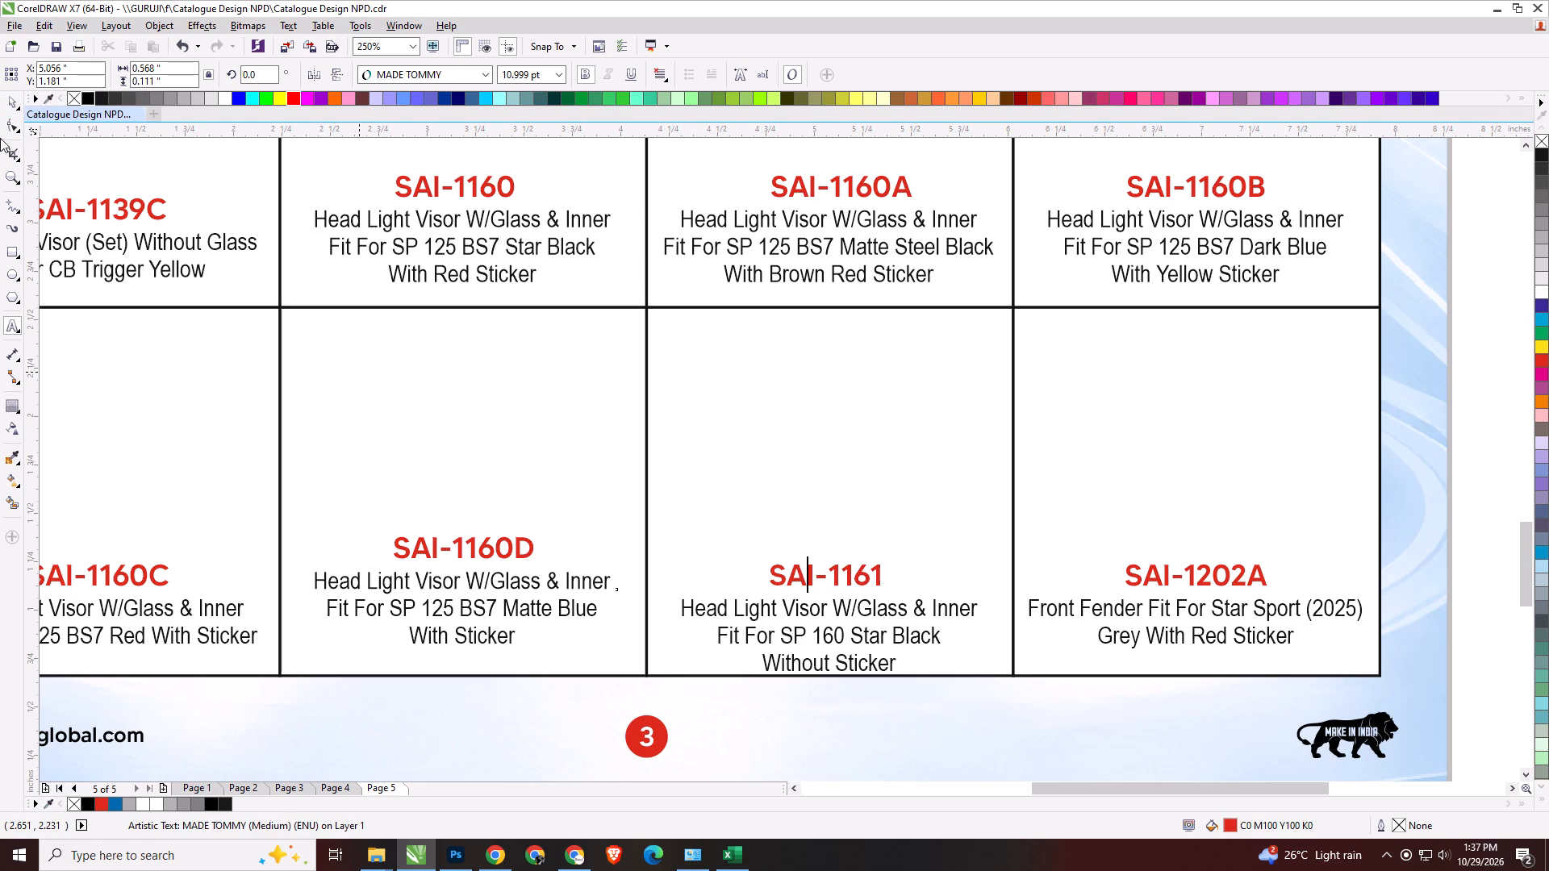
left_click(8, 111)
left_click(794, 636, "shift")
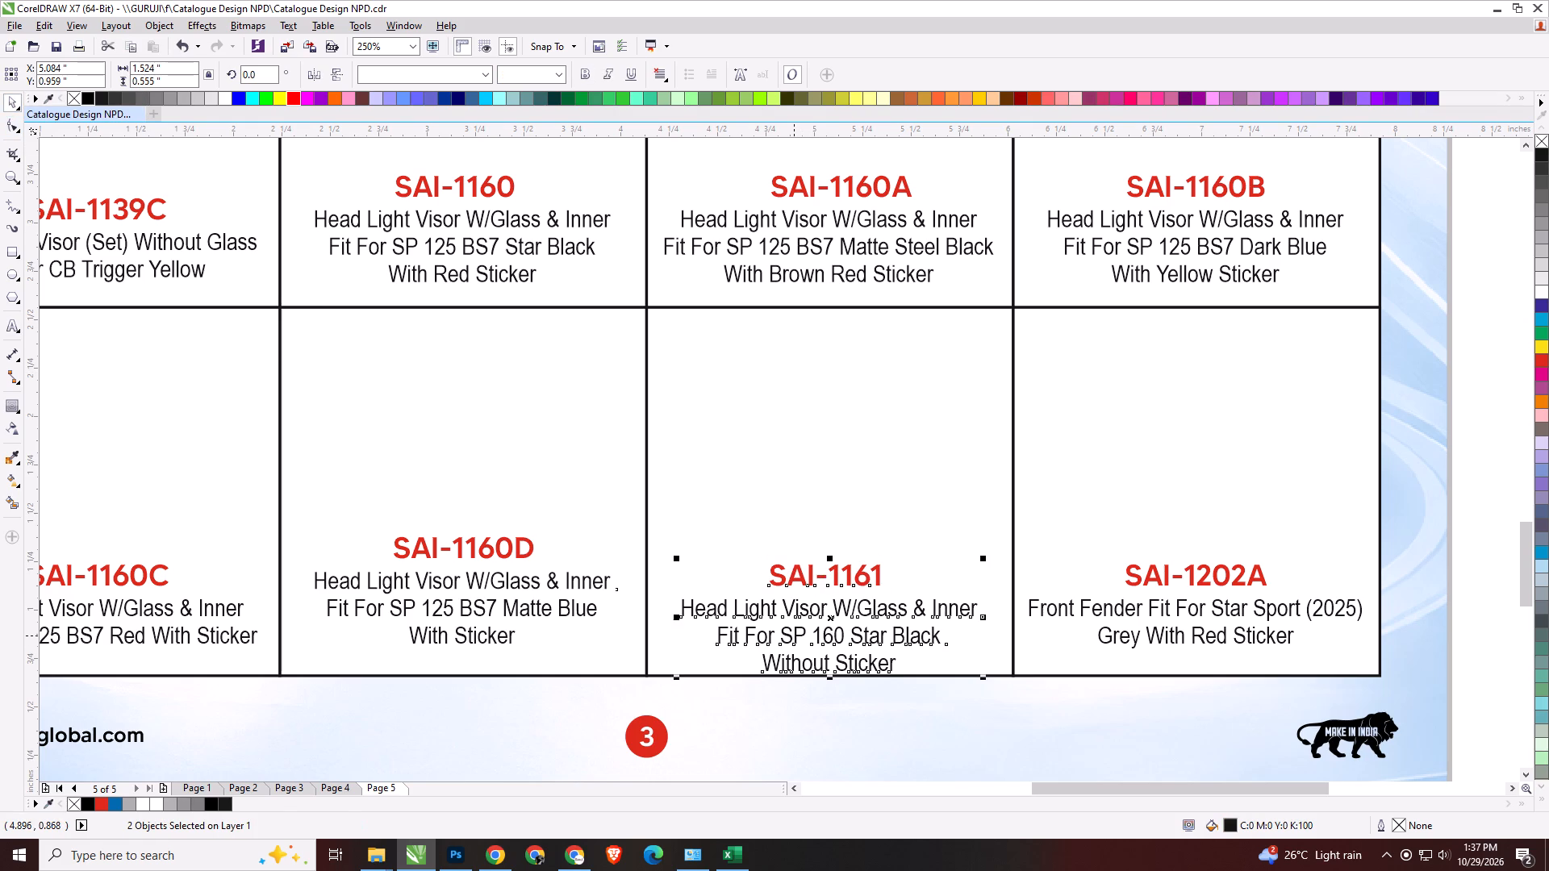
key("ctrl+g")
left_click(580, 614, "shift")
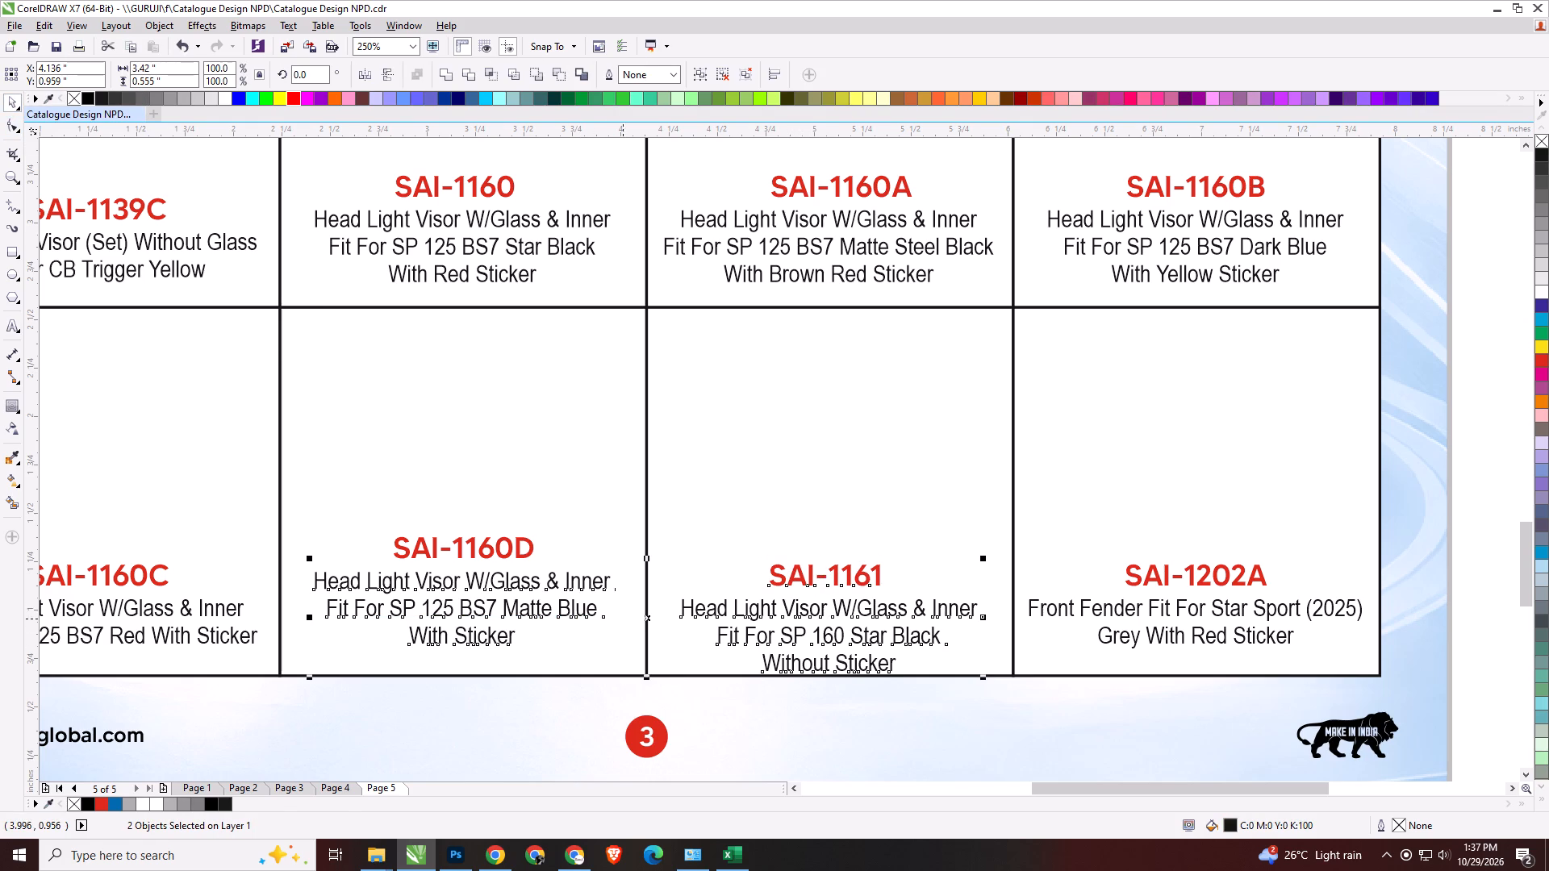
key("b")
left_click(1466, 544)
Copy the code SAI-1161A from the Excel list and paste it over SAI-1202A in the bottom grid row in CorelDRAW.
key("alt+Tab")
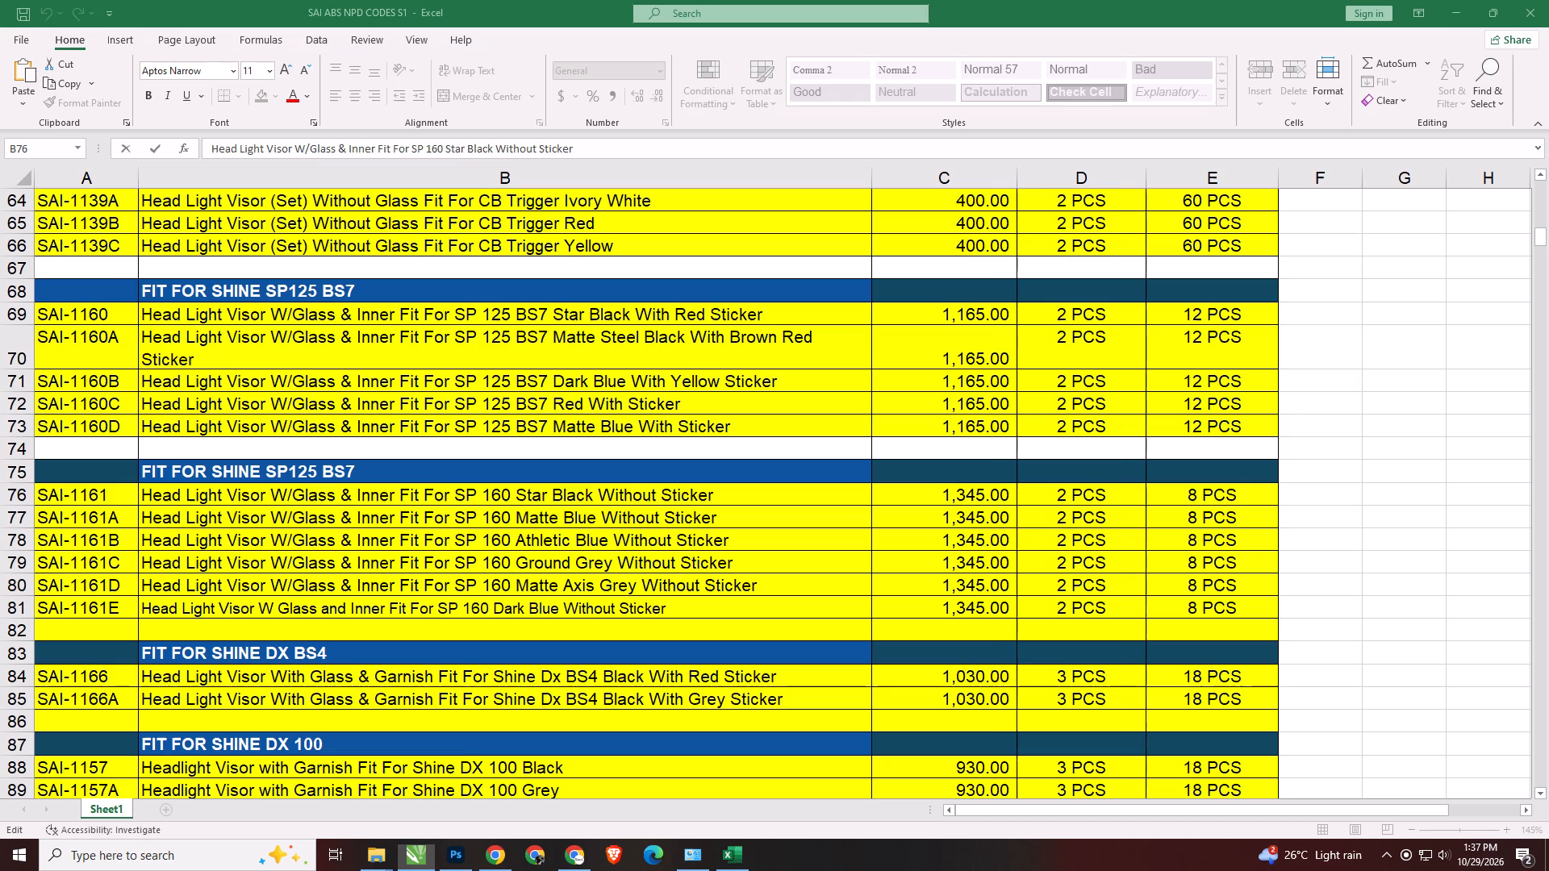
double_click(115, 520)
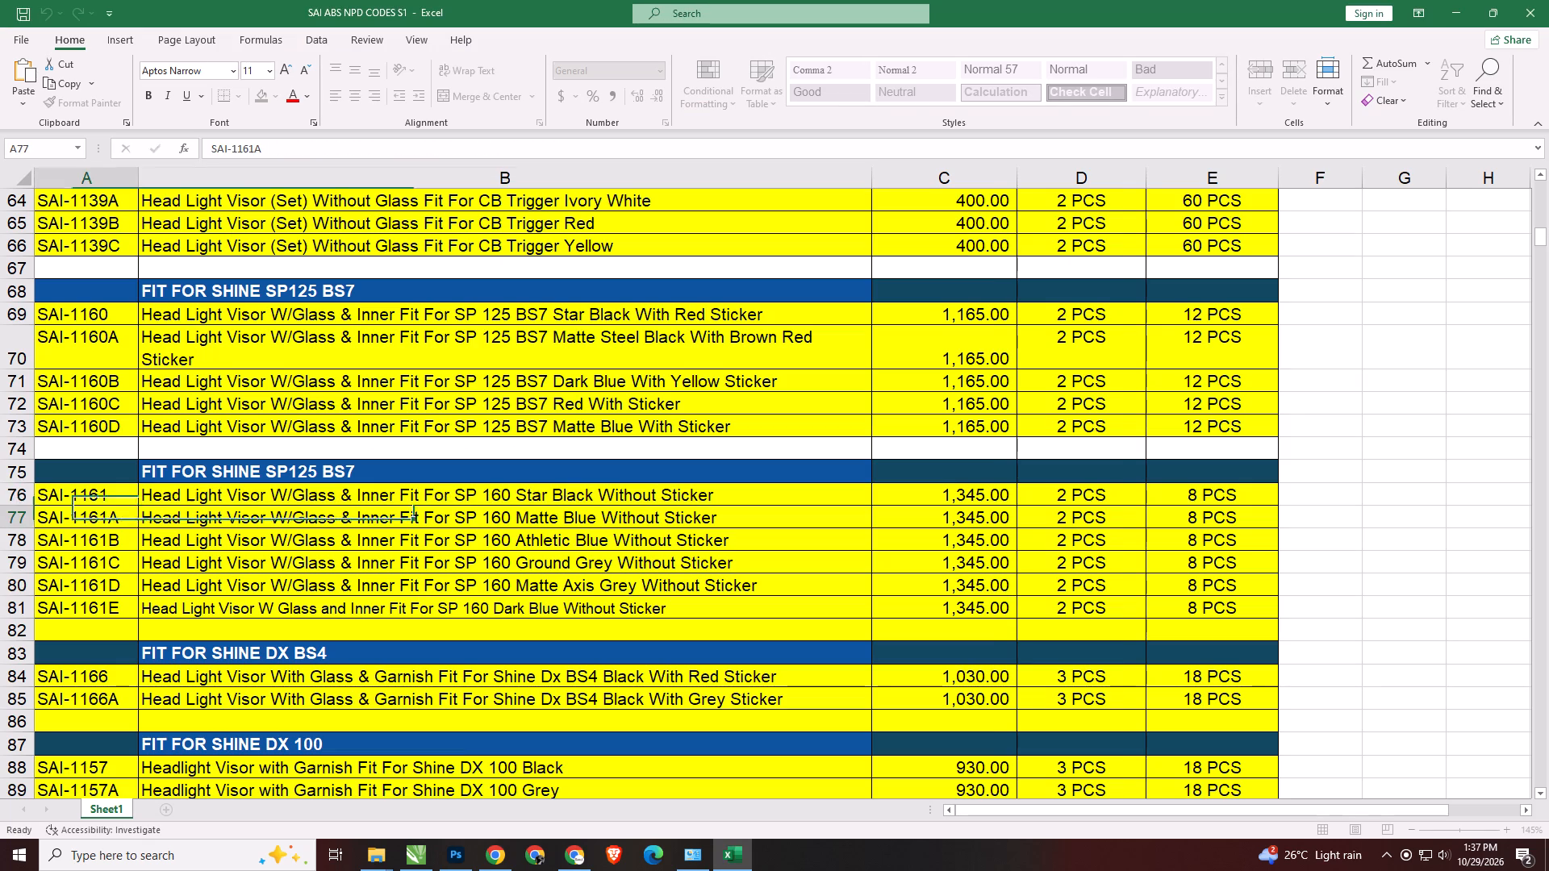
key("ctrl+a")
key("ctrl+c")
key("alt+Tab")
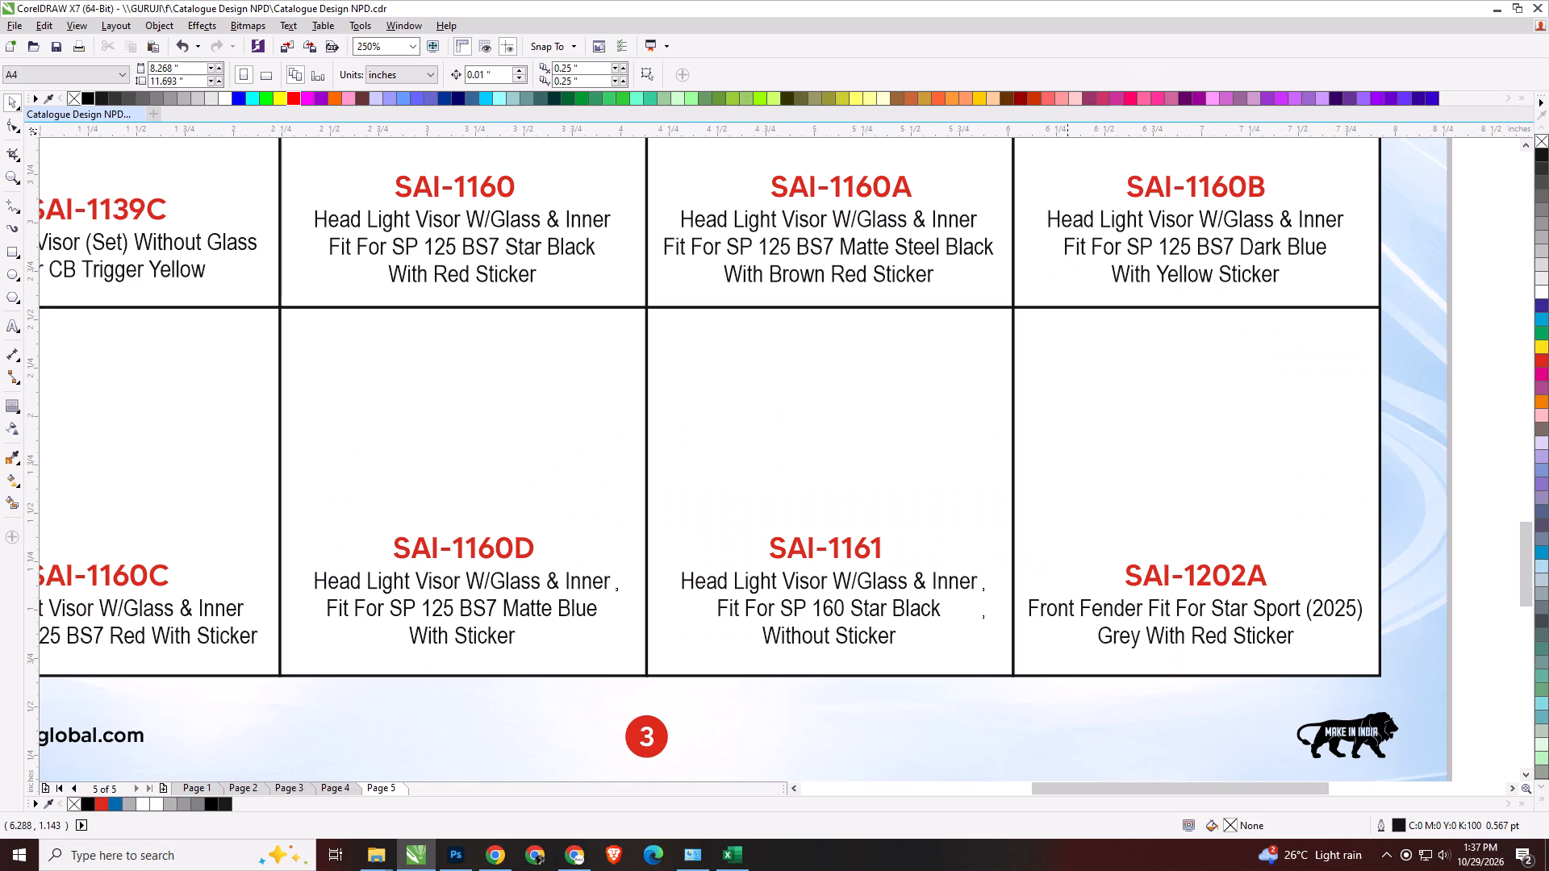
double_click(1161, 575)
key("ctrl+a")
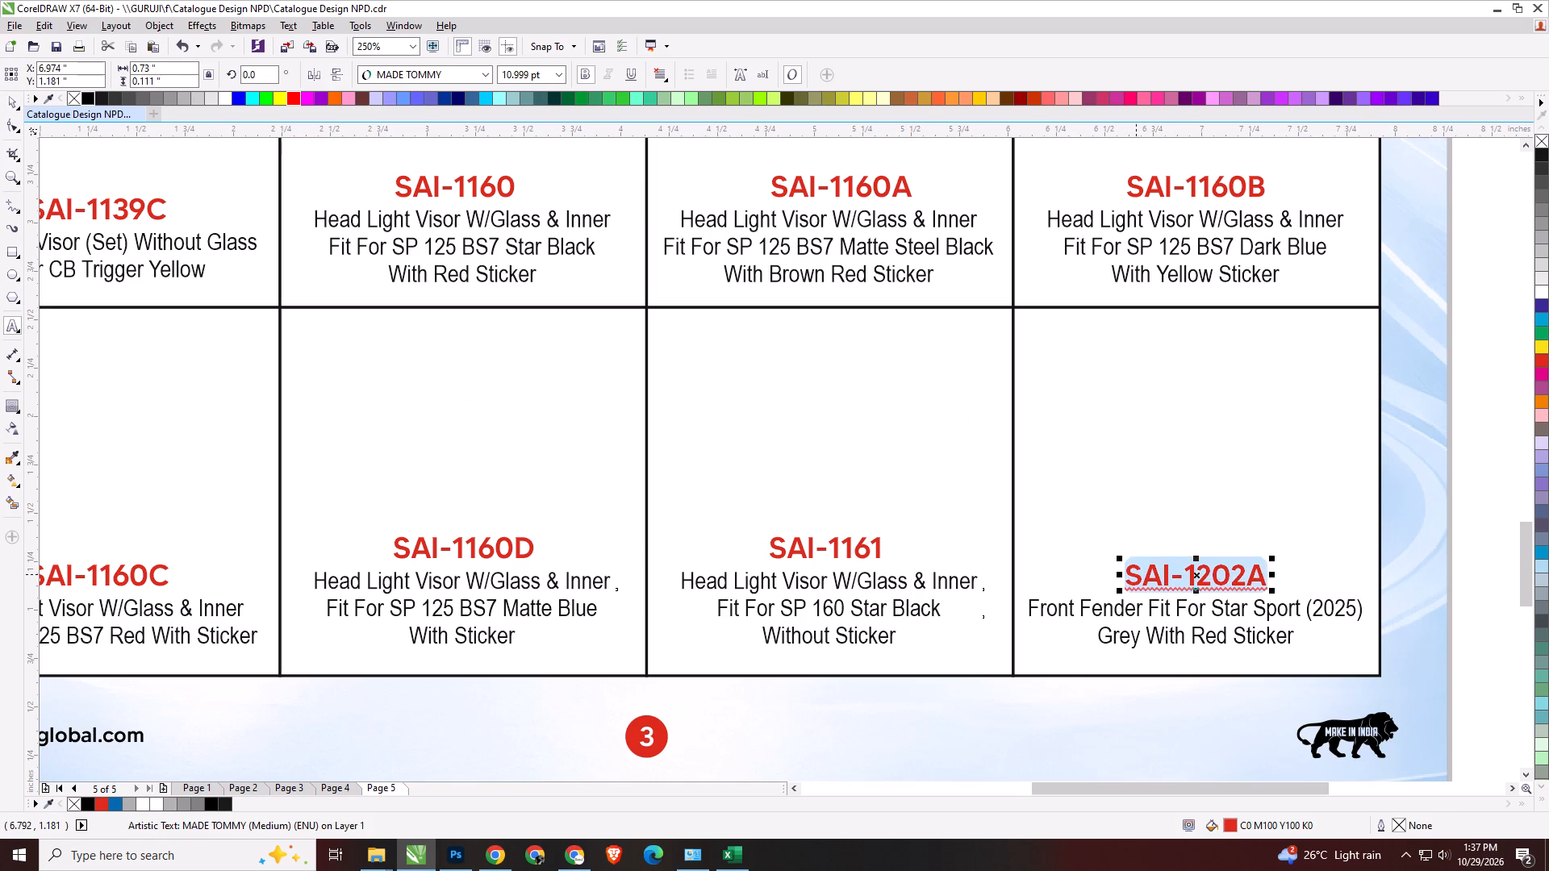
key("ctrl+v")
Replace SAI-1161A's description with Excel's "Head Light Visor W/Glass & Inner Fit For SP 160 Matte Blue Without Sticker", breaking before "Fit" and "Without".
key("alt+Tab")
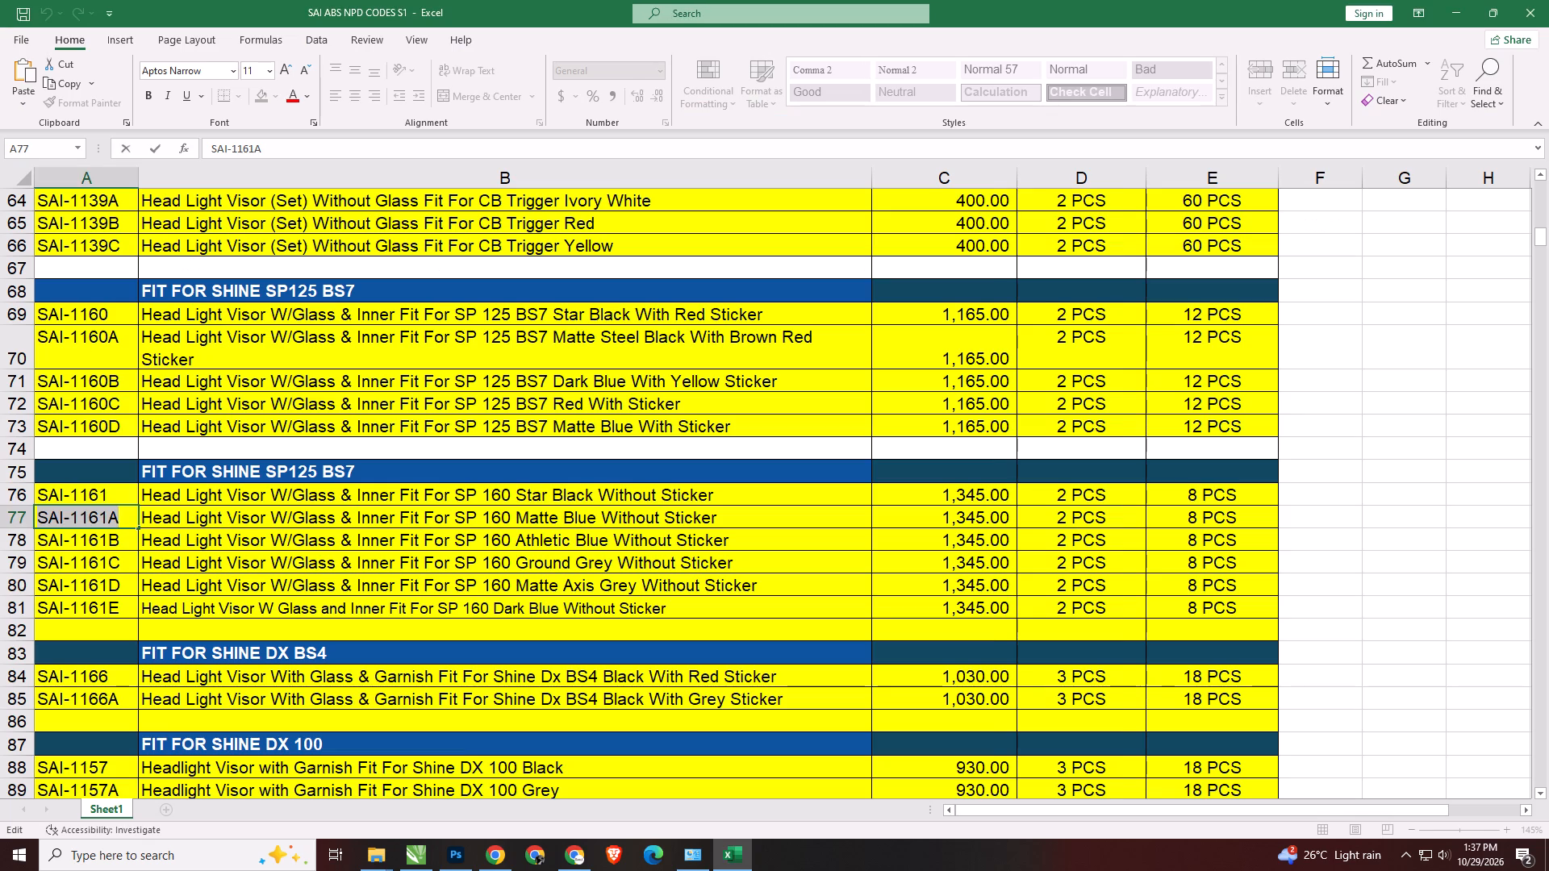
double_click(238, 522)
key("ctrl+a")
key("ctrl+c")
key("alt+Tab")
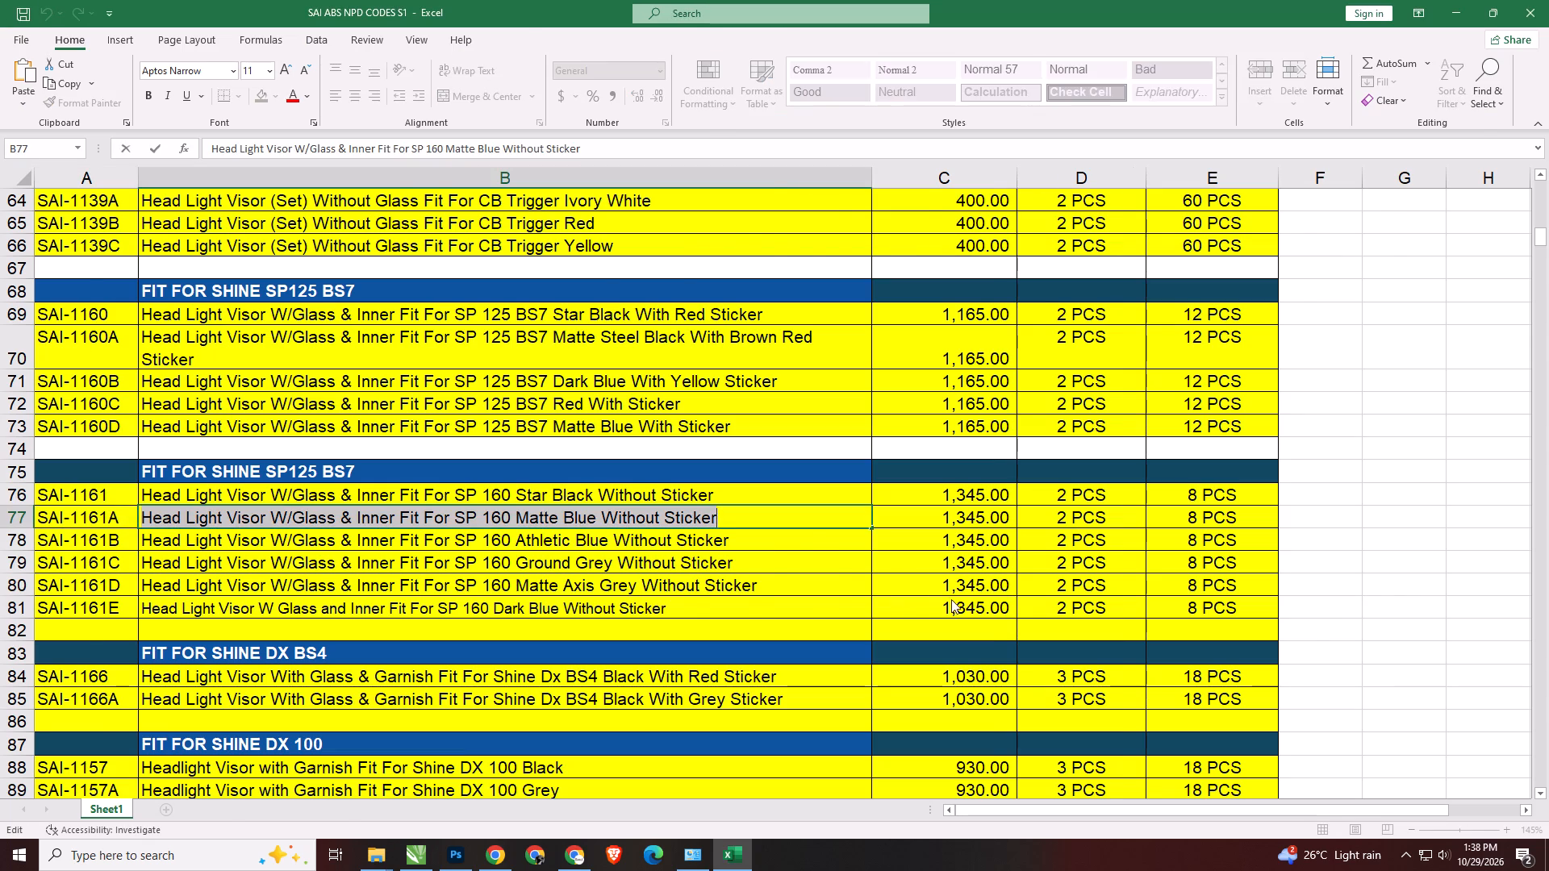
left_click(1175, 617)
key("ctrl+a")
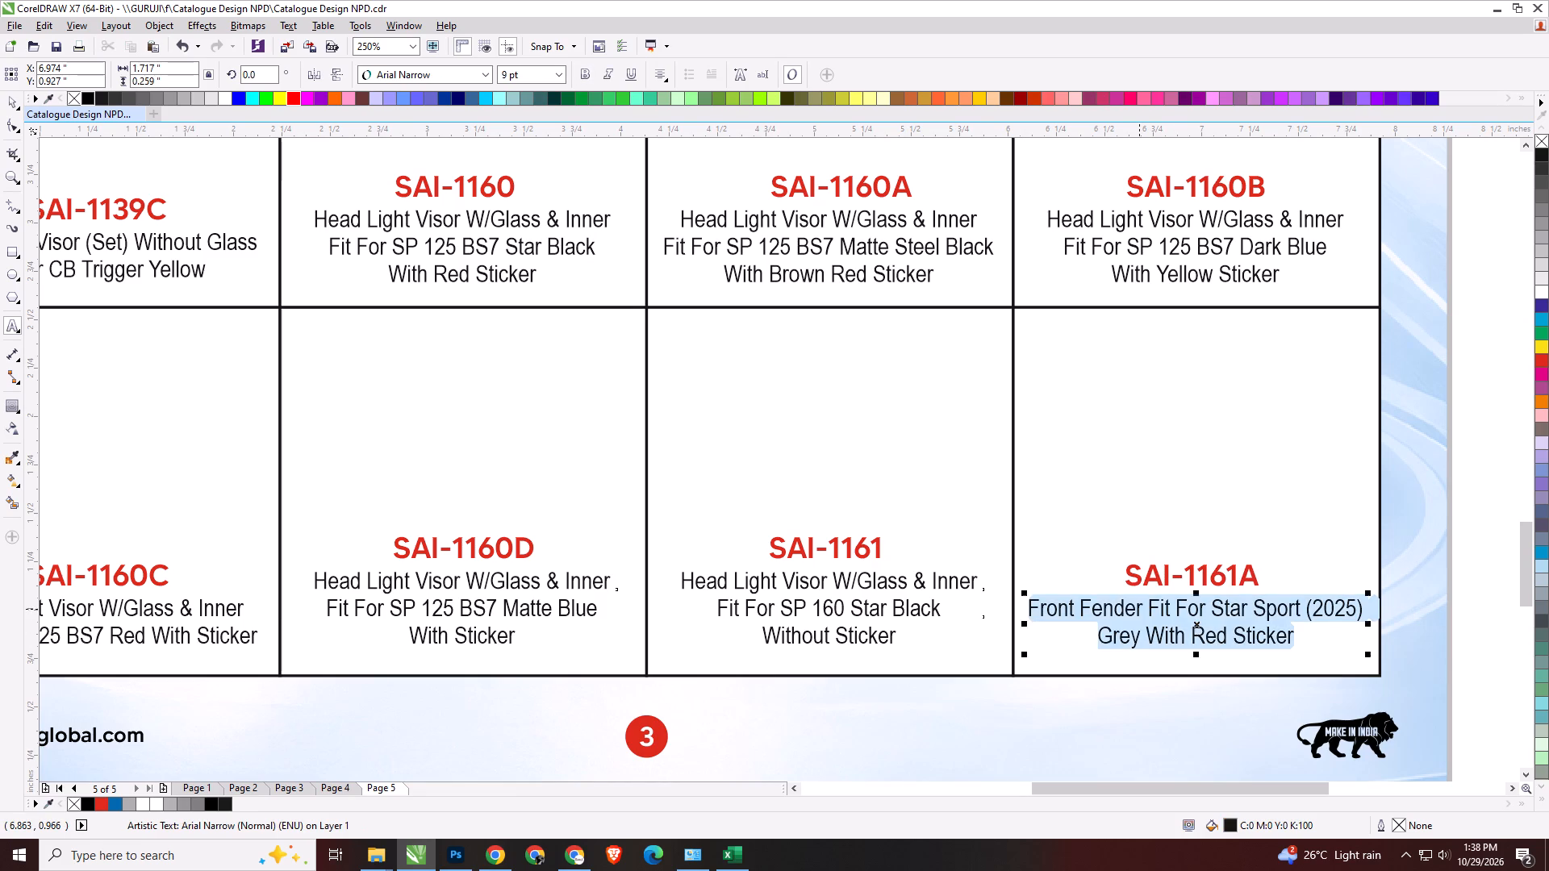
key("ctrl+v")
left_click(1167, 611)
key("Return")
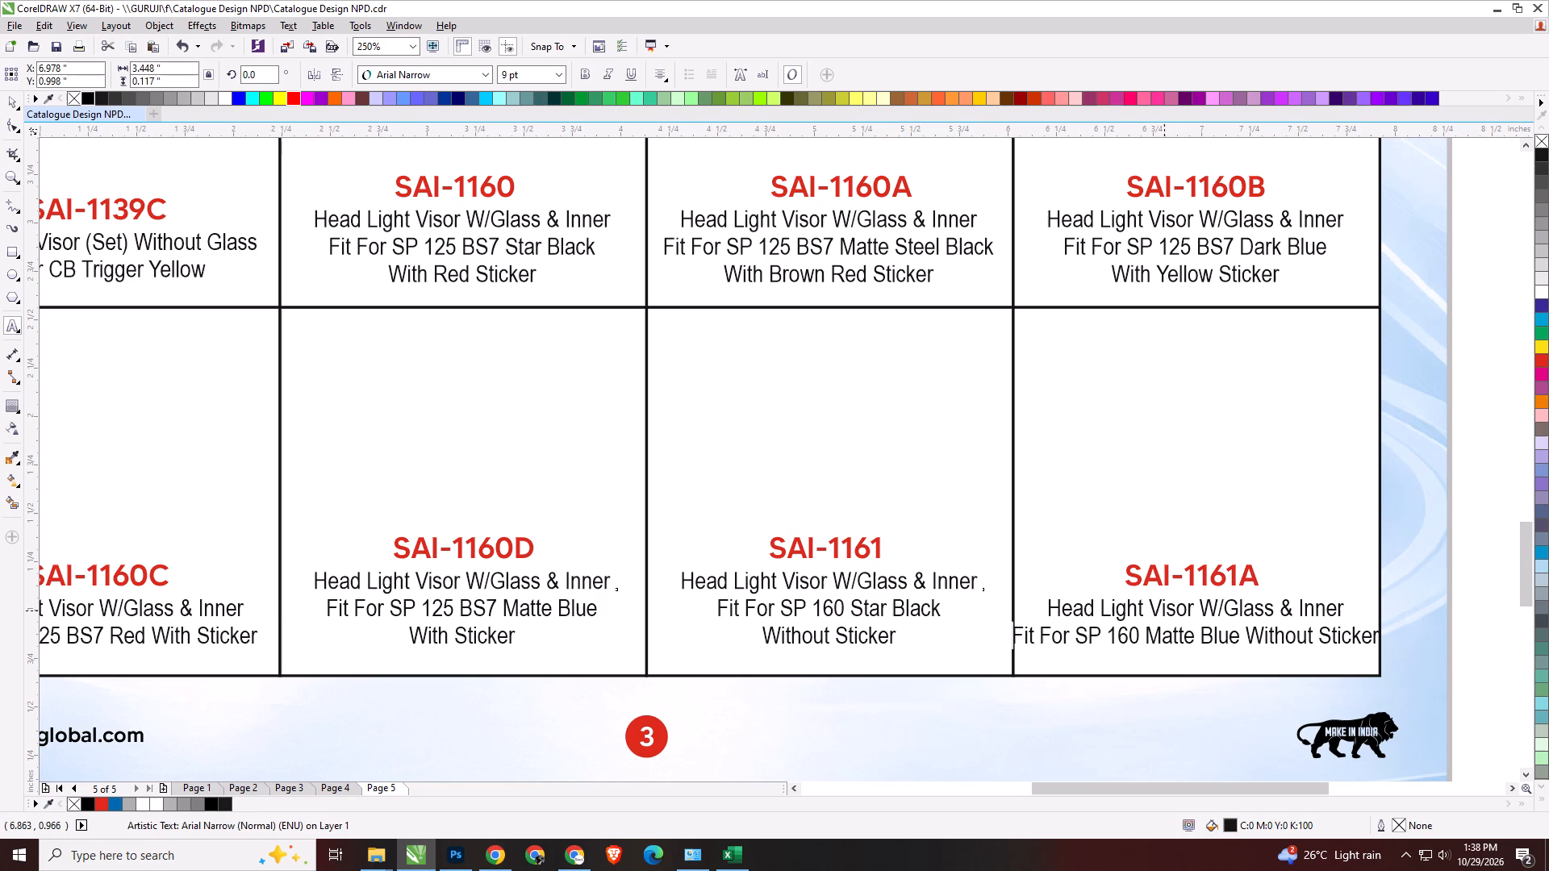
left_click(1252, 639)
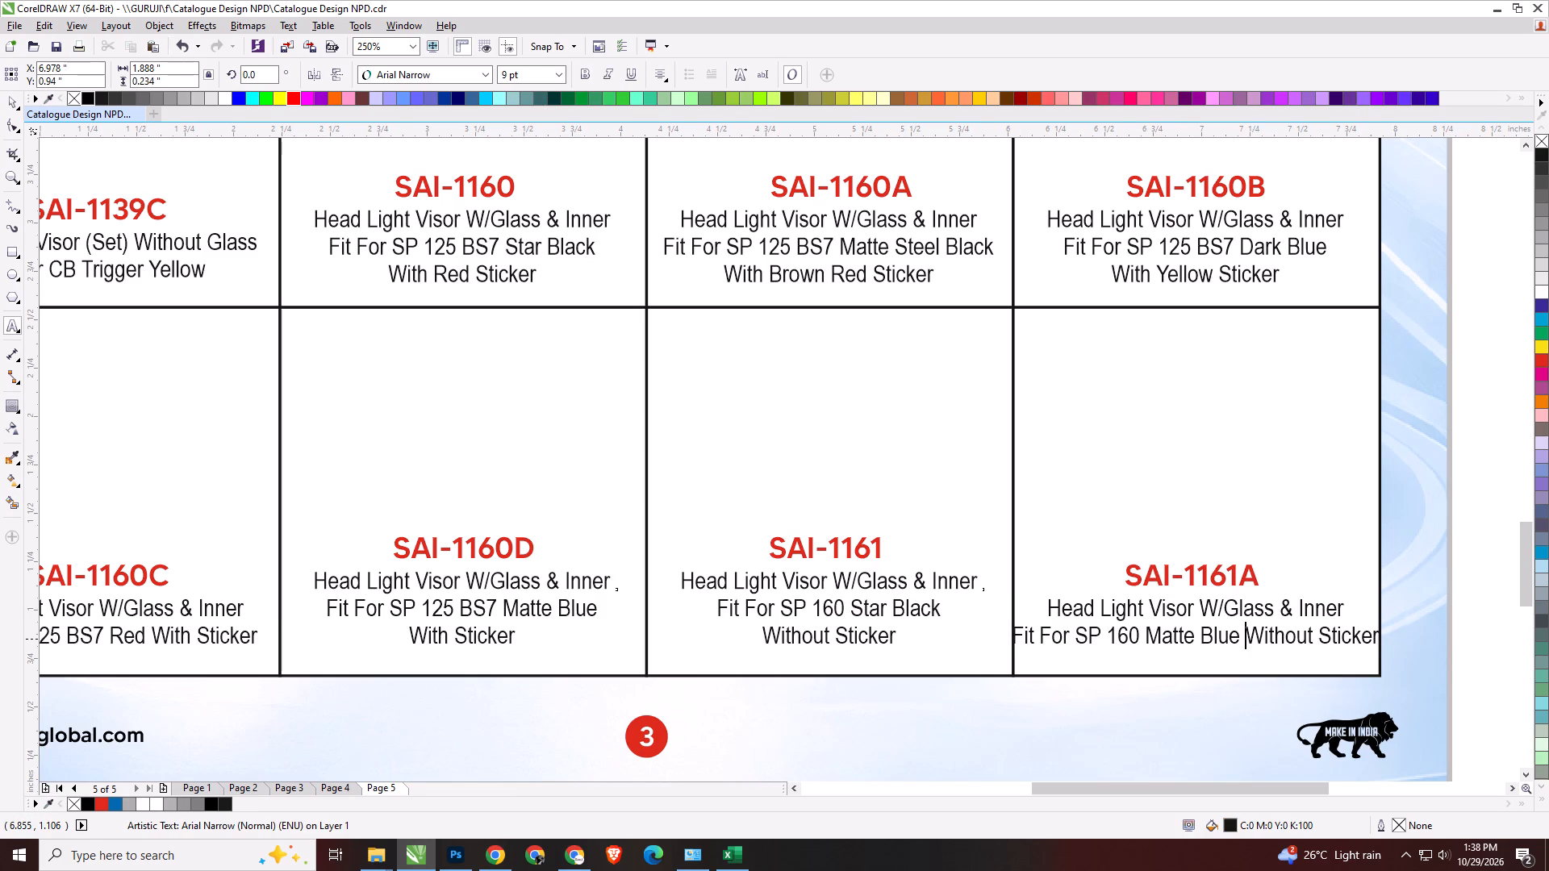
key("Return")
Group the SAI-1161A code with its description, align the group's bottom edge to the SAI-1161 group, and ungroup it.
left_click(16, 106)
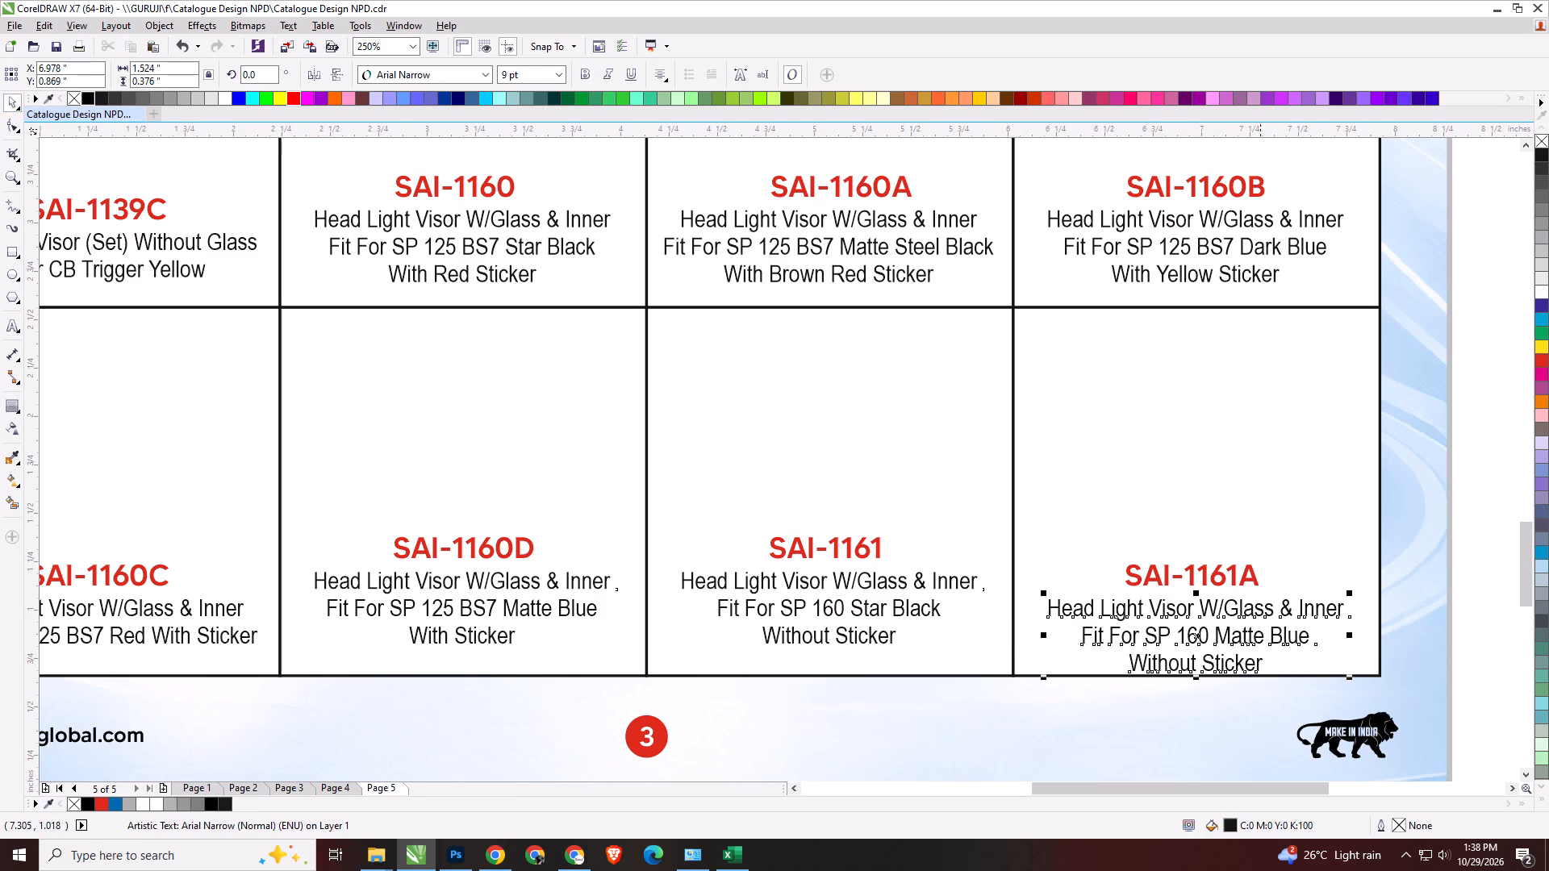
left_click(1233, 573, "shift")
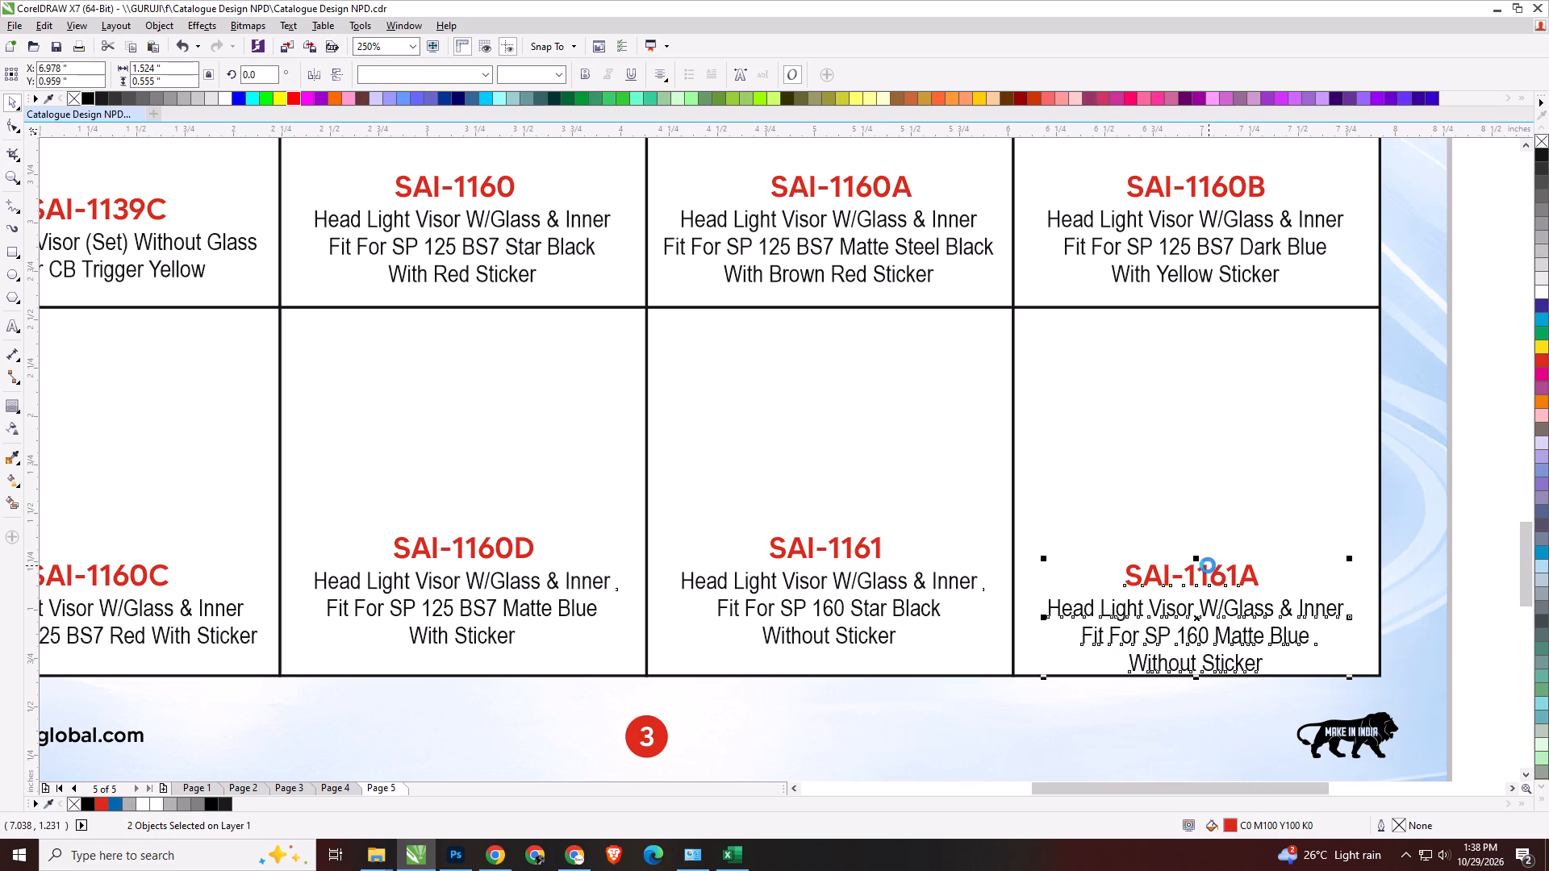
key("ctrl+g")
left_click(943, 586, "shift")
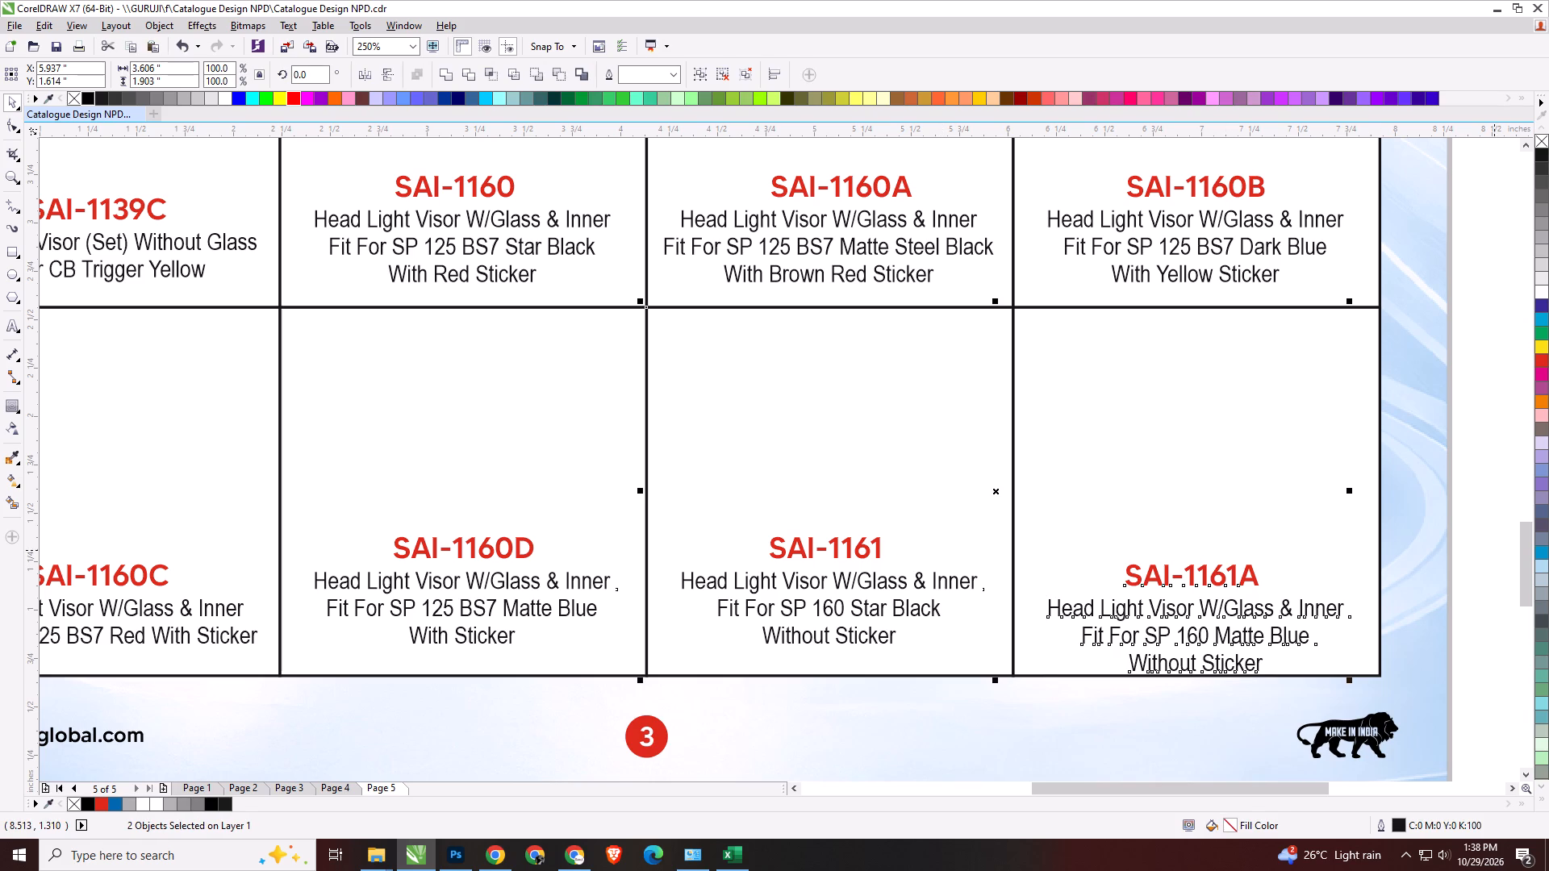
left_click(1494, 550)
left_click(1310, 609)
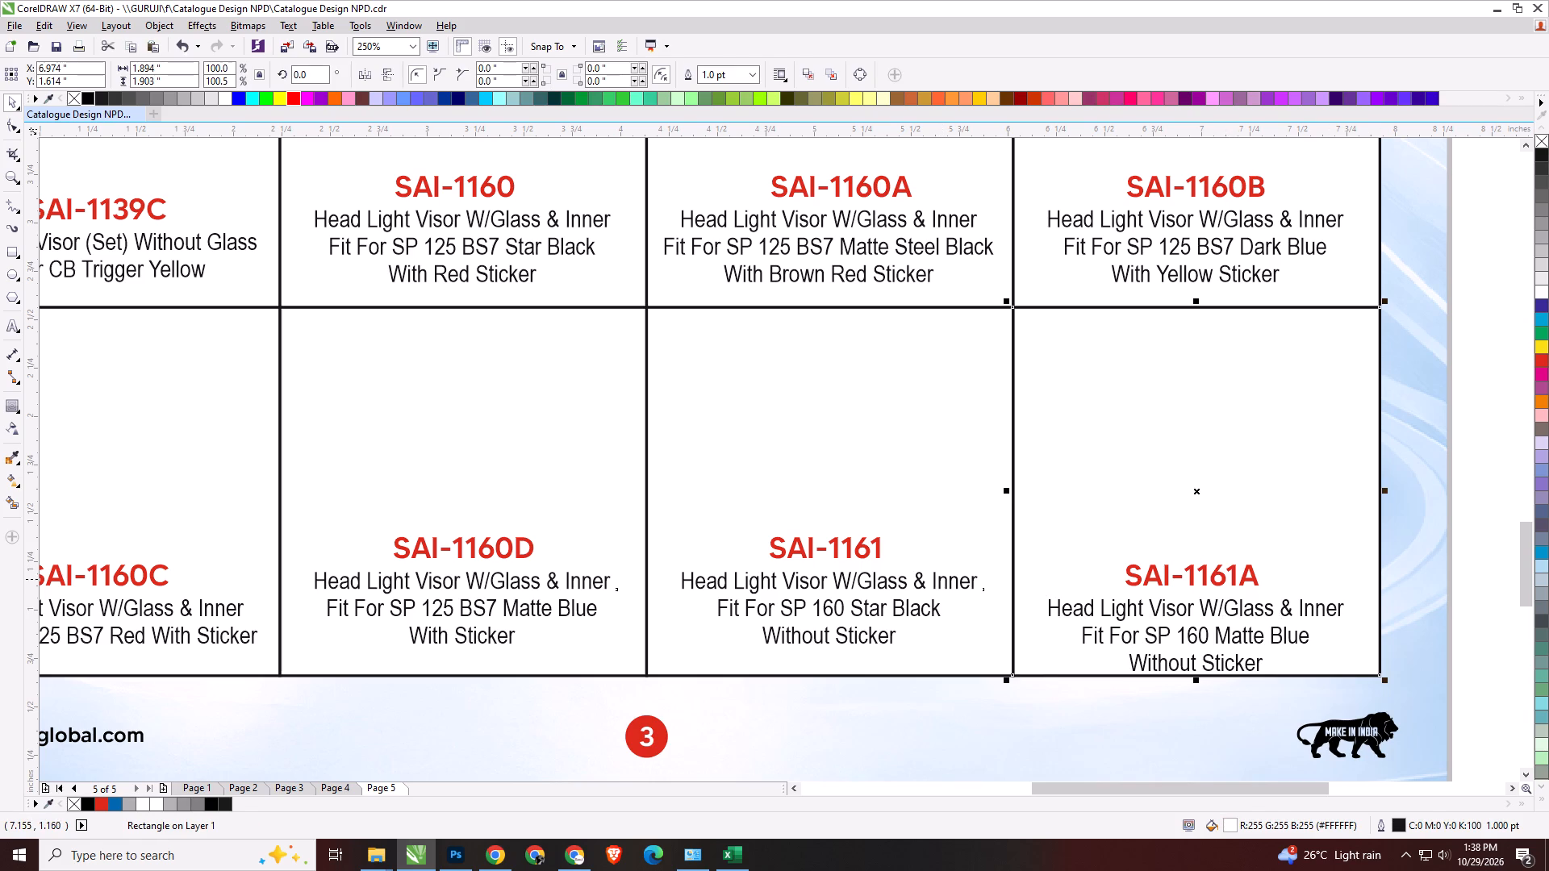
left_click(1234, 578)
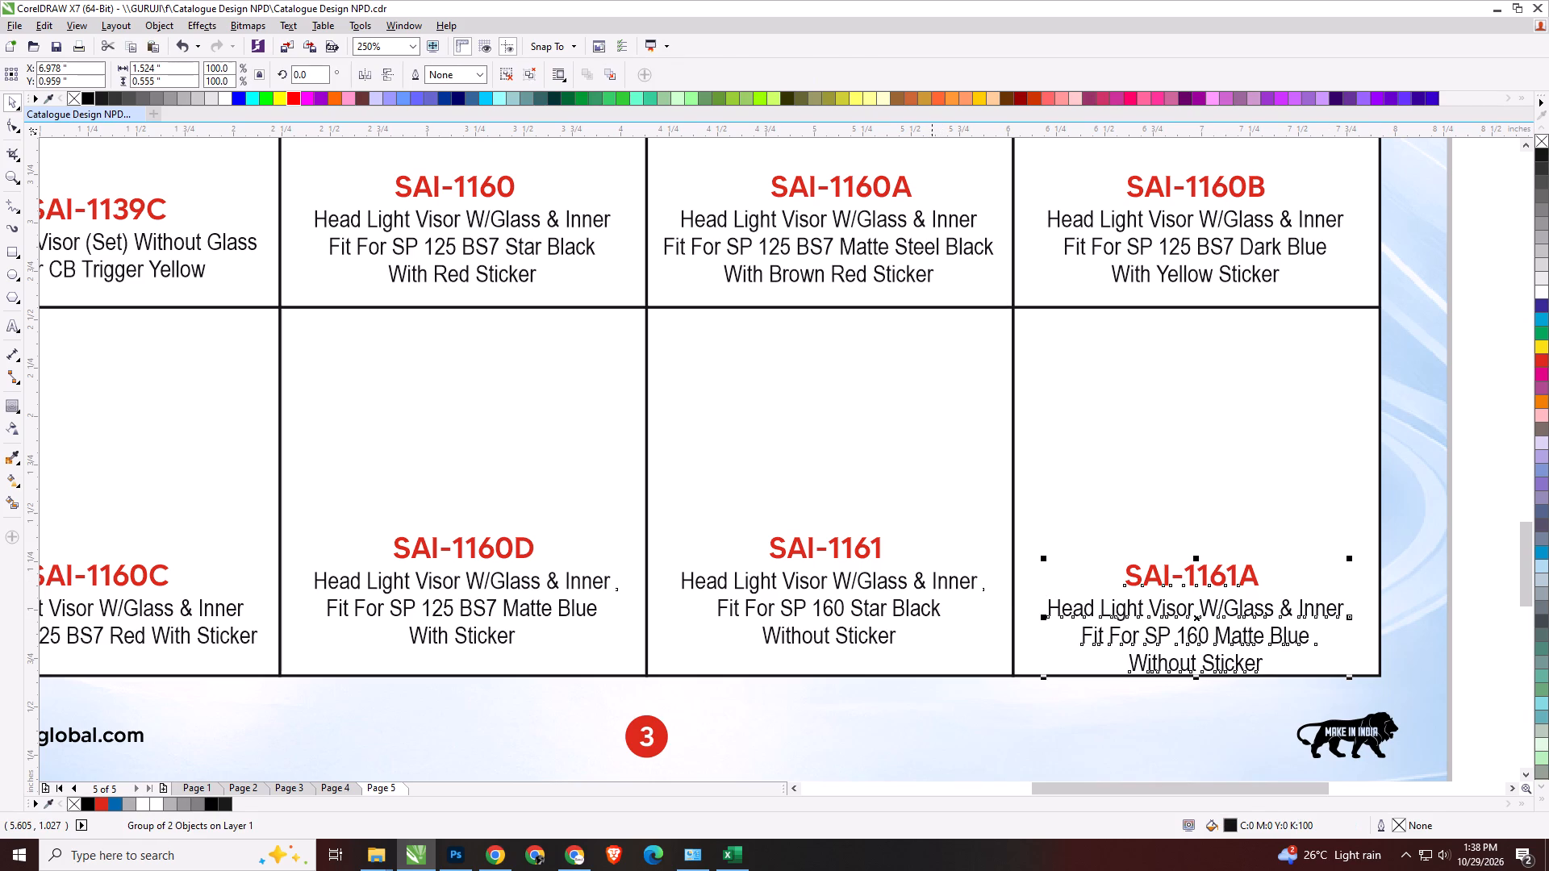
left_click(932, 604, "shift")
key("b")
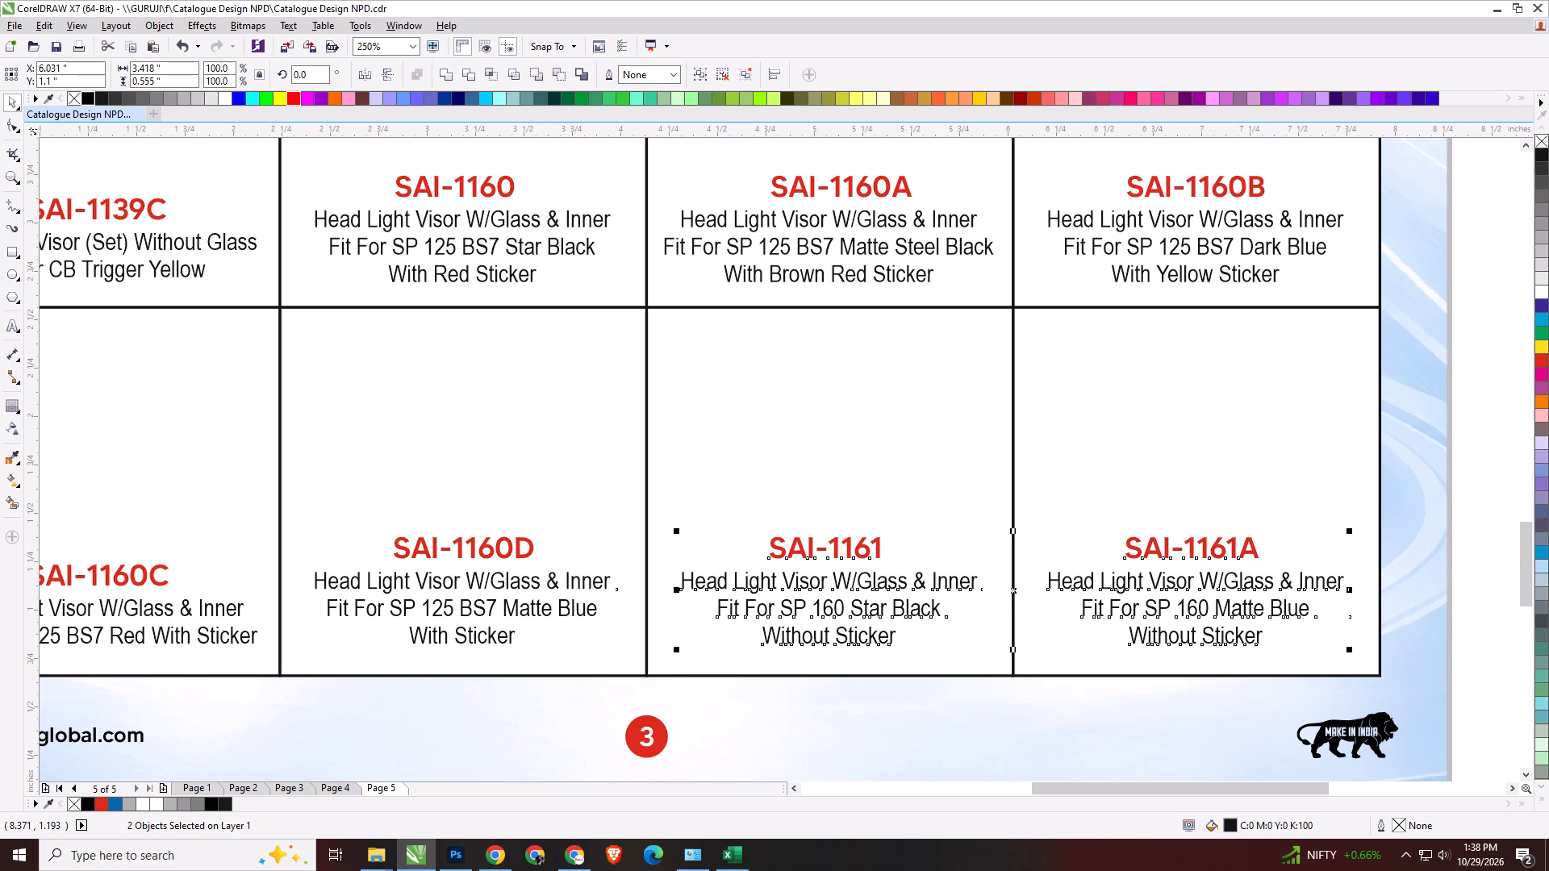
left_click(1479, 570)
left_click_drag(1490, 487, 1008, 695)
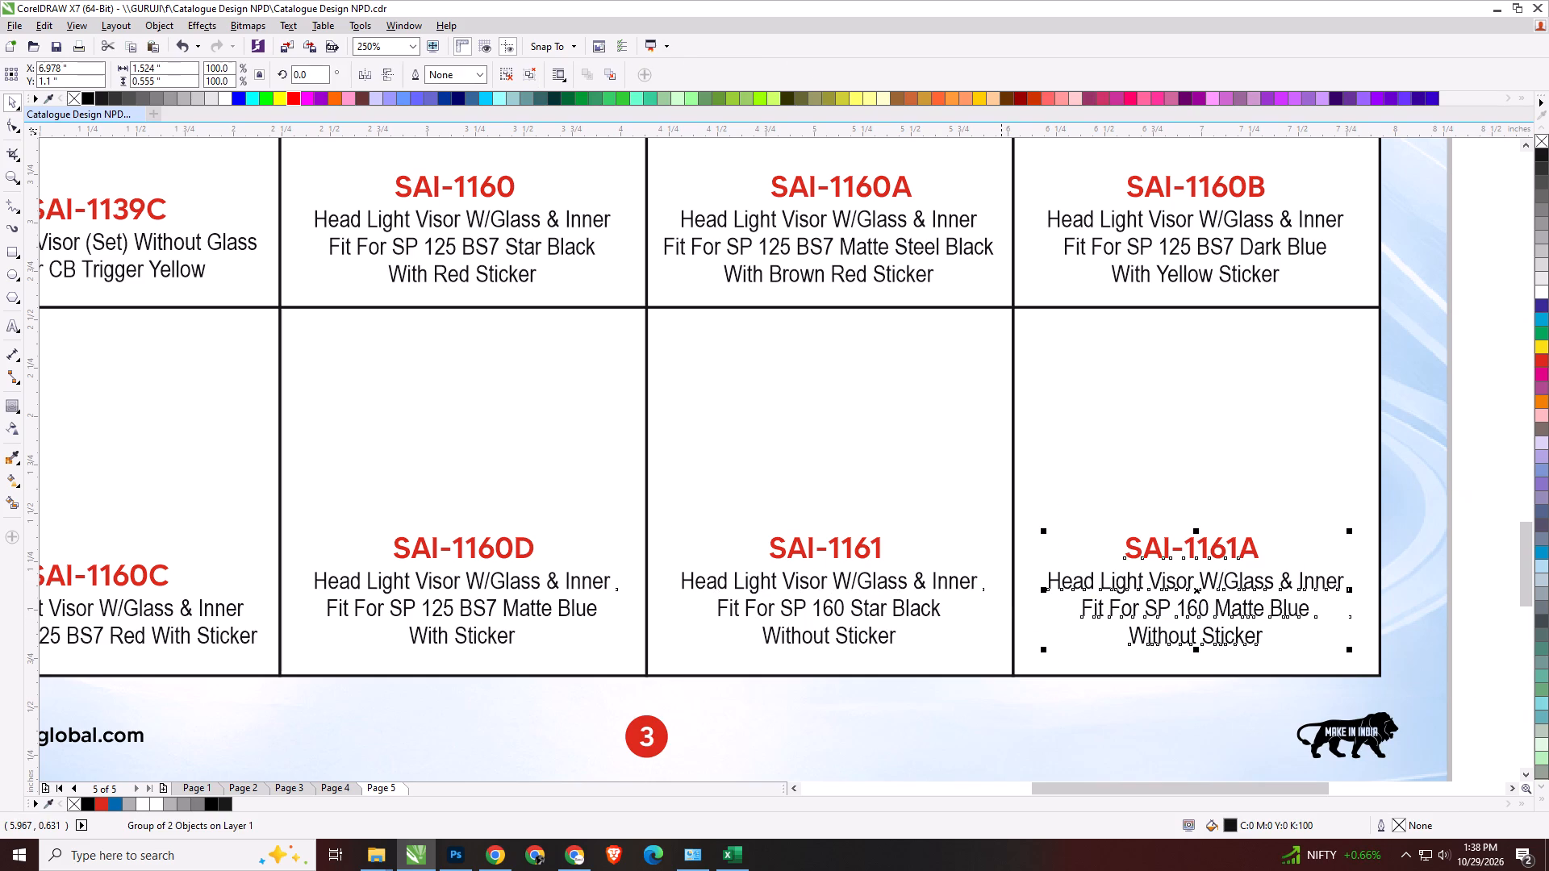
key("ctrl+u")
Copy all the artwork on page 5 and add a new page 6 after it.
scroll(1098, 544, "down", 1)
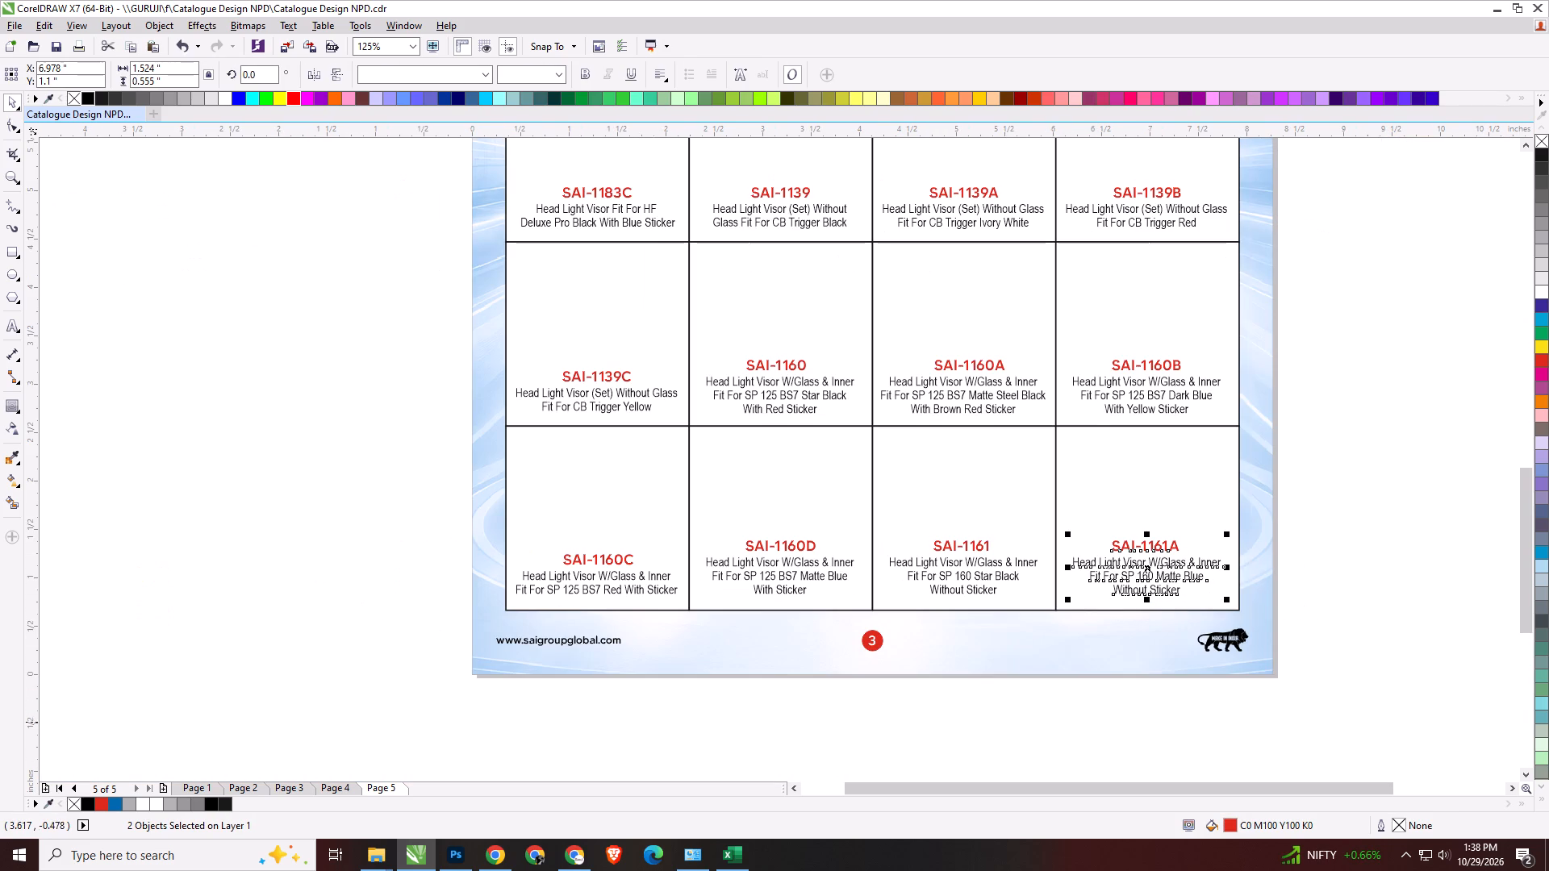
key("F4")
key("ctrl+a")
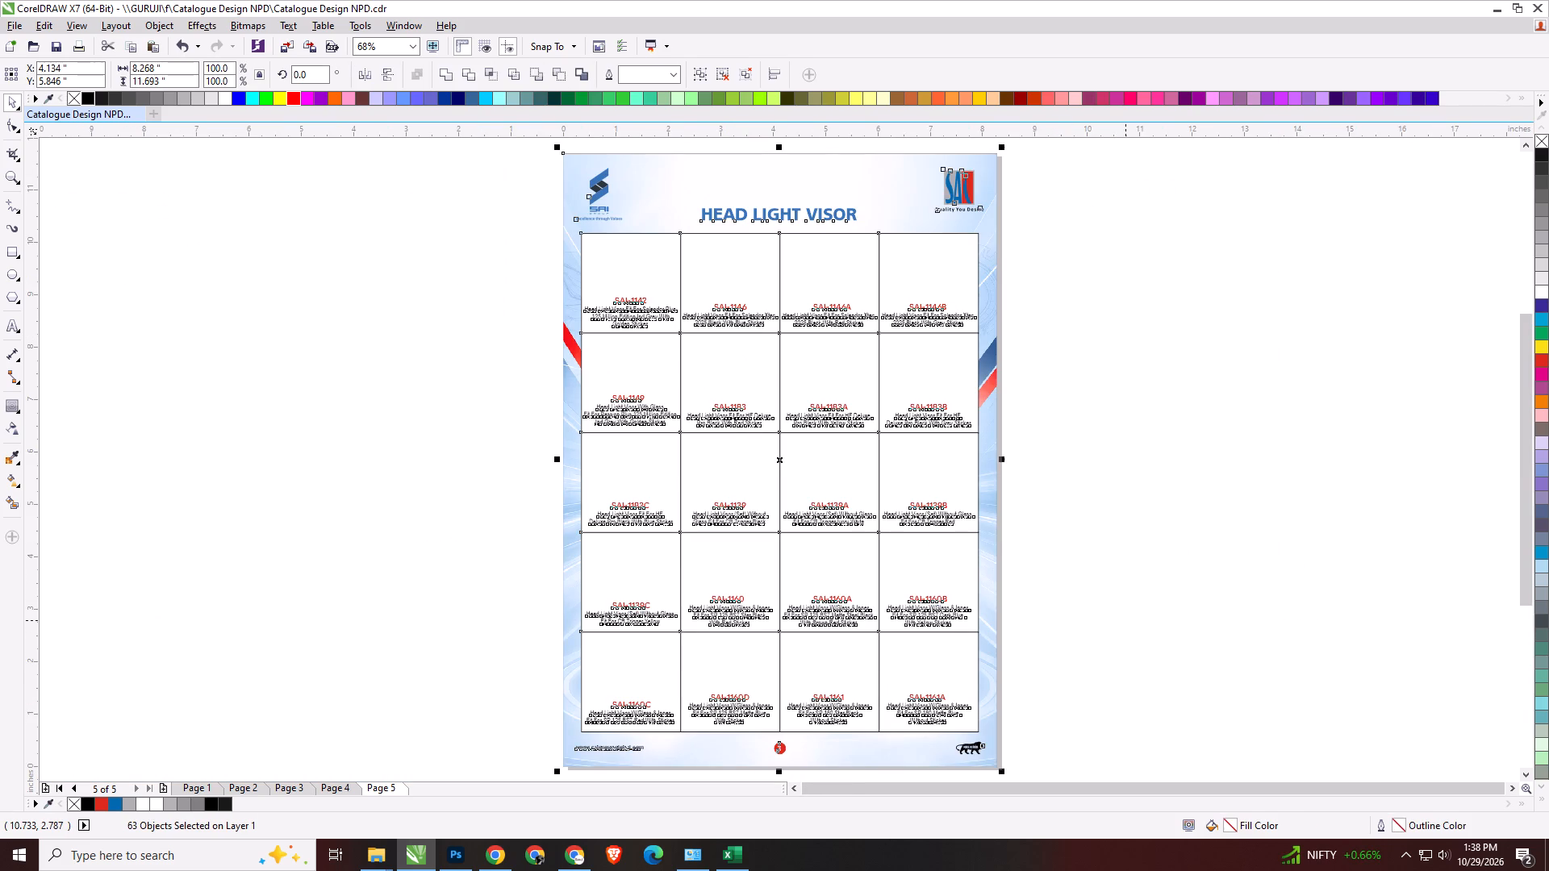
key("ctrl+c")
left_click(393, 788)
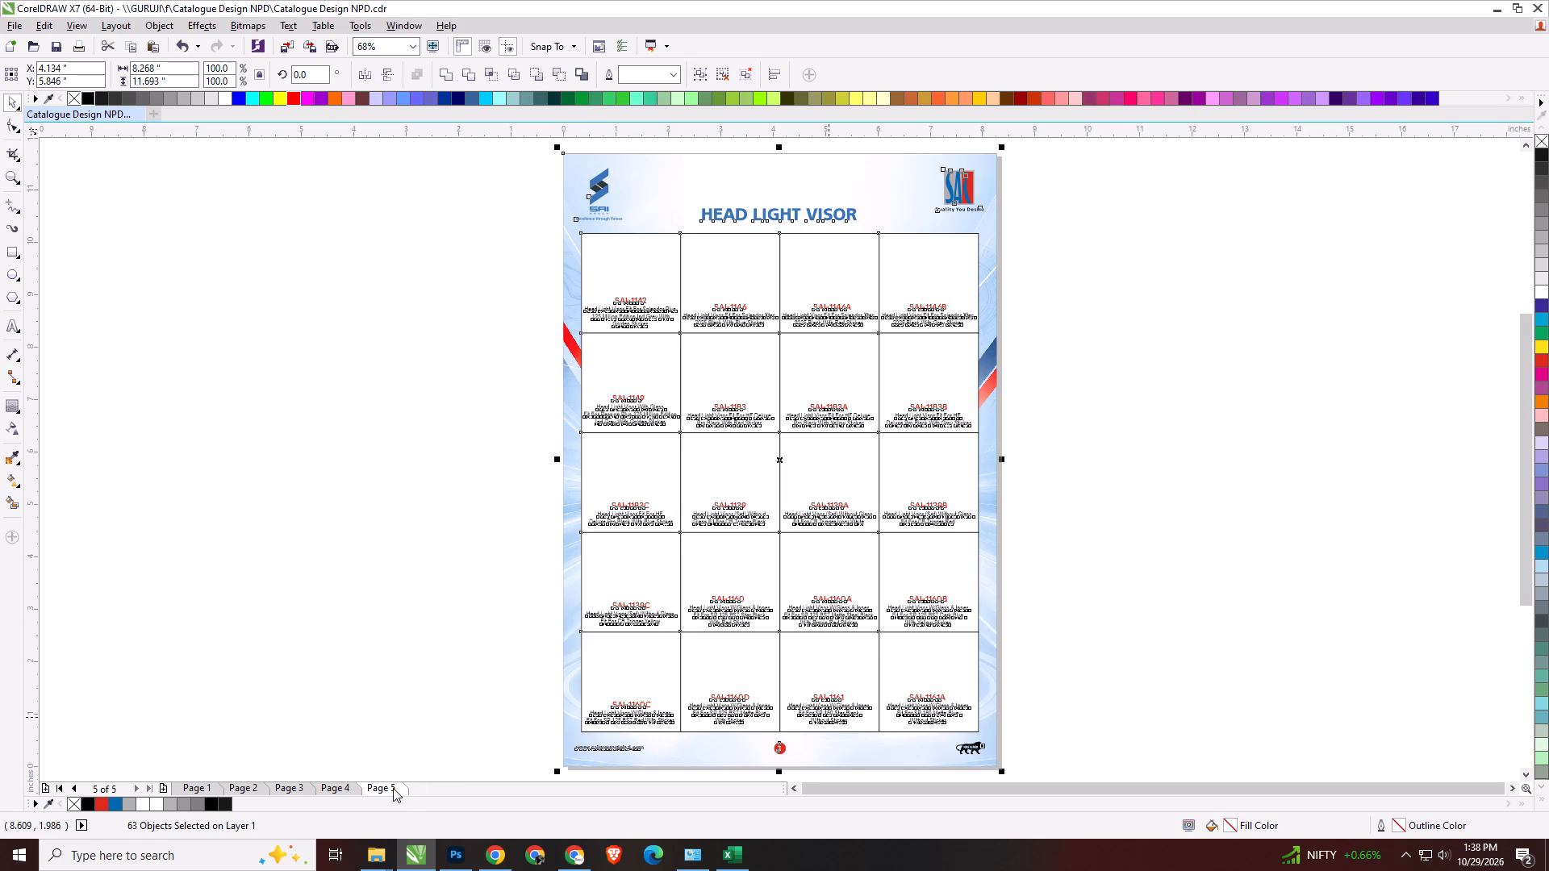
left_click(163, 786)
left_click(262, 678)
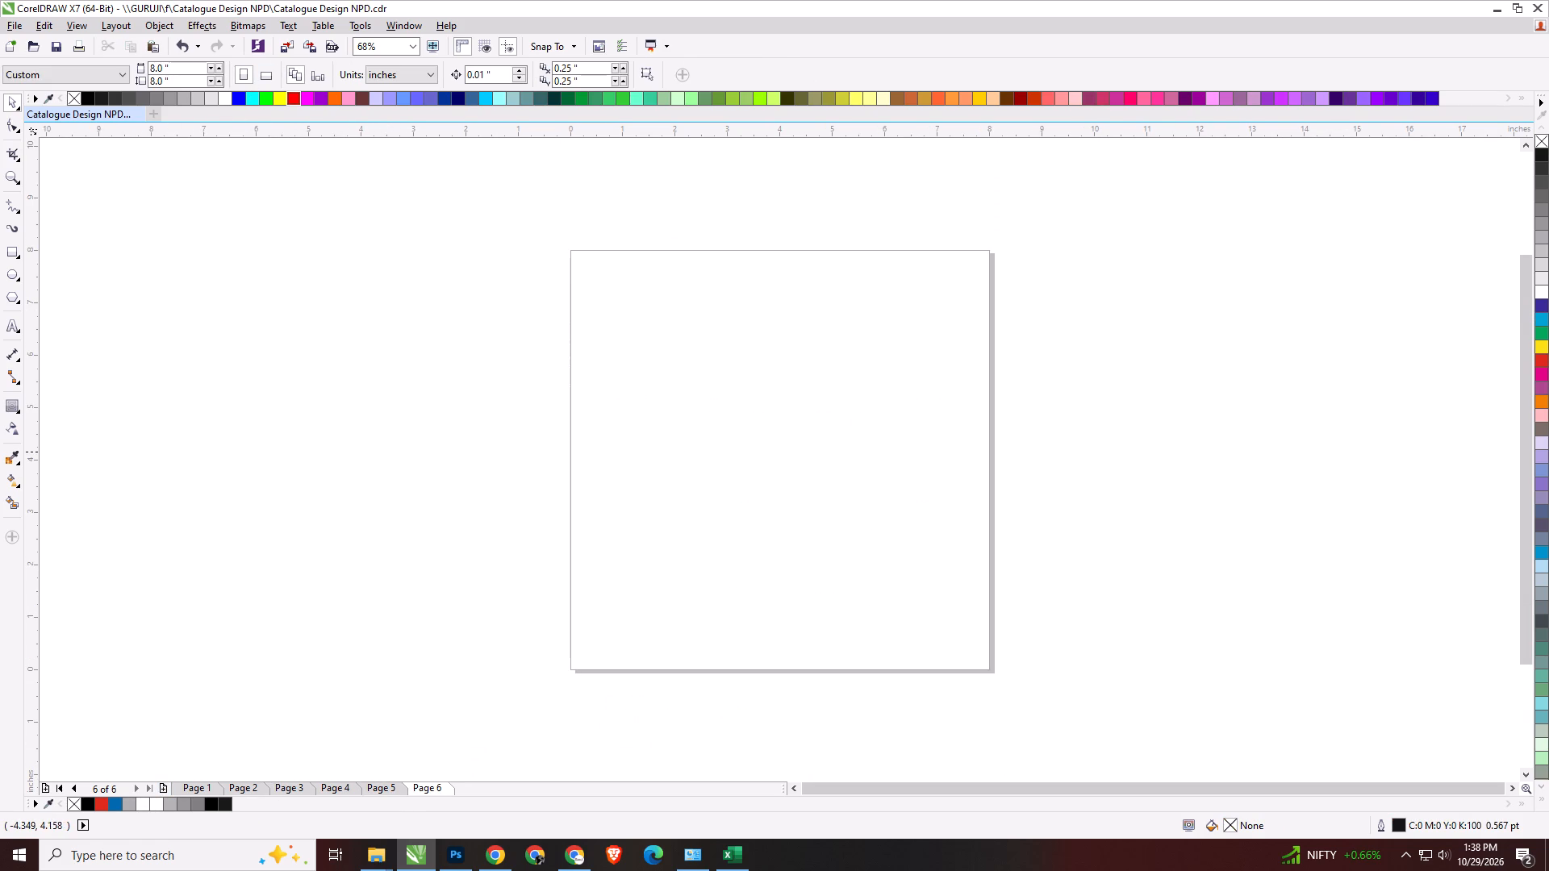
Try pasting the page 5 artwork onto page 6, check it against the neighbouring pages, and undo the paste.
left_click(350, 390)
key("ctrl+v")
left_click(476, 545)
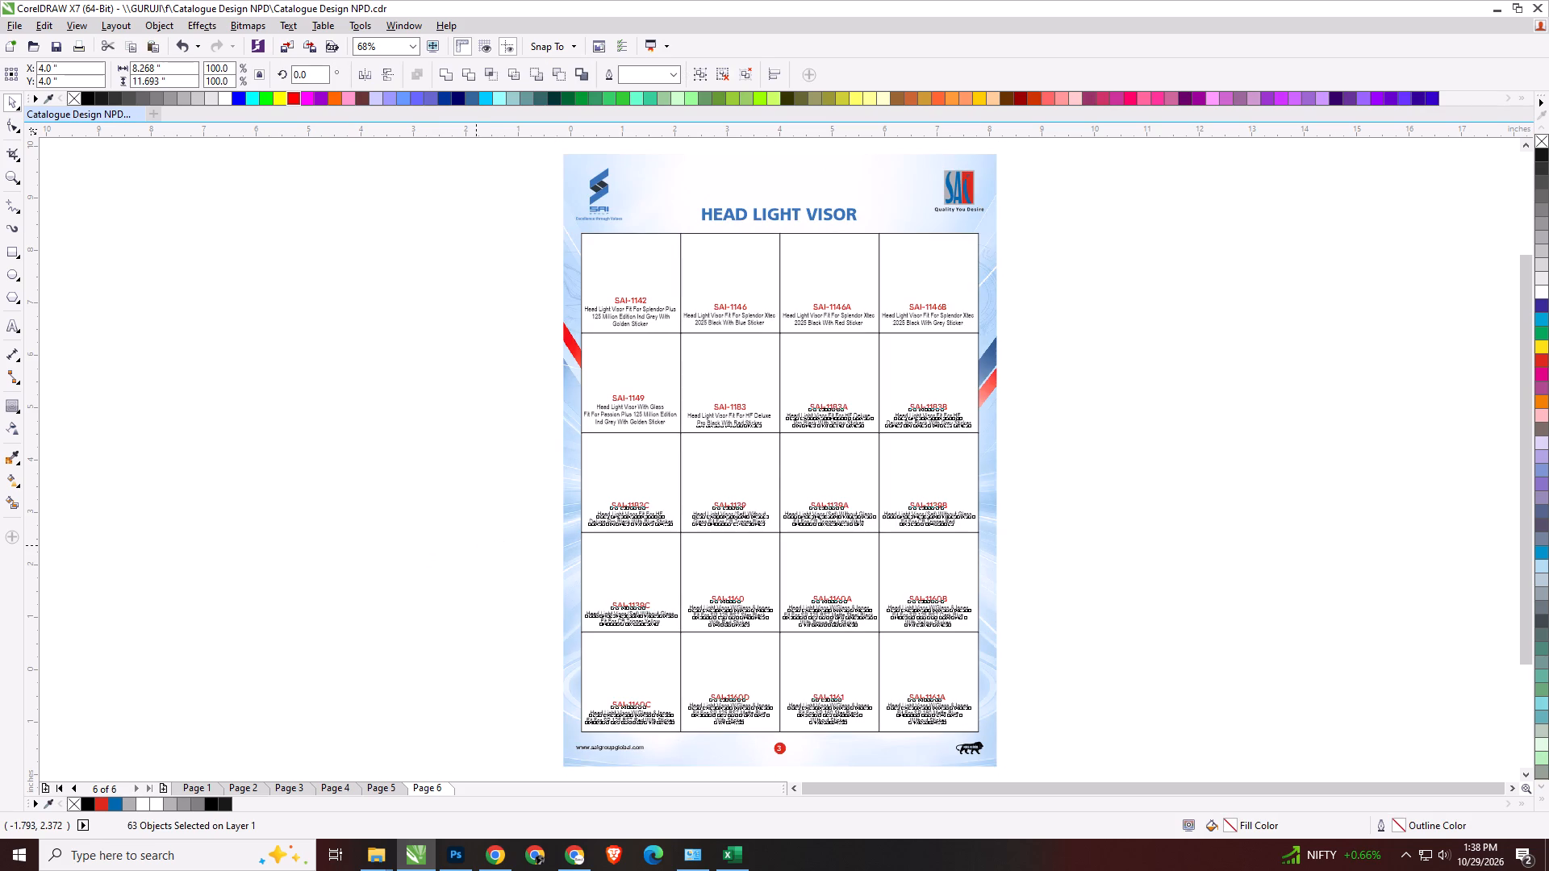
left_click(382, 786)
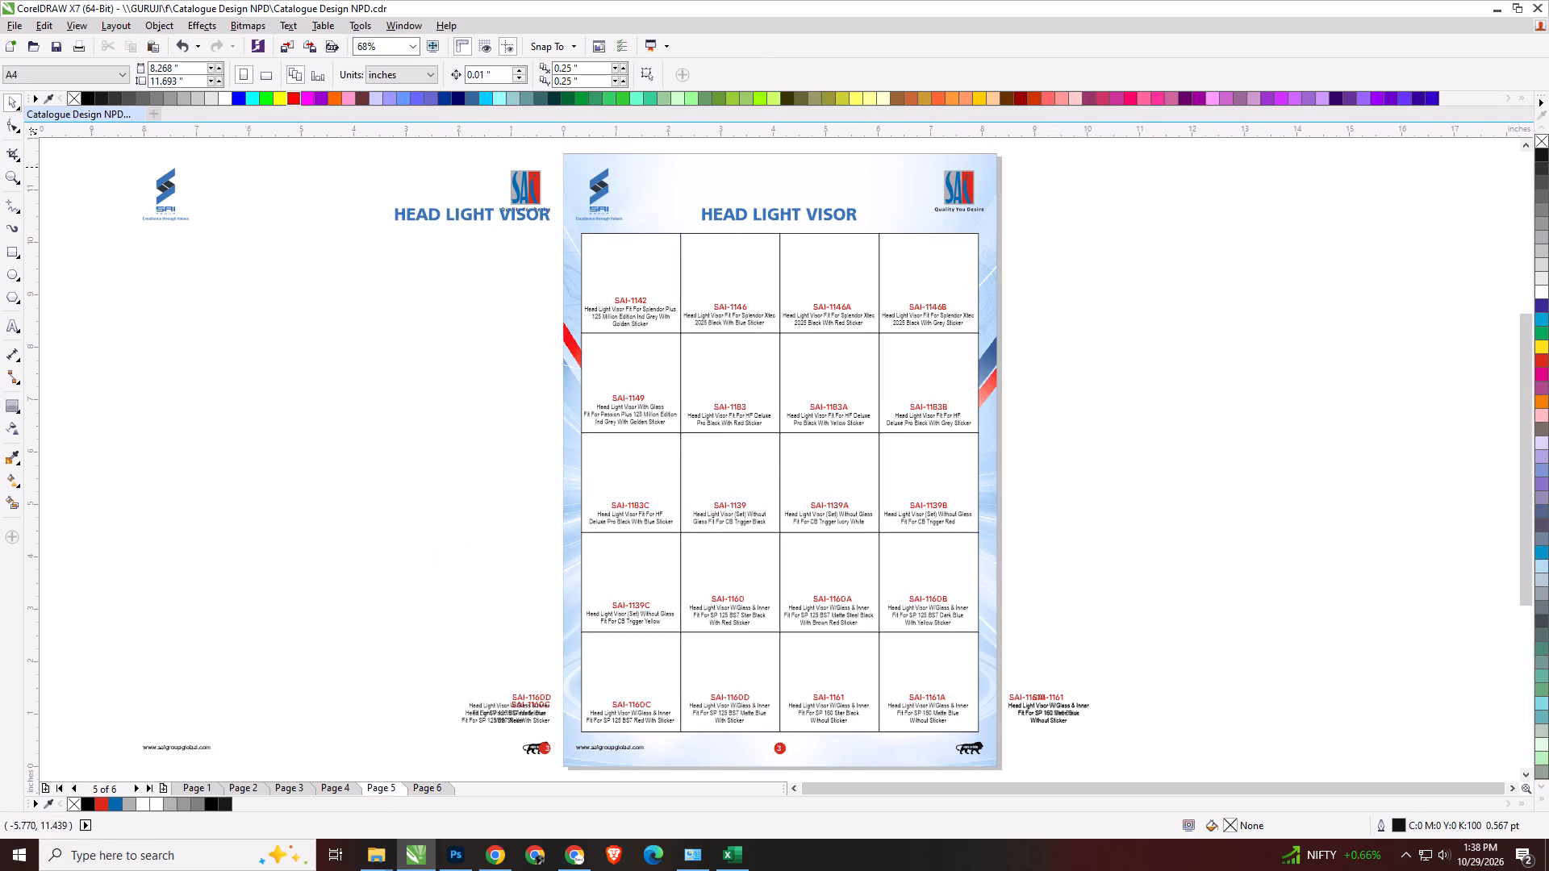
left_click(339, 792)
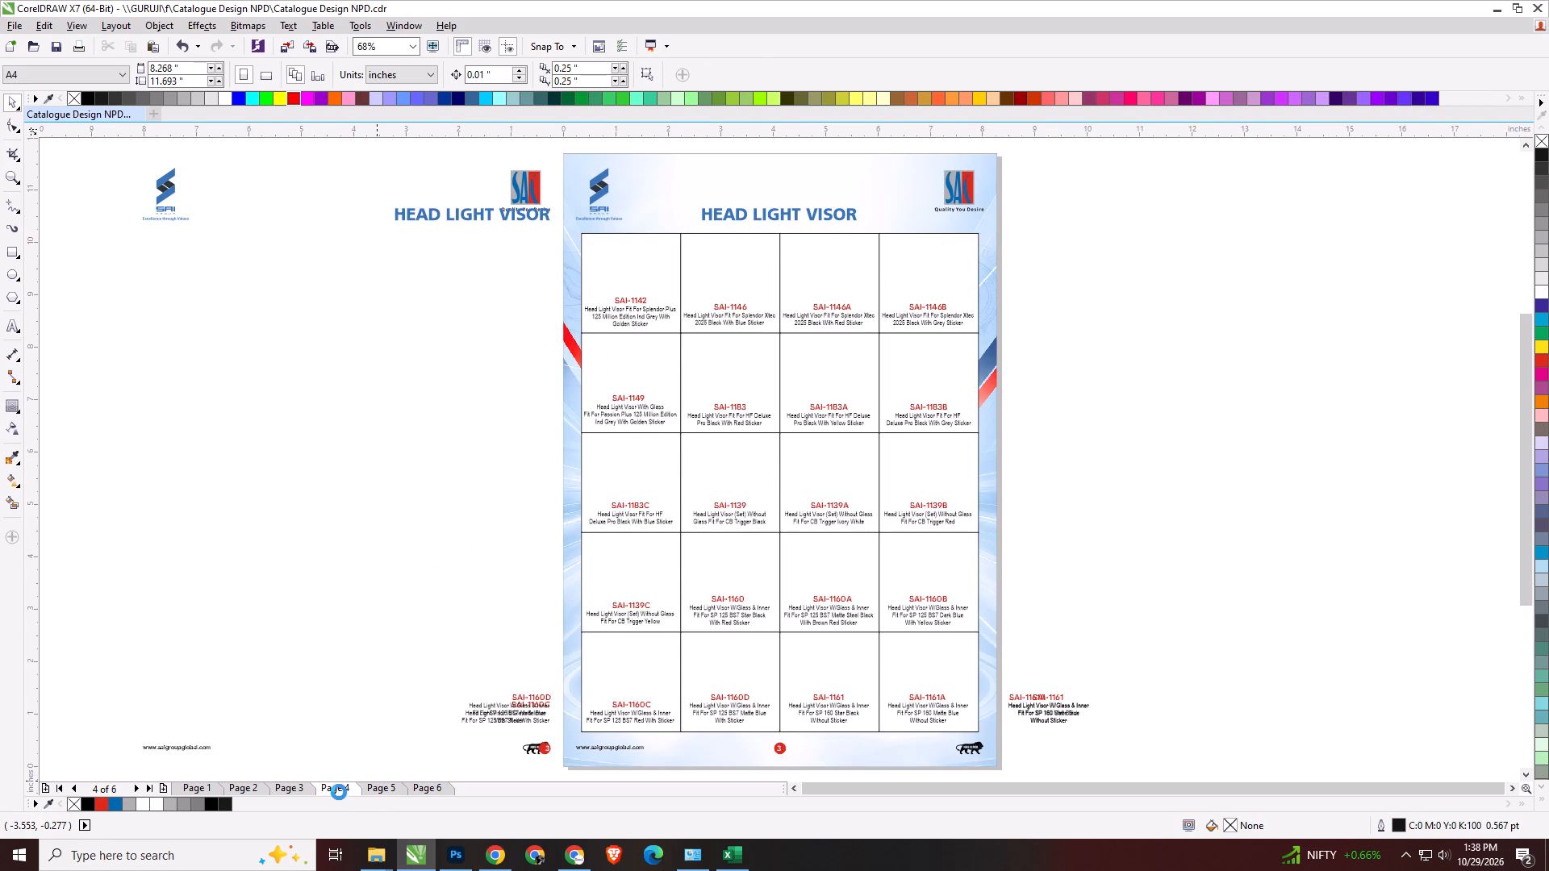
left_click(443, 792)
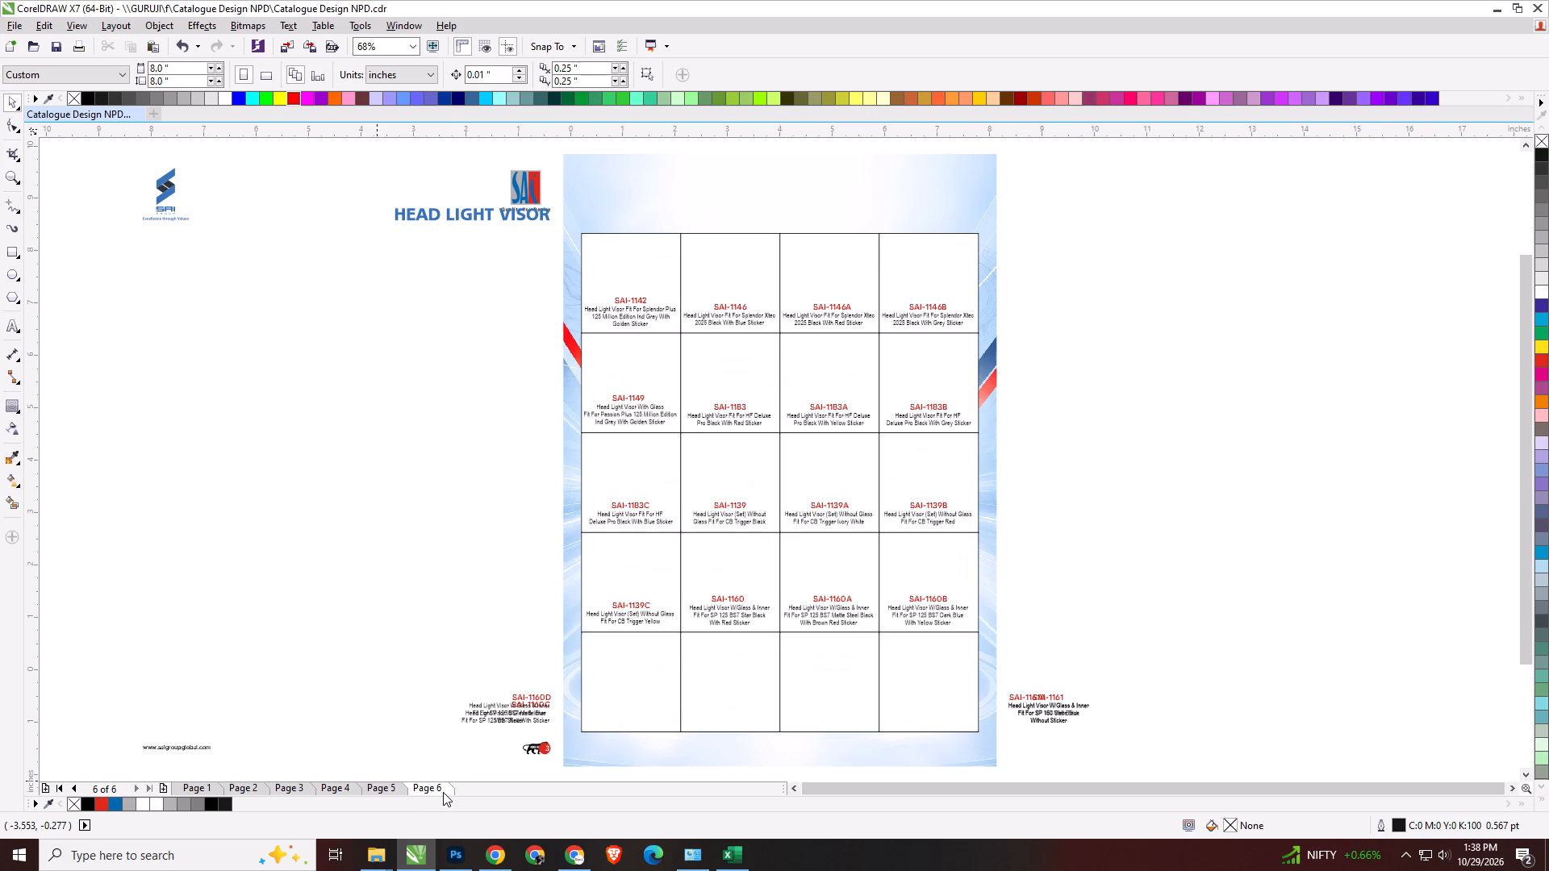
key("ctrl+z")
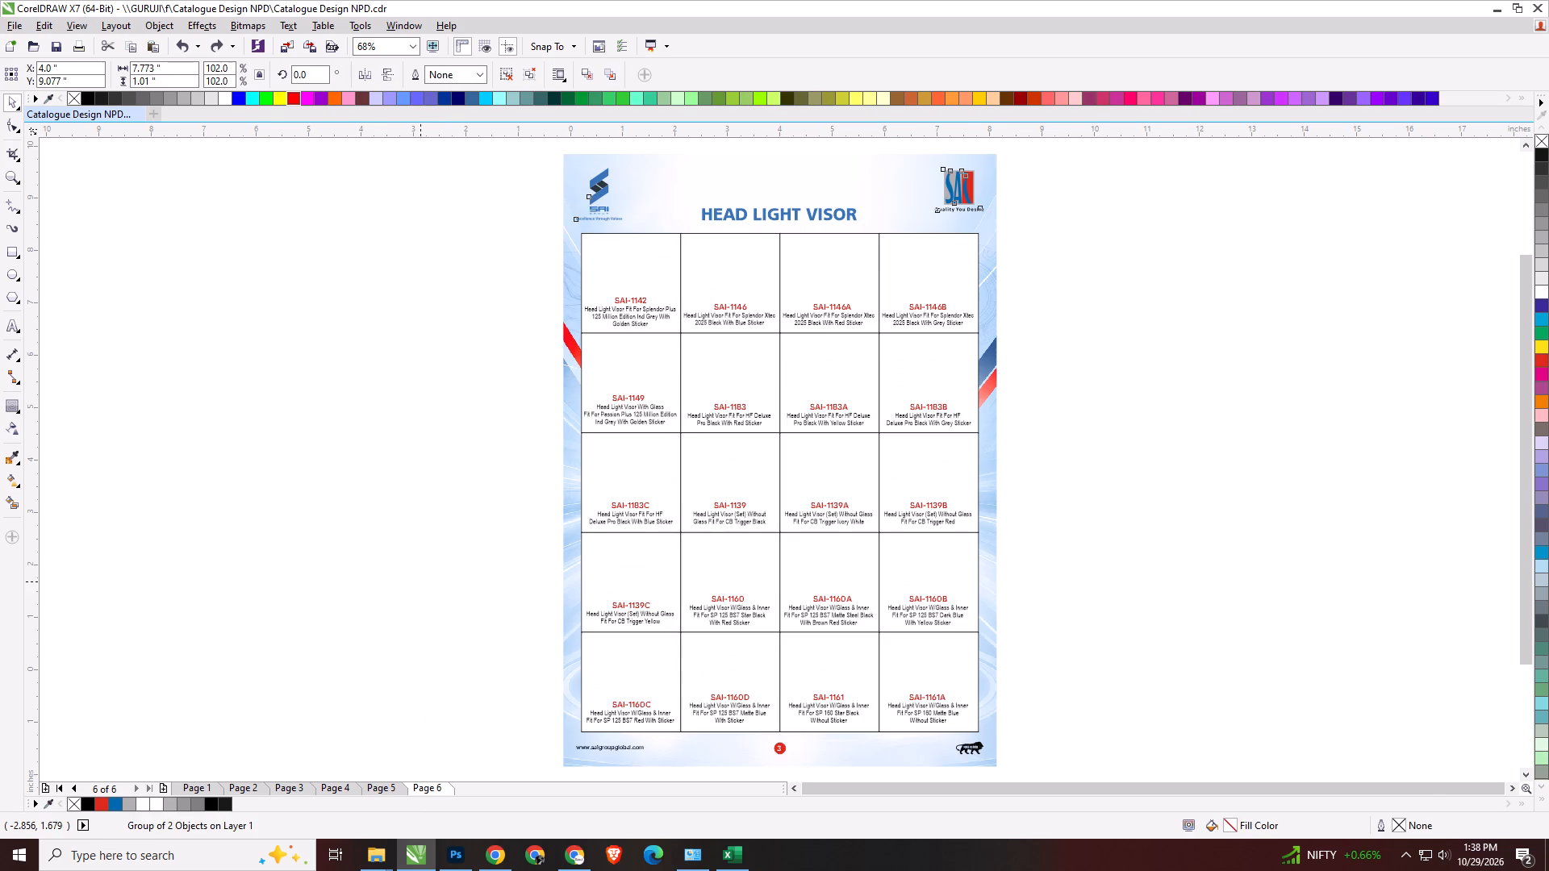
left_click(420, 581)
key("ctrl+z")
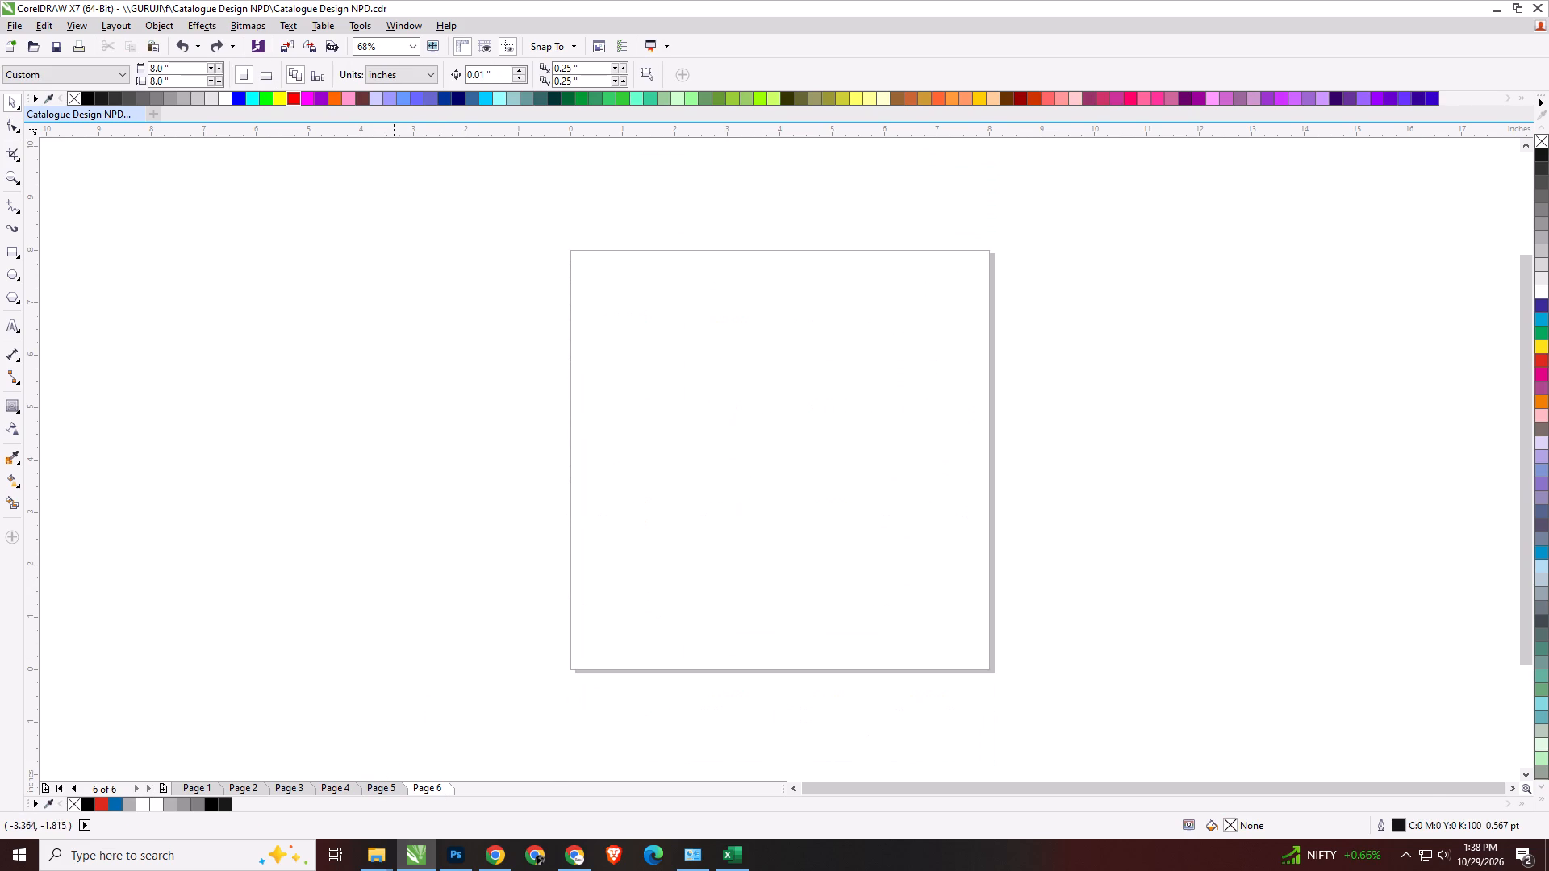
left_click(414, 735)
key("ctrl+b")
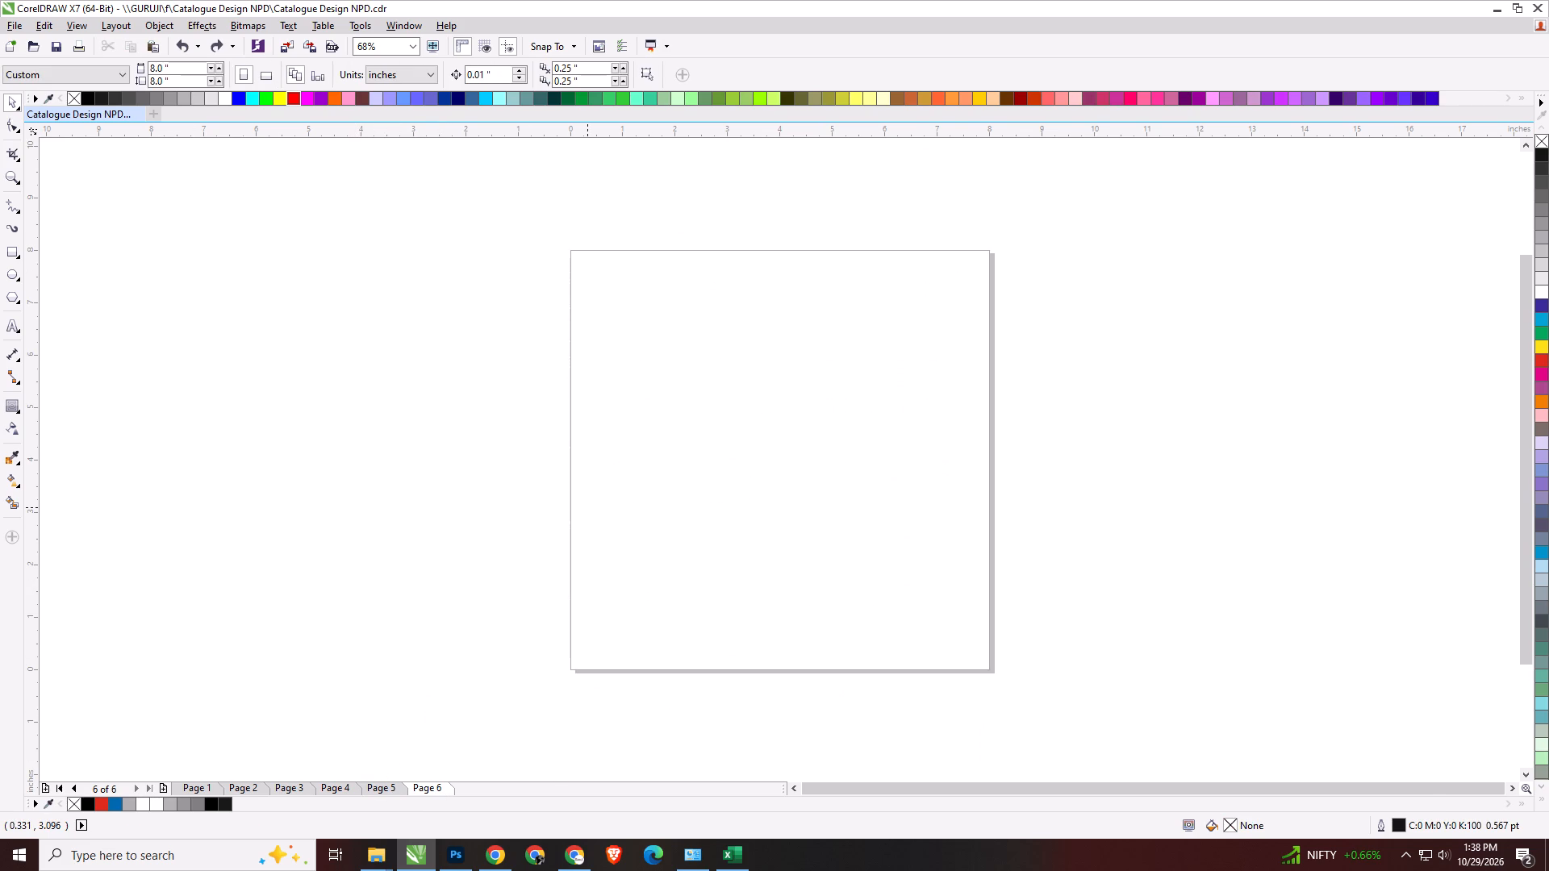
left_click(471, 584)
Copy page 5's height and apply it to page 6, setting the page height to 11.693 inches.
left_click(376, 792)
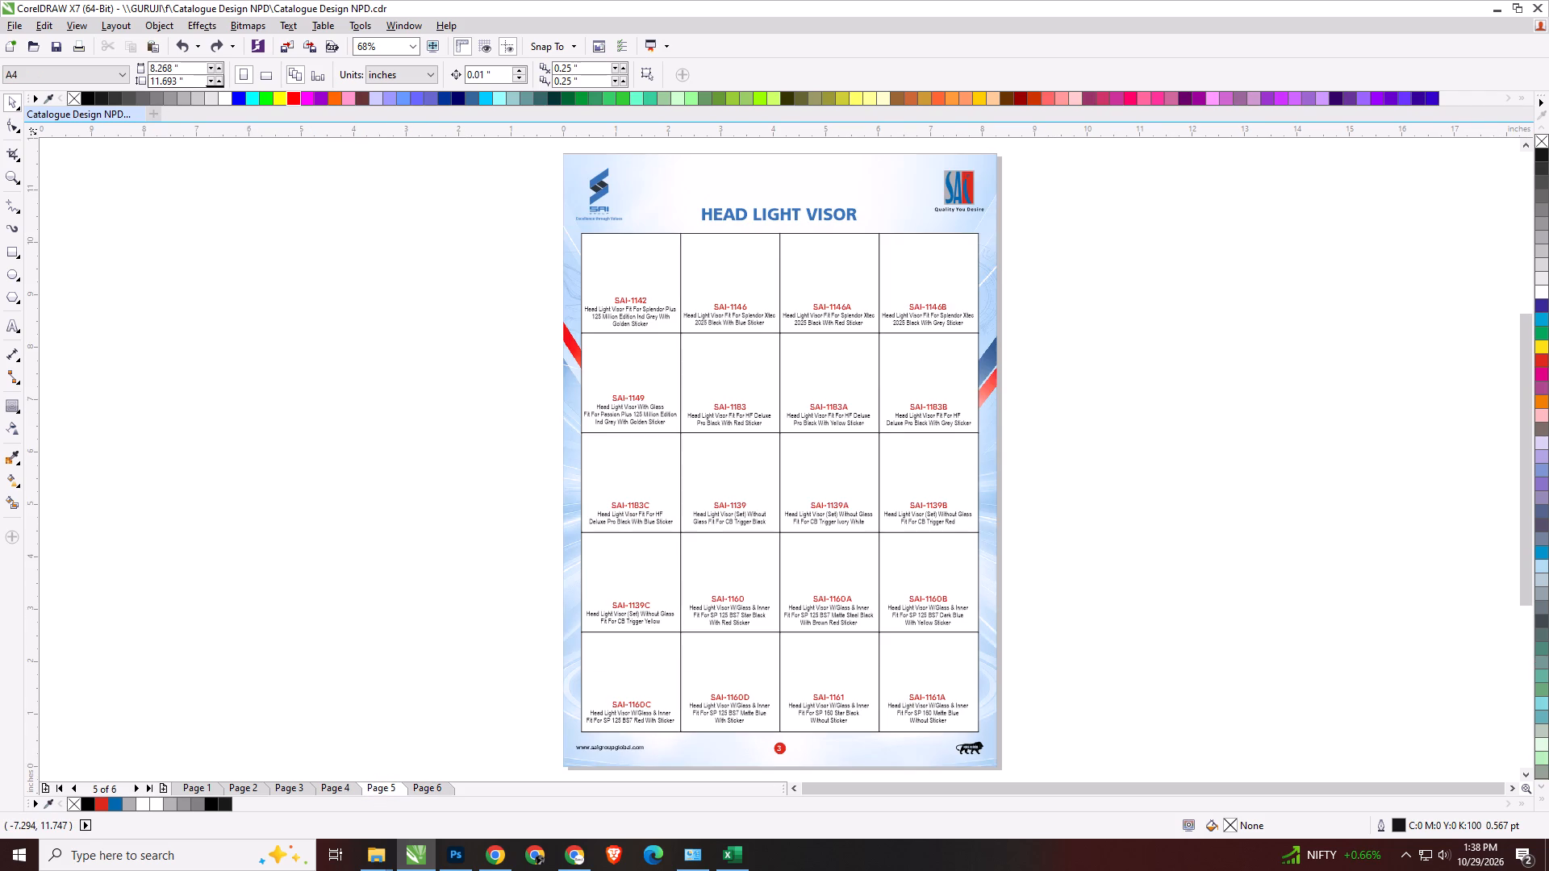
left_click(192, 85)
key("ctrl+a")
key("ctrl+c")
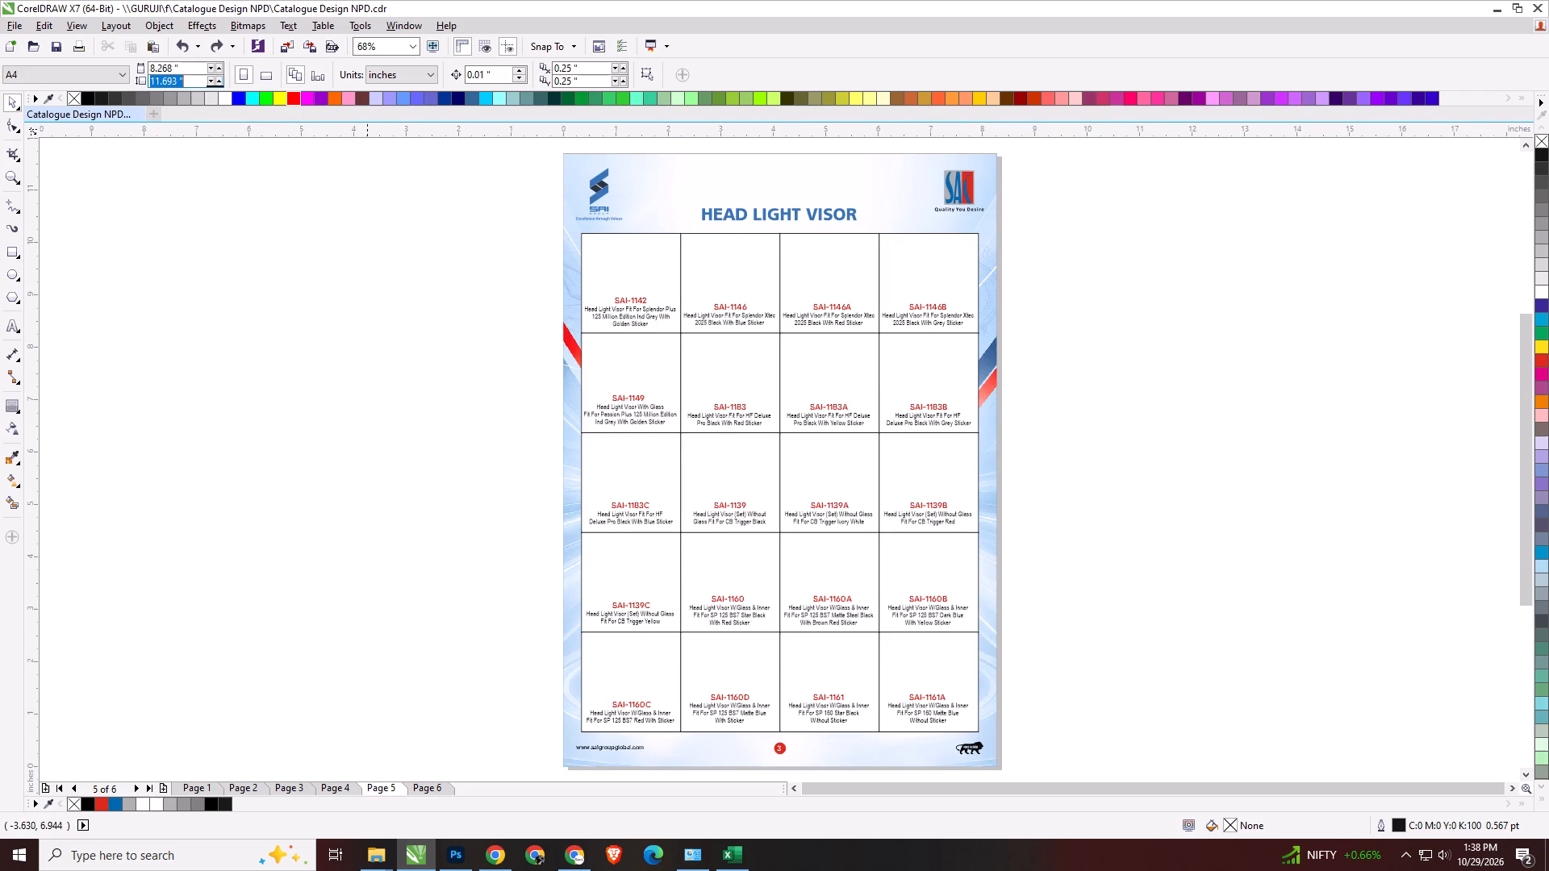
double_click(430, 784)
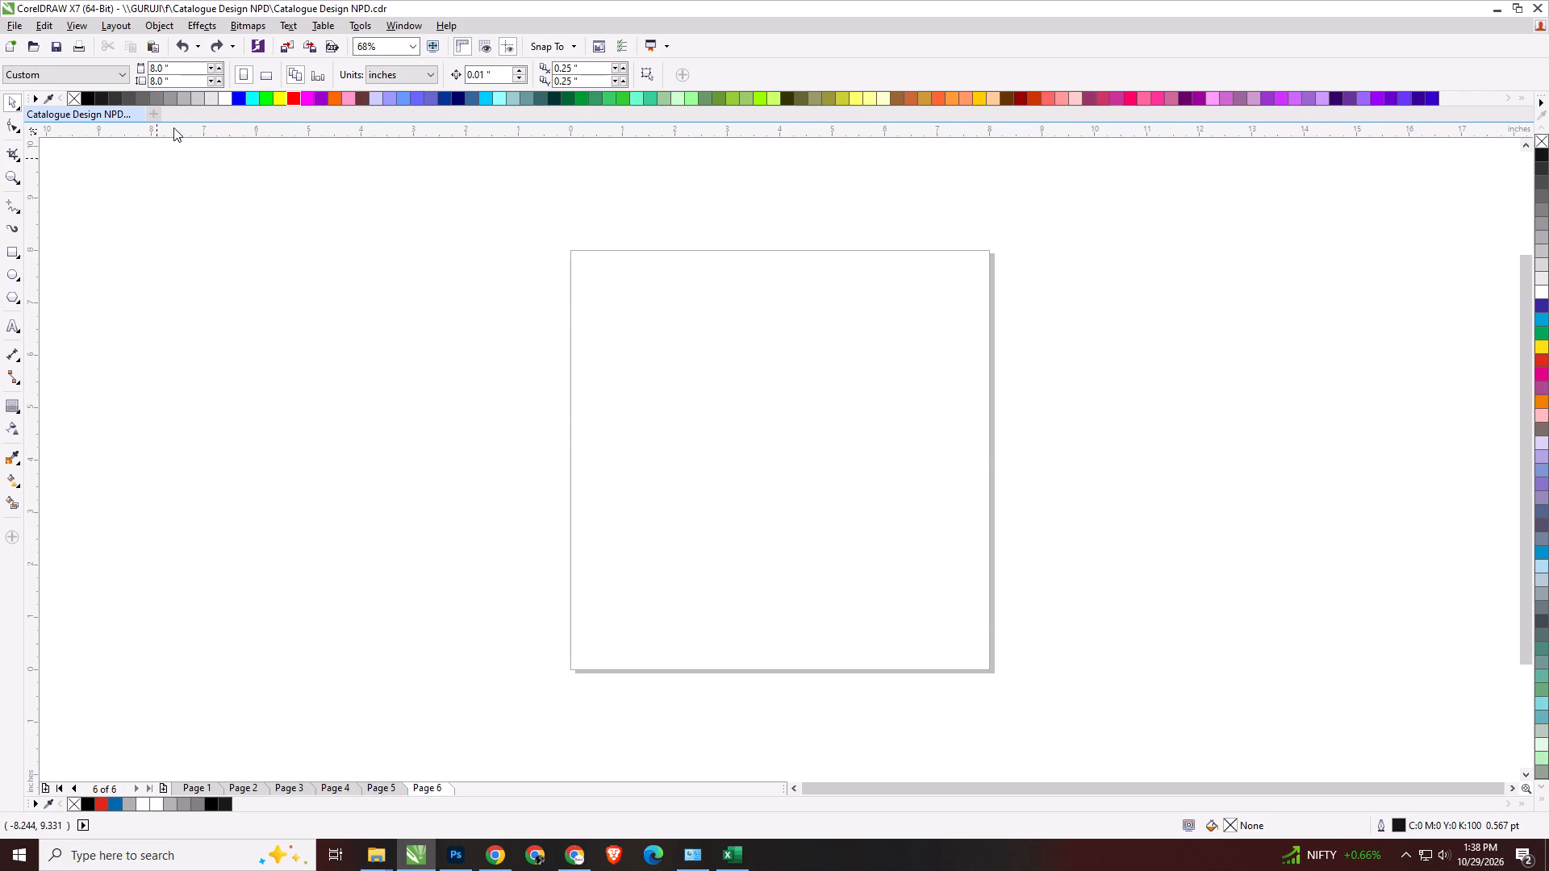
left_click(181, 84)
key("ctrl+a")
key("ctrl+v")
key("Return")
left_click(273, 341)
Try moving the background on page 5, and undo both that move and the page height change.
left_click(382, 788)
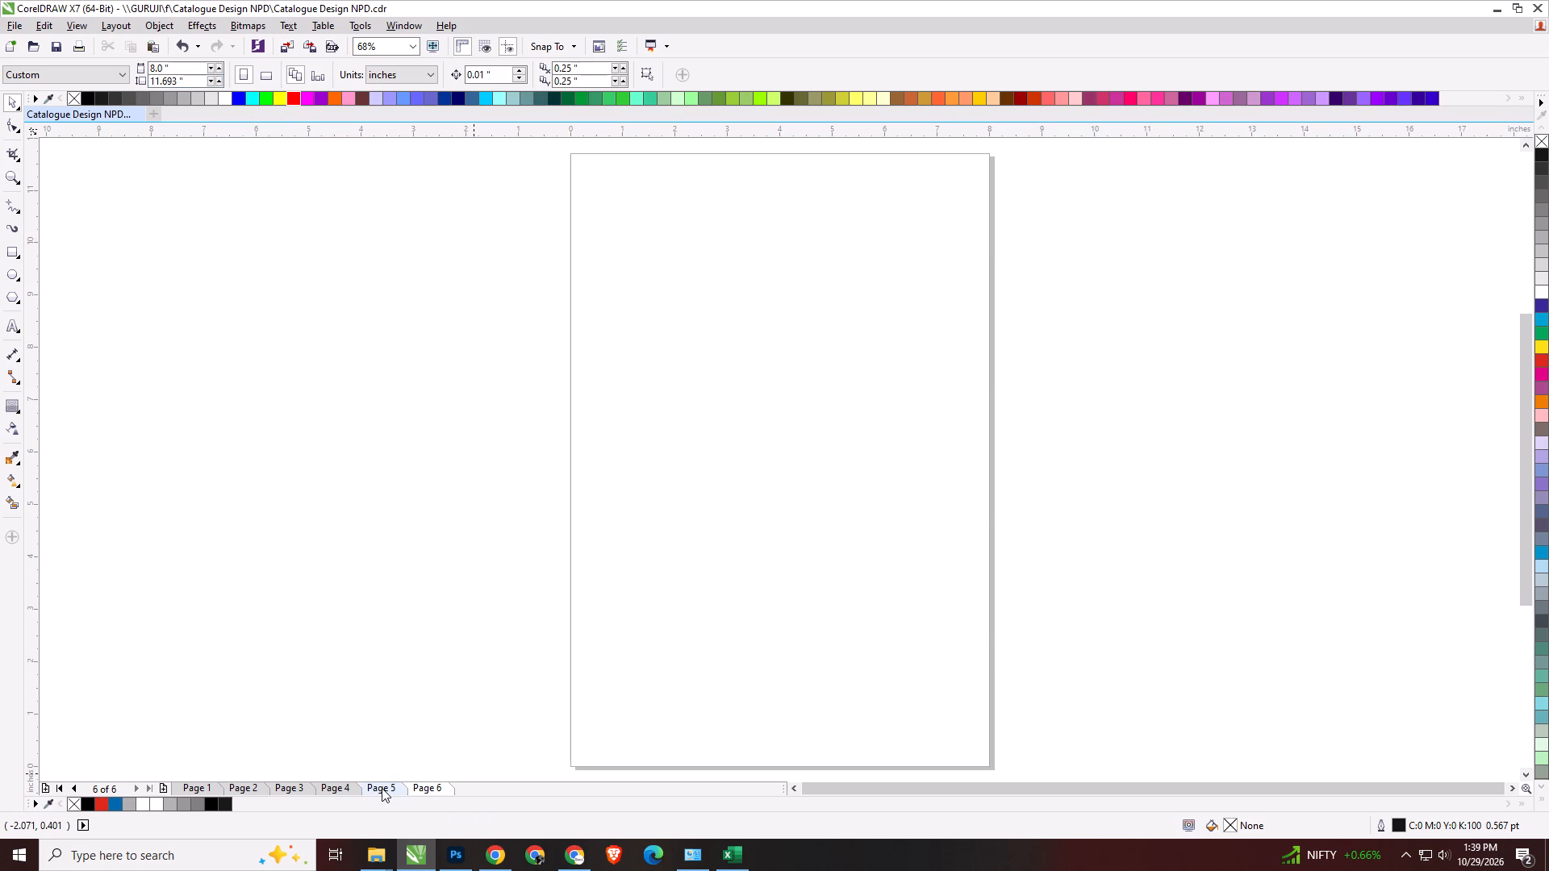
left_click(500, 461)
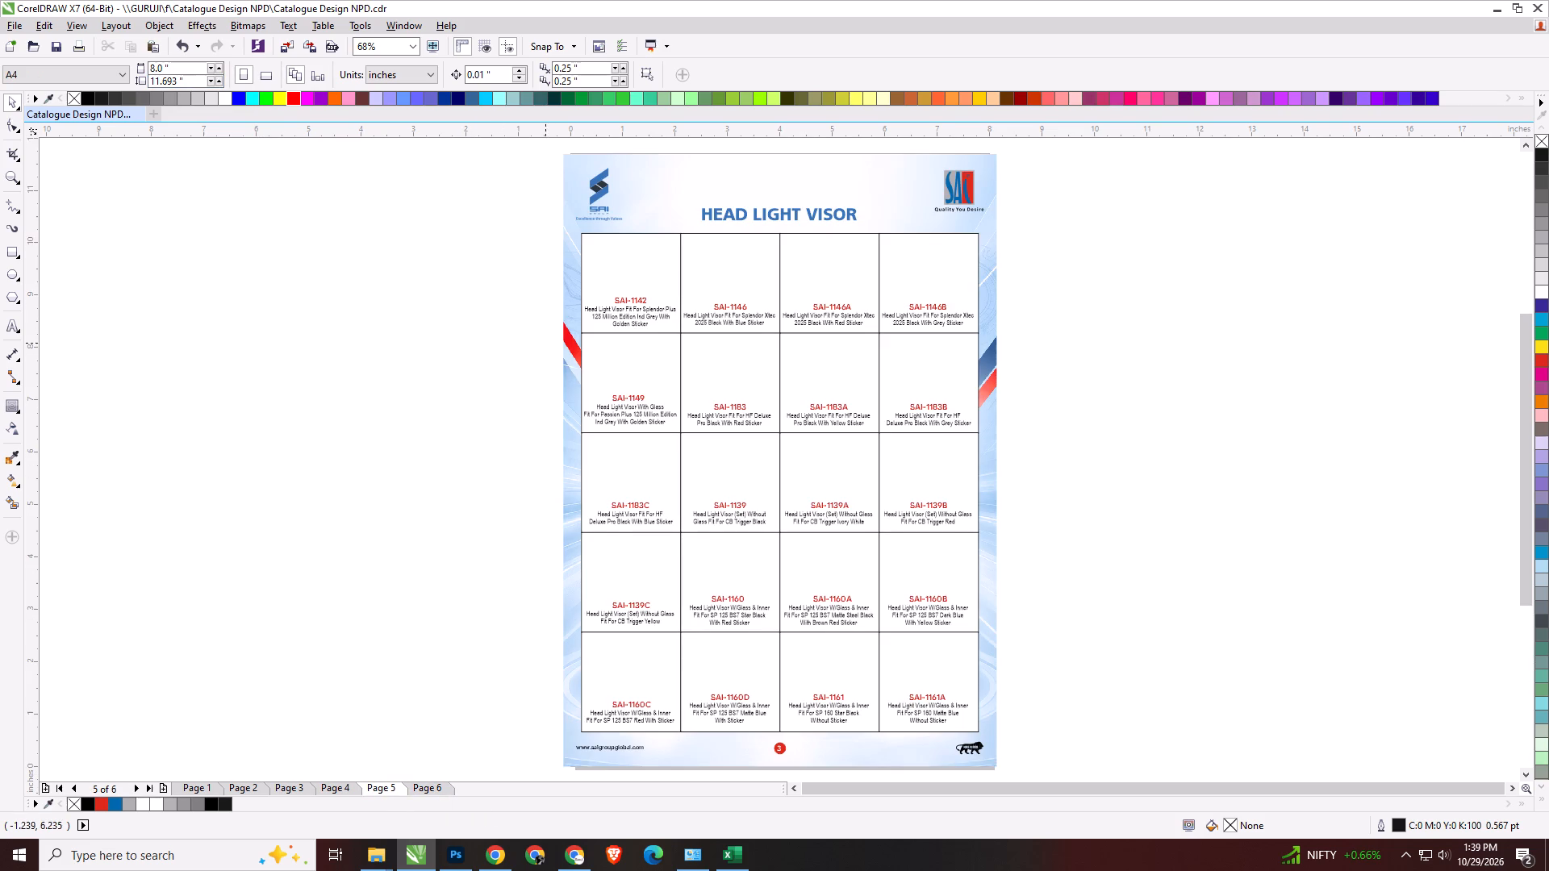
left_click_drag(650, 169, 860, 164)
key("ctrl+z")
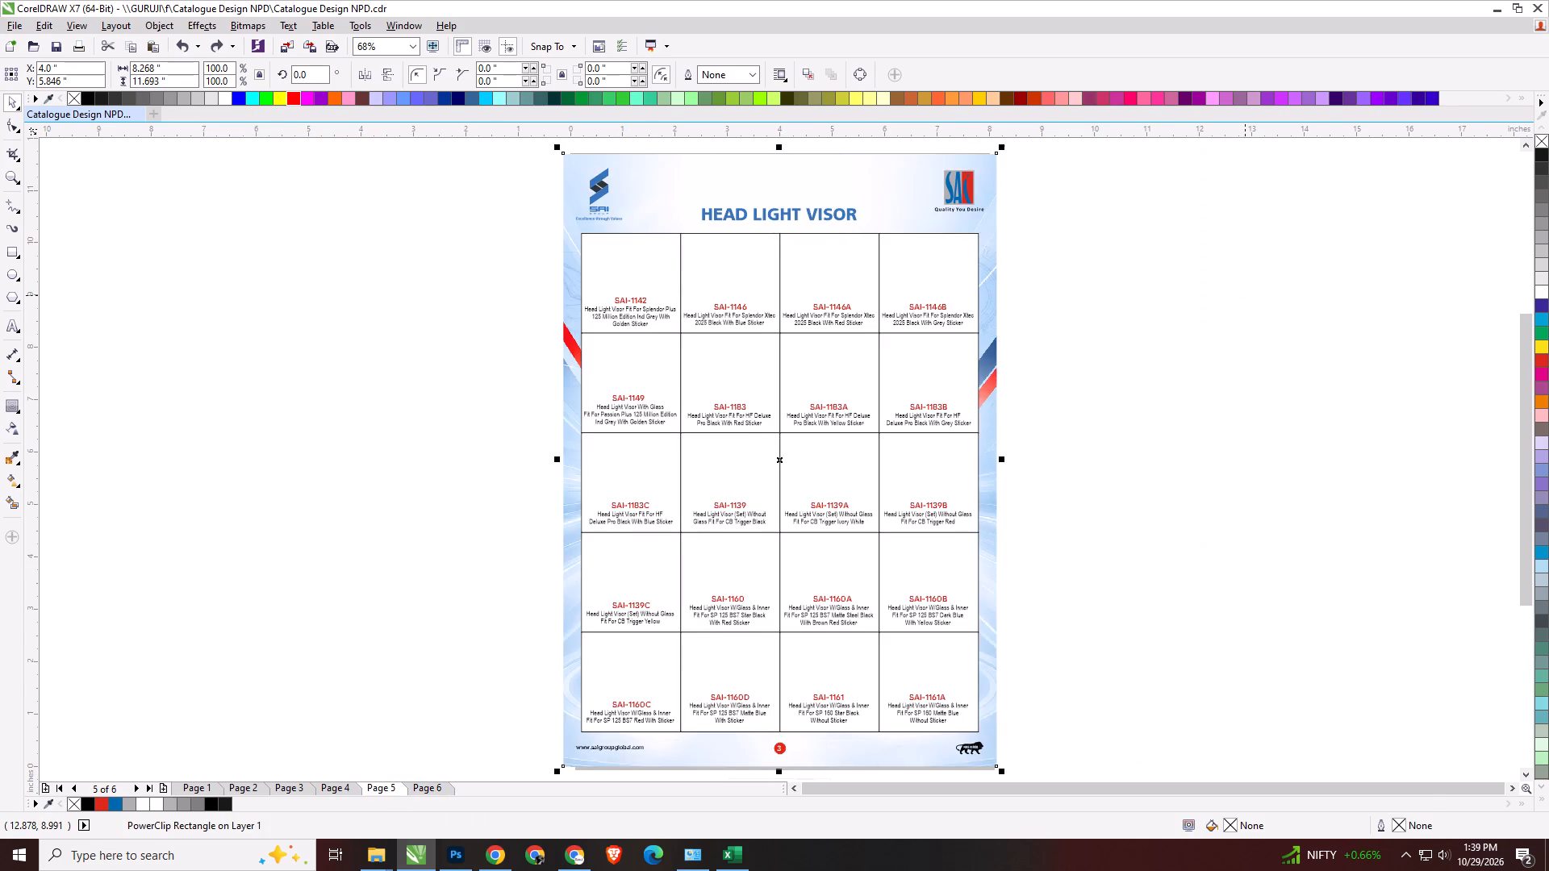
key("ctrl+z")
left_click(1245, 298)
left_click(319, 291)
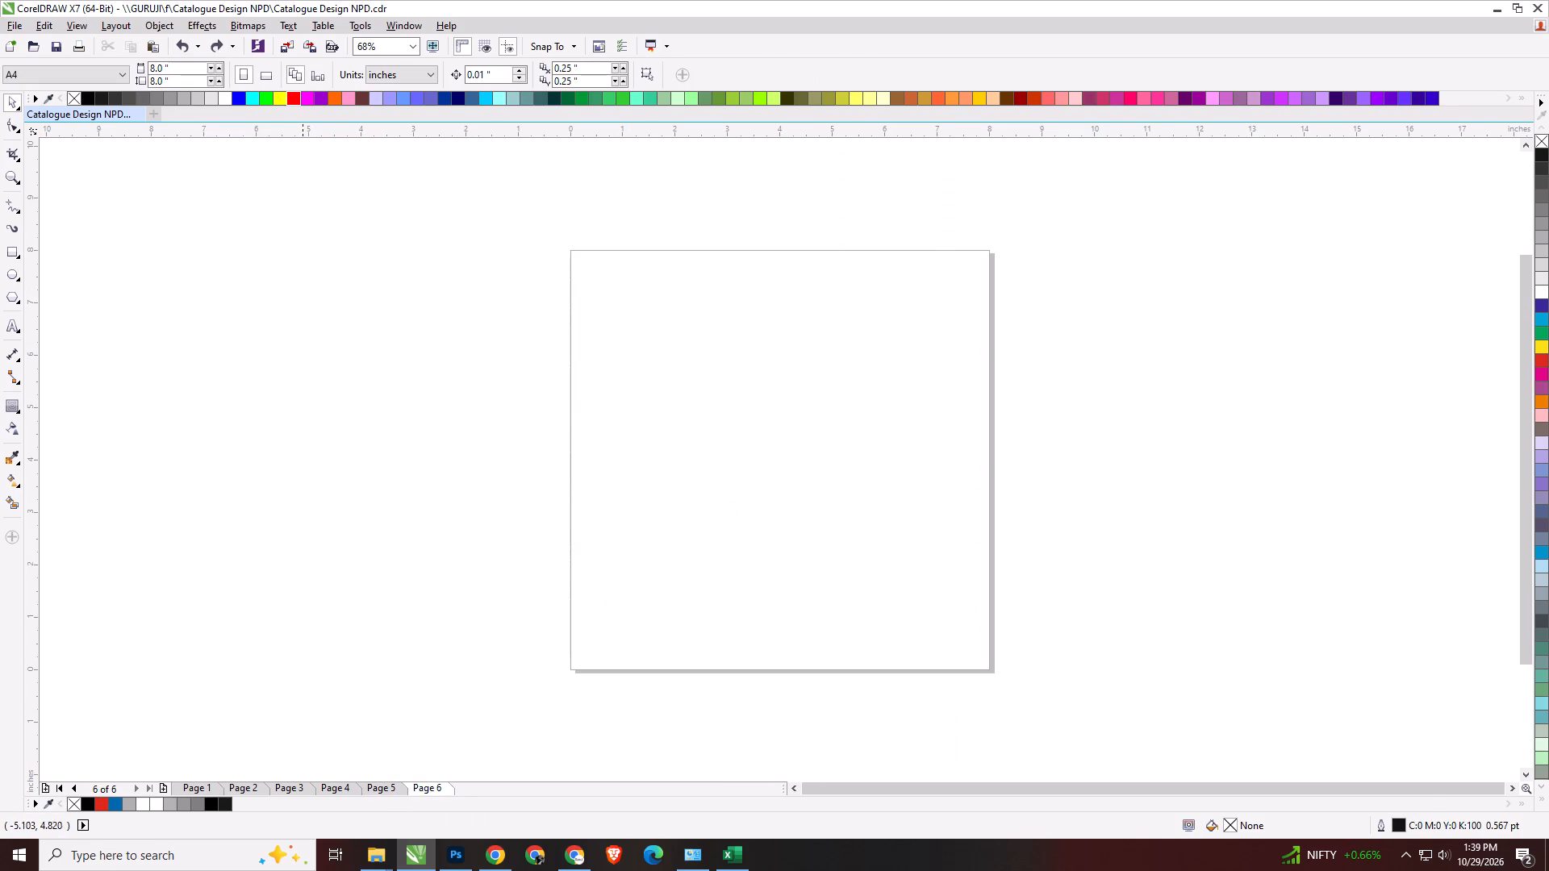
Make page size changes apply to the current page only, and check page 5.
left_click(312, 75)
left_click(339, 290)
left_click(403, 633)
left_click(388, 788)
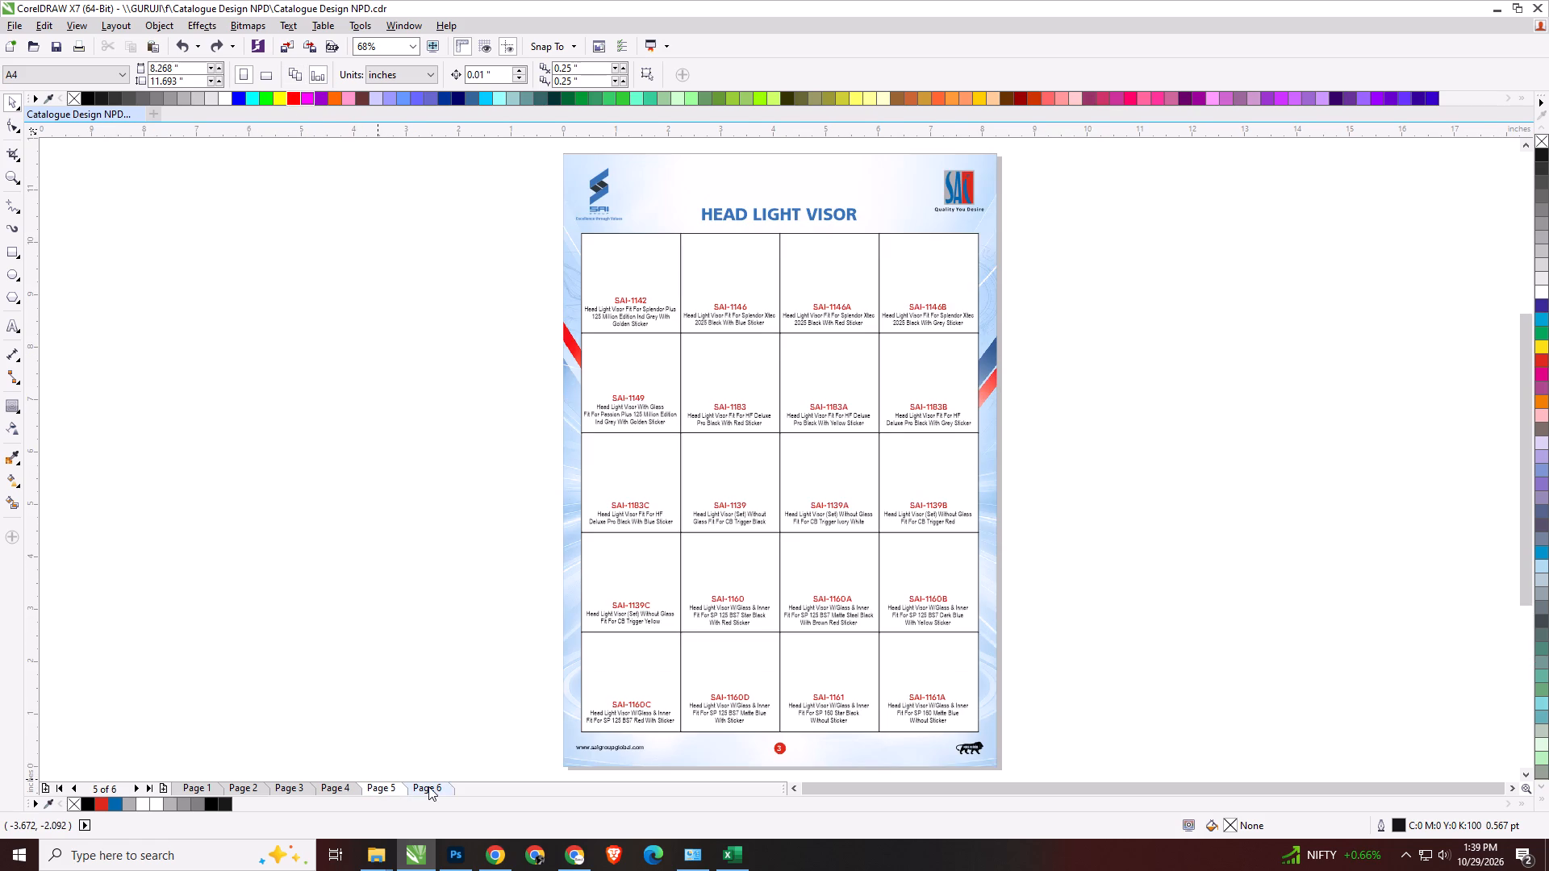
left_click(413, 486)
left_click(433, 236)
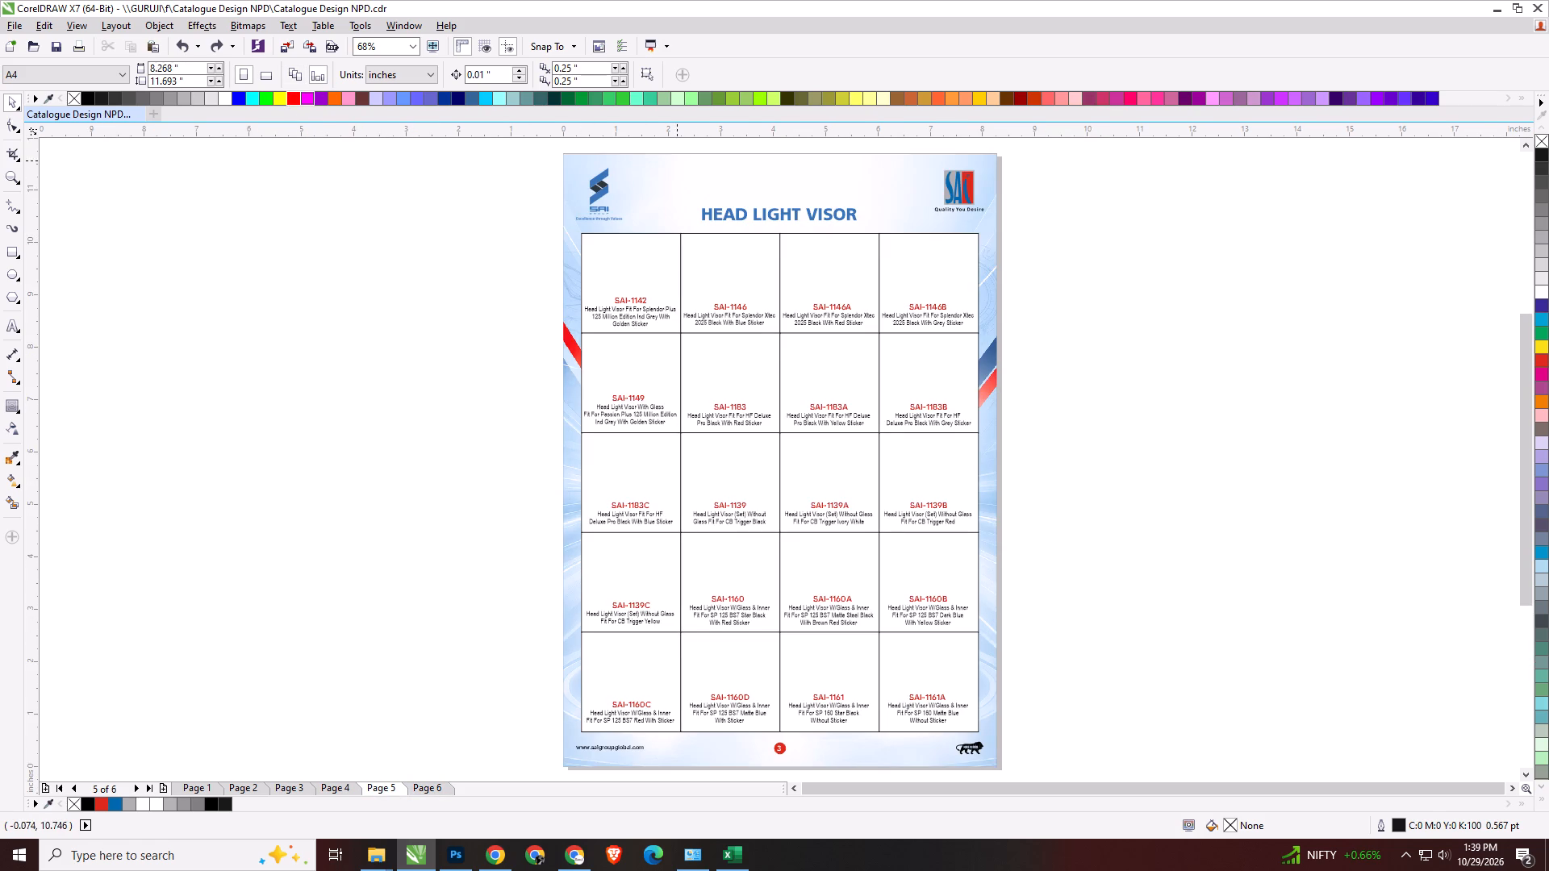
left_click(688, 165)
left_click(402, 254)
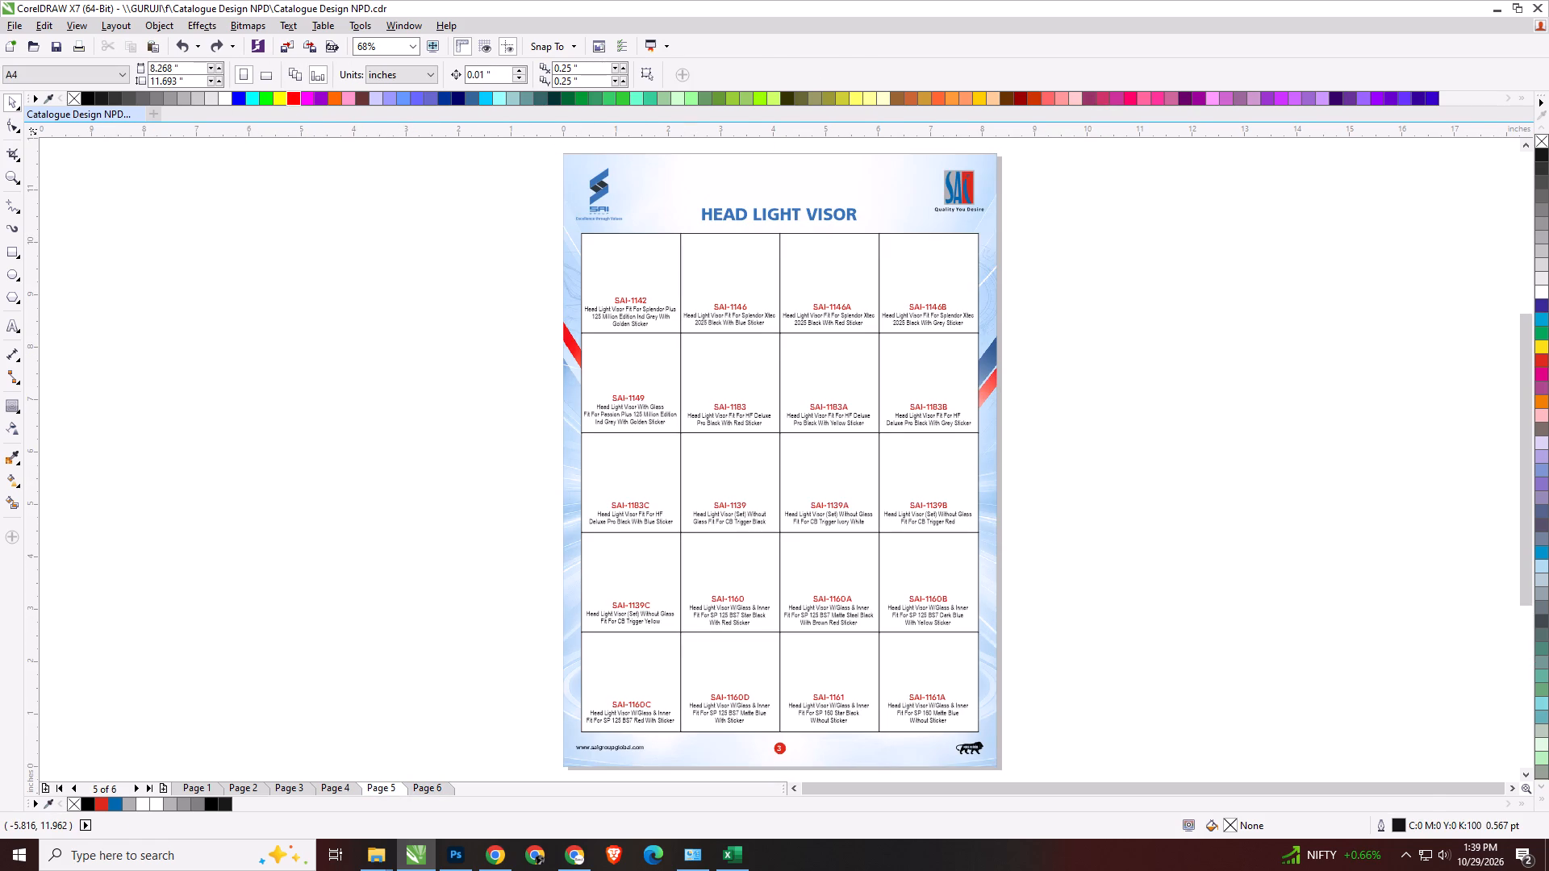
Copy page 5's height and set page 6's height to 11.693 inches.
left_click(188, 81)
key("ctrl+a")
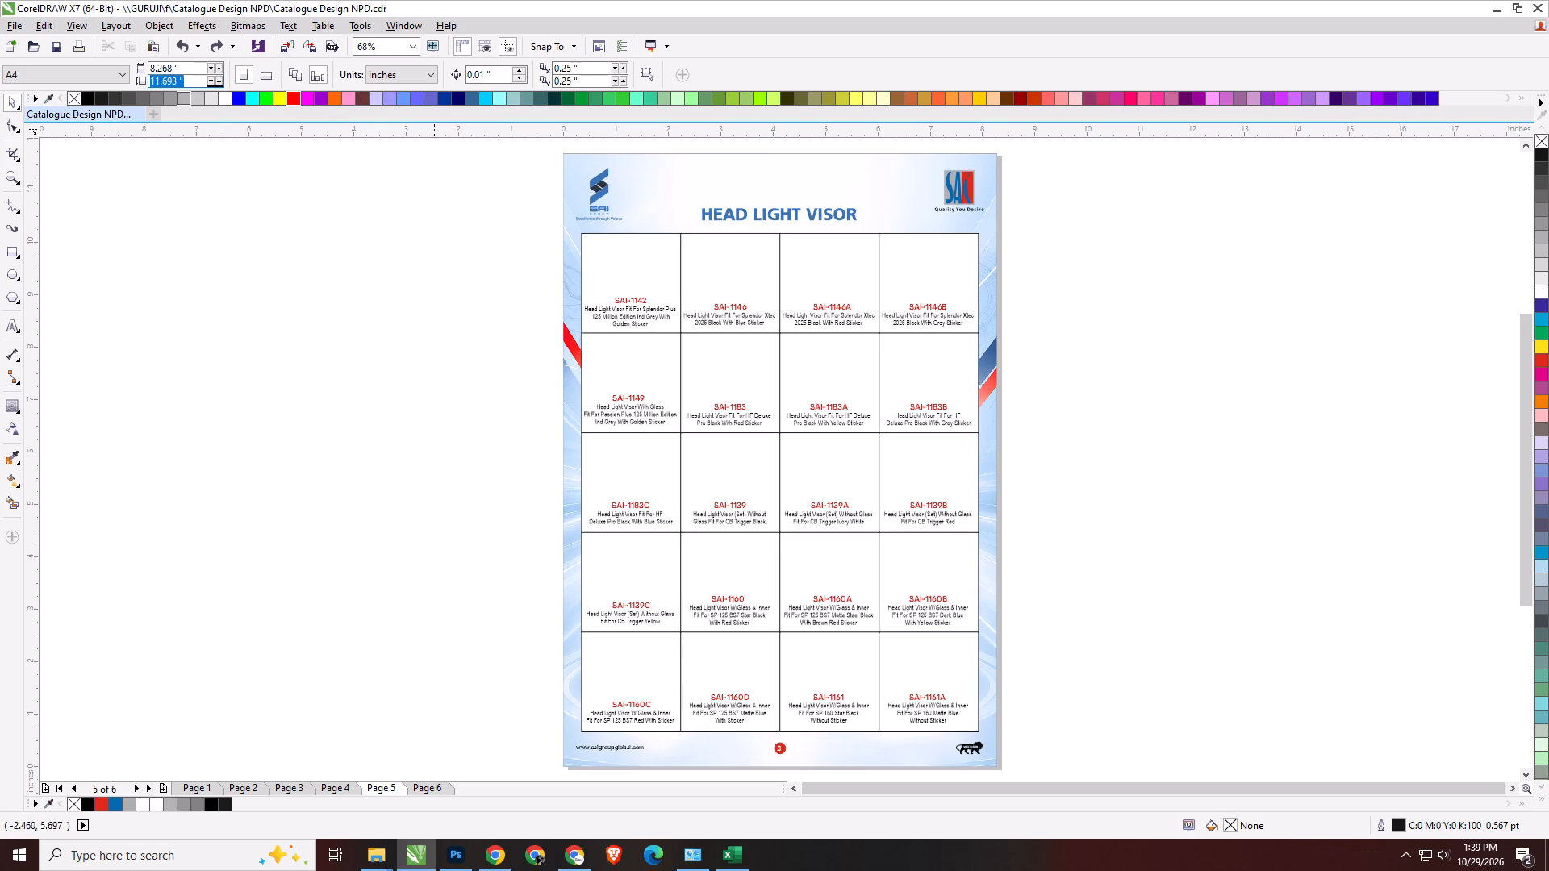
key("ctrl+c")
left_click(432, 782)
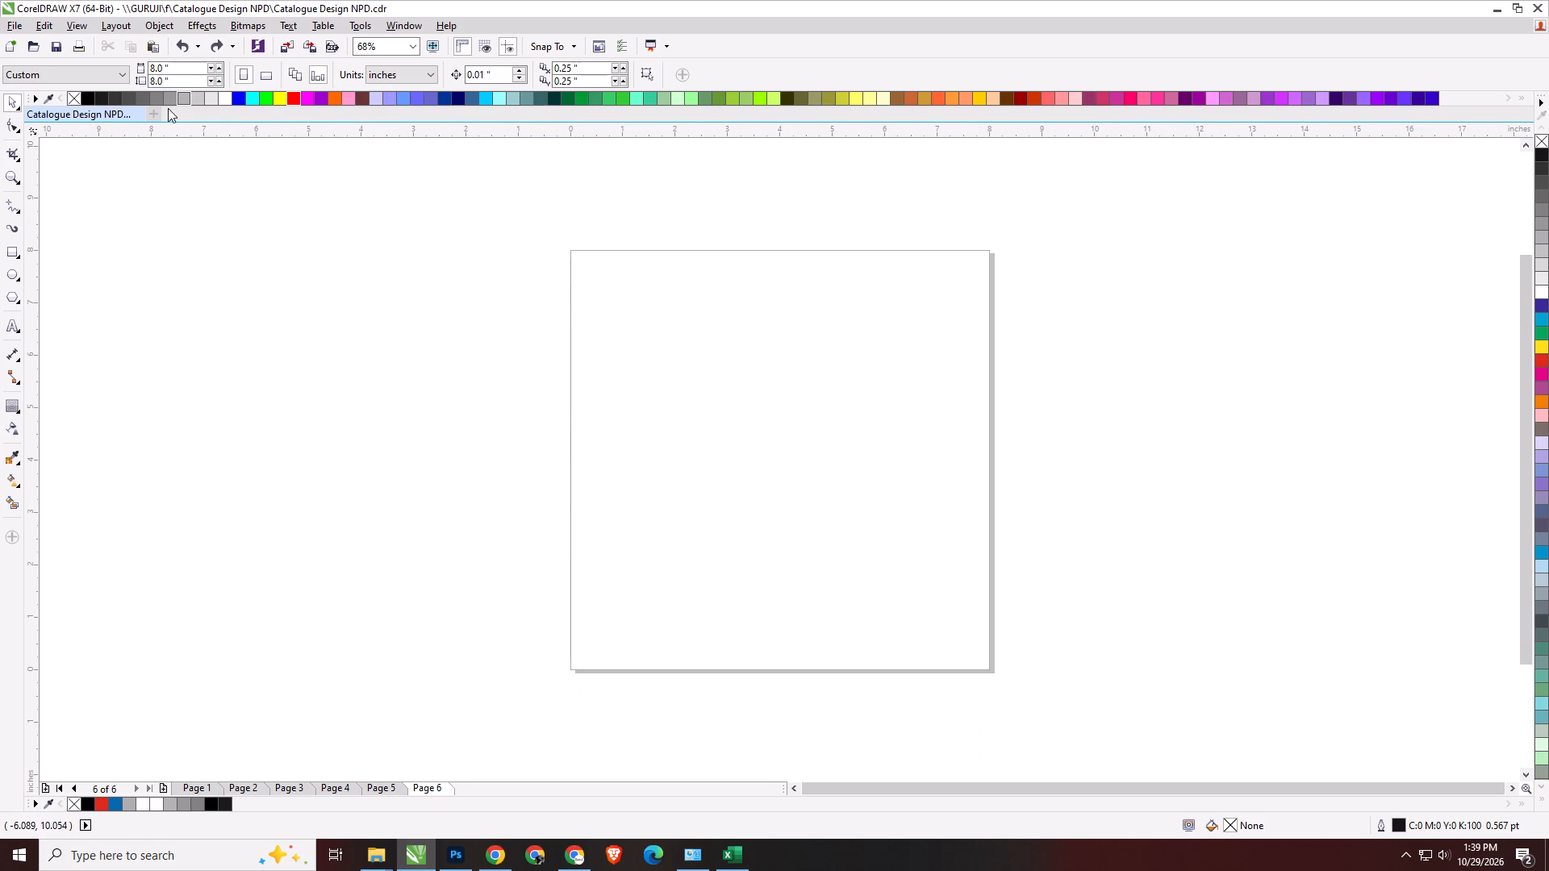
left_click(174, 78)
key("ctrl+a")
key("ctrl+v")
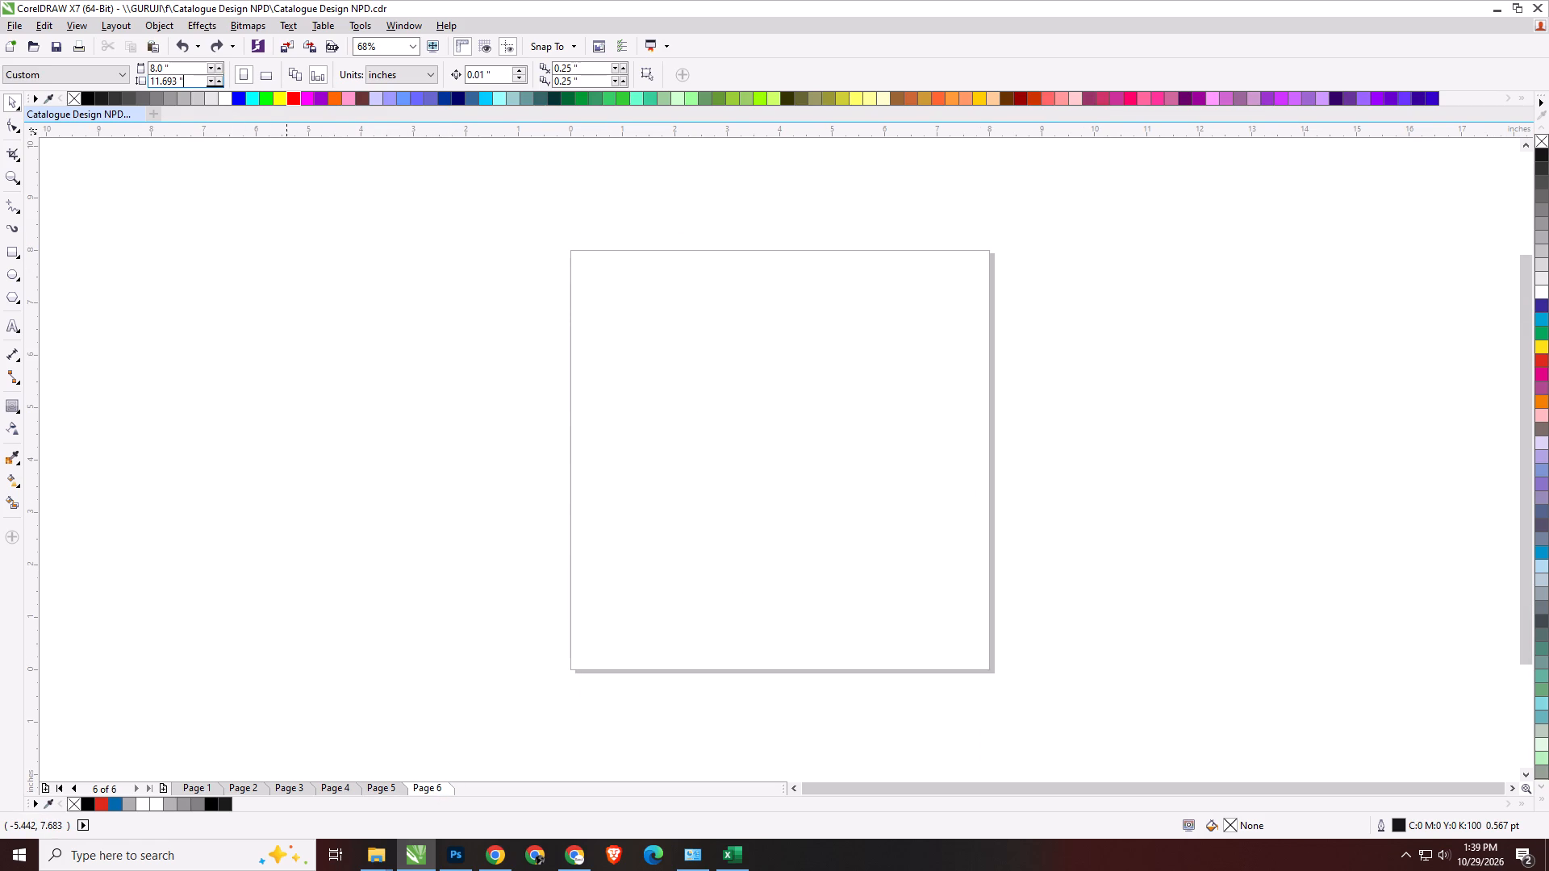
key("Return")
left_click(327, 340)
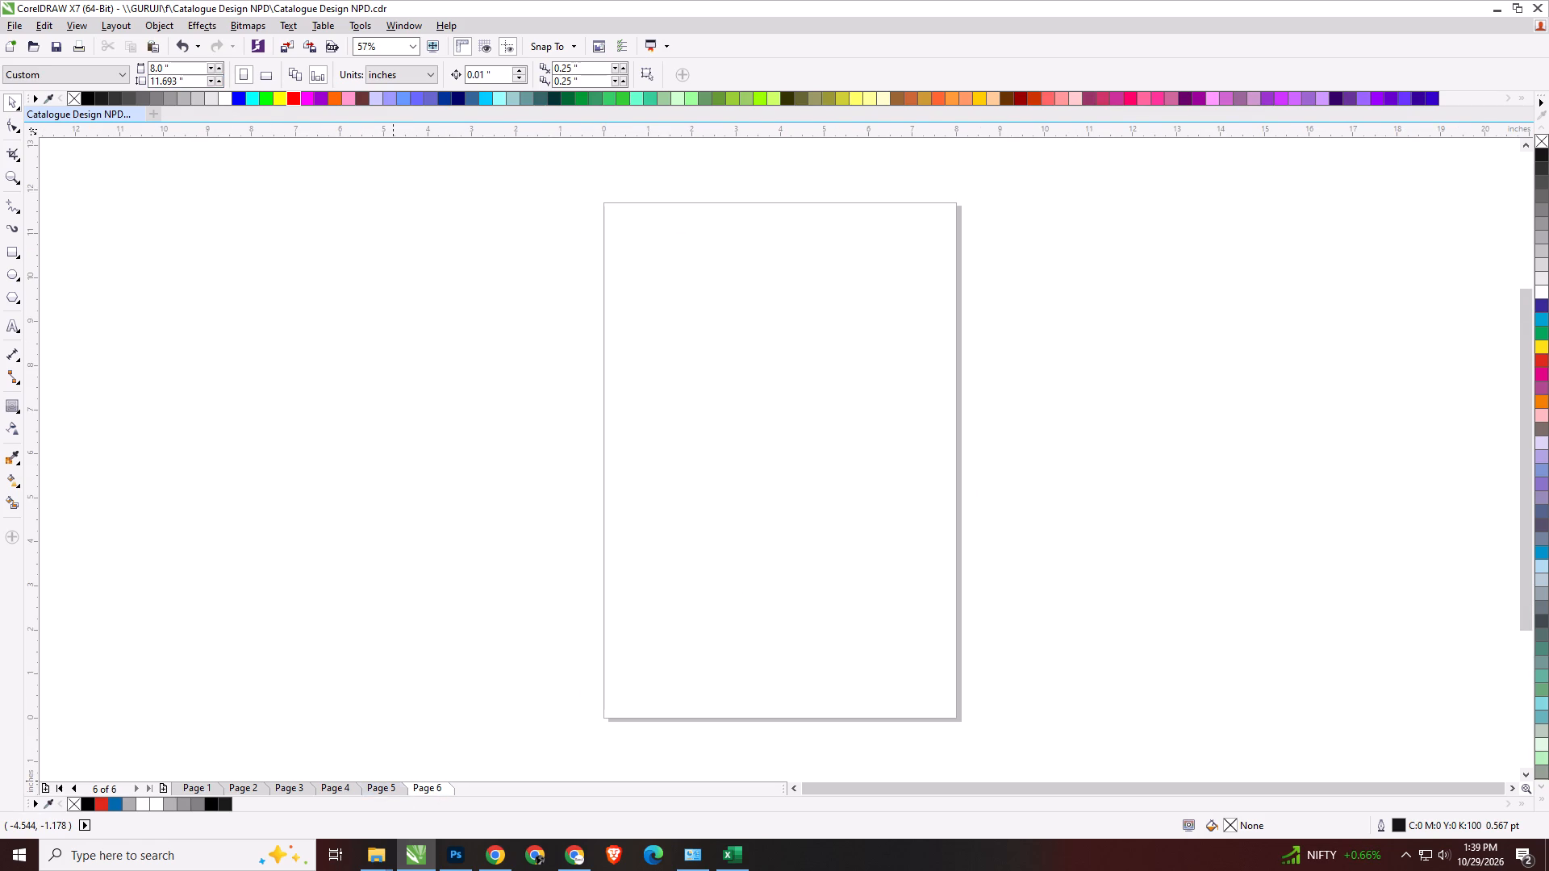
Copy page 5's width and set page 6's width to 8.268 inches.
left_click(385, 786)
left_click(202, 67)
key("ctrl+a")
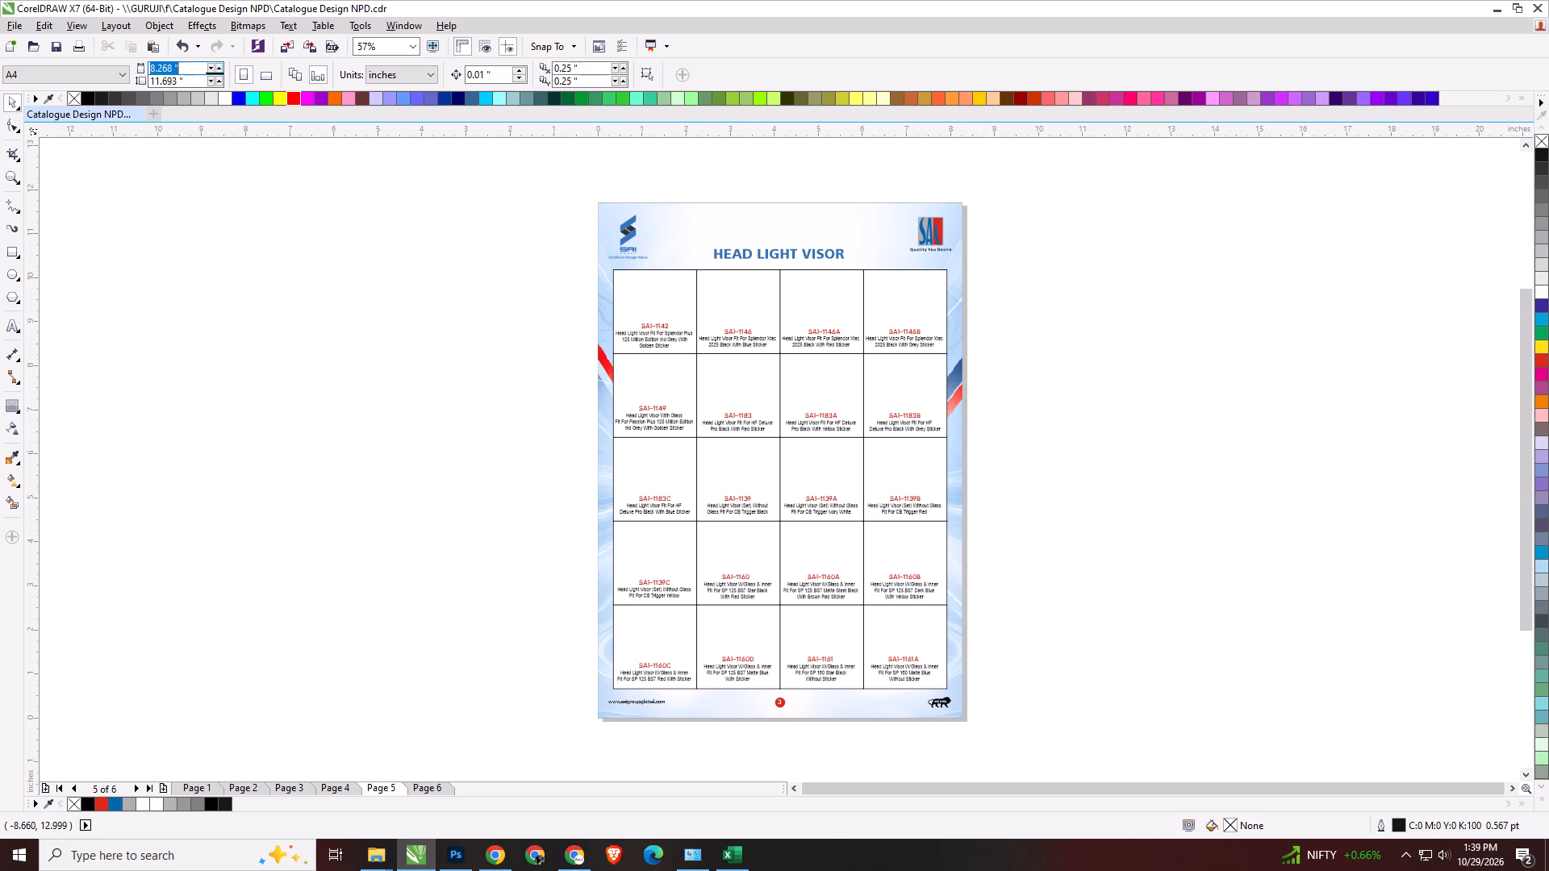
key("ctrl+c")
left_click(428, 781)
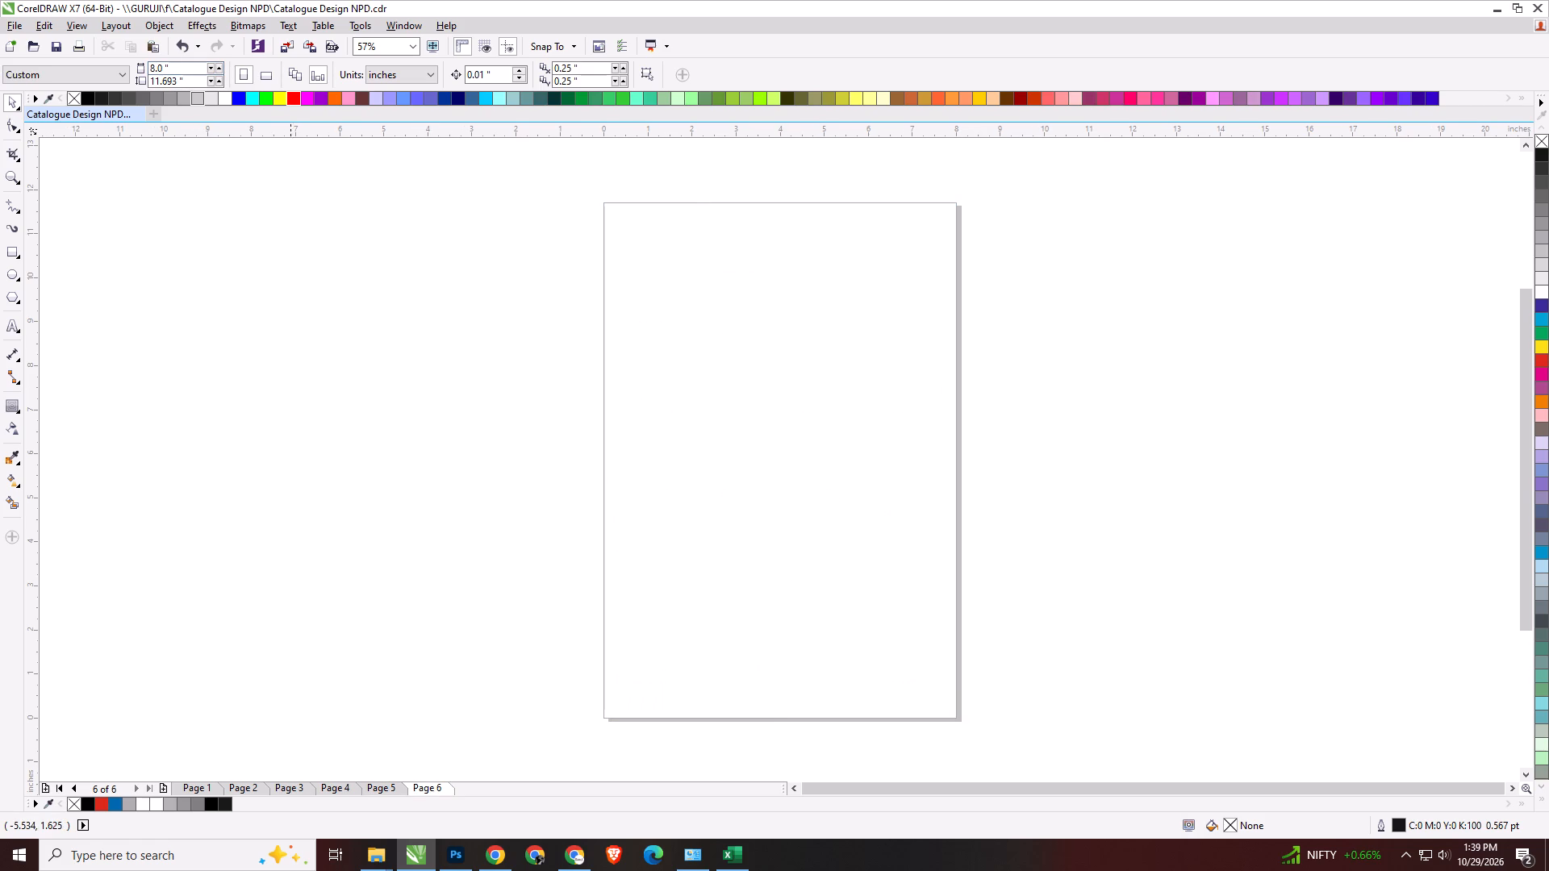
left_click(193, 69)
key("ctrl+a")
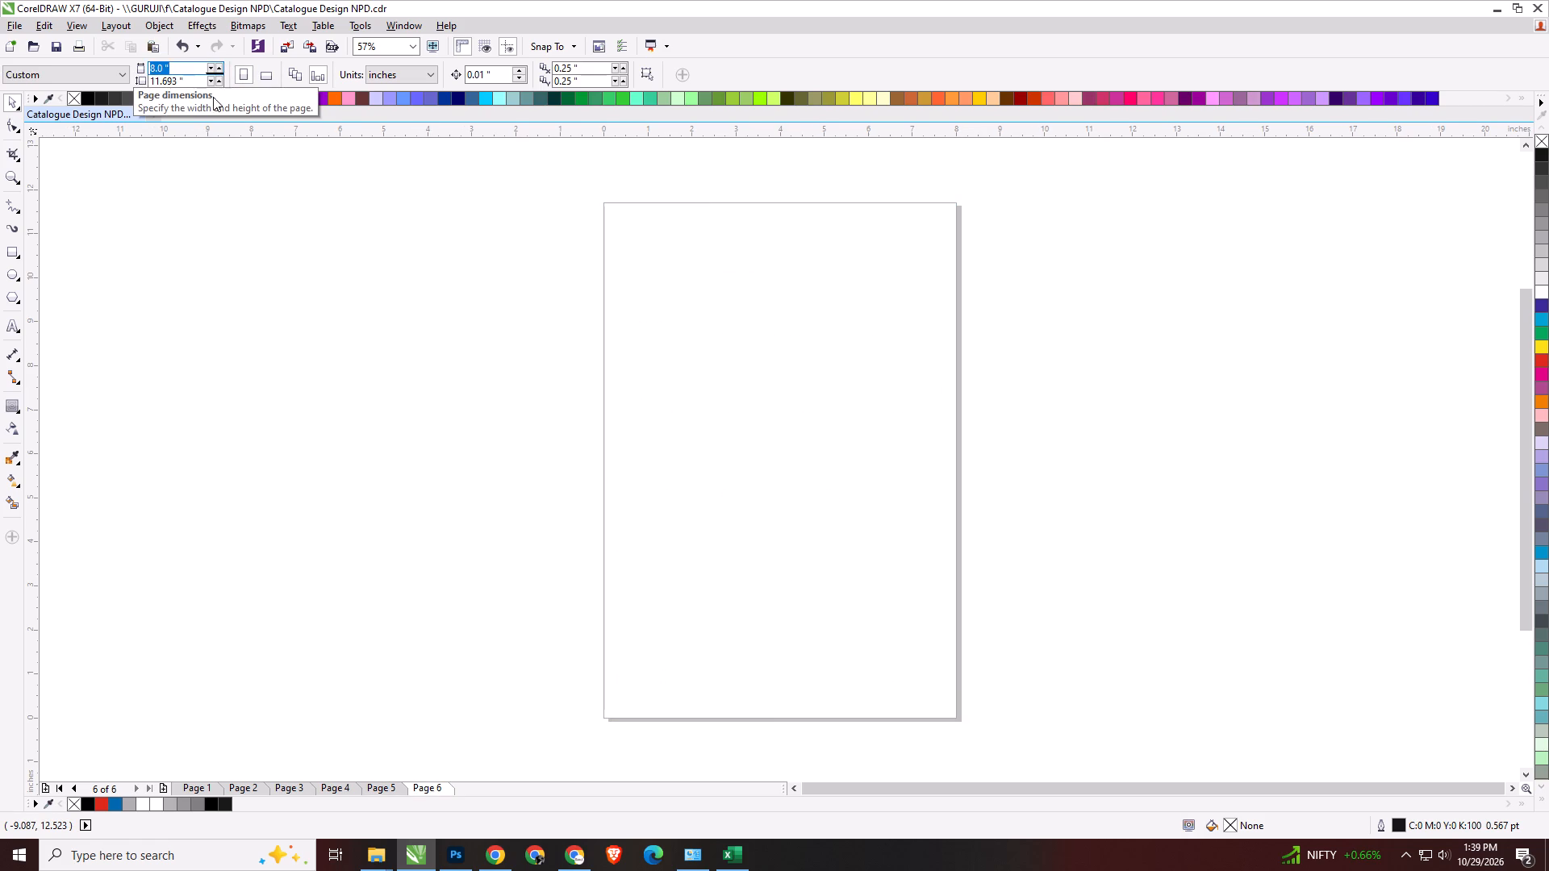
key("ctrl+v")
key("Return")
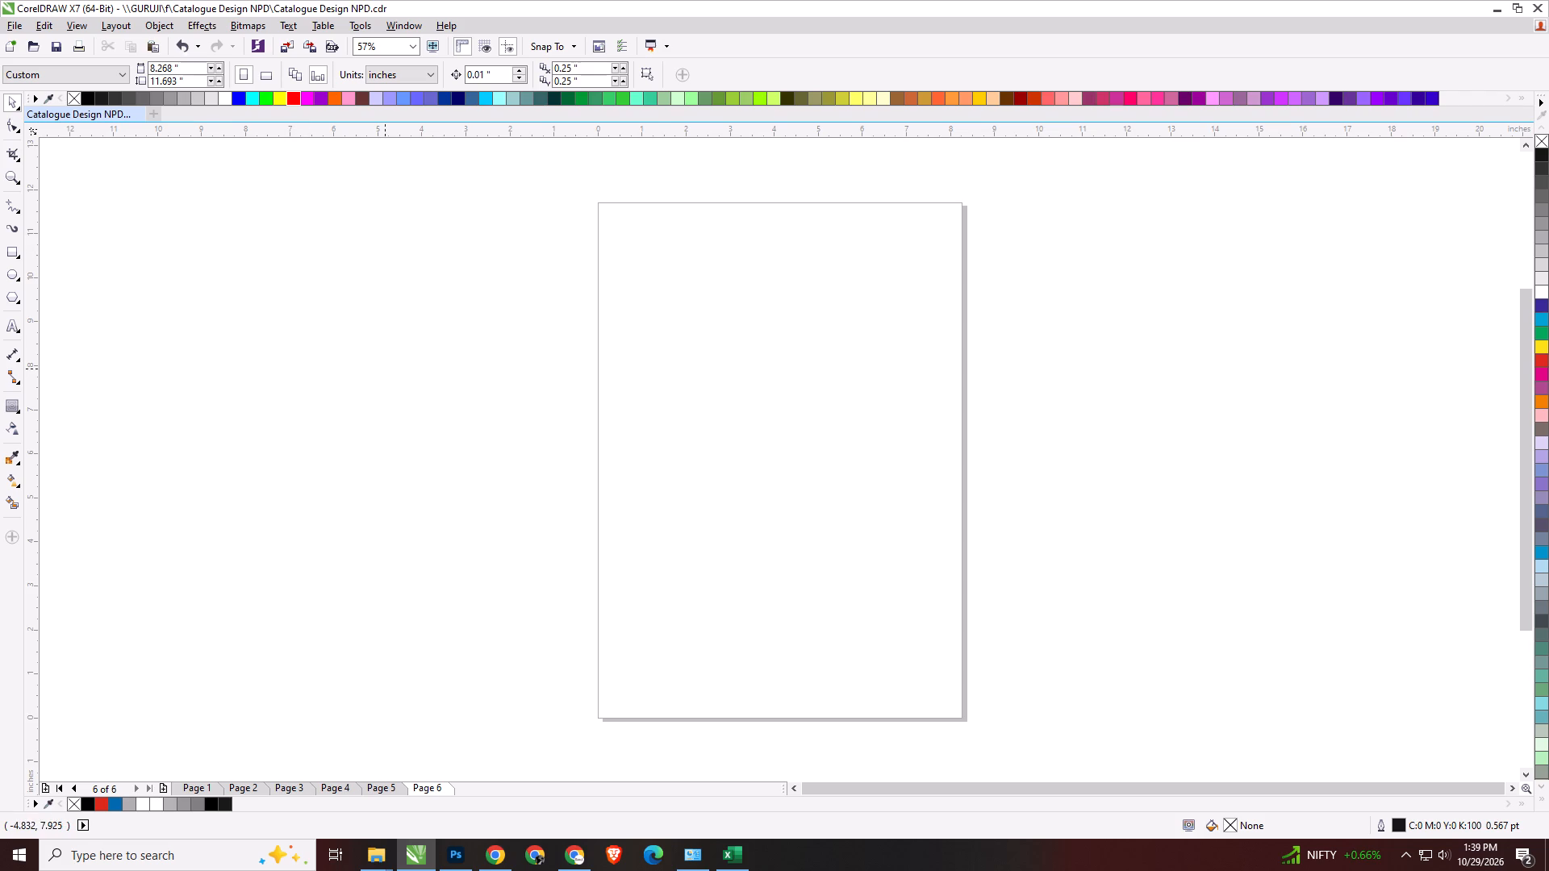
left_click(385, 369)
Copy all the artwork on page 5 and paste it onto page 6.
left_click(385, 789)
key("ctrl+a")
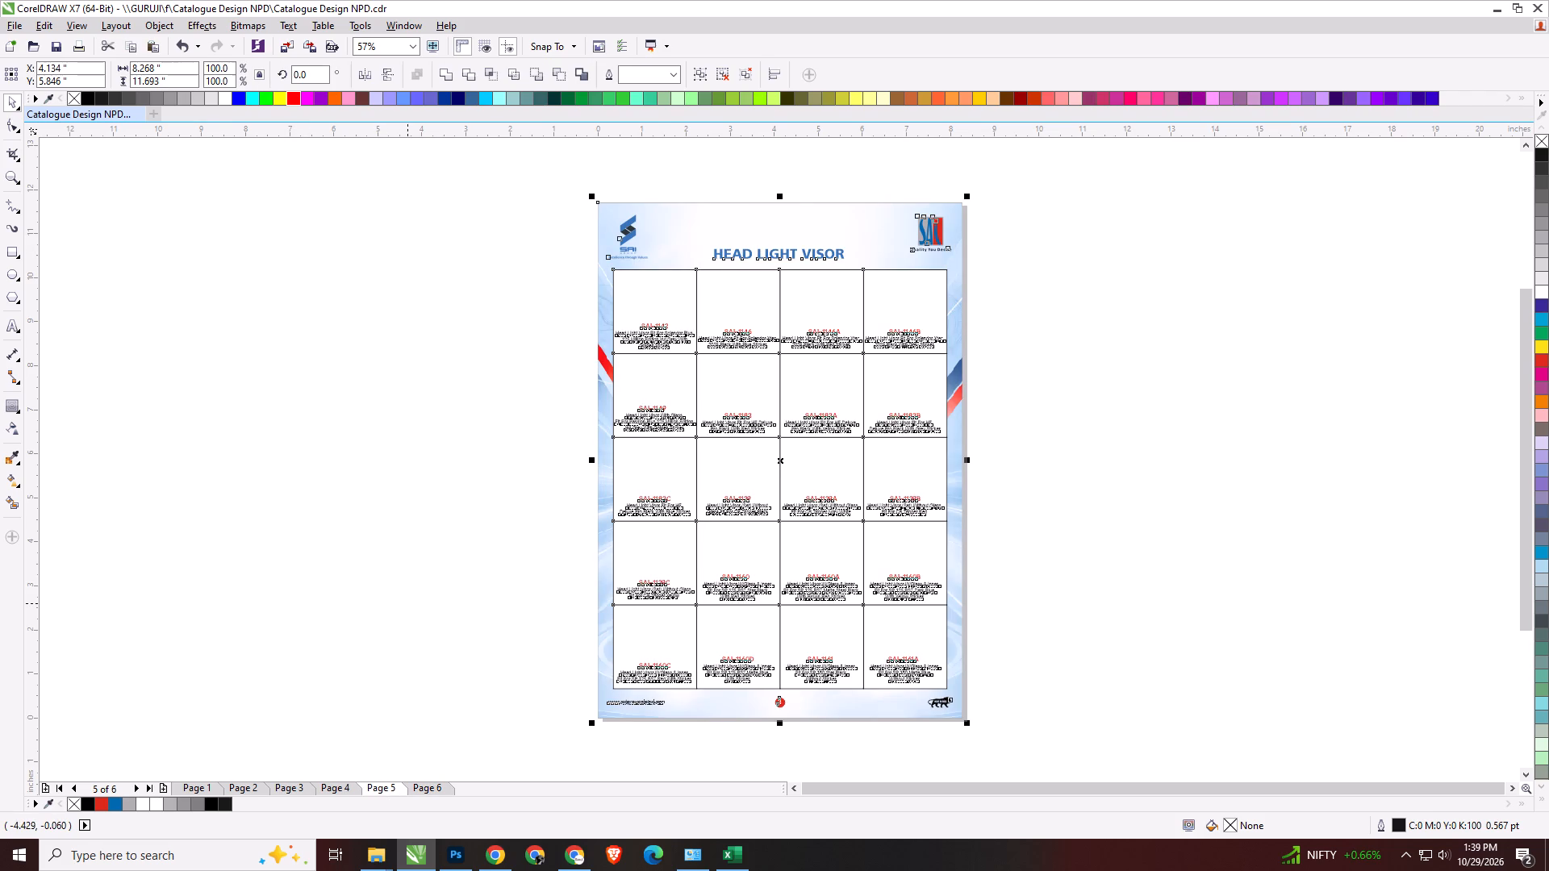
key("ctrl+c")
left_click(432, 787)
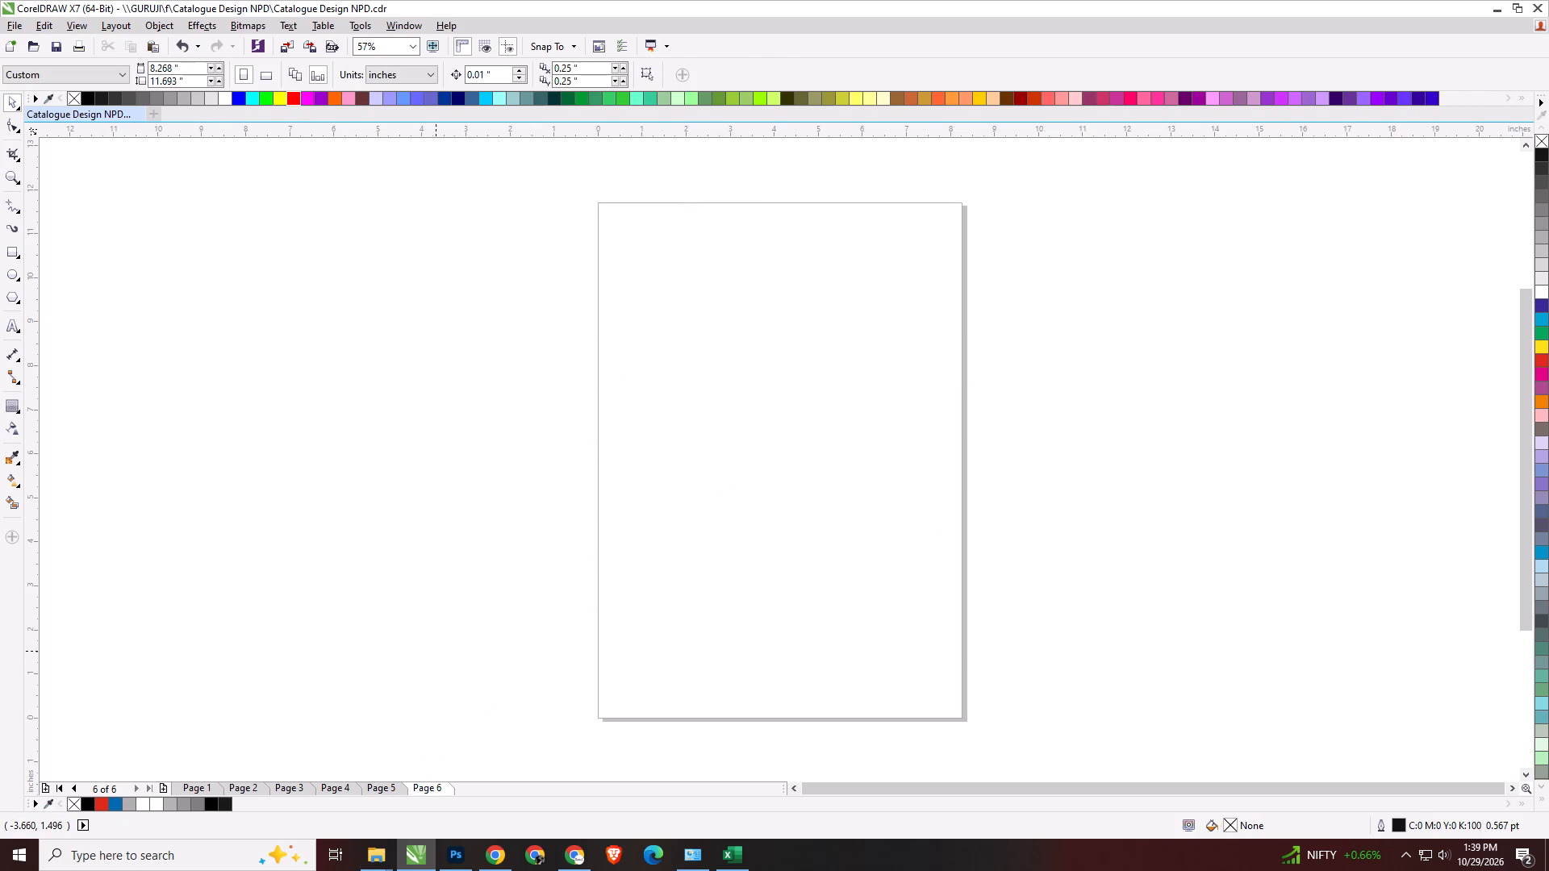
key("ctrl+v")
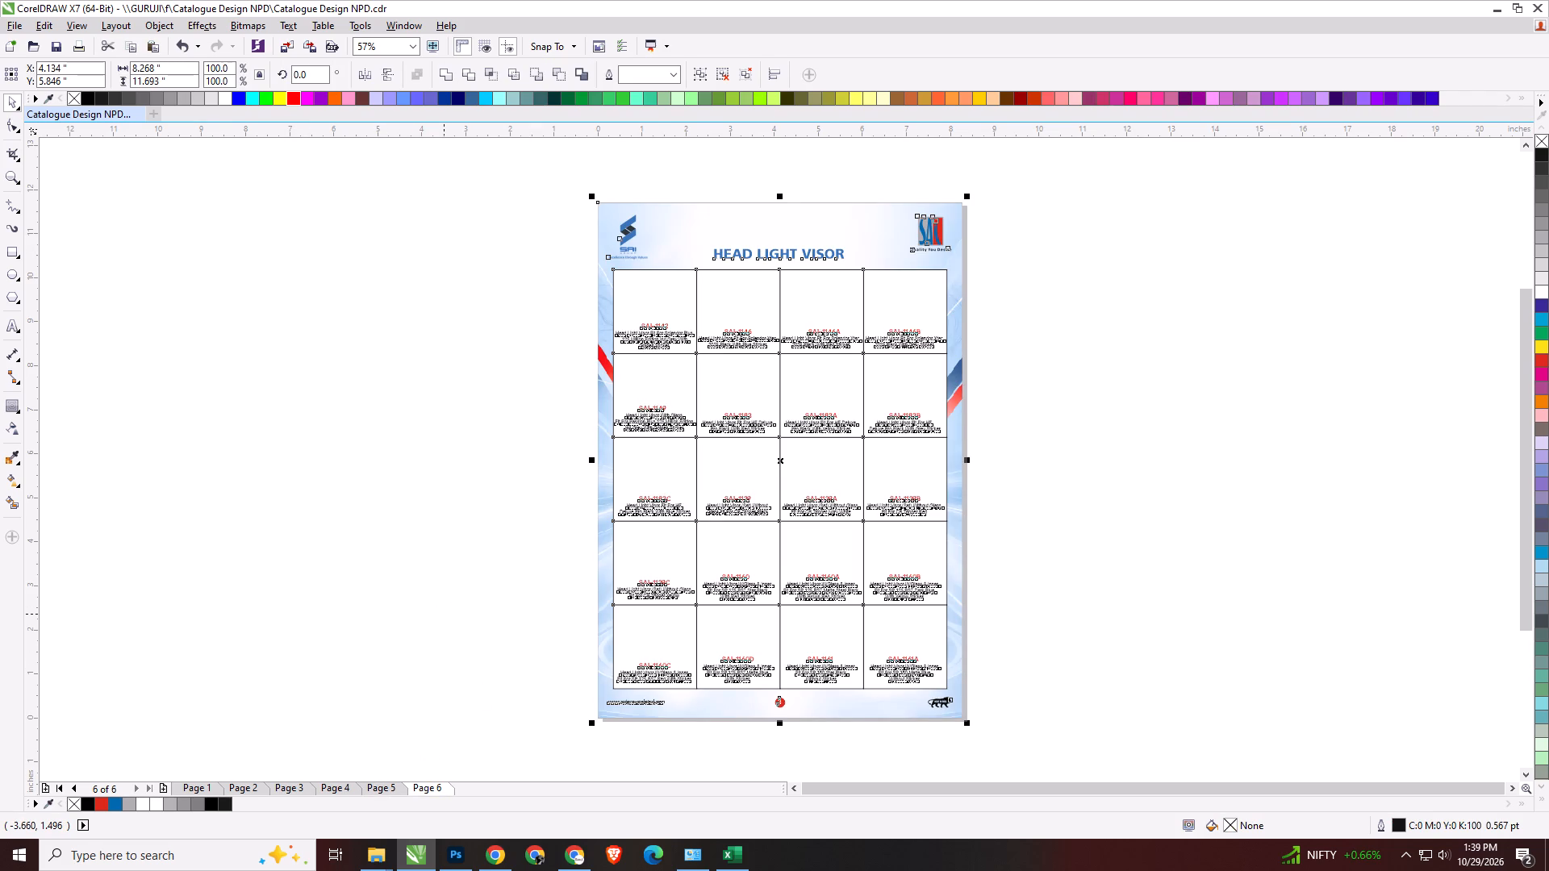
left_click(444, 614)
Add a new page 7 after page 6 and paste the copied catalogue artwork onto it.
left_click(167, 787)
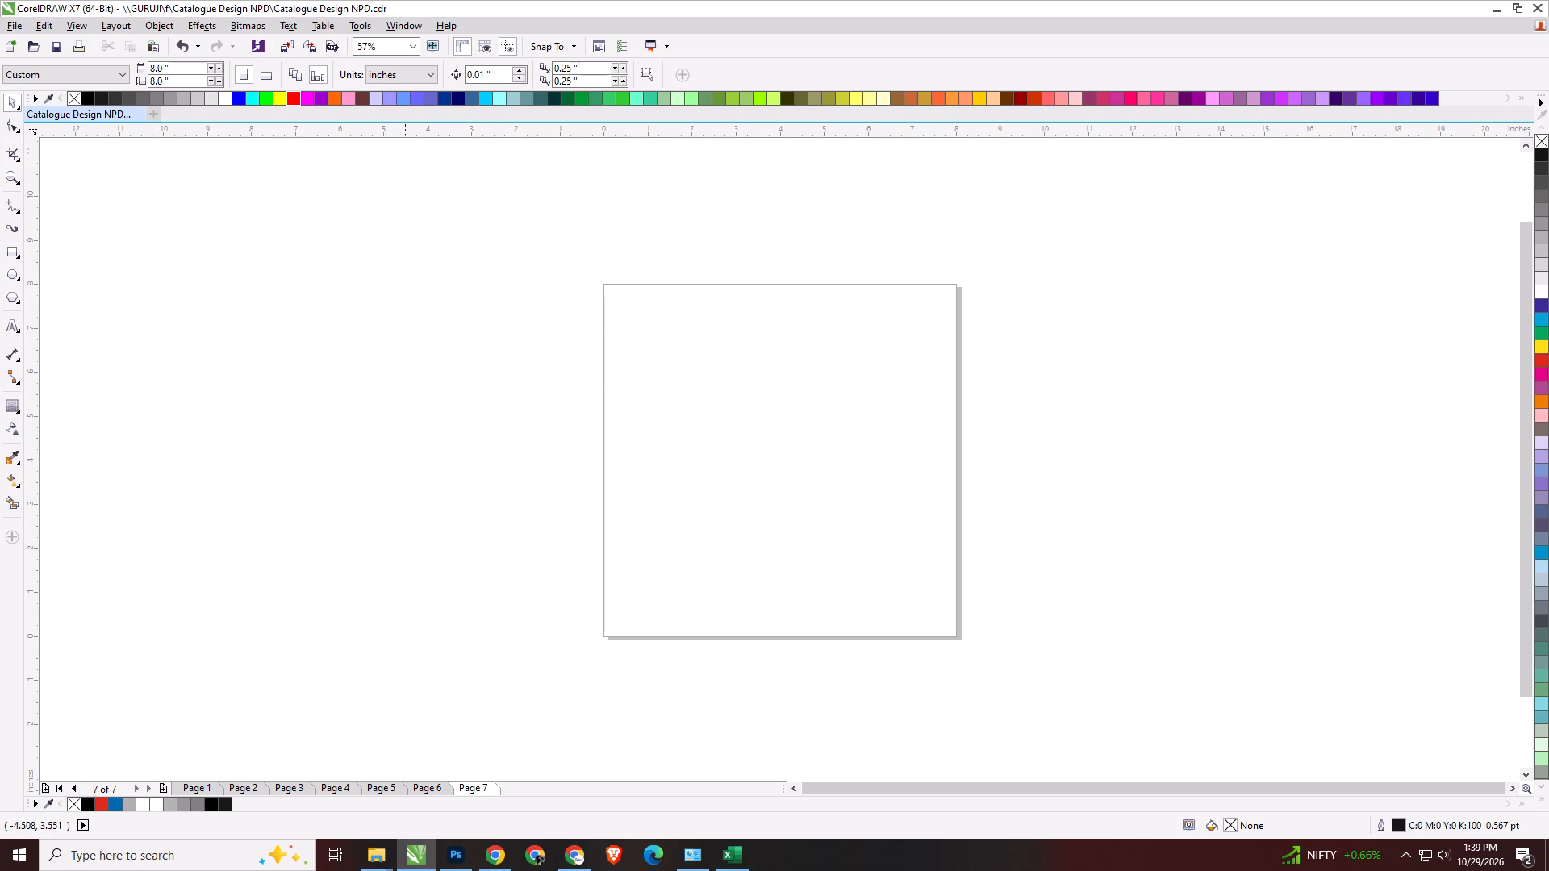
key("ctrl+v")
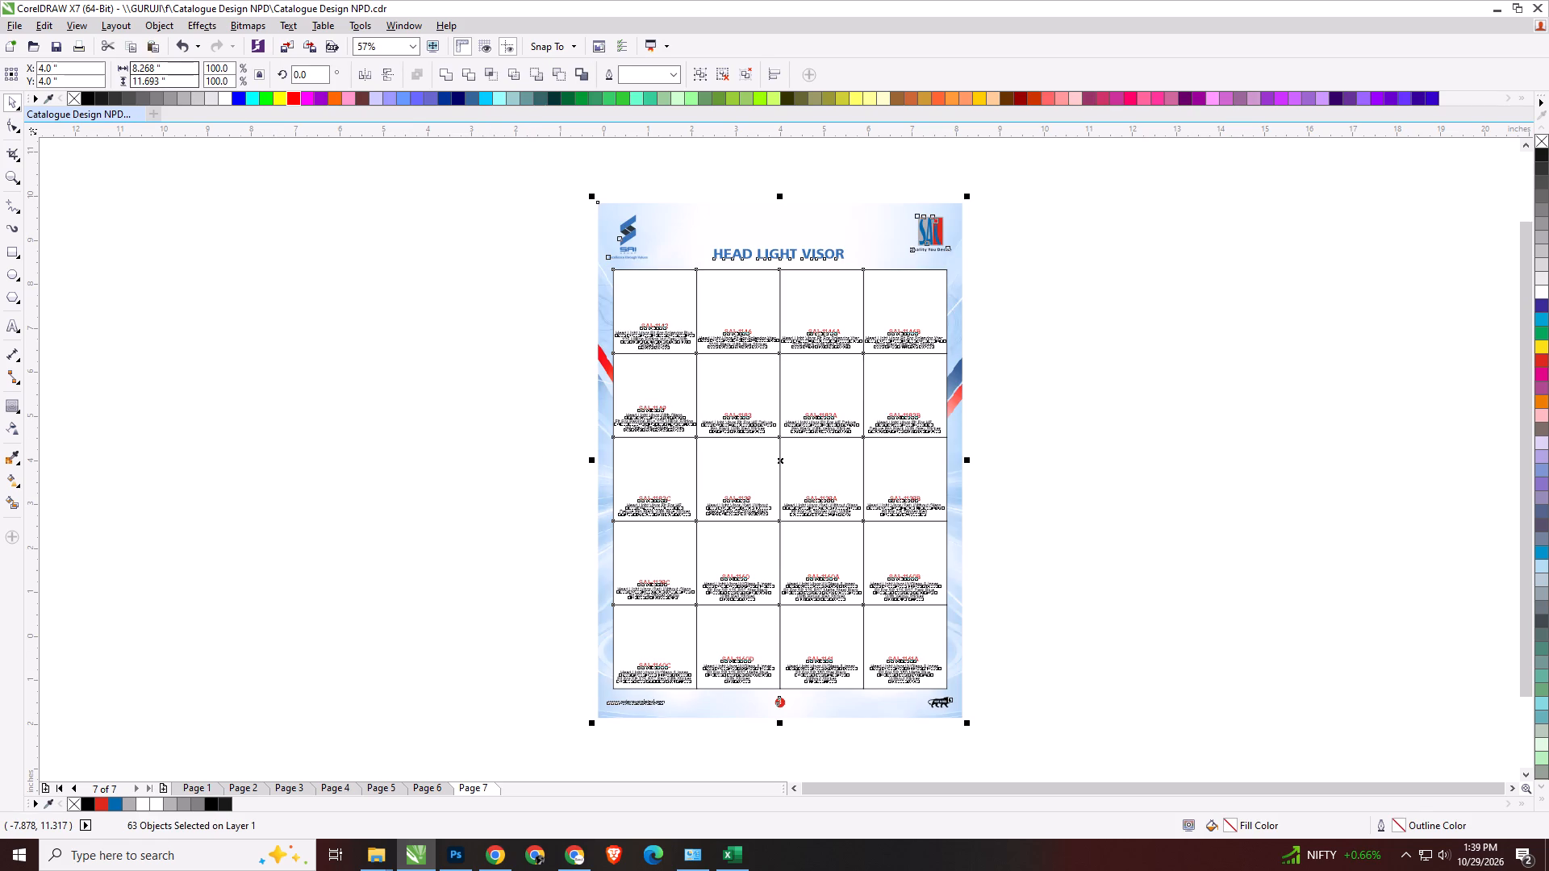
Copy the pasted artwork's width and set page 7's width to 8.268 inches.
left_click_drag(173, 69, 90, 84)
key("ctrl+c")
left_click(465, 510)
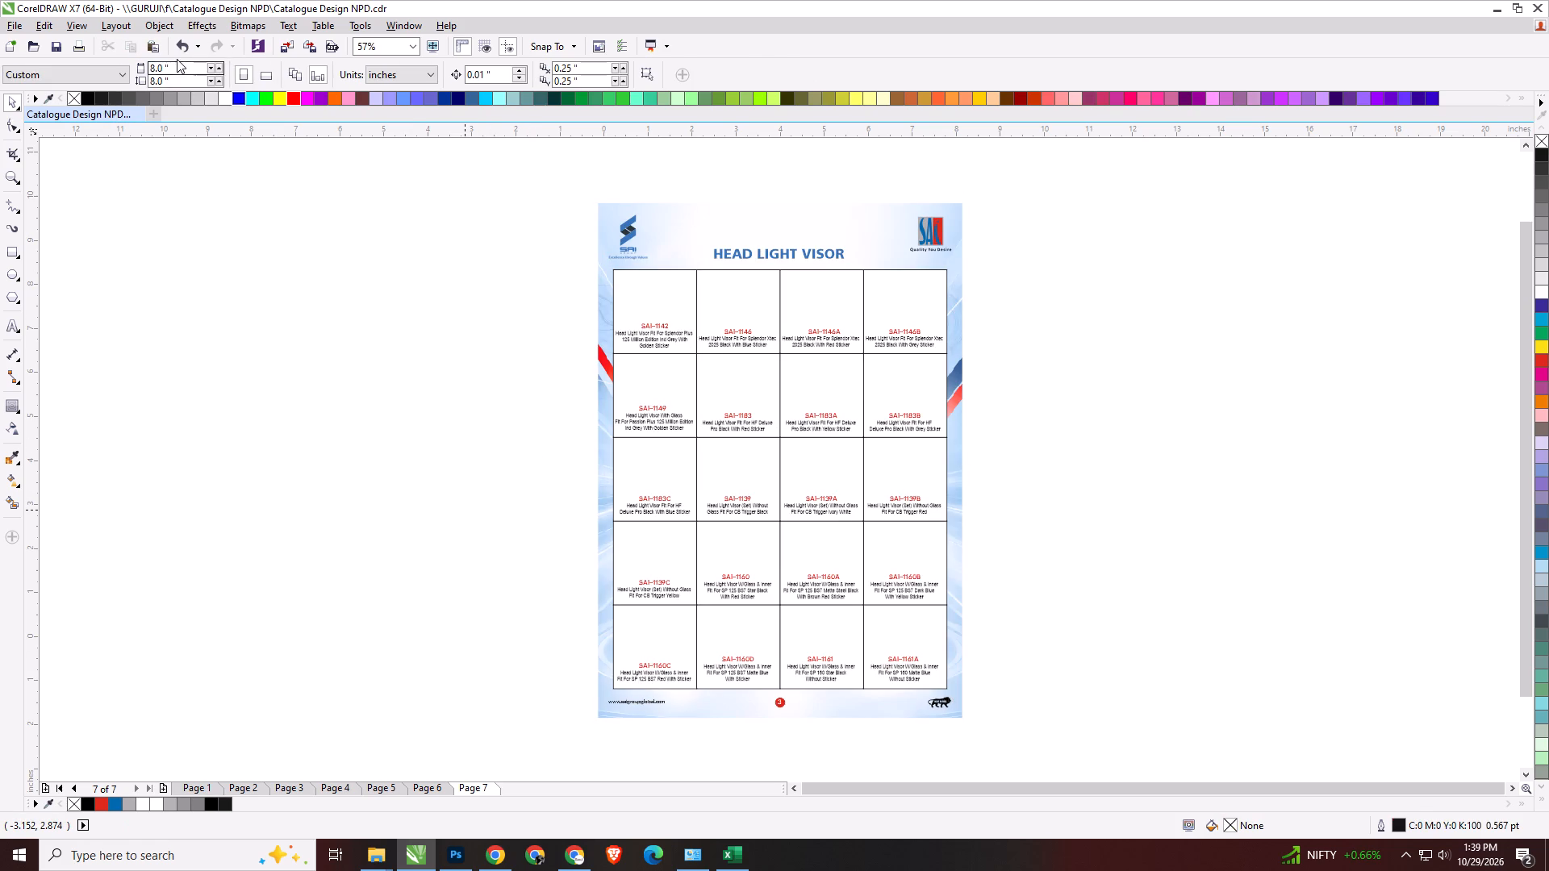
left_click(177, 67)
key("ctrl+a")
key("ctrl+v")
key("Return")
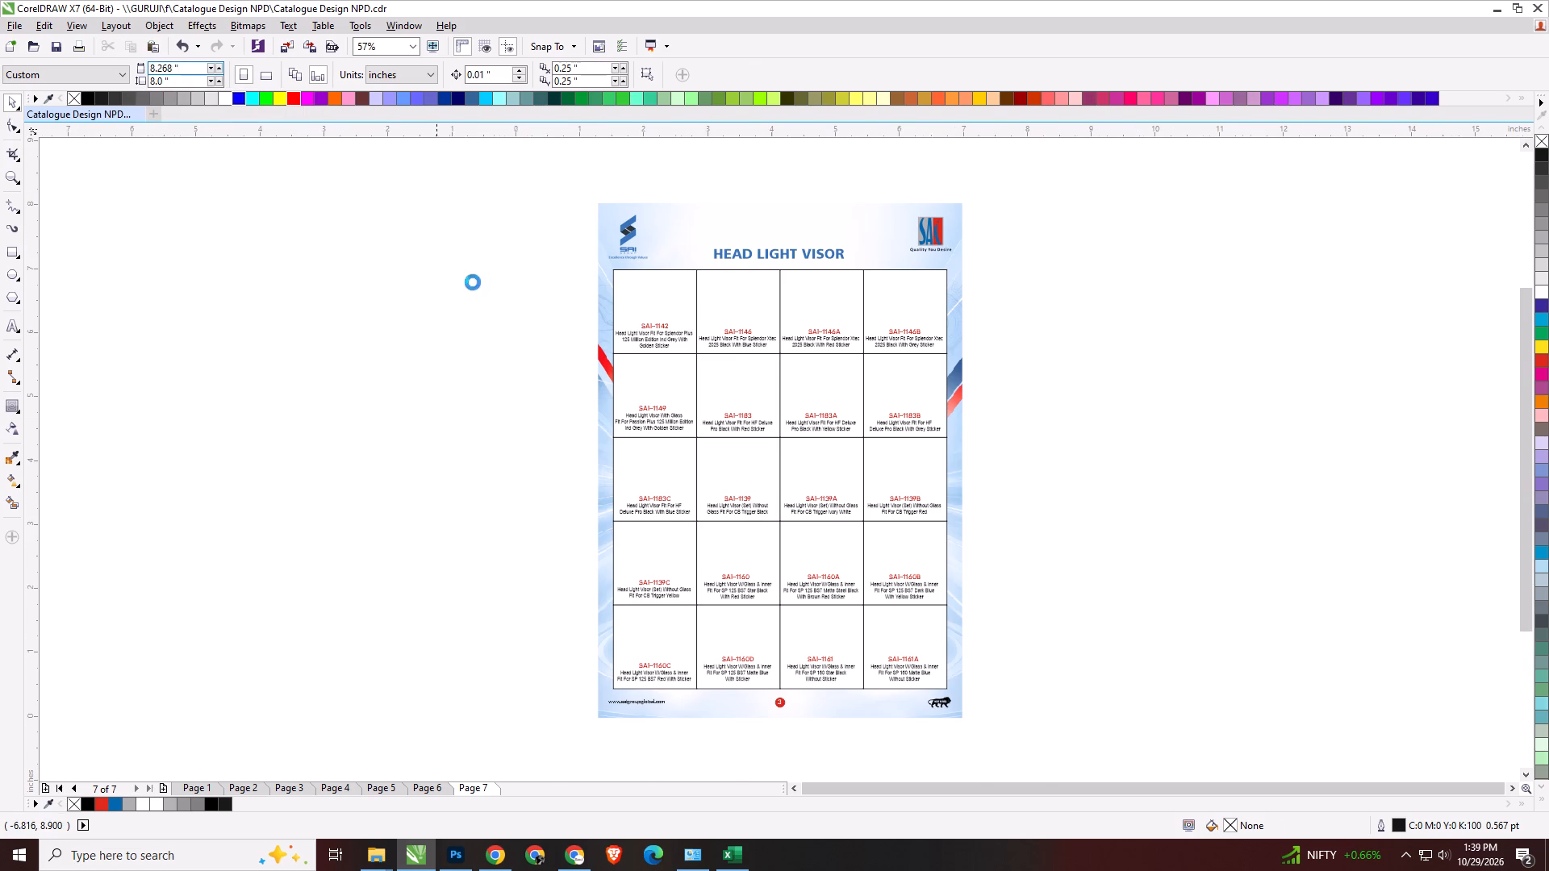
Copy the background rectangle's height and set page 7's height to 11.693 inches.
left_click(623, 154)
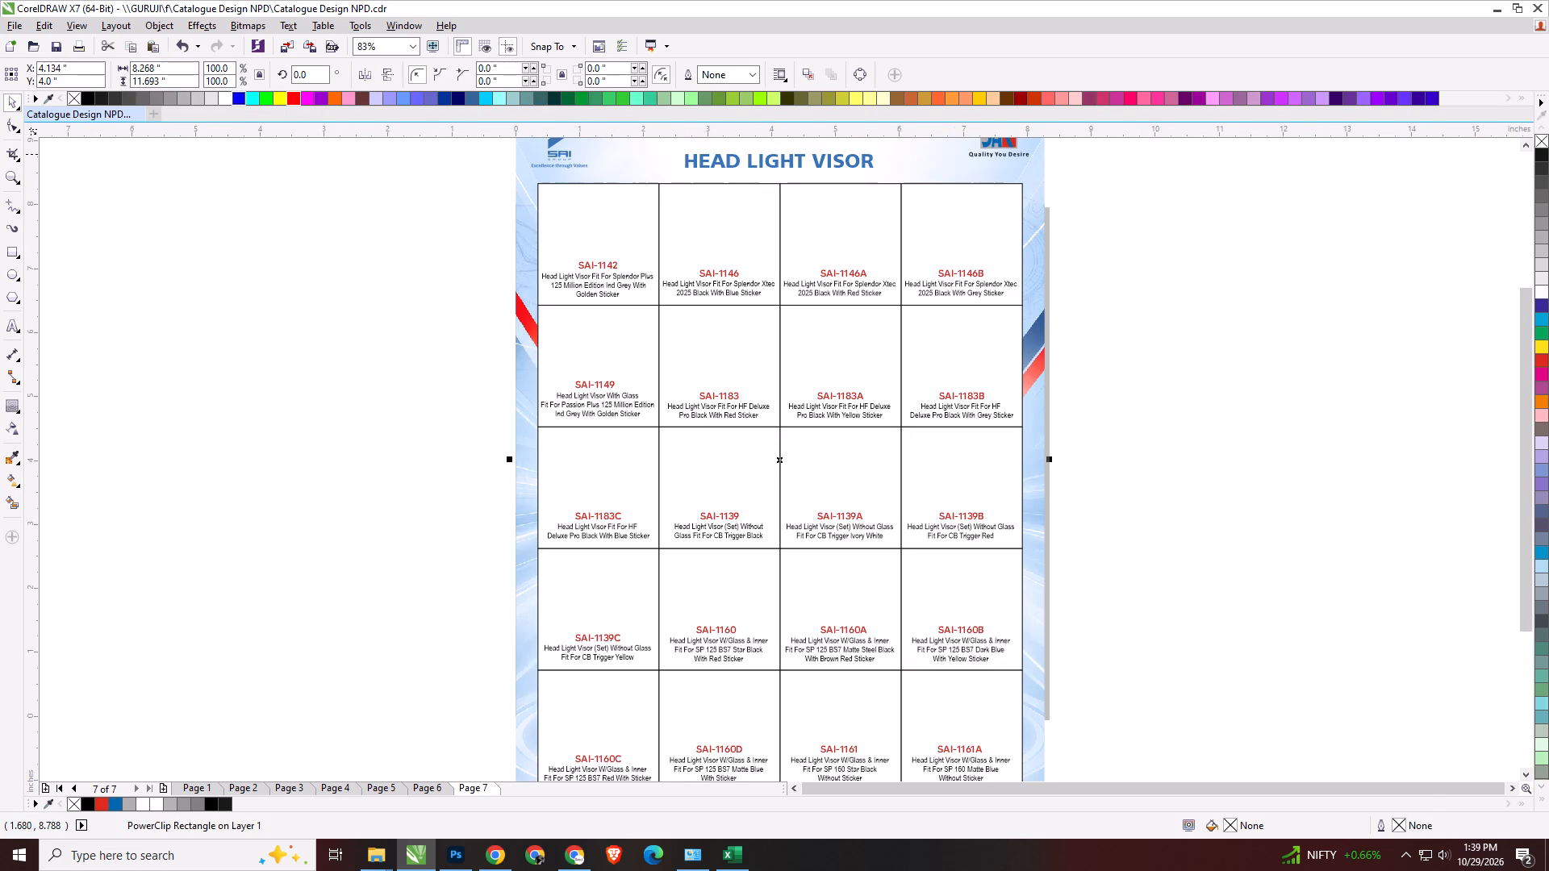
left_click(171, 85)
key("ctrl+a")
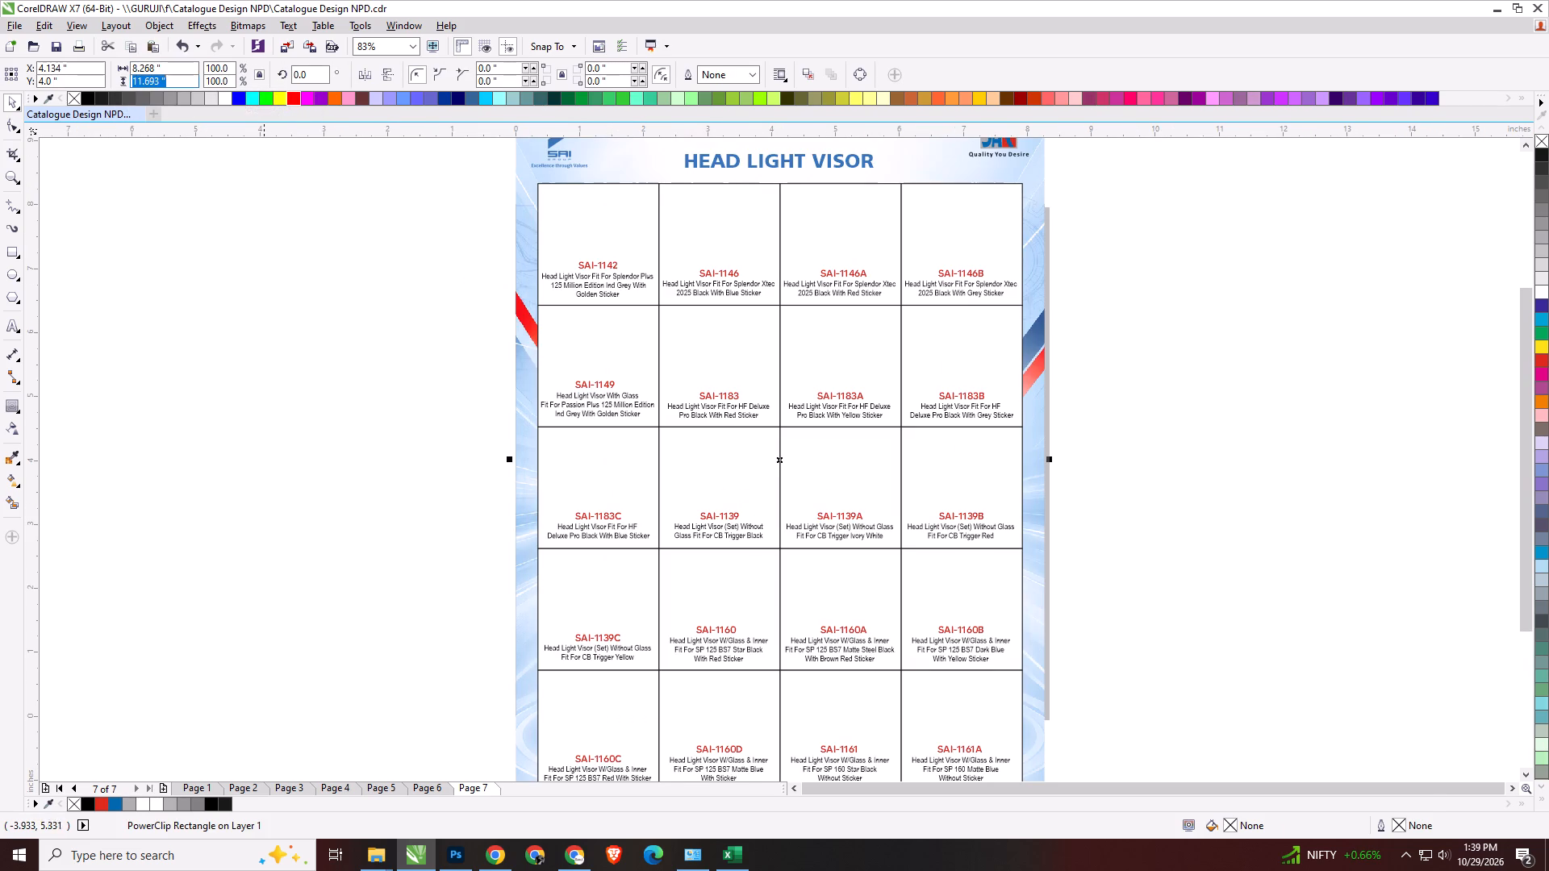
key("ctrl+c")
left_click(264, 399)
left_click(188, 81)
key("ctrl+a")
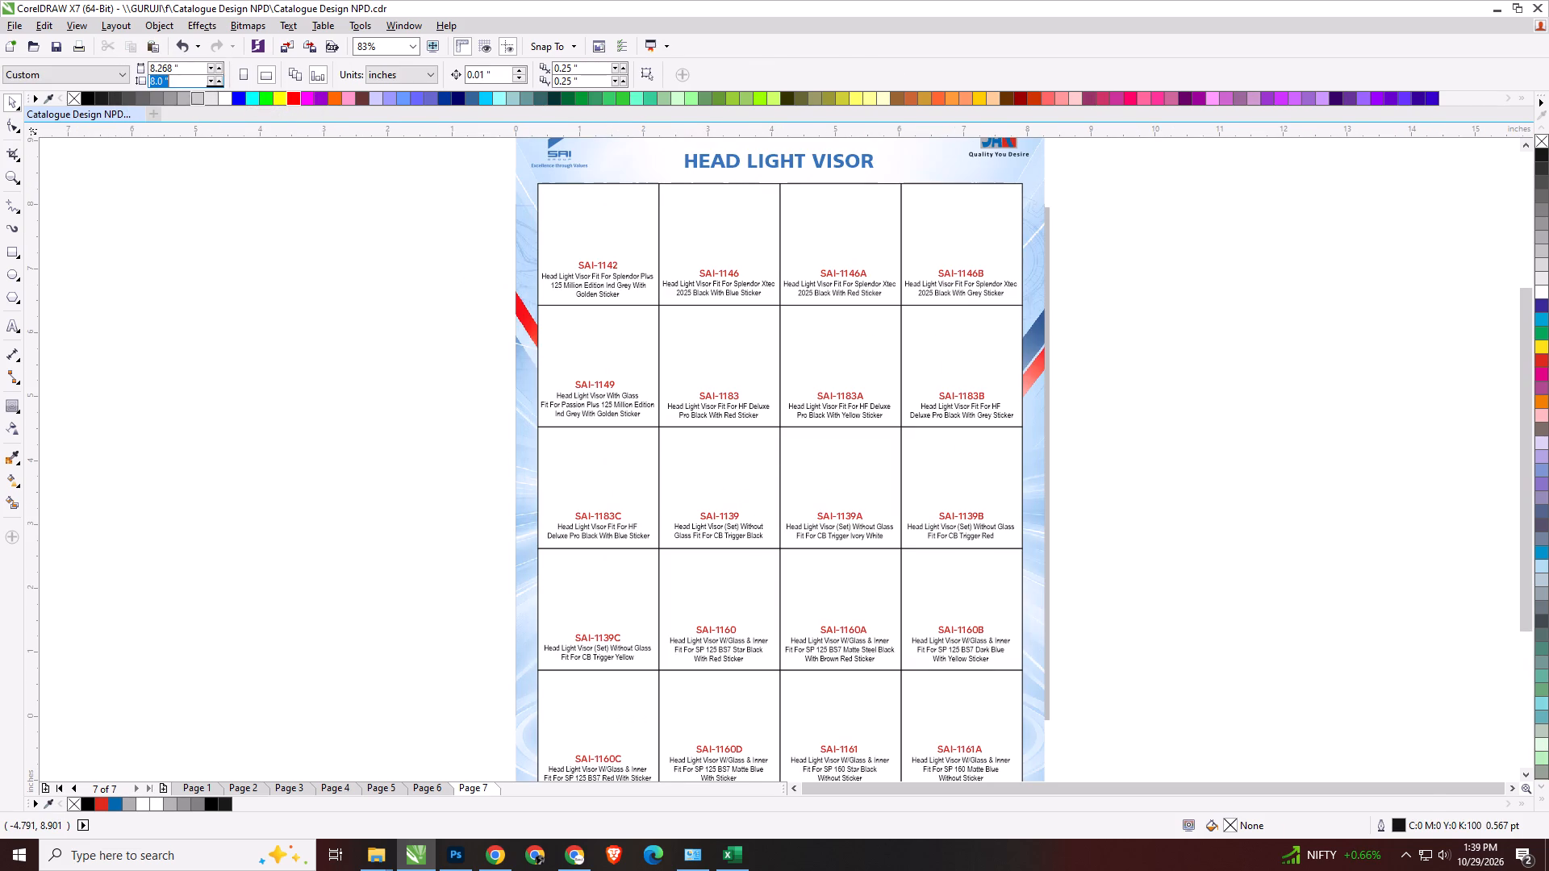
key("ctrl+v")
key("Return")
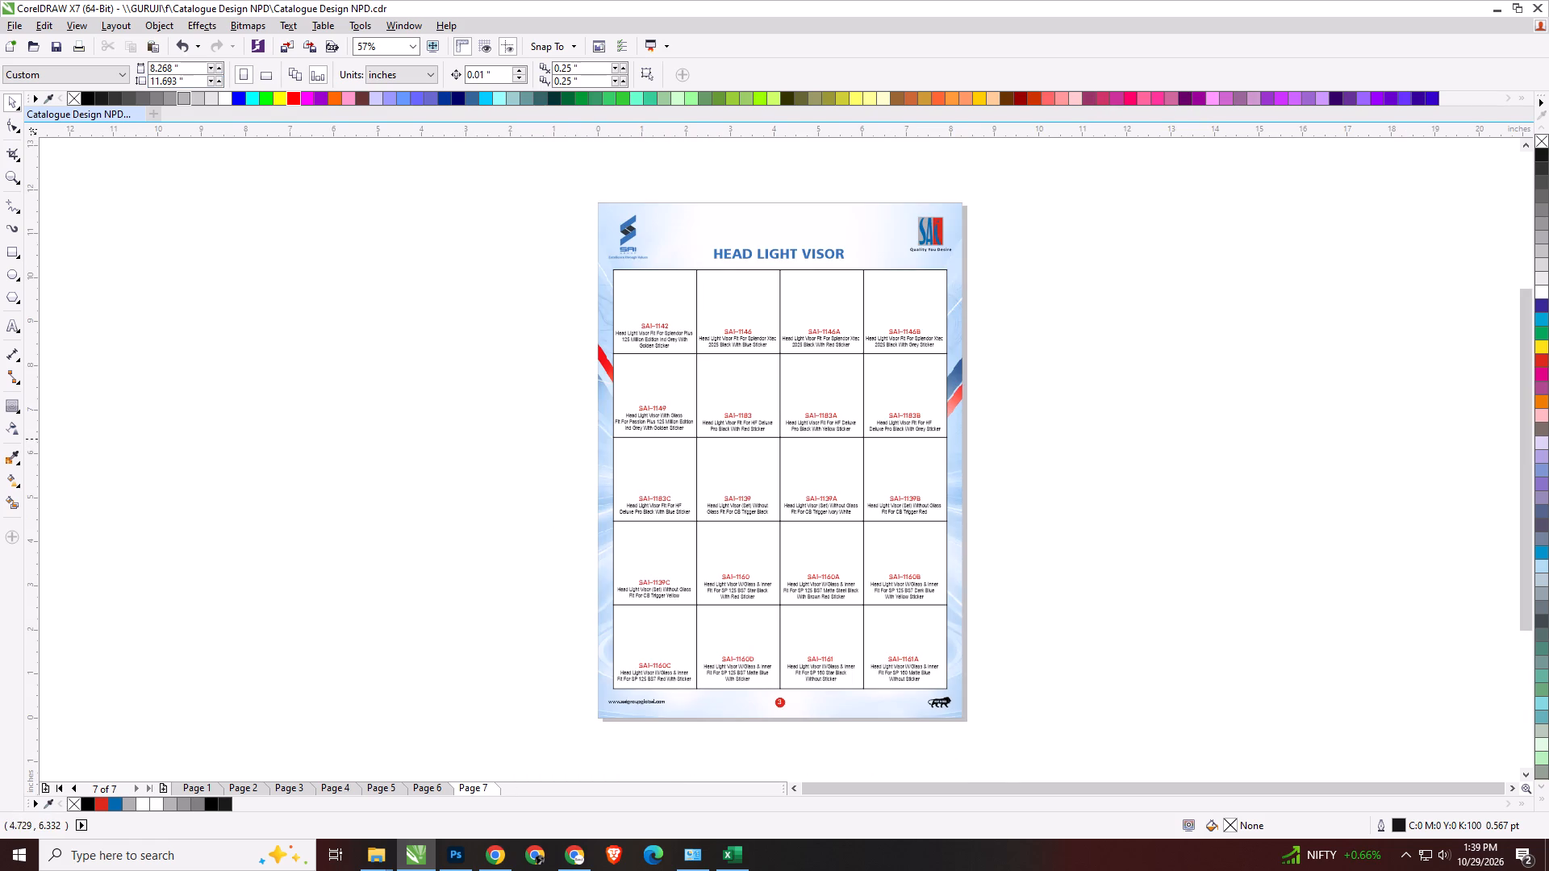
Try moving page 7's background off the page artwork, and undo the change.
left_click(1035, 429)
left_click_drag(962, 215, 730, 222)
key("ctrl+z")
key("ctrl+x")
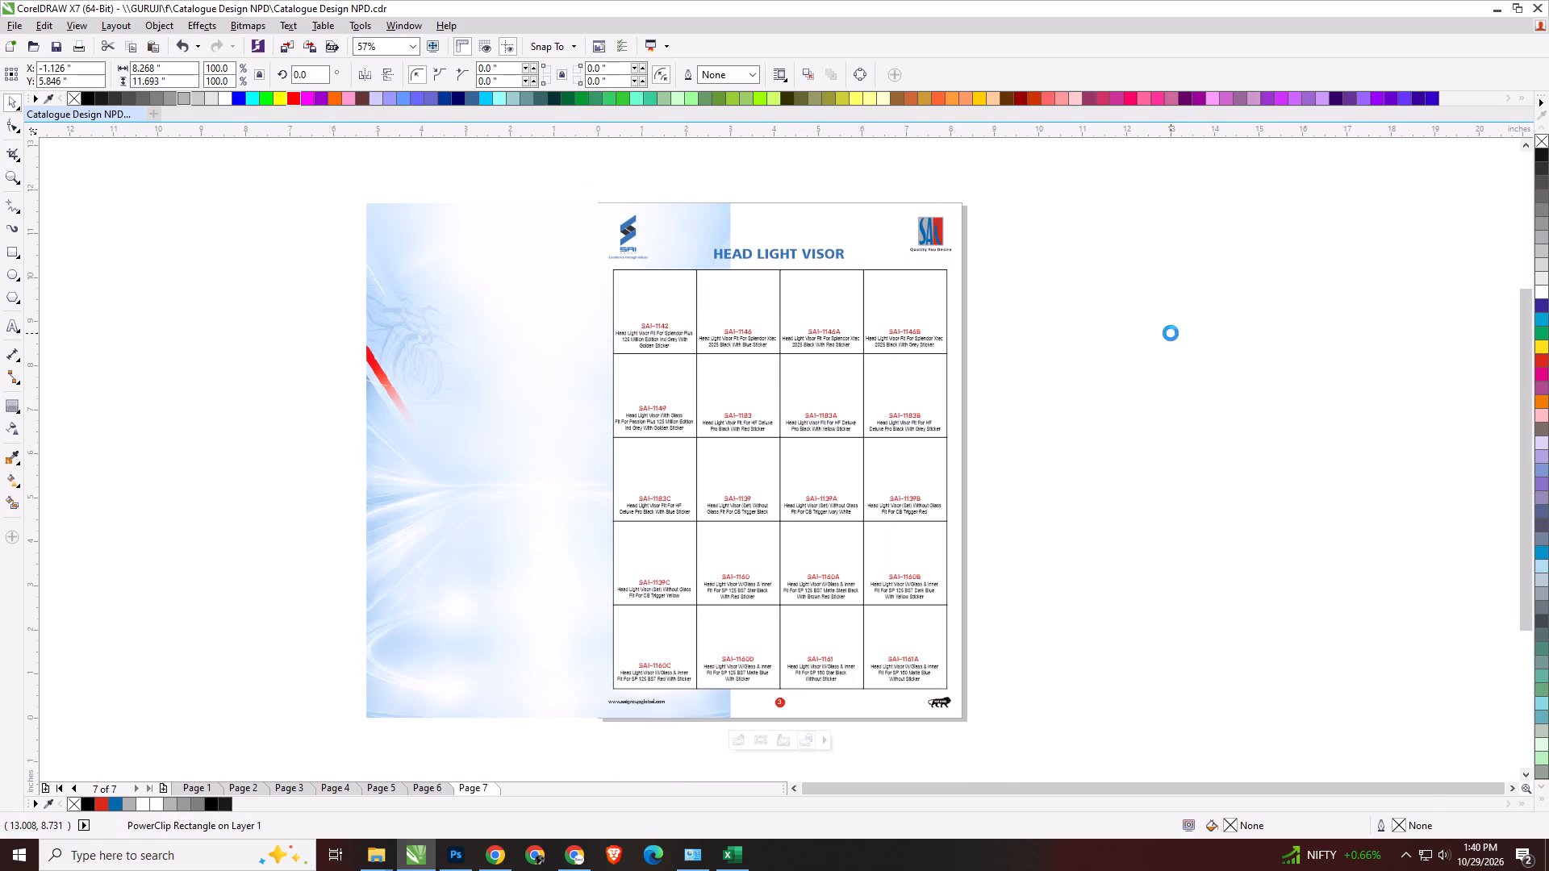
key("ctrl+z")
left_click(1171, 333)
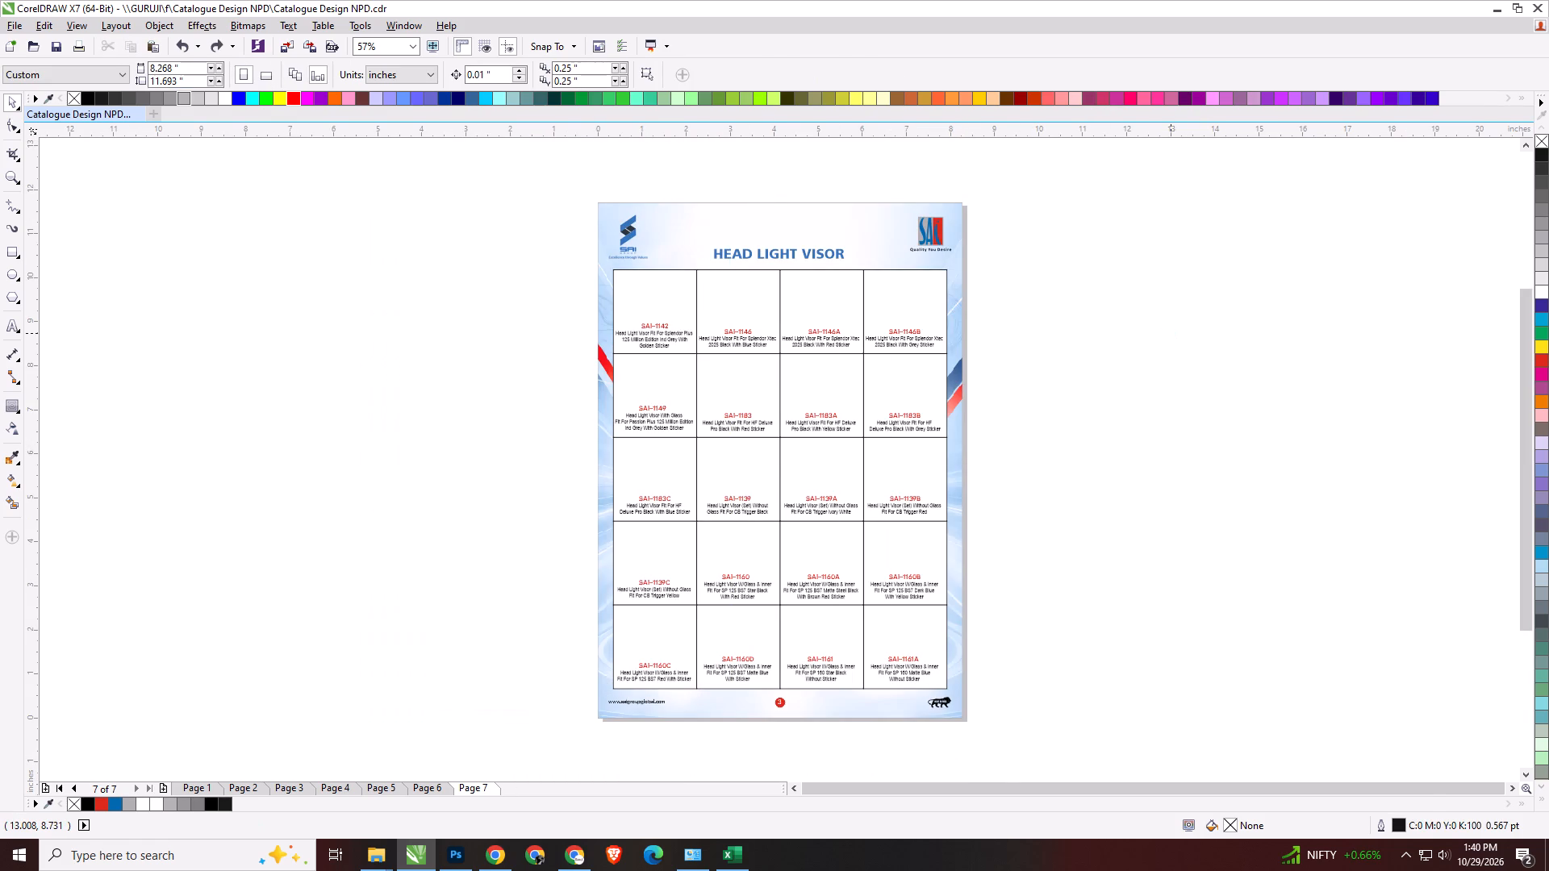
Check page 7 as a whole and return to page 6.
key("F4")
left_click(1167, 377)
left_click(448, 644)
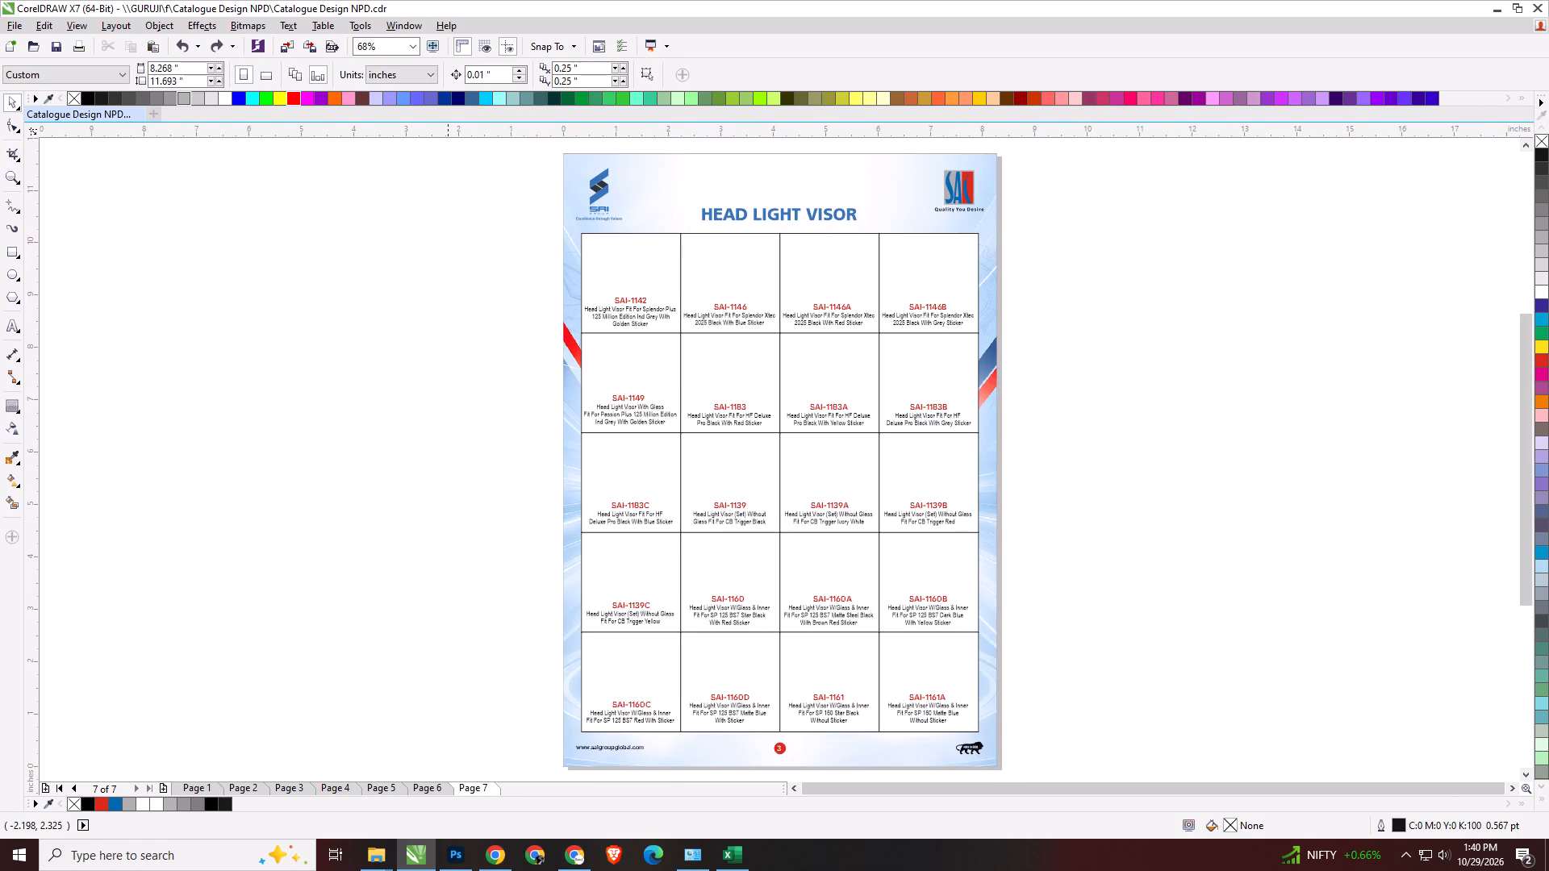
left_click(427, 786)
left_click(412, 644)
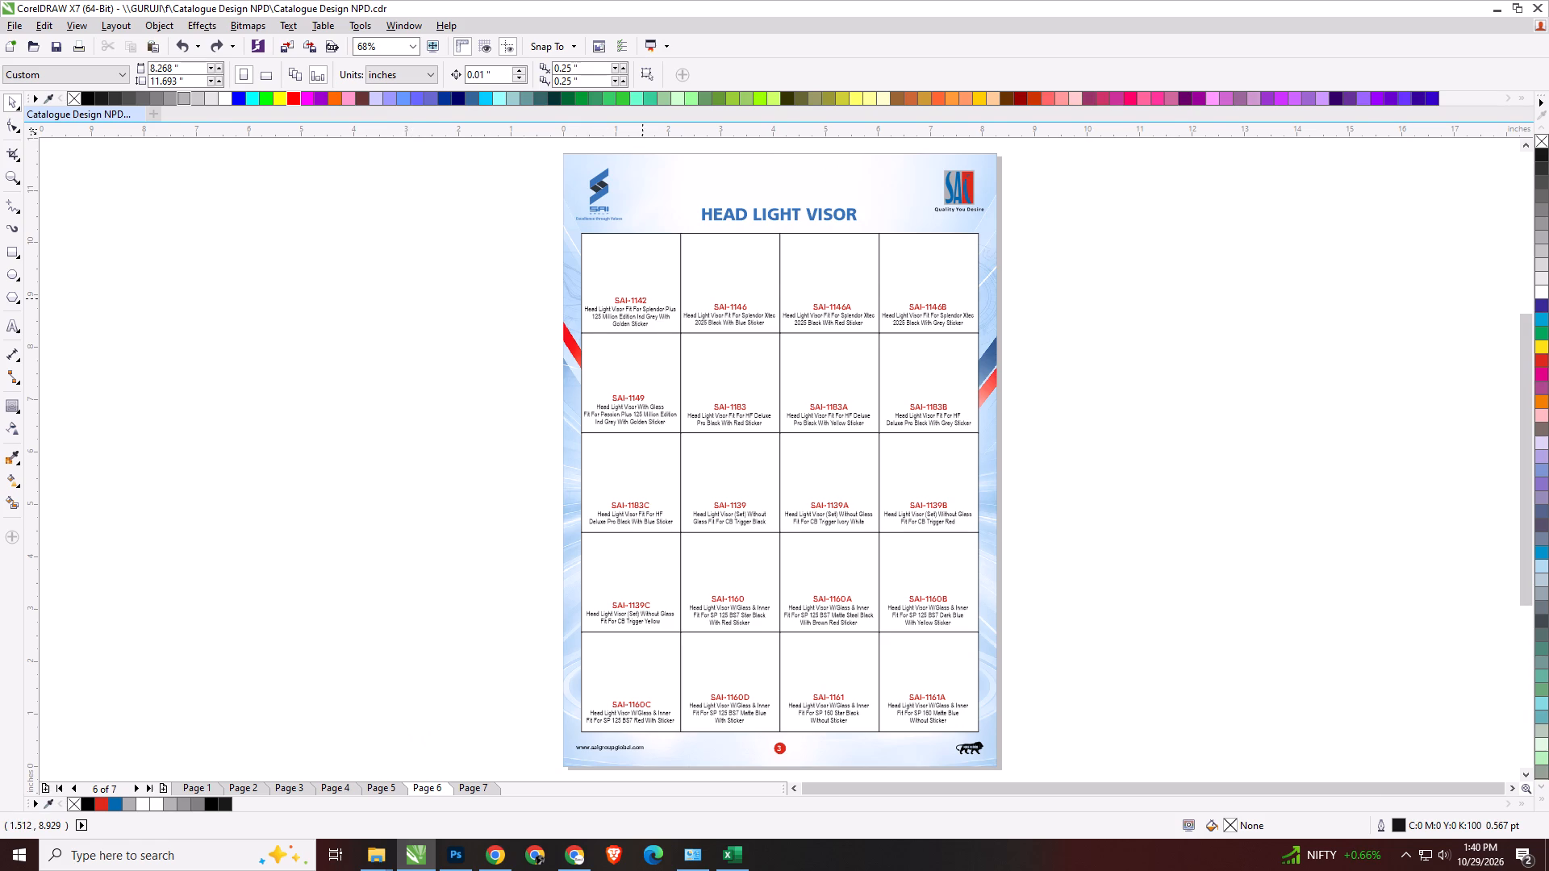
Save the Catalogue Design NPD document with page 6 open.
scroll(642, 298, "up", 2)
left_click(222, 315)
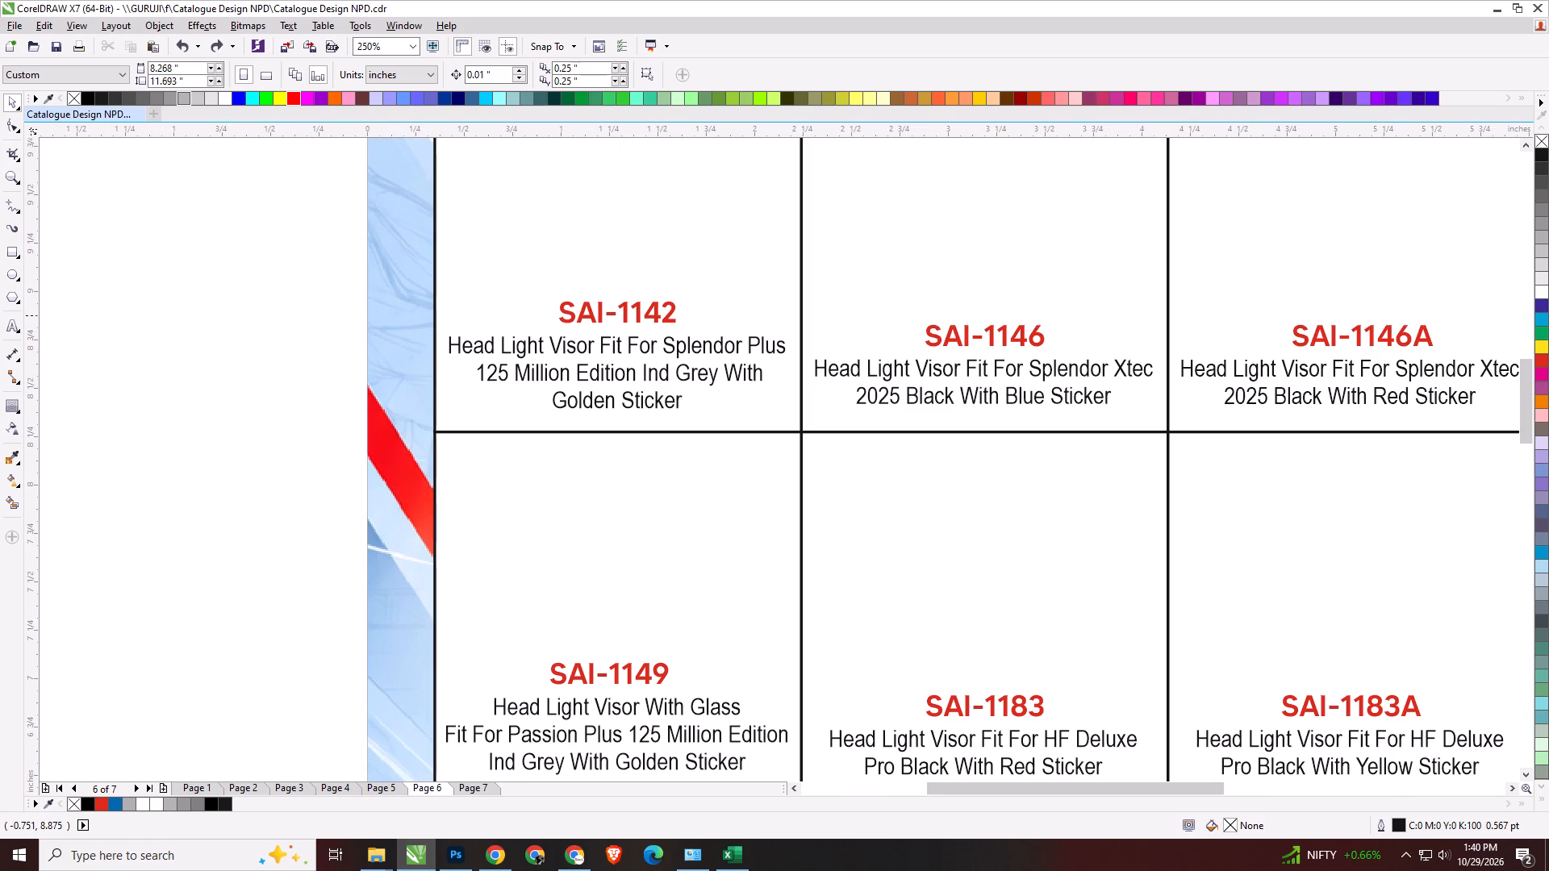
key("ctrl+s")
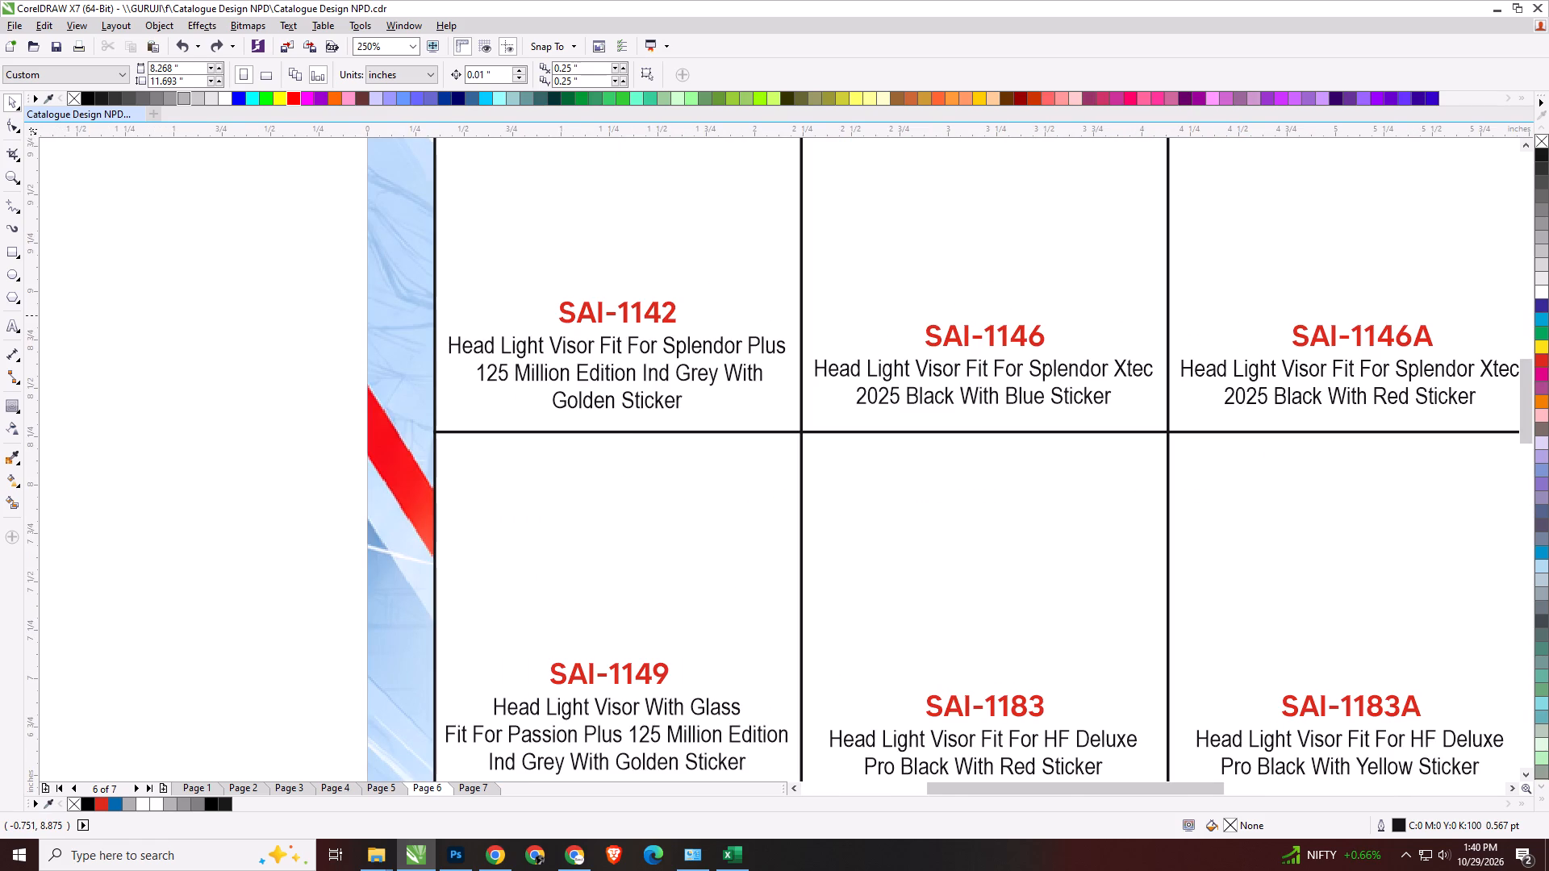
Minimize the open windows to reach the desktop and put the computer to sleep.
left_click(1492, 7)
left_click(1492, 7)
left_click(1254, 150)
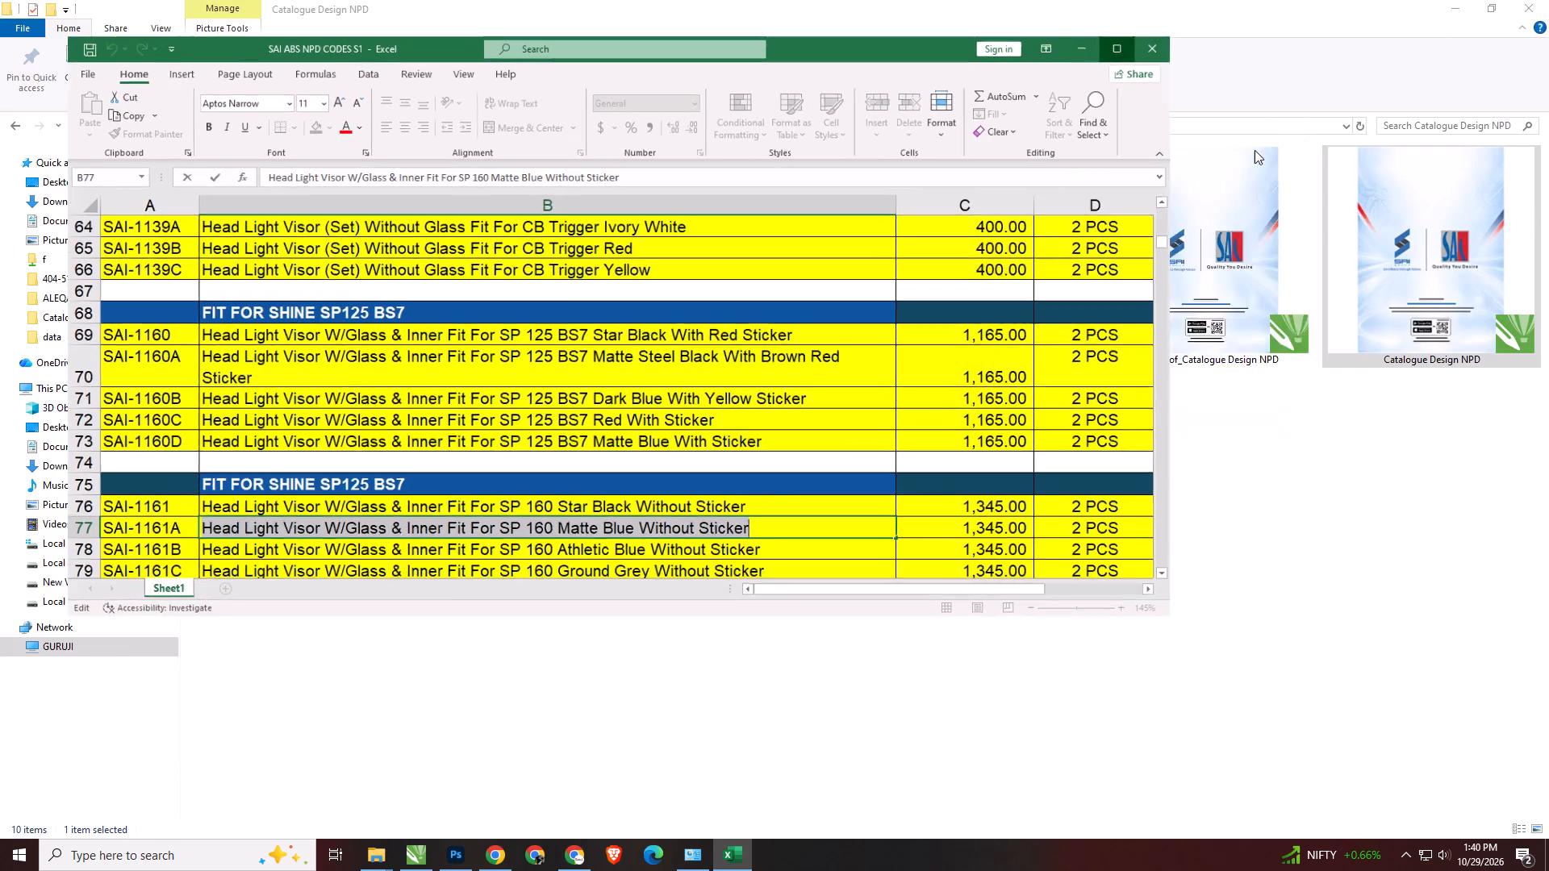
left_click(1461, 1)
double_click(1459, 8)
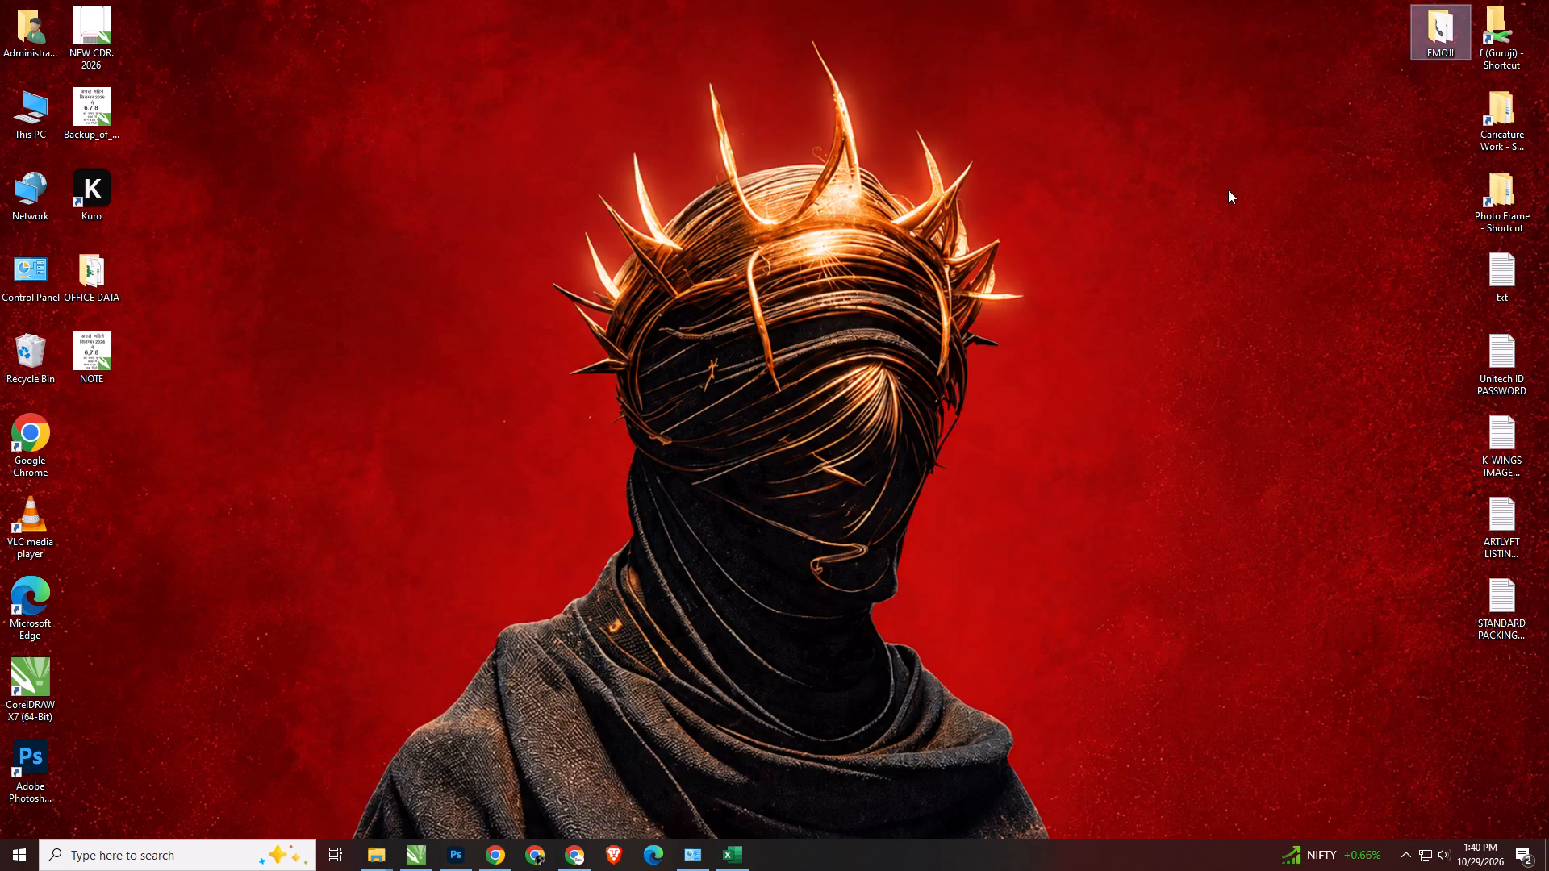
left_click(1228, 190)
key("alt+F4")
key("Up")
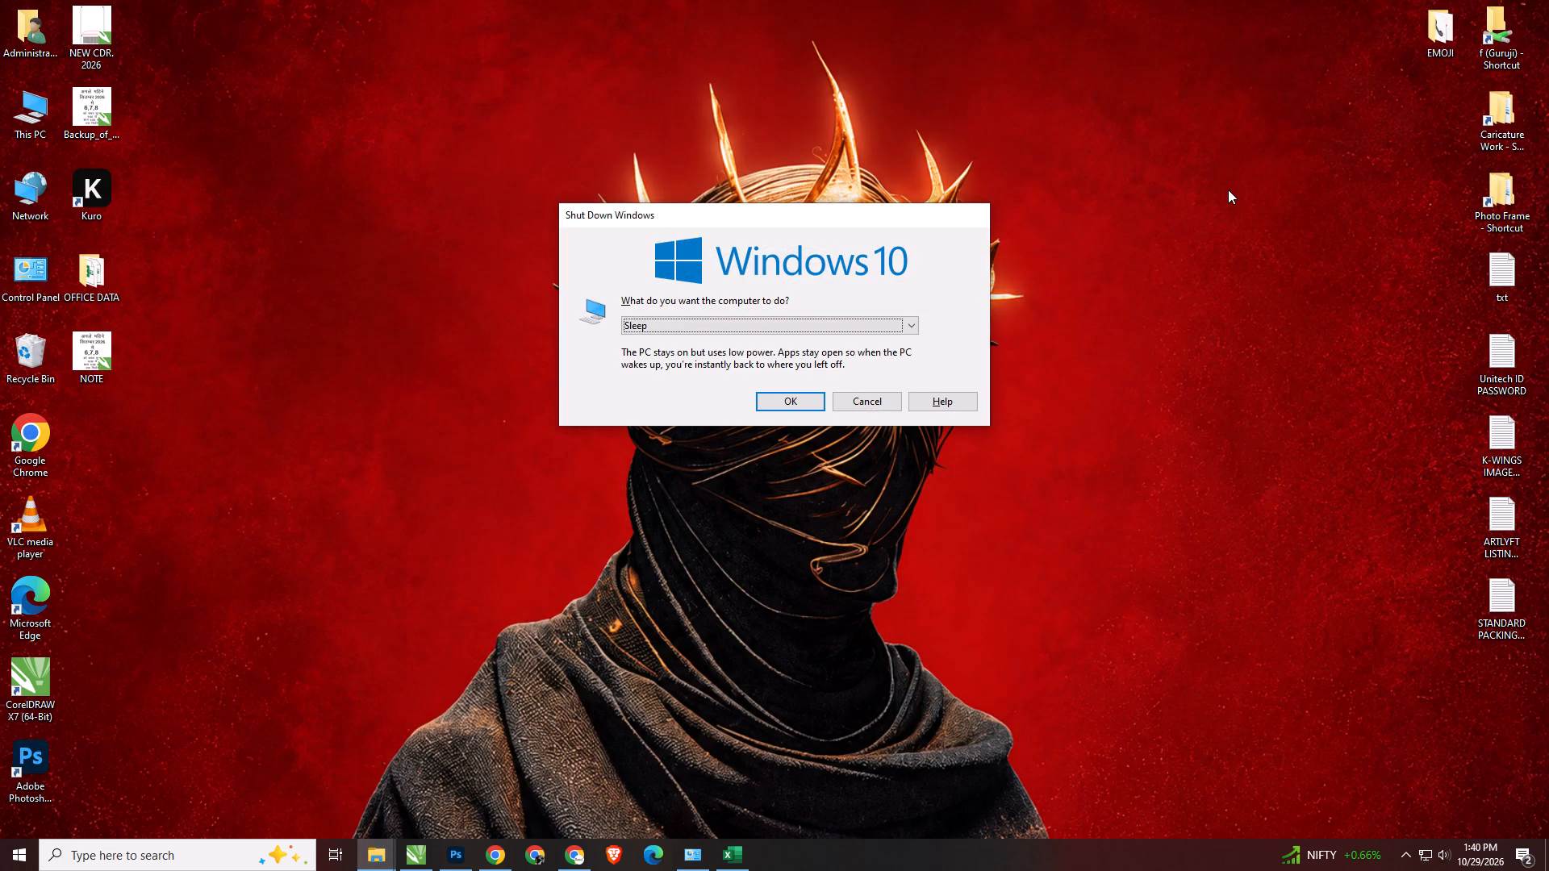
key("Return")
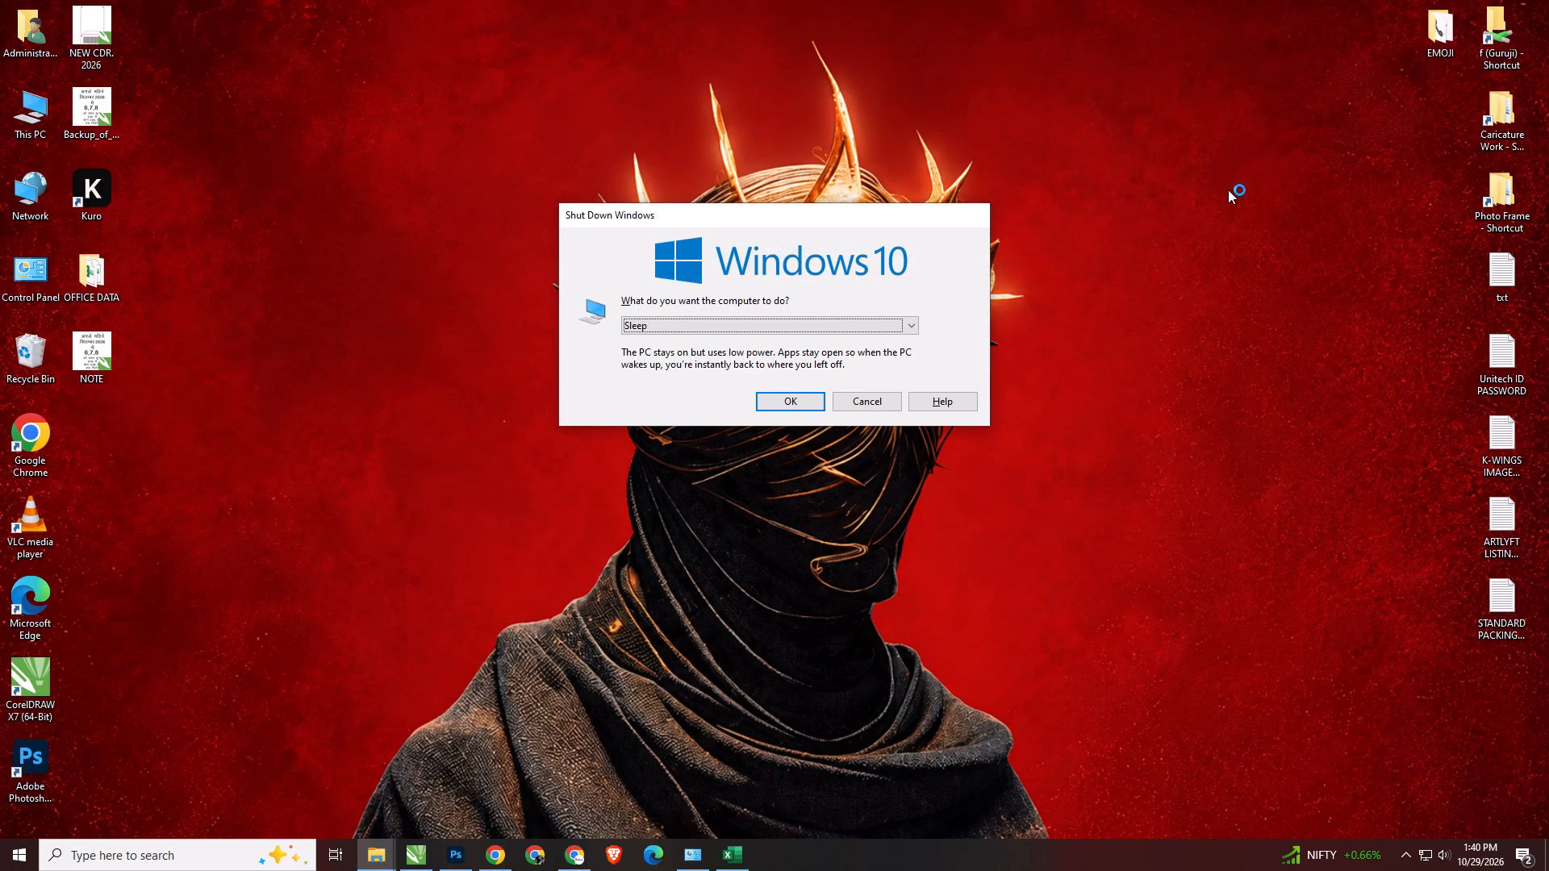